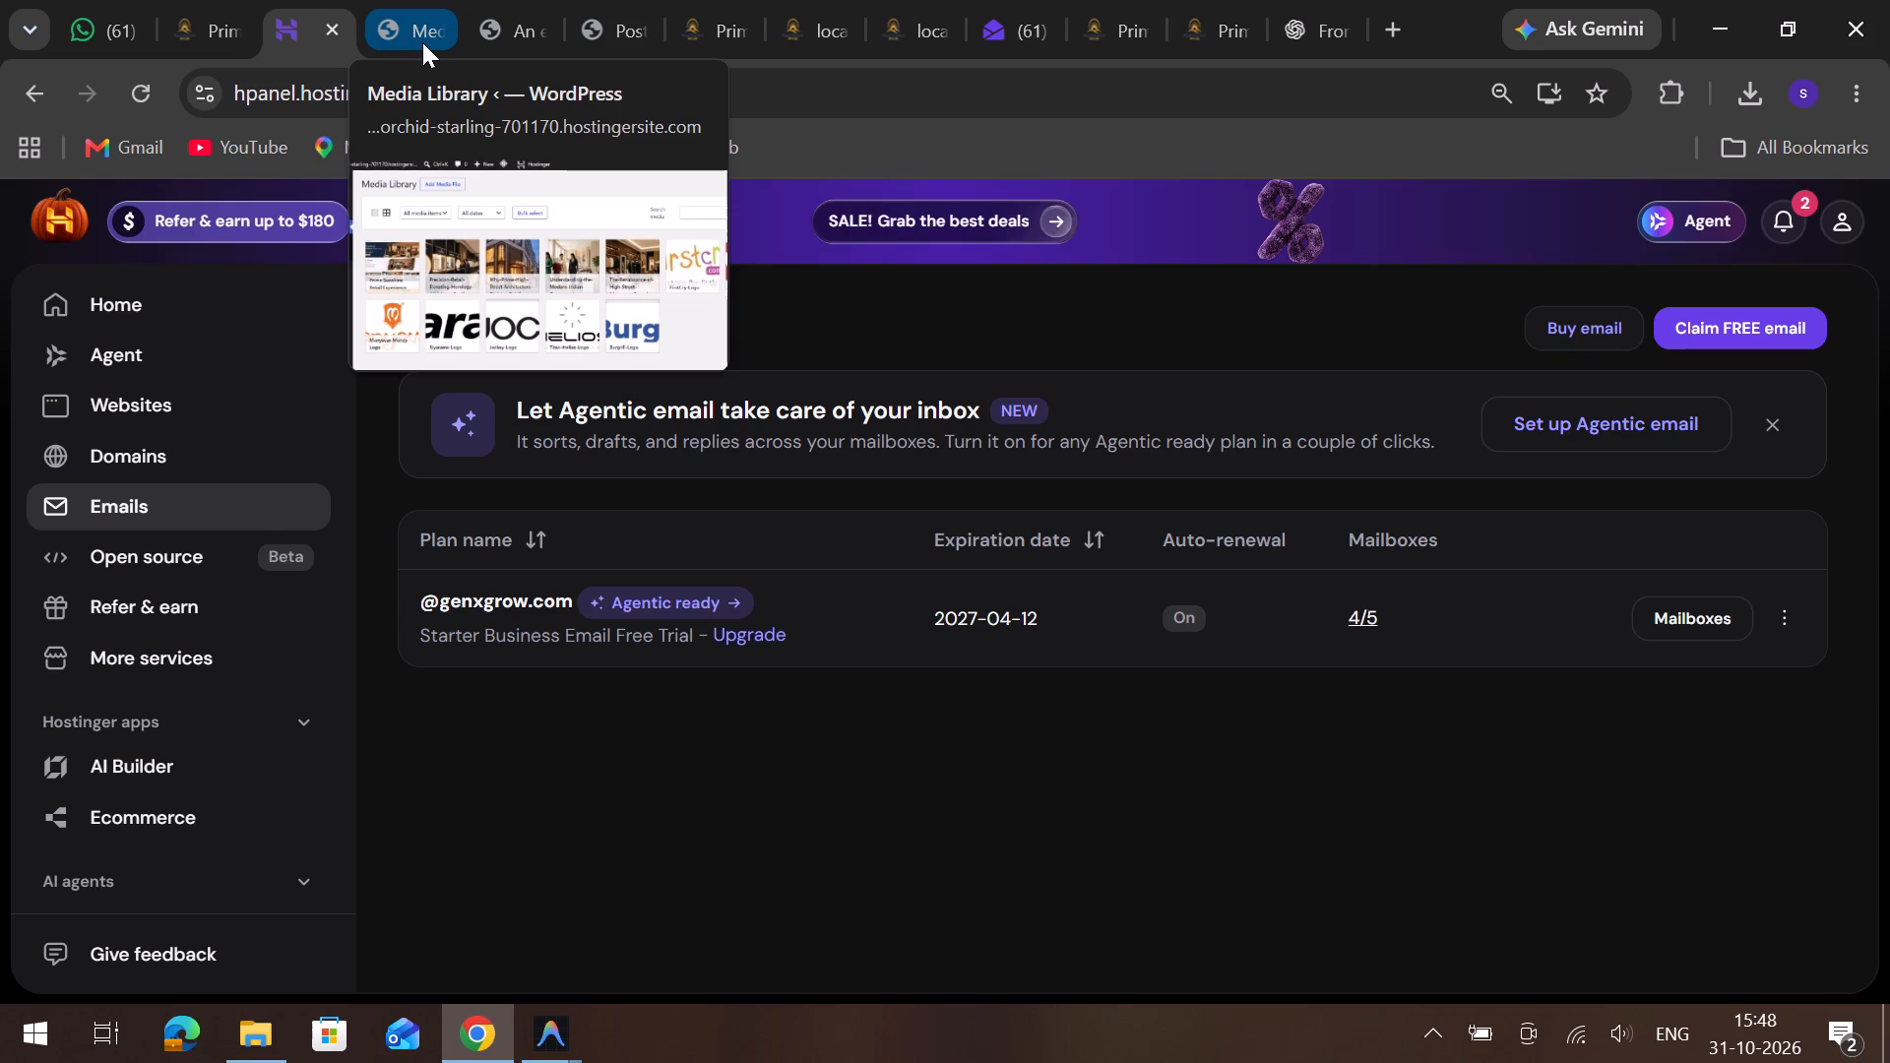
Upload Reybond, siyaram_overlay, Manyavar_overlay, helios_overlay, firstcry_overlay and Burgil_overlay from the Downloads folder to the WordPress Media Library.
click(422, 42)
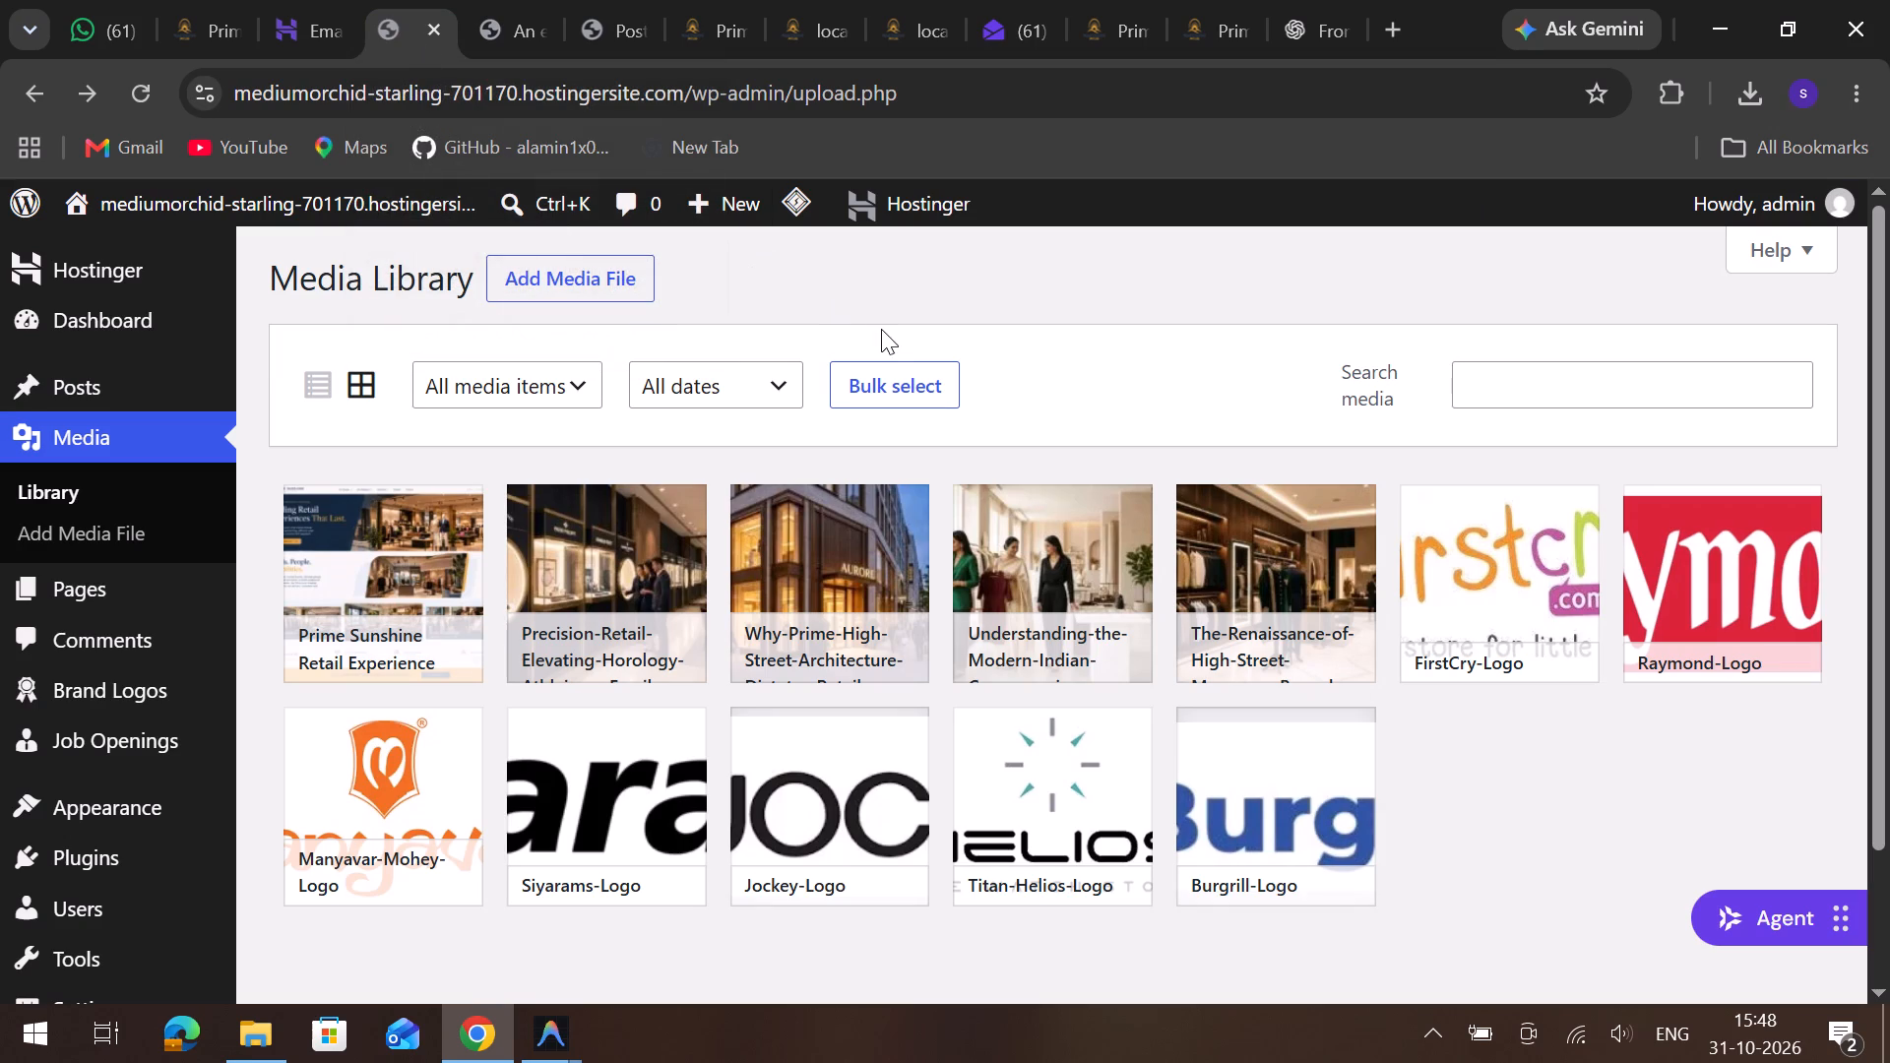
click(747, 338)
click(564, 282)
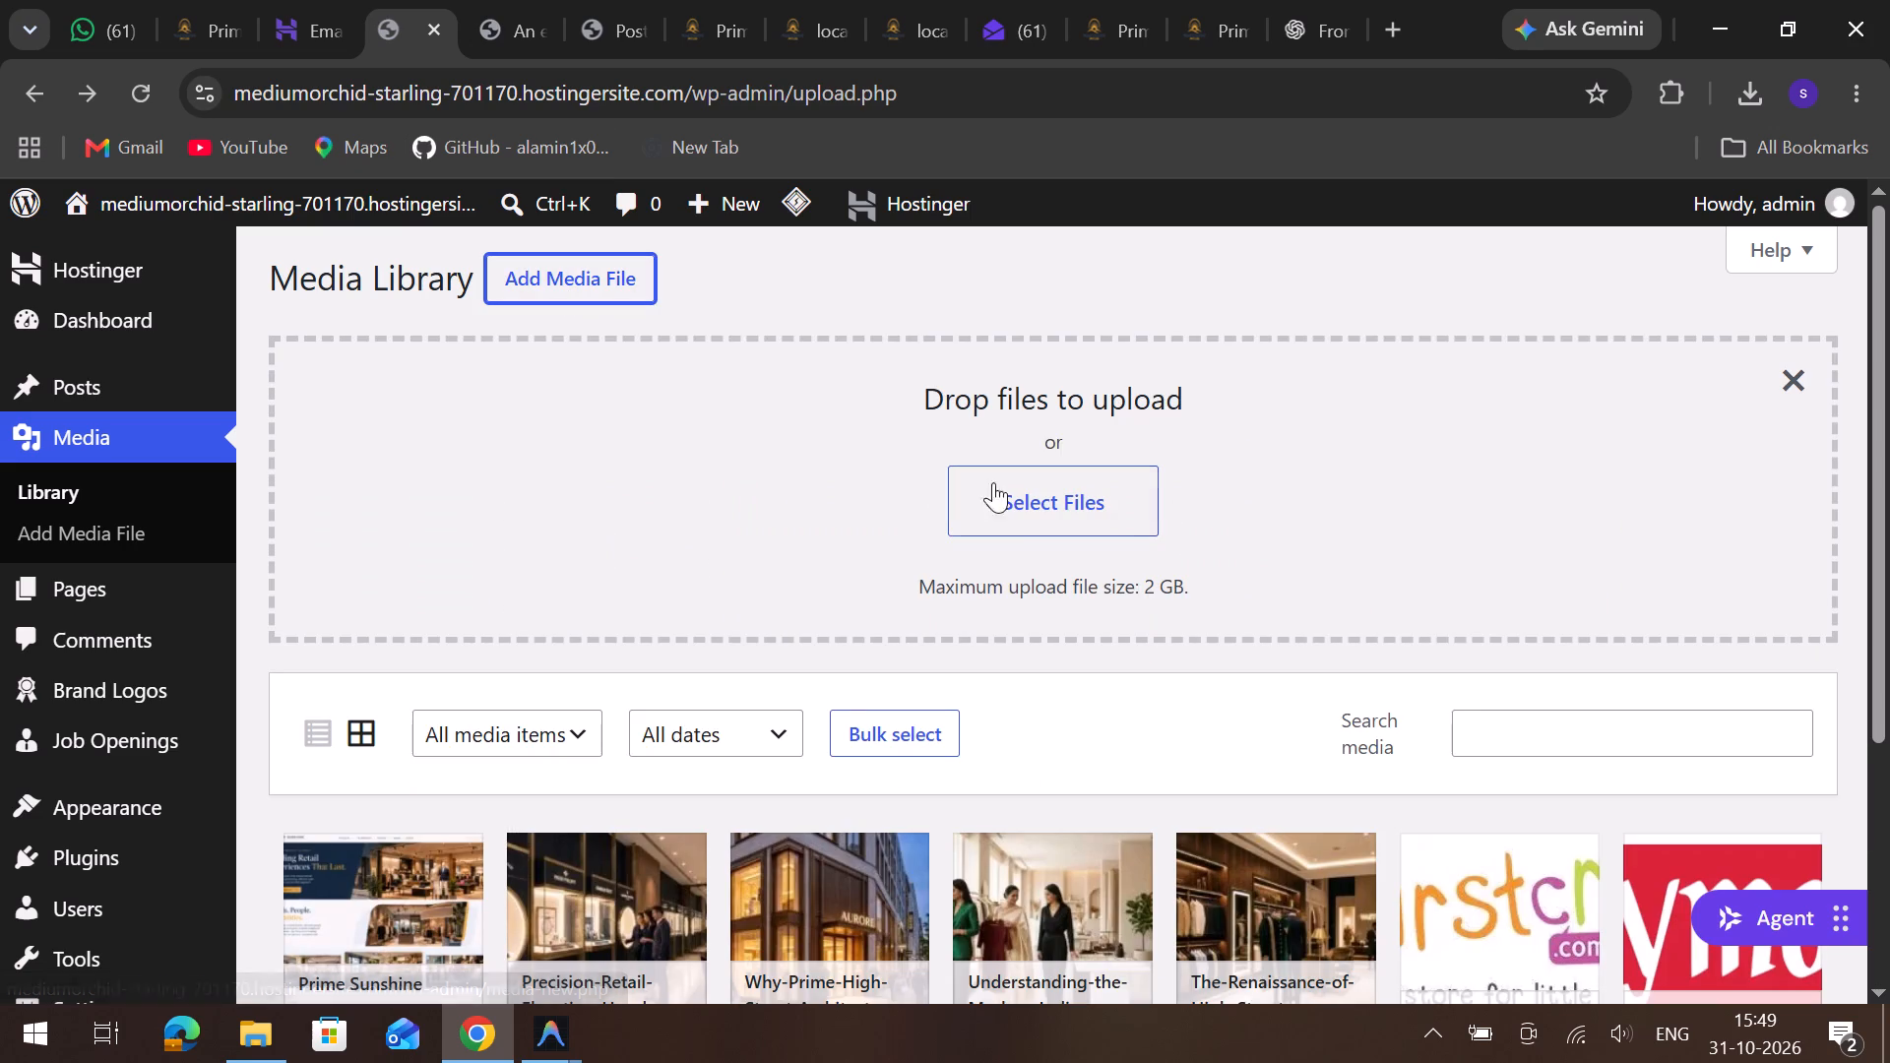
click(1022, 505)
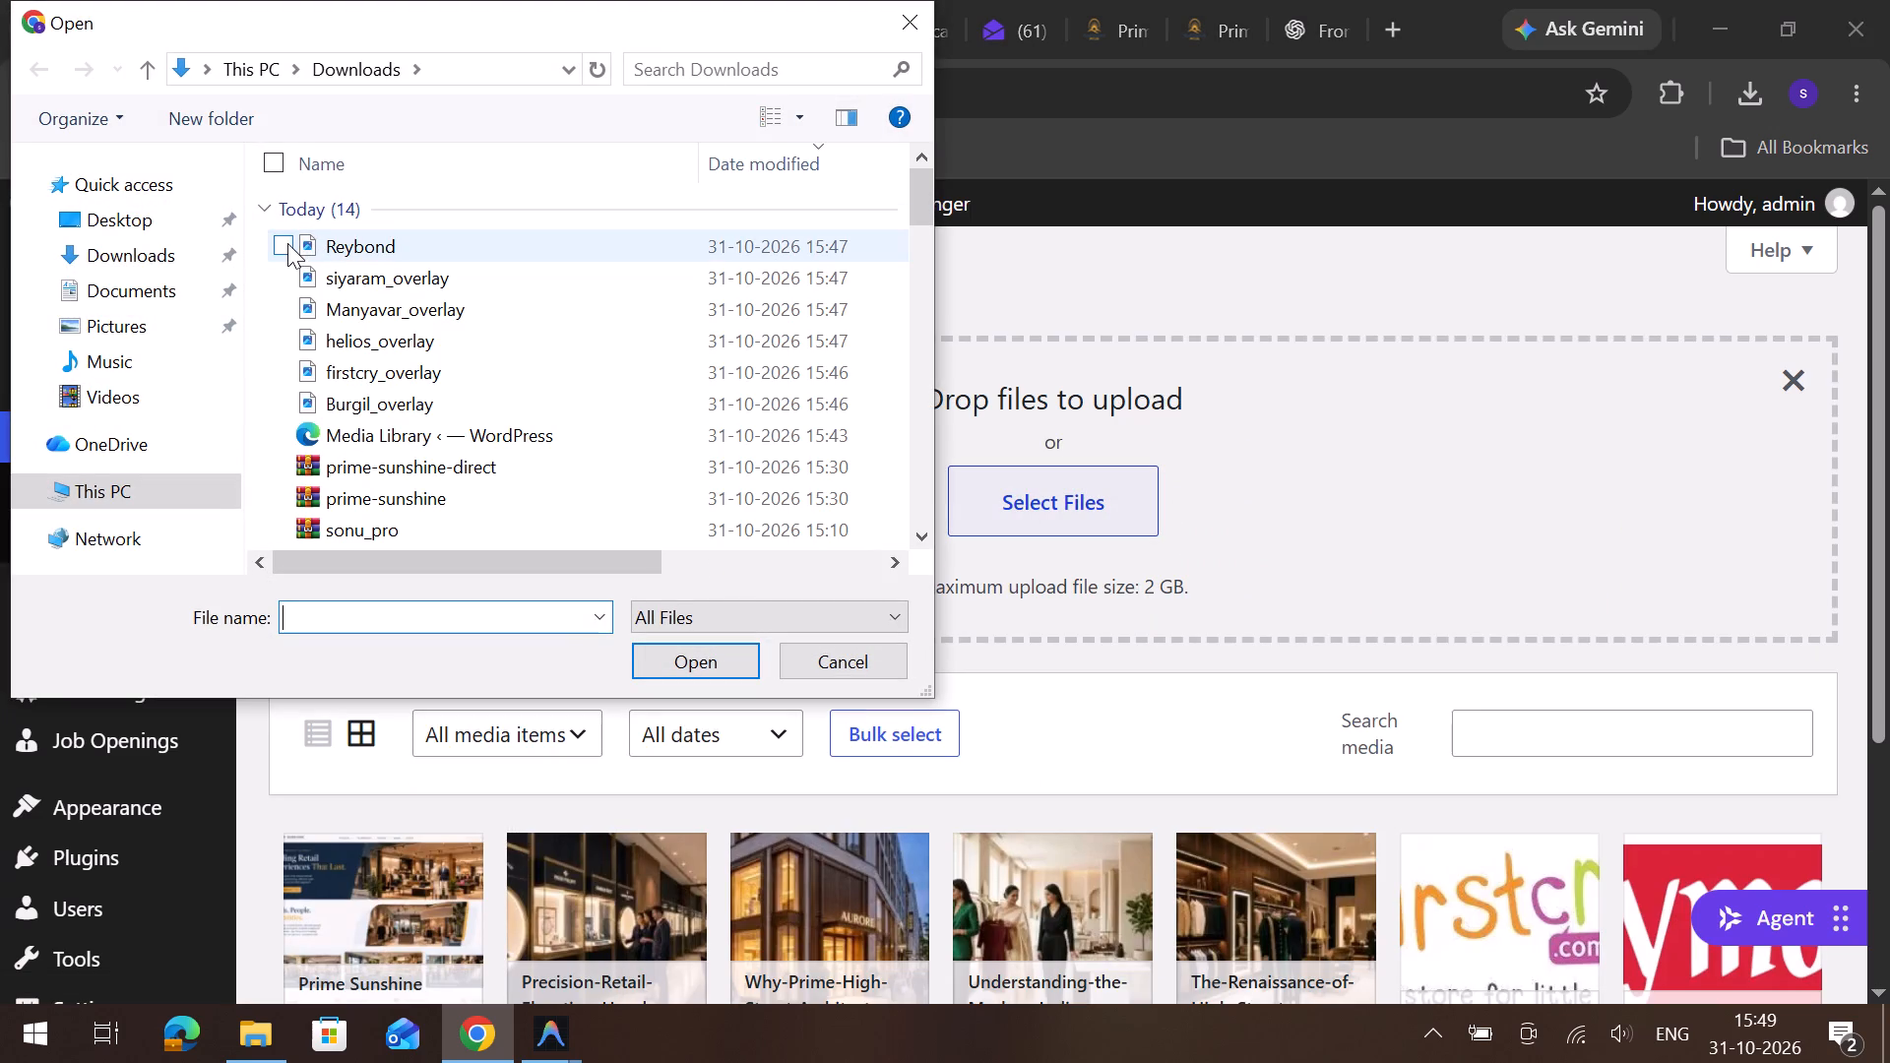
click(287, 243)
click(278, 275)
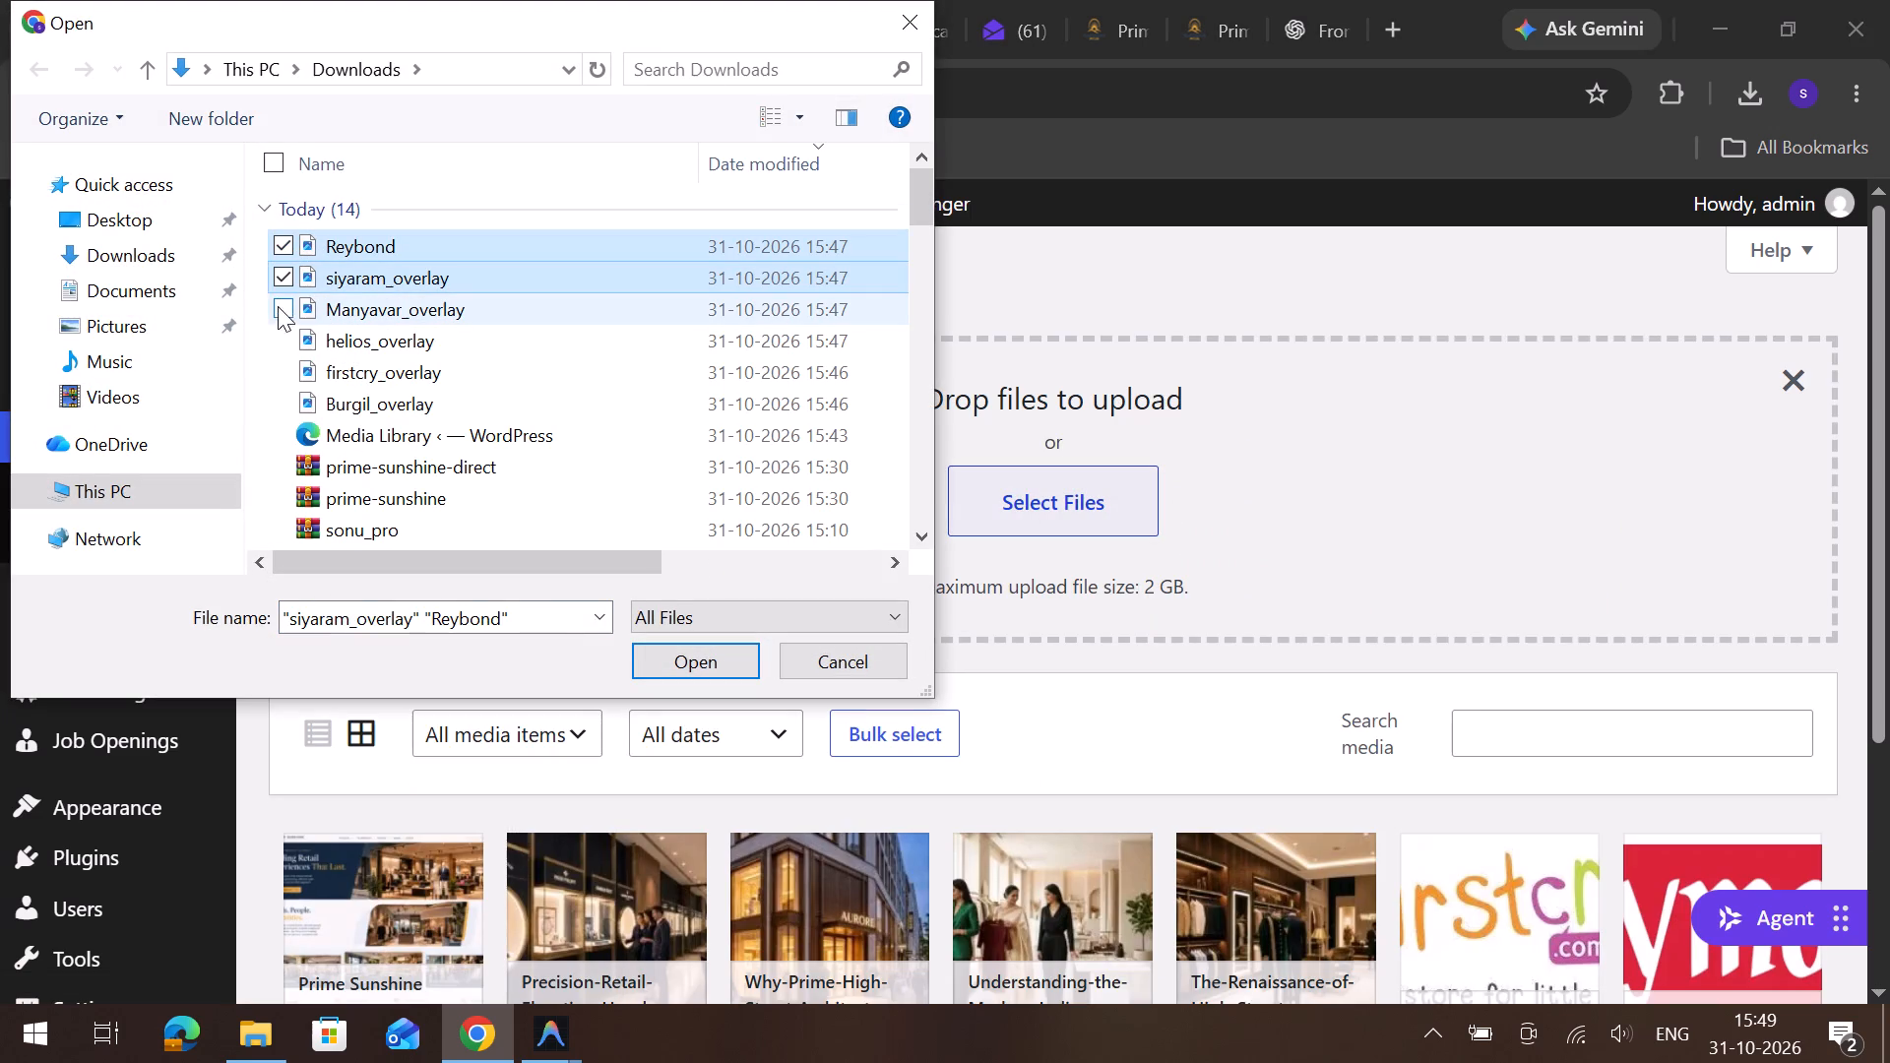
click(278, 316)
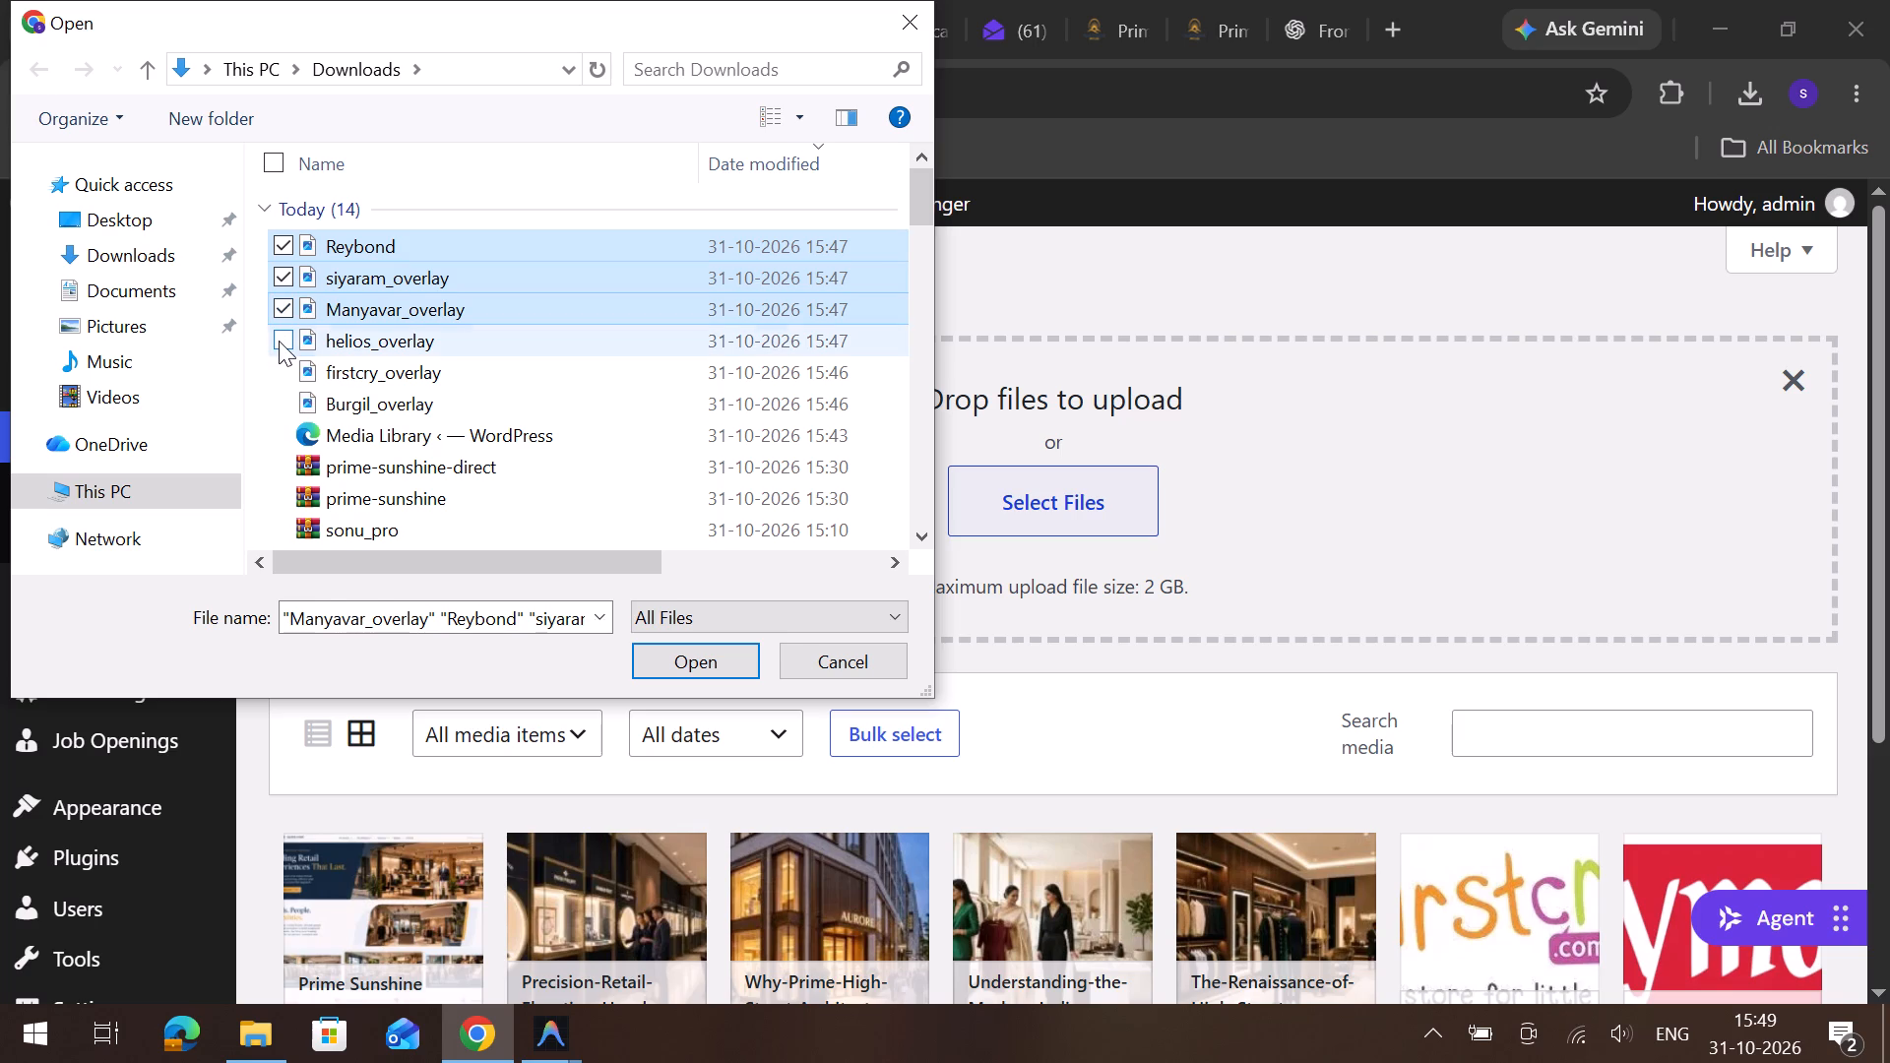
click(279, 341)
click(279, 370)
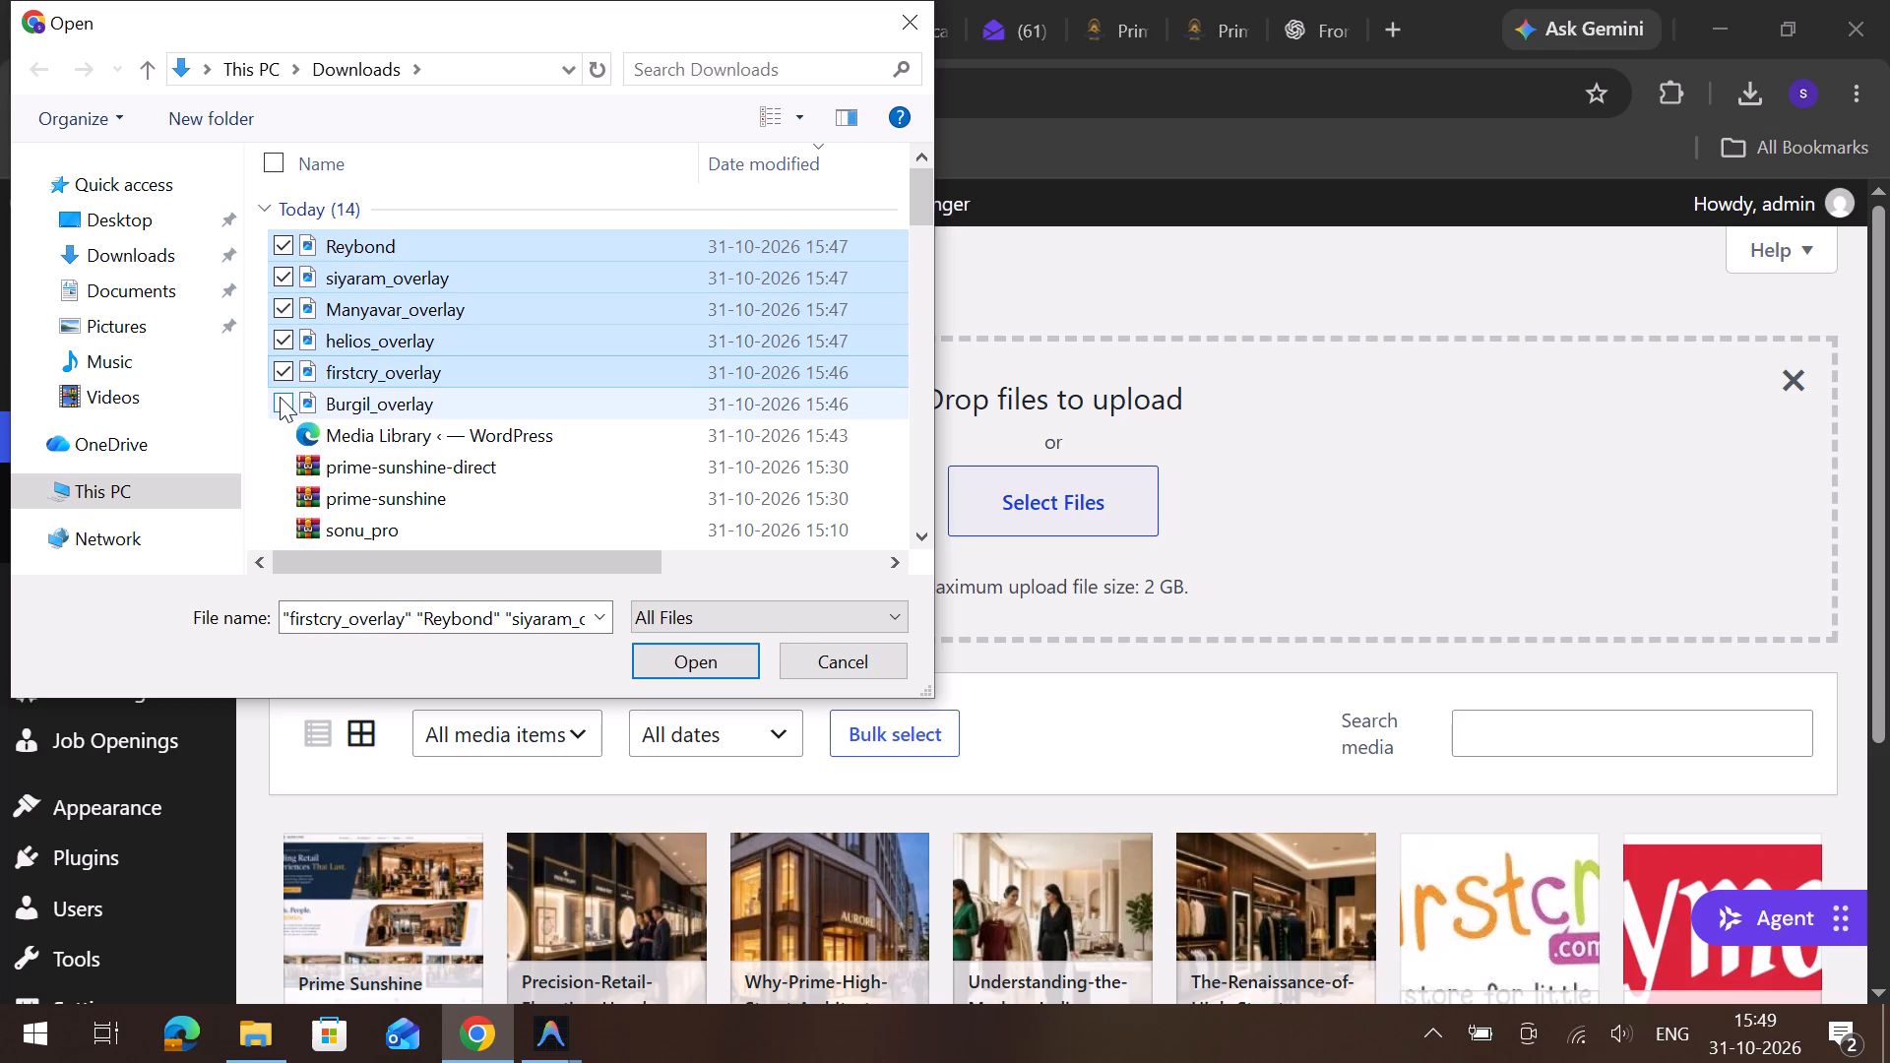
click(280, 397)
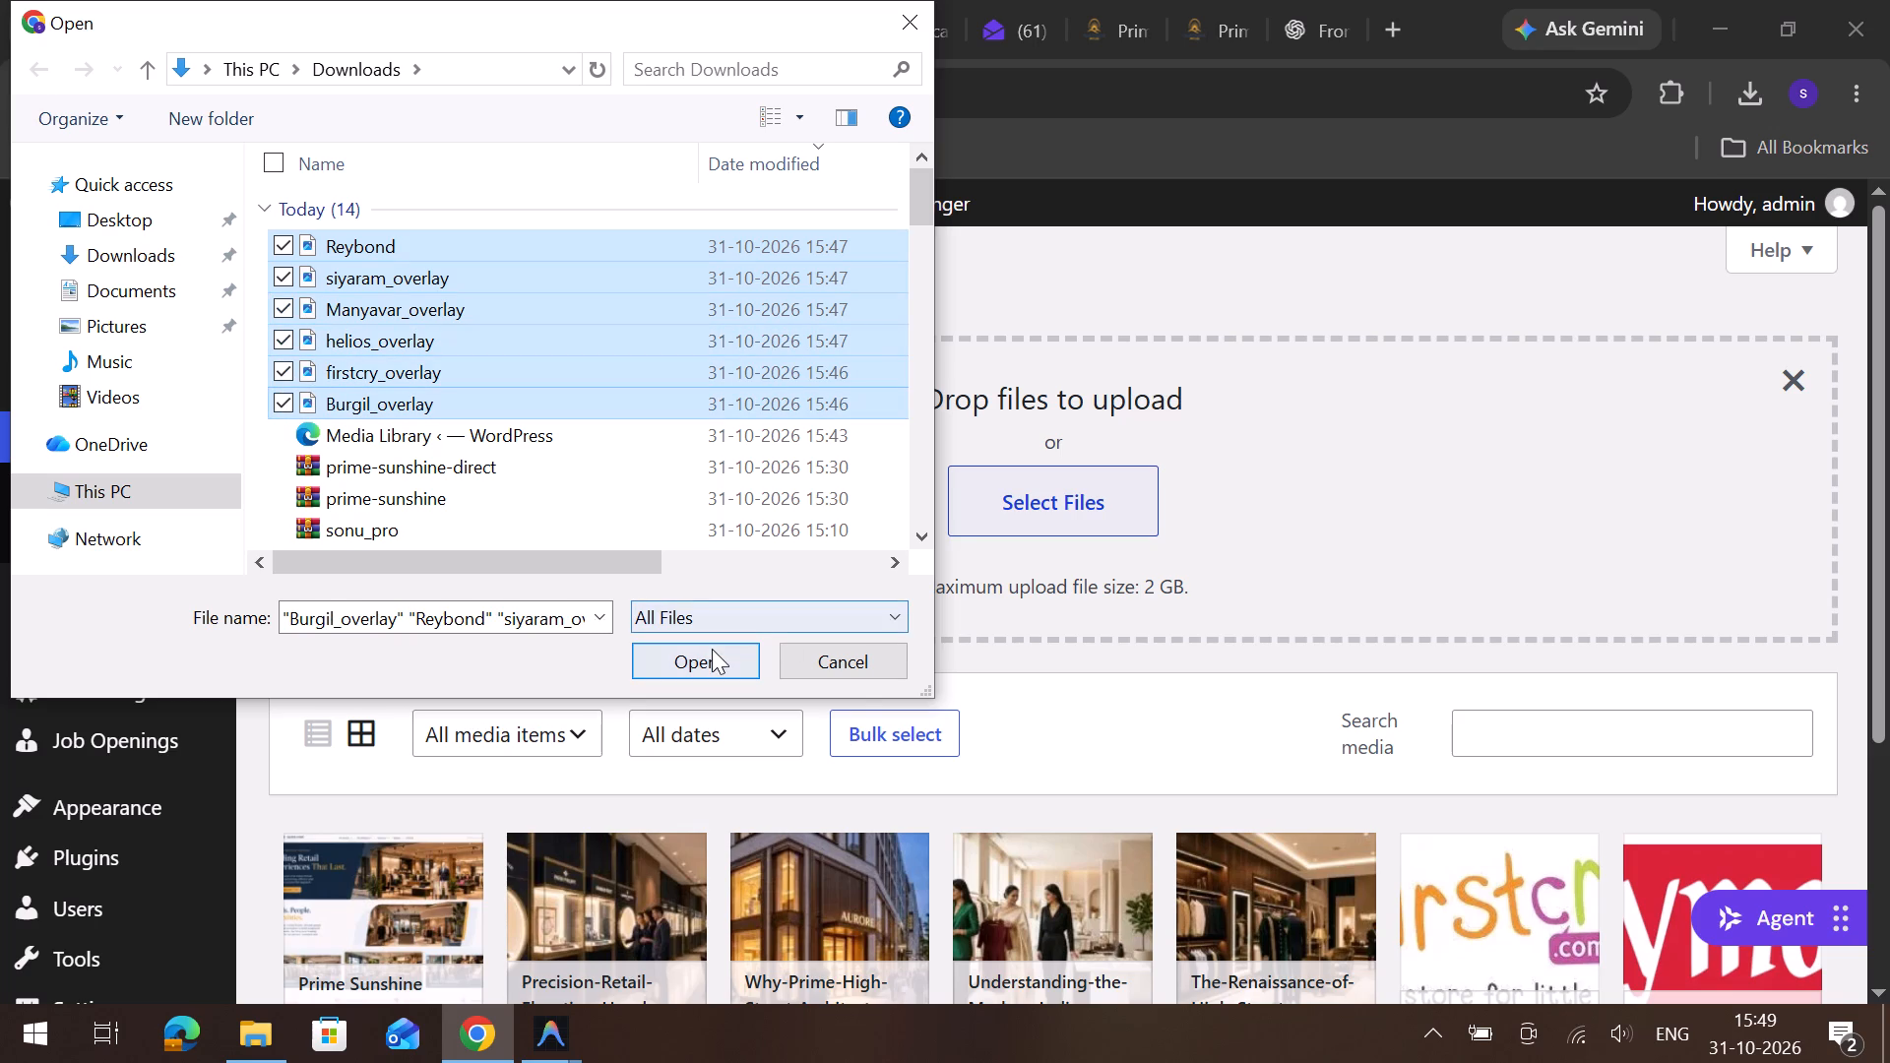
click(712, 649)
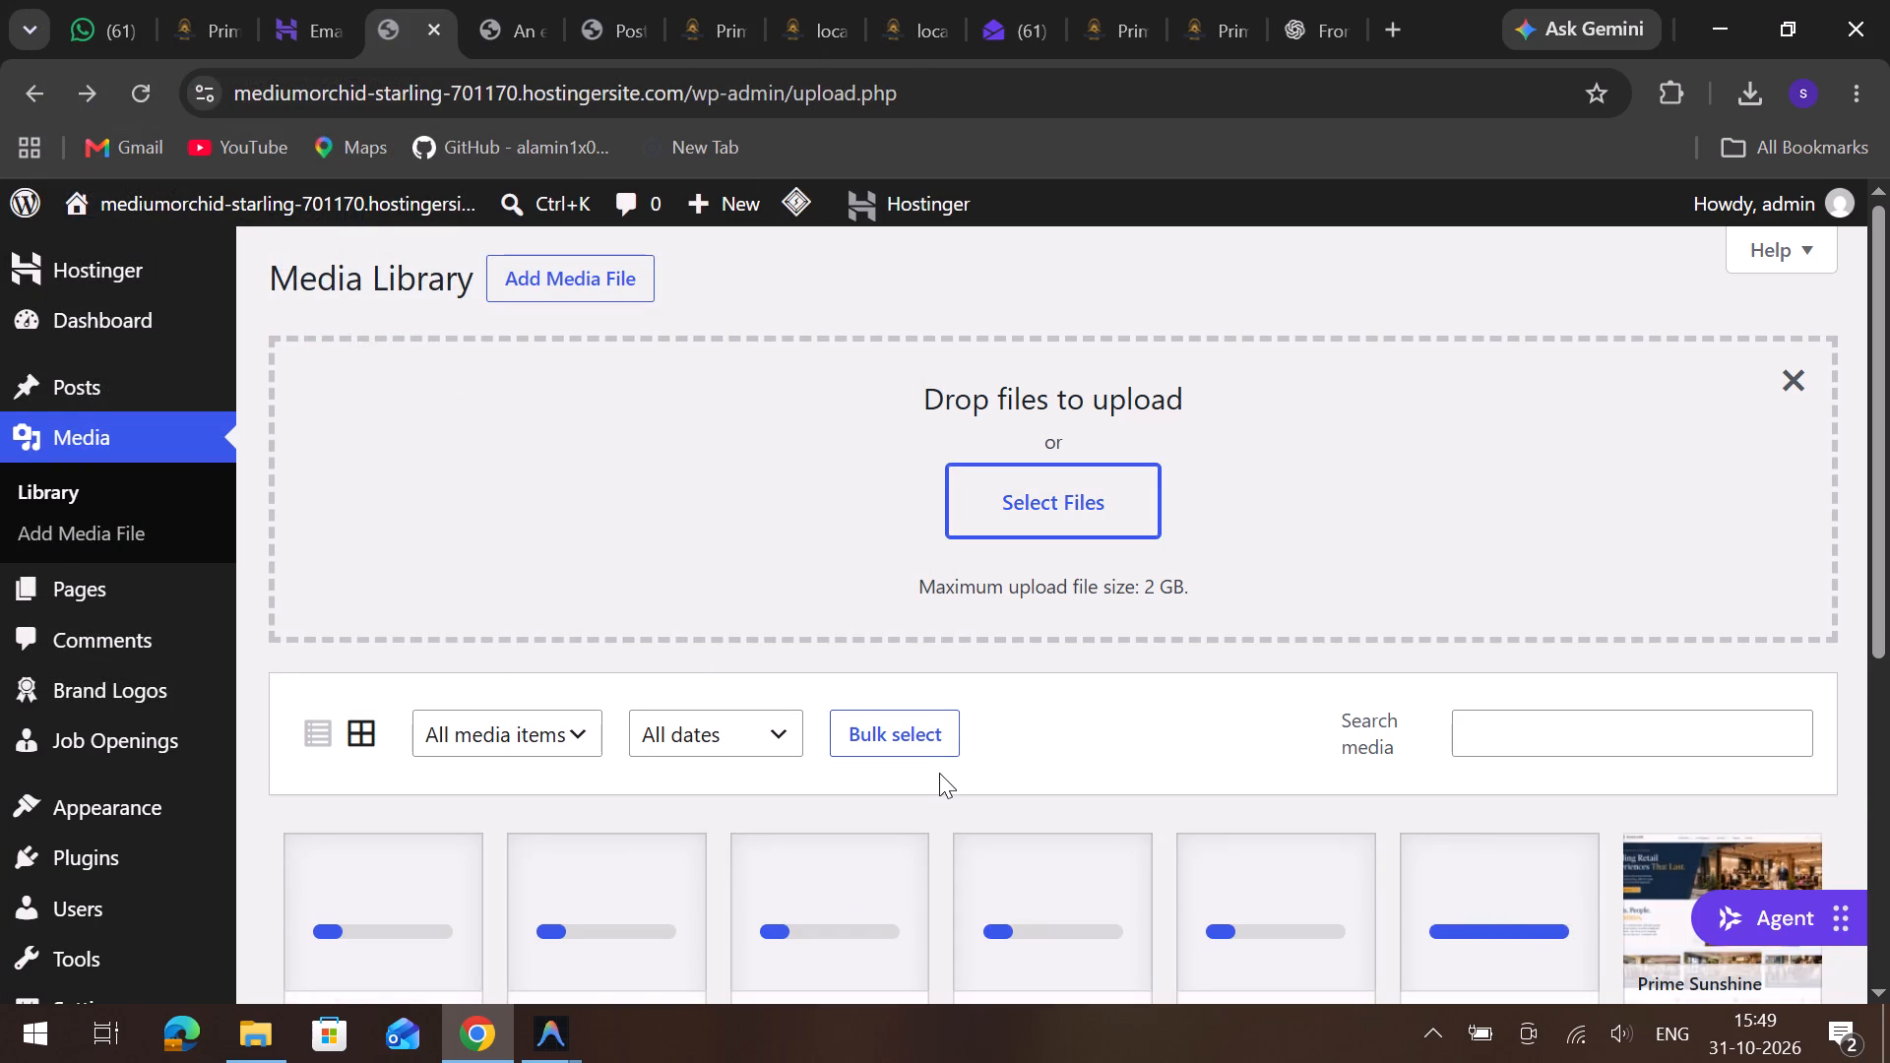
Examine the Media Library grid to check the upload progress of the new logo images.
scroll(939, 773, down, 3)
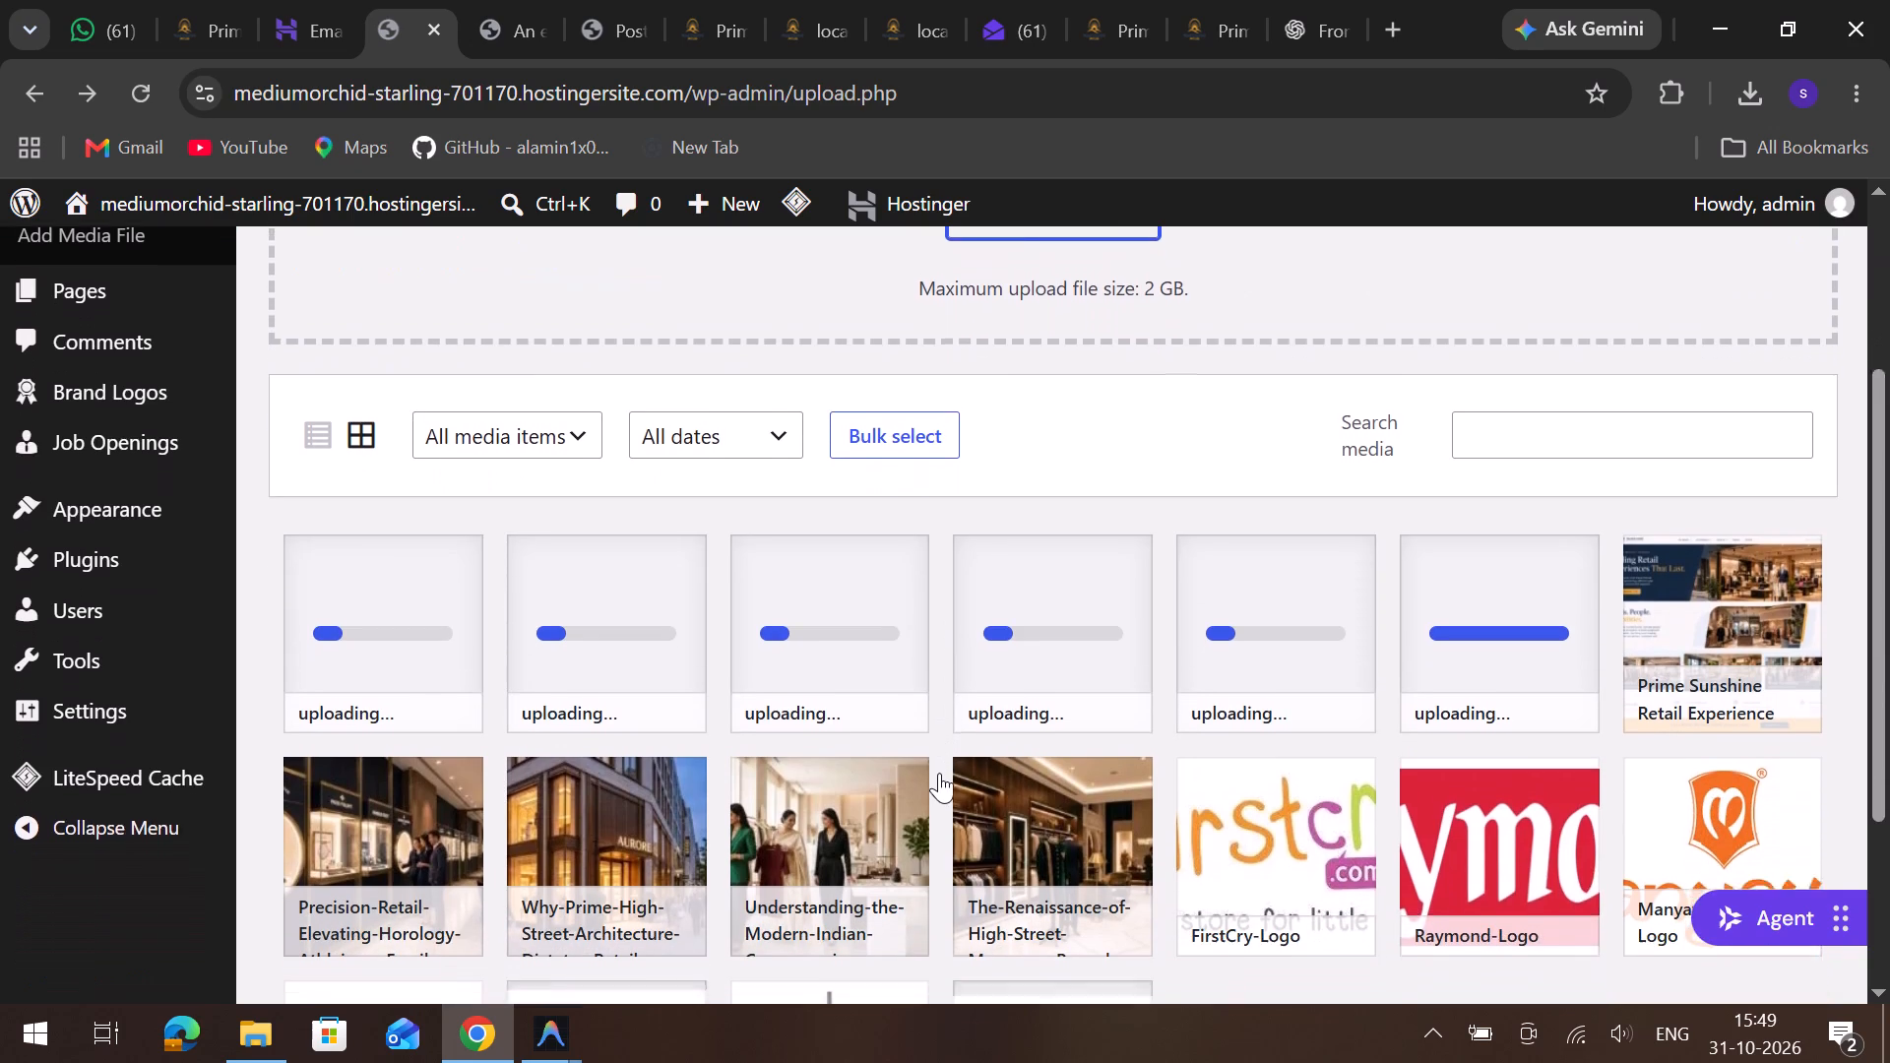
scroll(939, 773, down, 1)
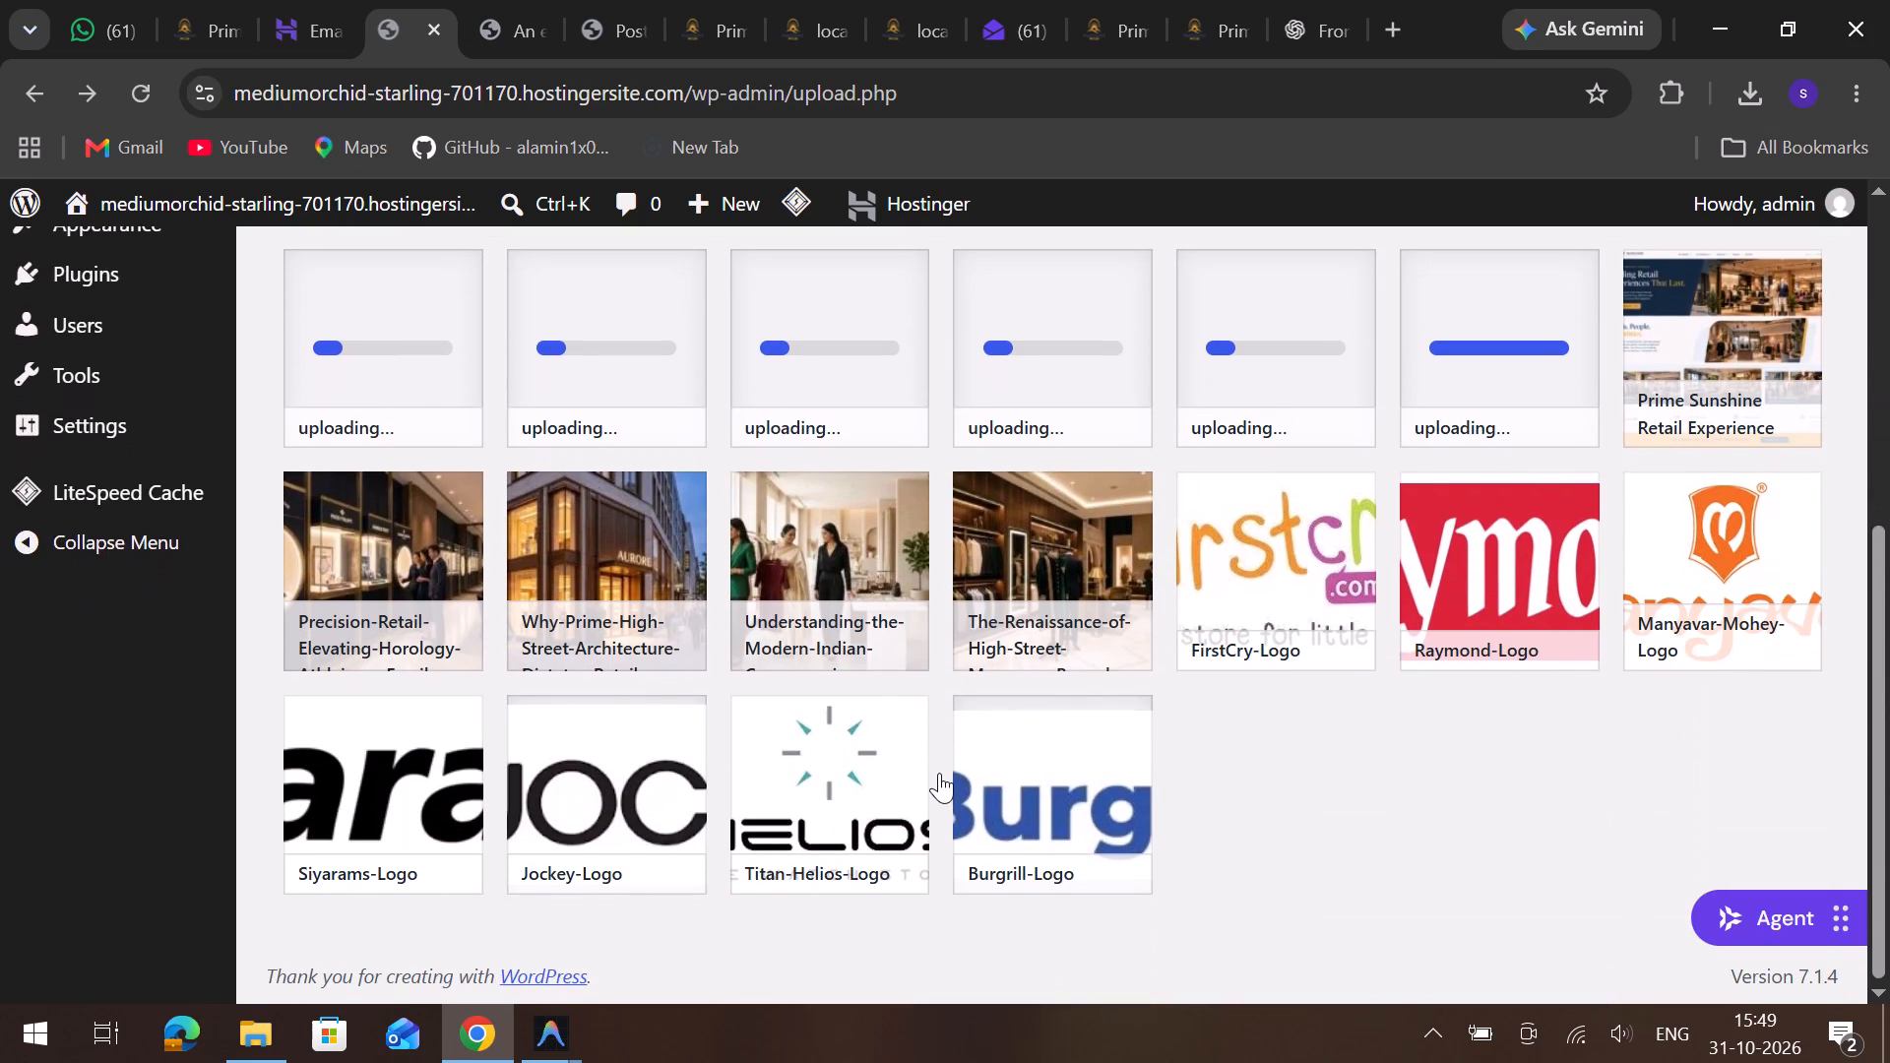
scroll(939, 773, up, 1)
scroll(939, 773, down, 1)
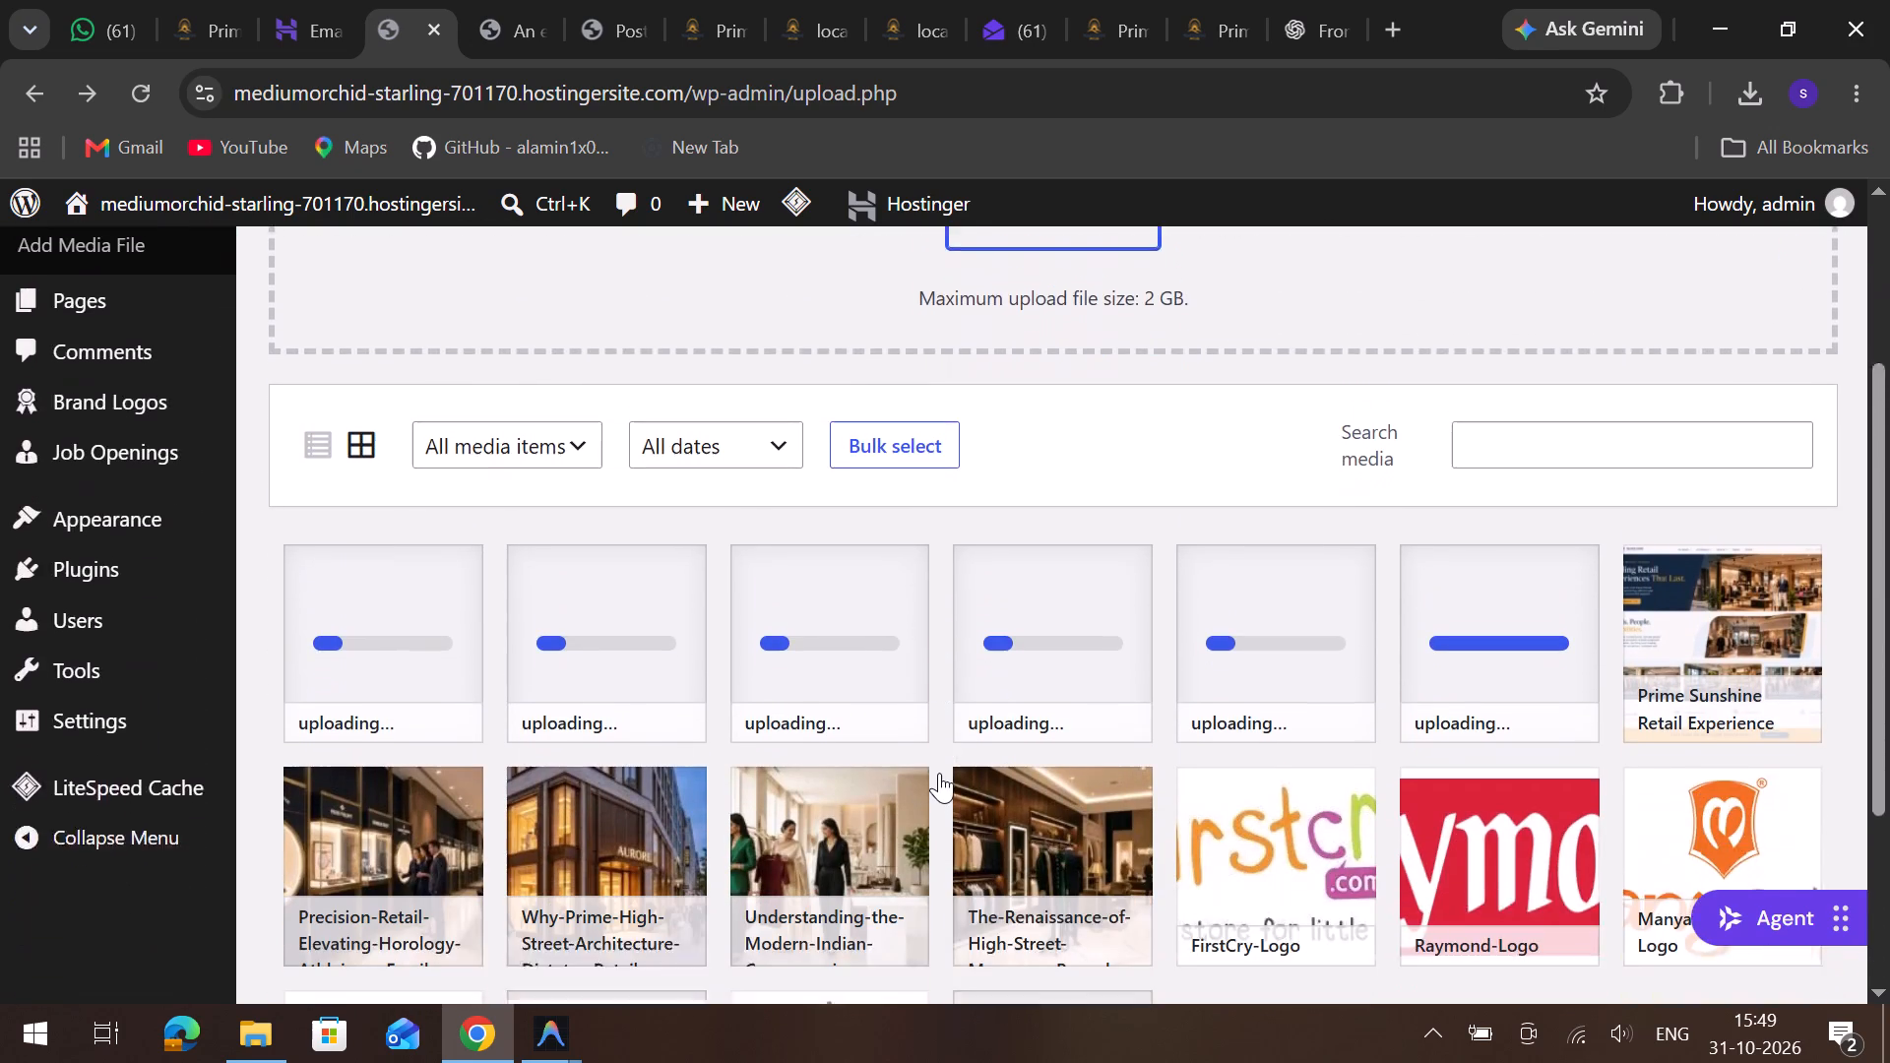
scroll(939, 773, down, 1)
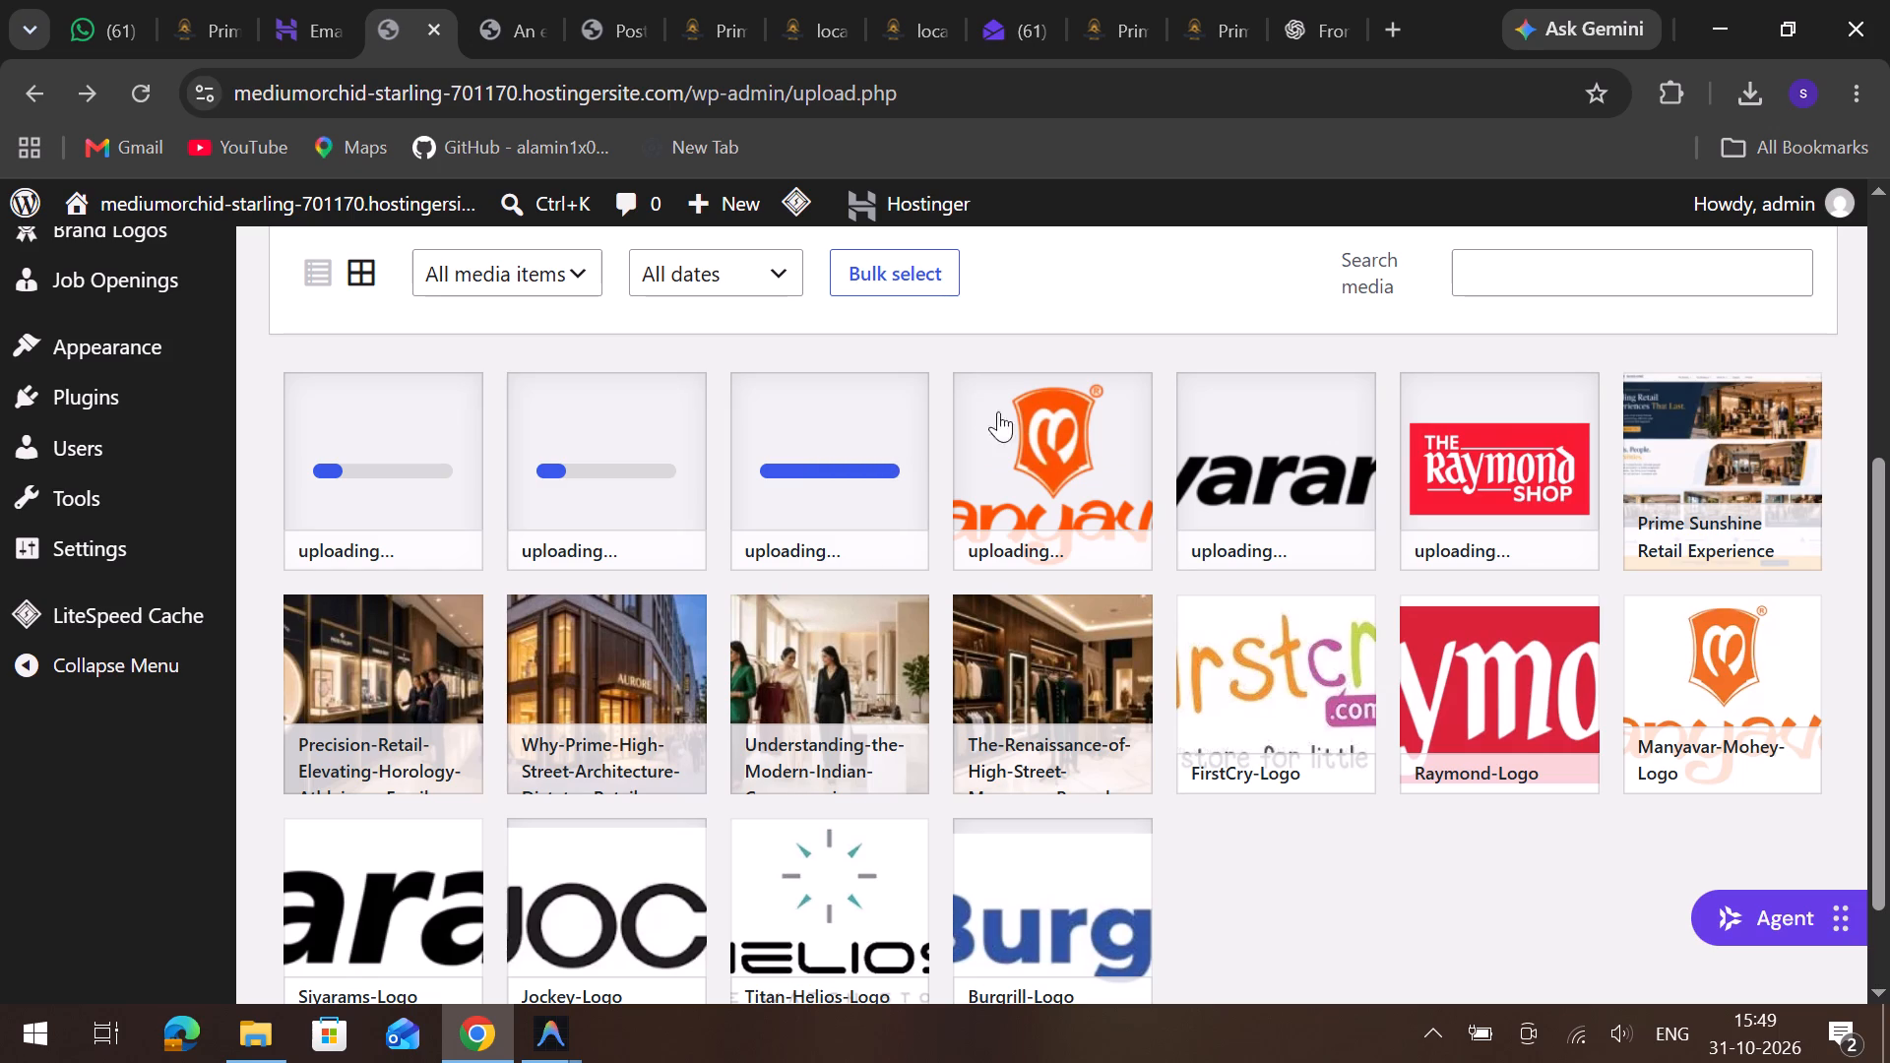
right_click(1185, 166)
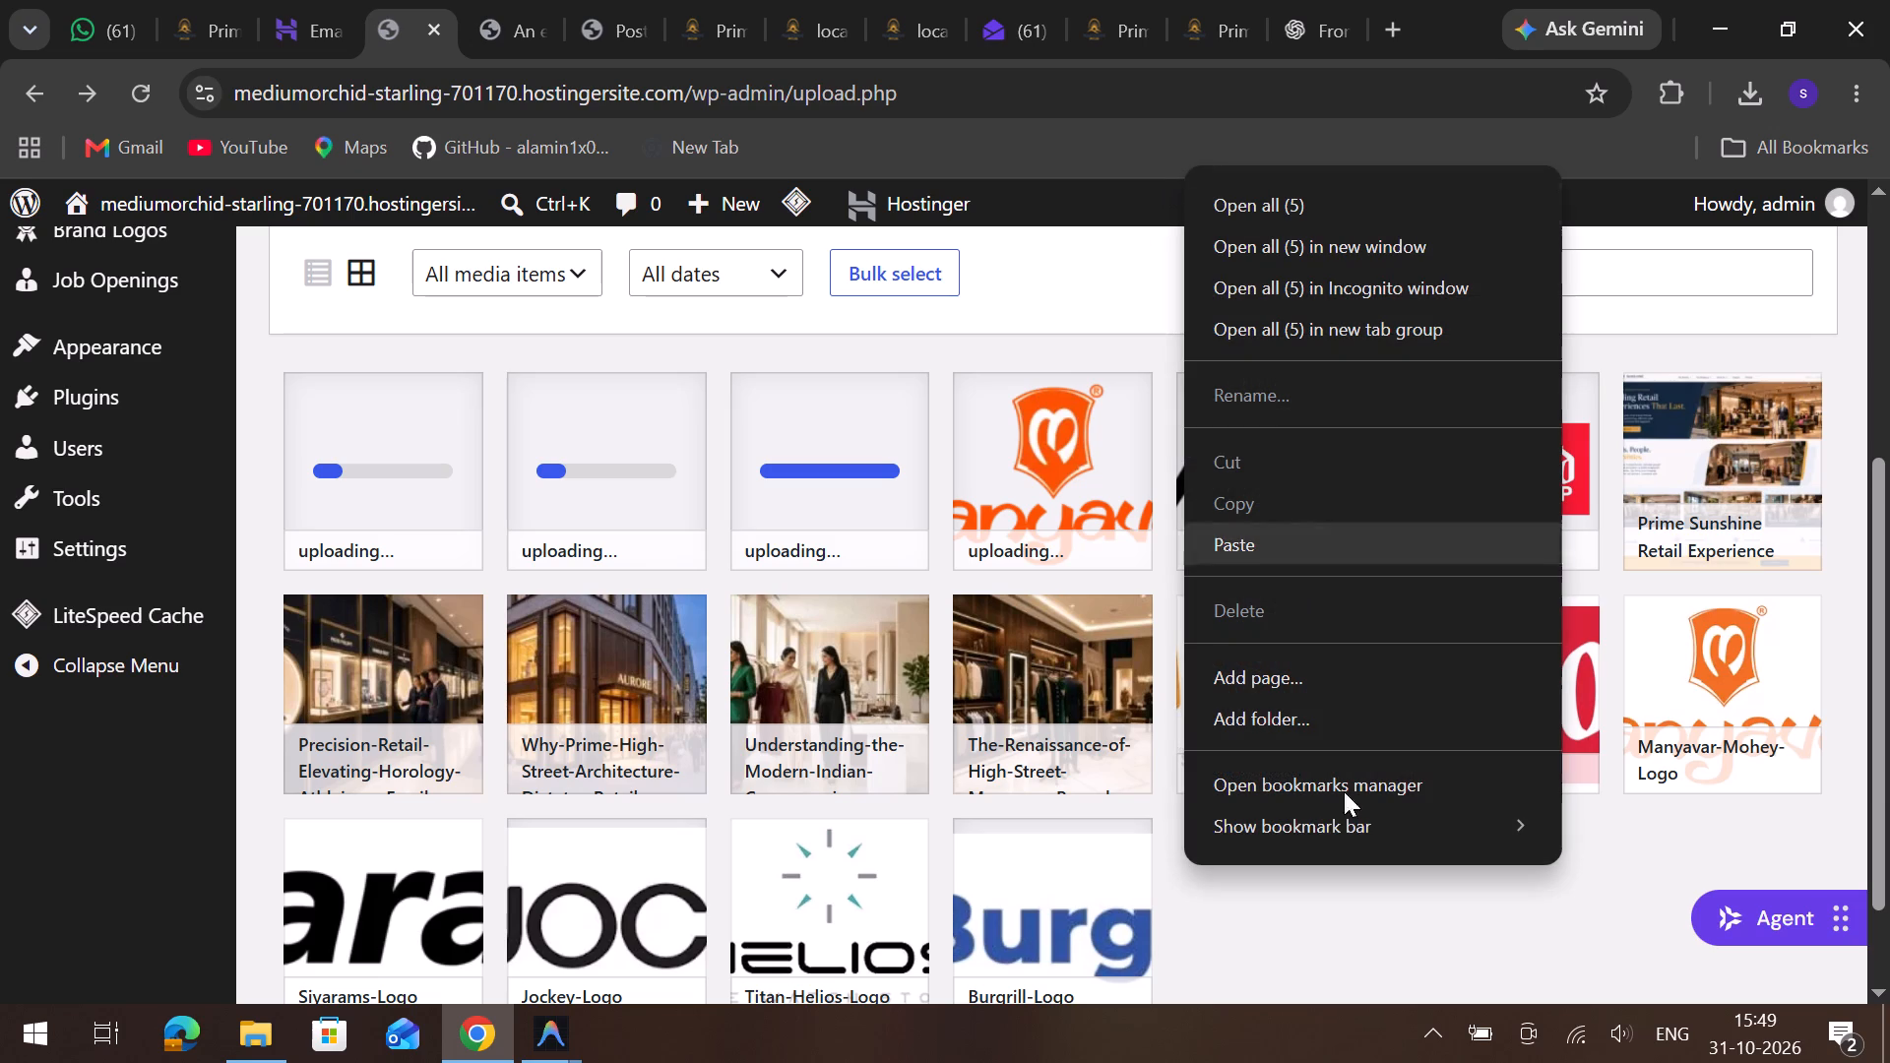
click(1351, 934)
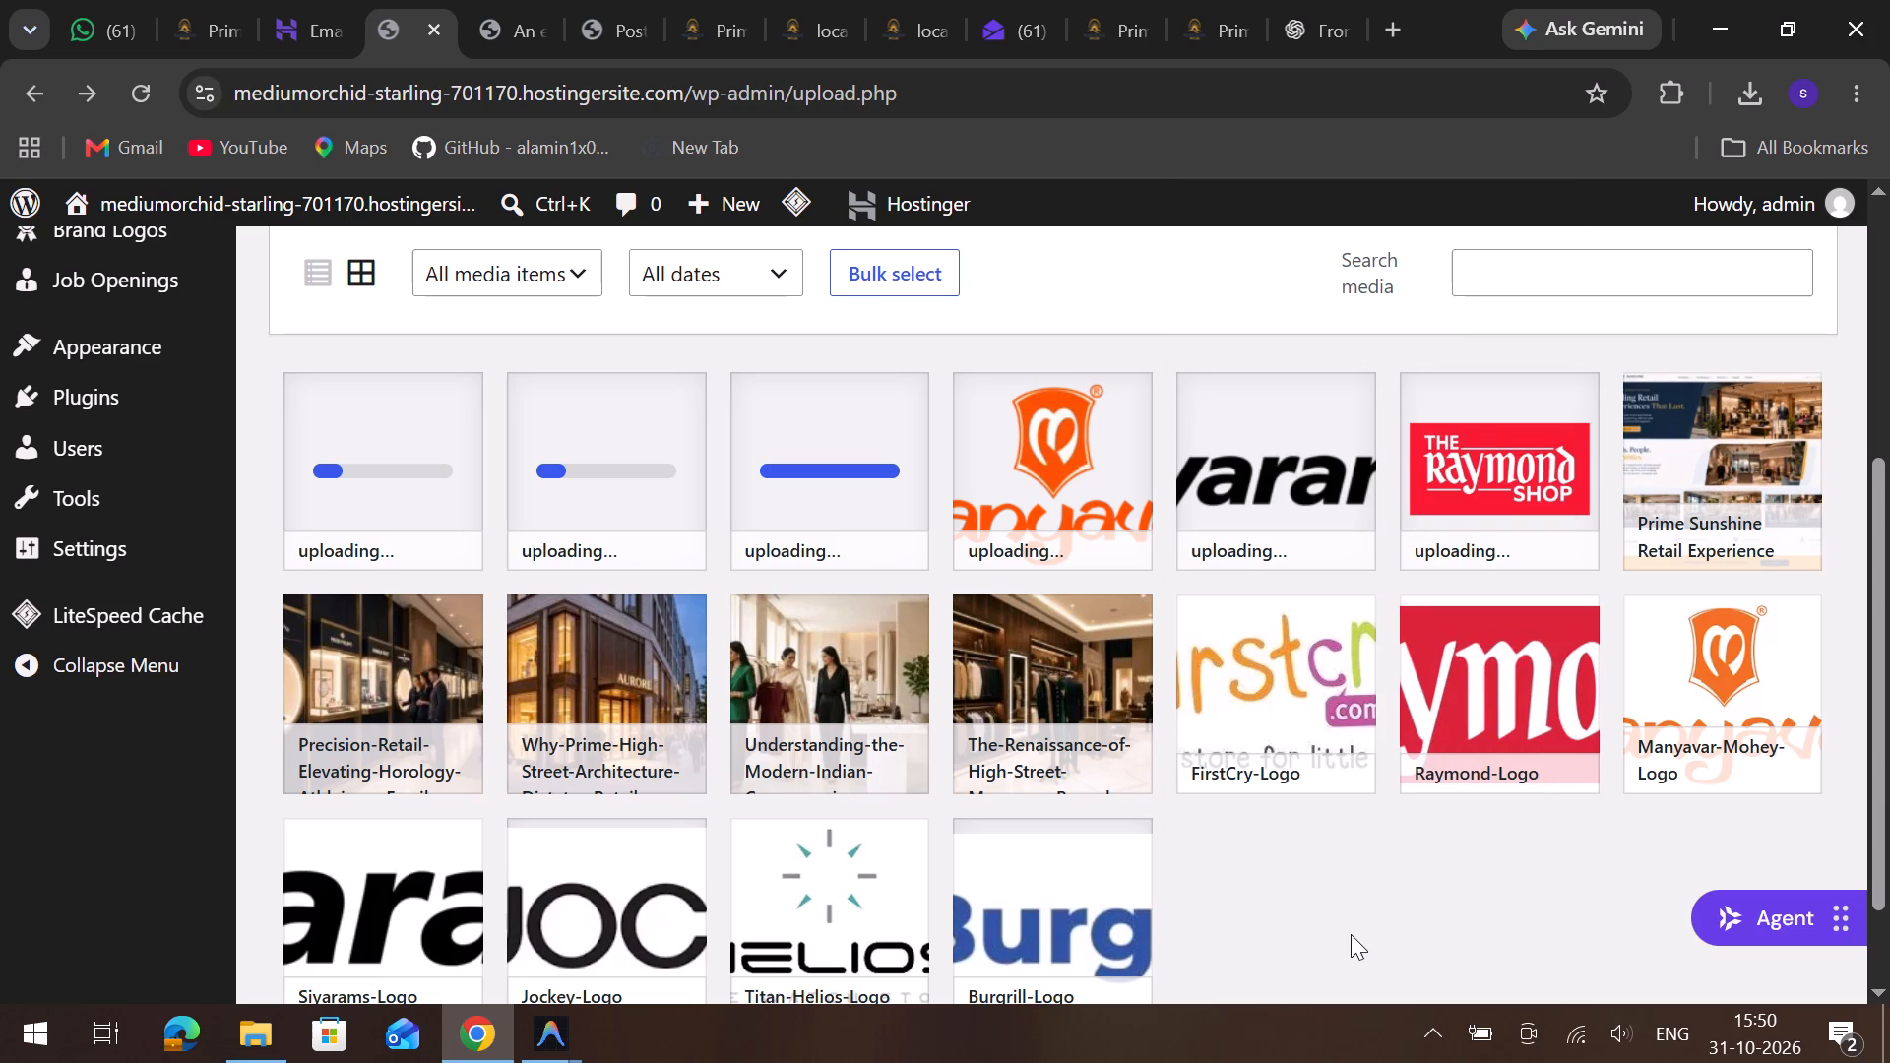
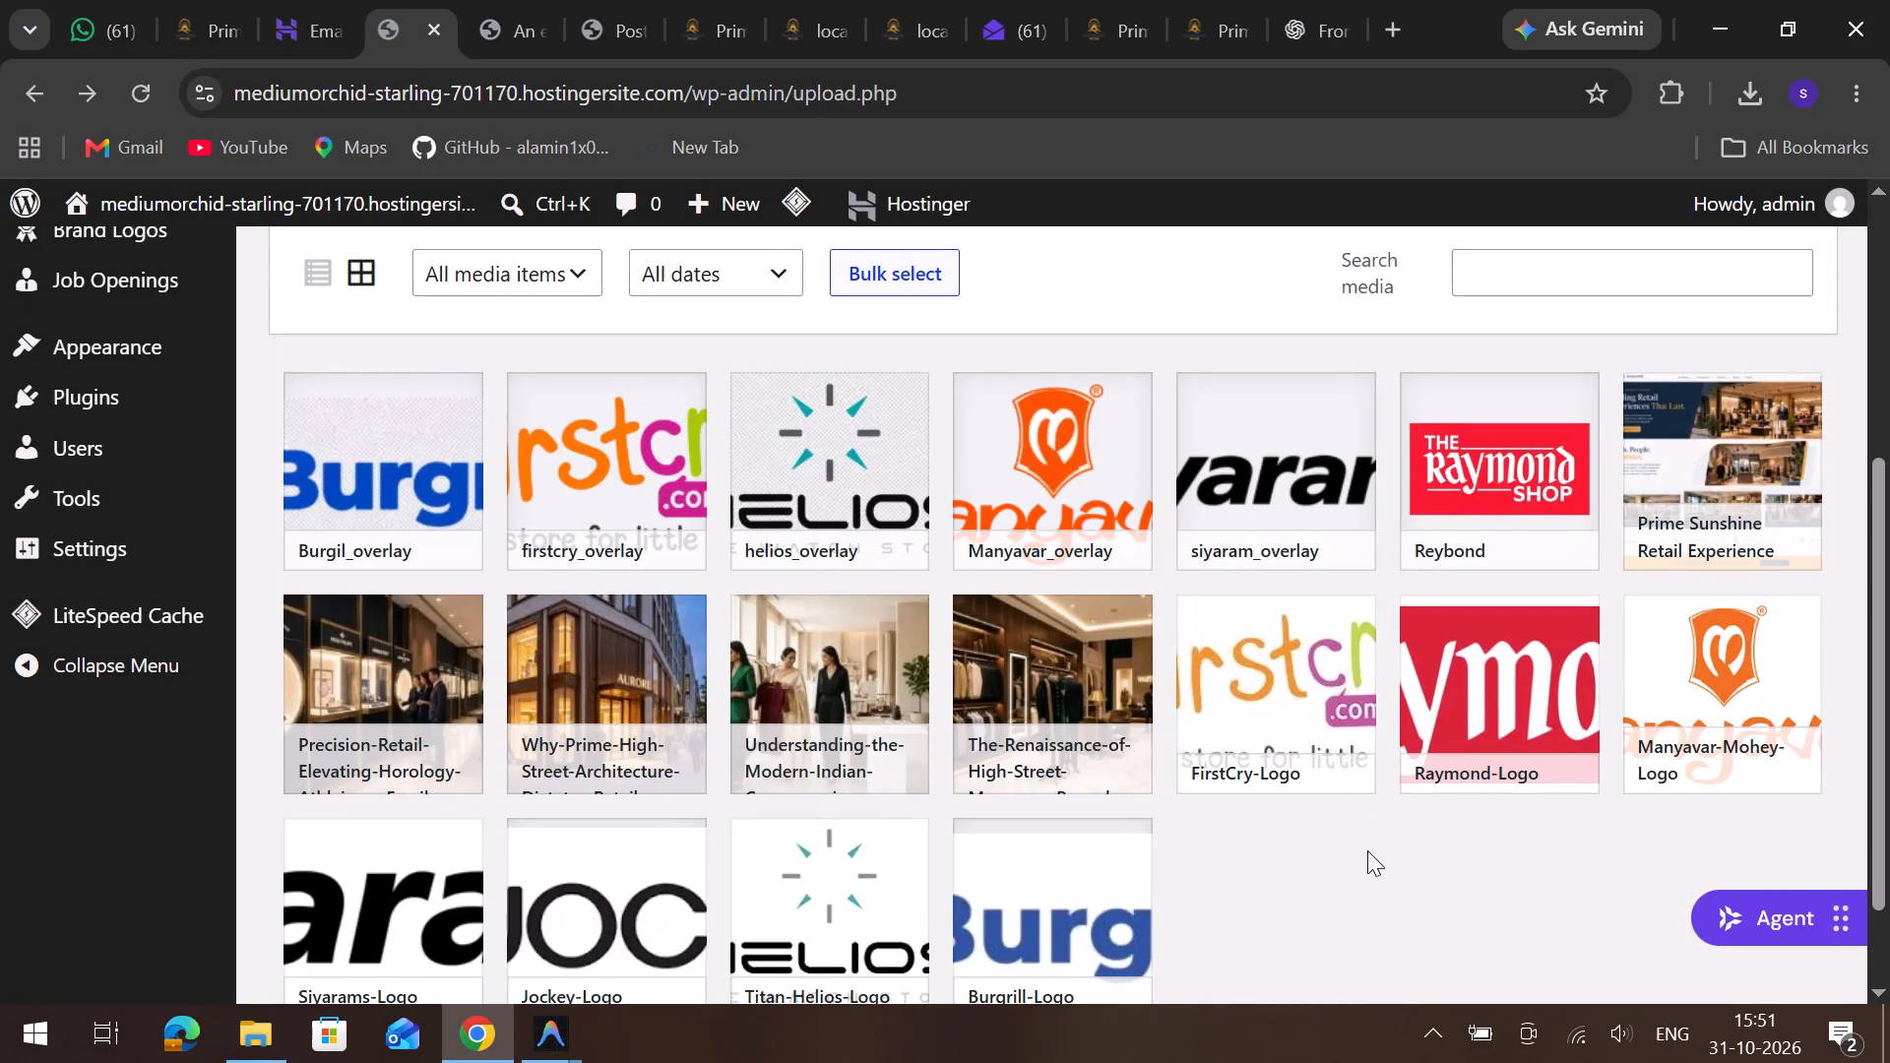
Examine the attachment details of the Burgil_overlay image in the Media Library, and close them.
scroll(1367, 850, down, 1)
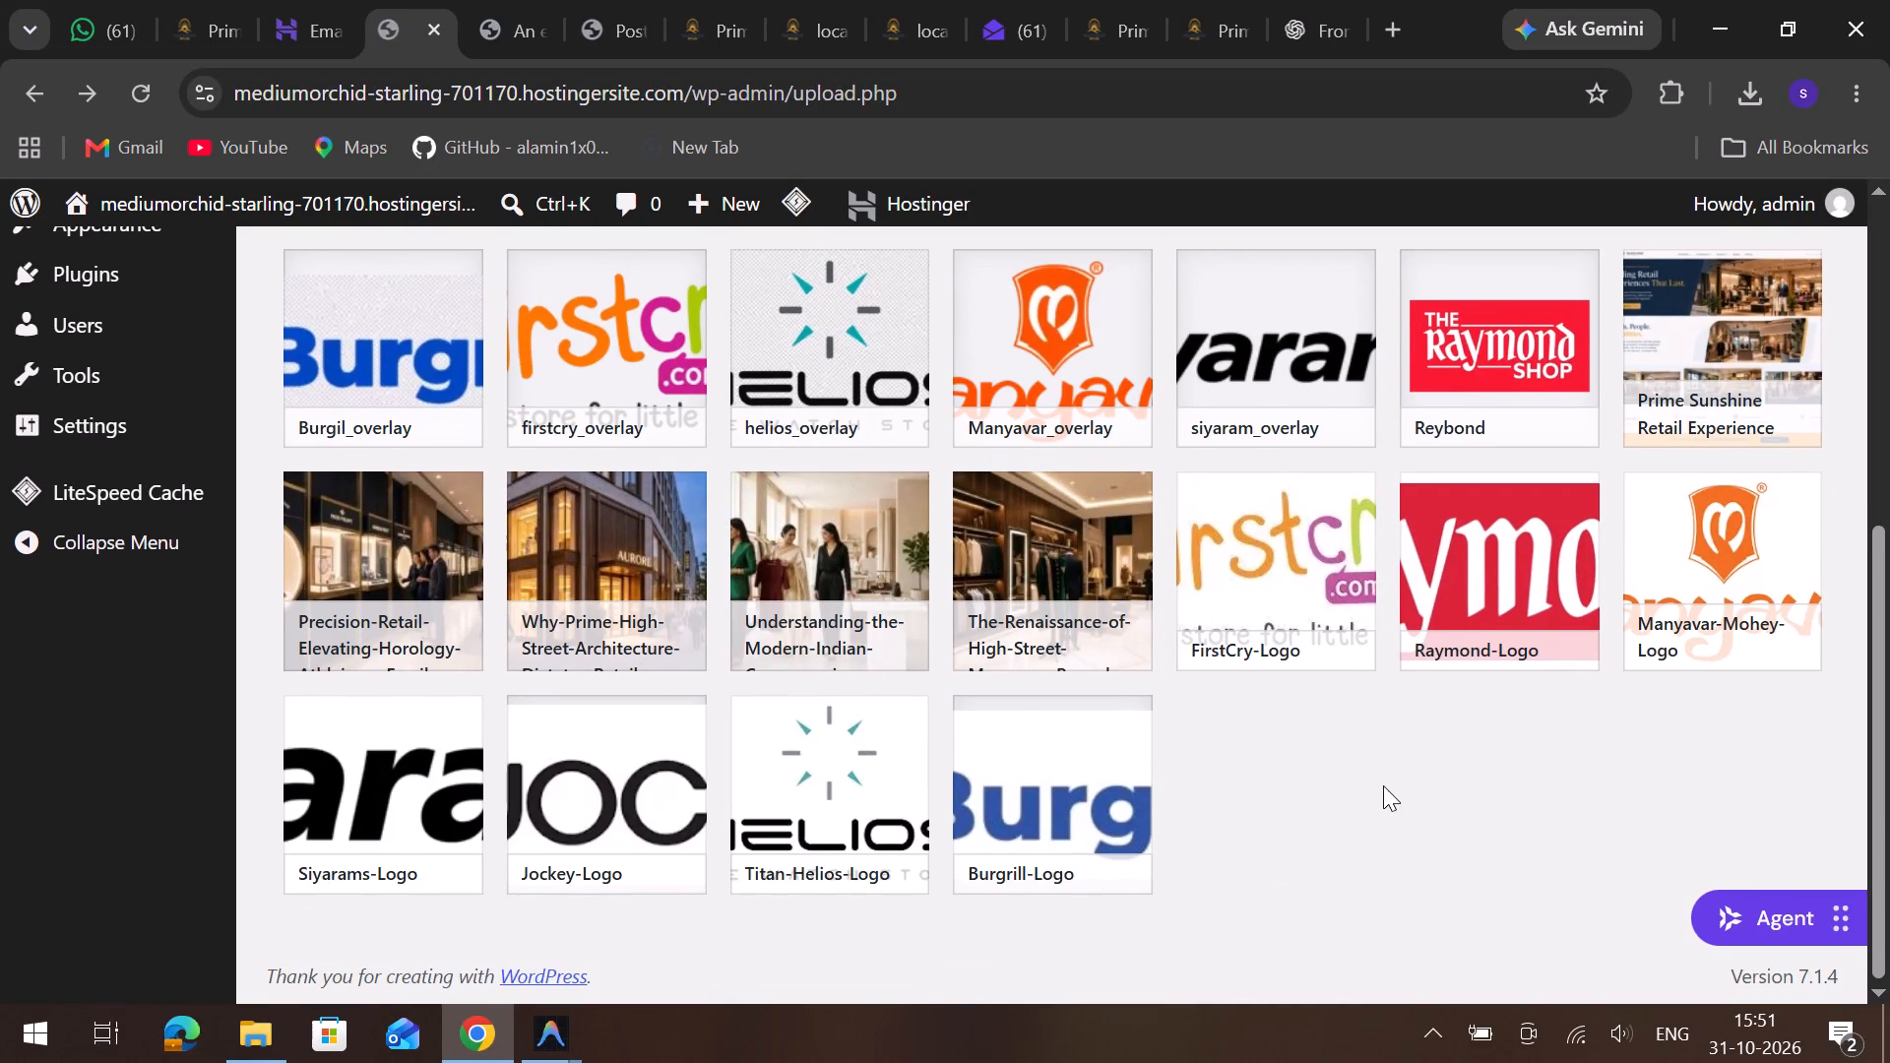
scroll(1383, 785, up, 1)
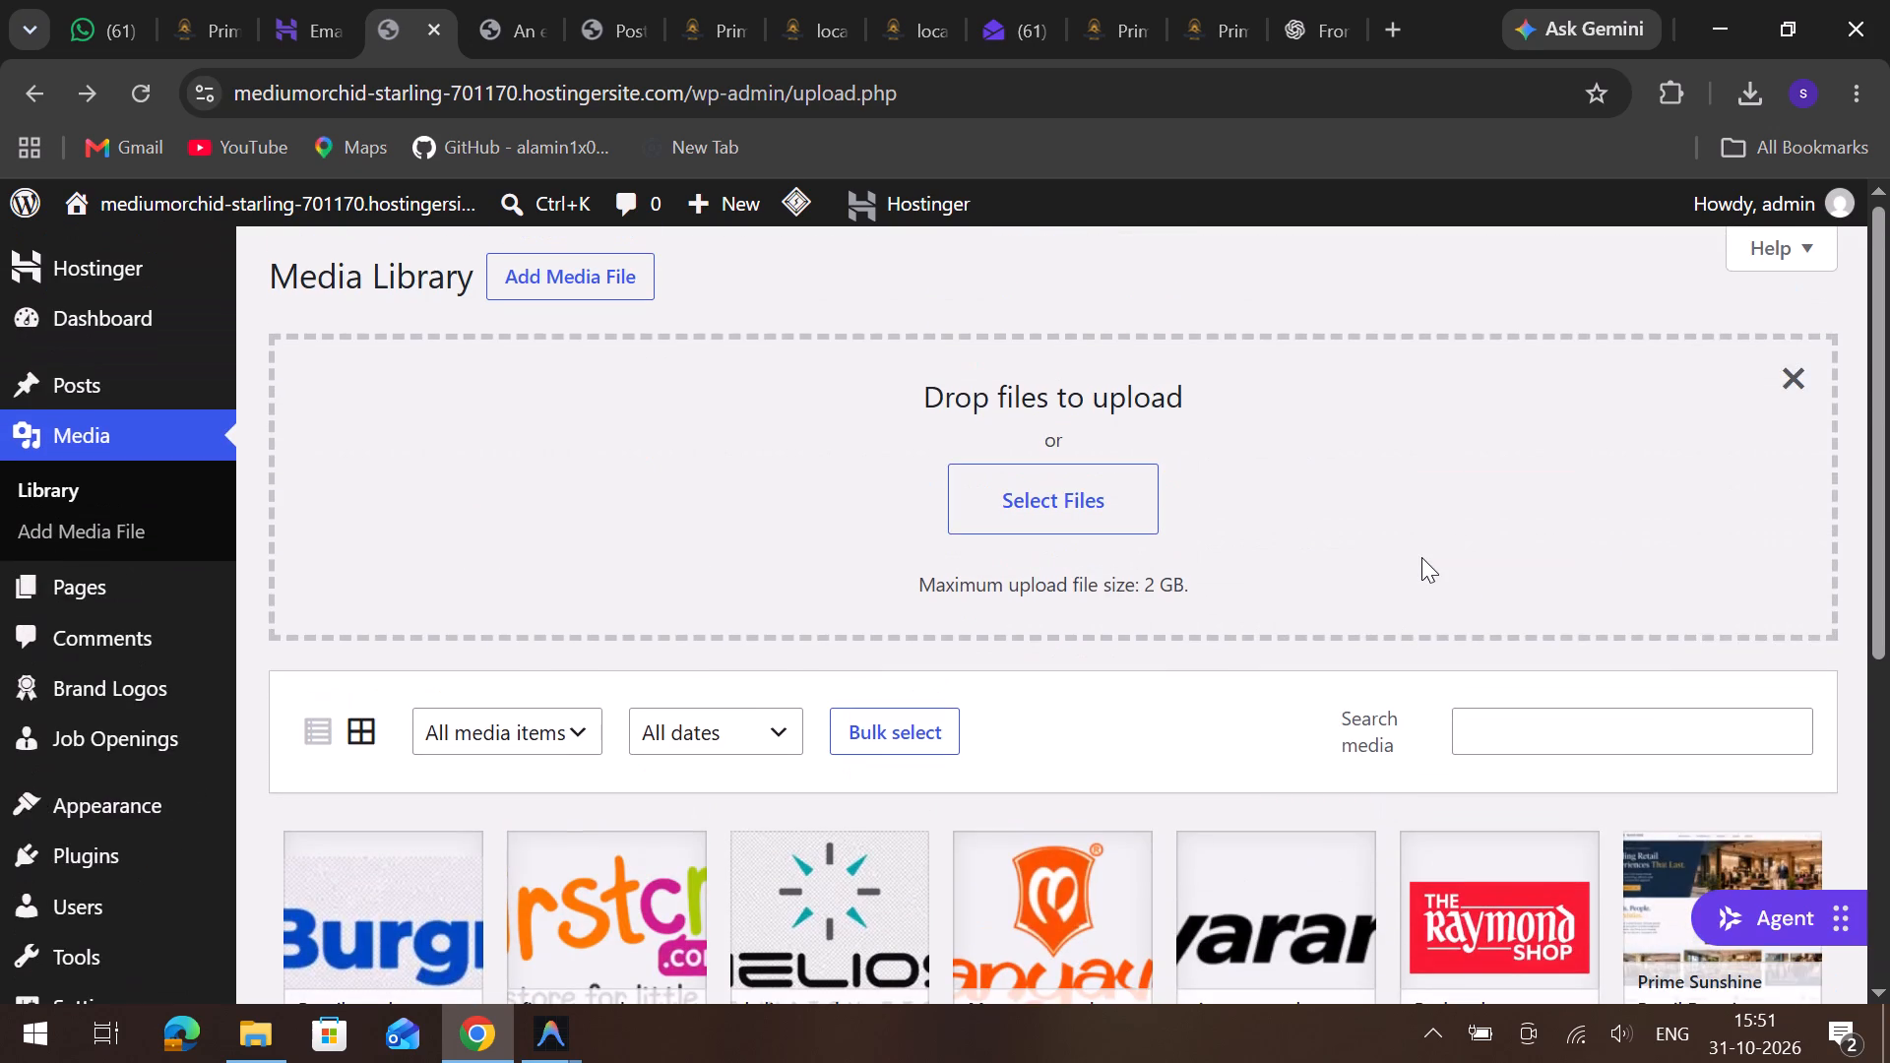
scroll(1324, 583, down, 1)
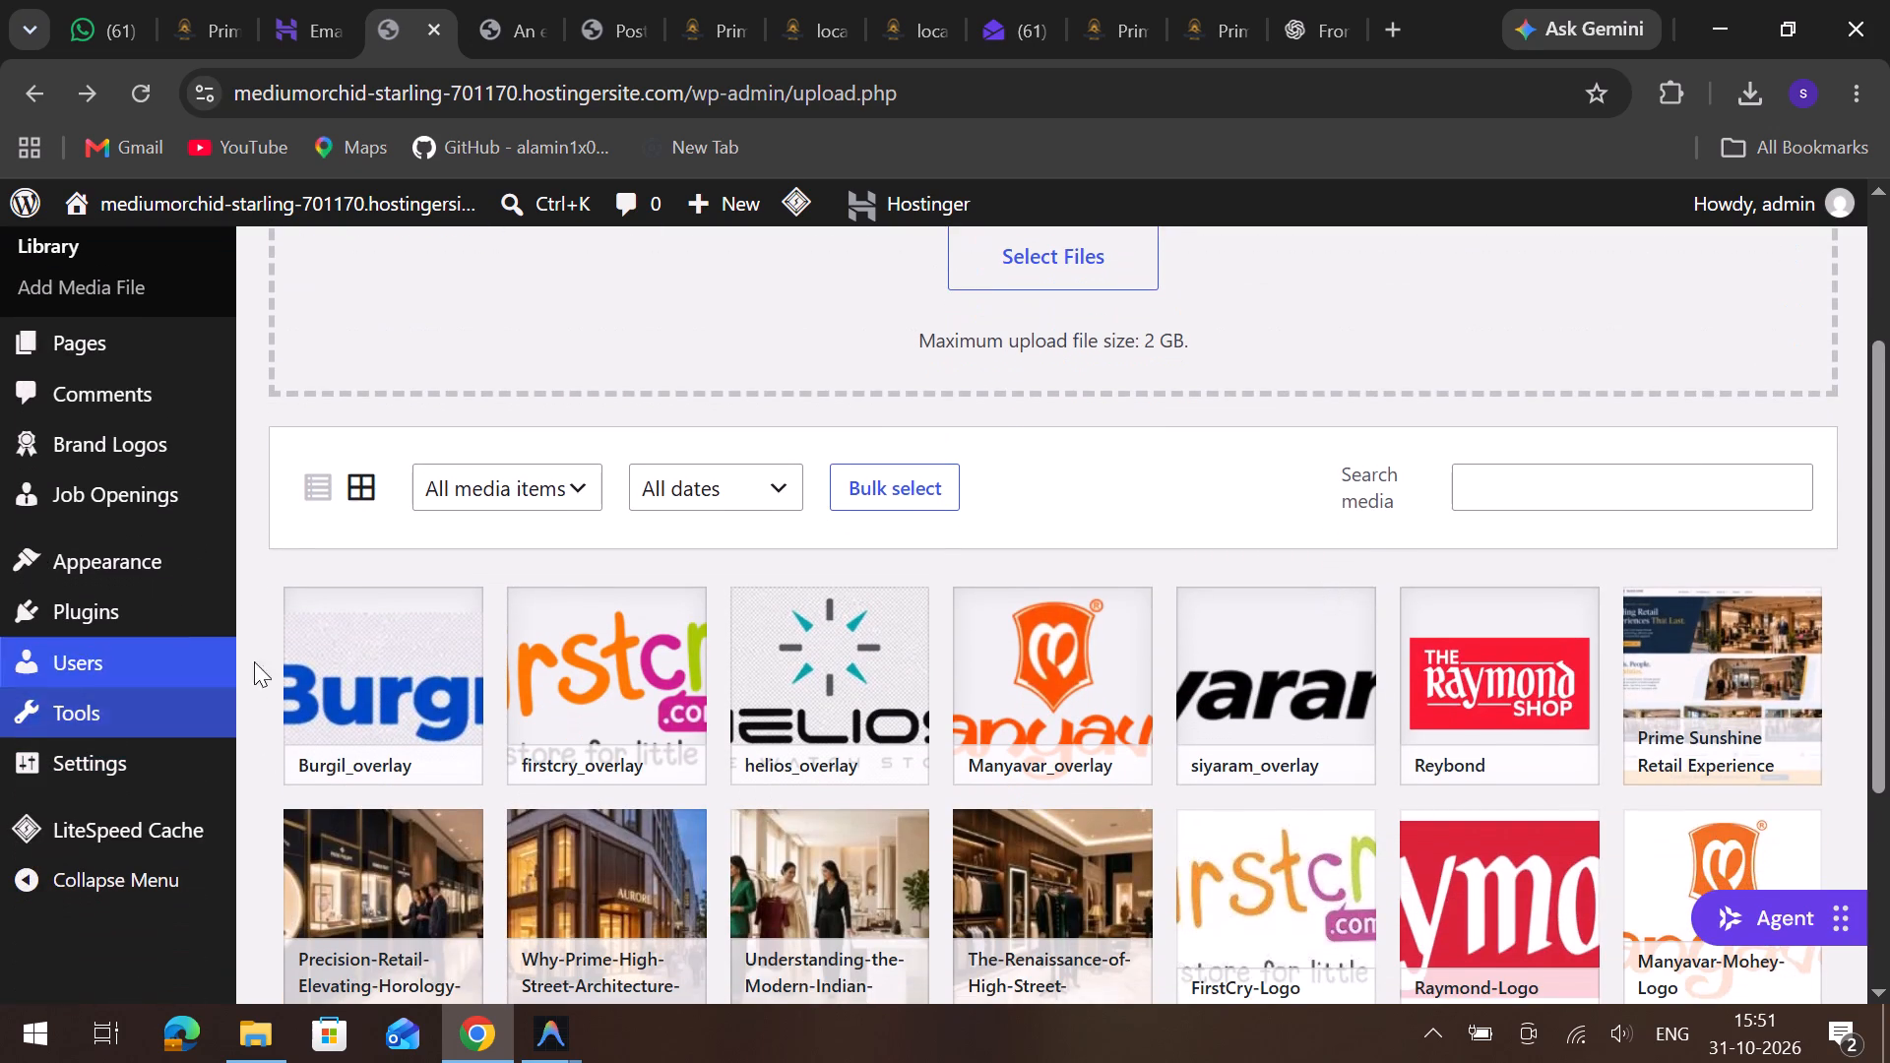
click(375, 700)
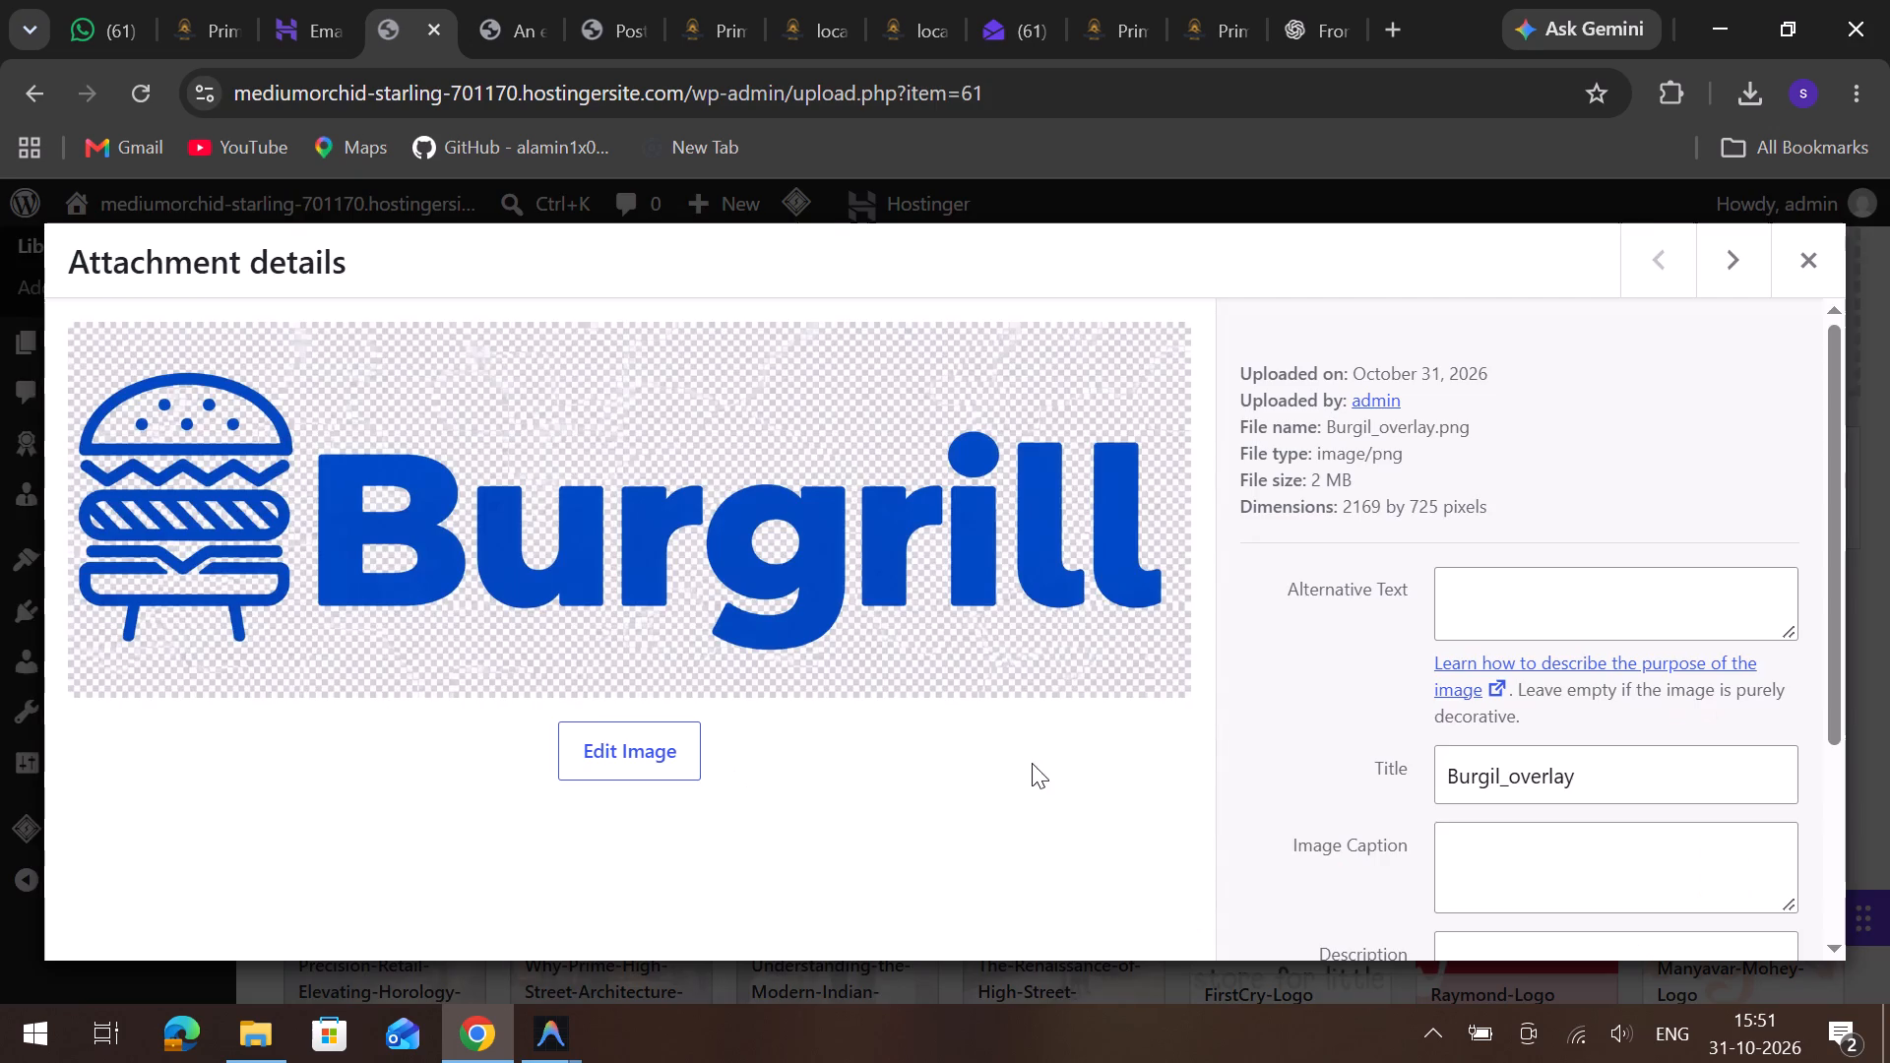
scroll(1338, 763, down, 3)
scroll(1338, 763, up, 2)
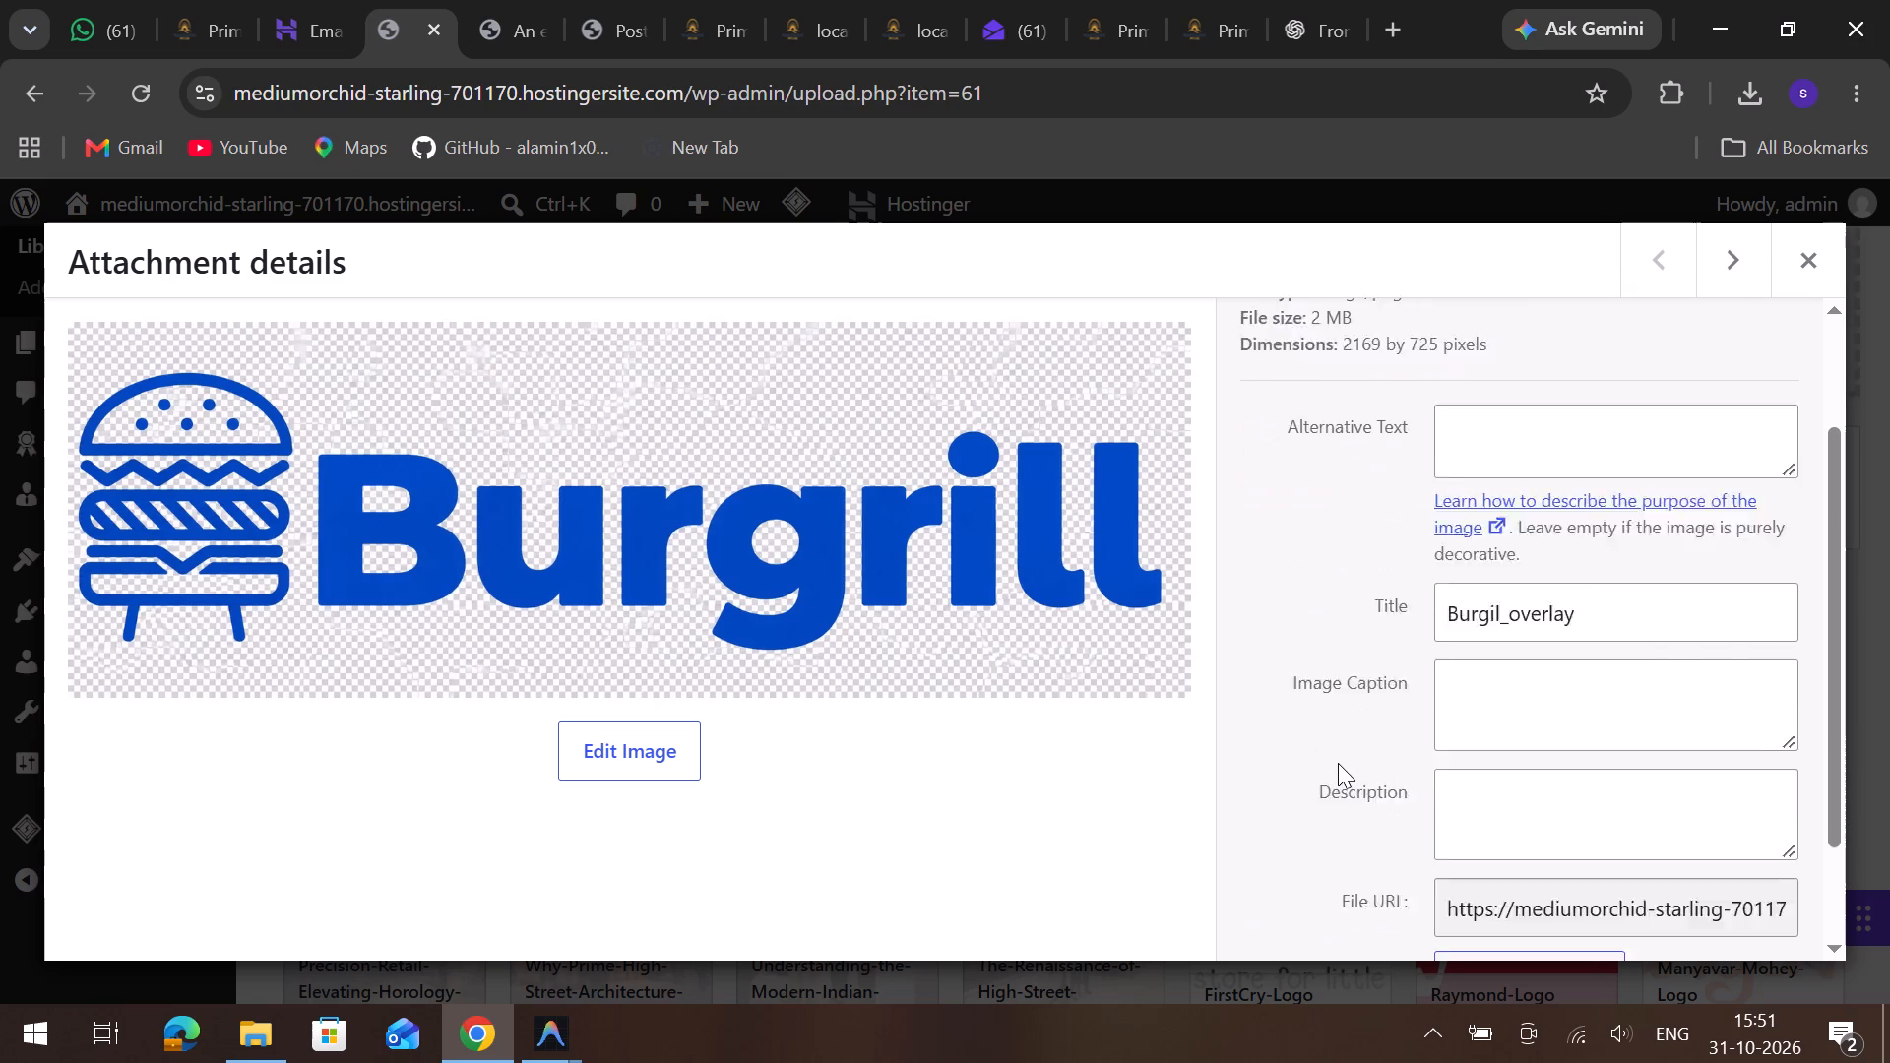
scroll(1338, 763, up, 5)
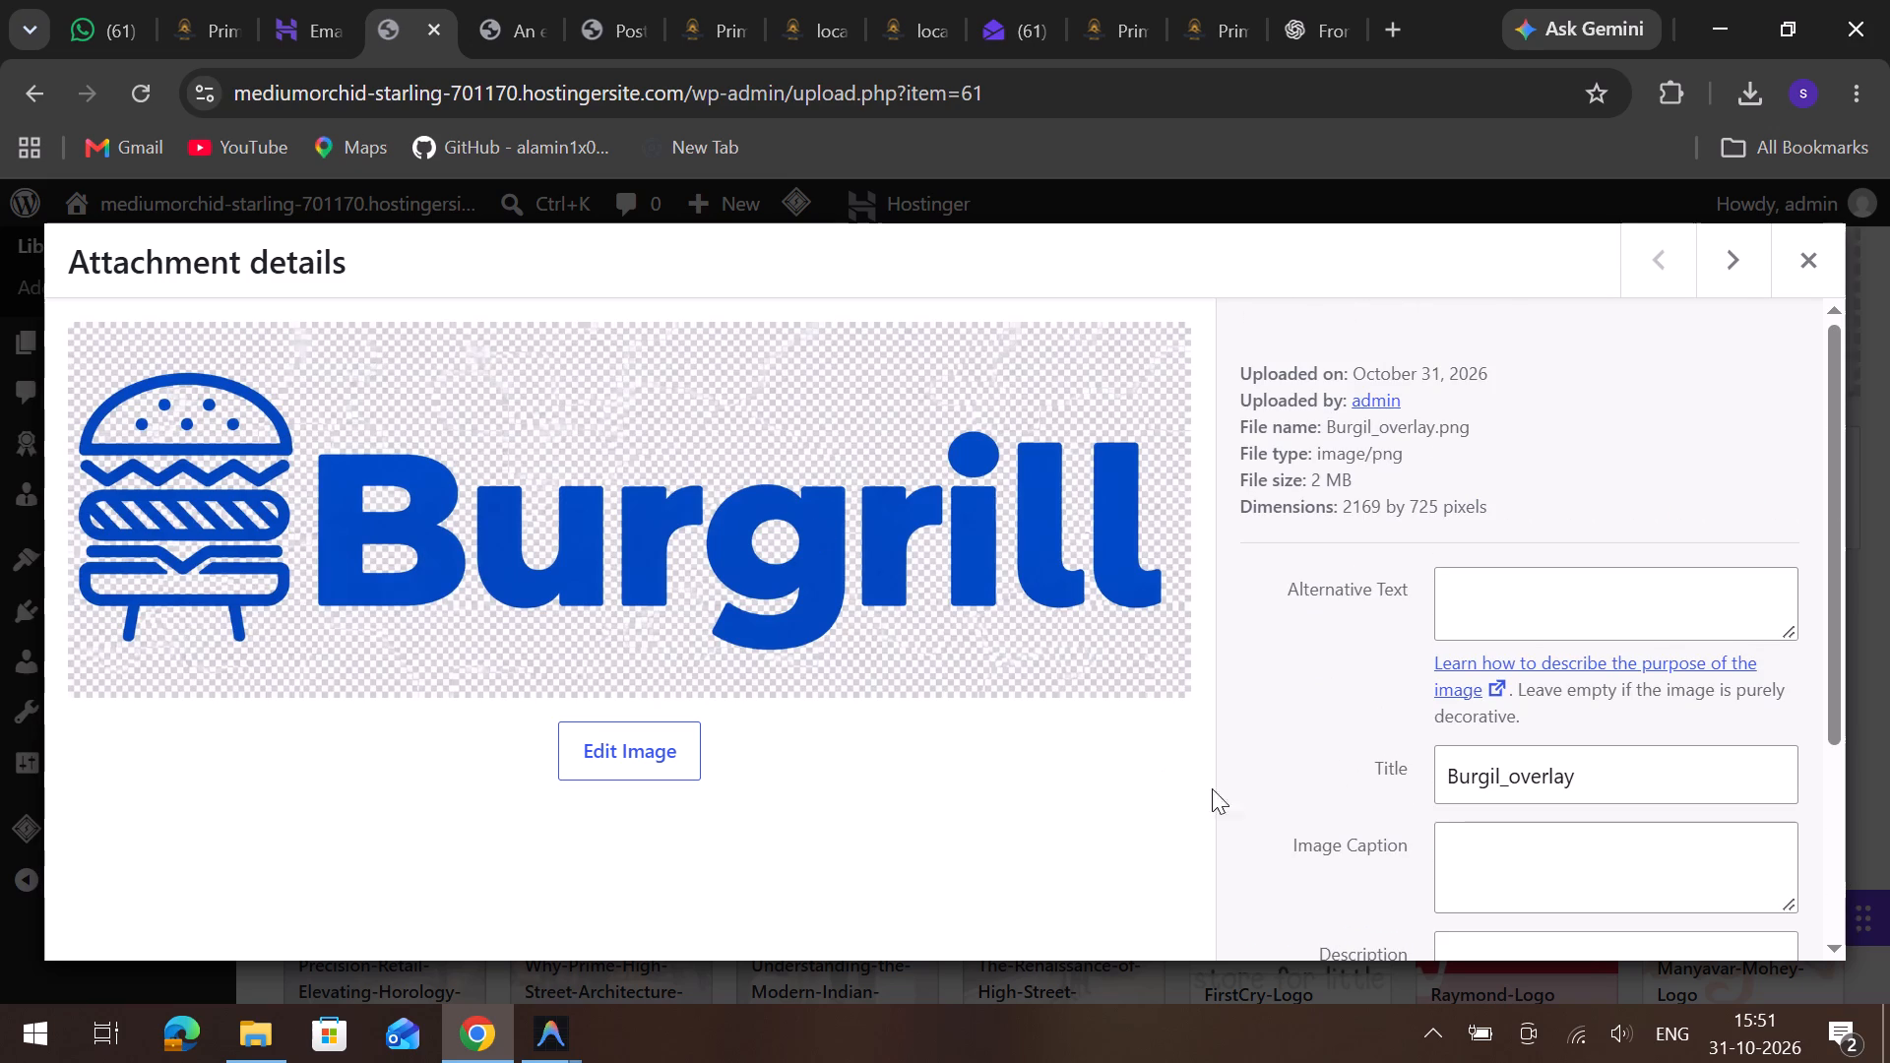
scroll(1522, 593, down, 1)
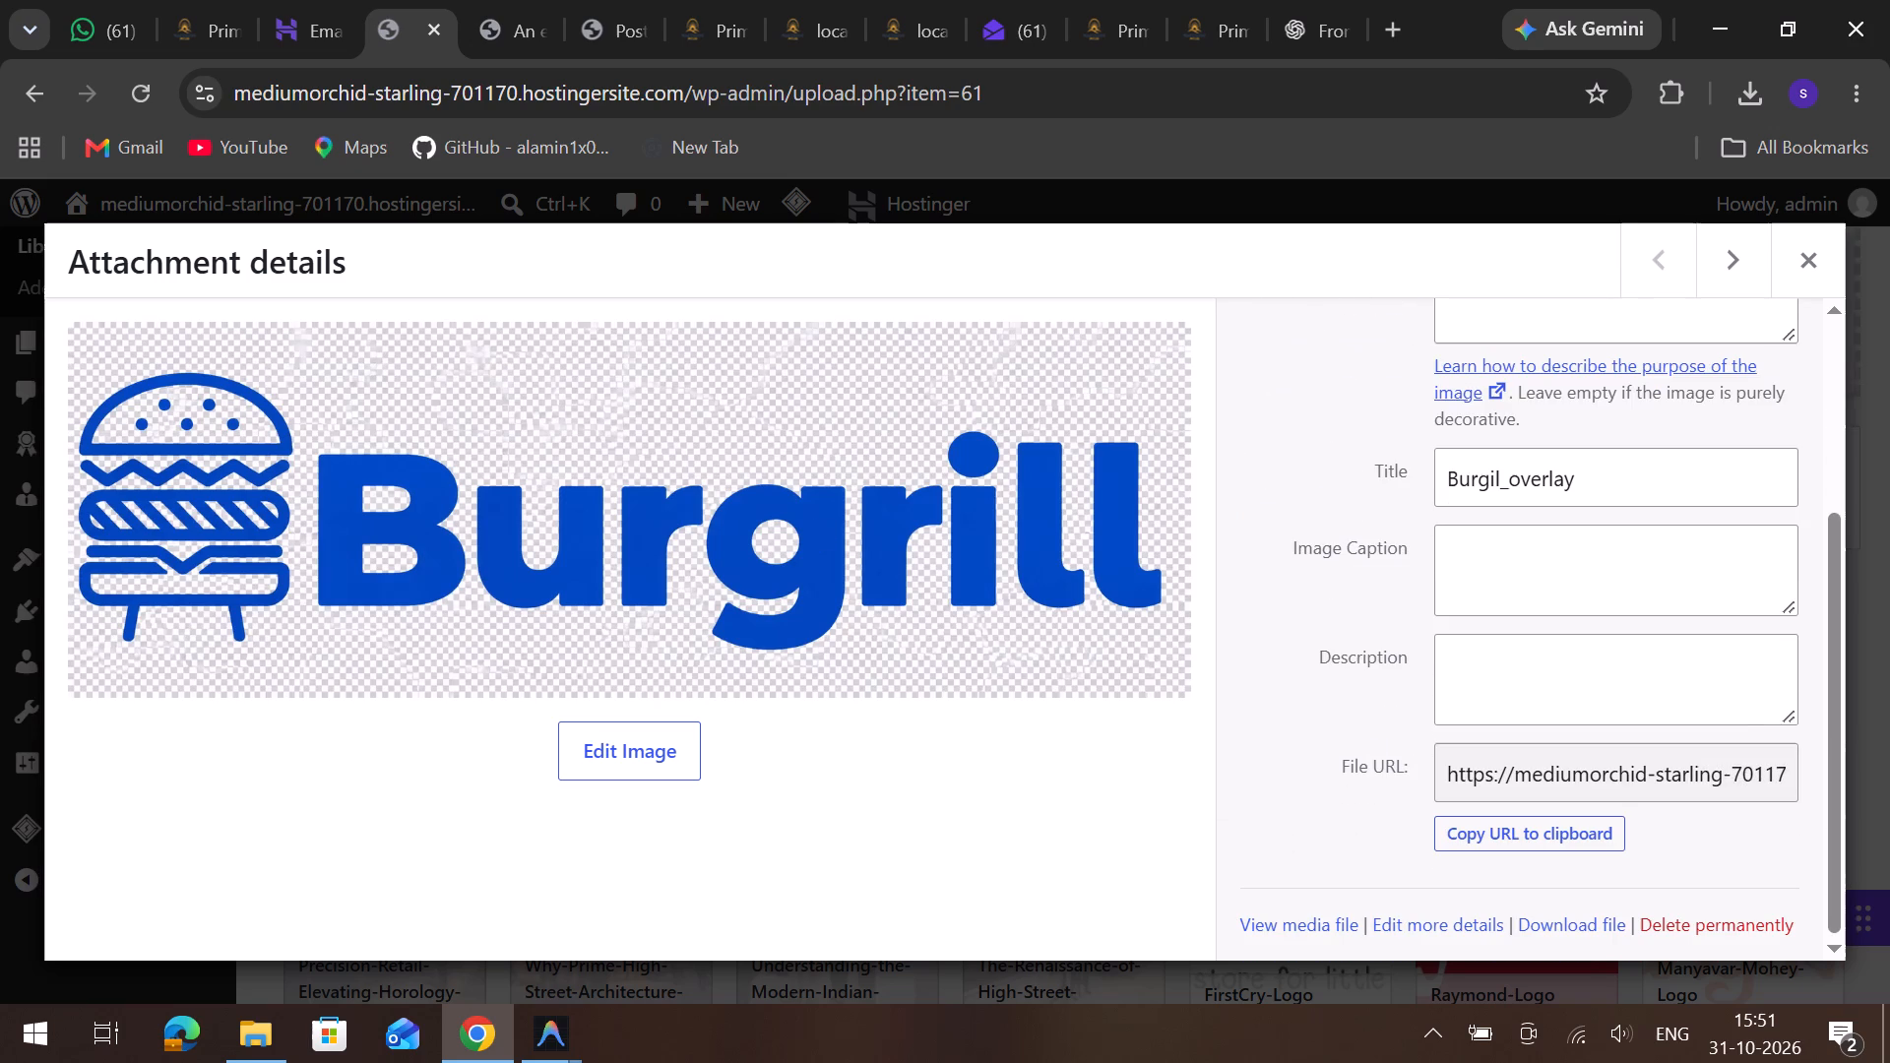
scroll(1522, 593, down, 1)
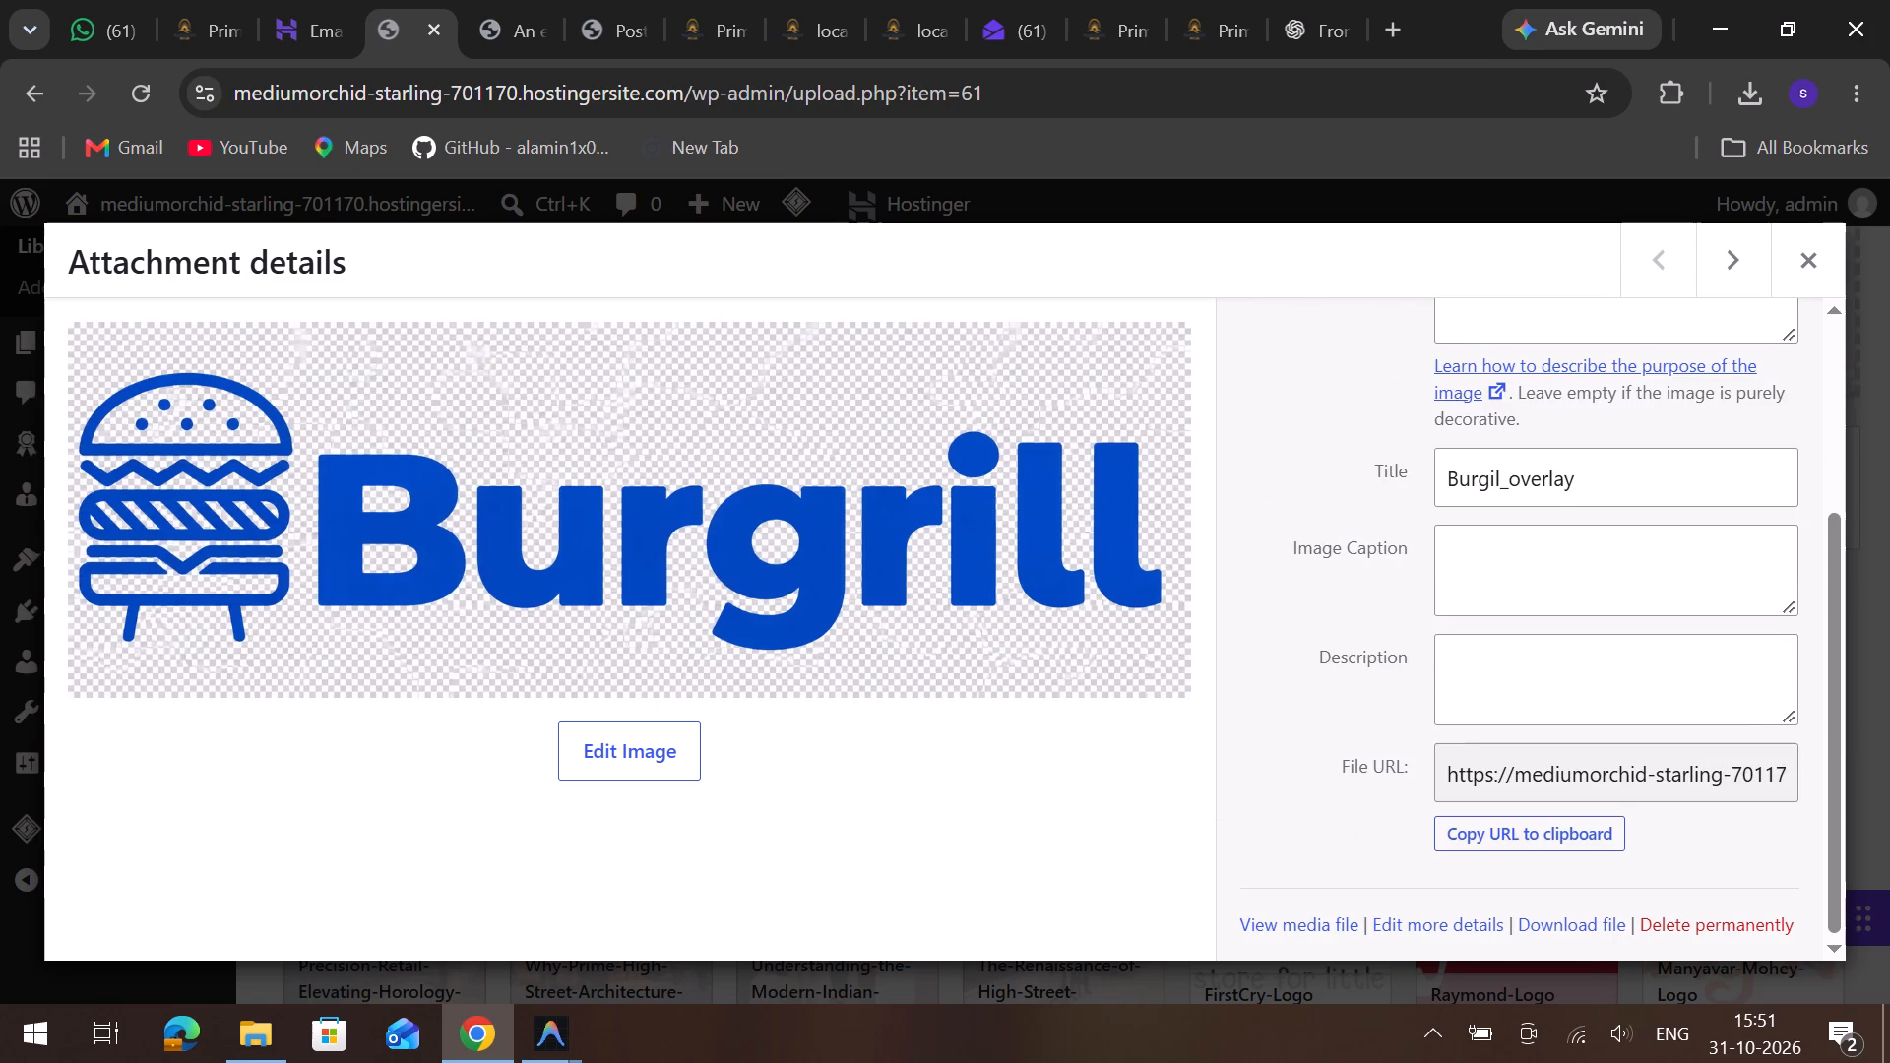
click(1522, 593)
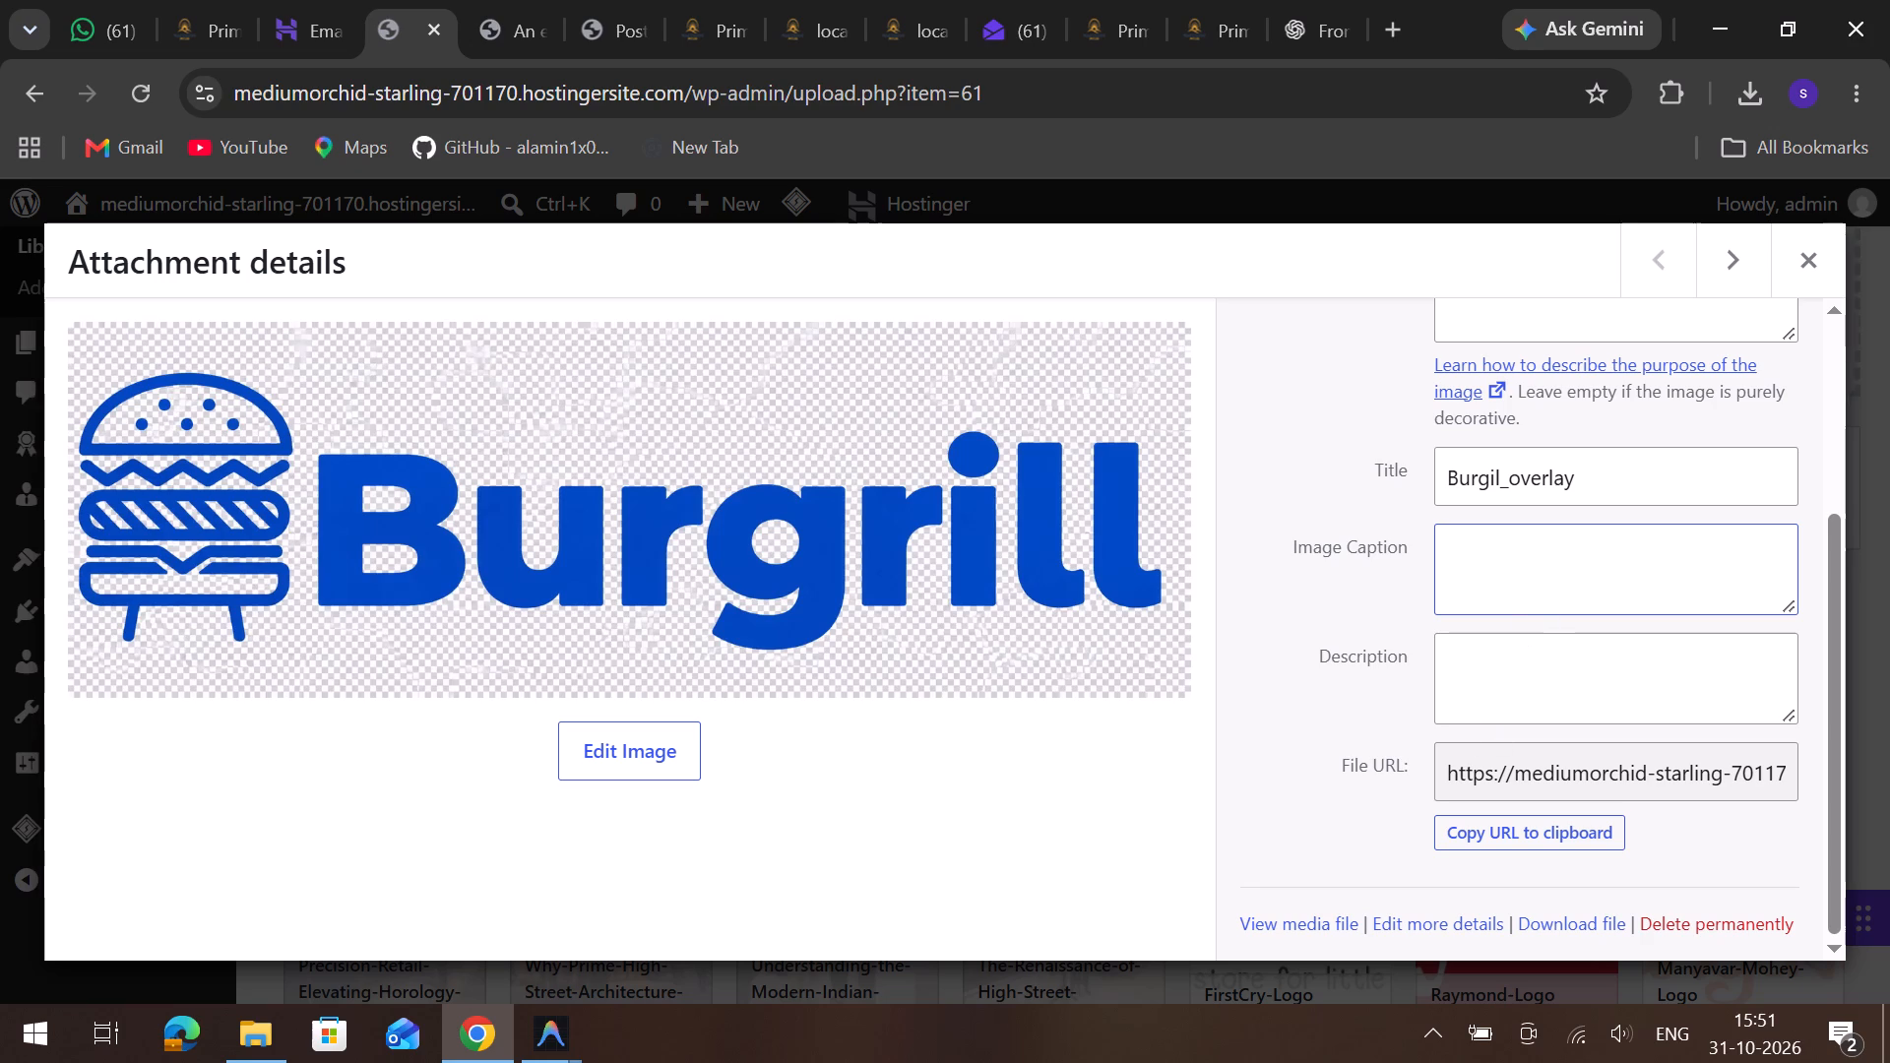
scroll(1308, 780, up, 2)
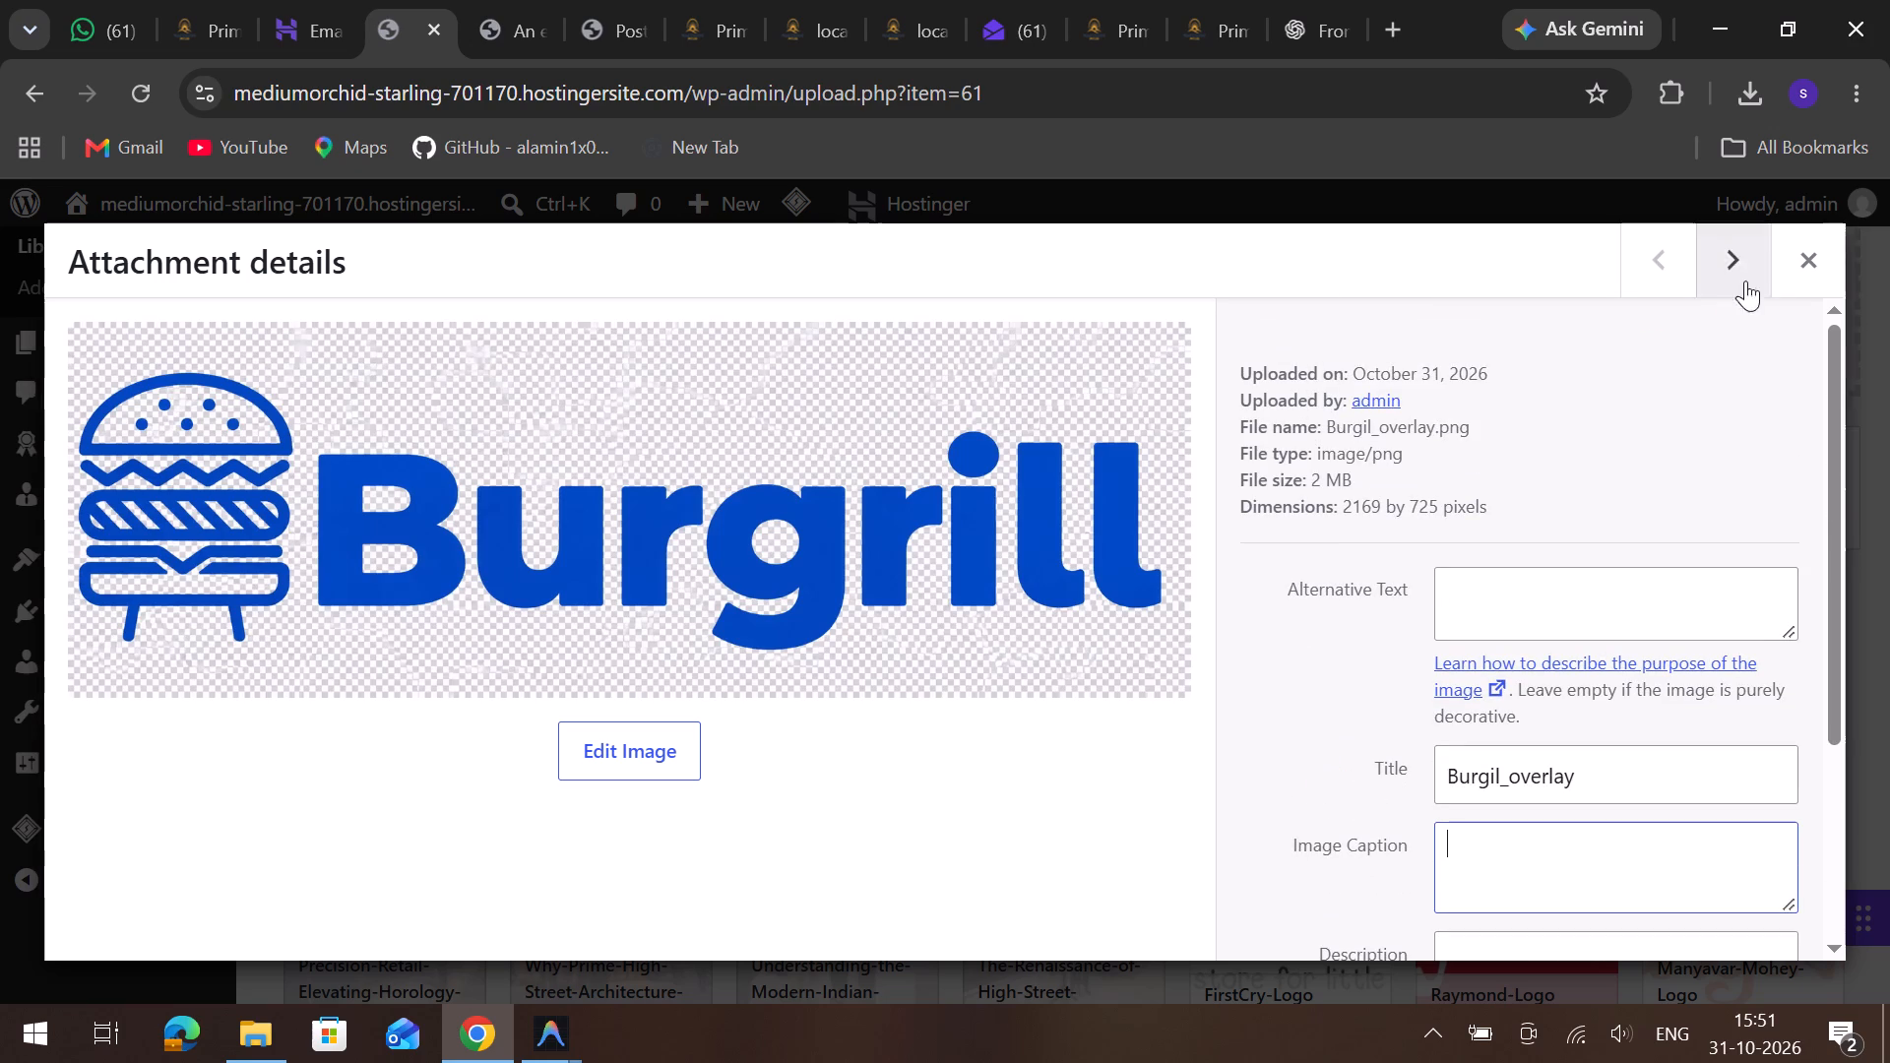
click(1808, 255)
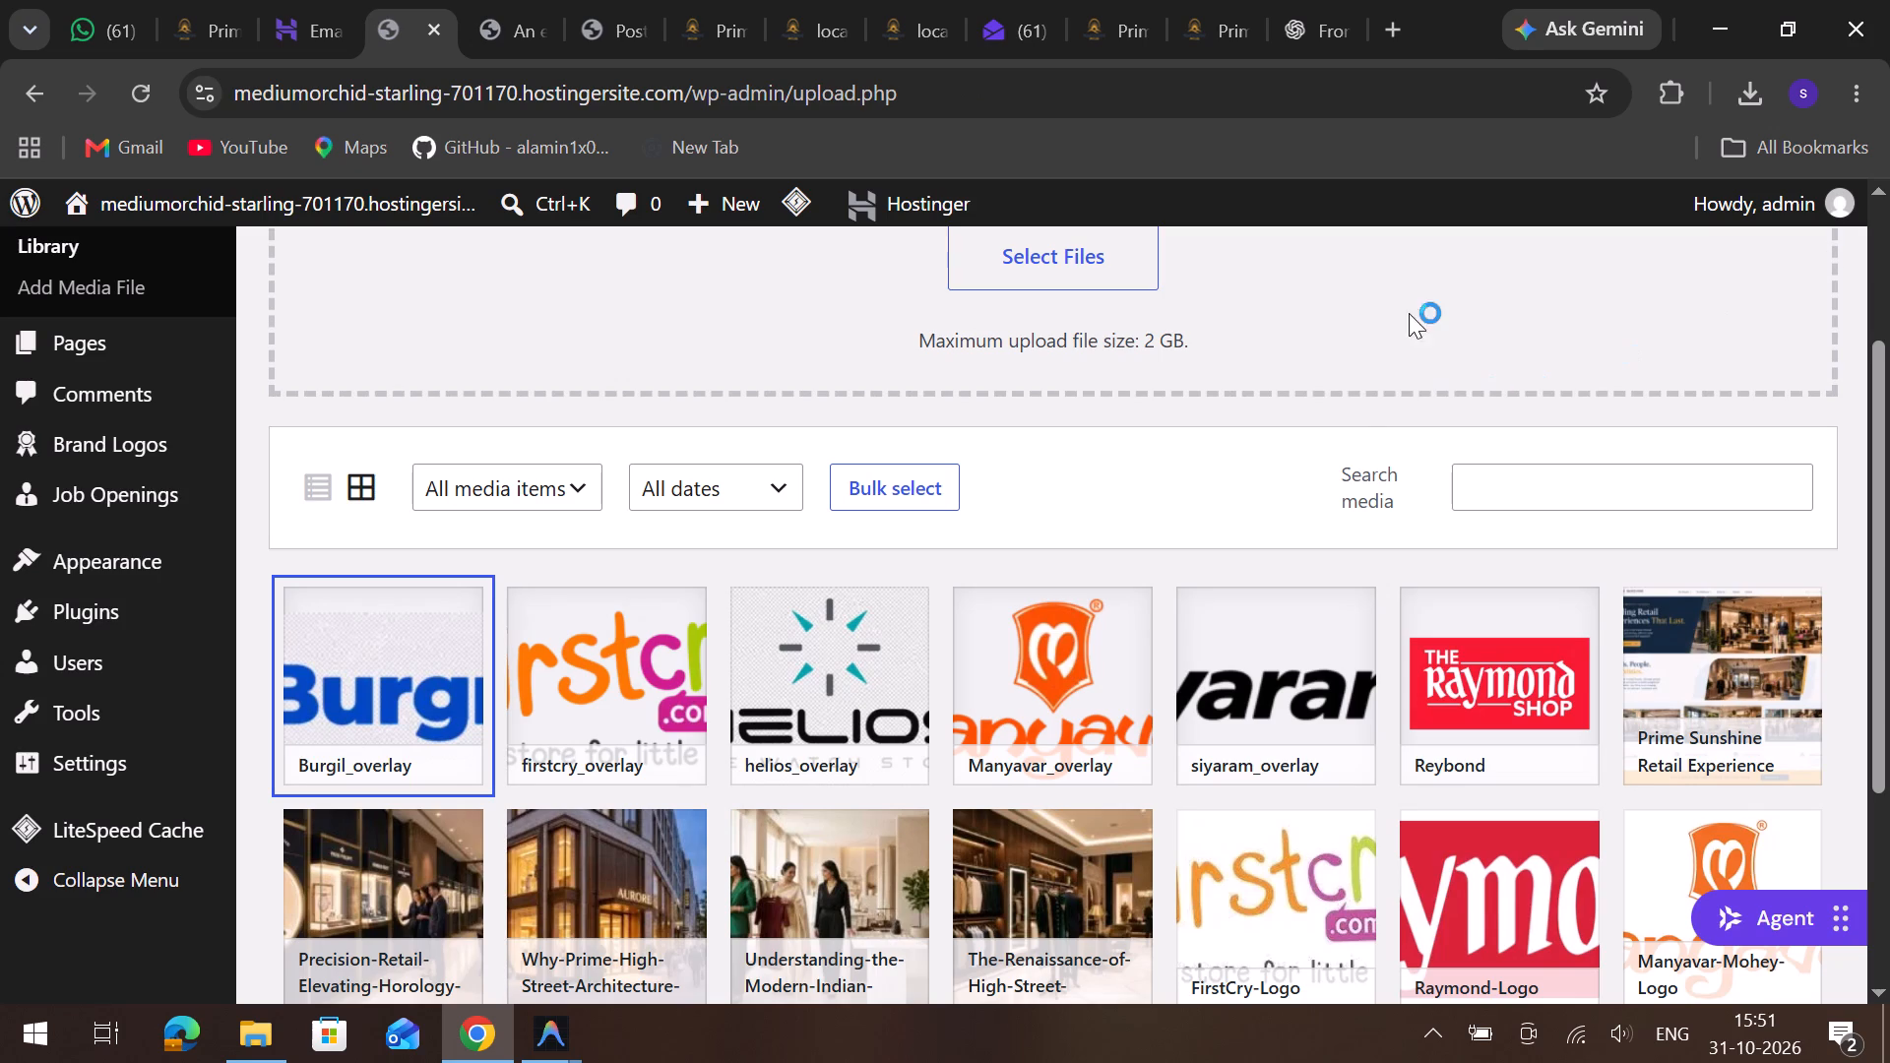
Open the list of all brand logos in the WordPress admin.
scroll(1359, 432, up, 2)
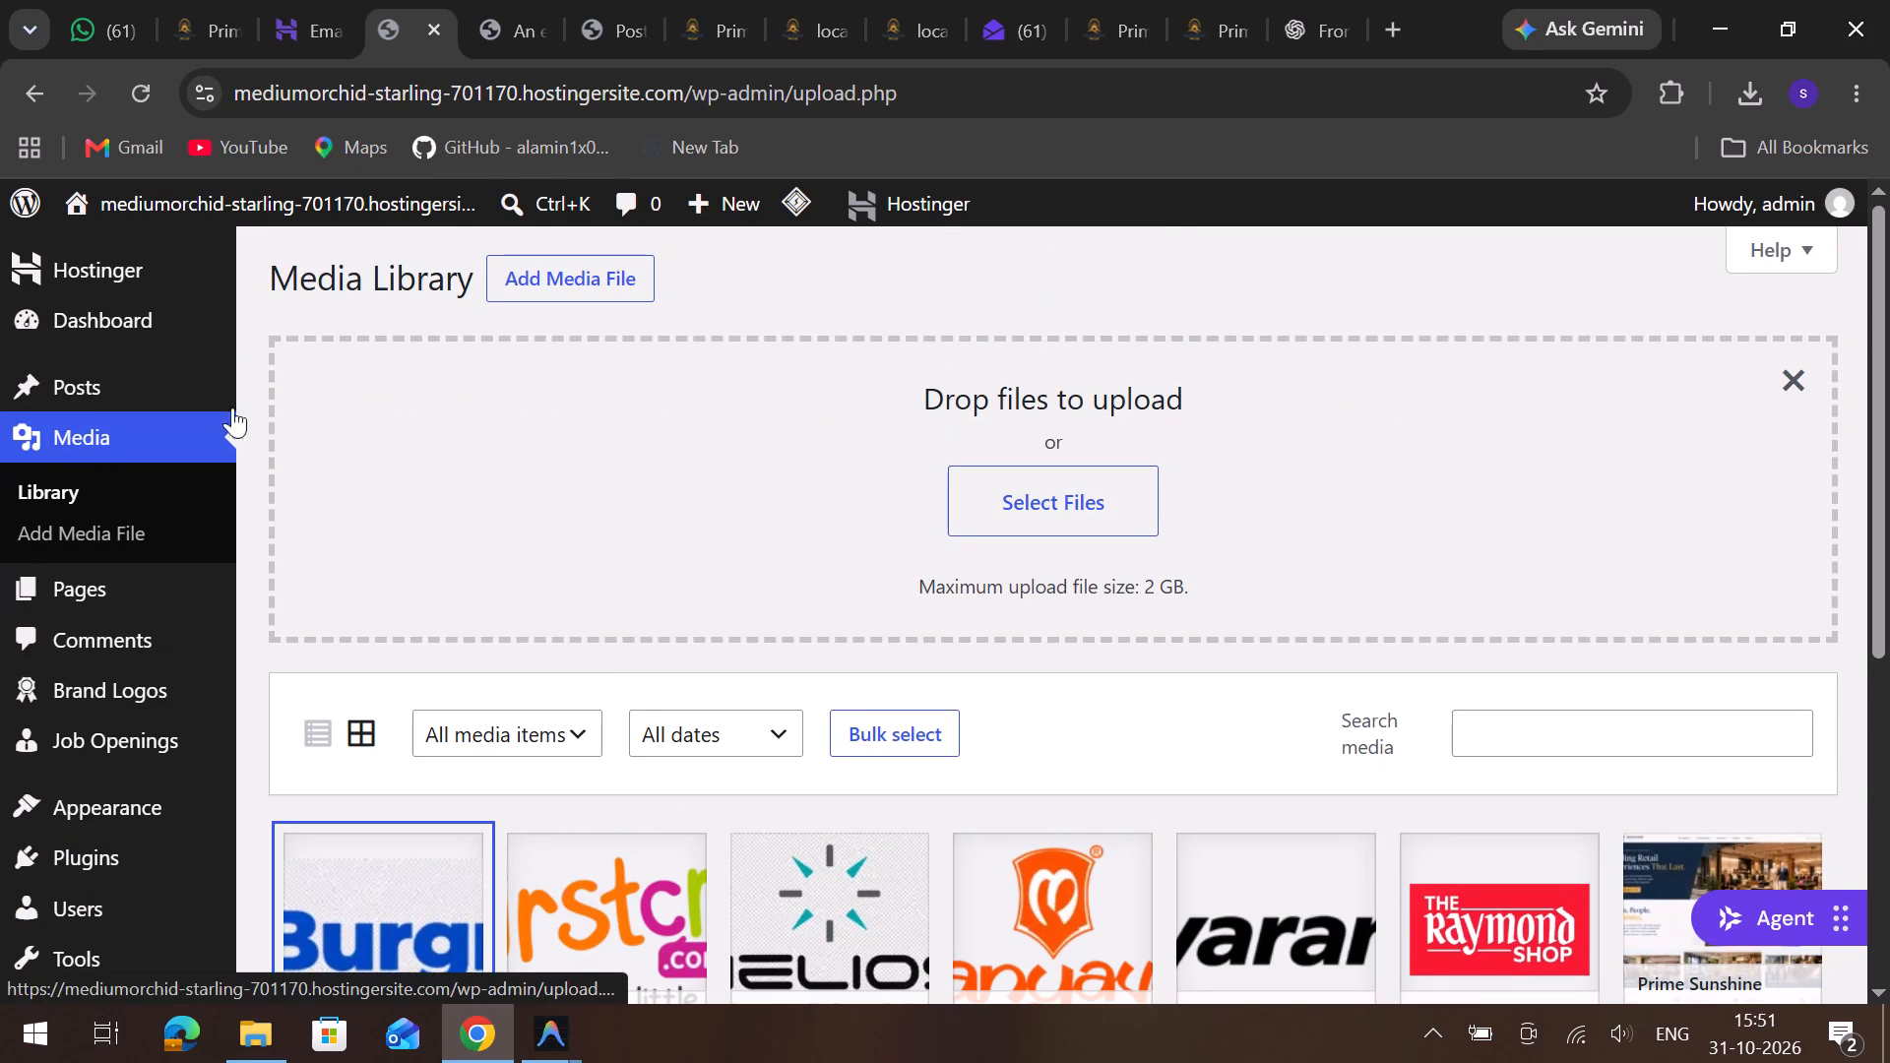
scroll(527, 574, down, 2)
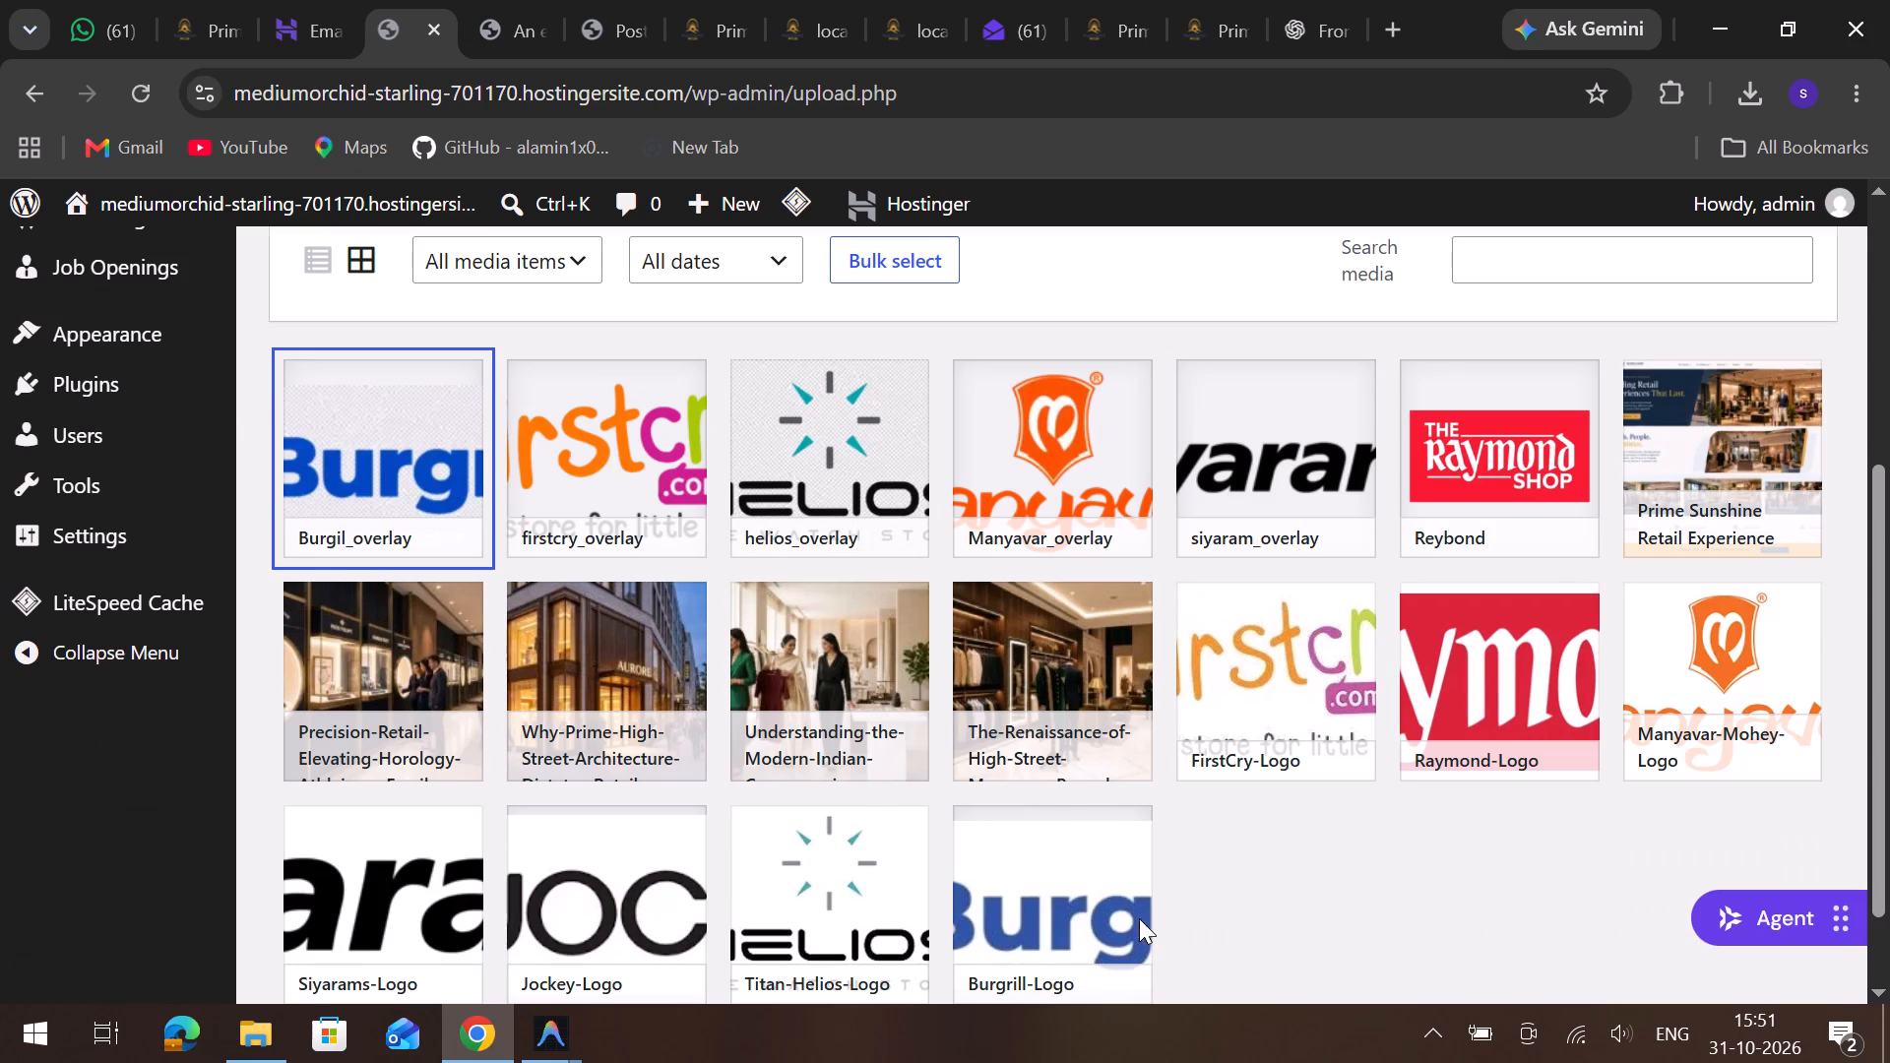
scroll(79, 355, up, 2)
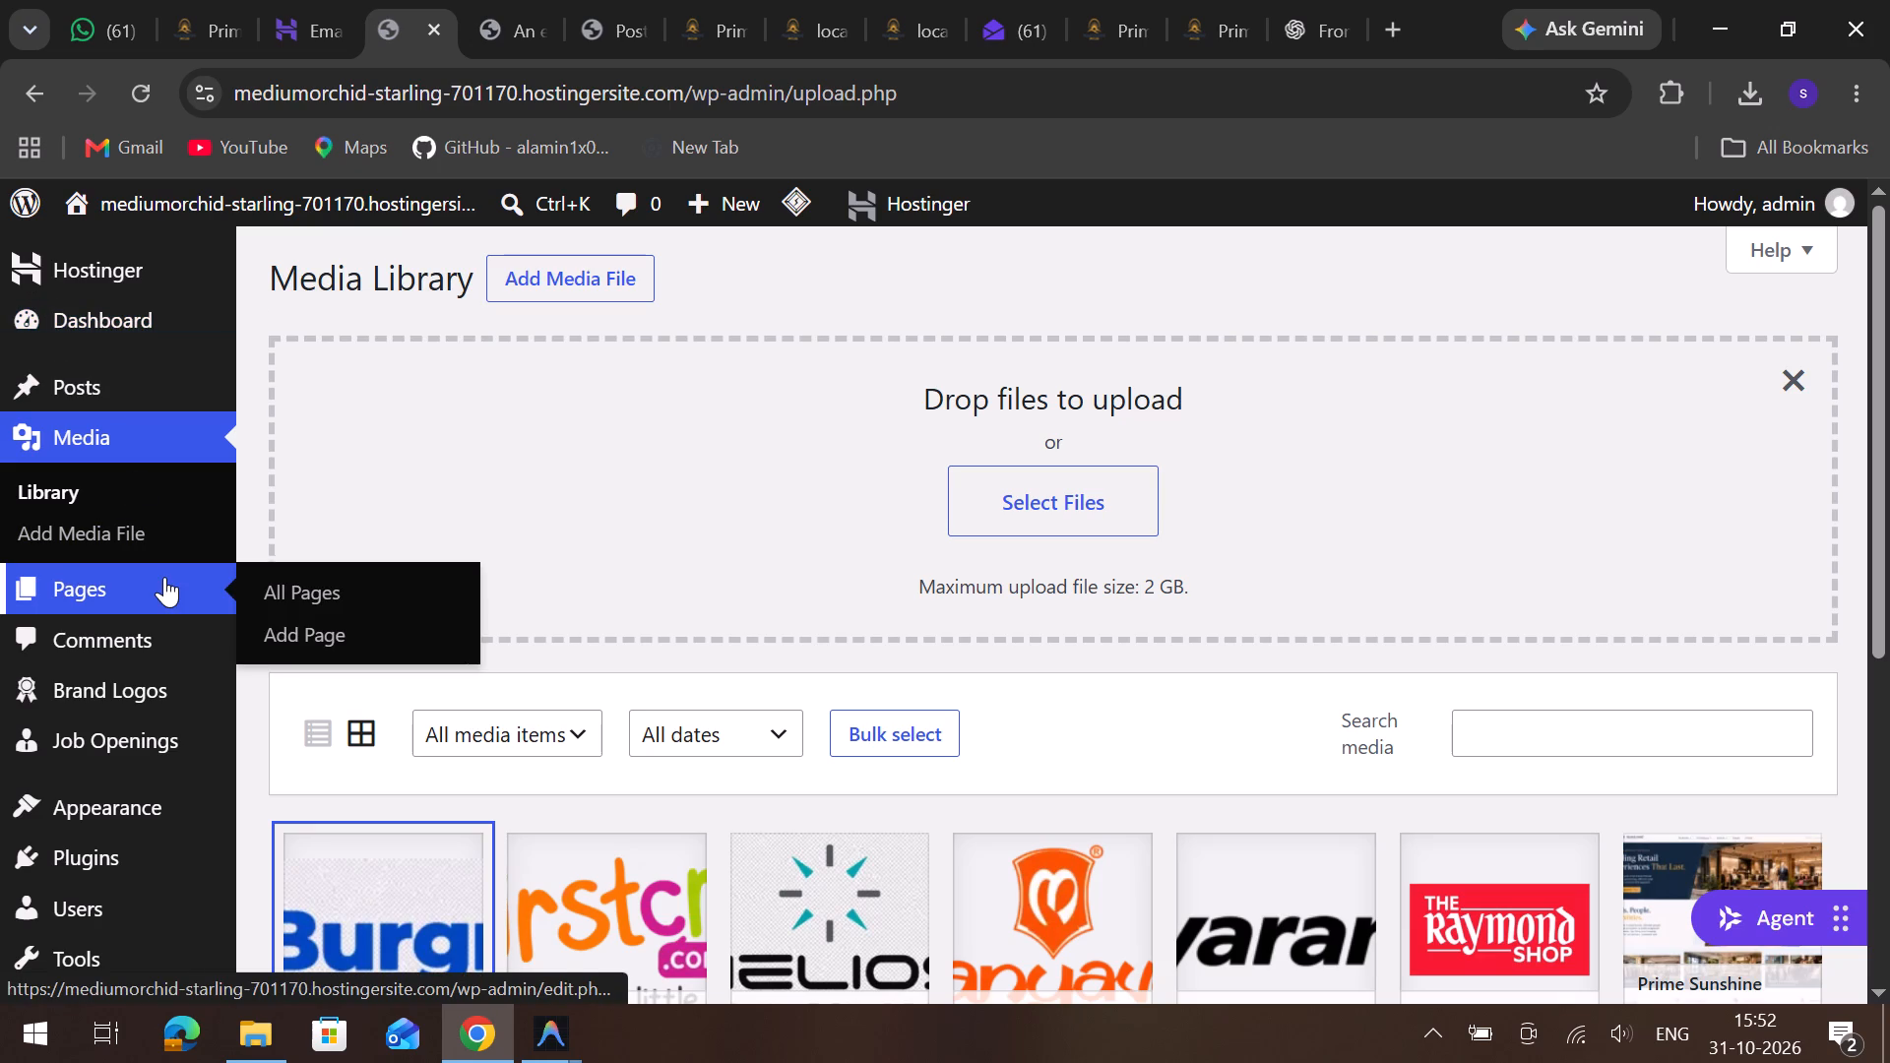
click(146, 697)
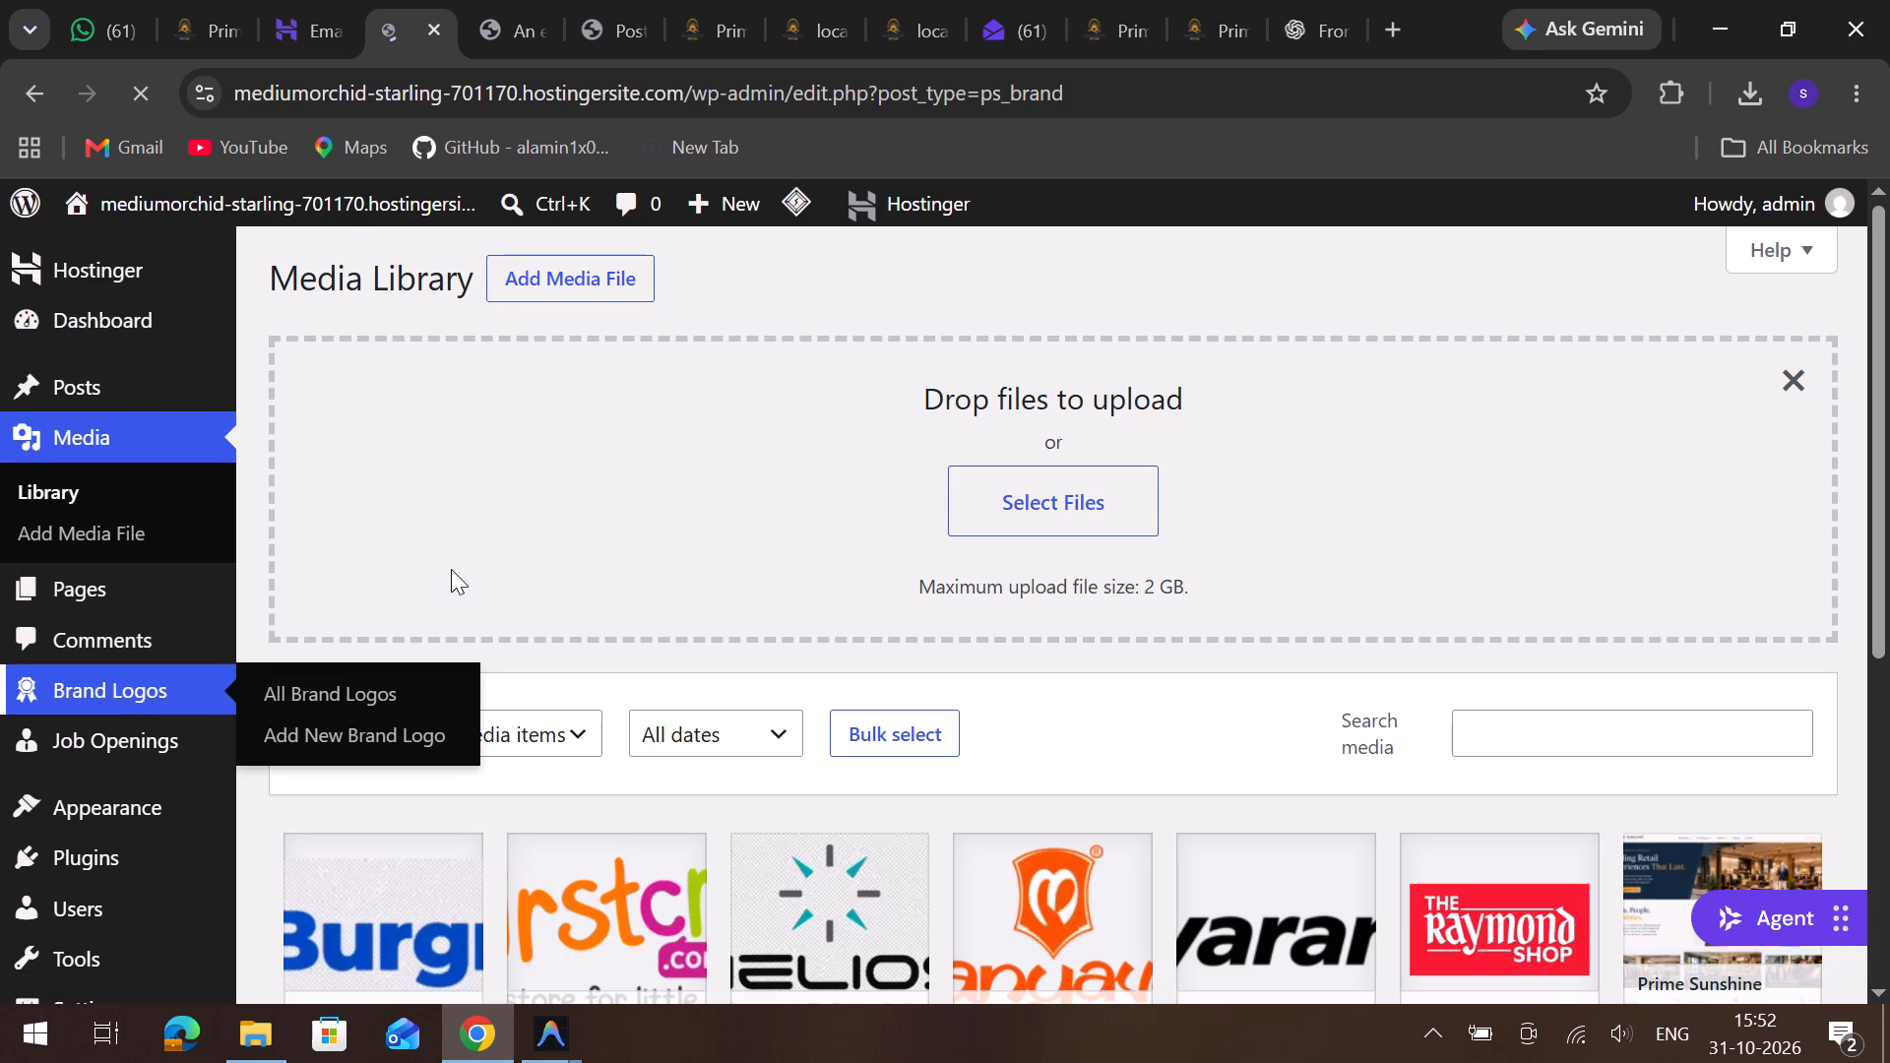
scroll(797, 387, down, 1)
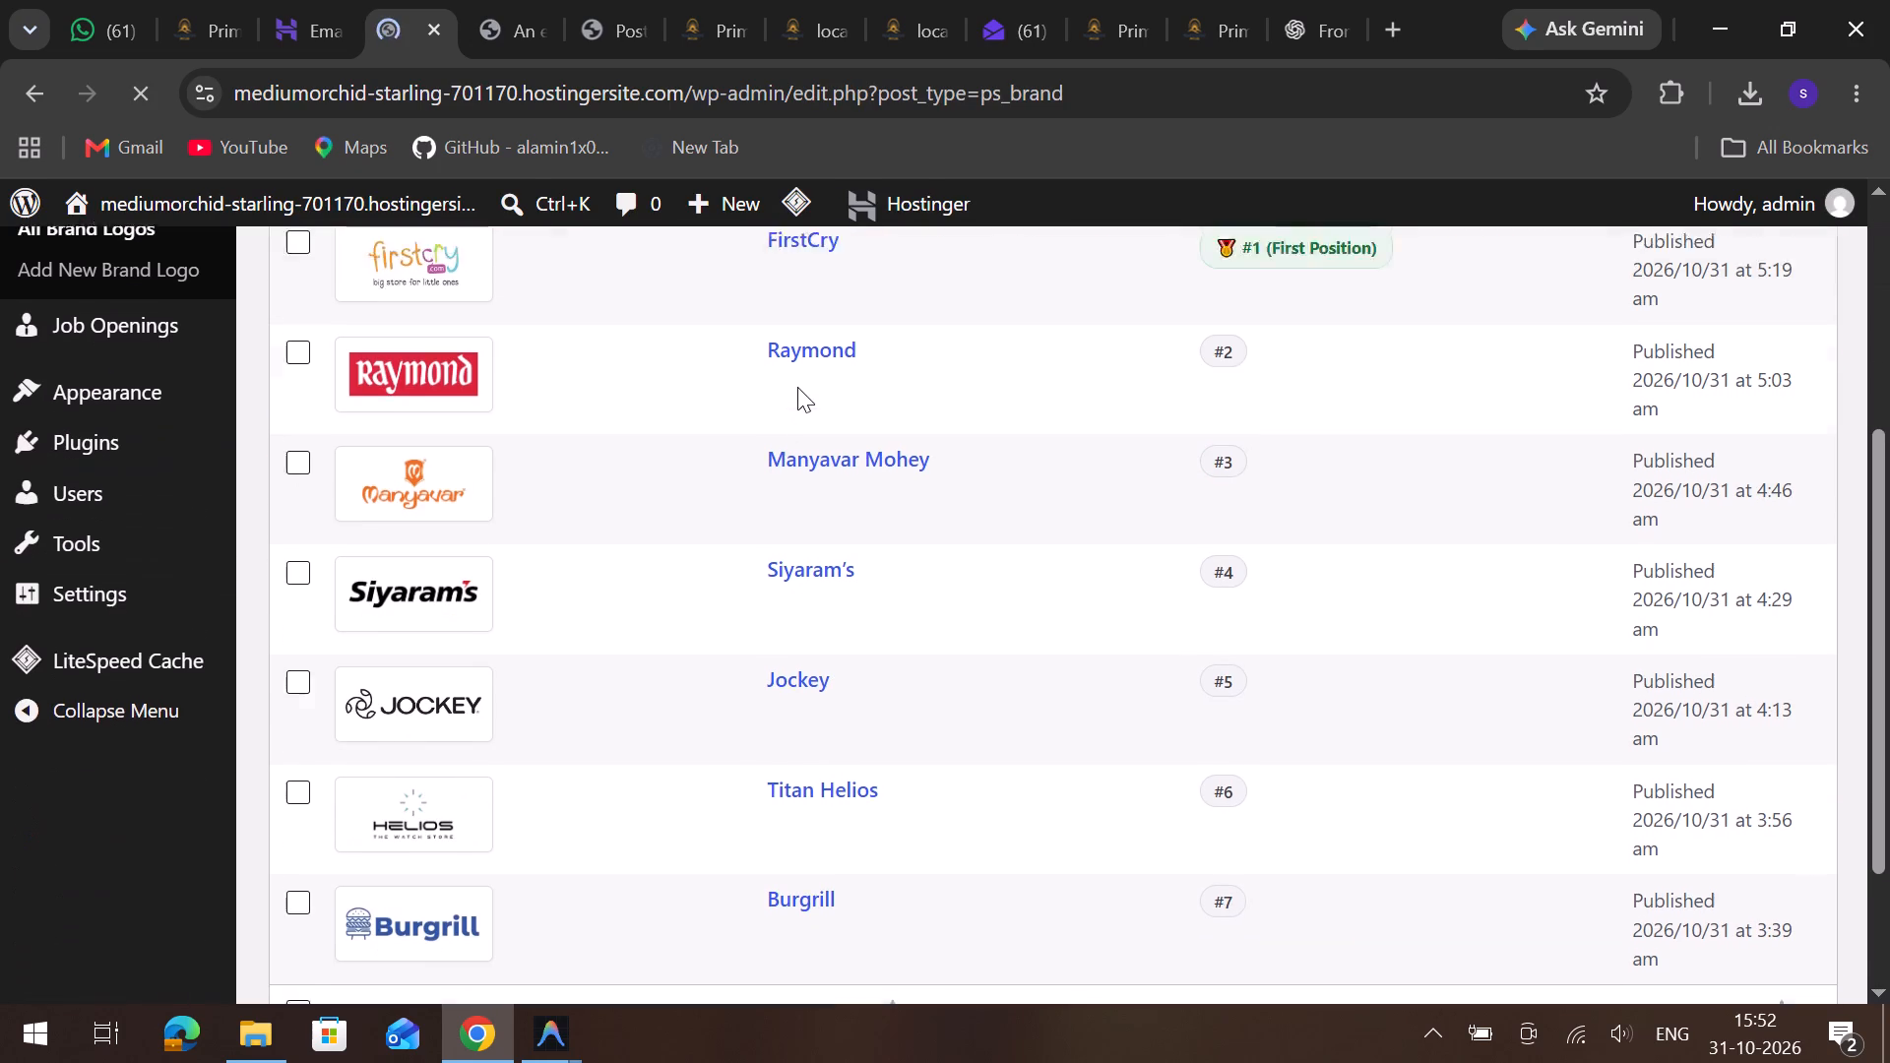
scroll(797, 387, down, 1)
scroll(797, 387, up, 1)
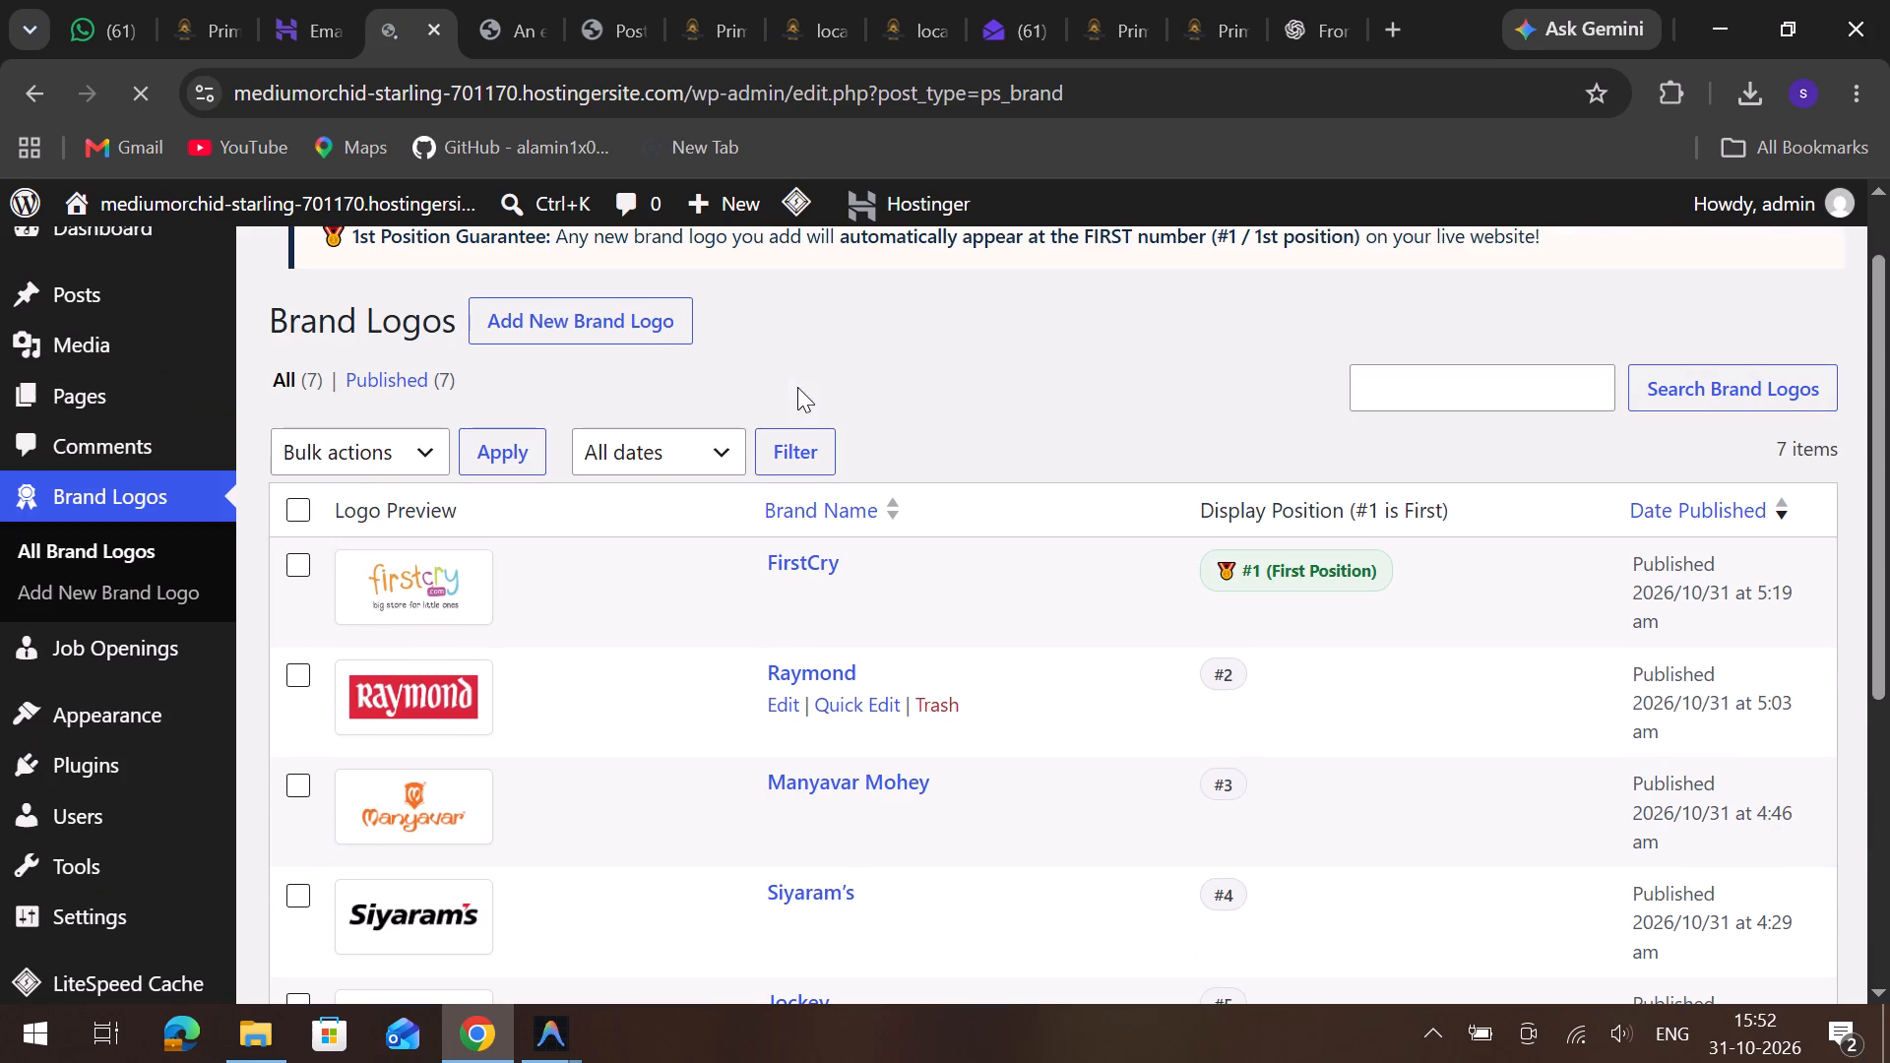
Move the FirstCry, Raymond, Manyavar Mohey, Jockey, Titan Helios and Burgrill brand logos to the Trash in bulk, leaving Siyaram's out.
click(306, 563)
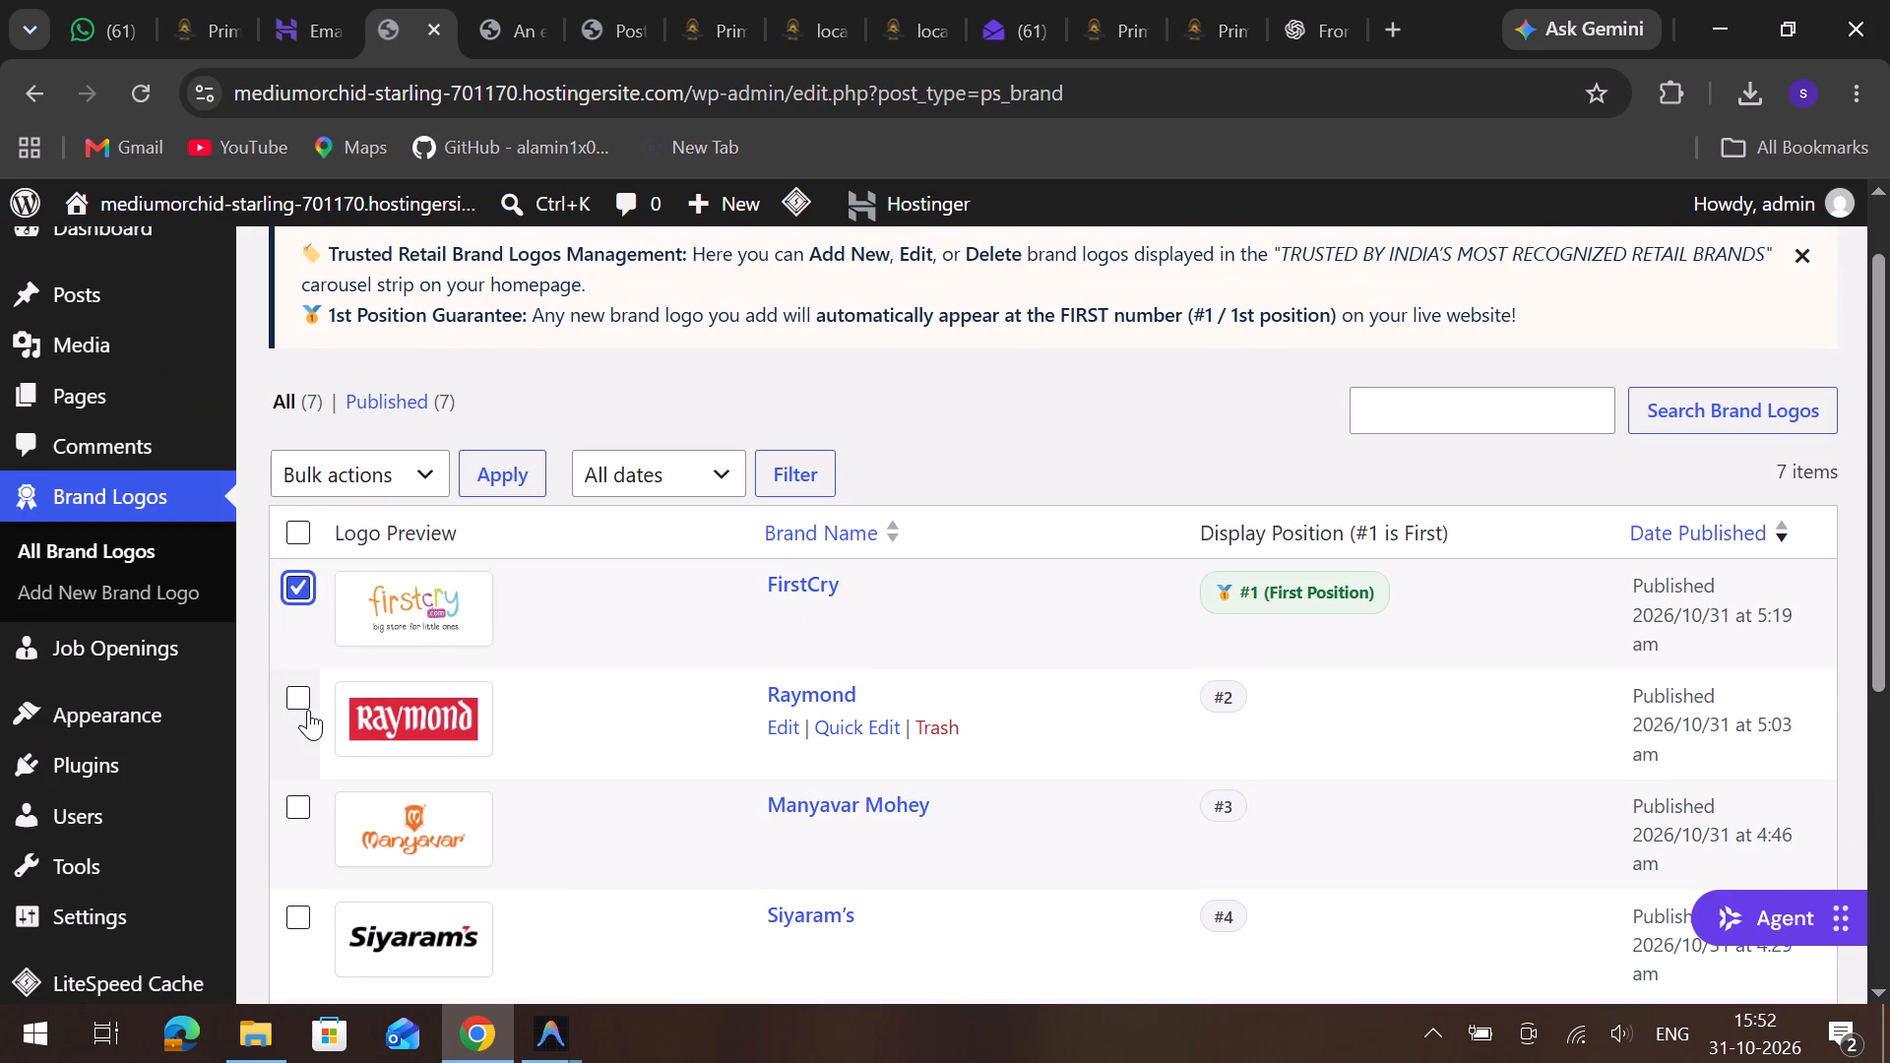
scroll(308, 710, down, 1)
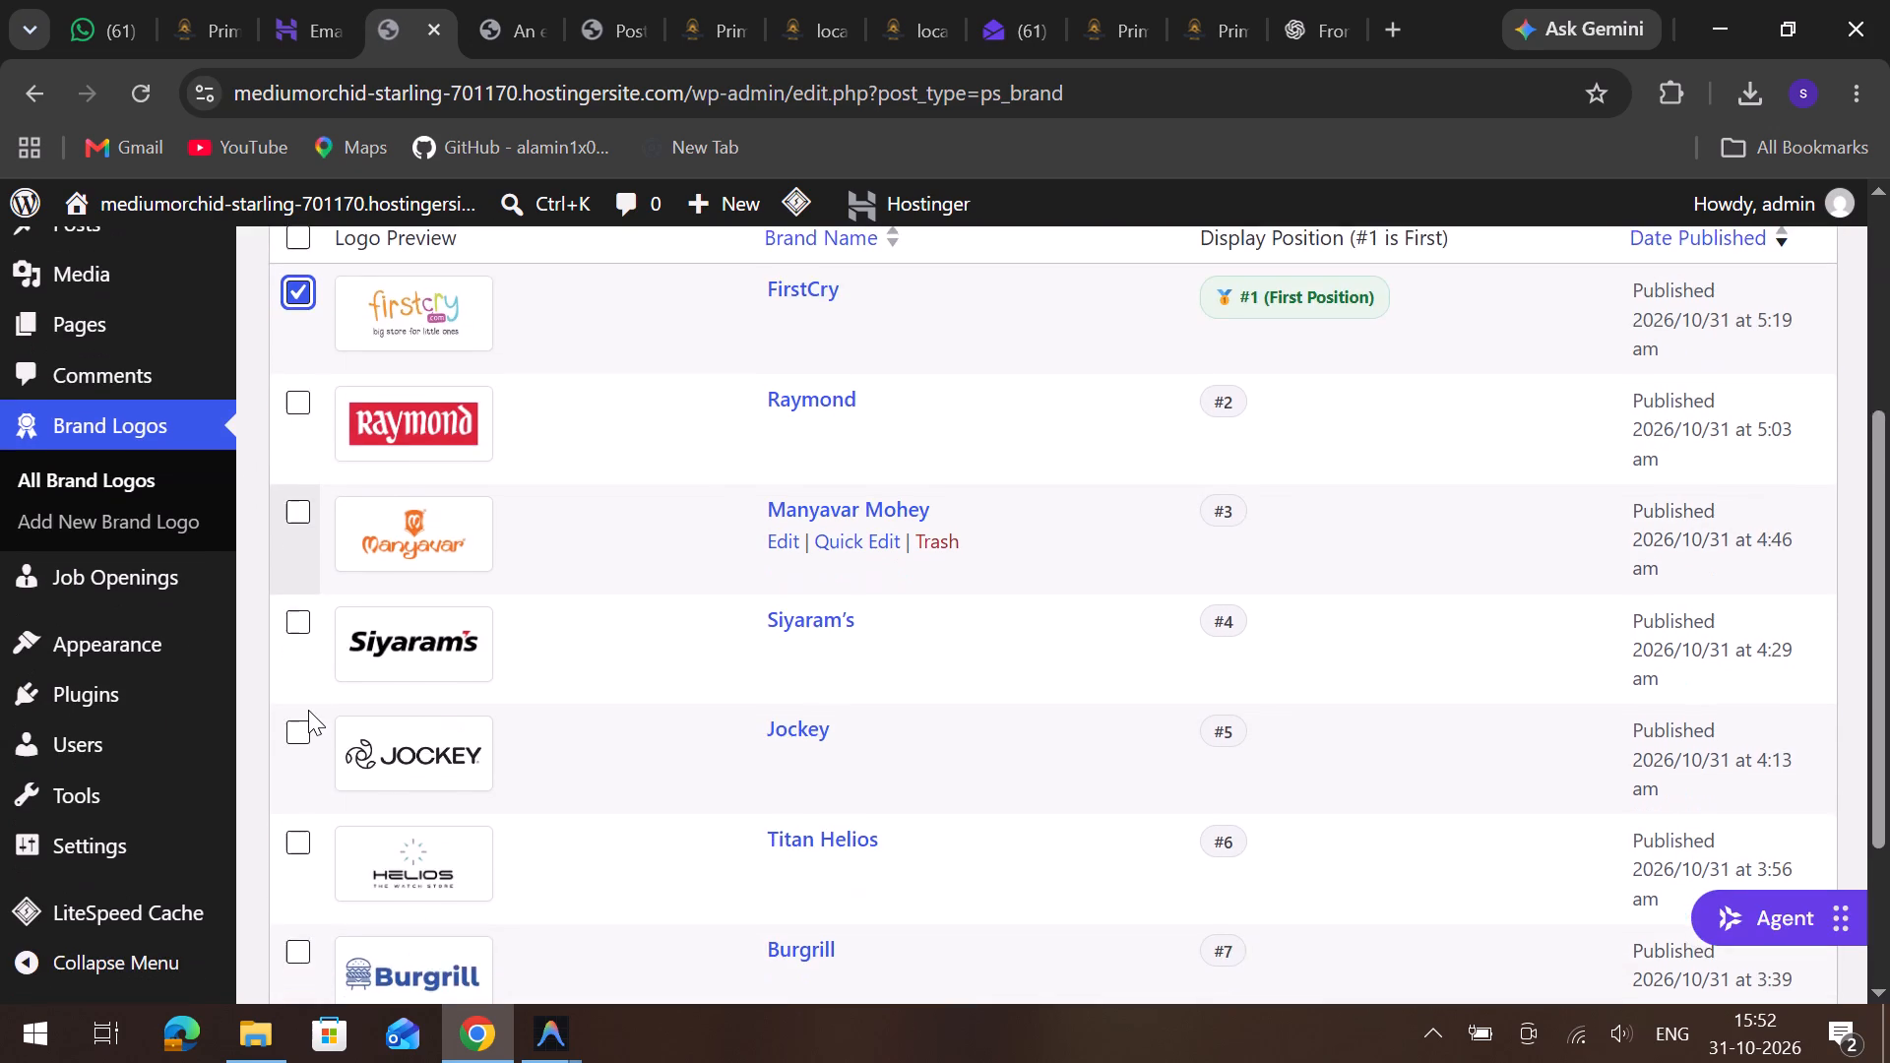
scroll(308, 710, down, 1)
scroll(308, 710, up, 2)
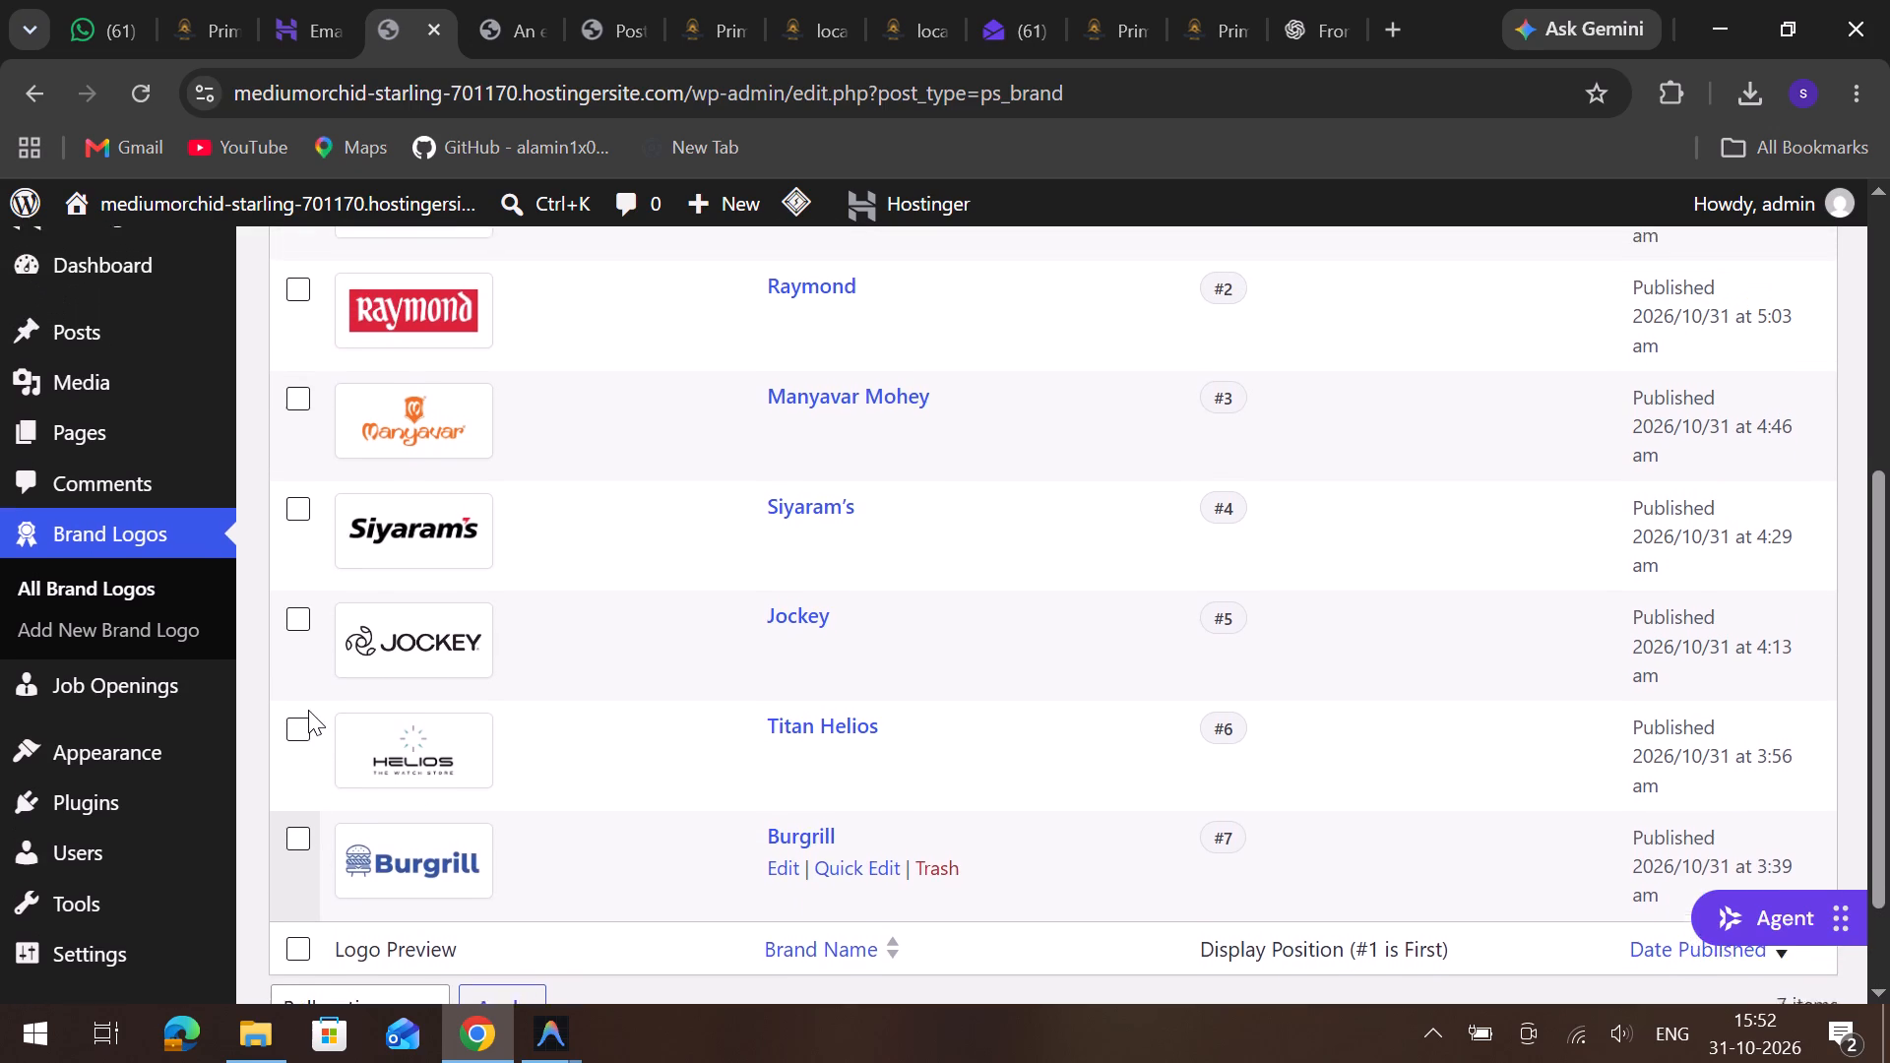
scroll(308, 710, up, 1)
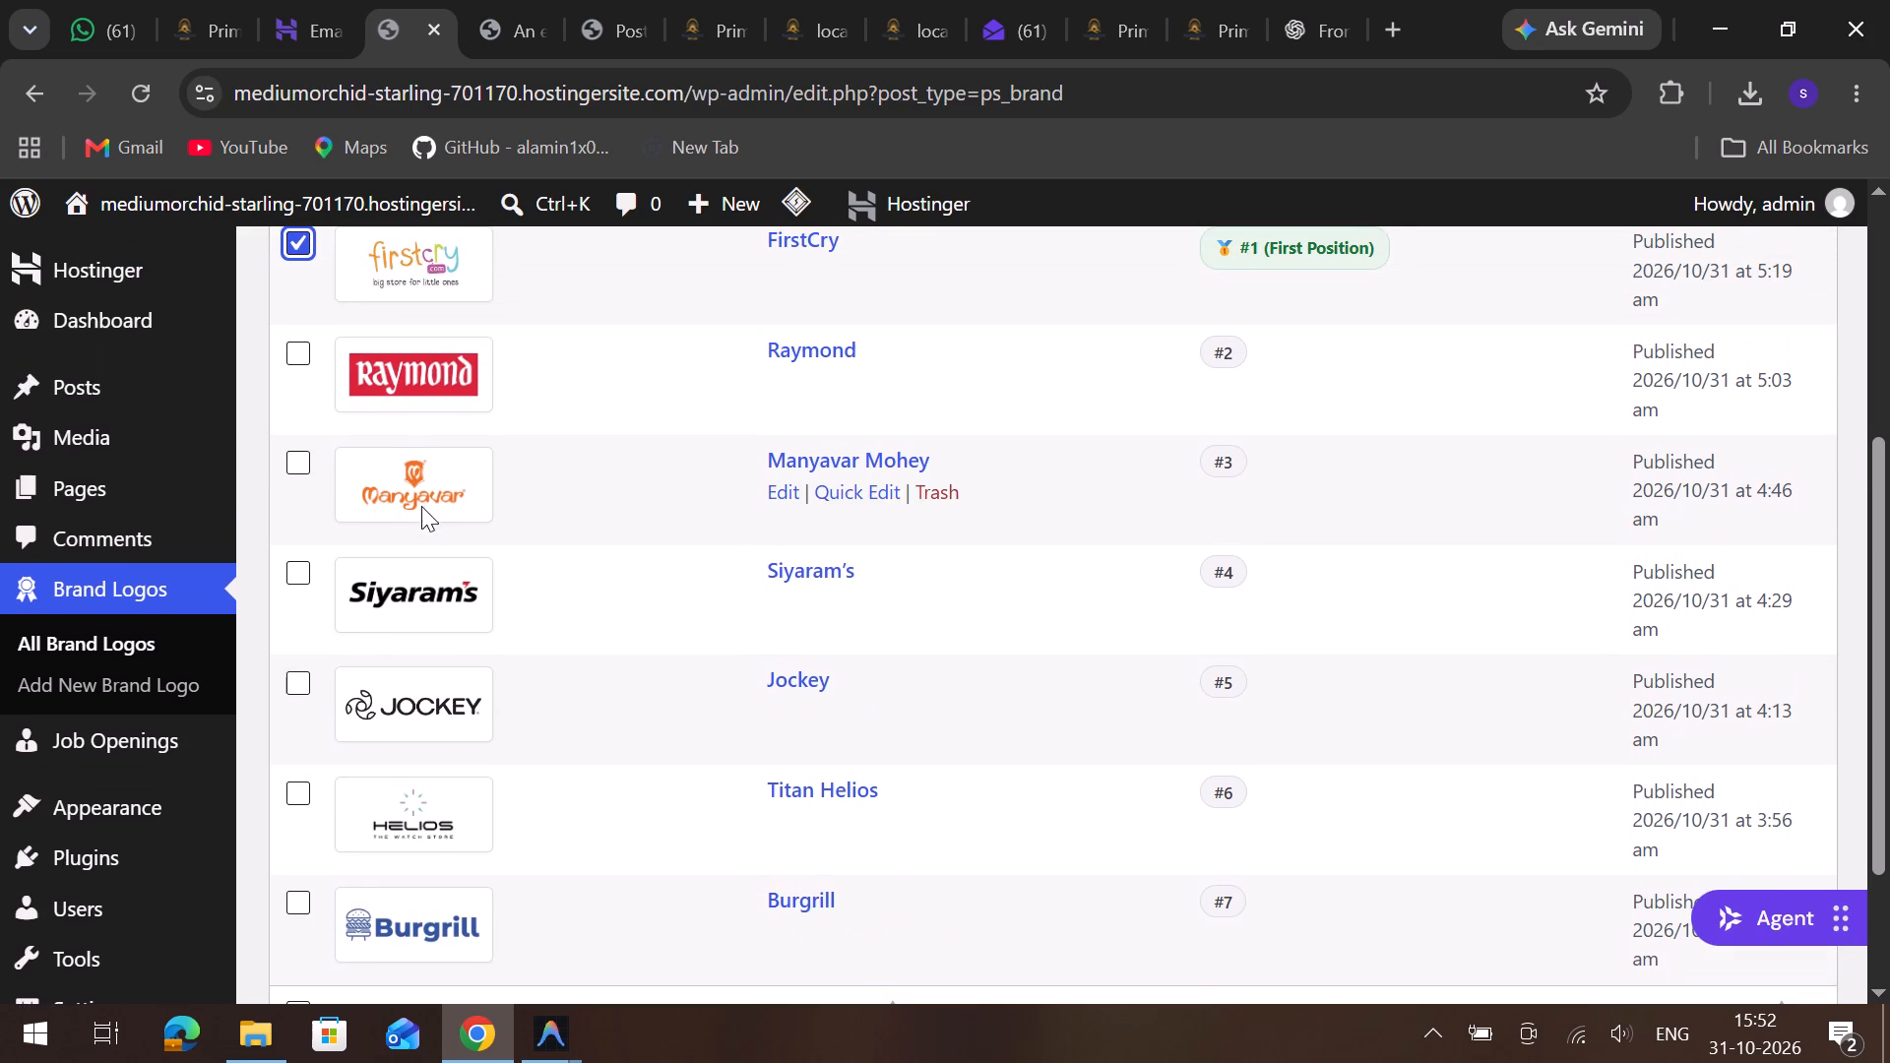
scroll(404, 847, down, 1)
scroll(404, 847, up, 1)
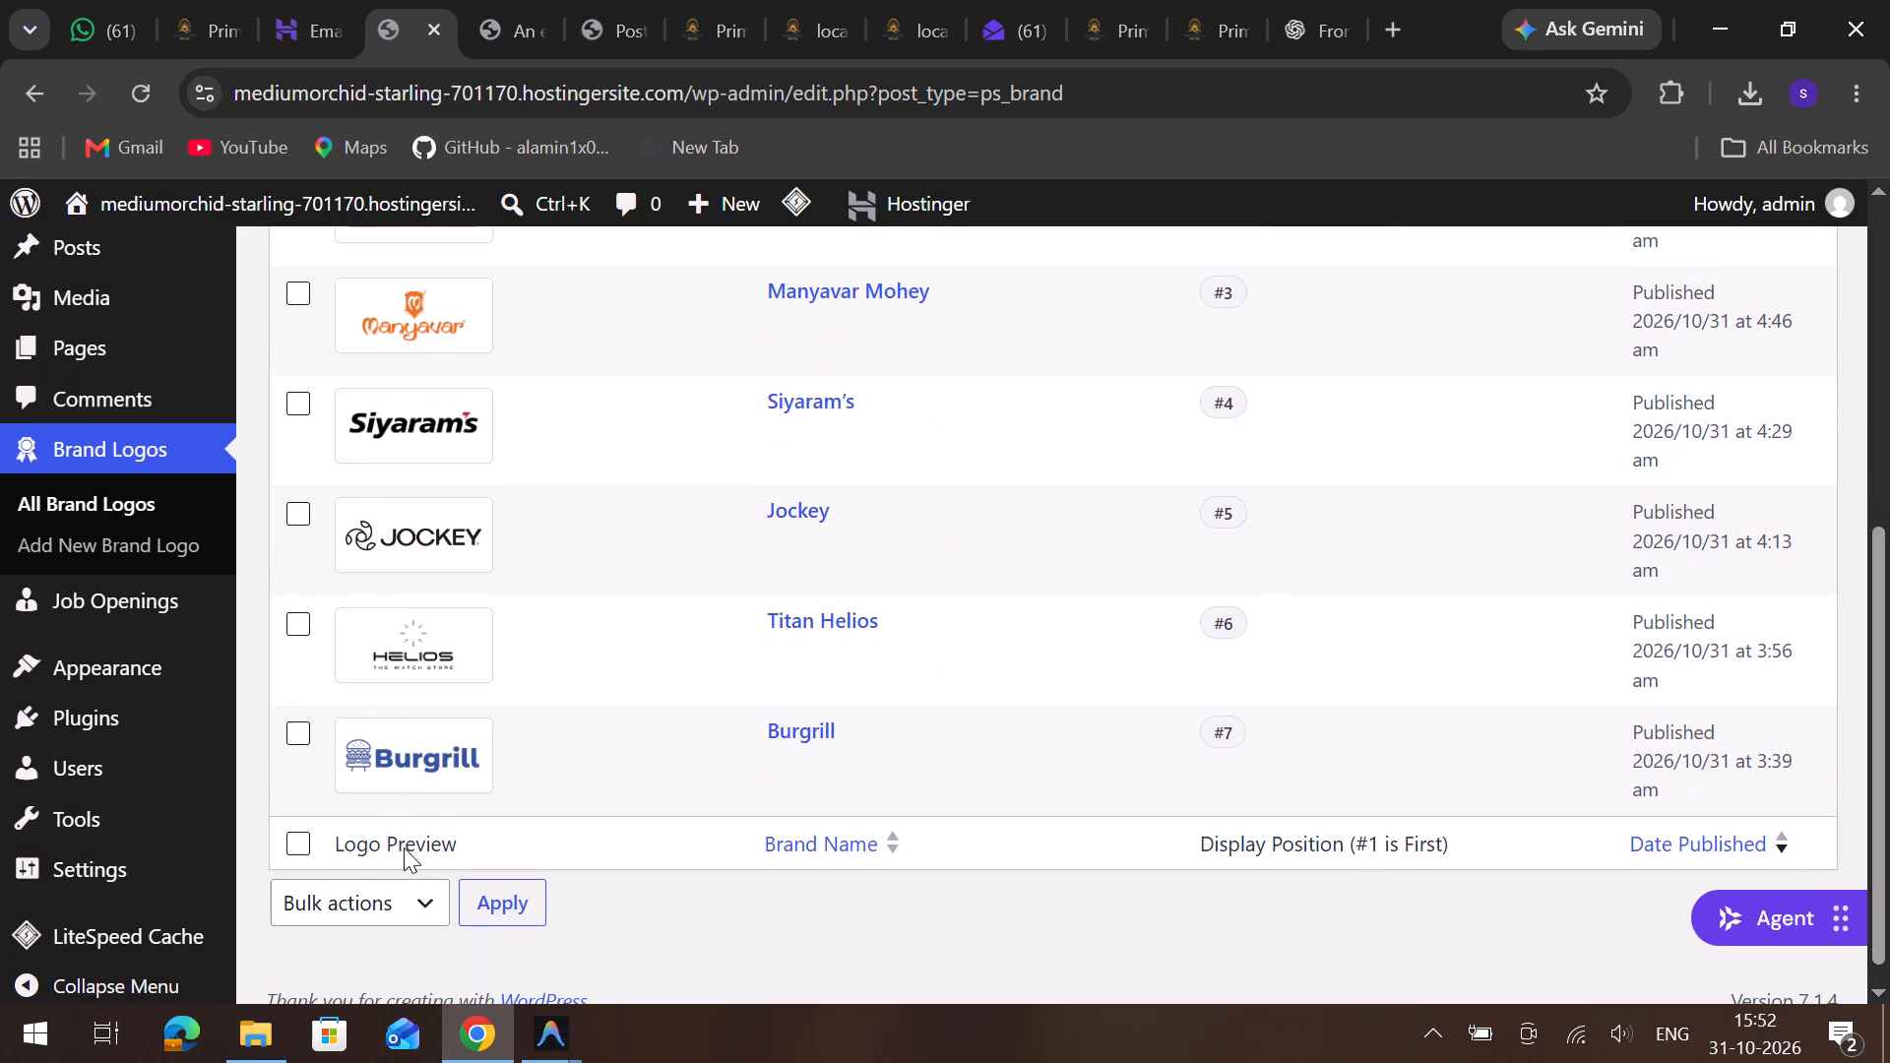
click(296, 721)
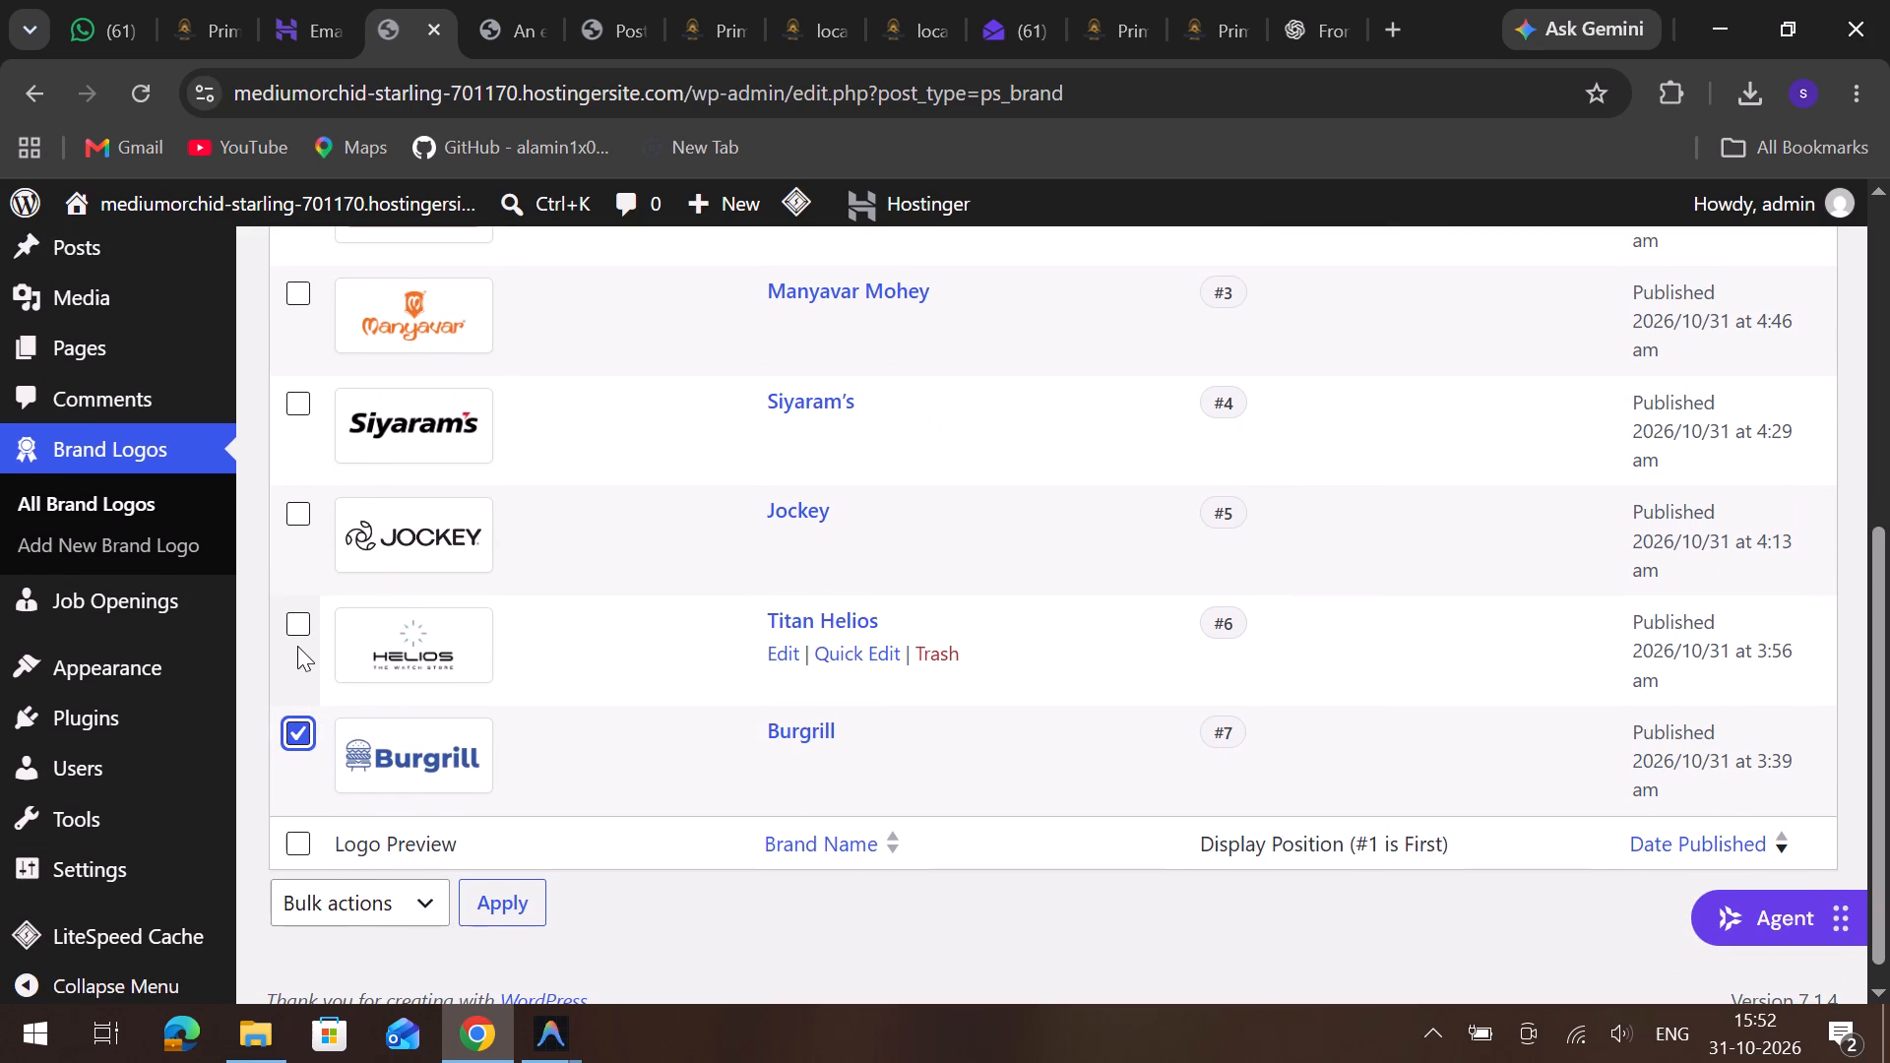
click(302, 627)
click(305, 519)
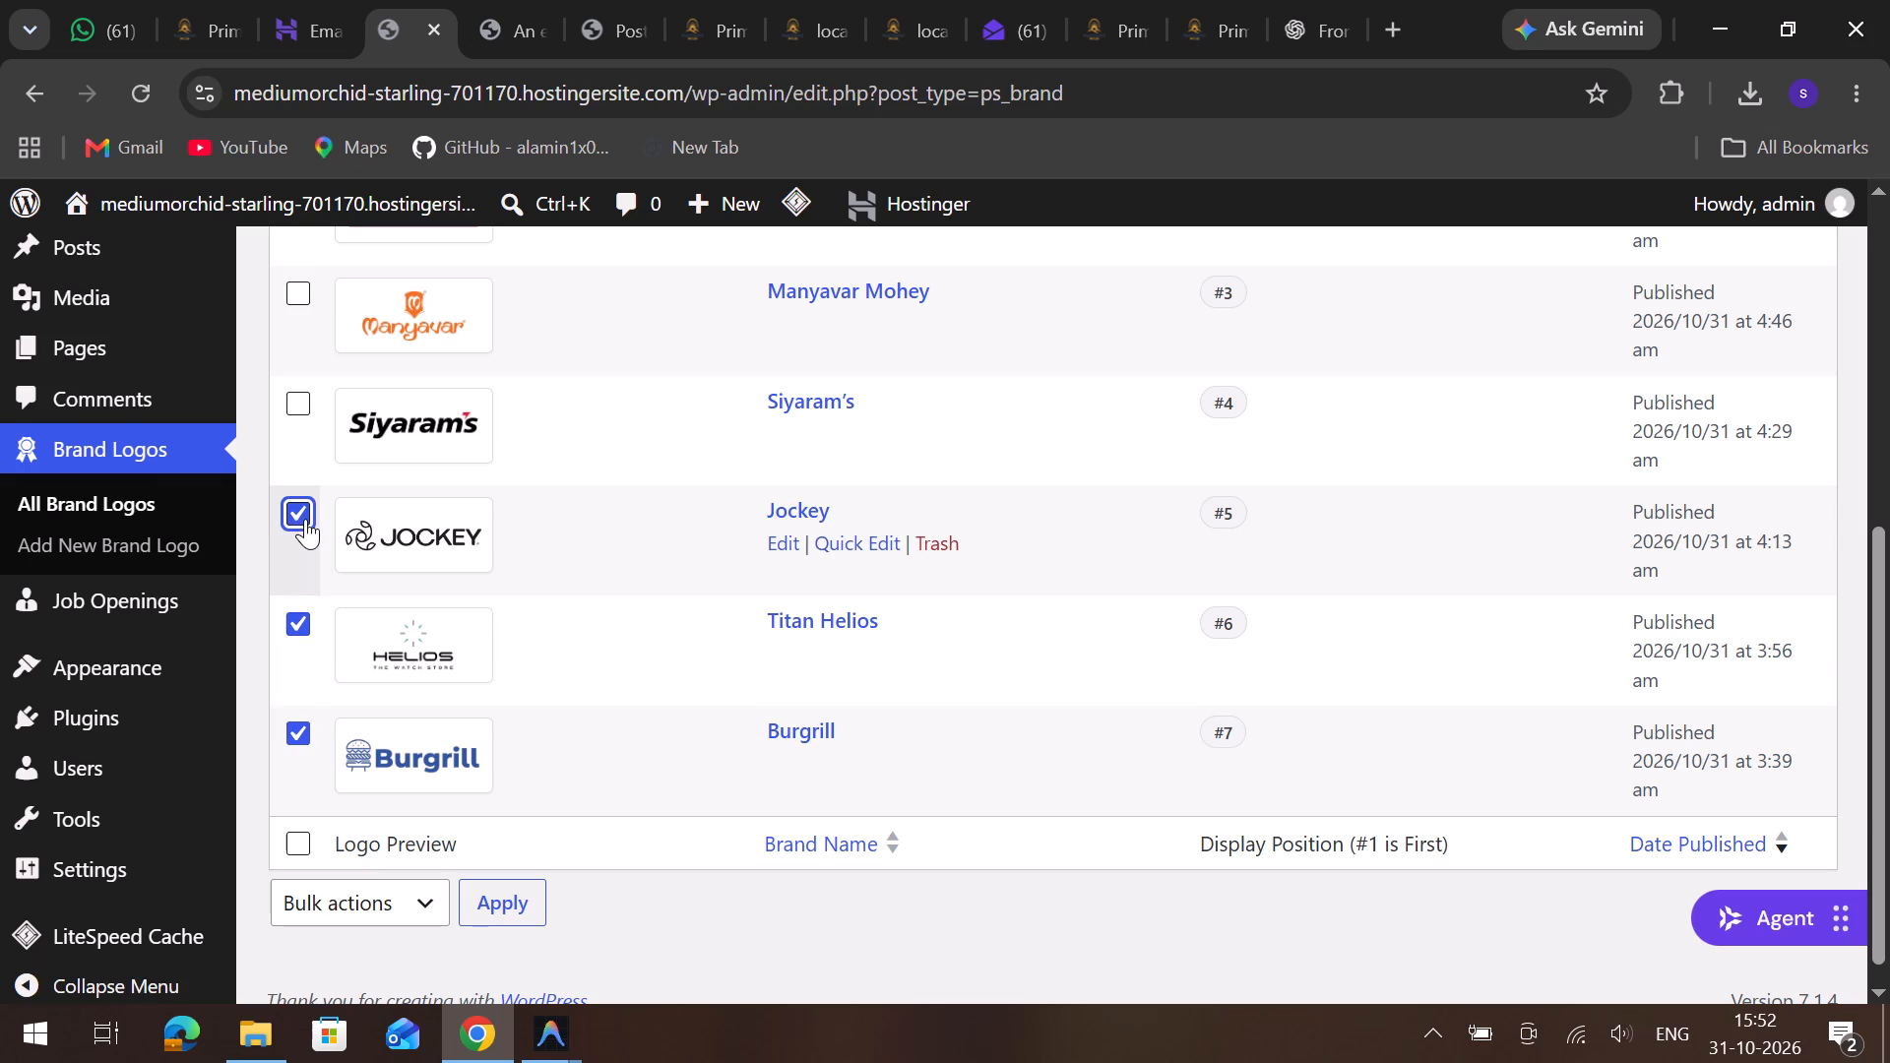
scroll(305, 519, up, 1)
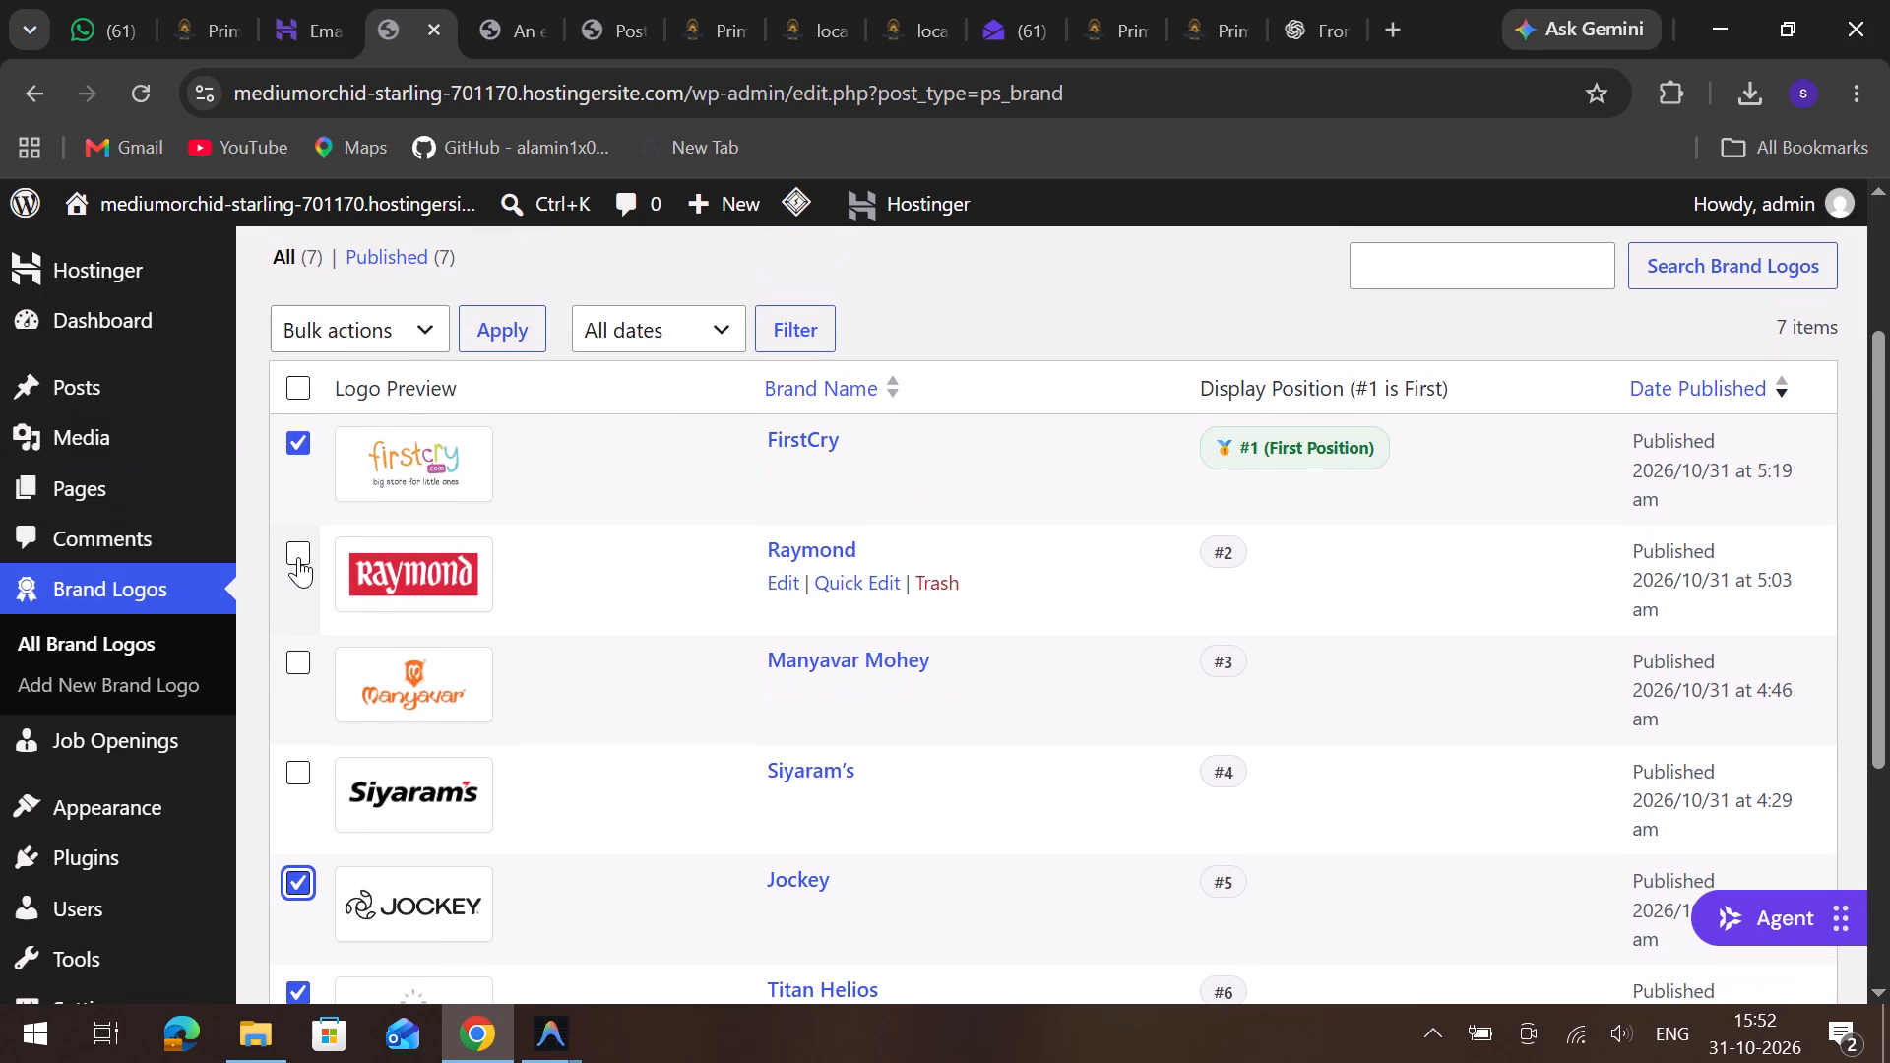
click(298, 557)
click(306, 660)
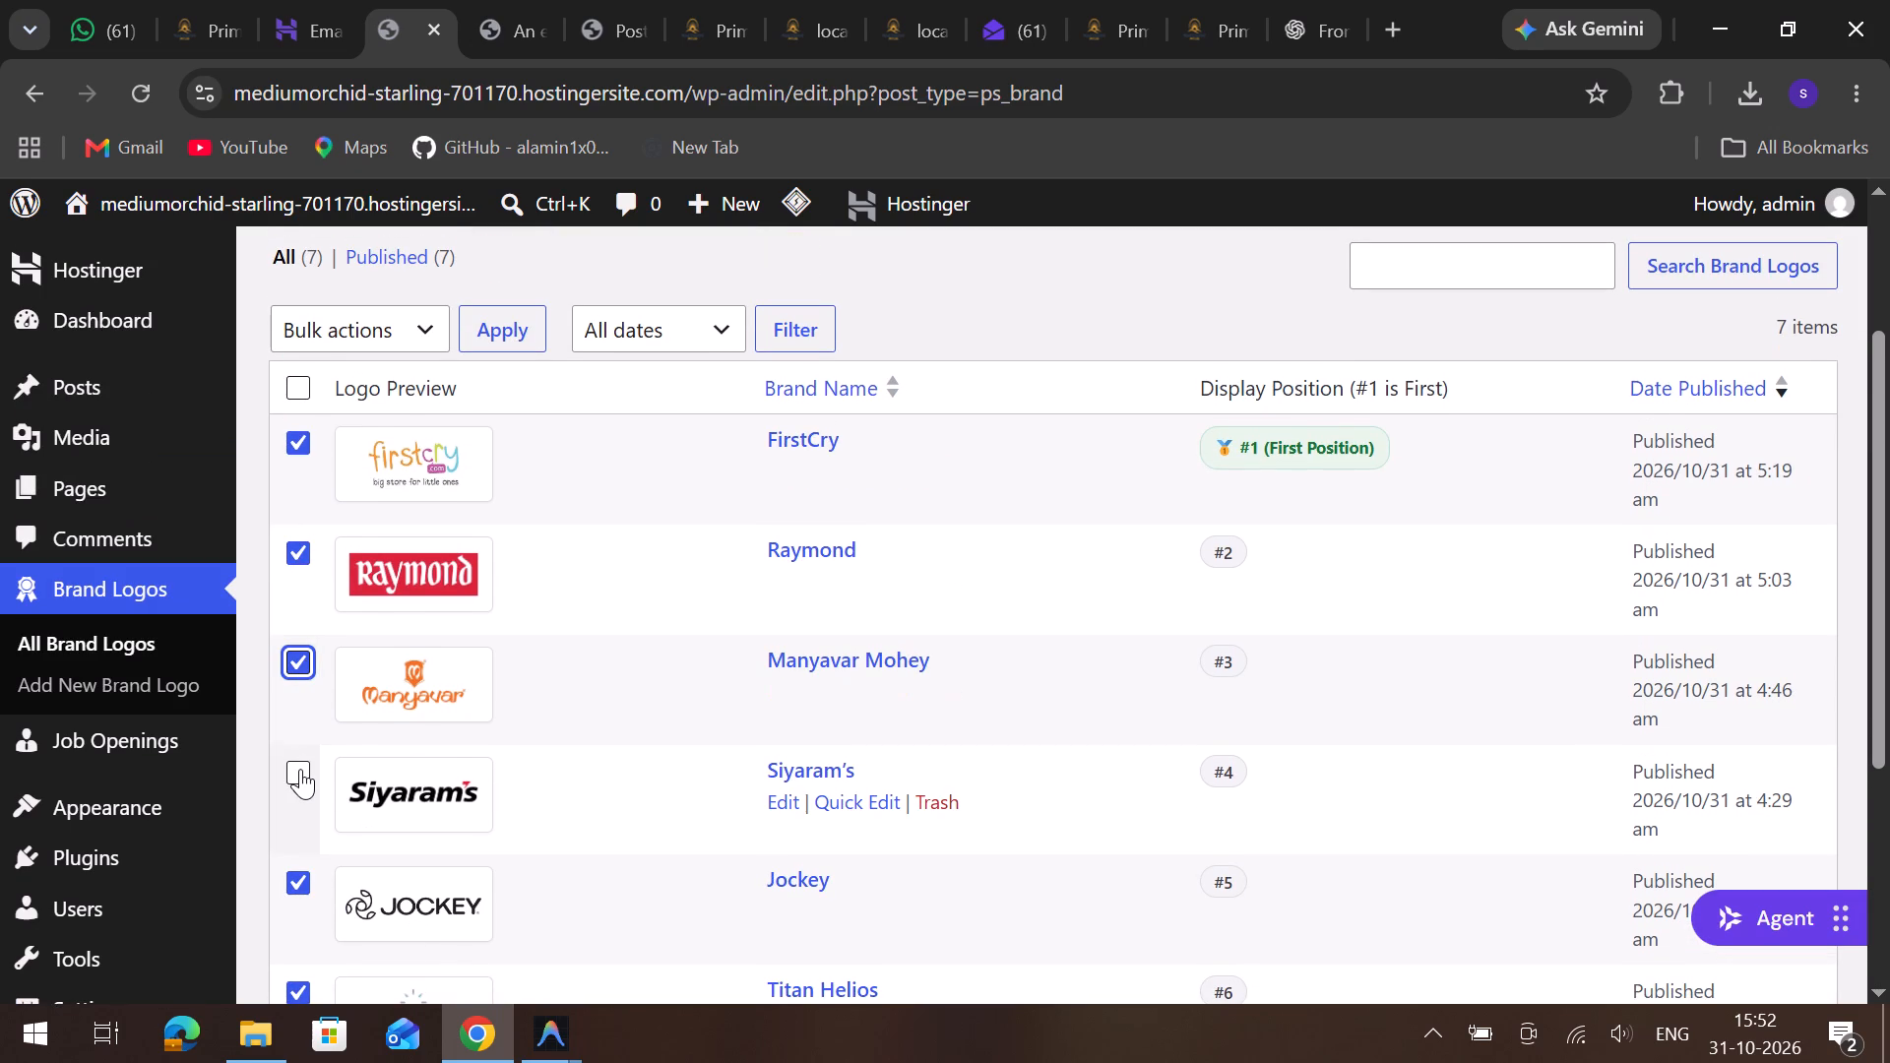
click(300, 769)
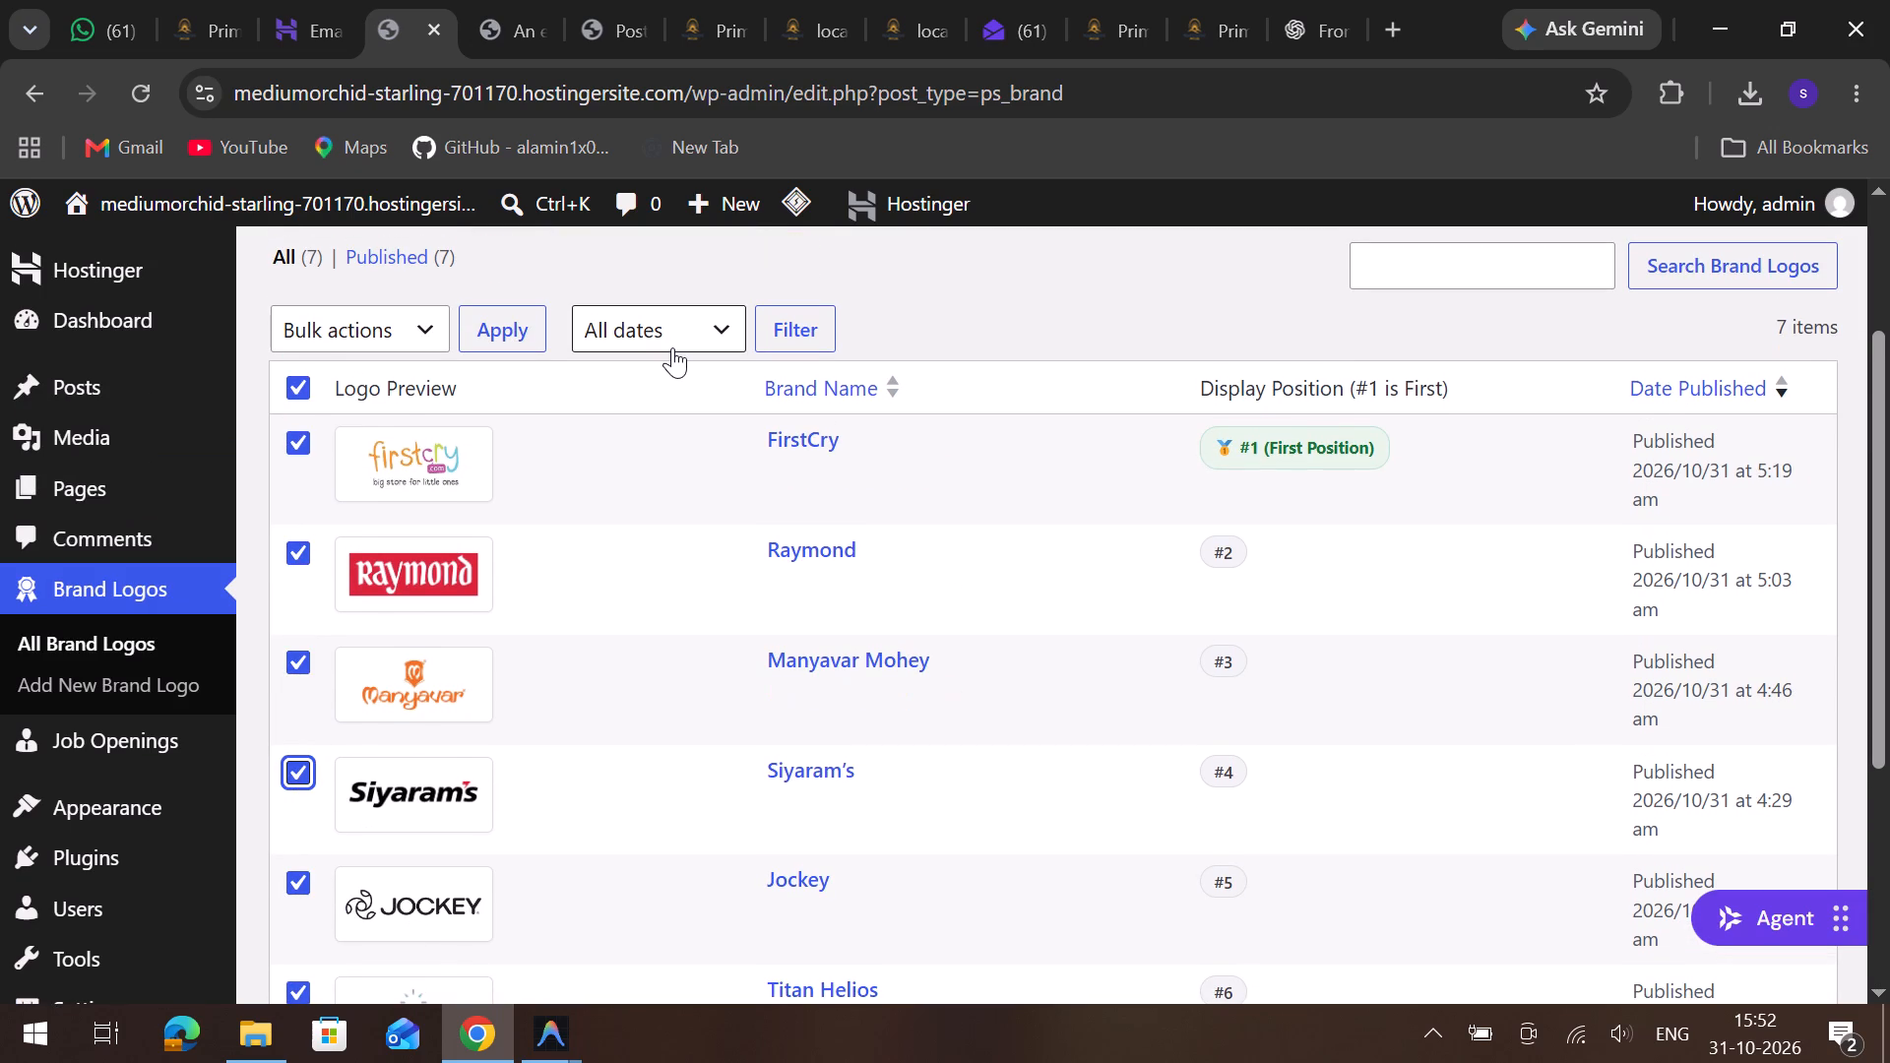
click(403, 318)
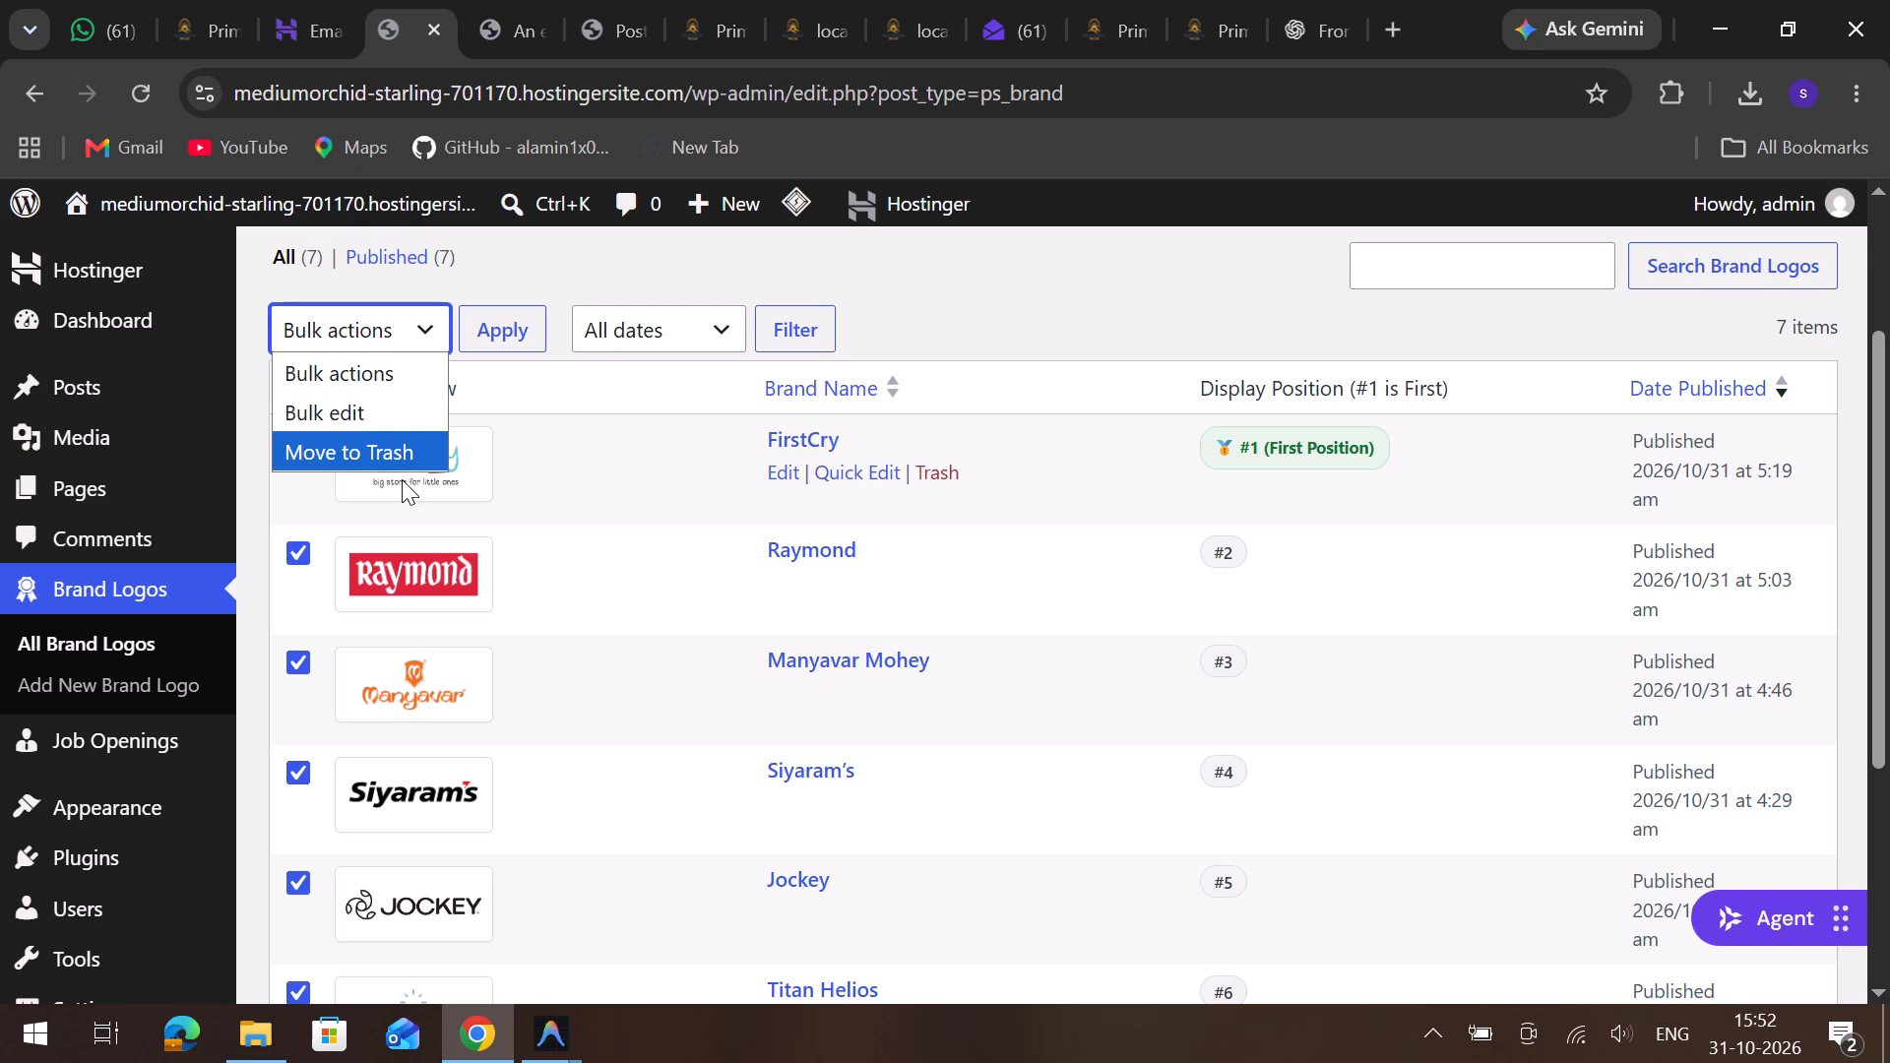
click(392, 456)
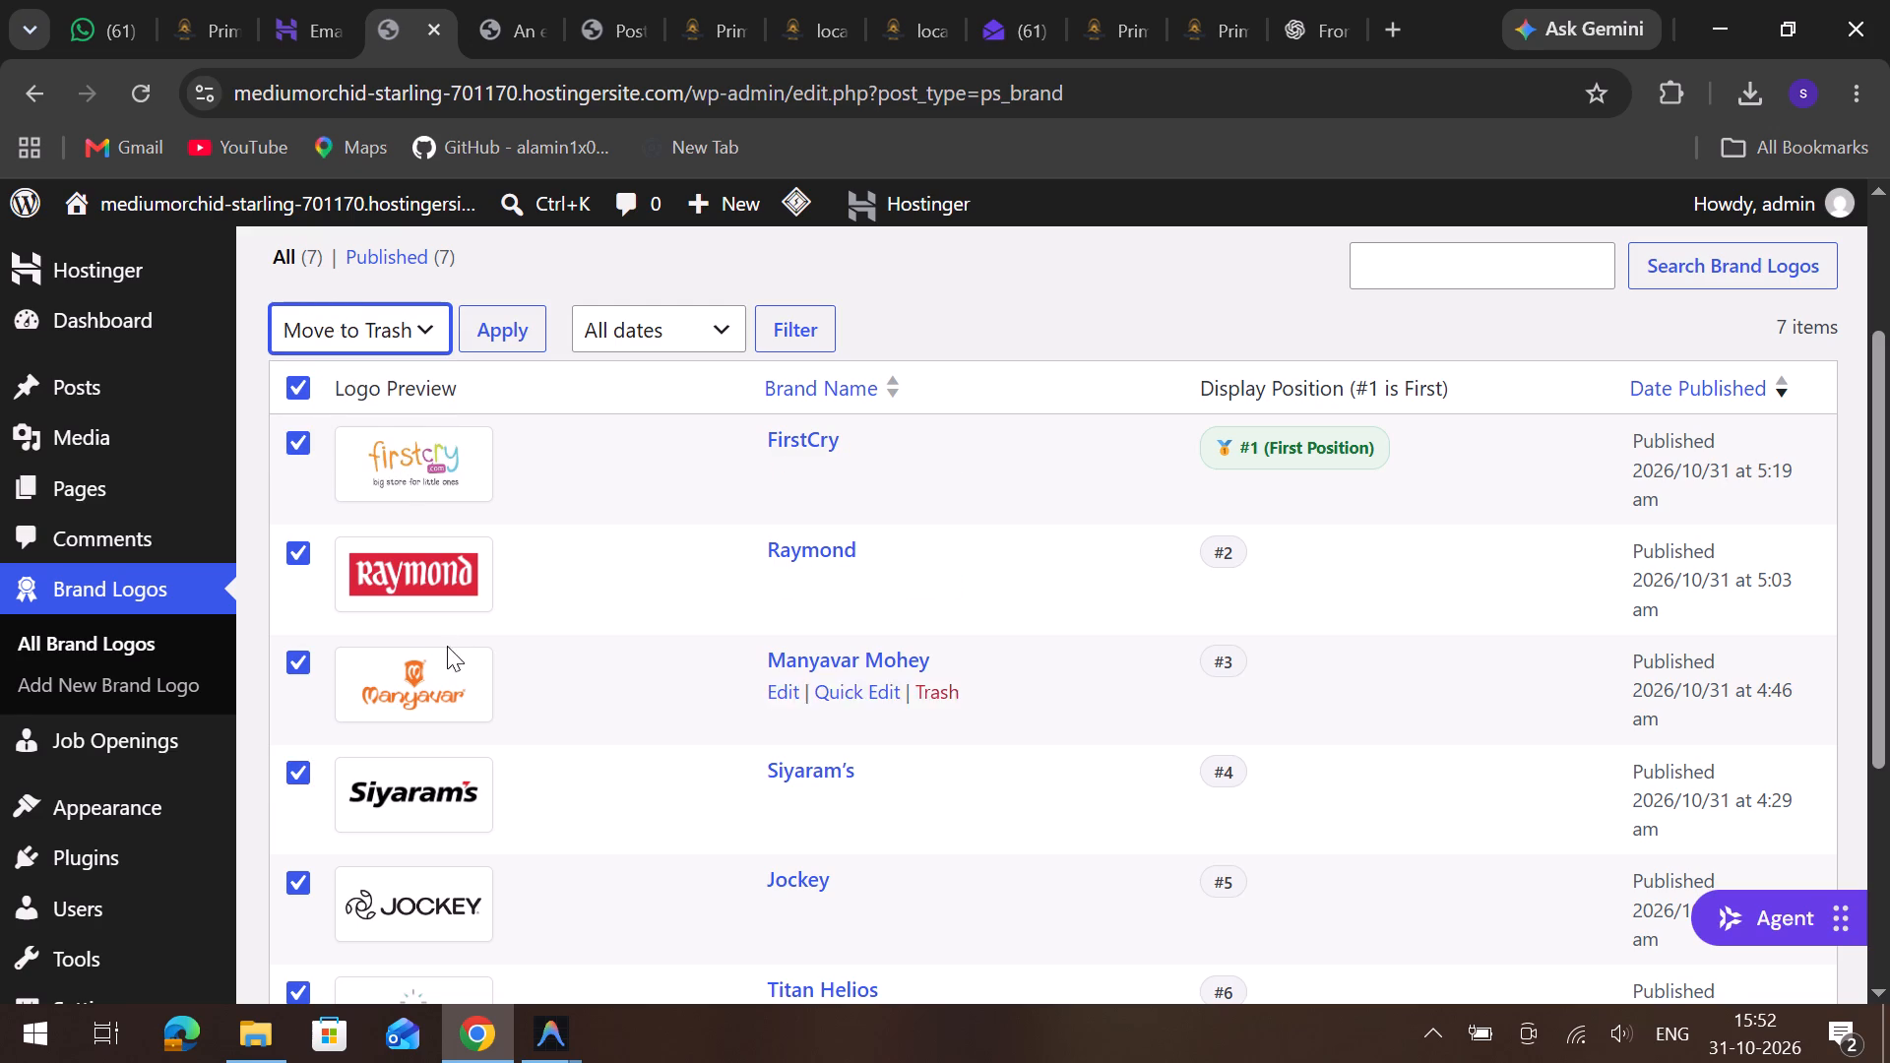
scroll(517, 583, down, 1)
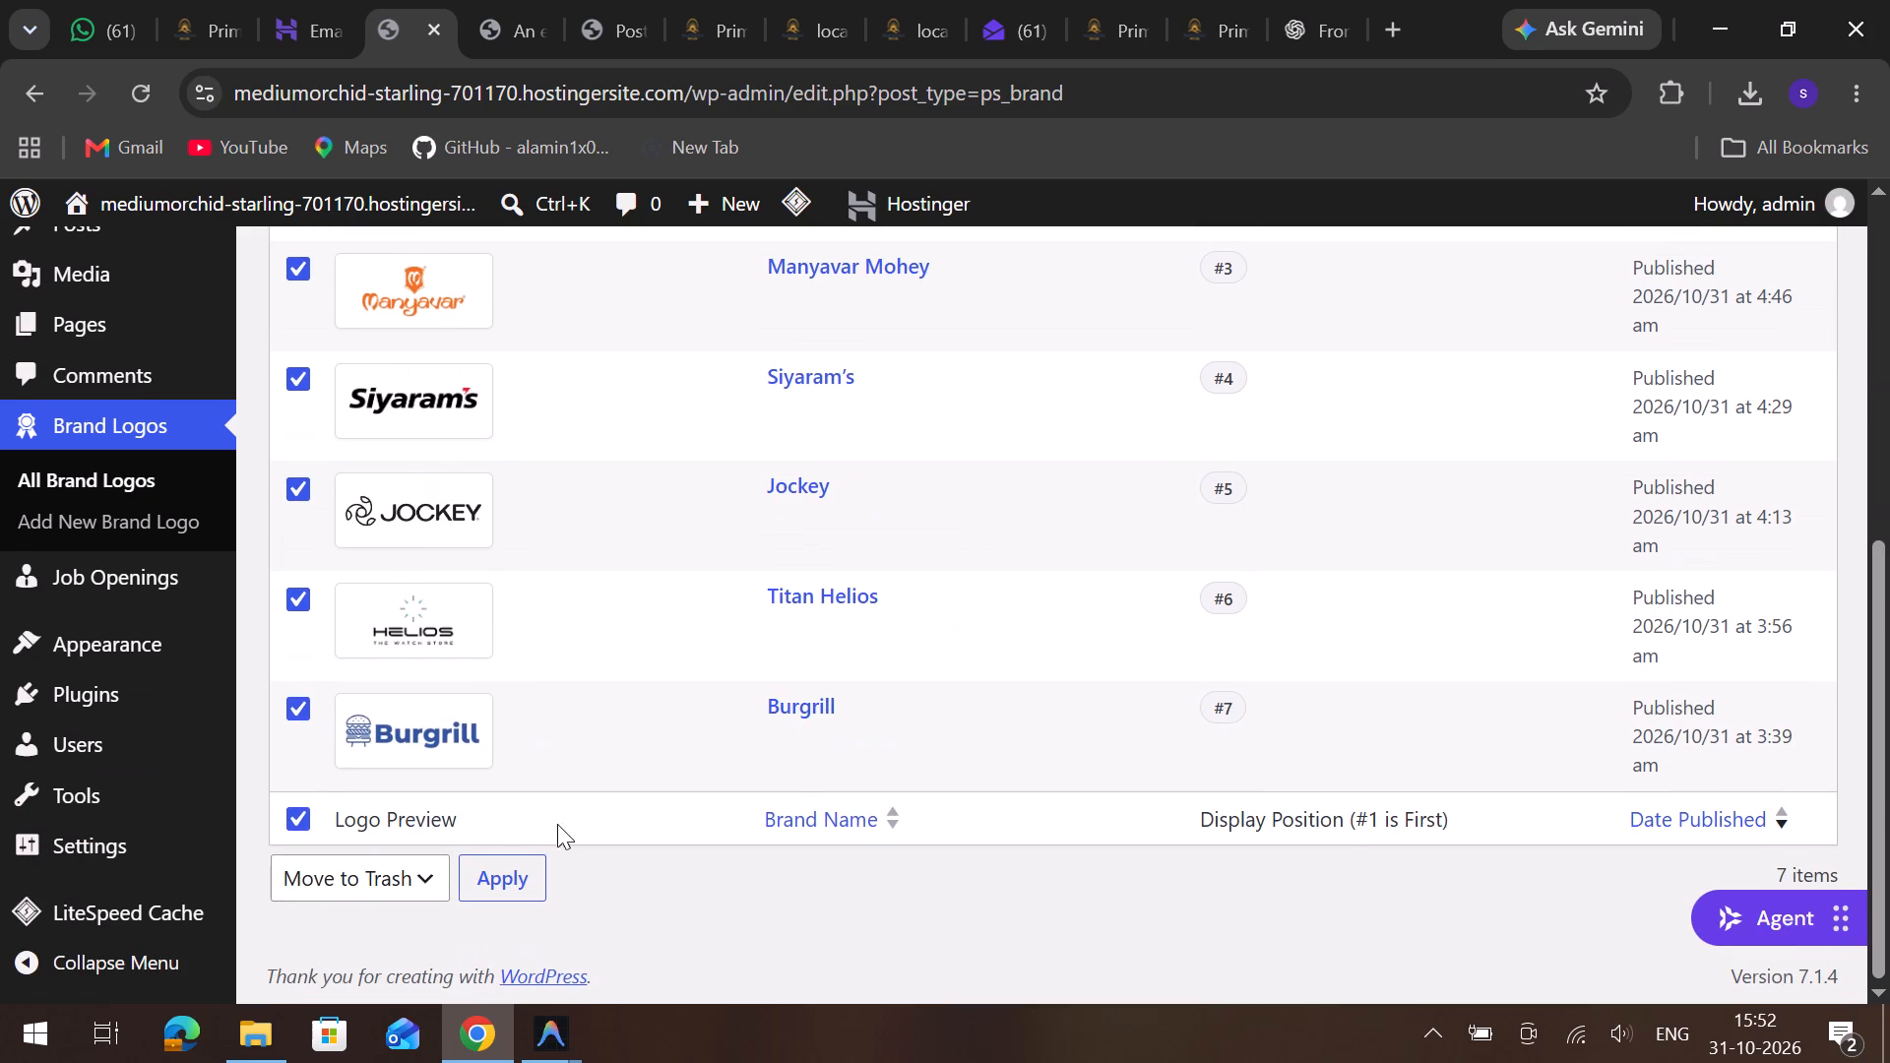
click(593, 888)
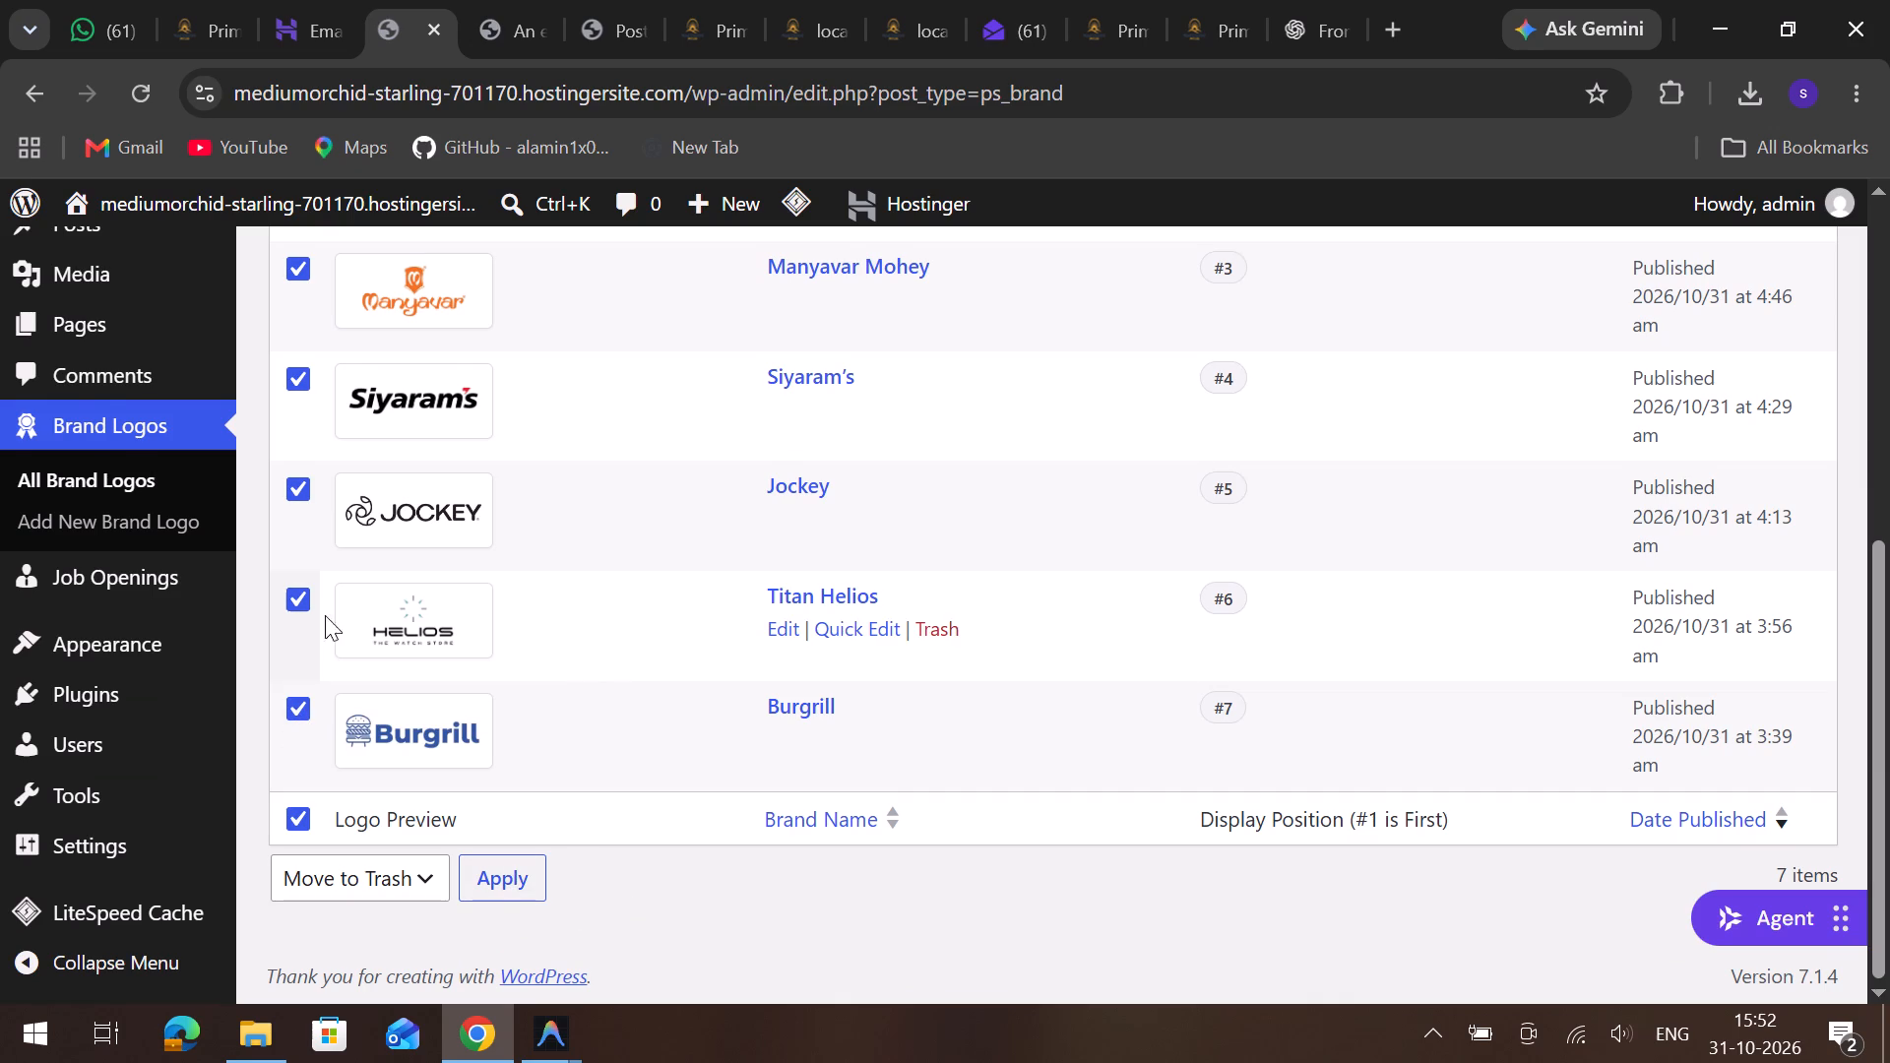
scroll(343, 588, up, 1)
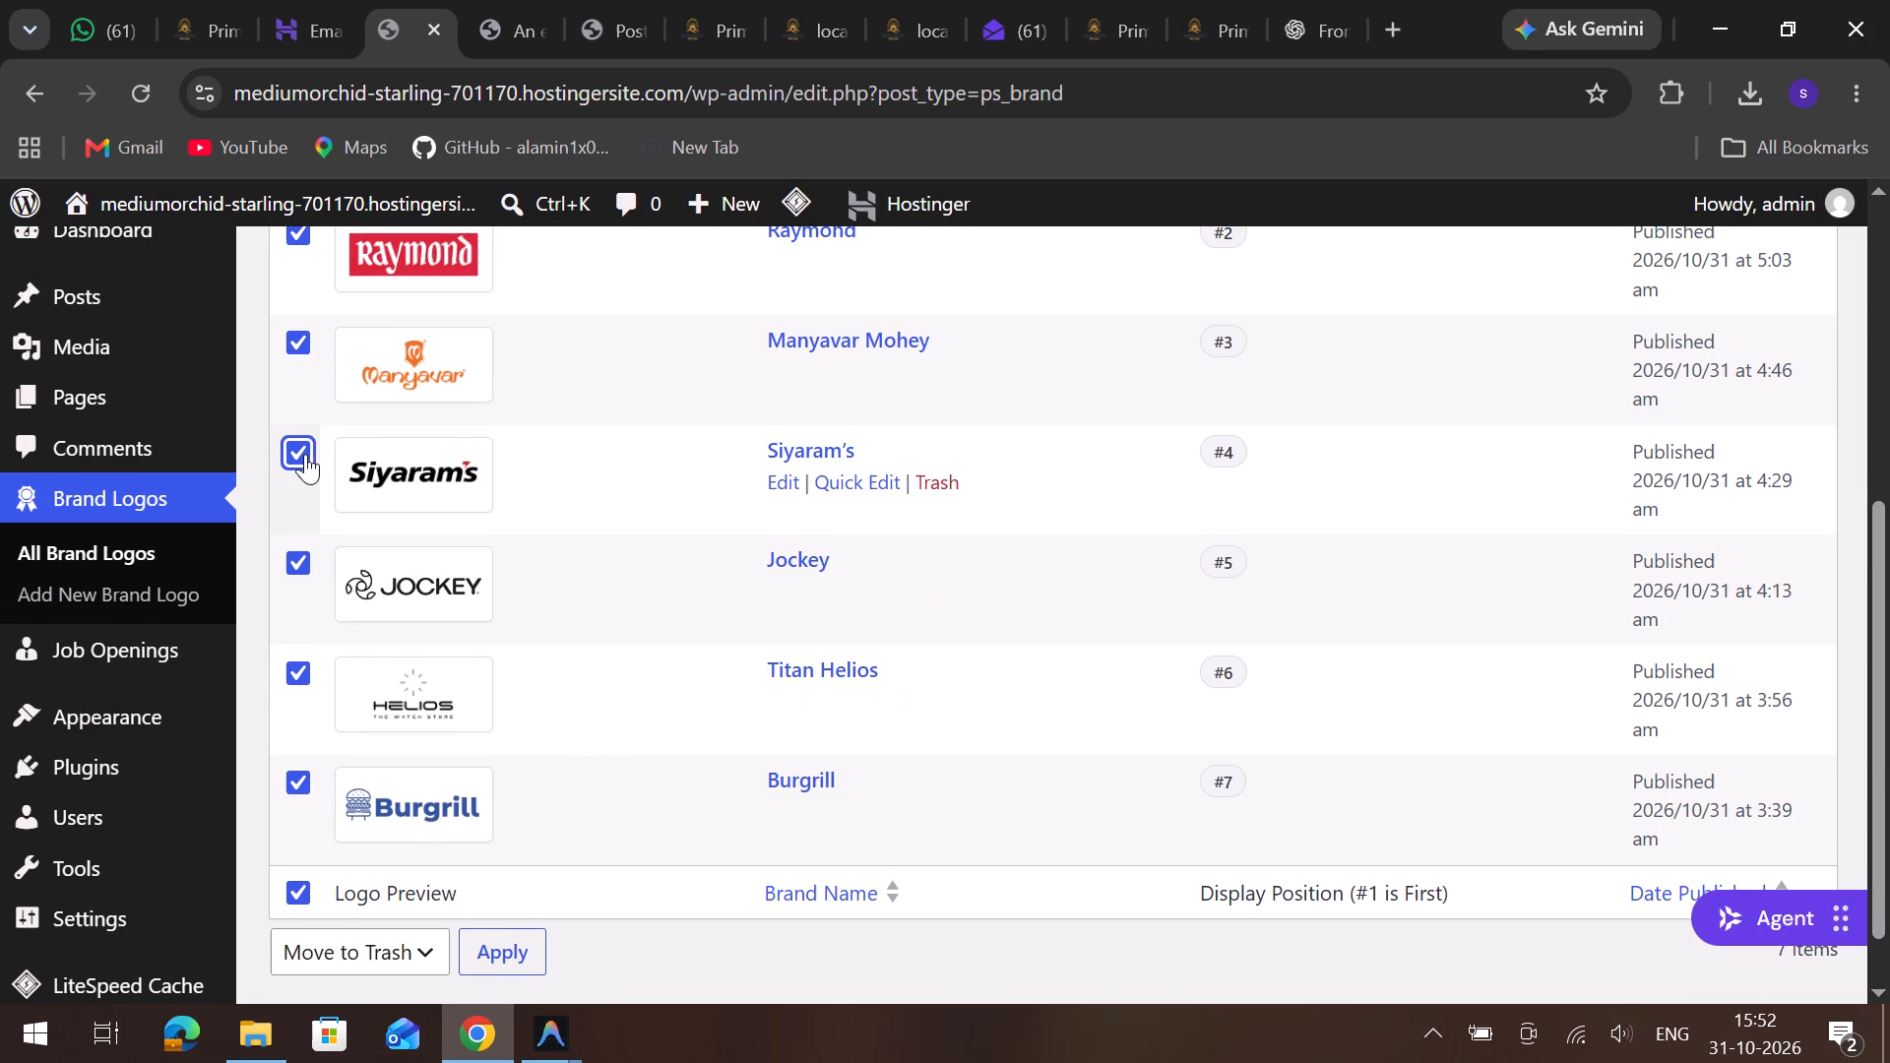
click(305, 454)
click(502, 946)
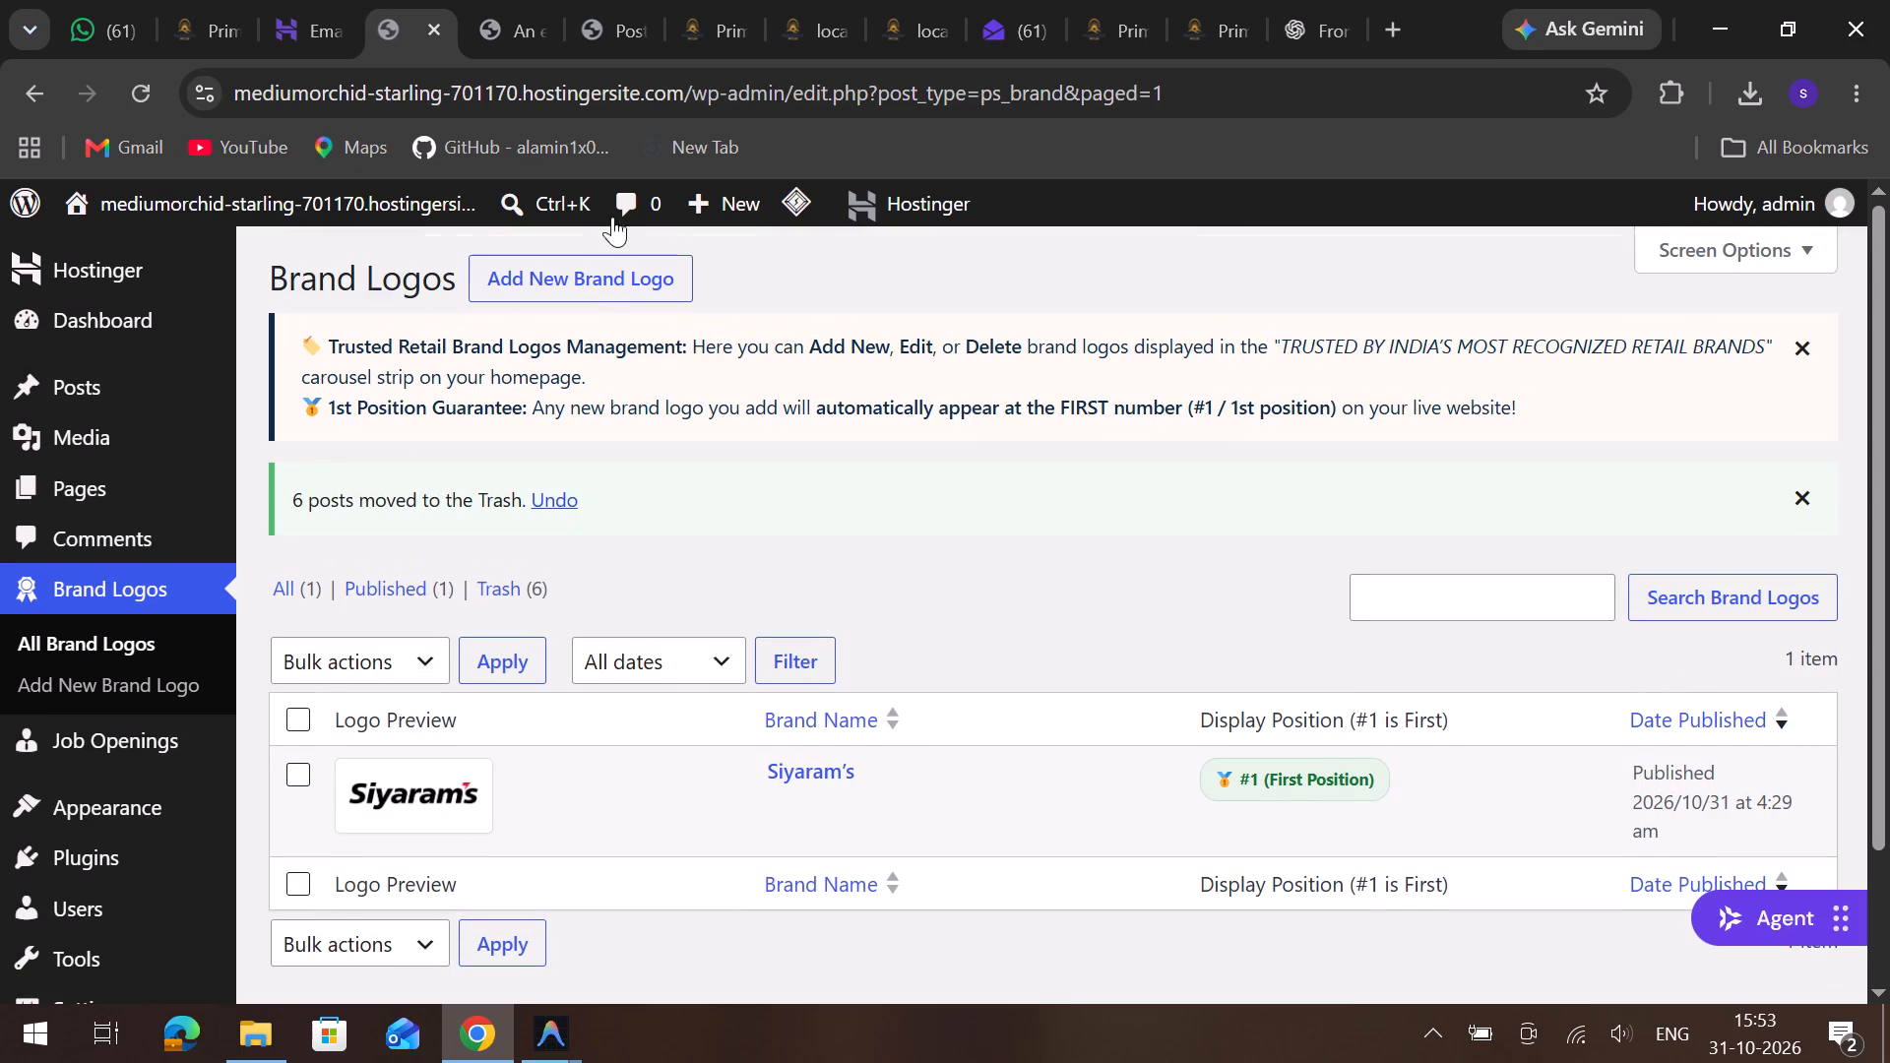
Add a new brand logo with the Raymond-Logo image from the Media Library, leave its title empty, and publish it.
click(603, 277)
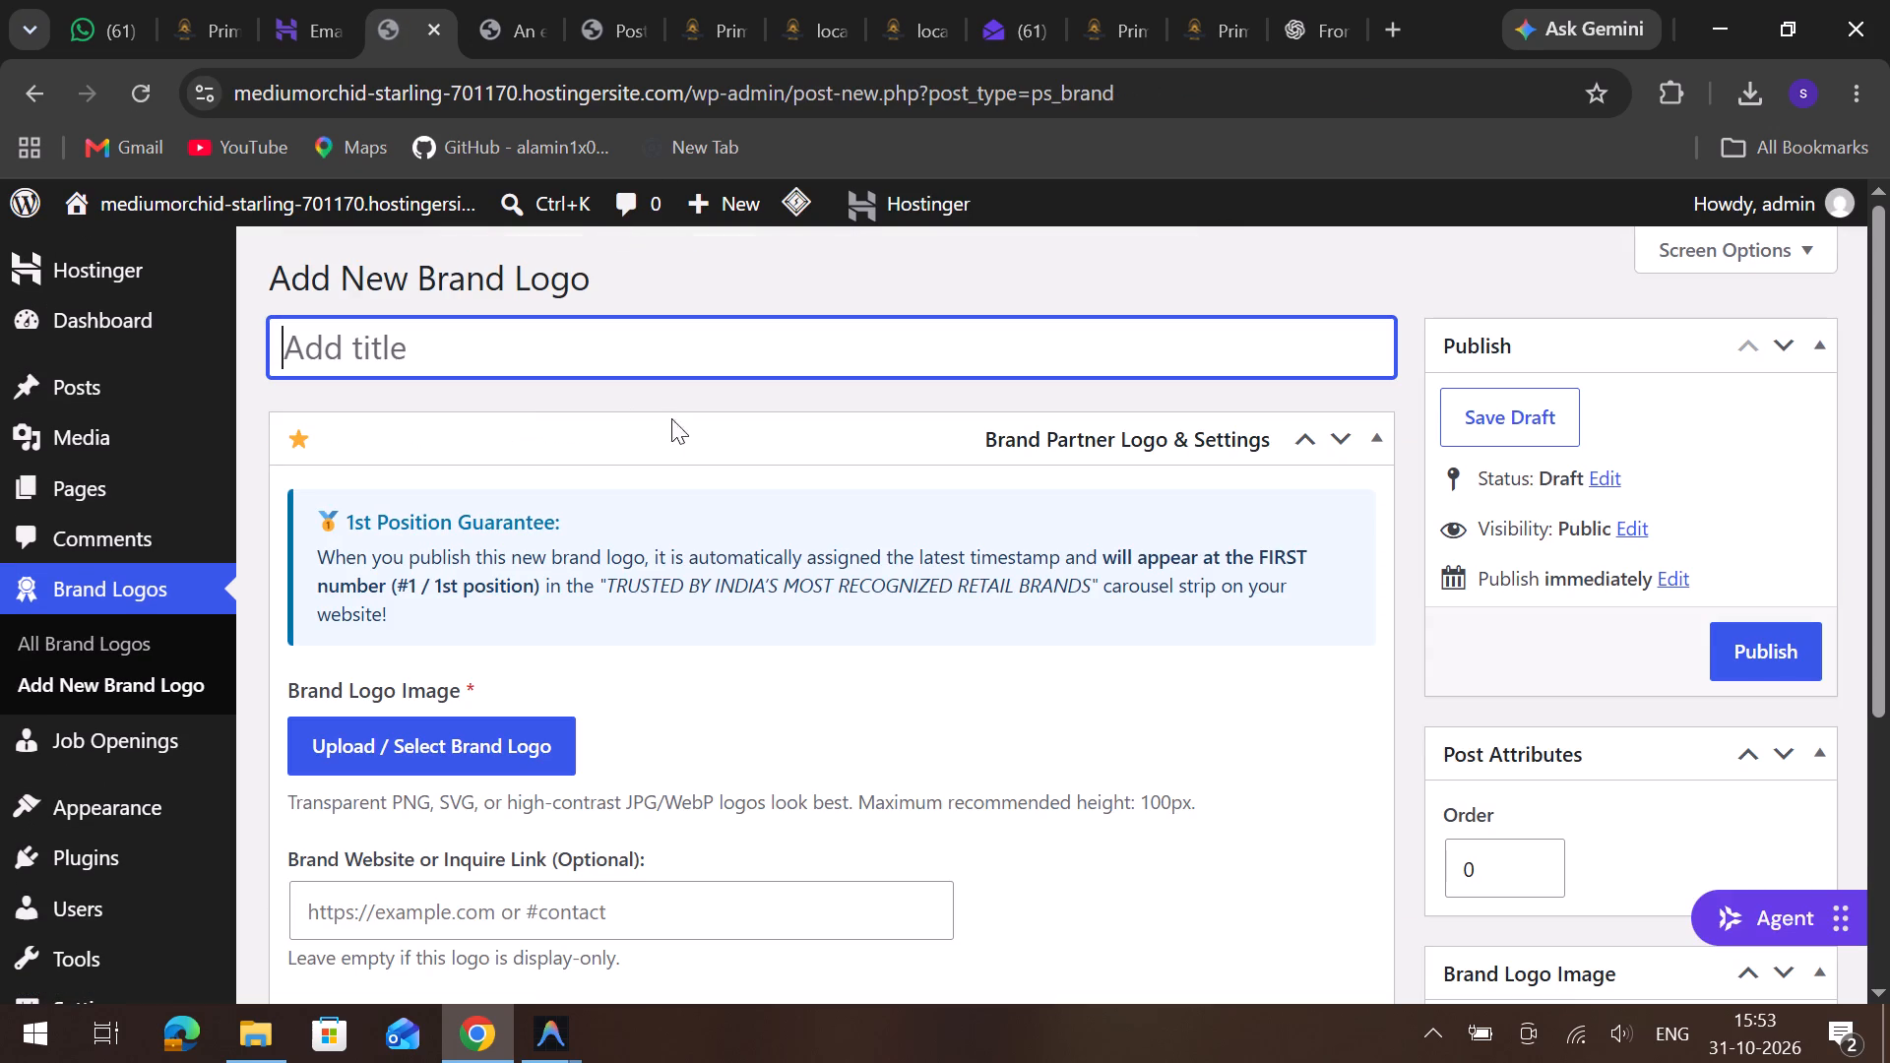
click(471, 728)
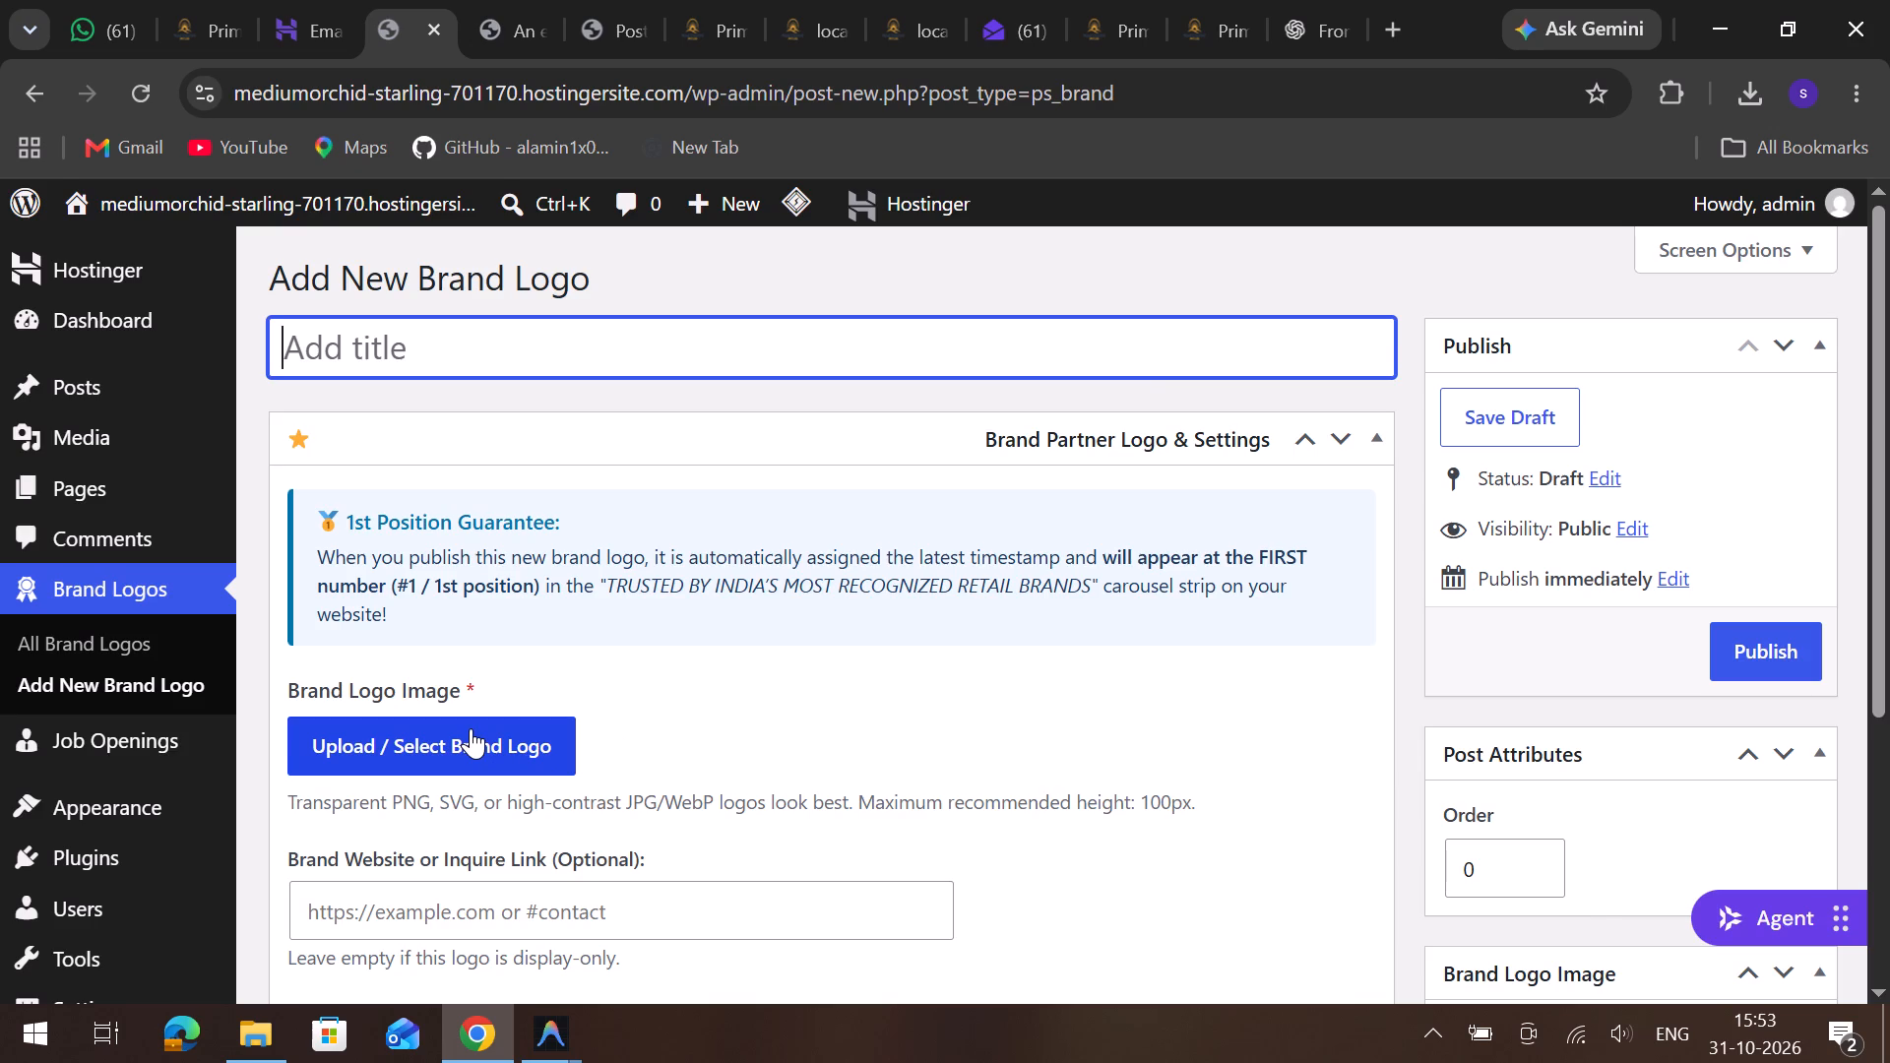
scroll(394, 723, down, 1)
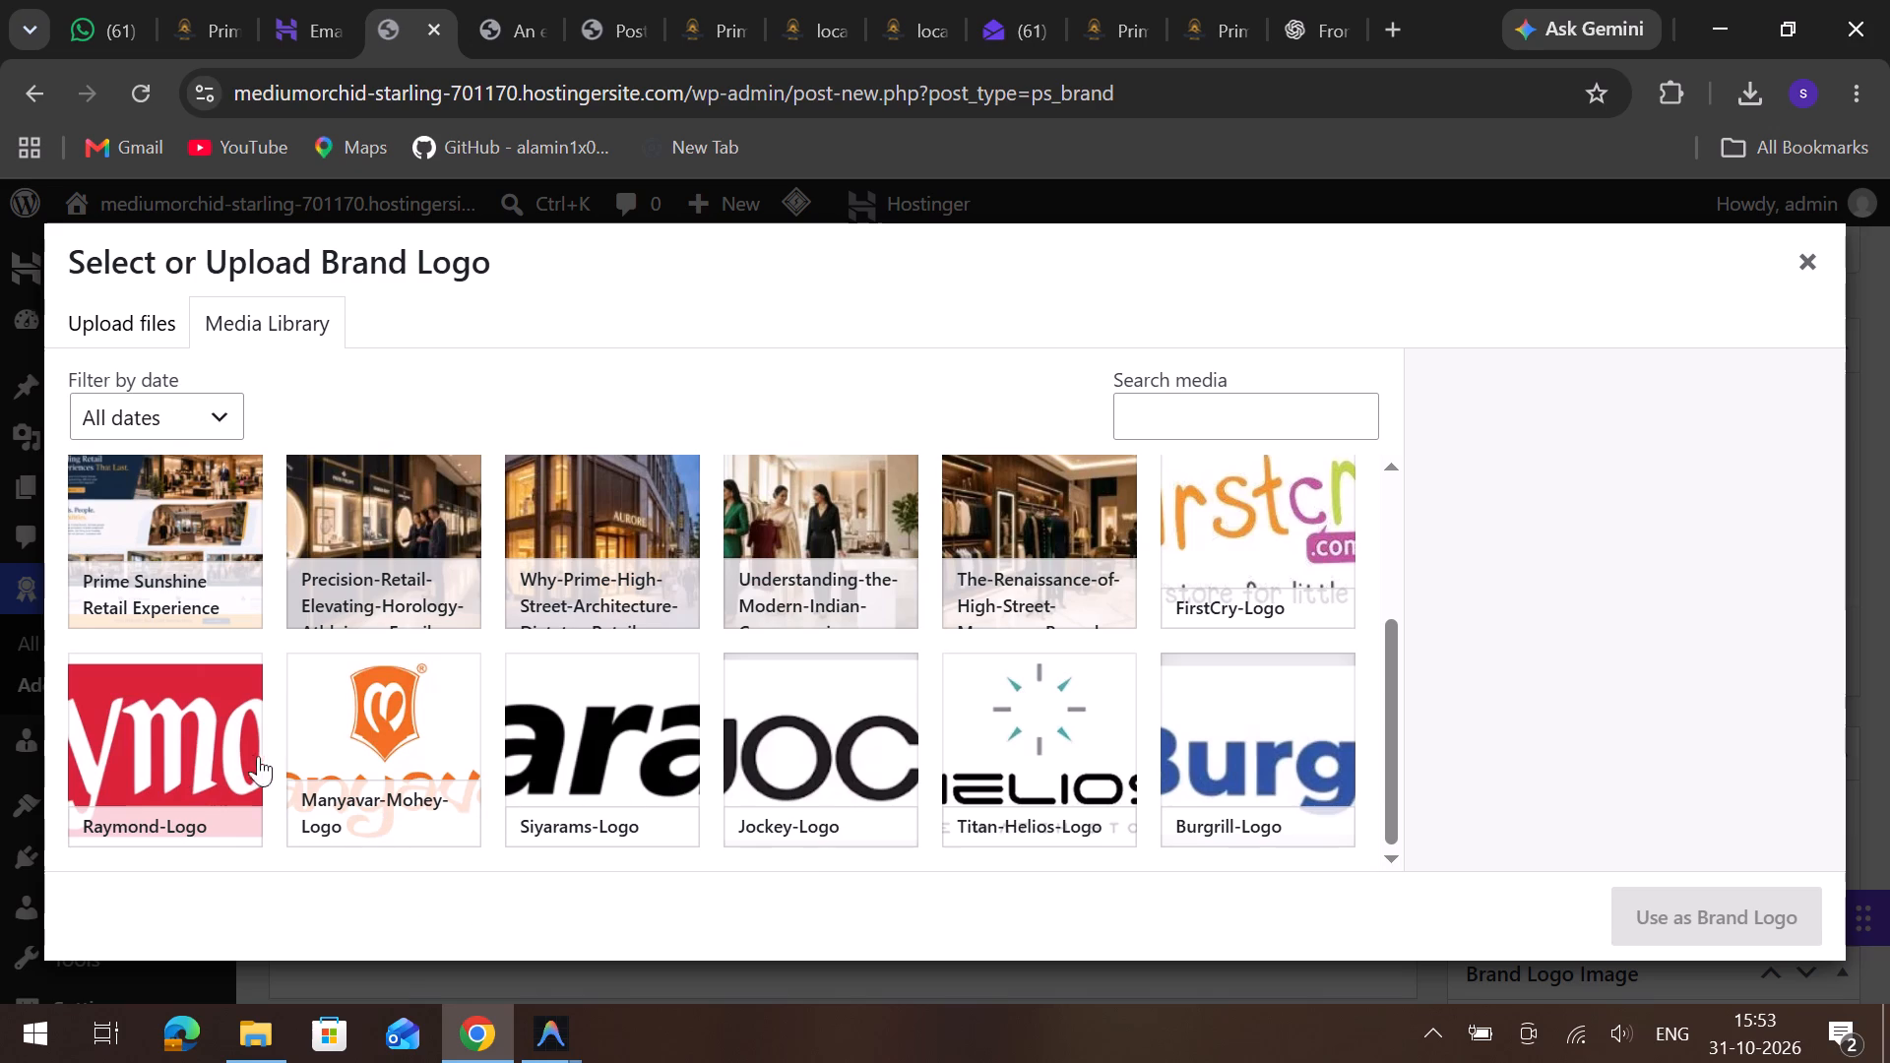
click(204, 747)
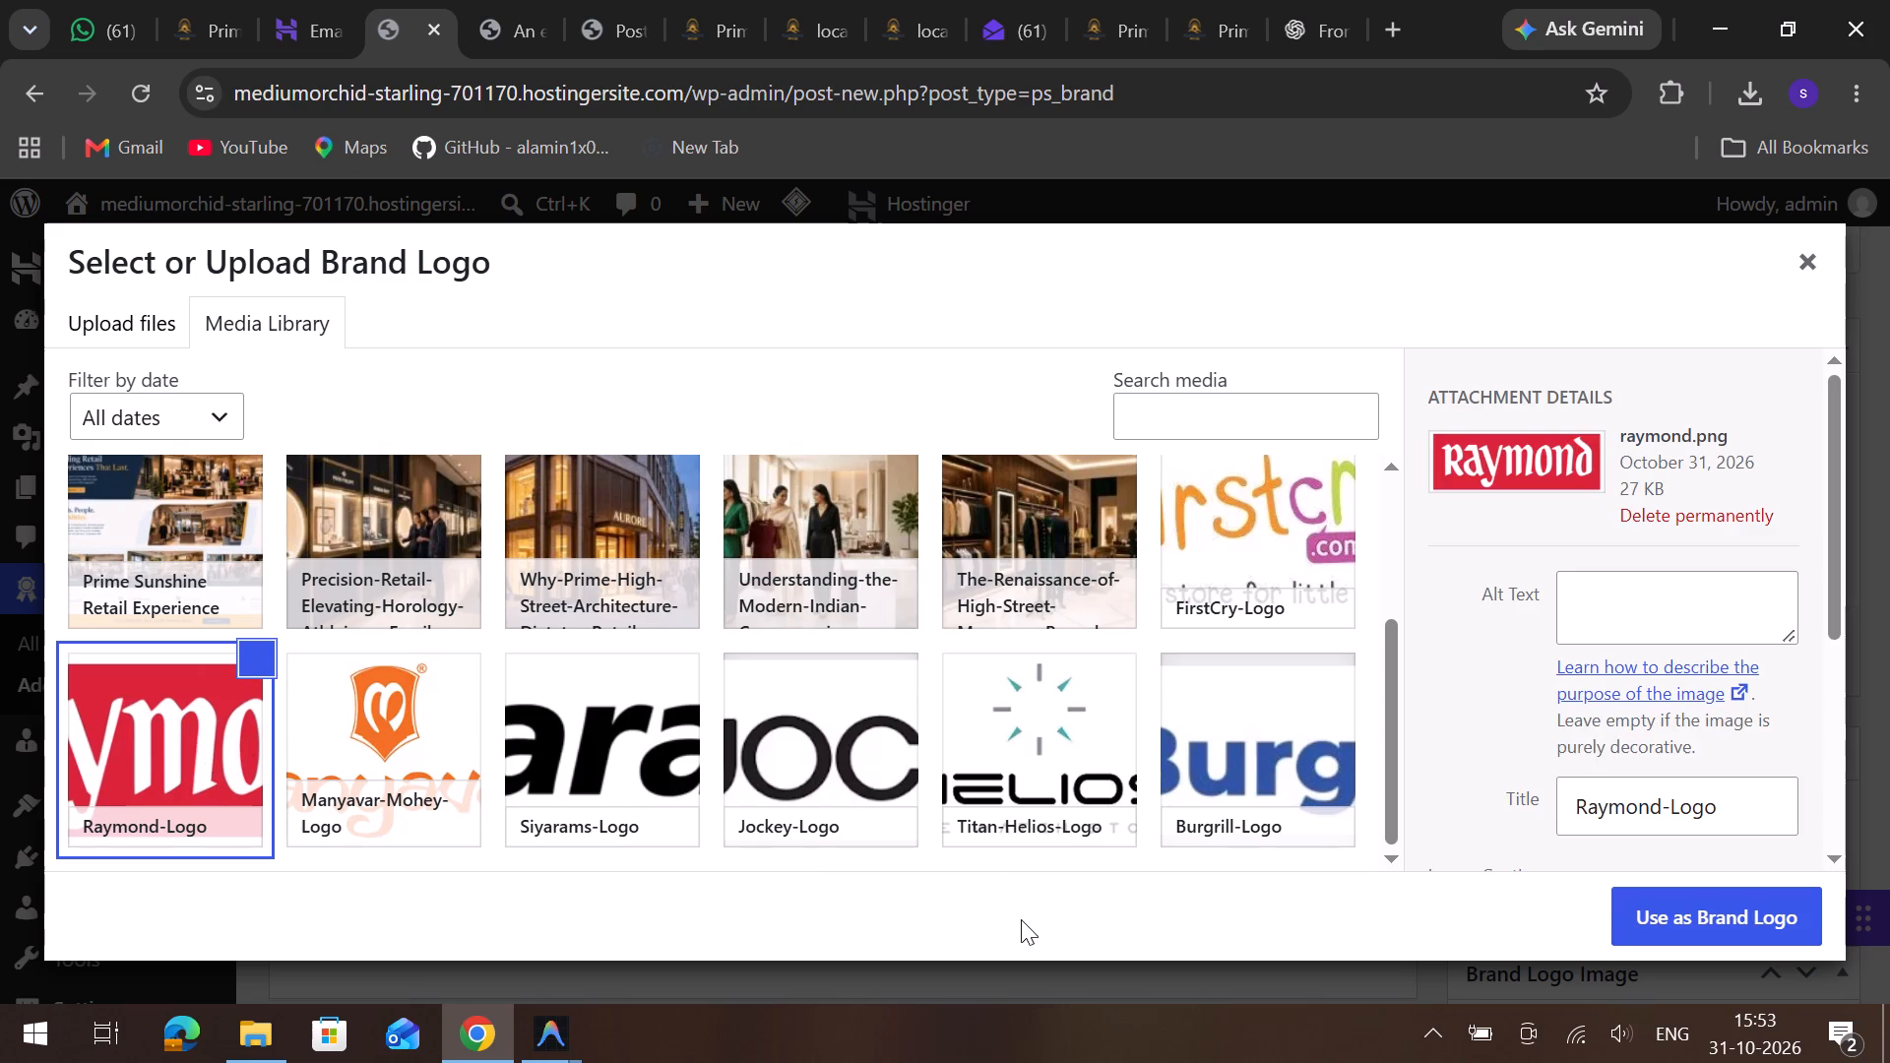
click(1671, 917)
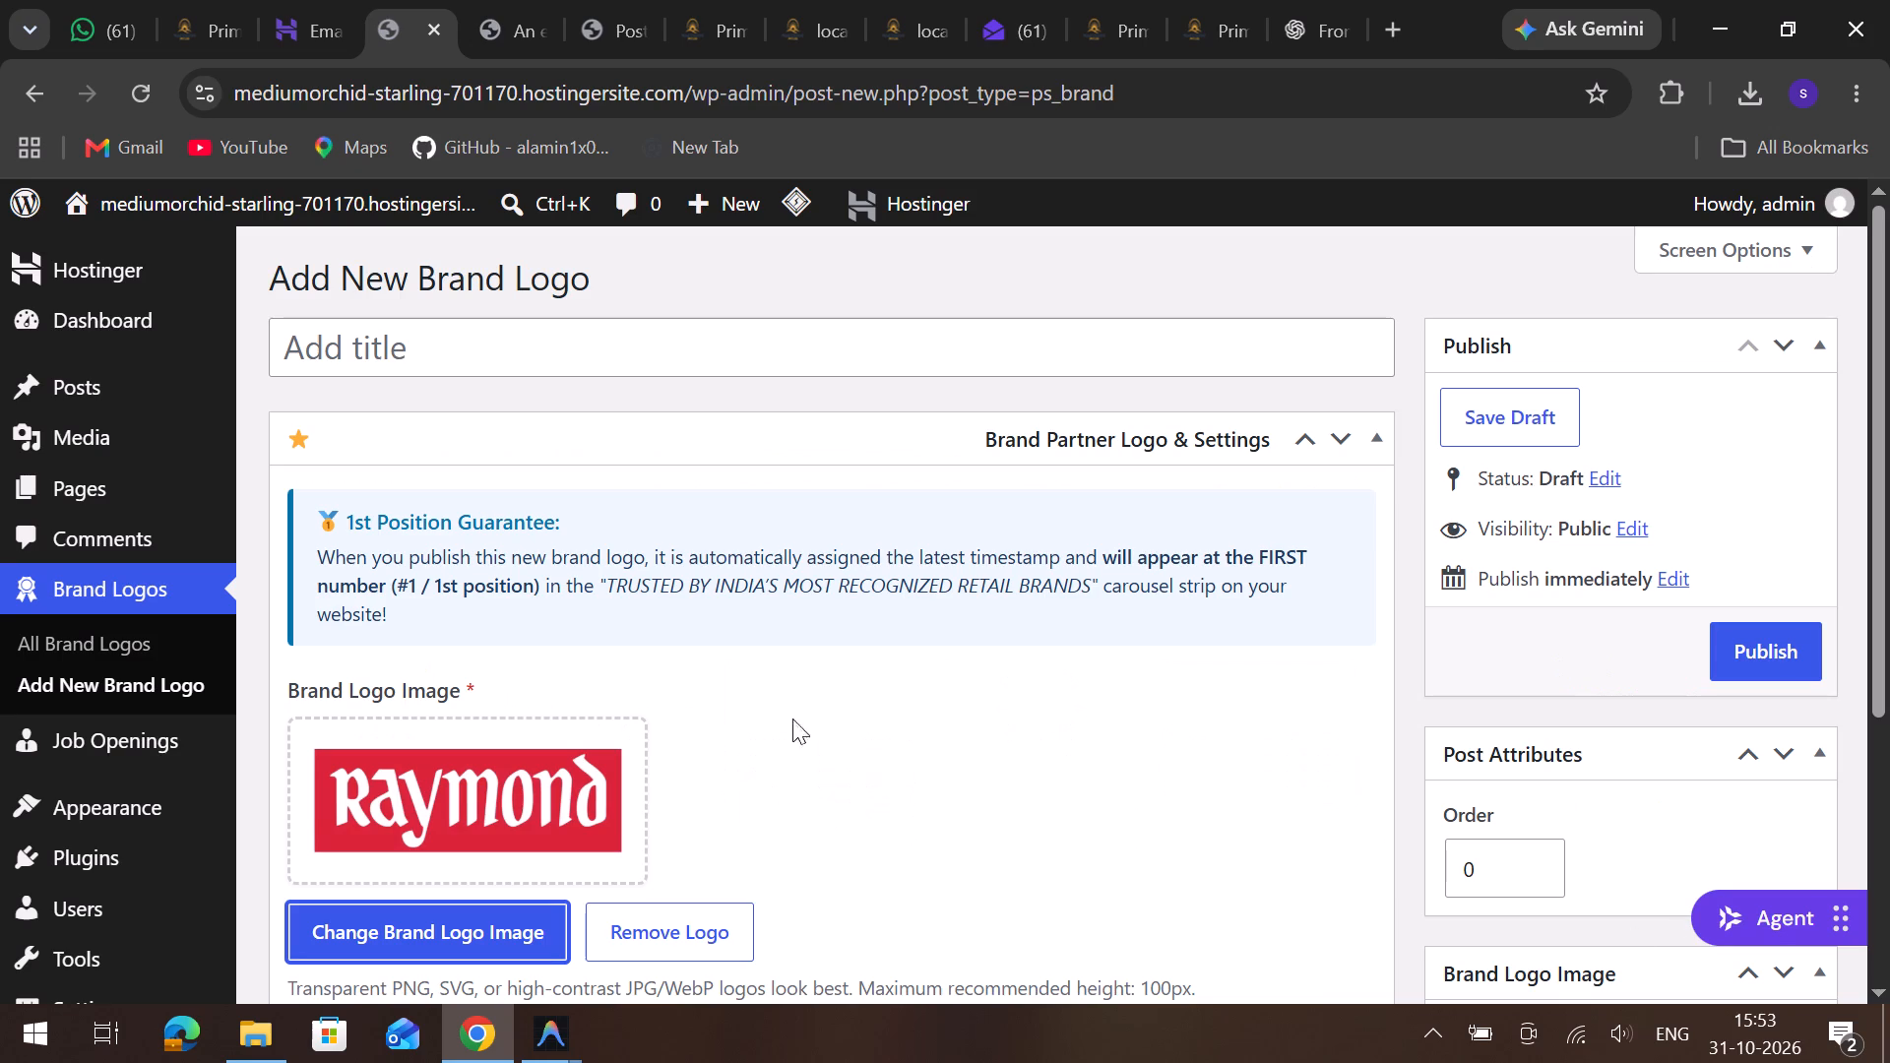
scroll(850, 674, down, 1)
scroll(850, 674, up, 1)
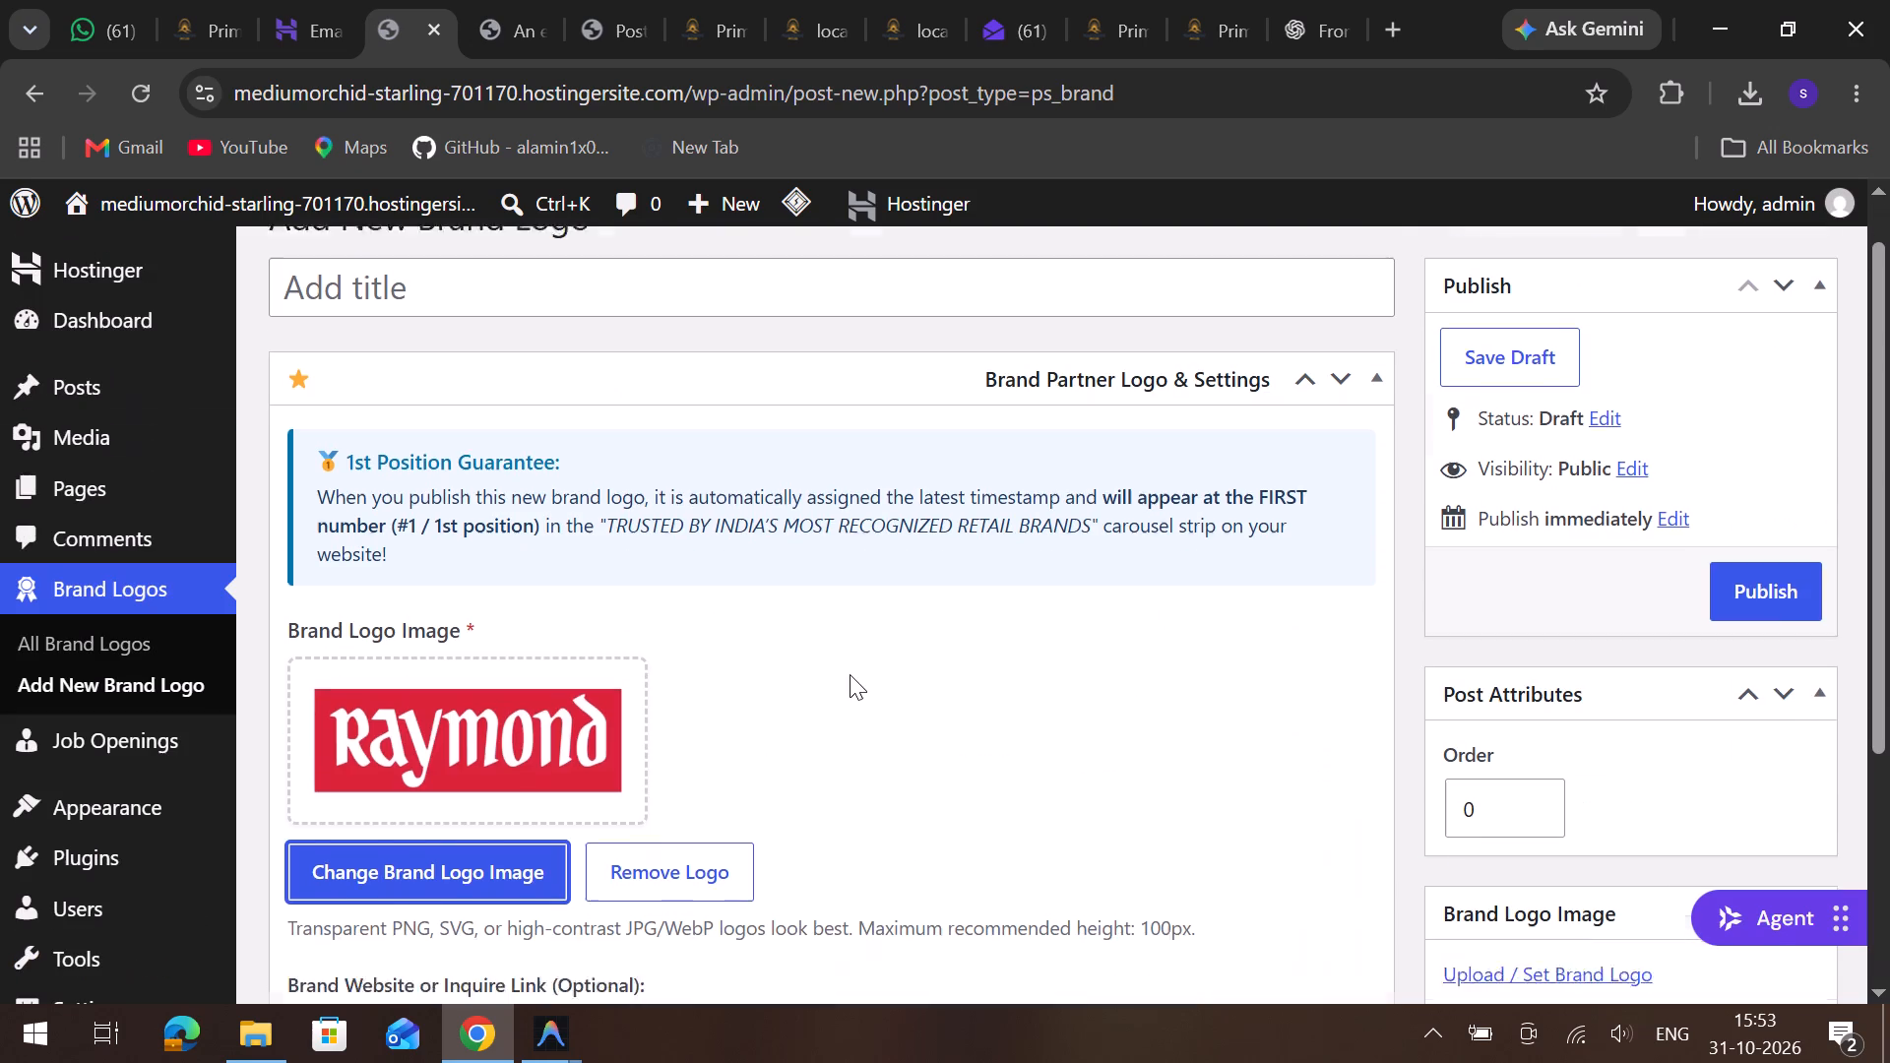
click(1778, 670)
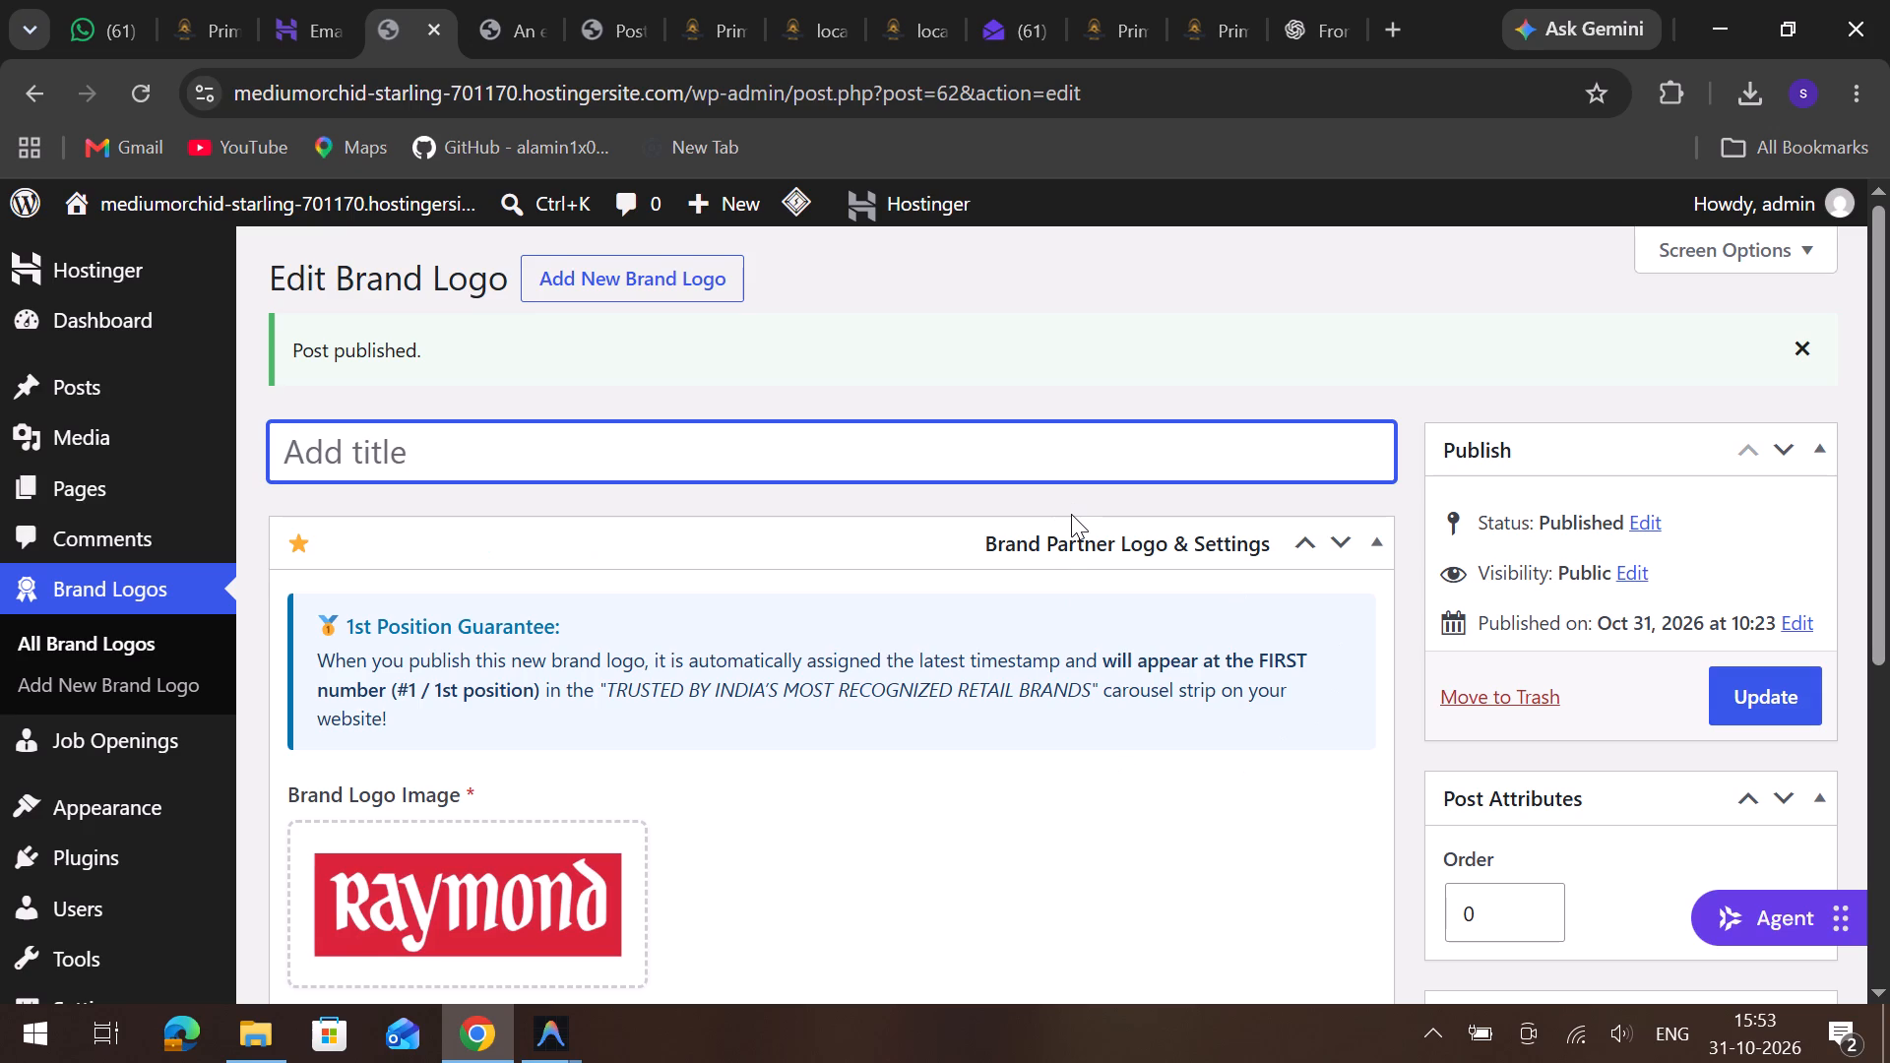
scroll(1071, 514, down, 2)
scroll(1071, 514, up, 2)
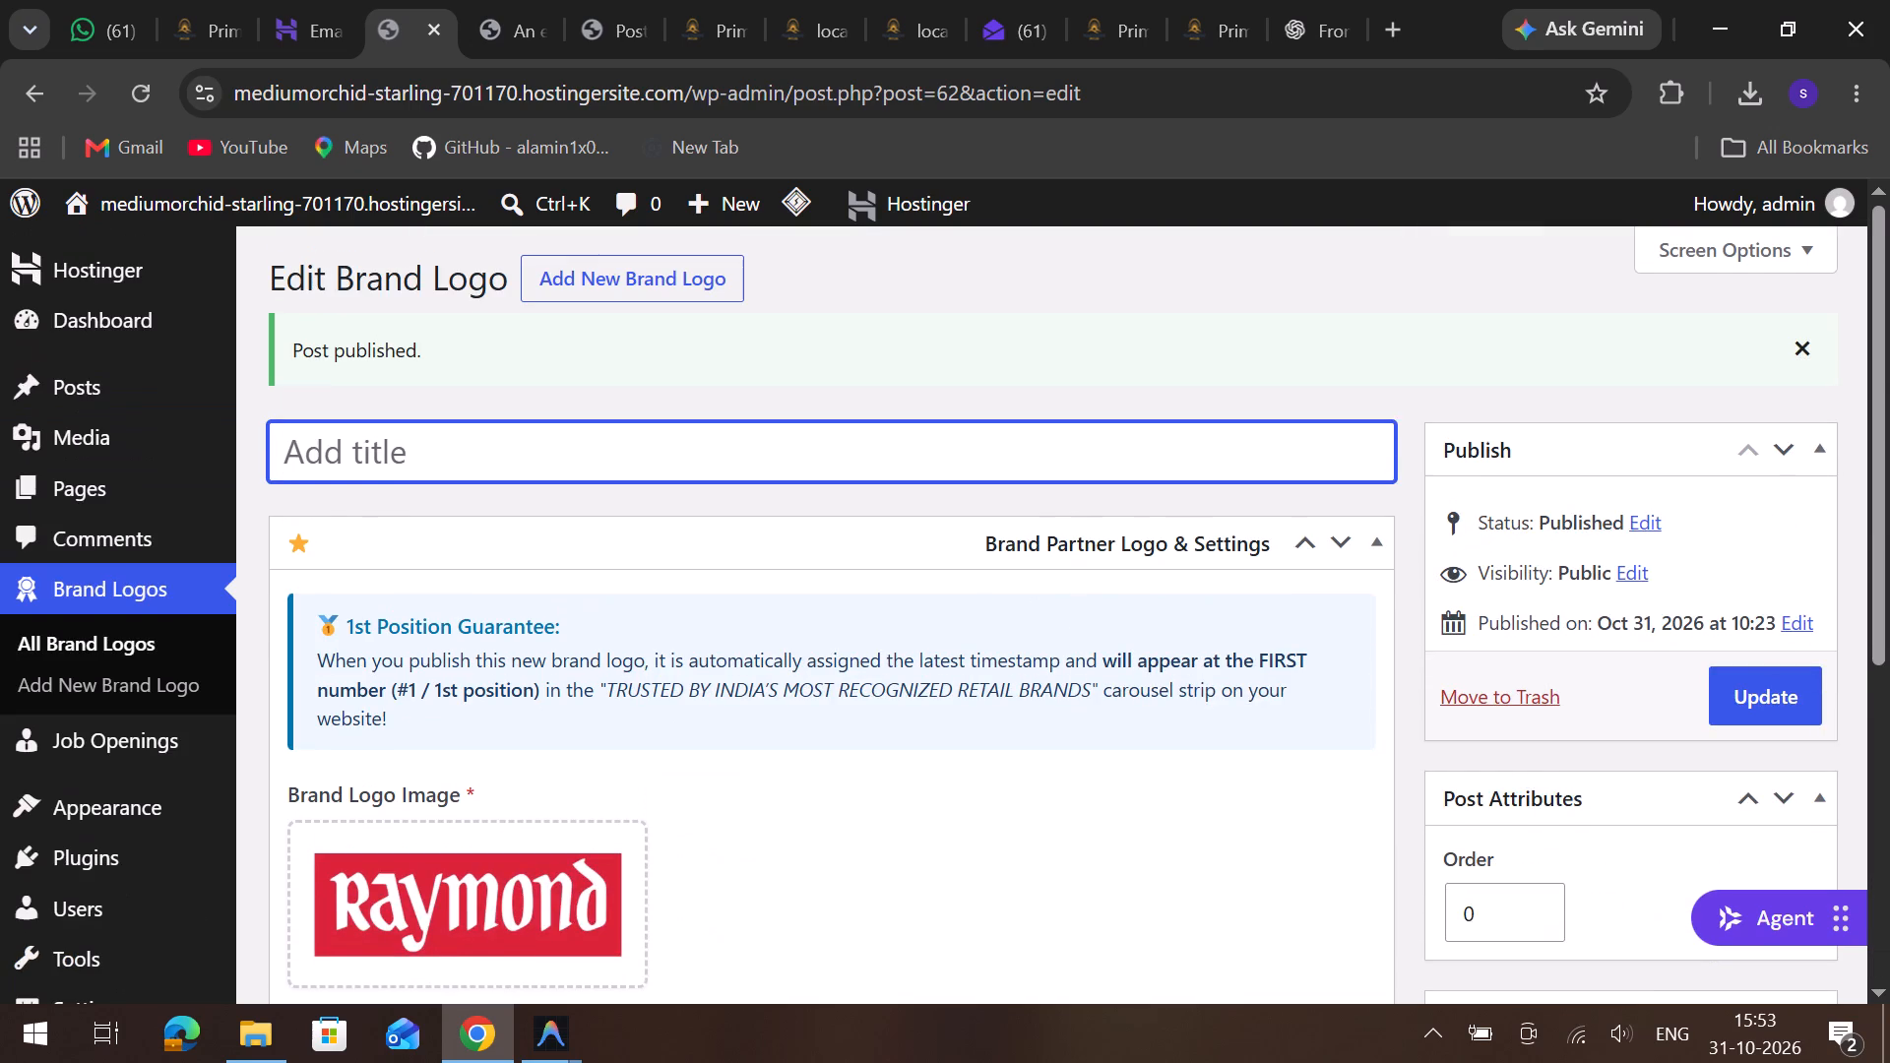
Add and publish another untitled brand logo using the Manyavar-Mohey-Logo image from the Media Library.
click(614, 285)
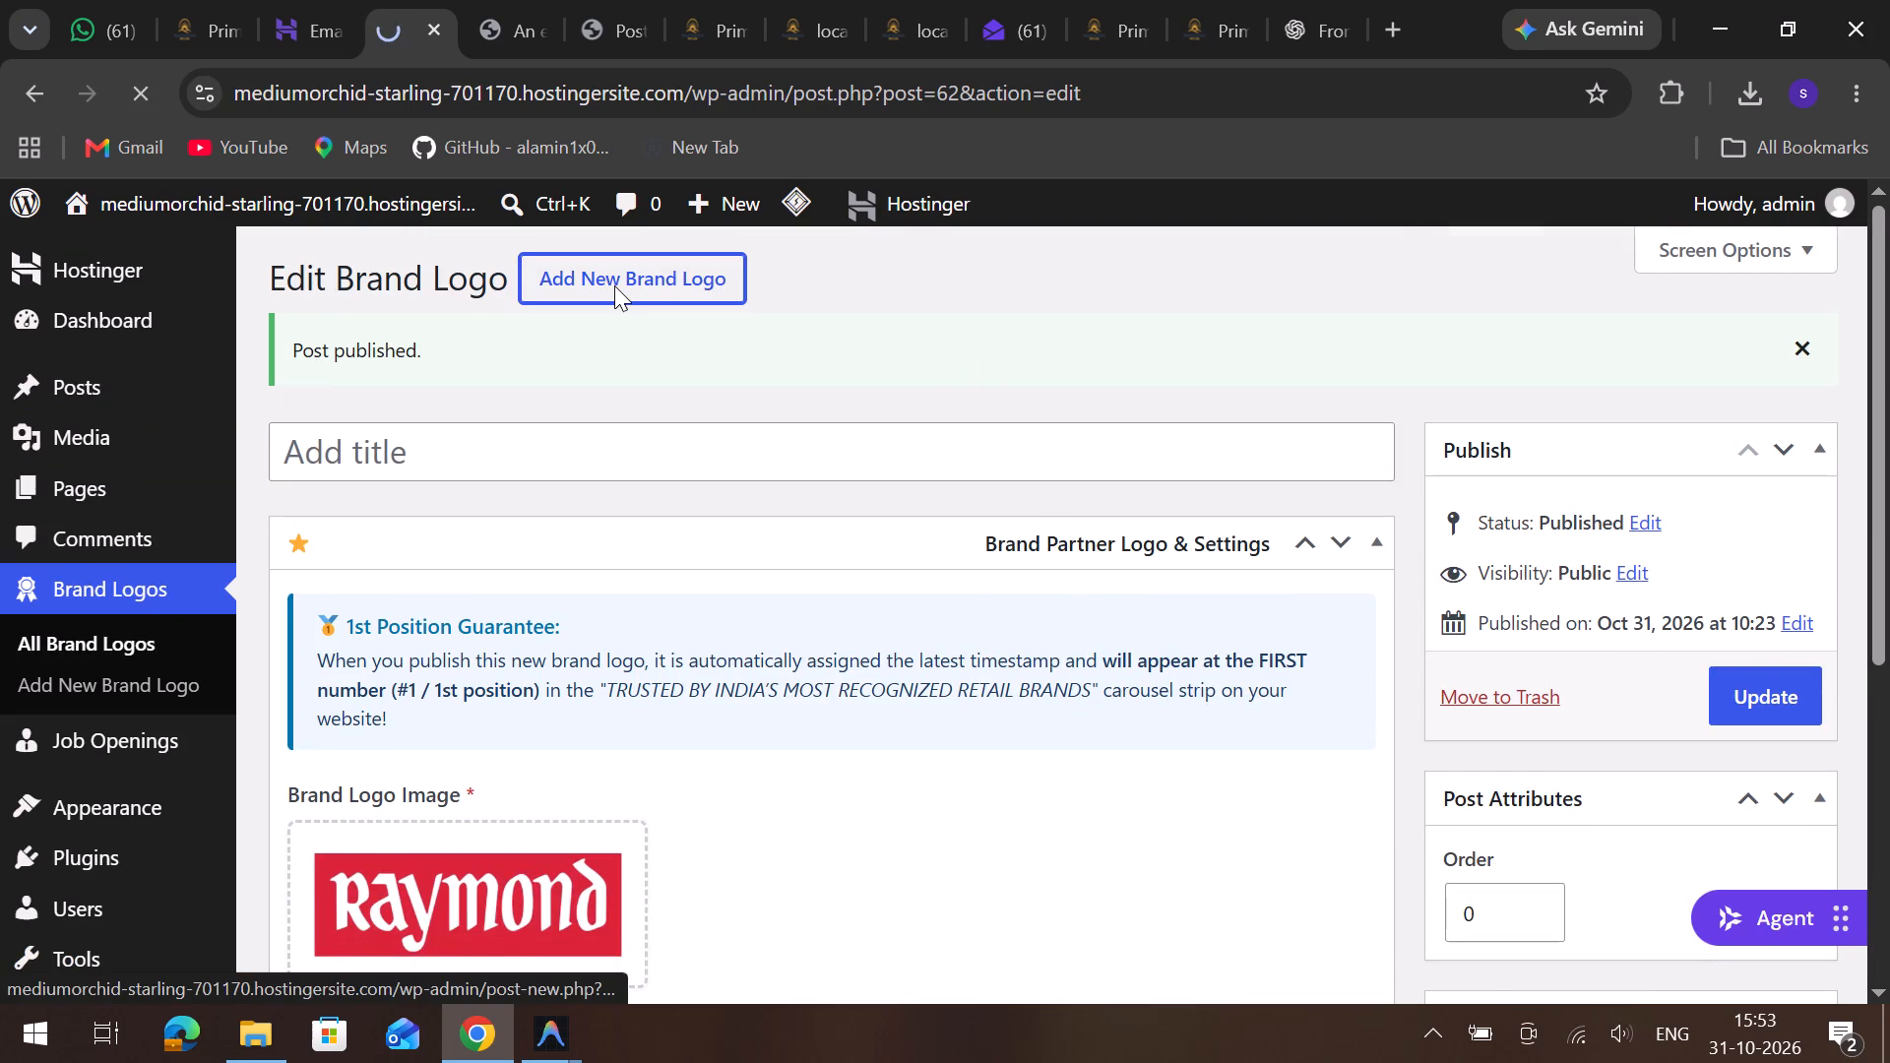
scroll(560, 592, down, 1)
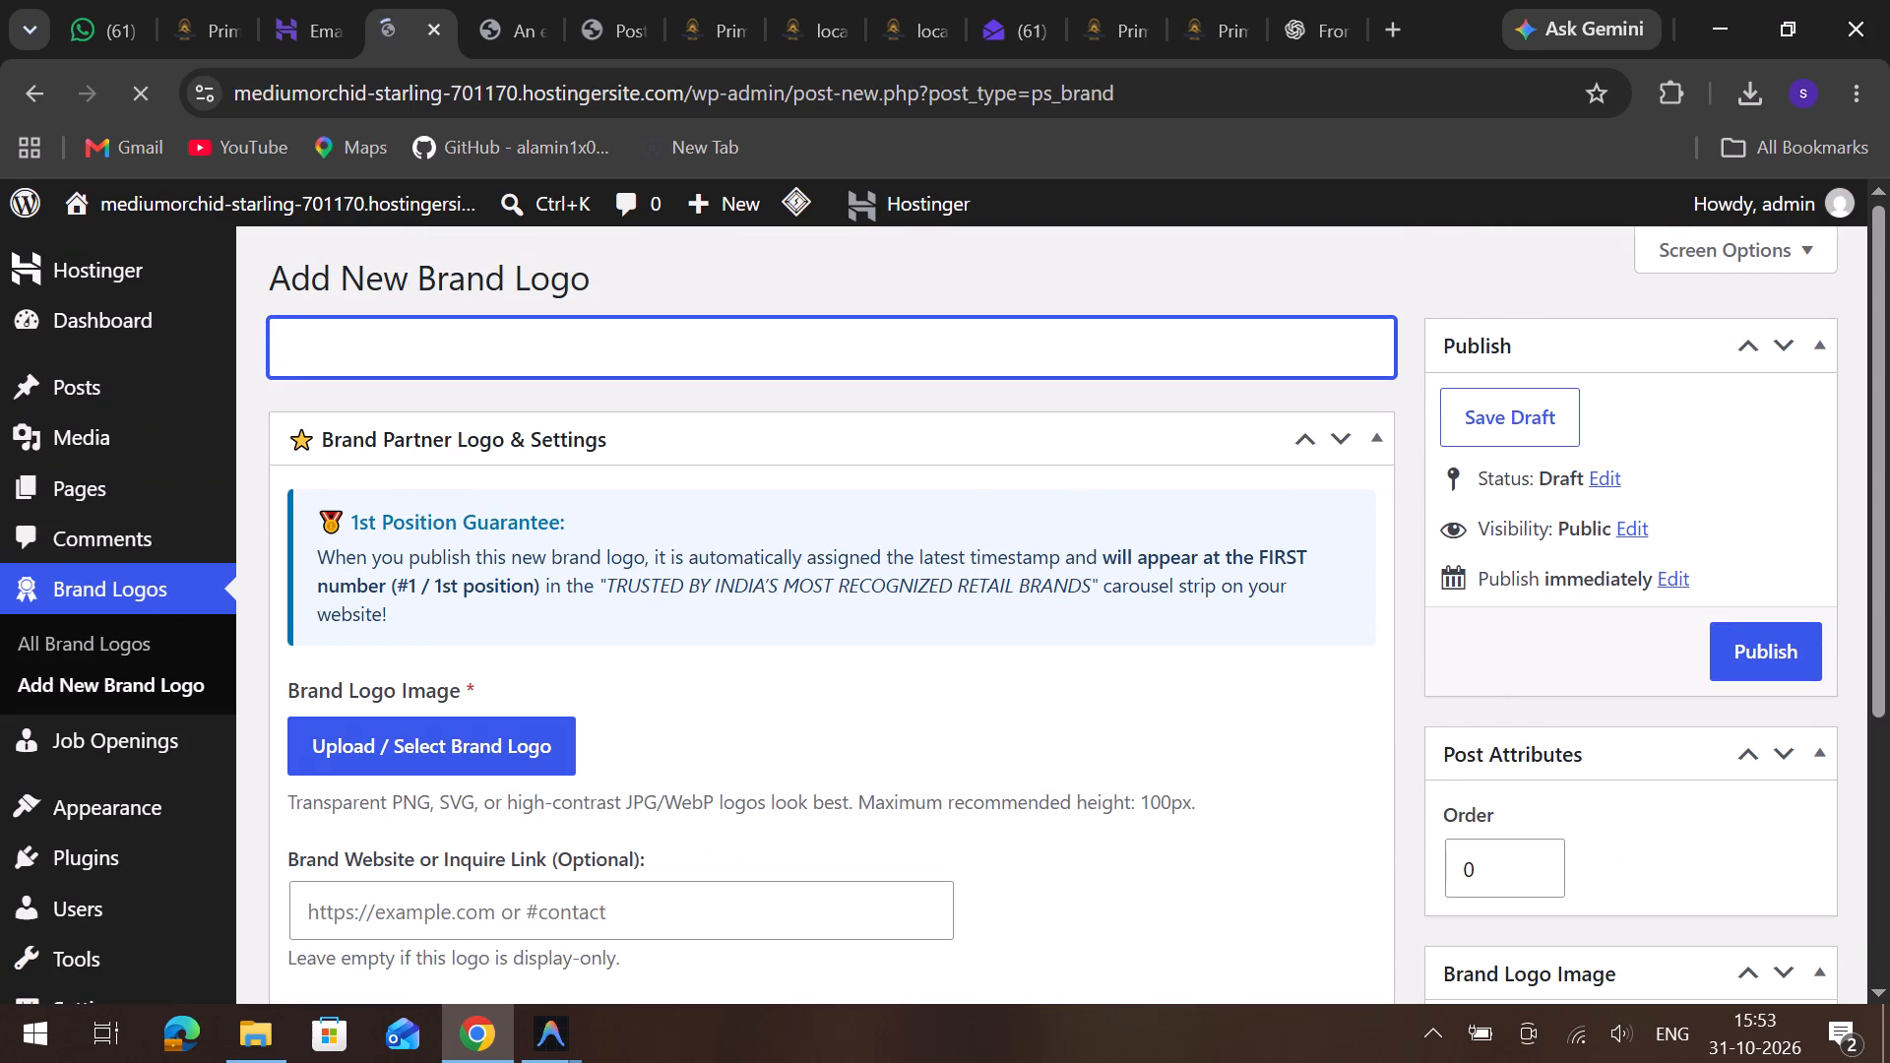
scroll(560, 592, down, 1)
click(489, 762)
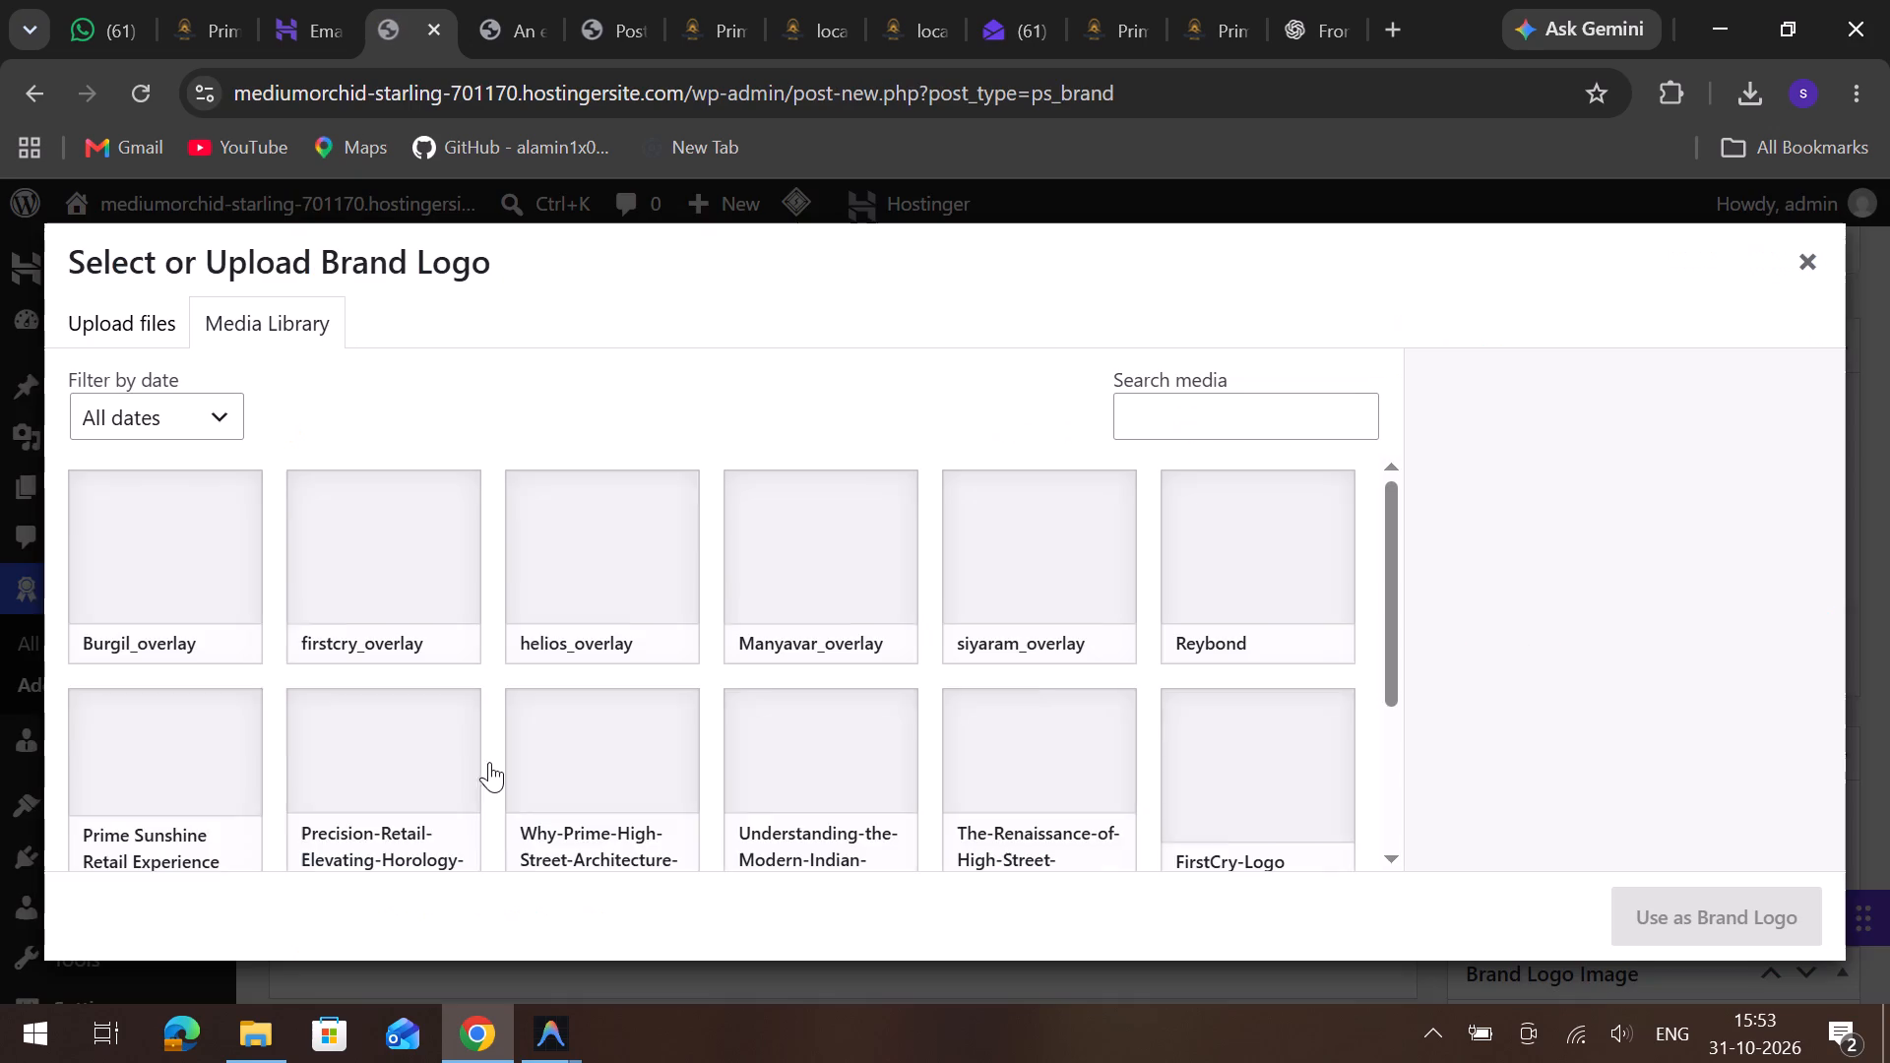
scroll(843, 594, down, 1)
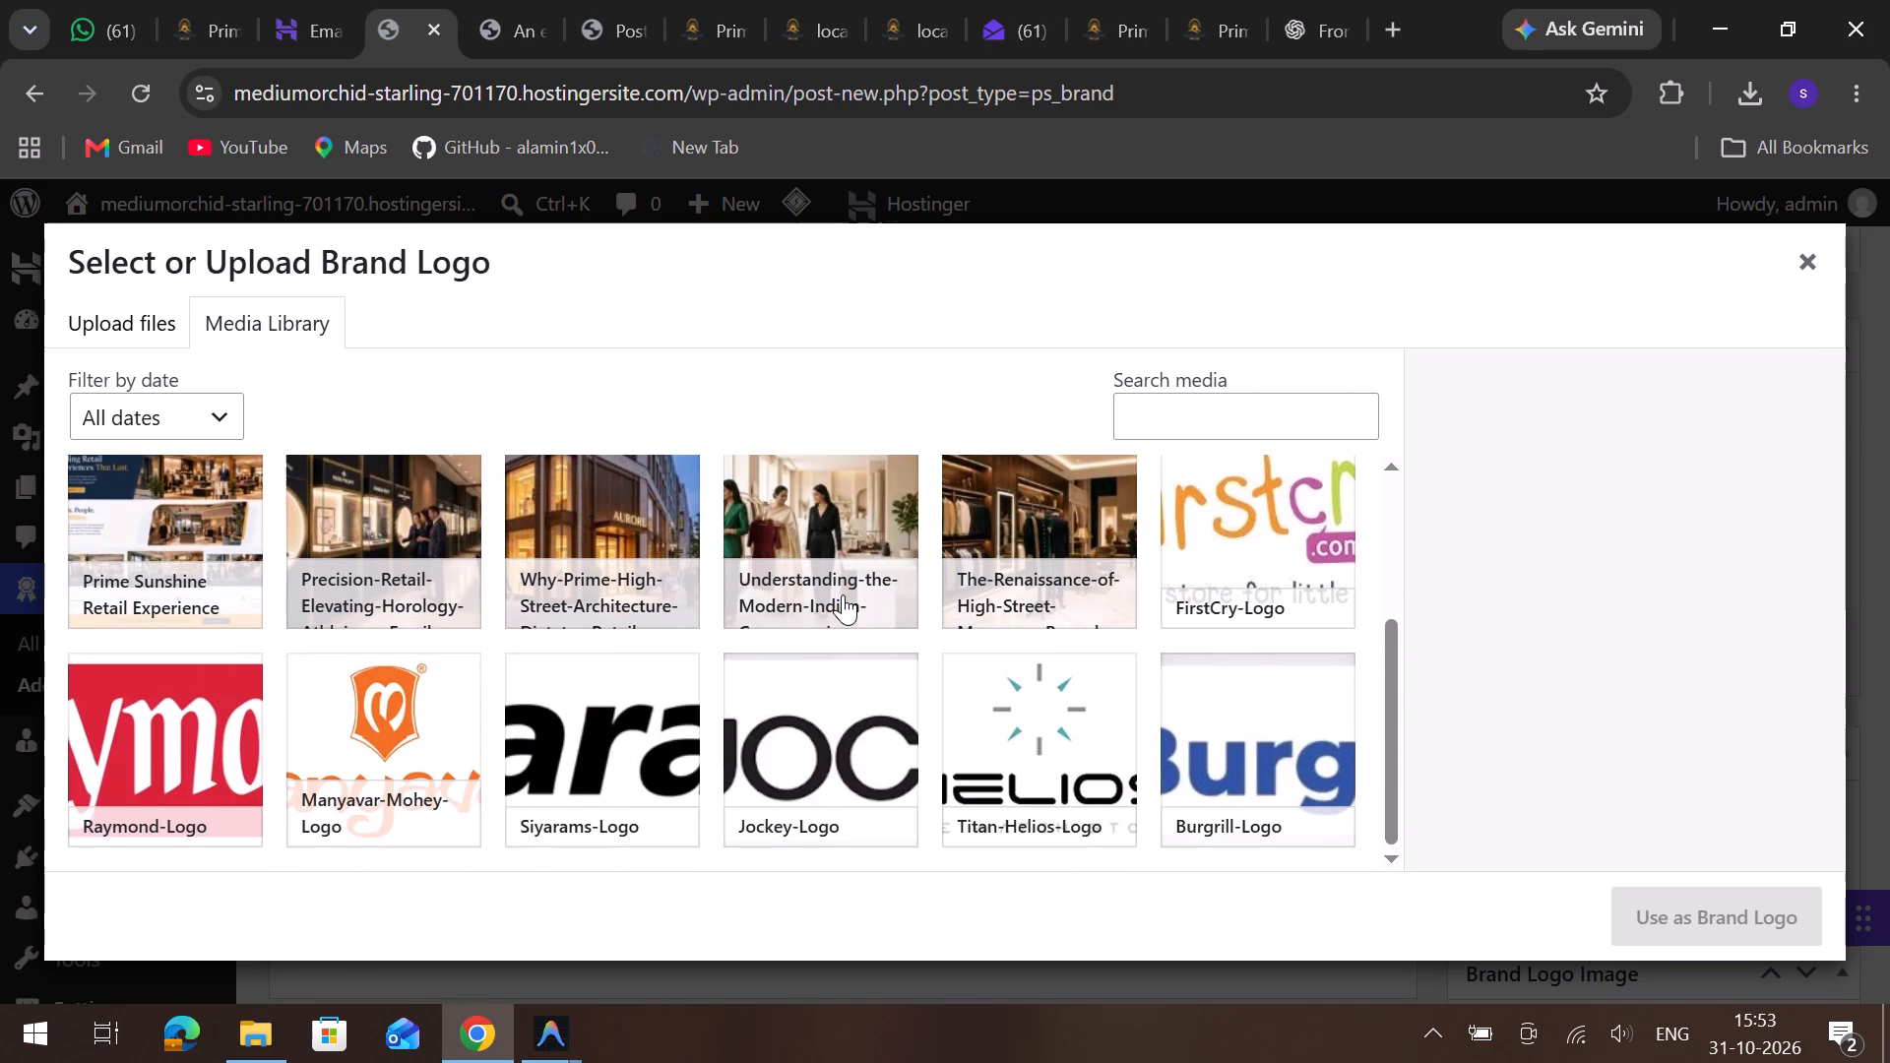
click(431, 743)
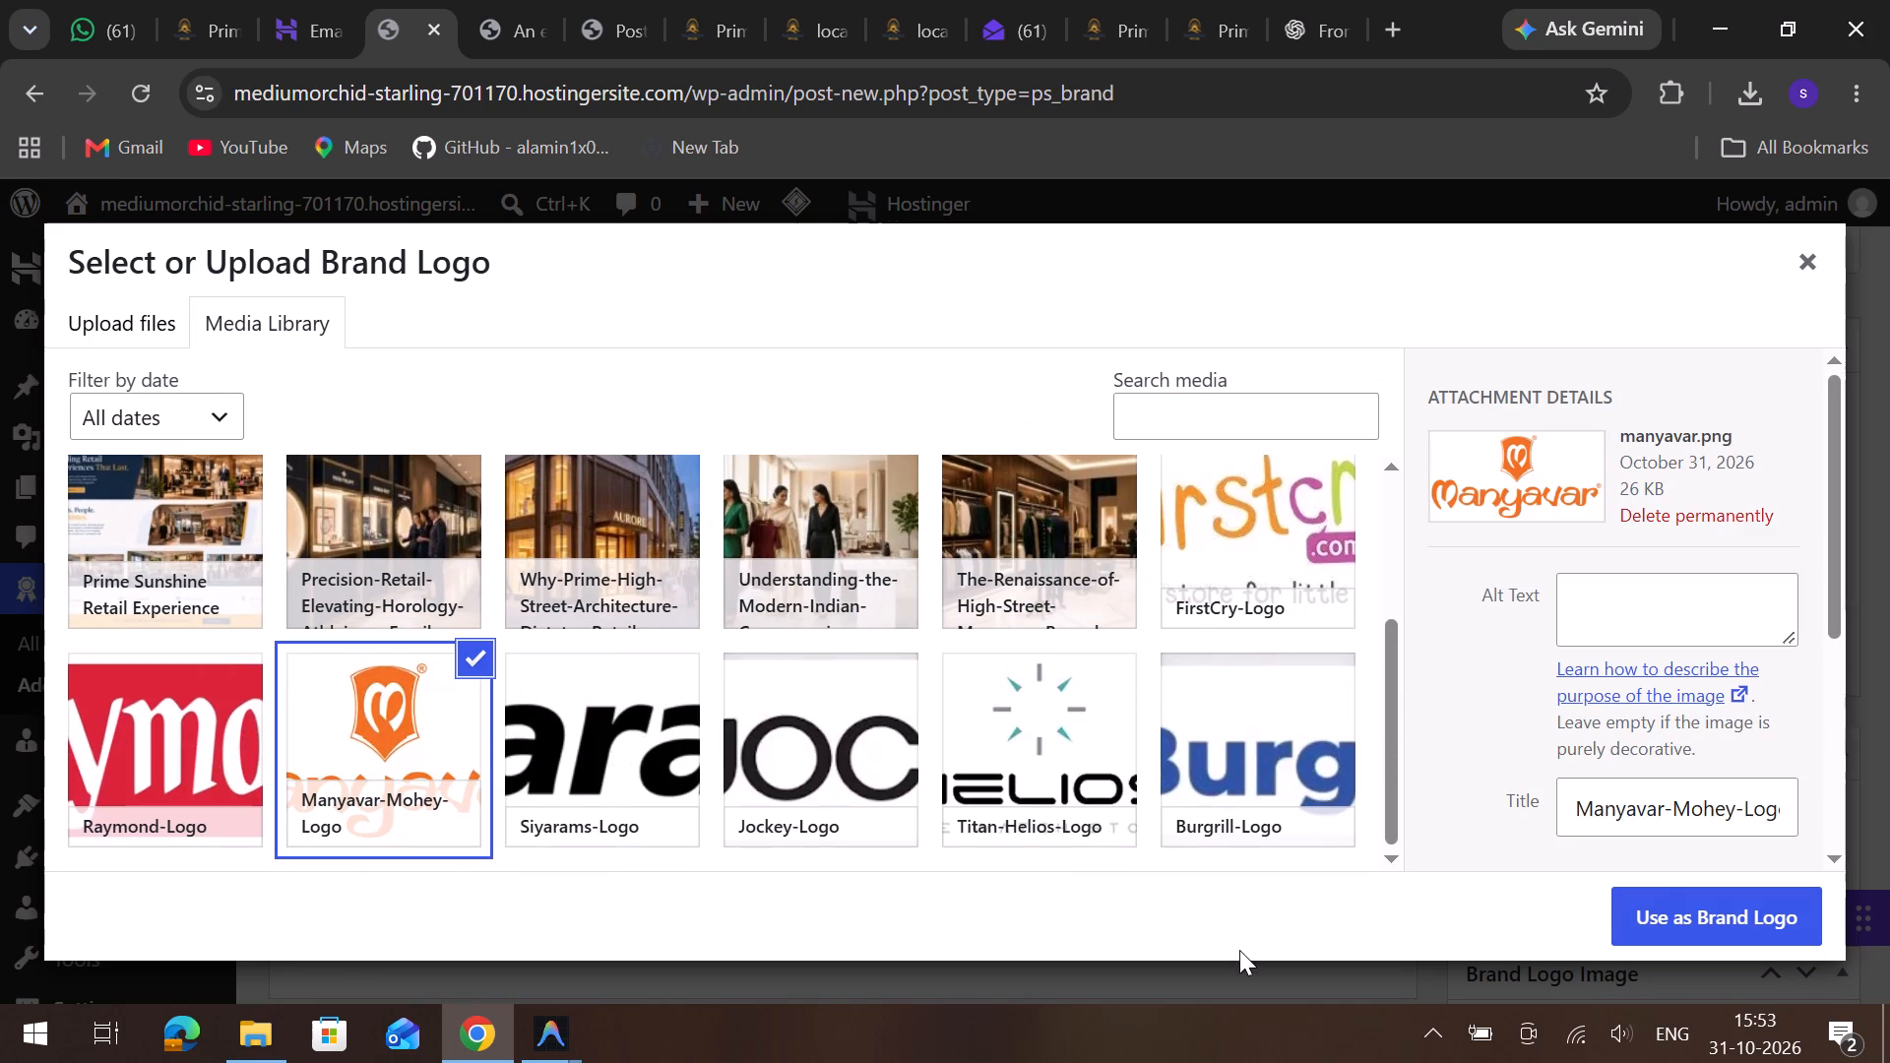
click(1740, 916)
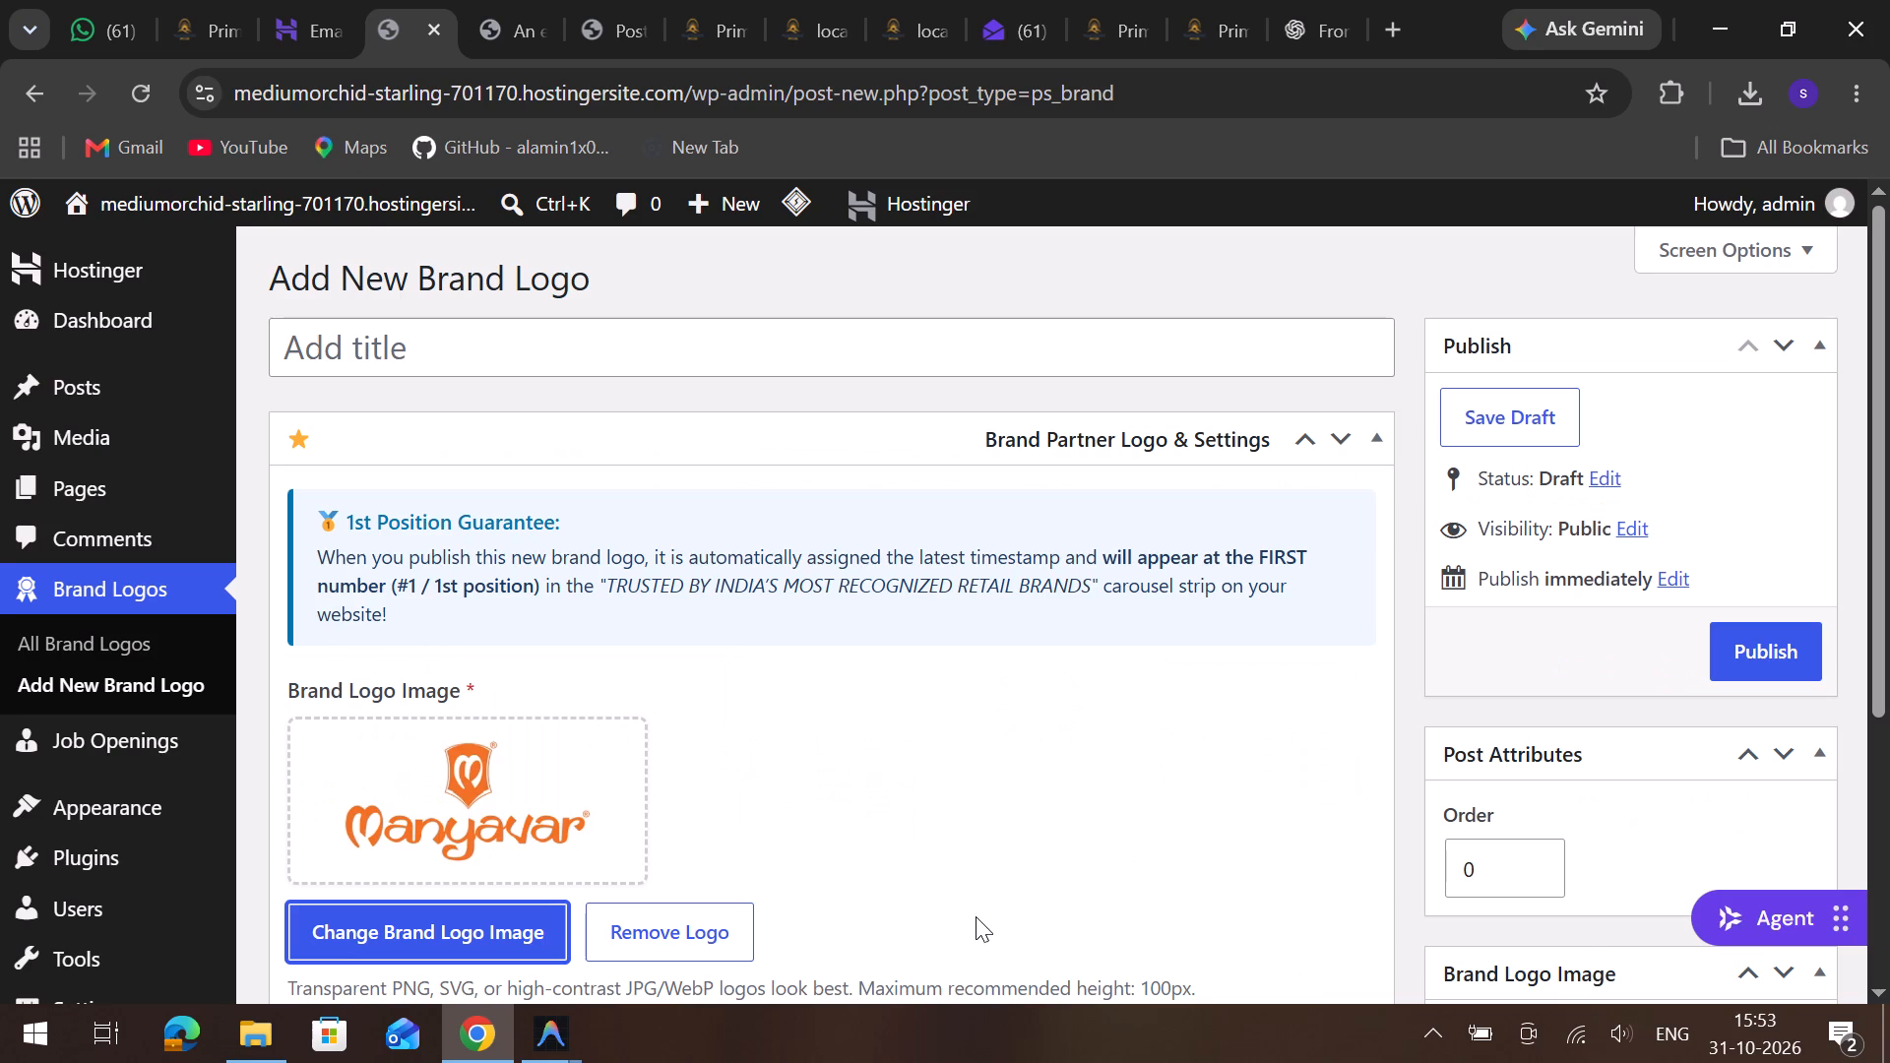
click(1767, 660)
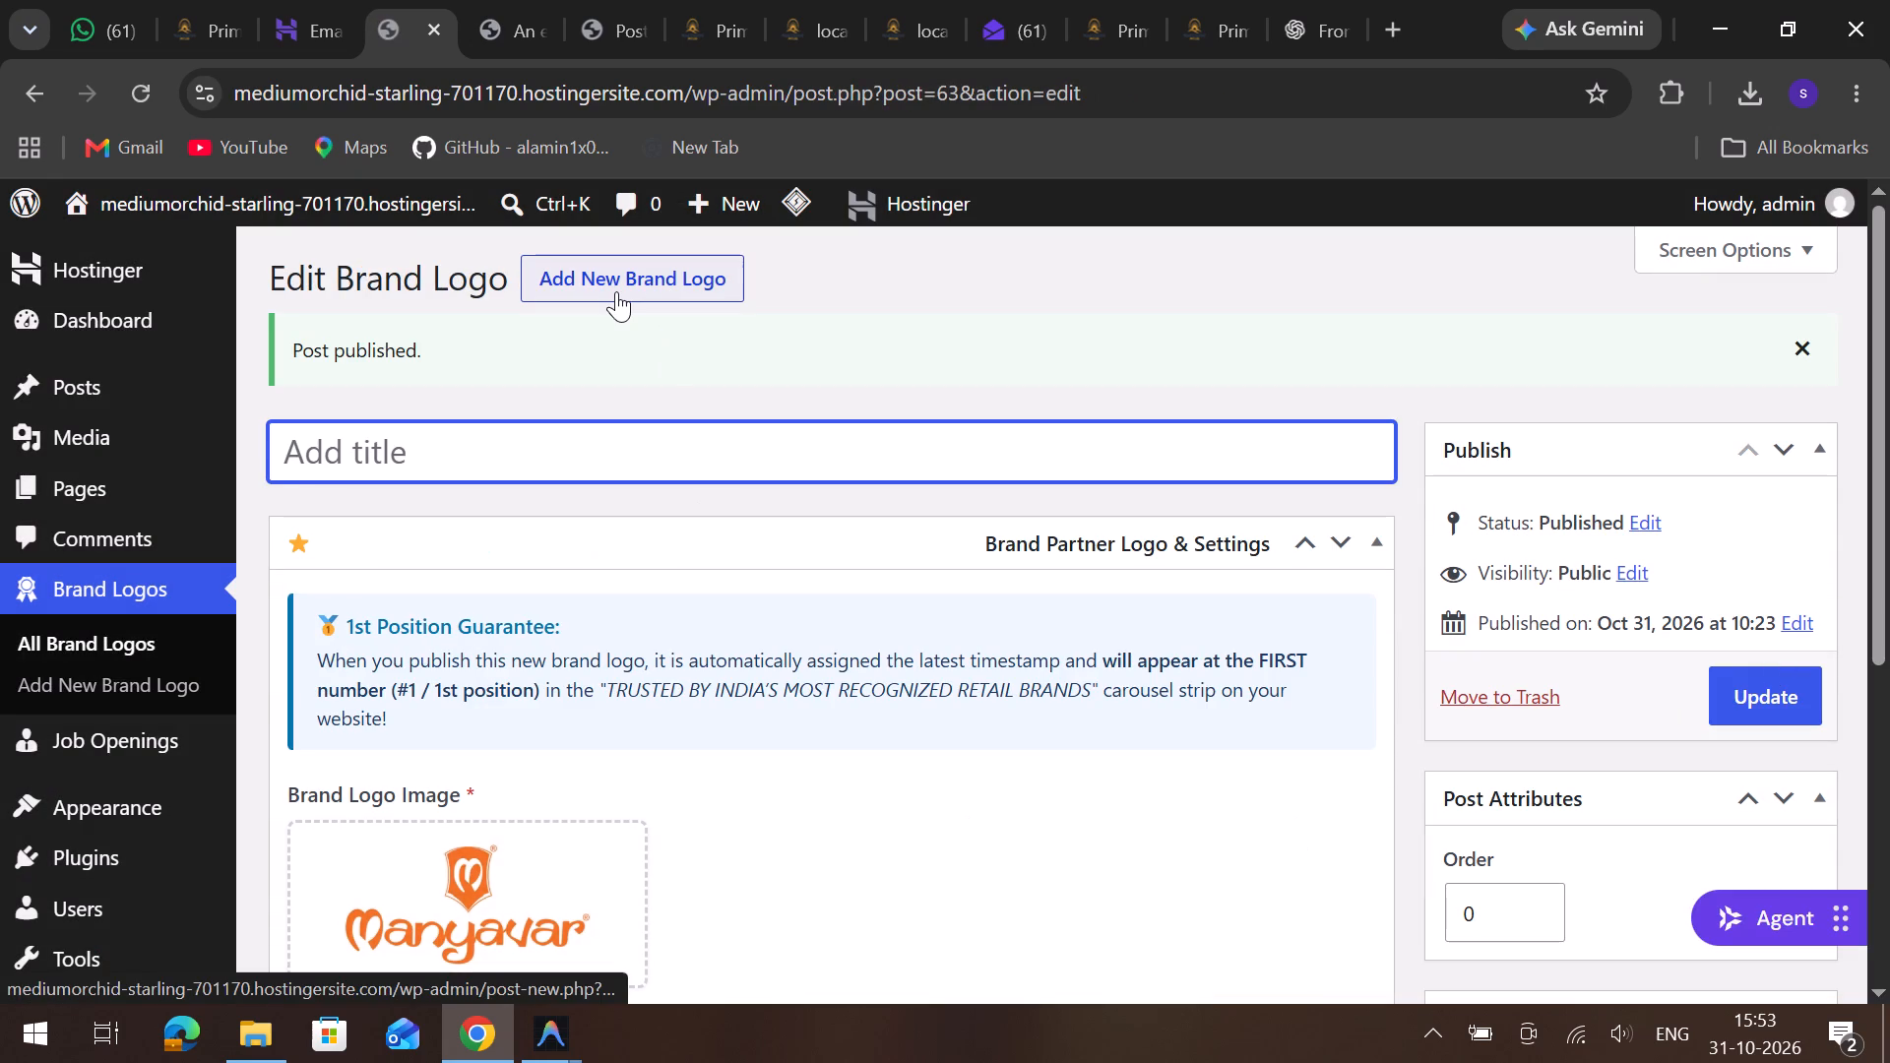
Add and publish another untitled brand logo using the Siyarams-Logo image from the Media Library.
click(659, 280)
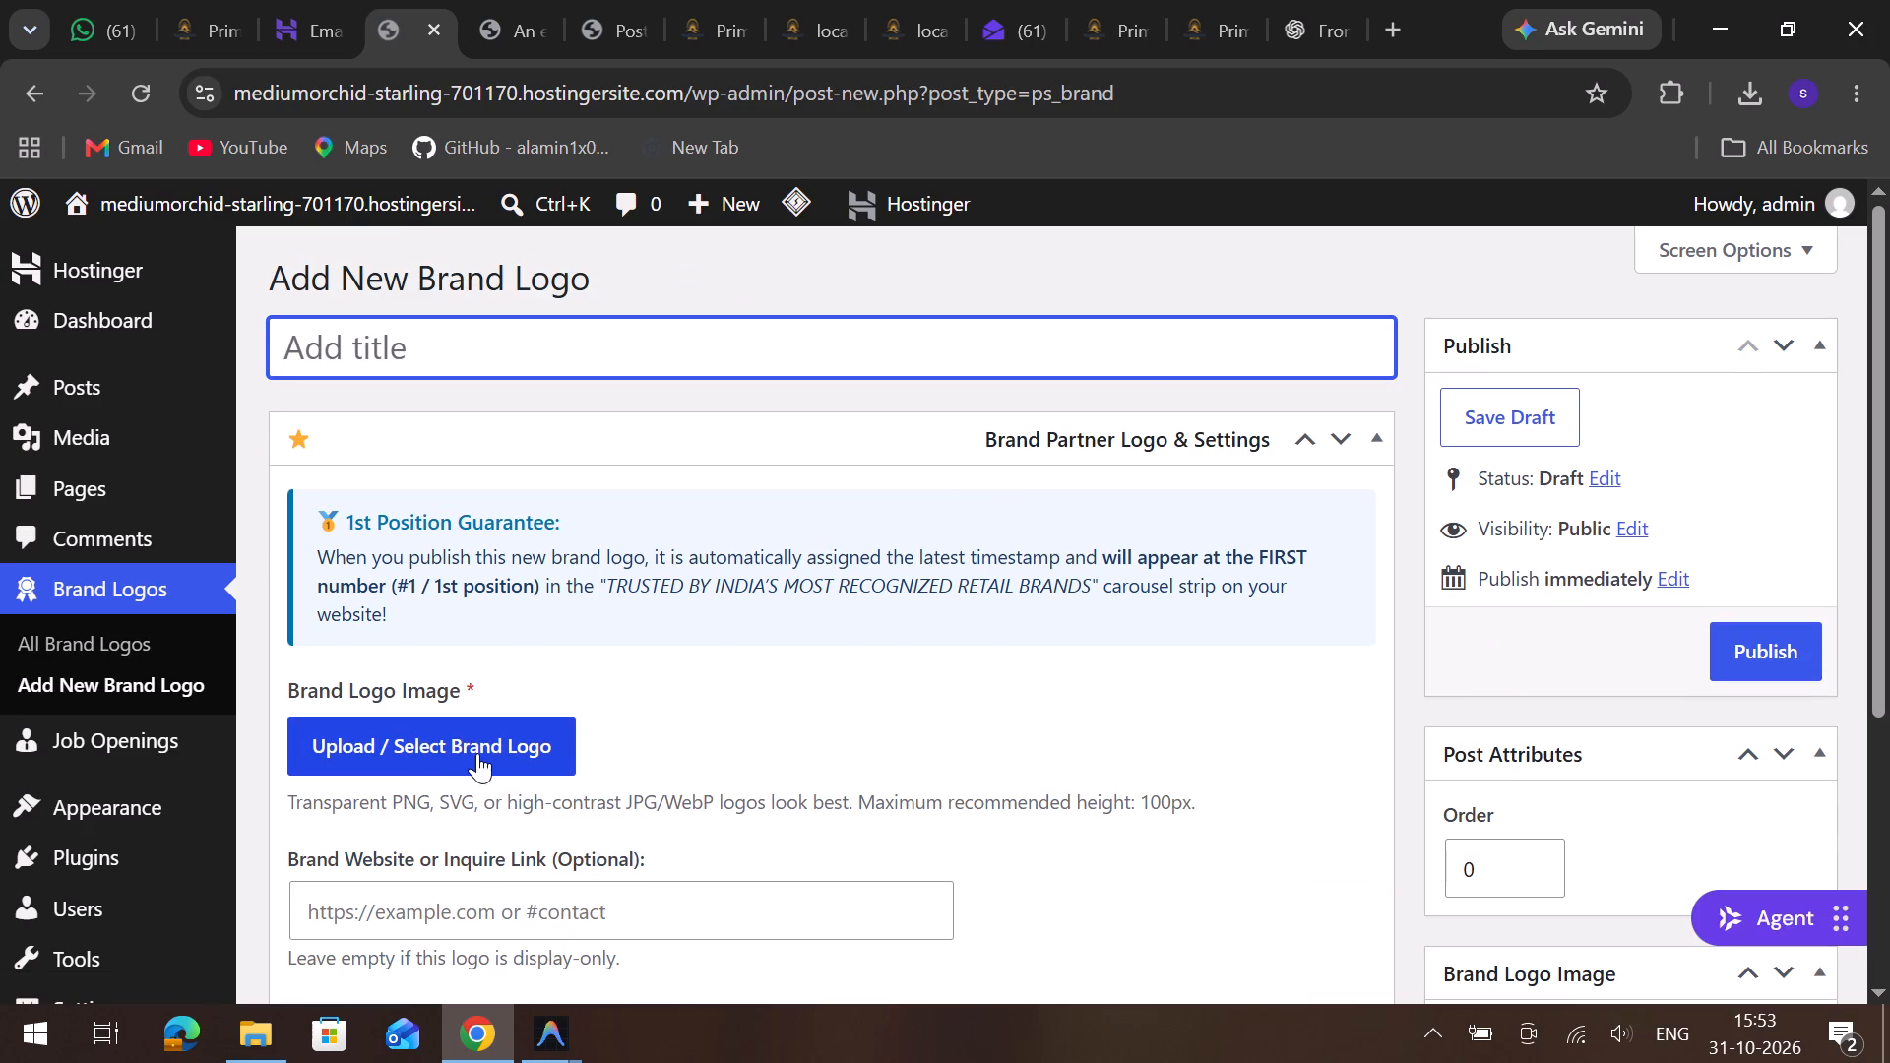
click(477, 753)
scroll(844, 551, down, 2)
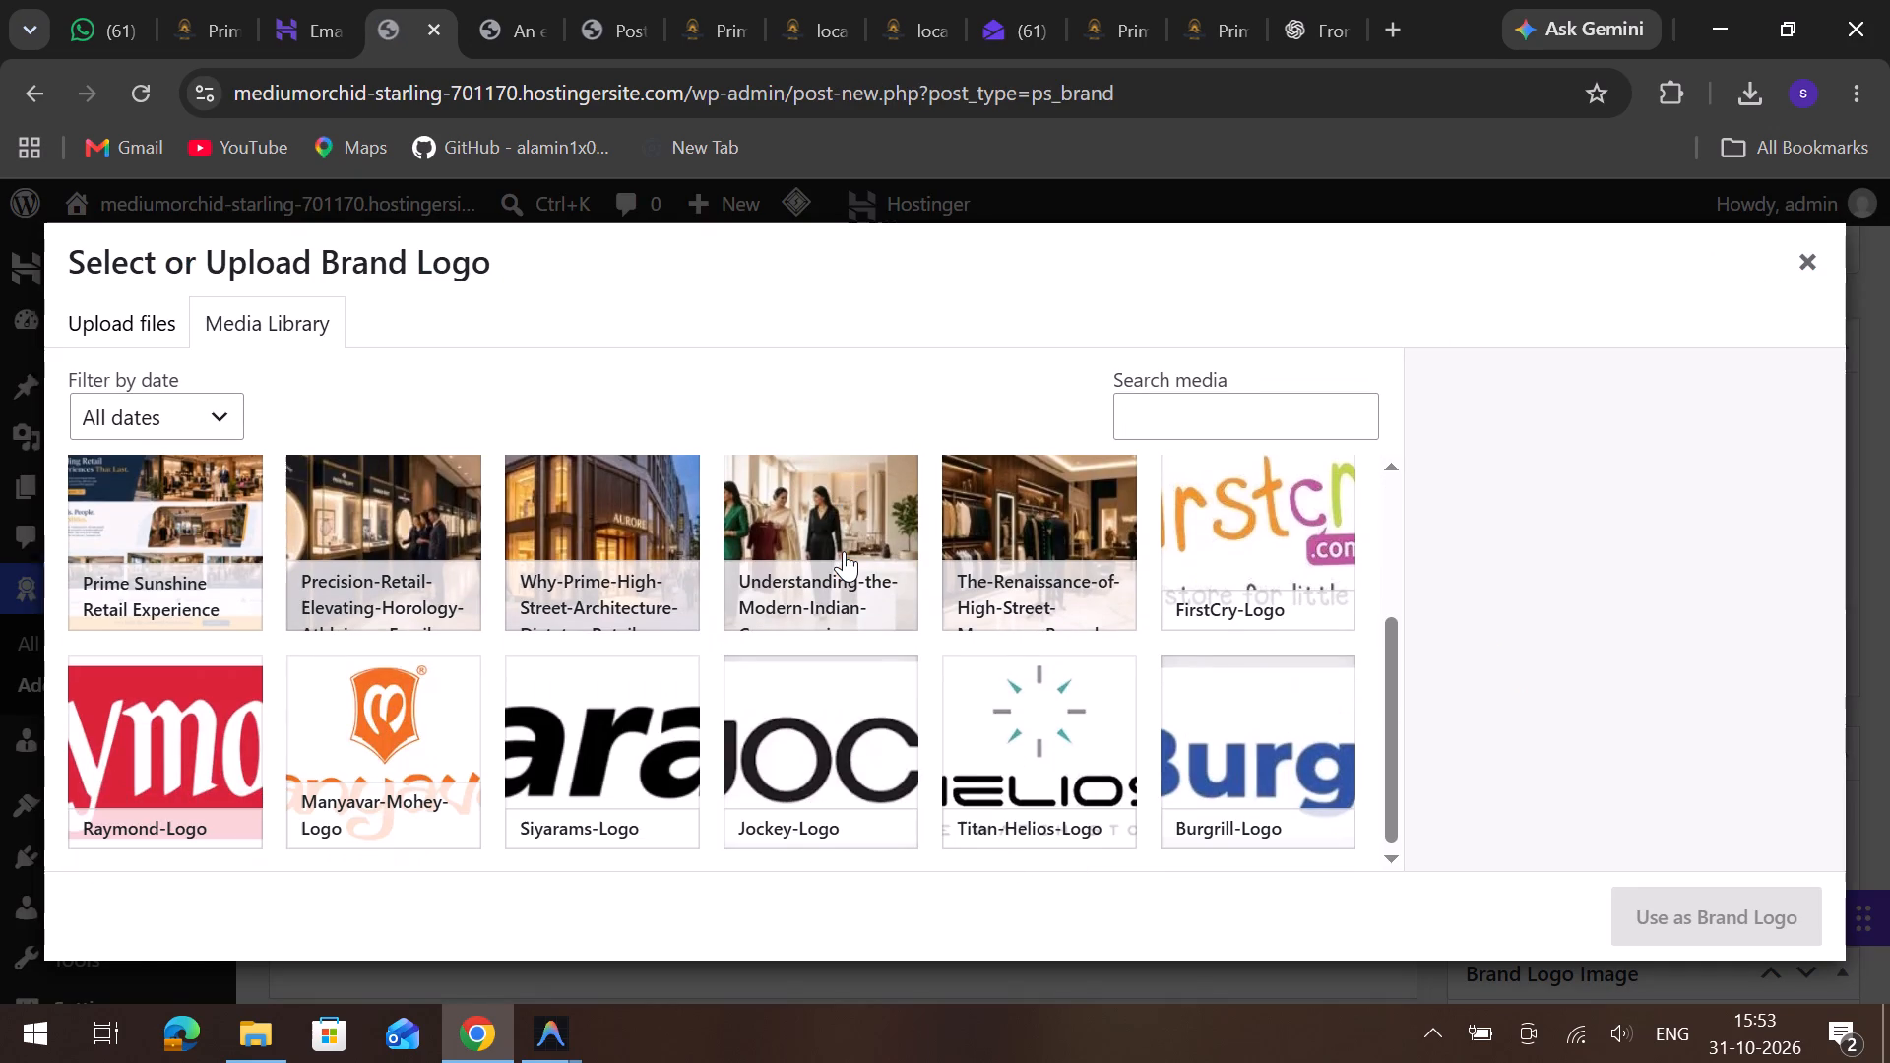
click(666, 715)
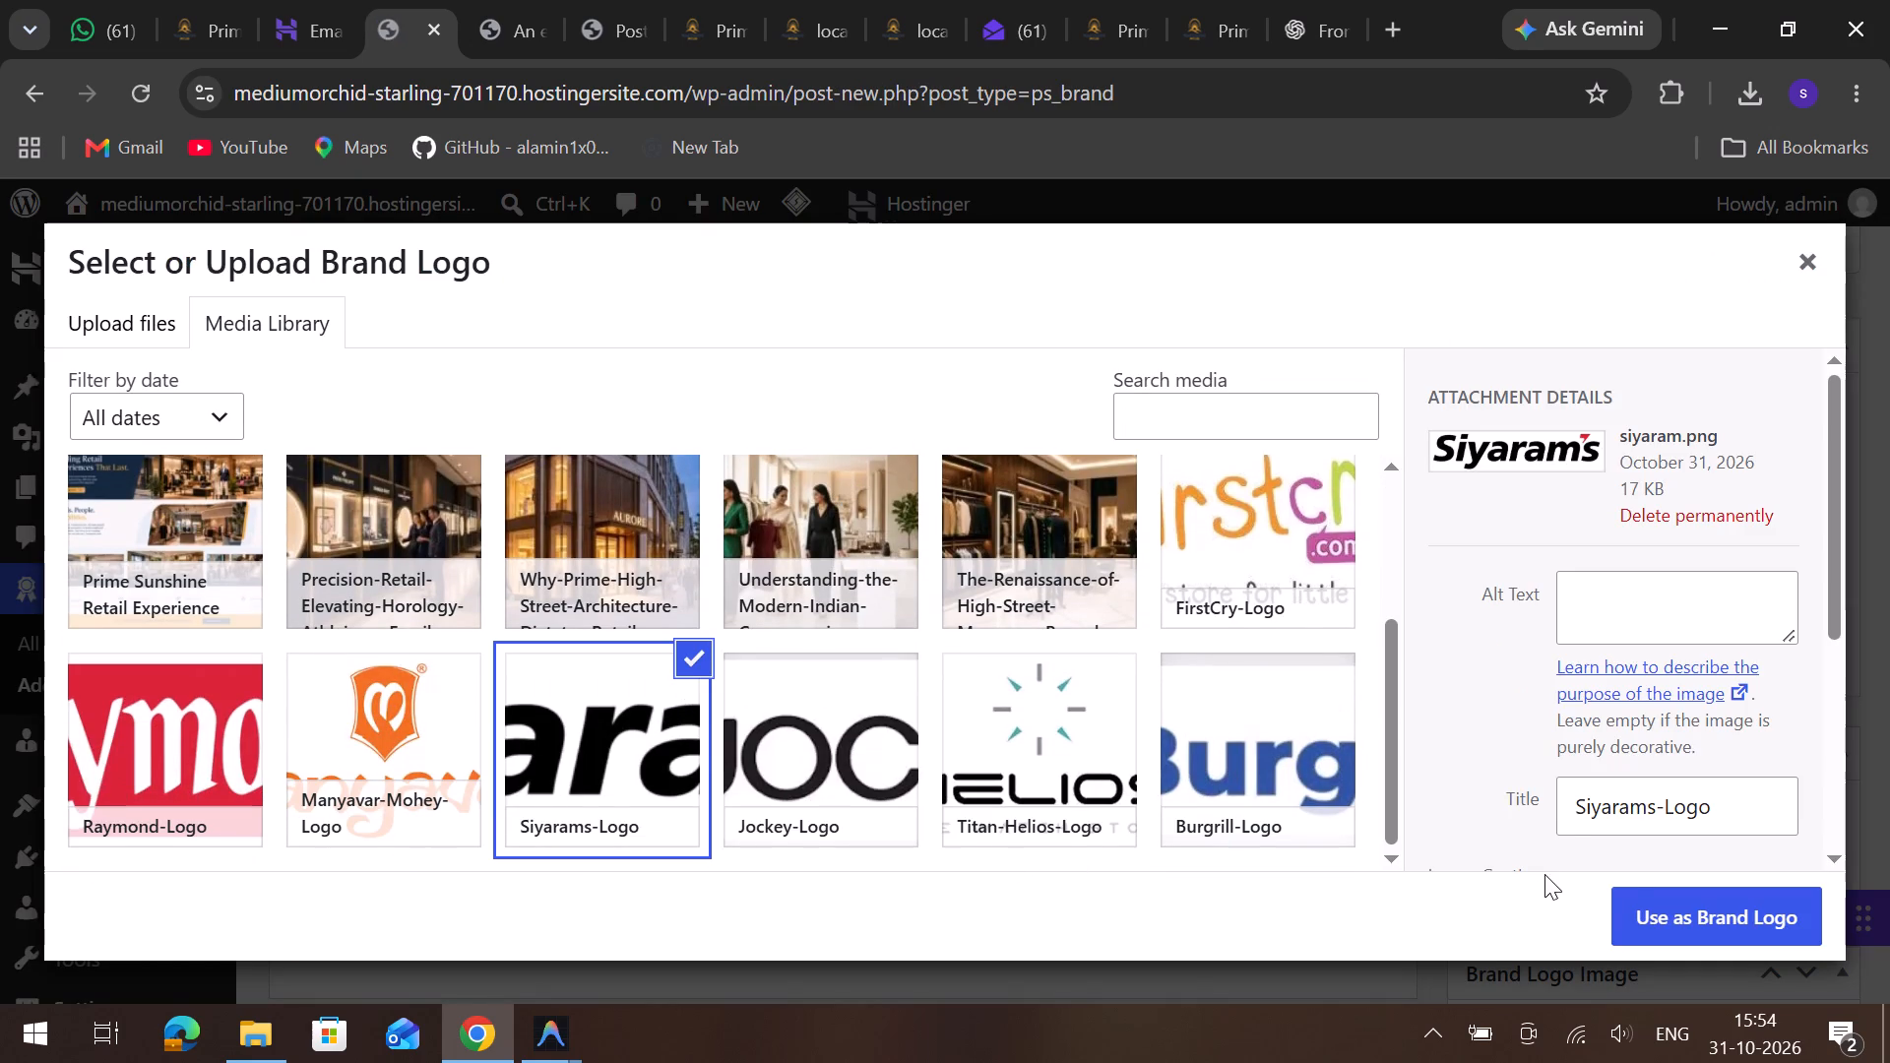
click(1671, 914)
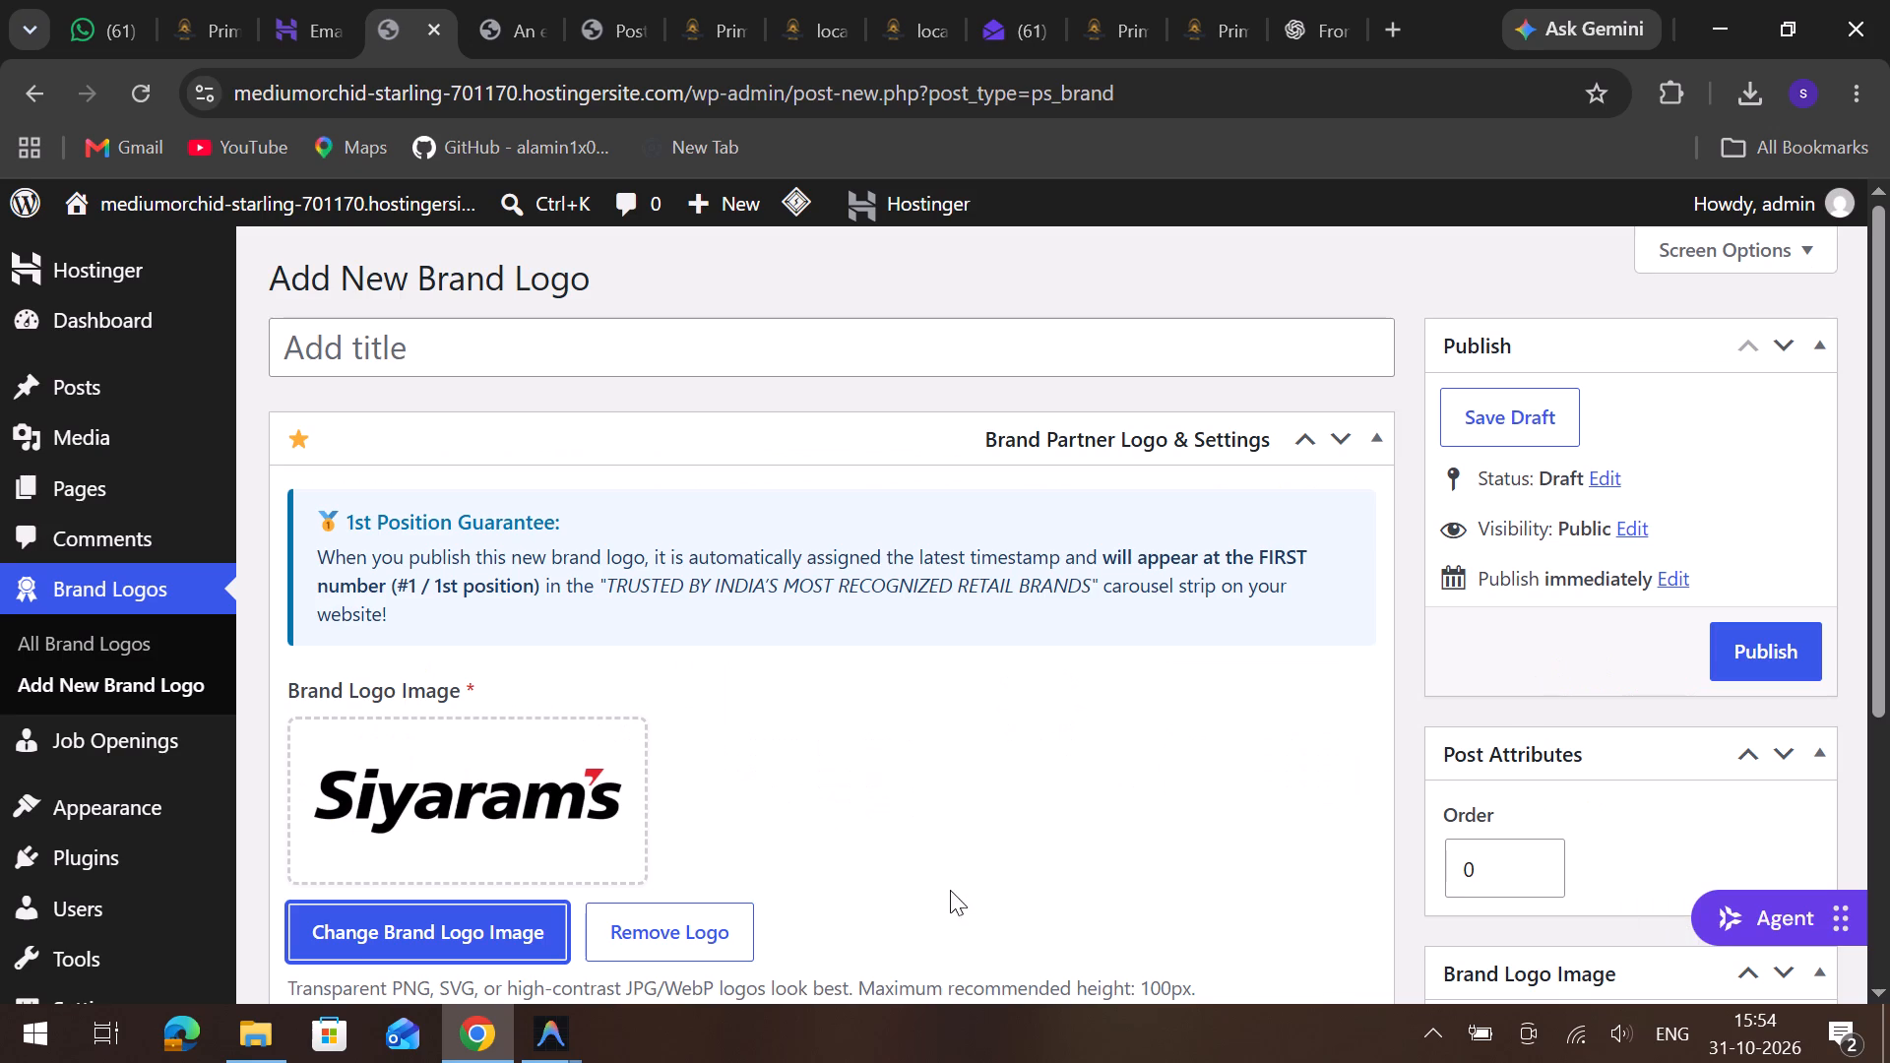
click(1732, 648)
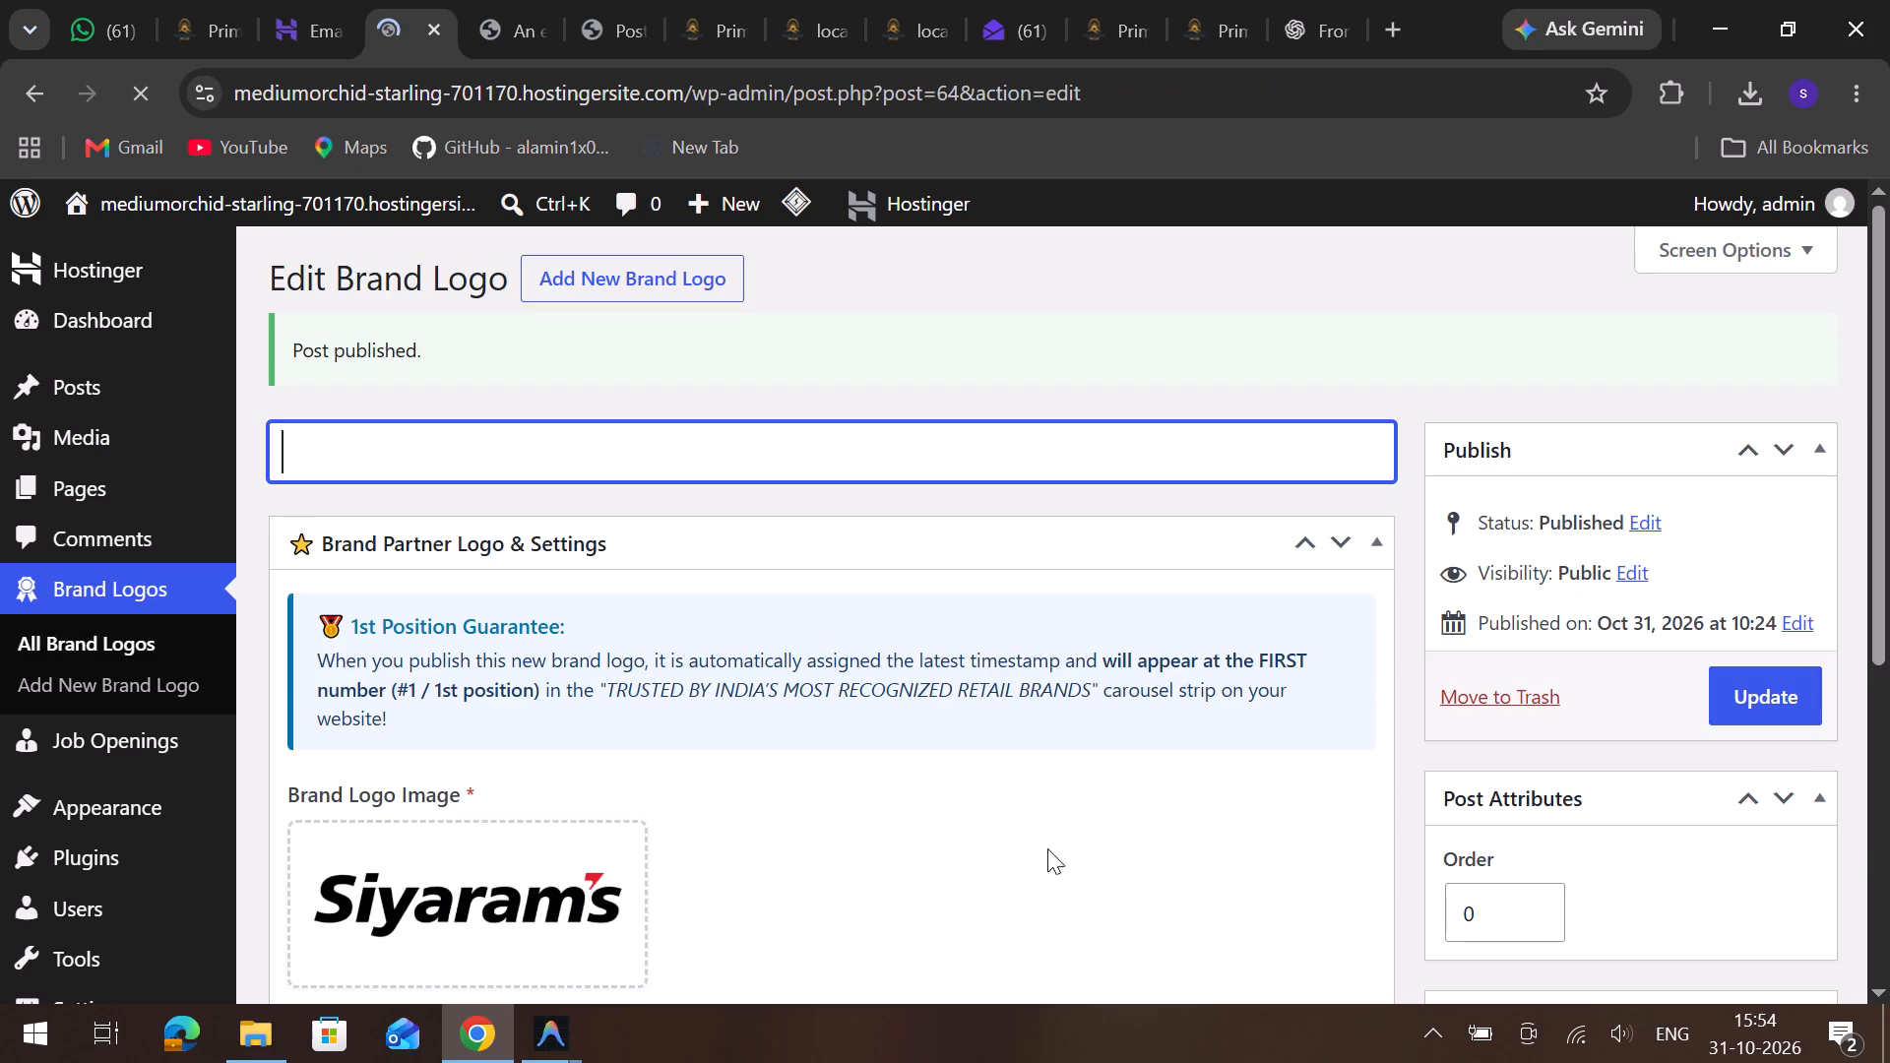
scroll(973, 763, down, 1)
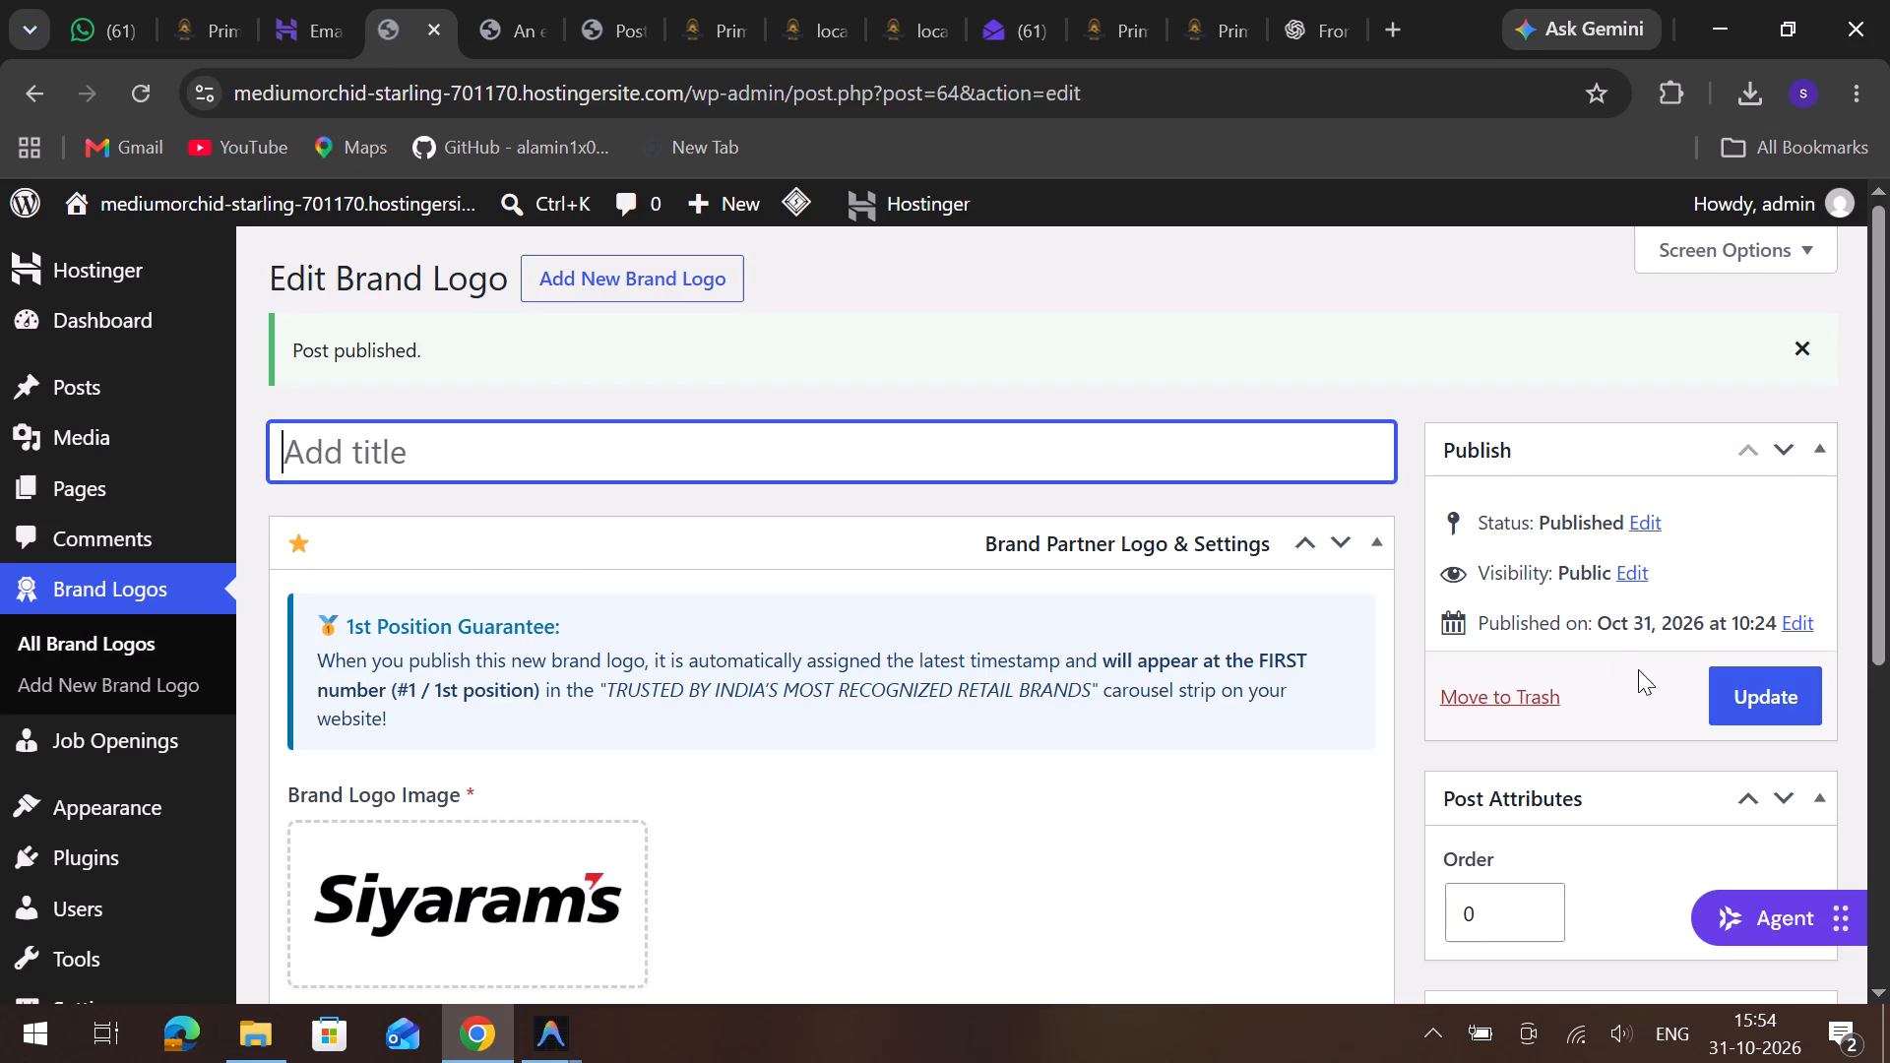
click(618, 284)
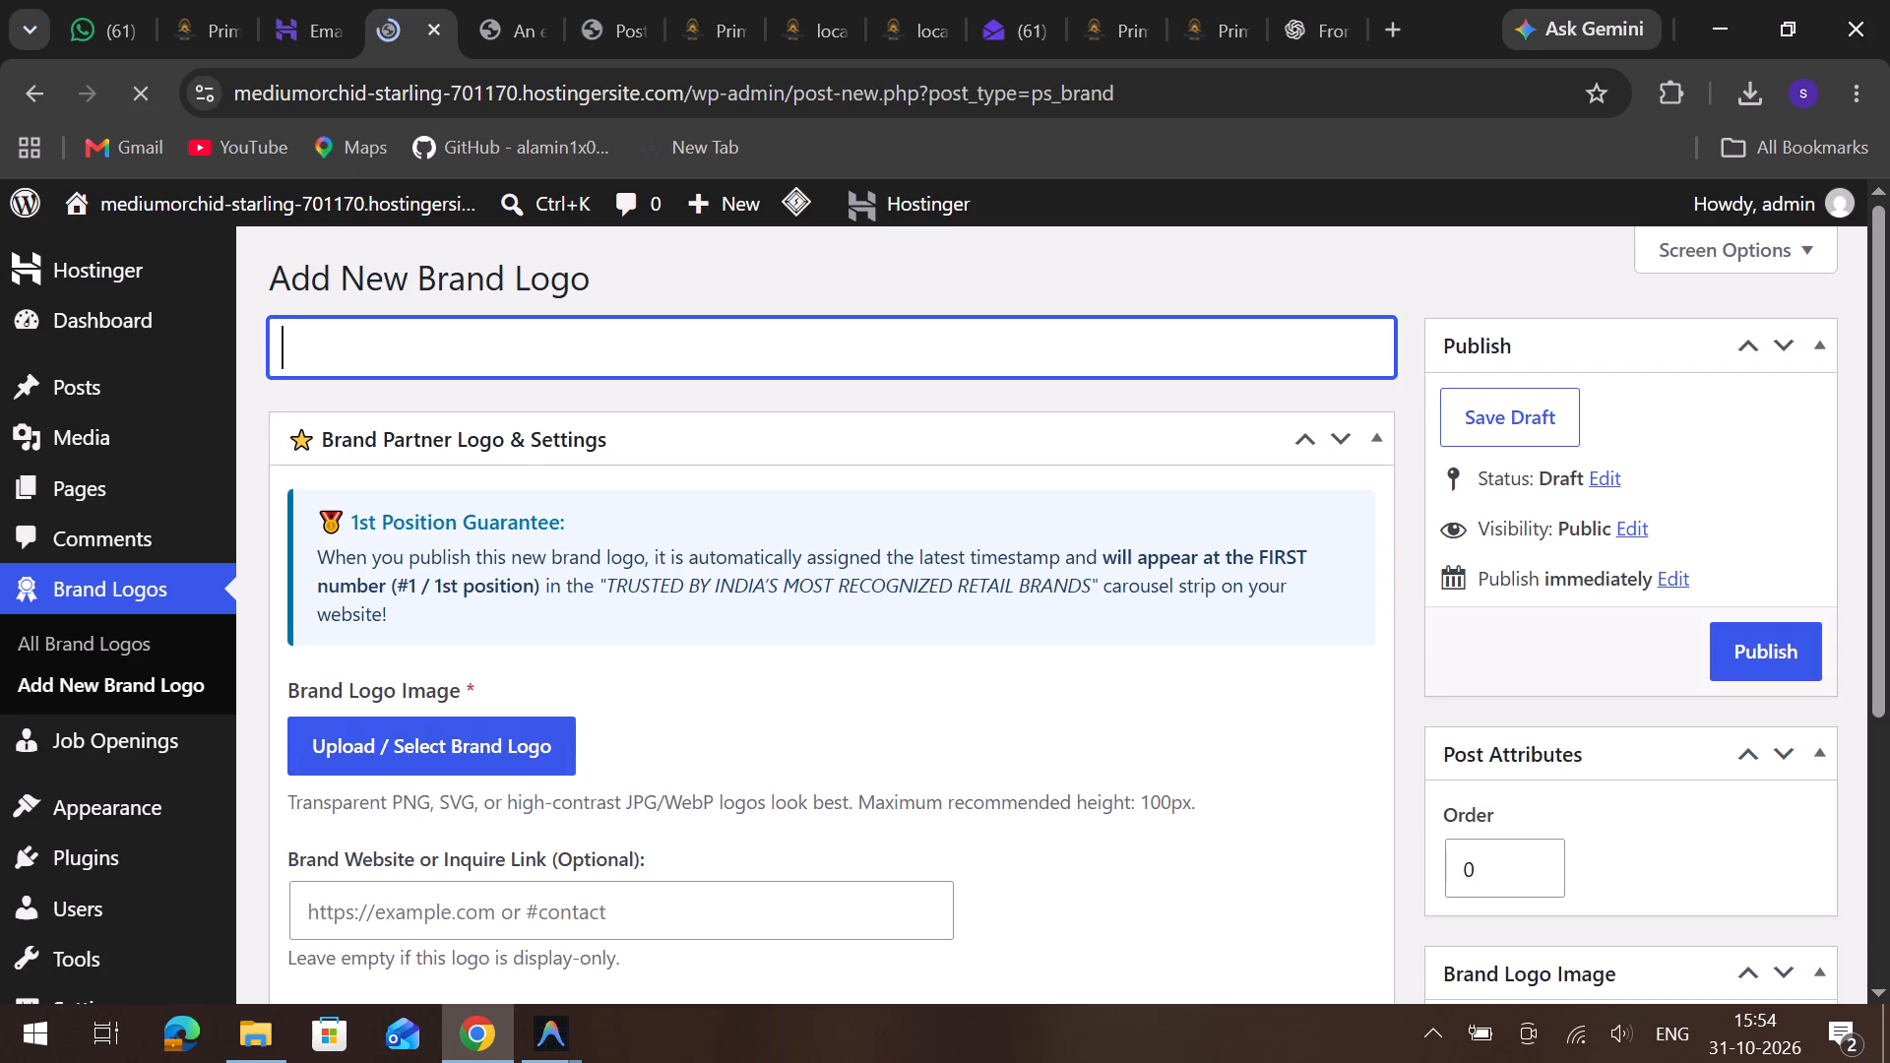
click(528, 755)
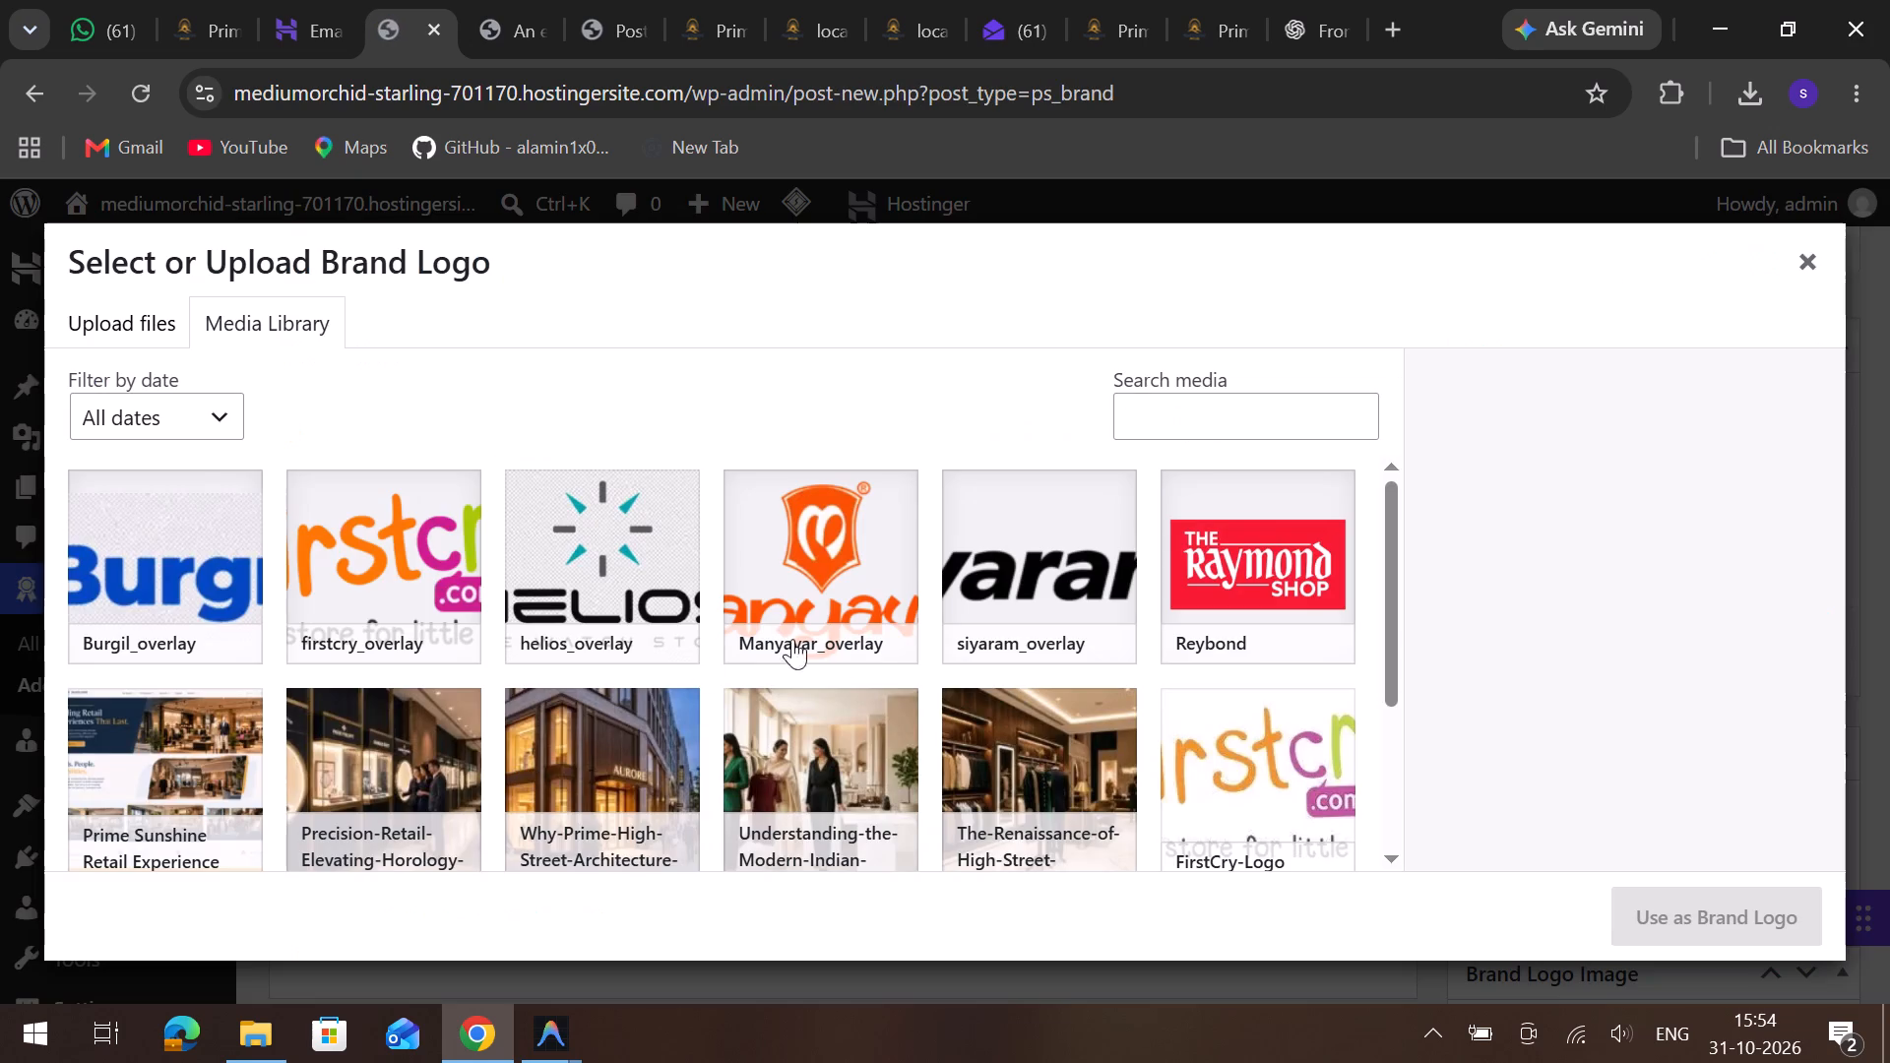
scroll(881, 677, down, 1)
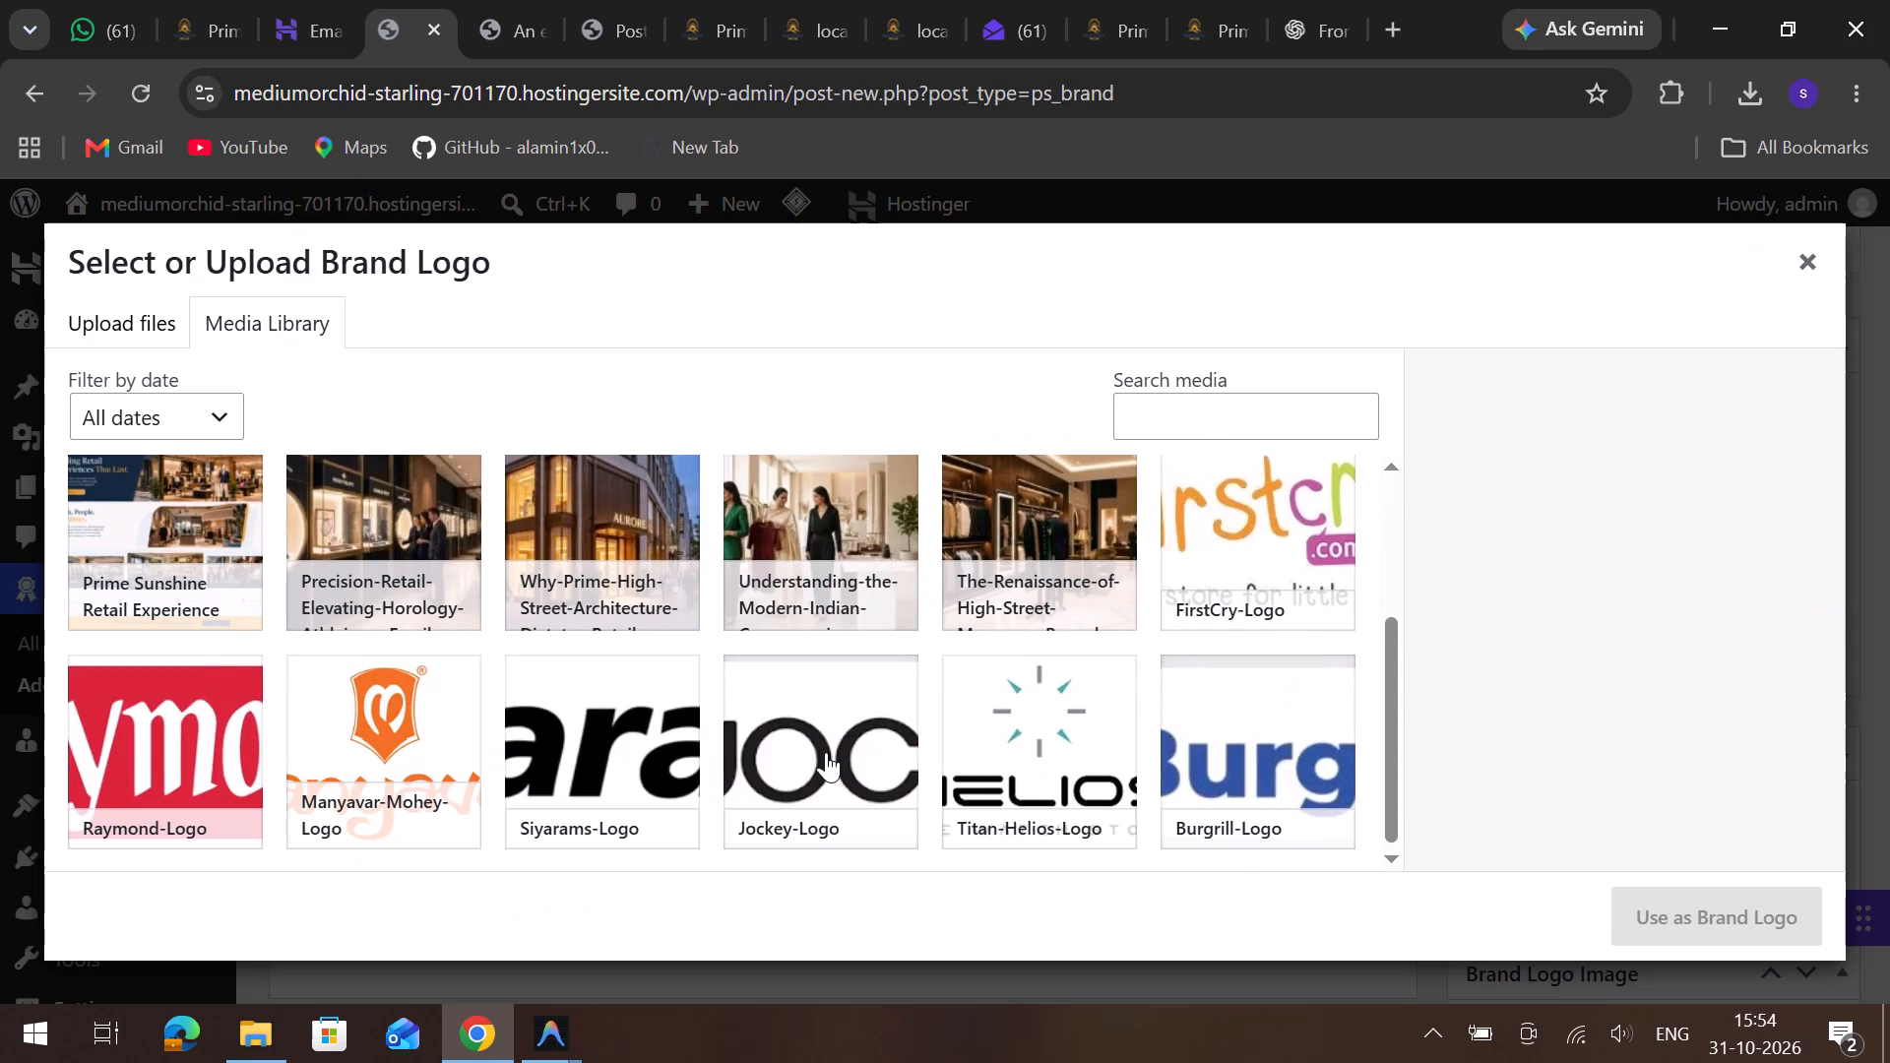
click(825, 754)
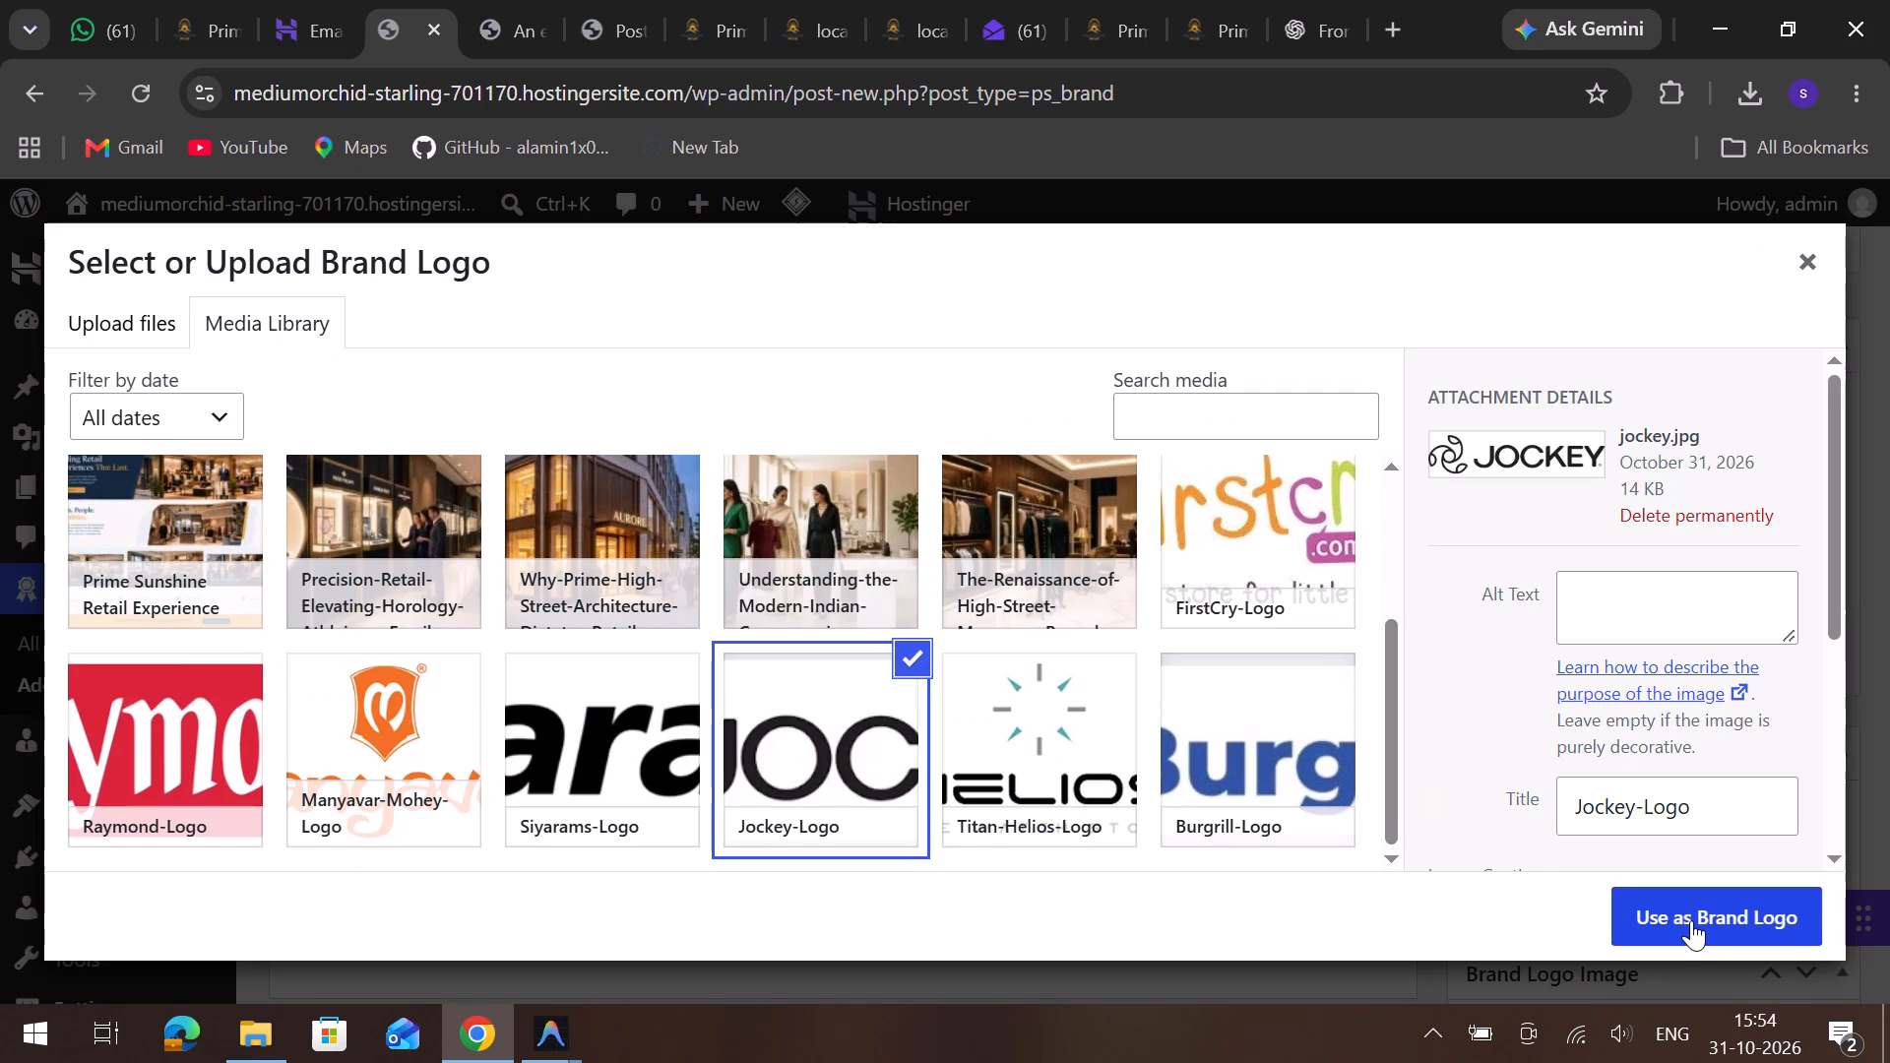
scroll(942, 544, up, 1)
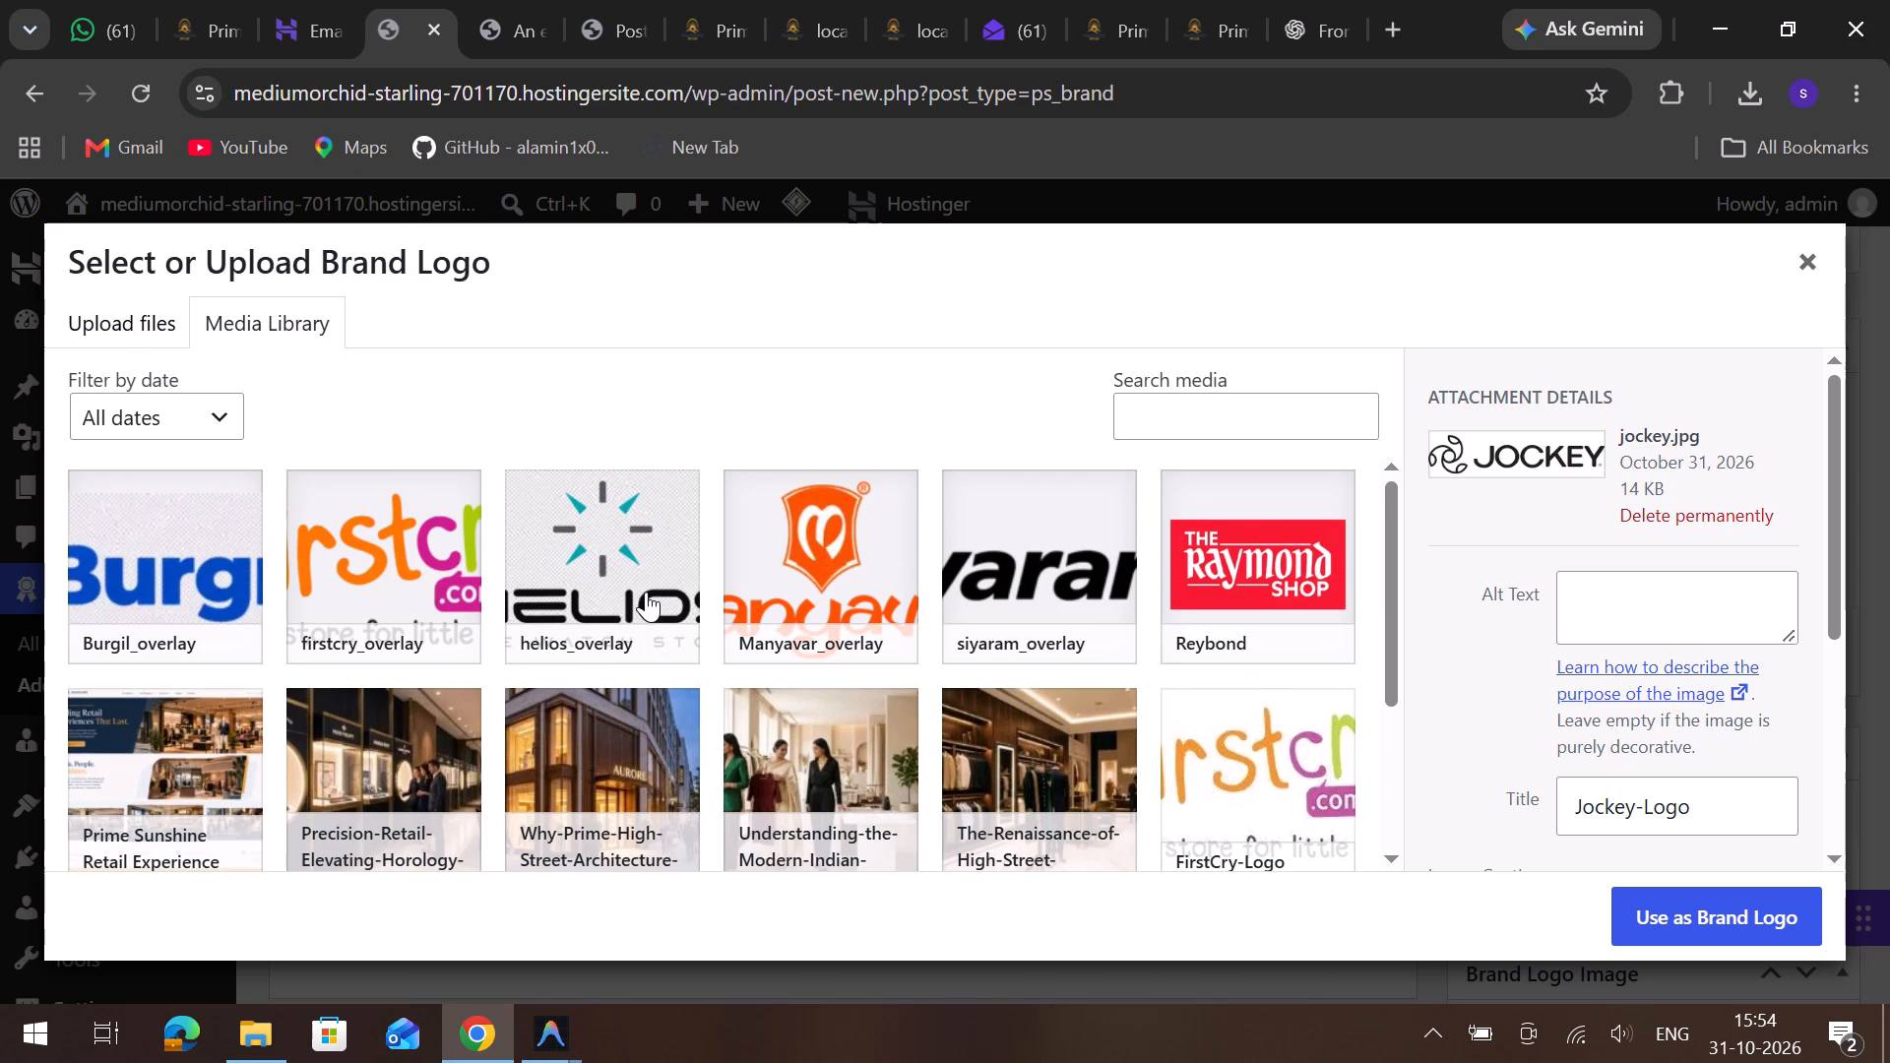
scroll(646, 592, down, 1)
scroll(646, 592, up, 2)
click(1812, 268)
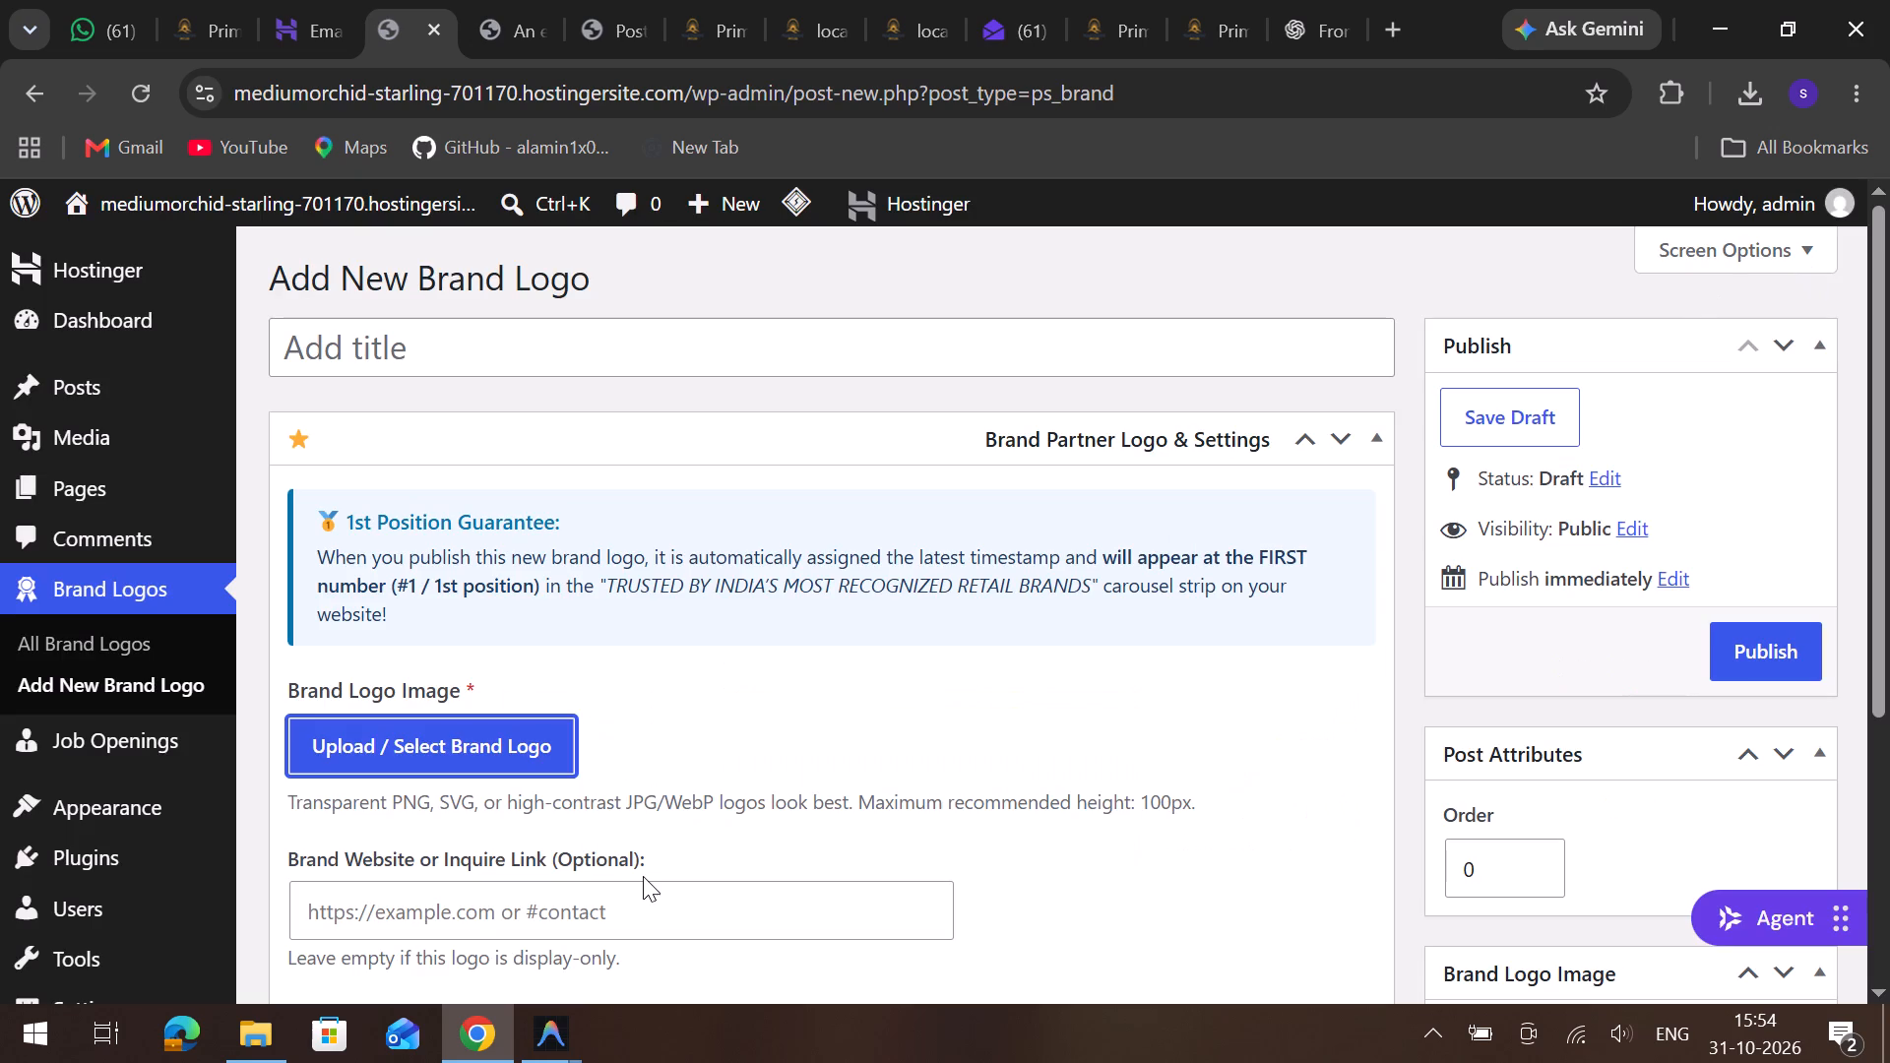
In the list of all brand logos, select the untitled Manyavar and Raymond entries and the entry titled Siyaram's.
click(125, 594)
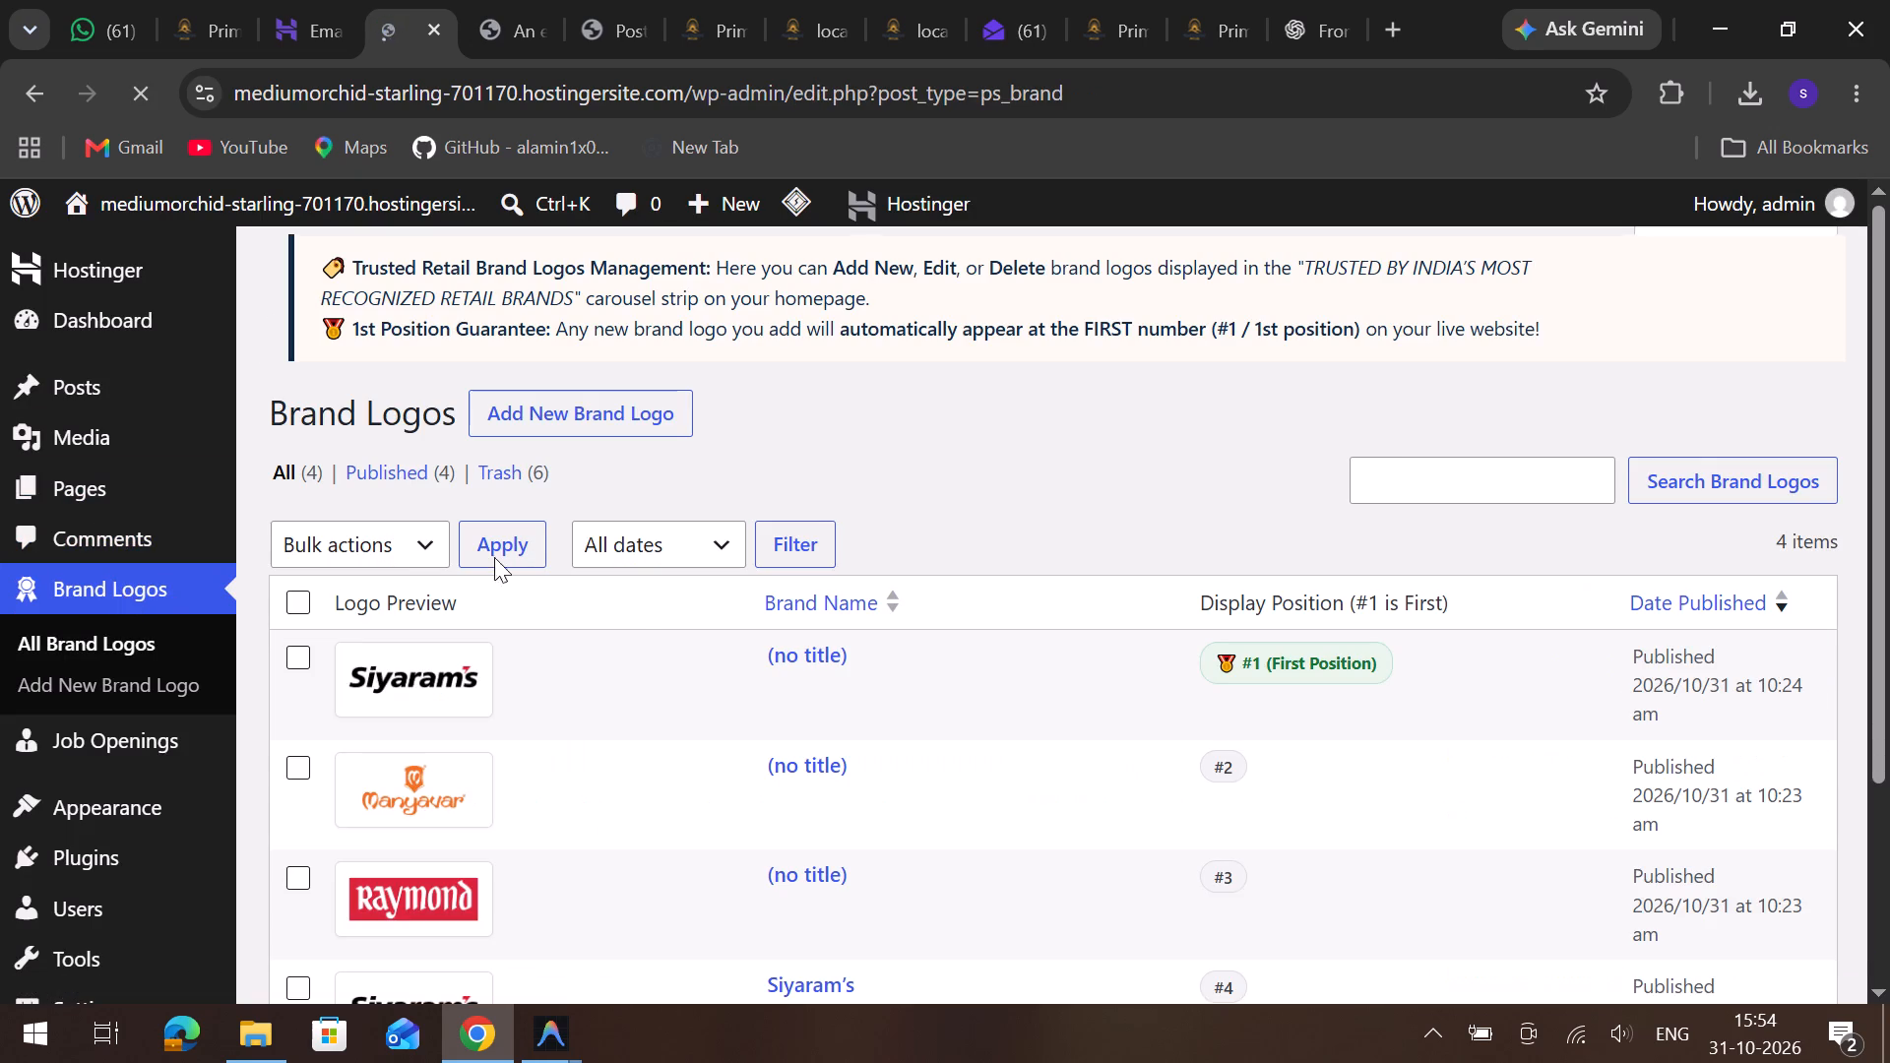
scroll(626, 625, down, 2)
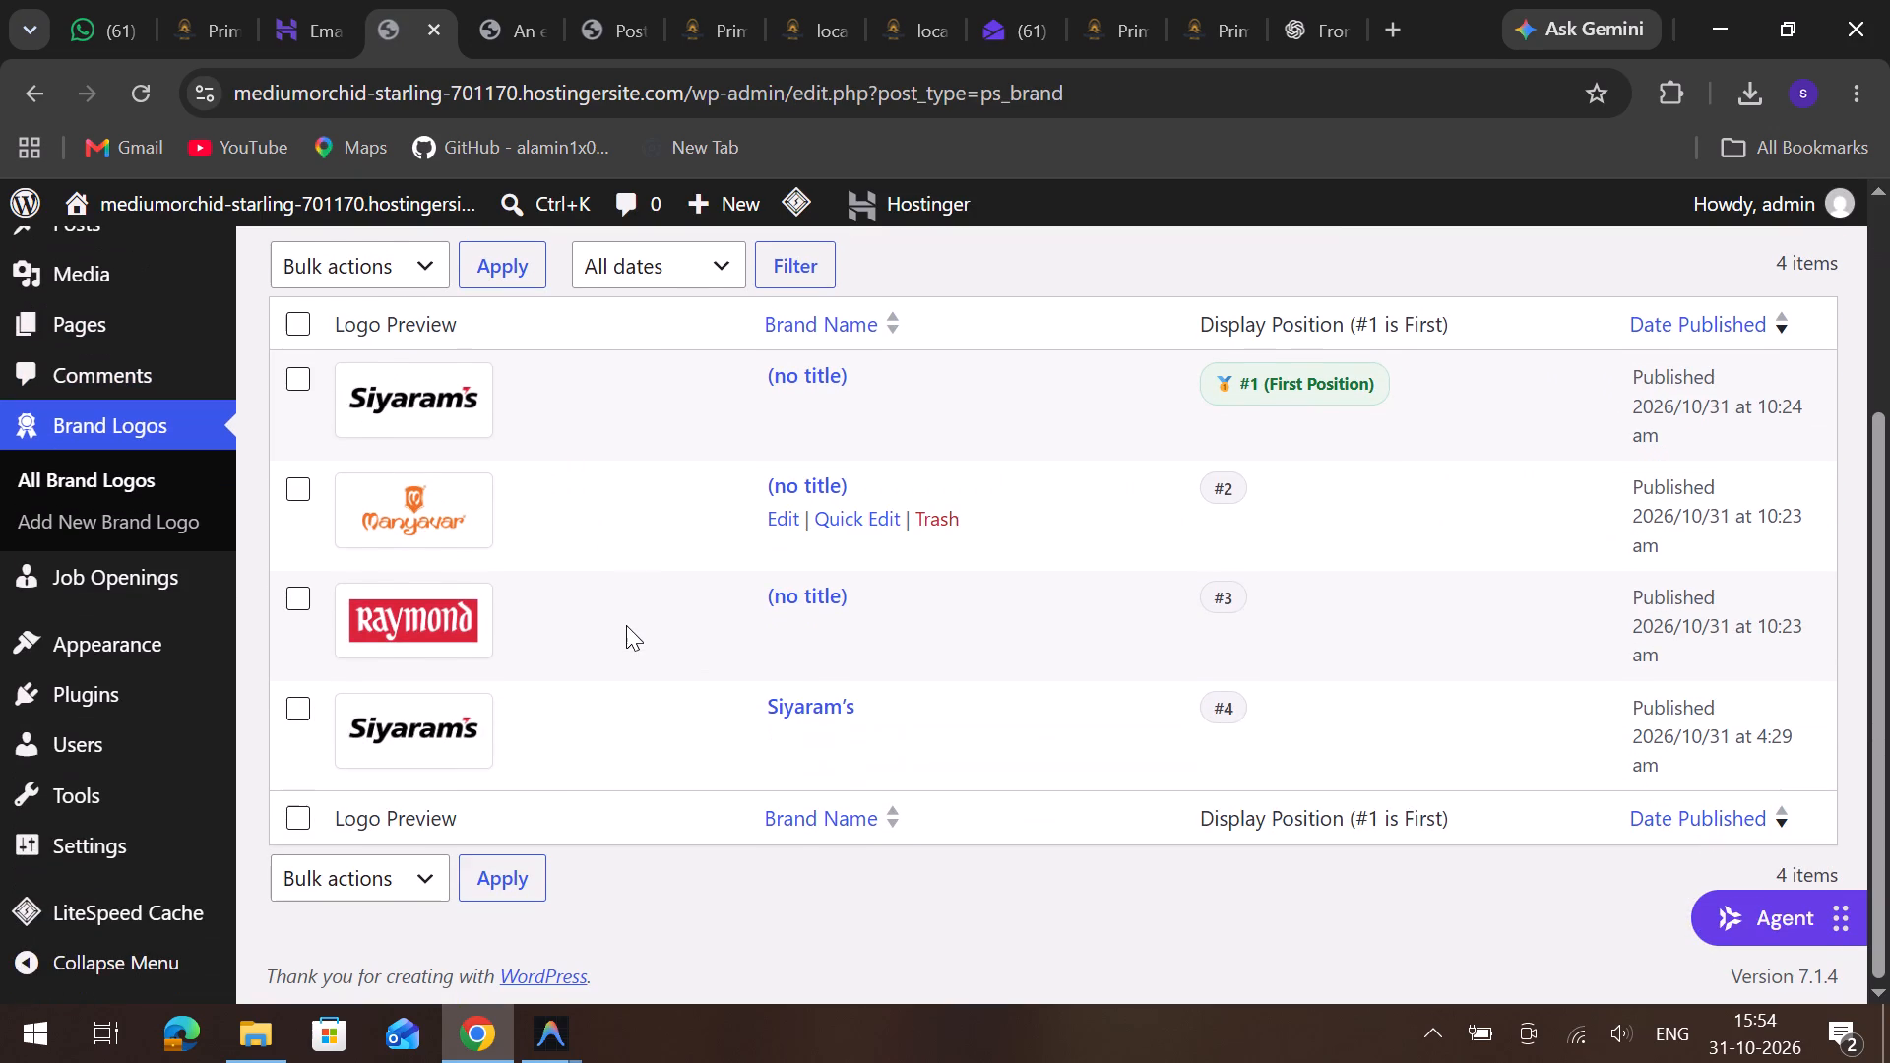
click(300, 709)
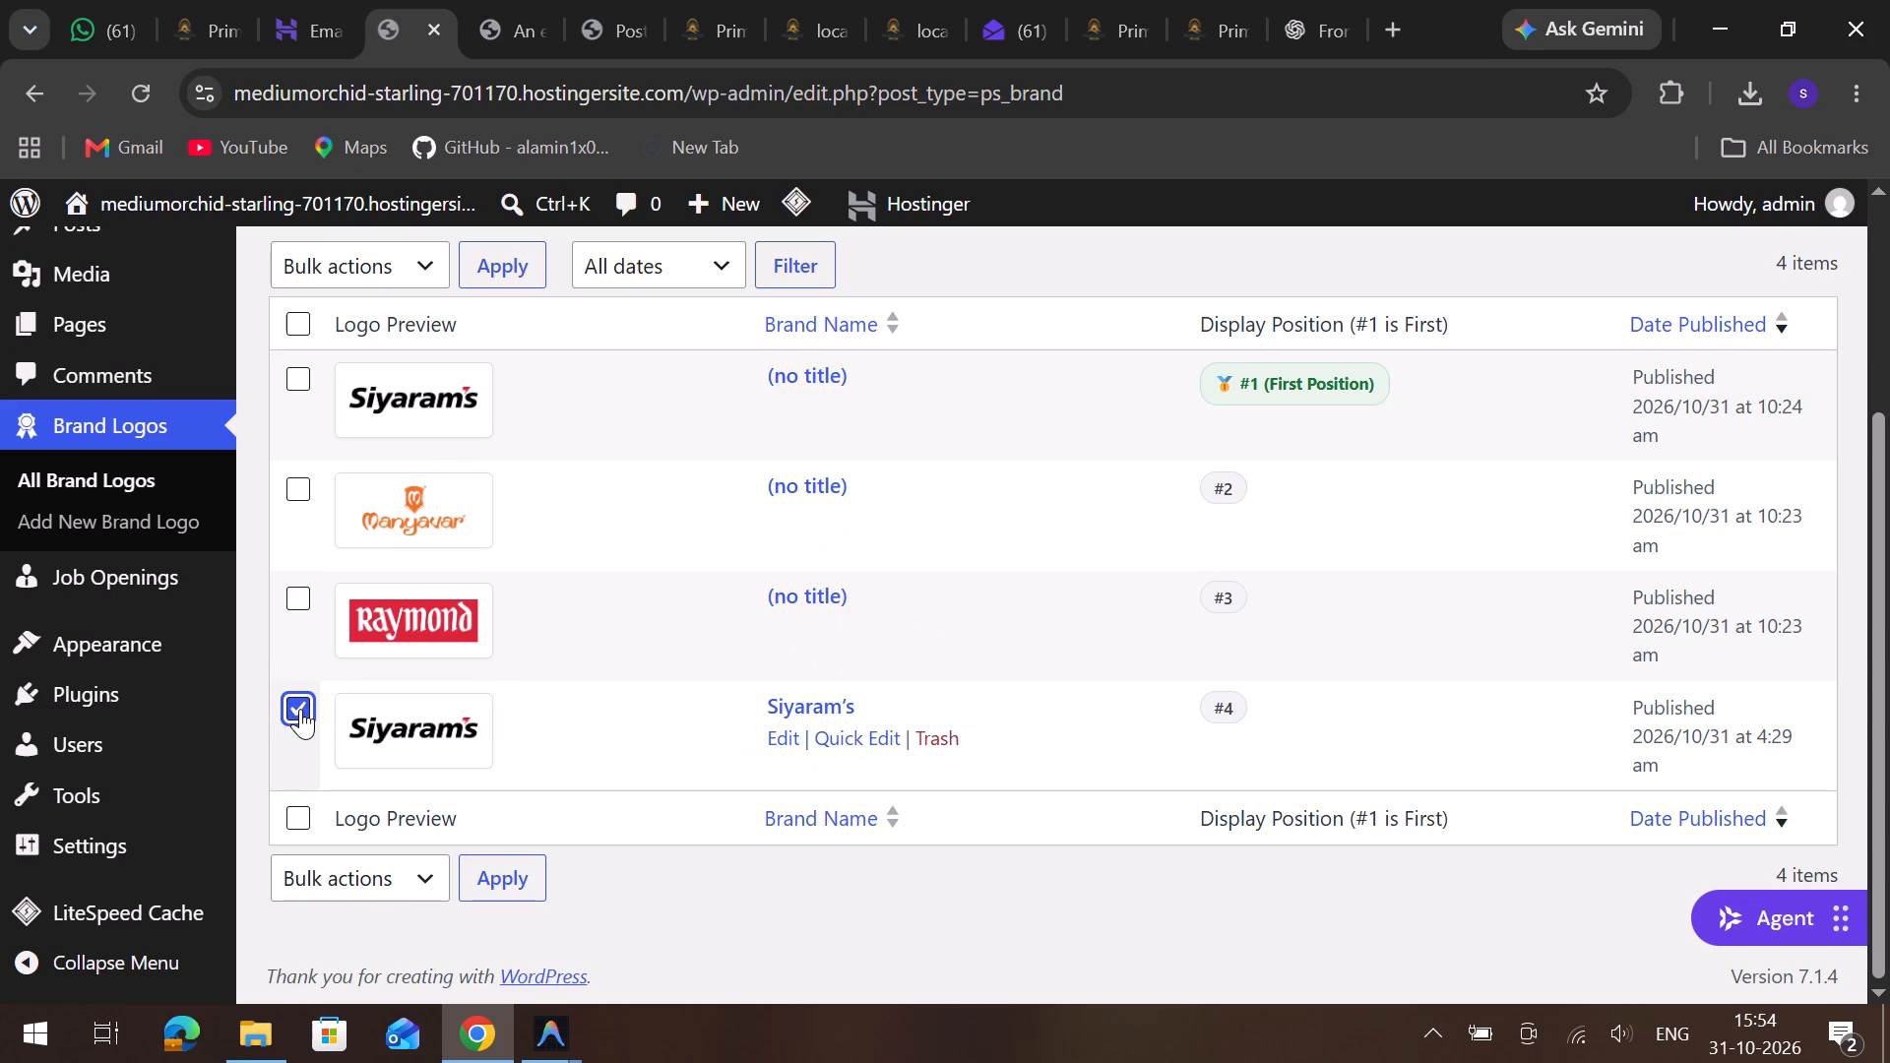
click(303, 604)
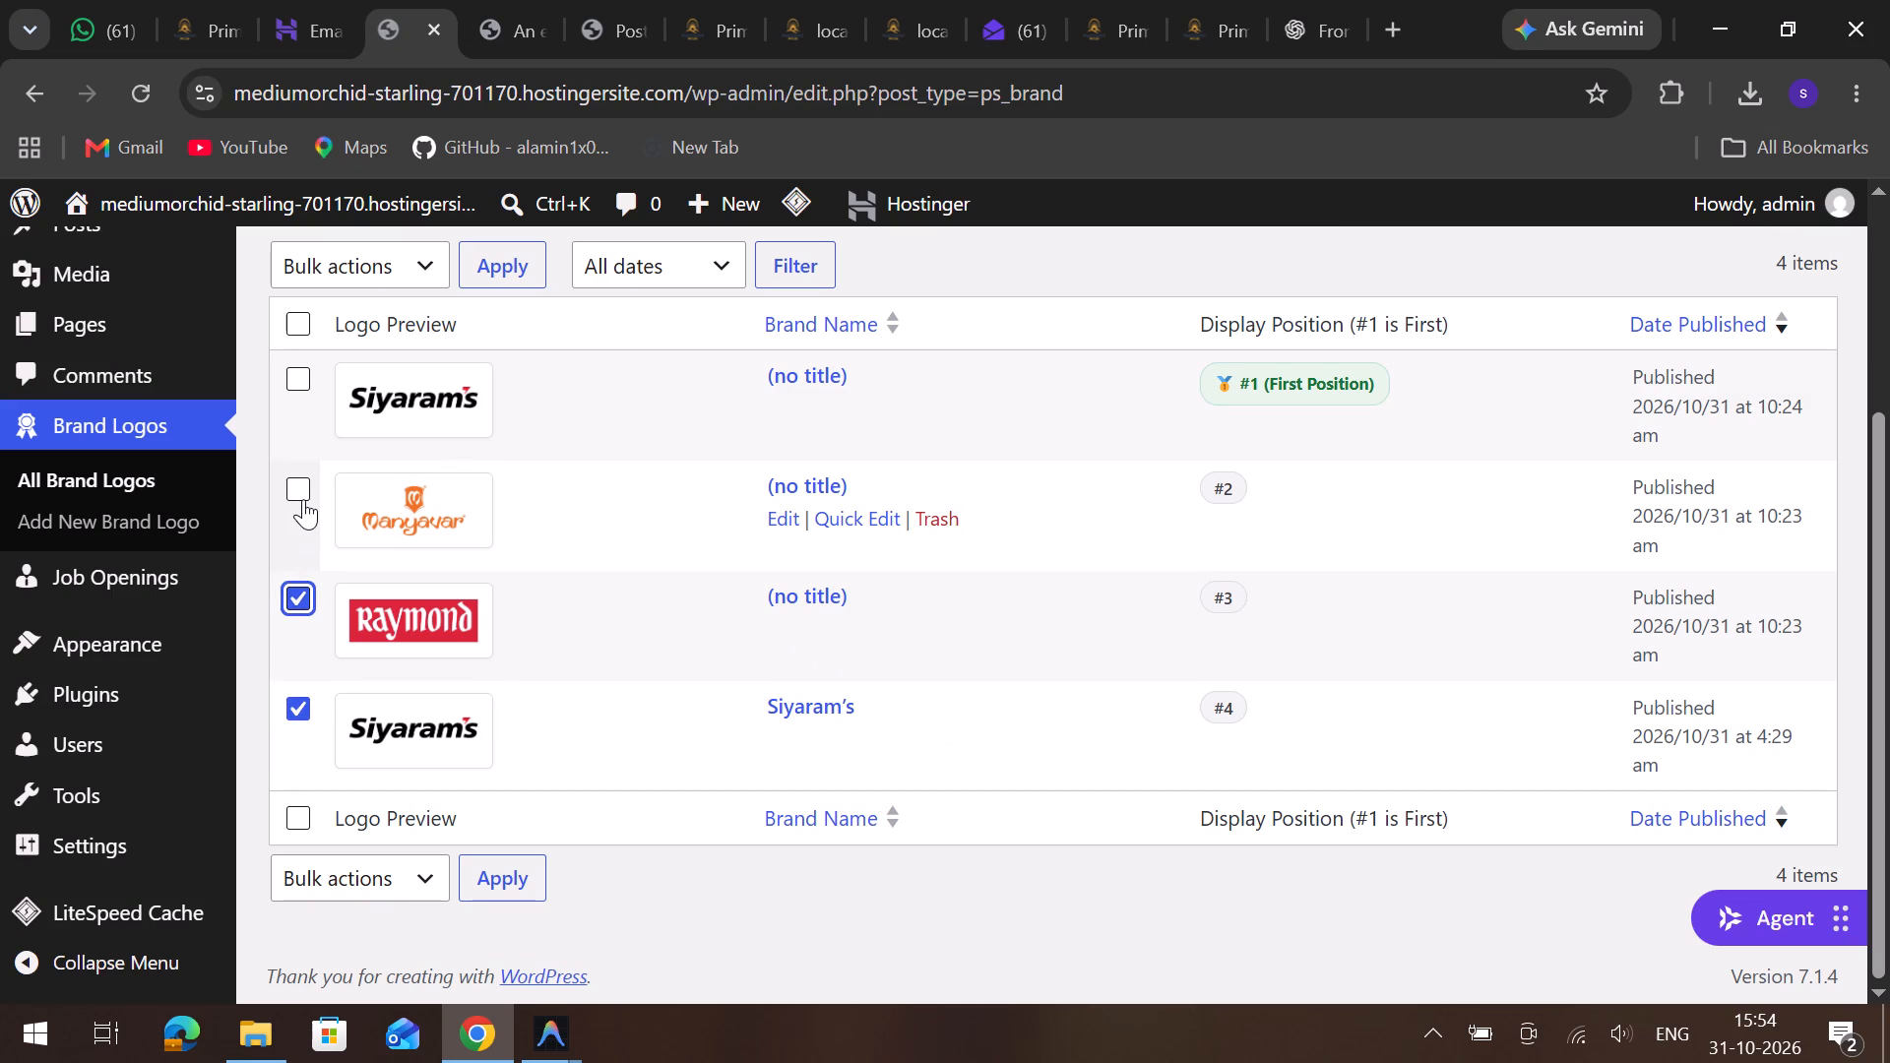
click(303, 499)
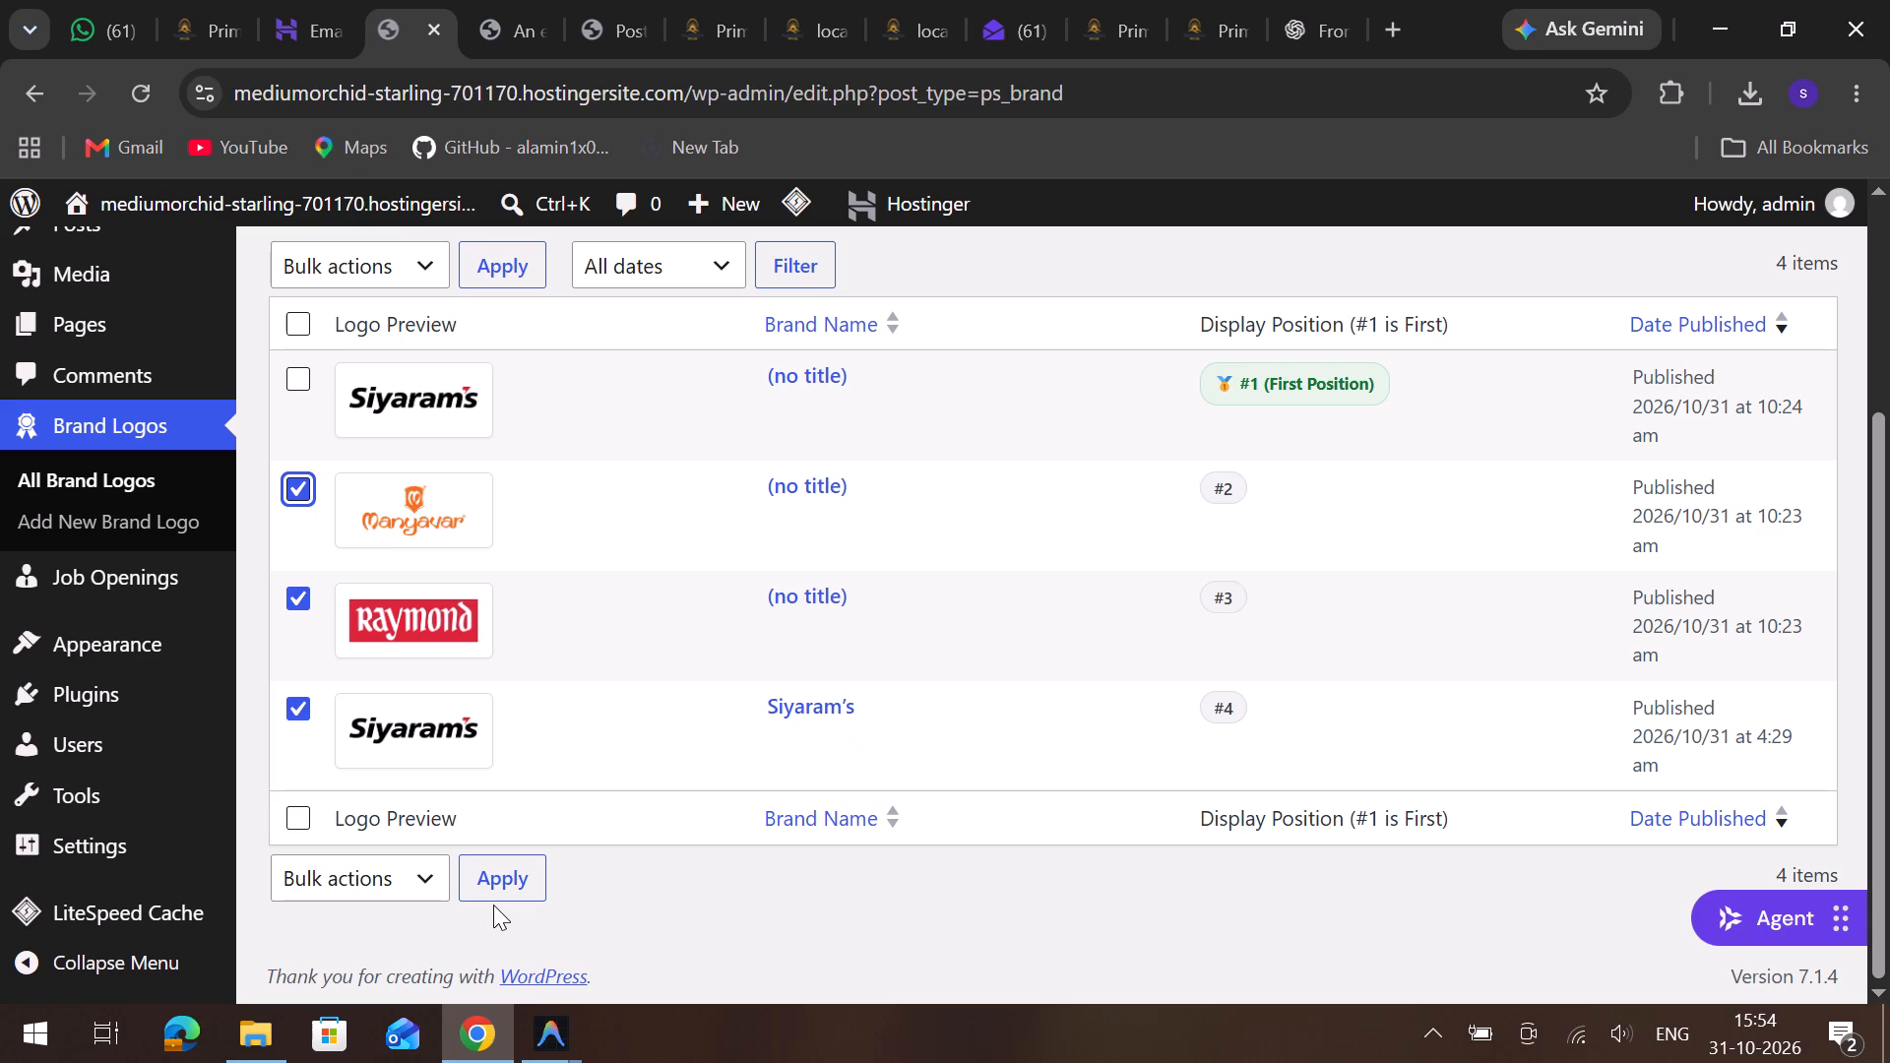
click(763, 916)
Switch to the open site homepage to check the carousel of trusted retail brand logos.
click(1228, 25)
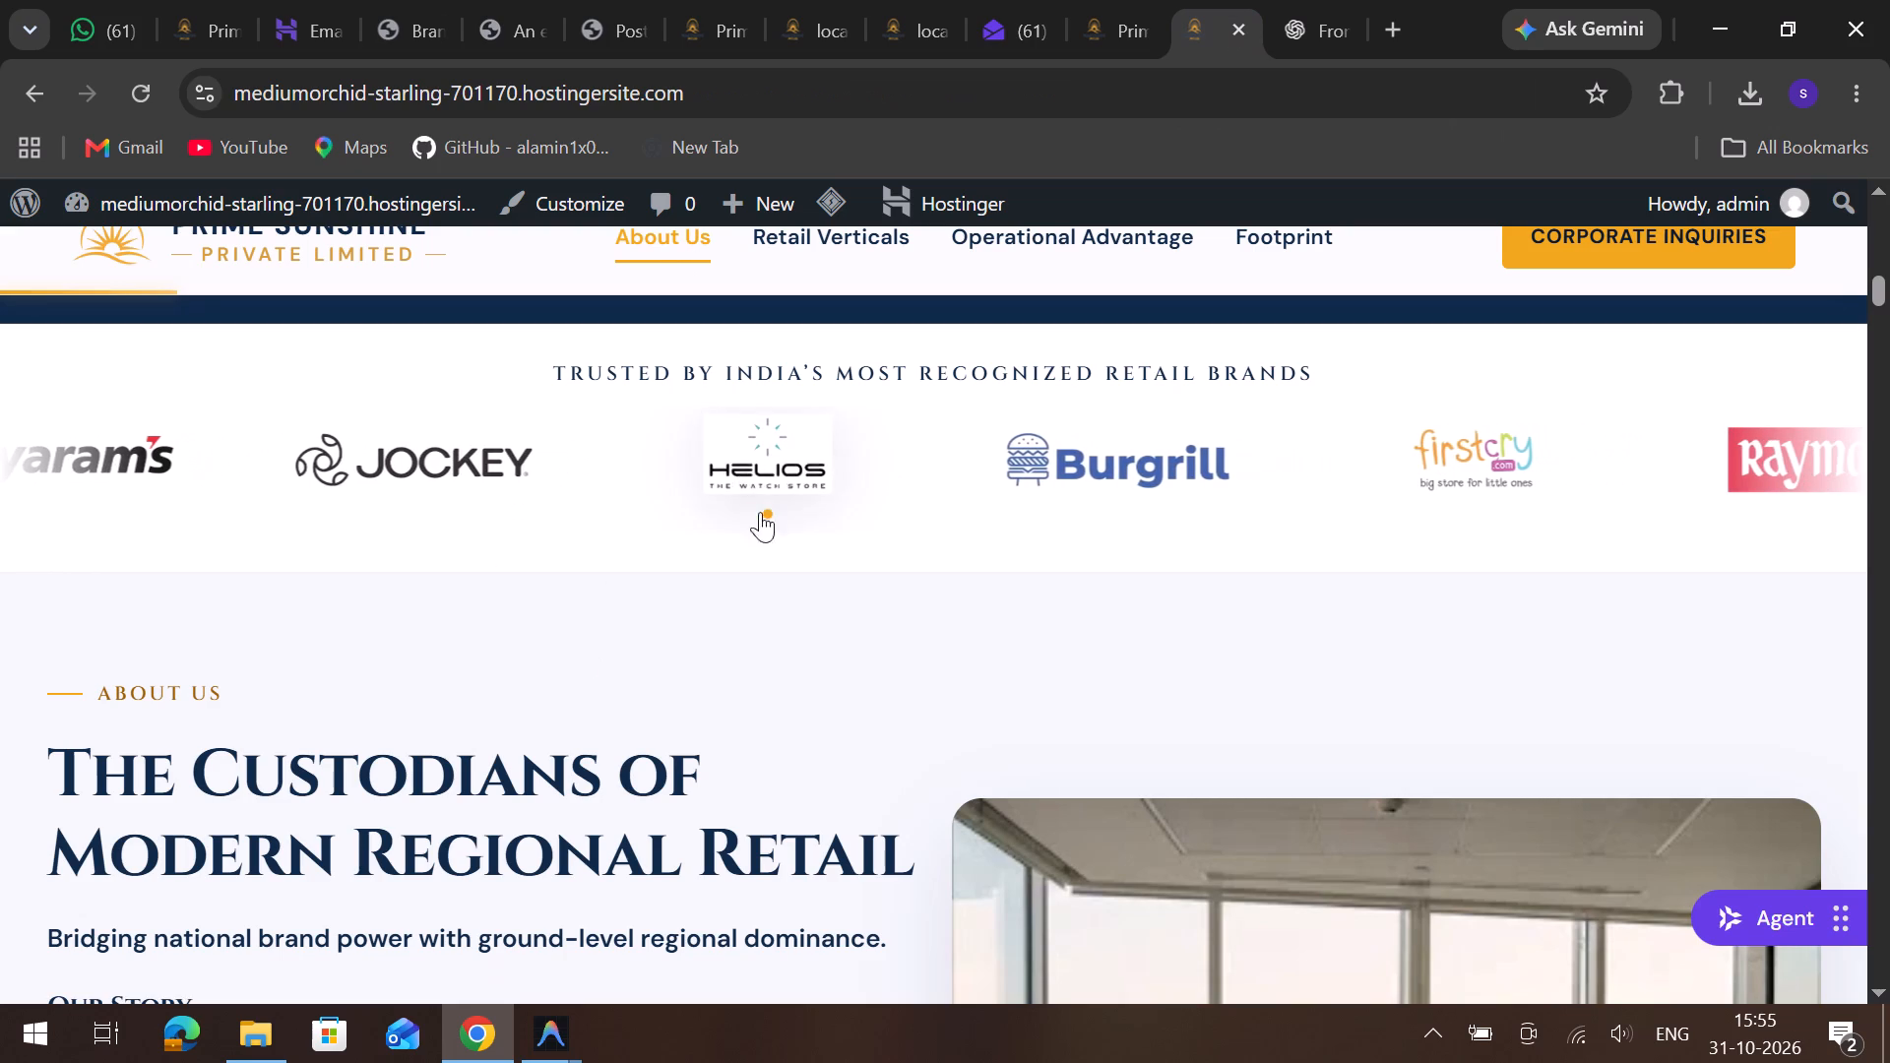
Reload the site homepage to check the current logos in the trusted retail brands carousel.
click(136, 101)
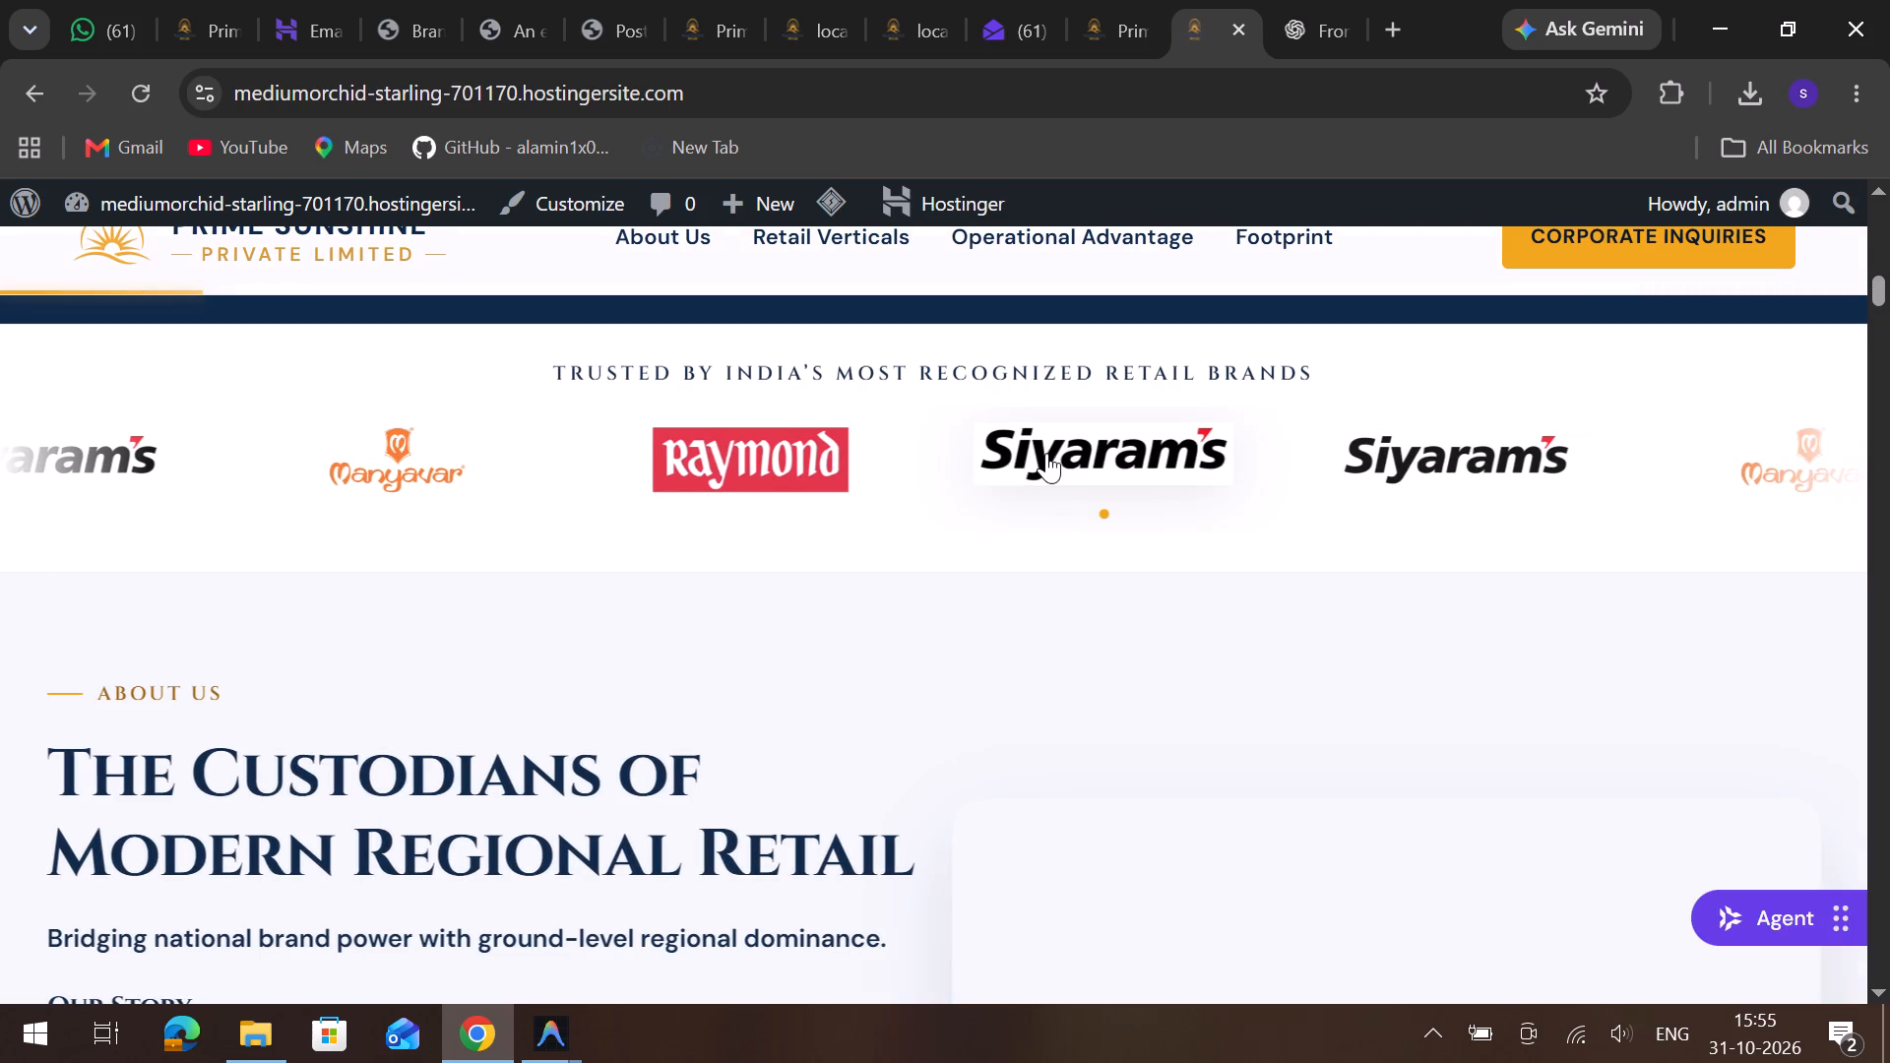
Return to the list of all brand logos and move the three selected Manyavar, Raymond and Siyaram's entries to the trash.
click(315, 32)
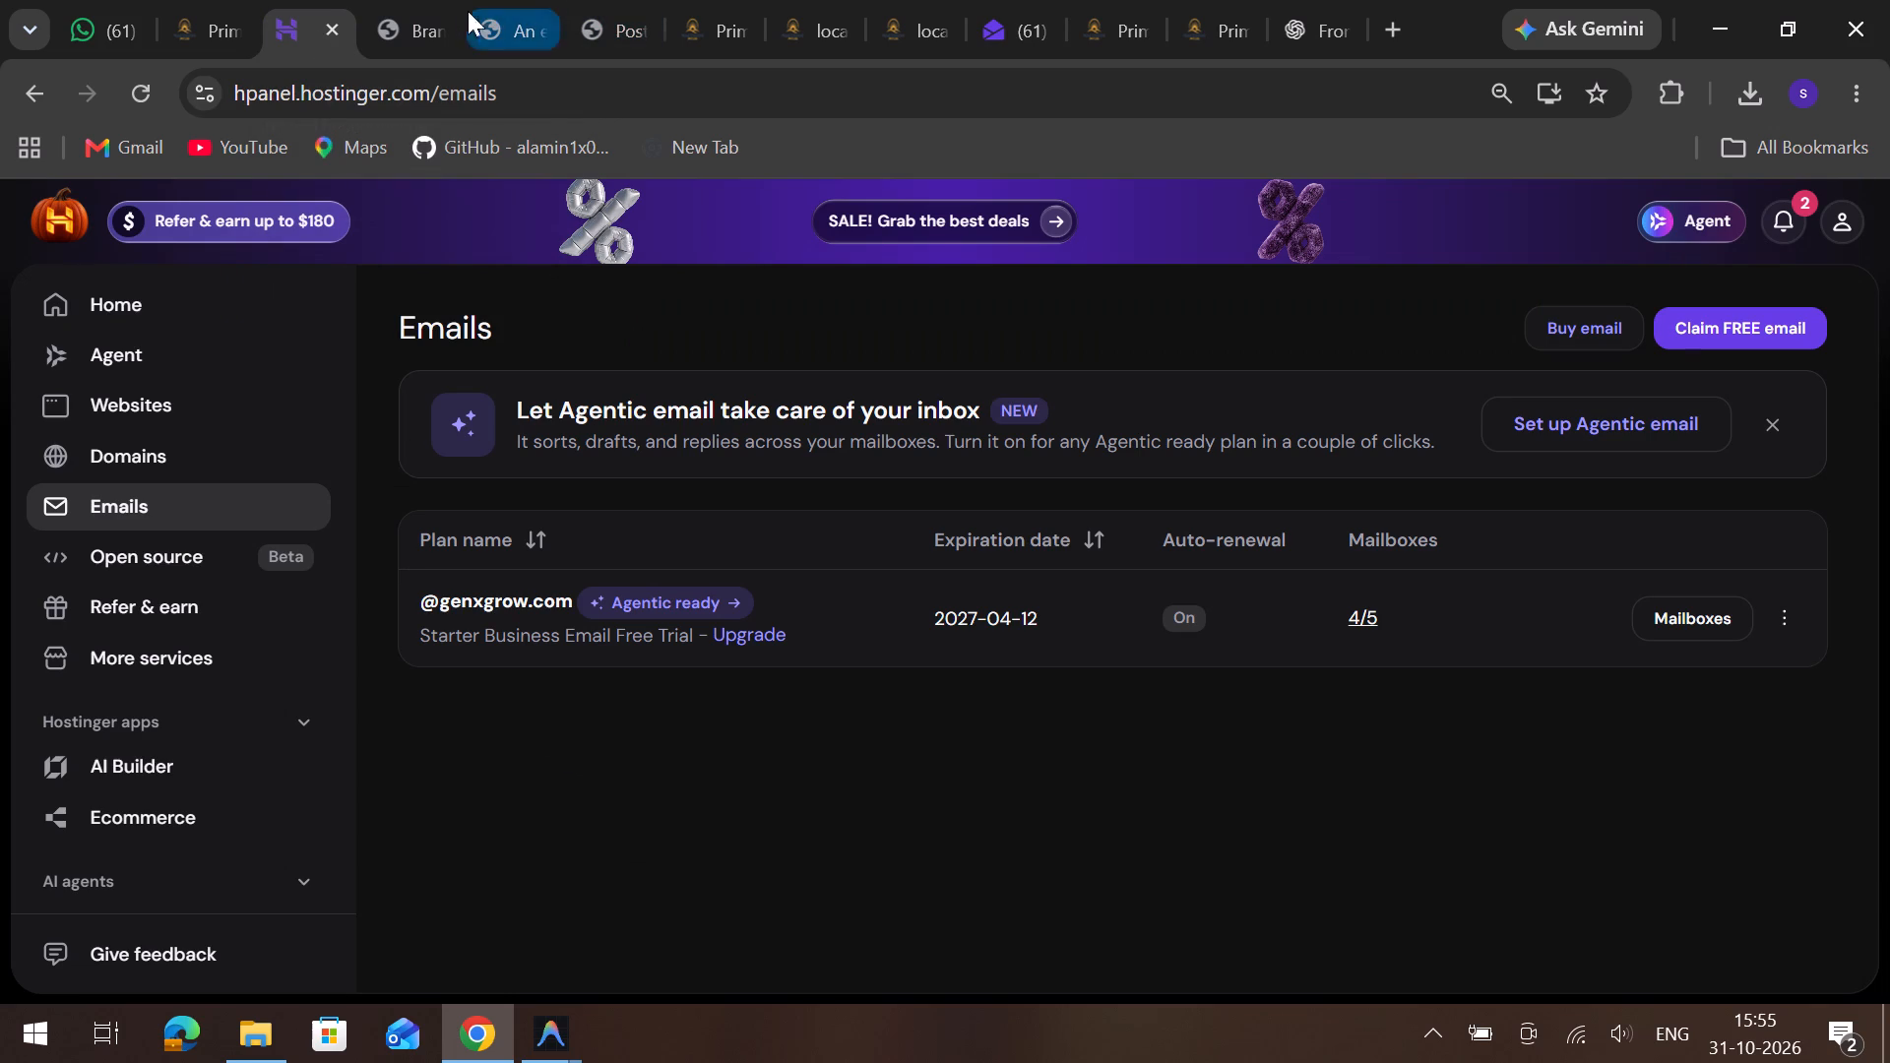
click(404, 25)
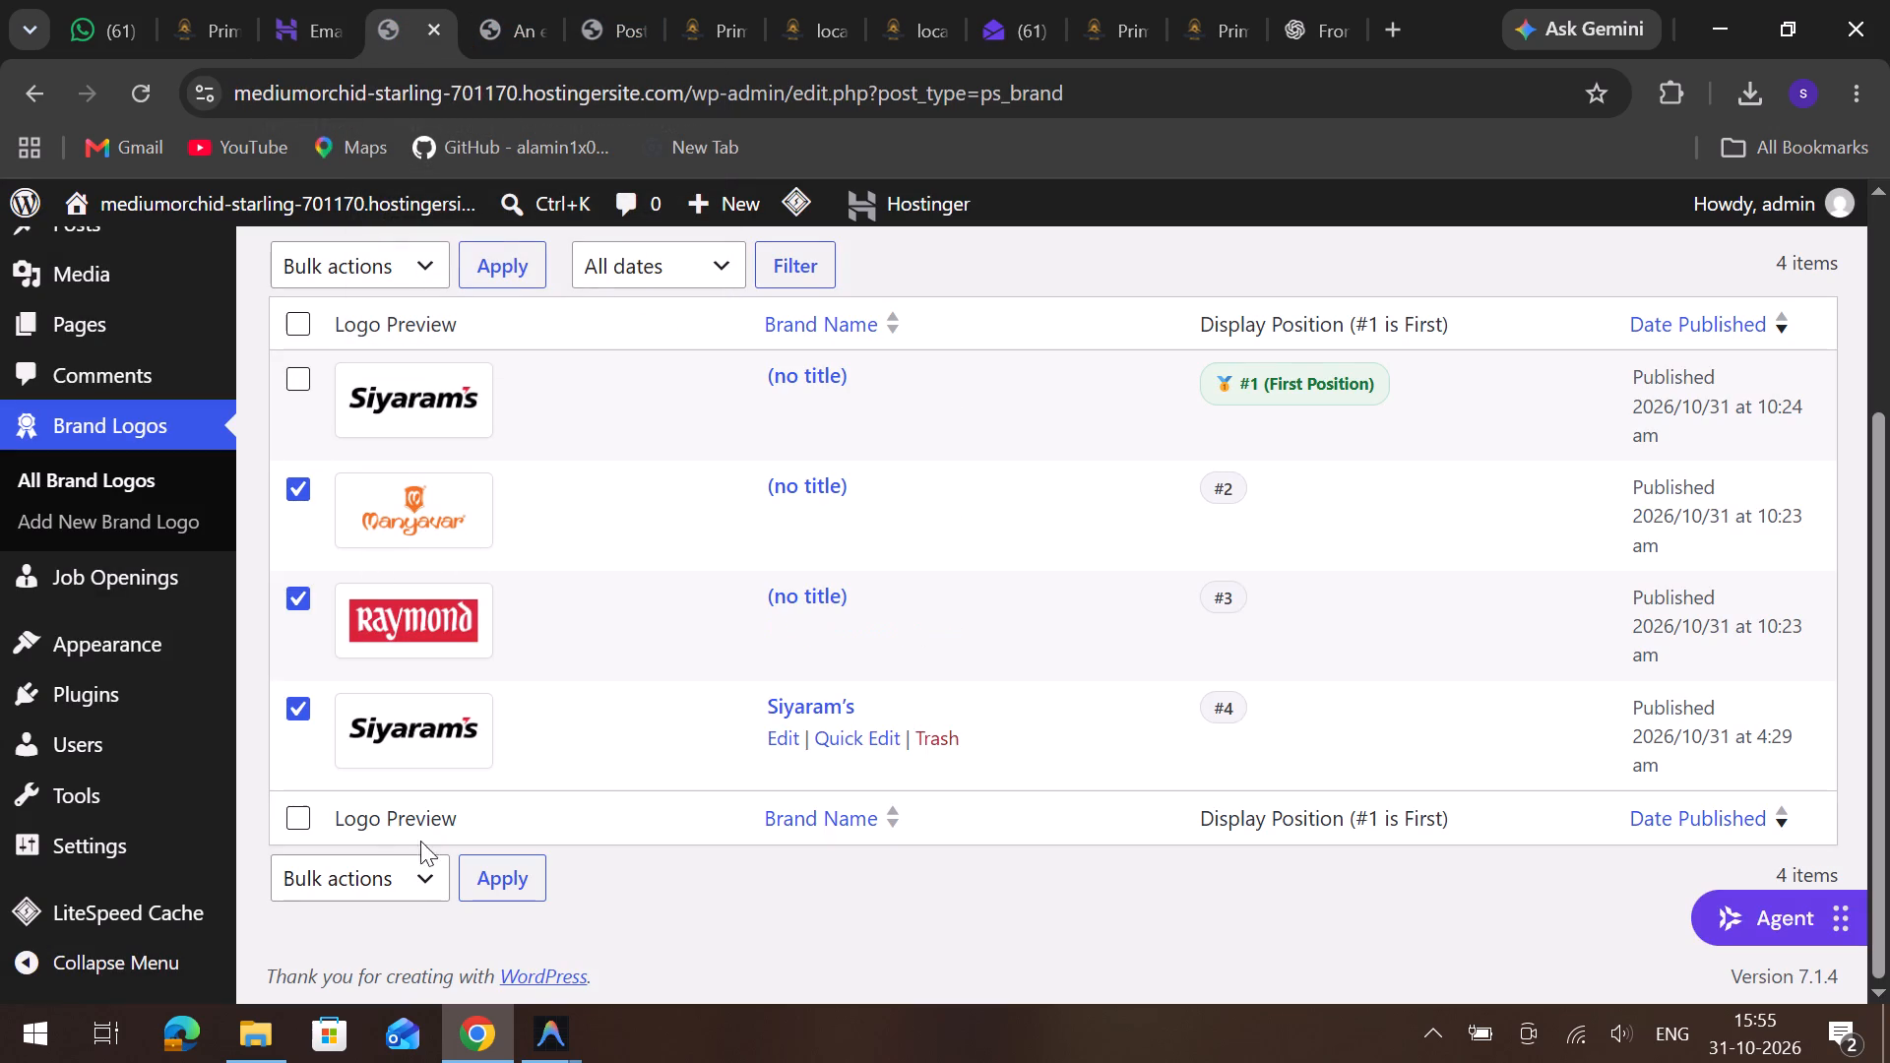
click(409, 873)
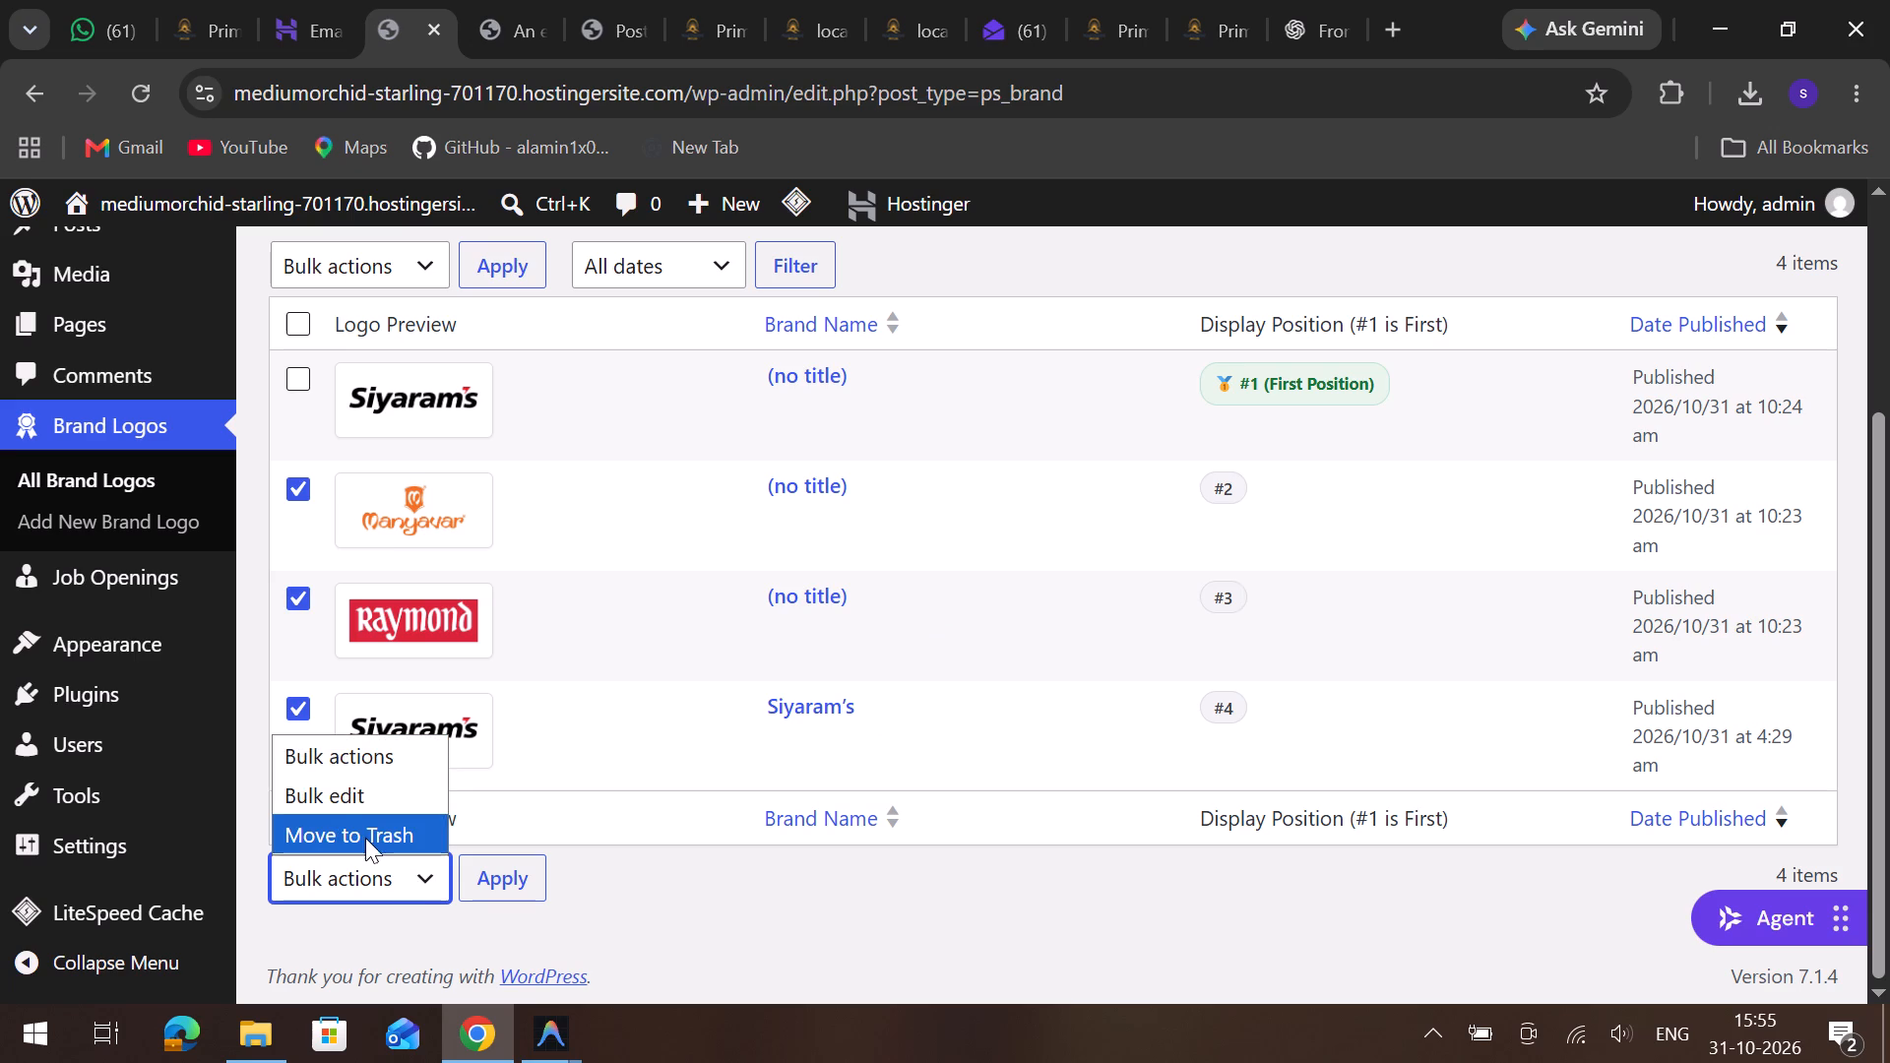
click(365, 840)
click(485, 890)
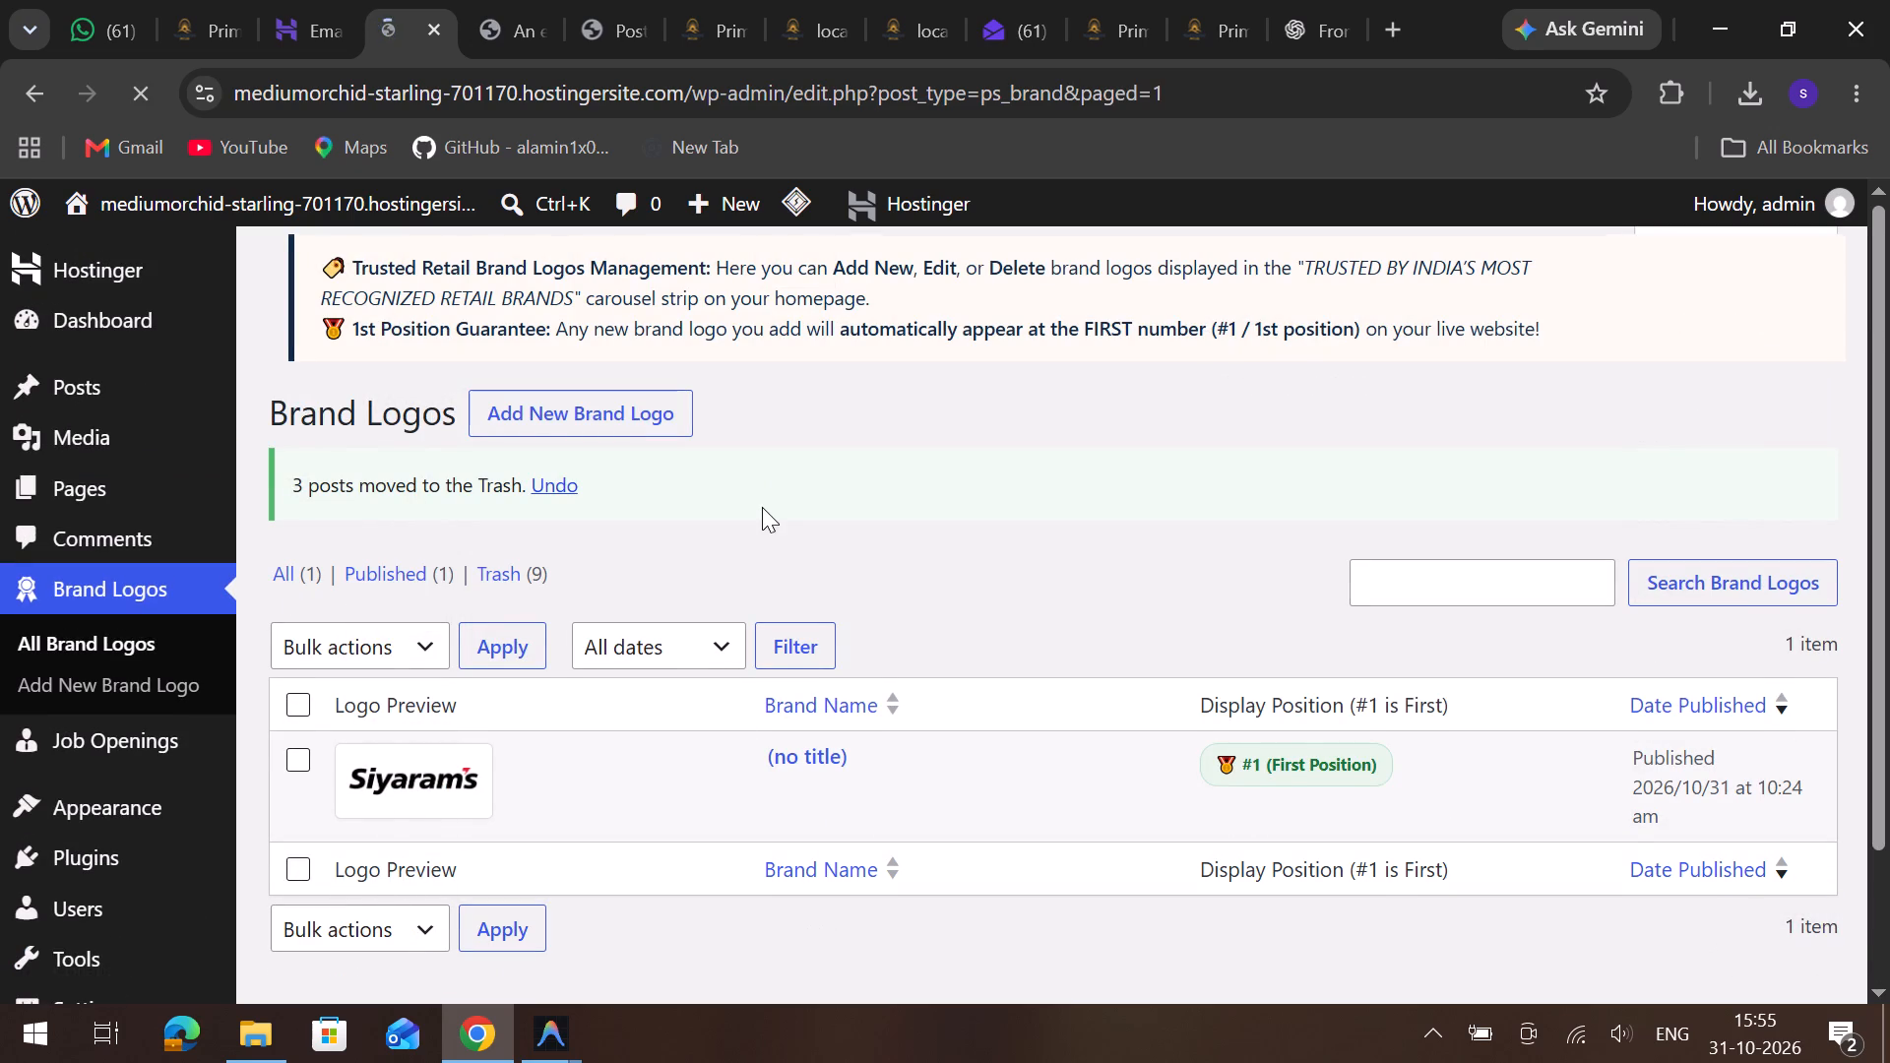
Add and publish an untitled brand logo using the Burgil_overlay image from the Media Library.
click(576, 288)
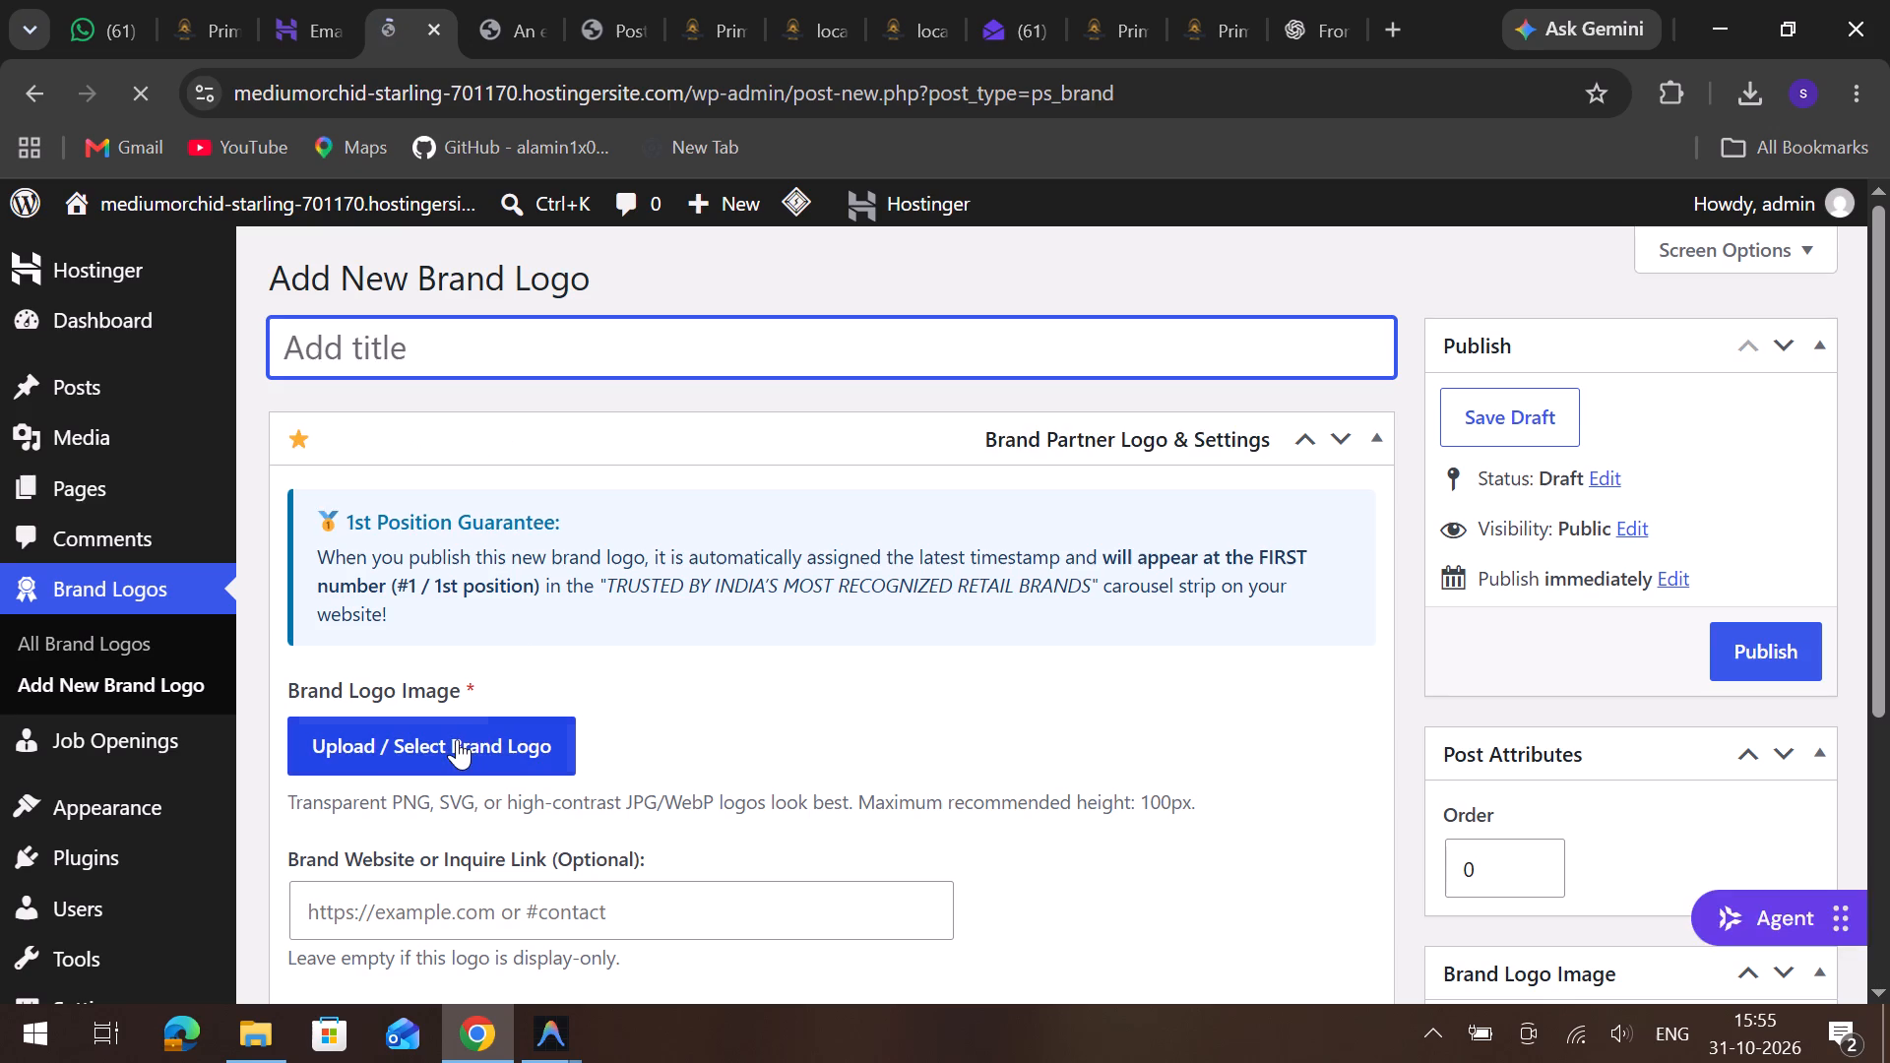
click(457, 739)
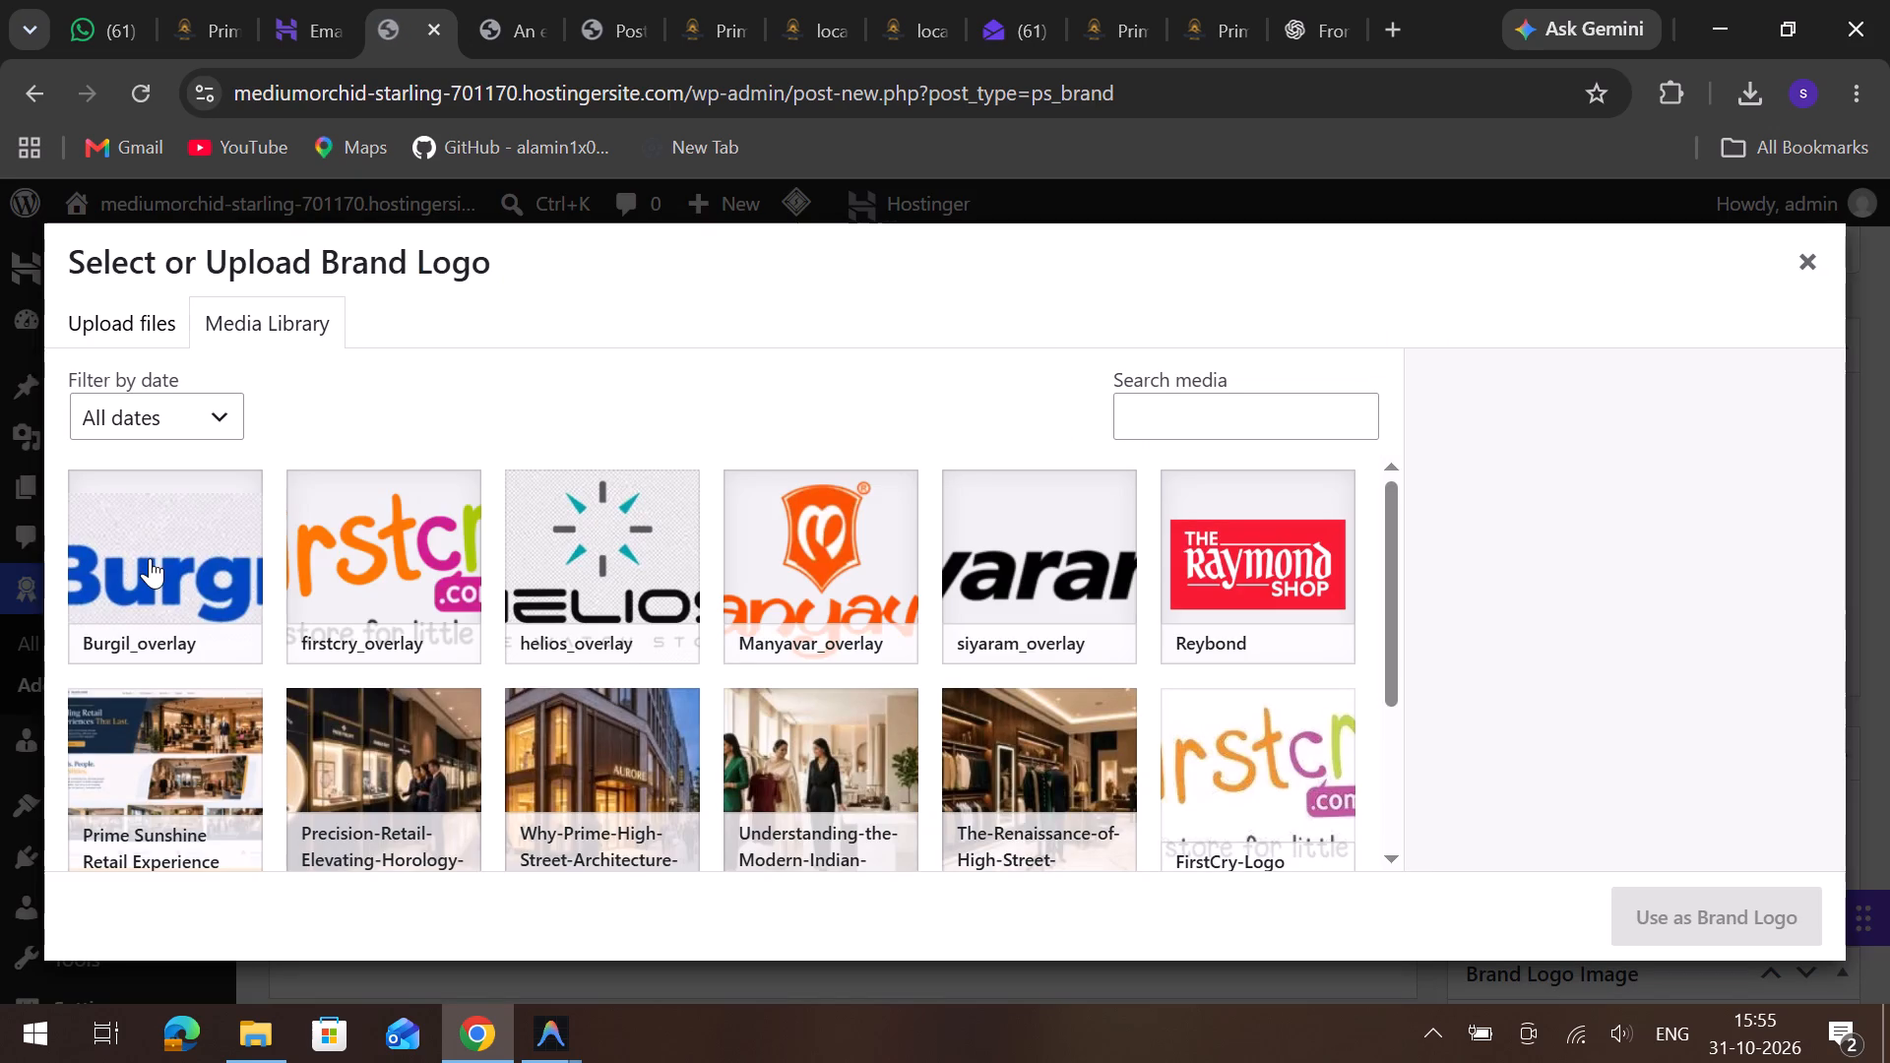
click(150, 558)
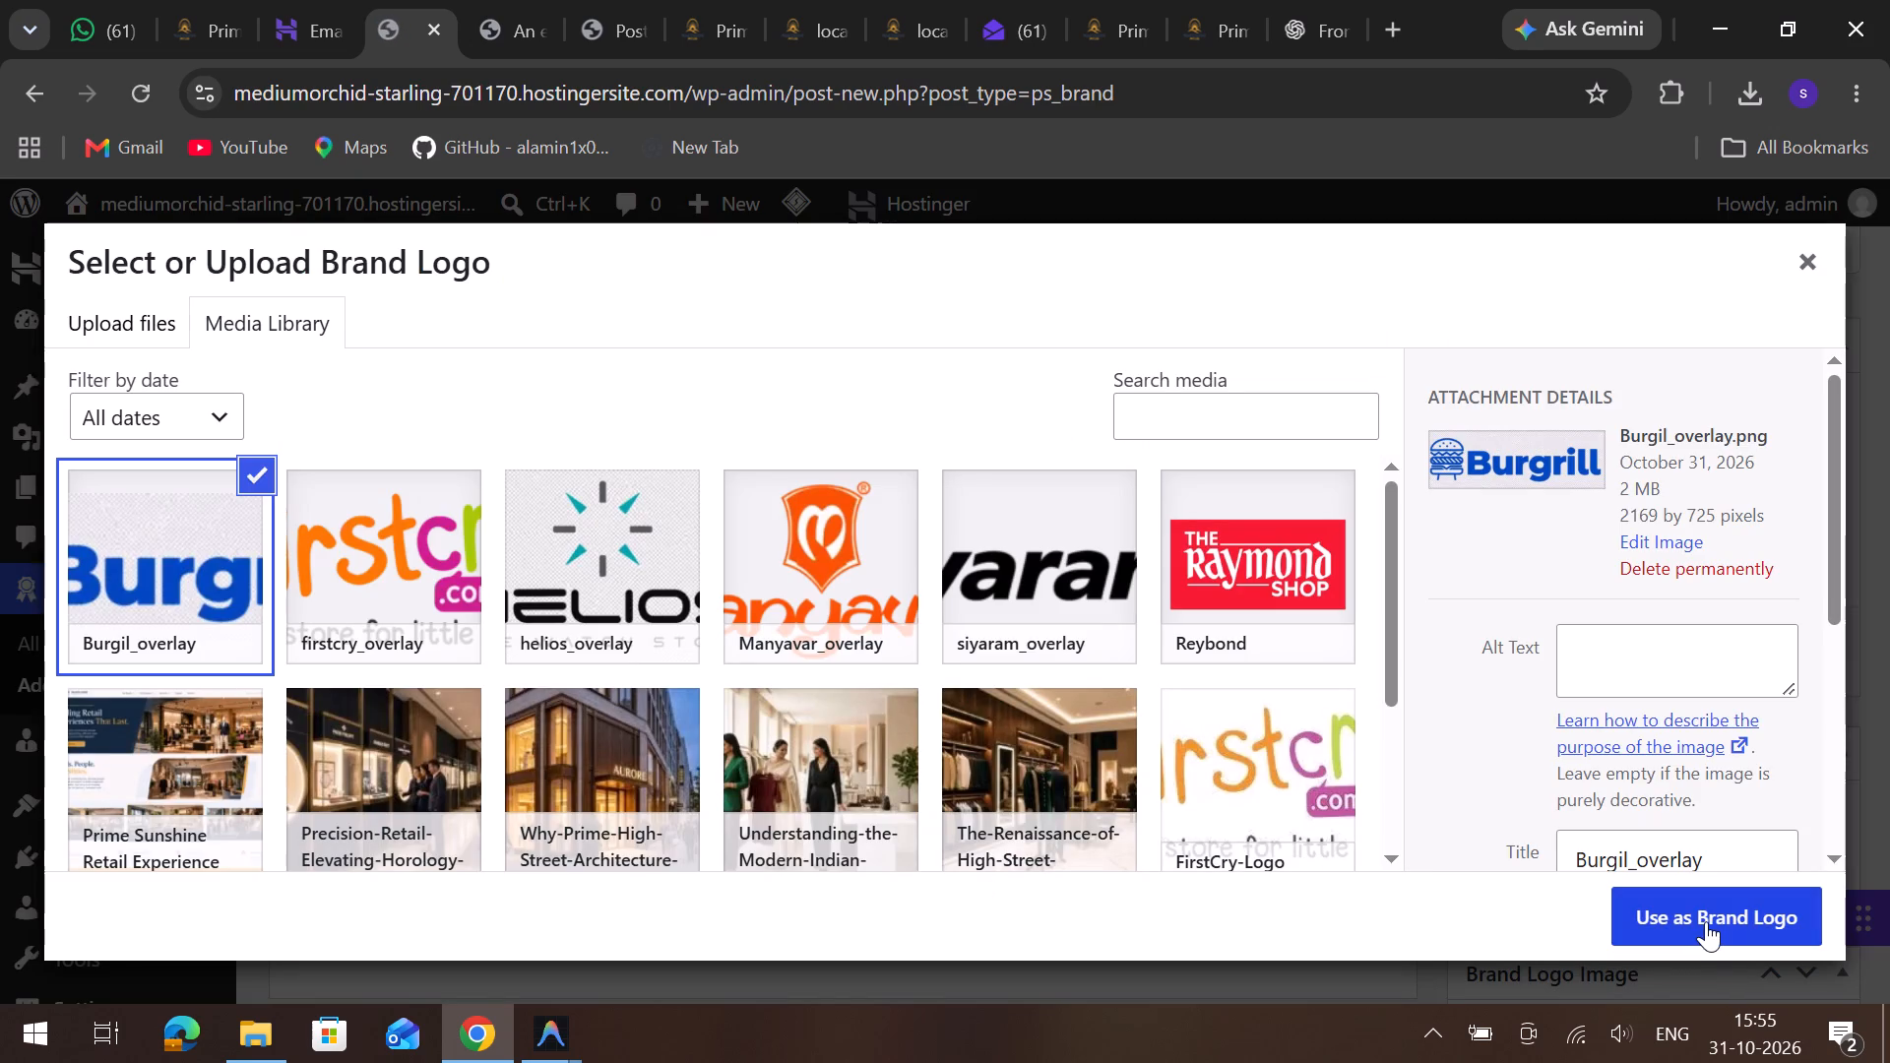
click(1706, 921)
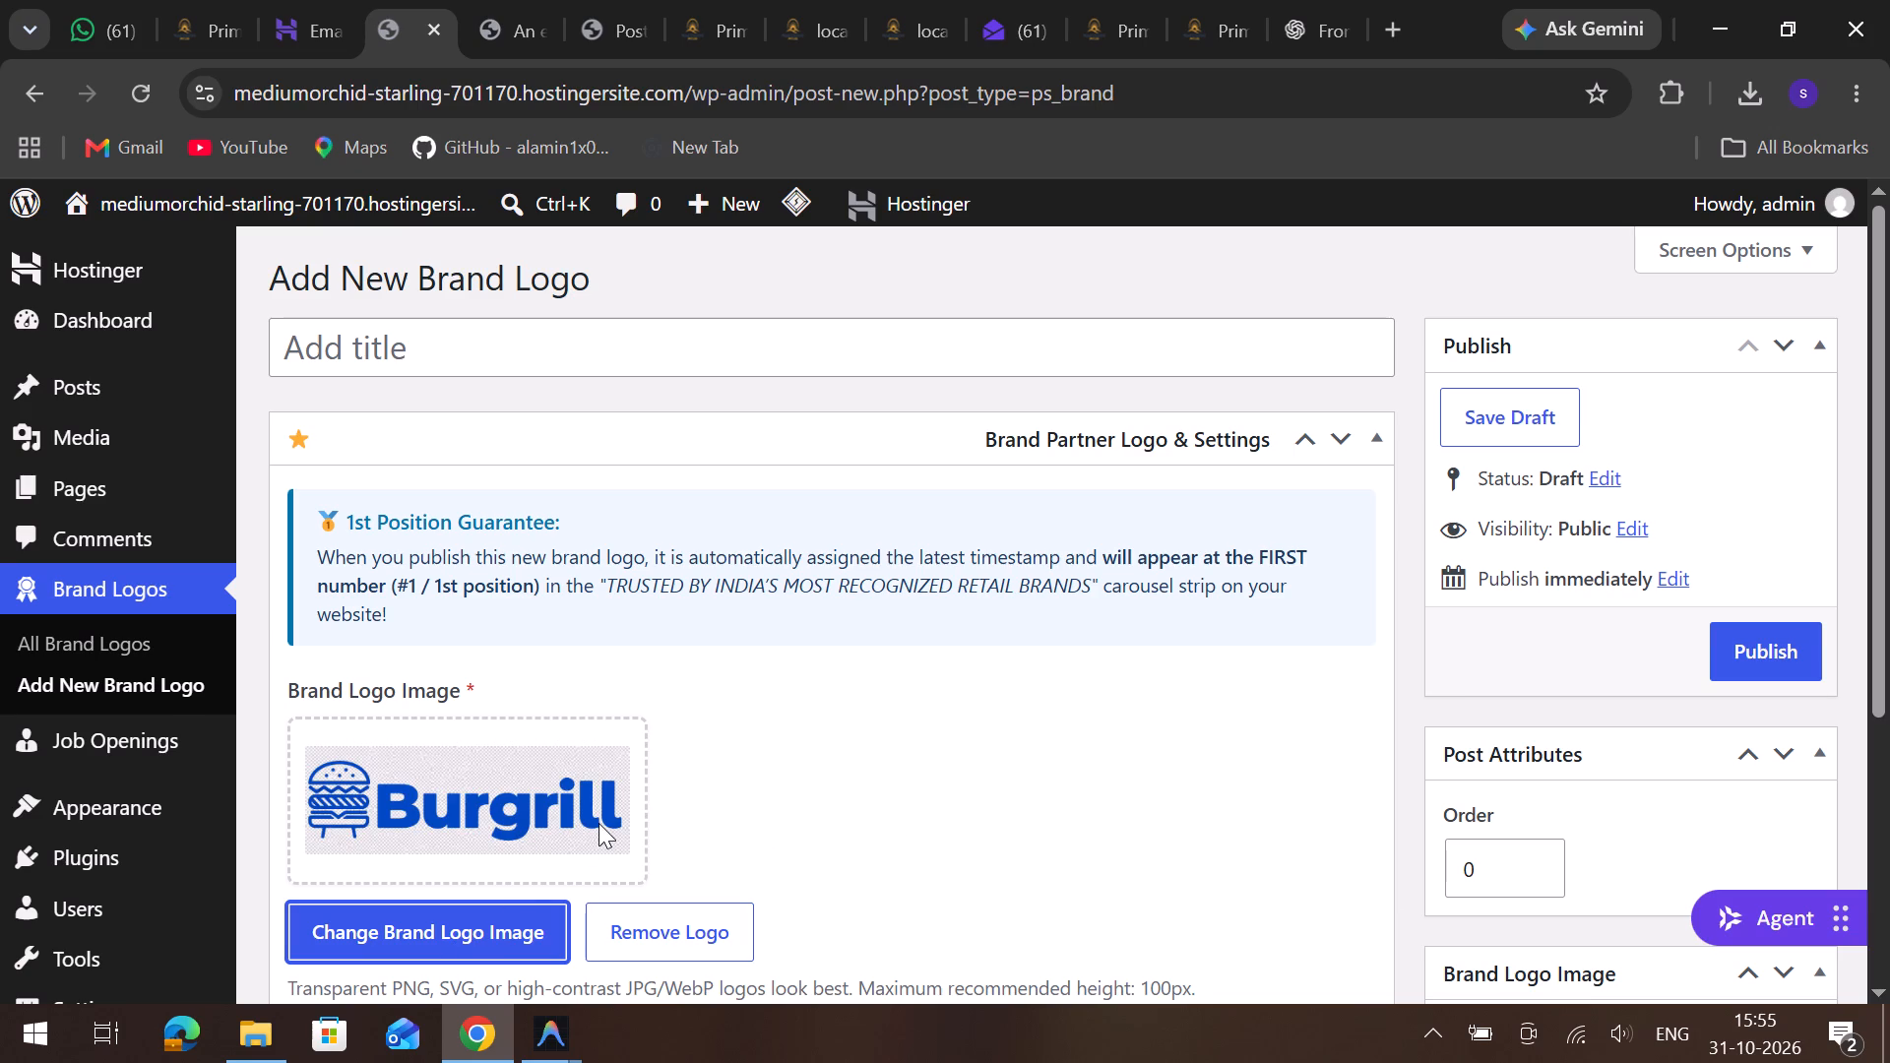
scroll(598, 823, down, 1)
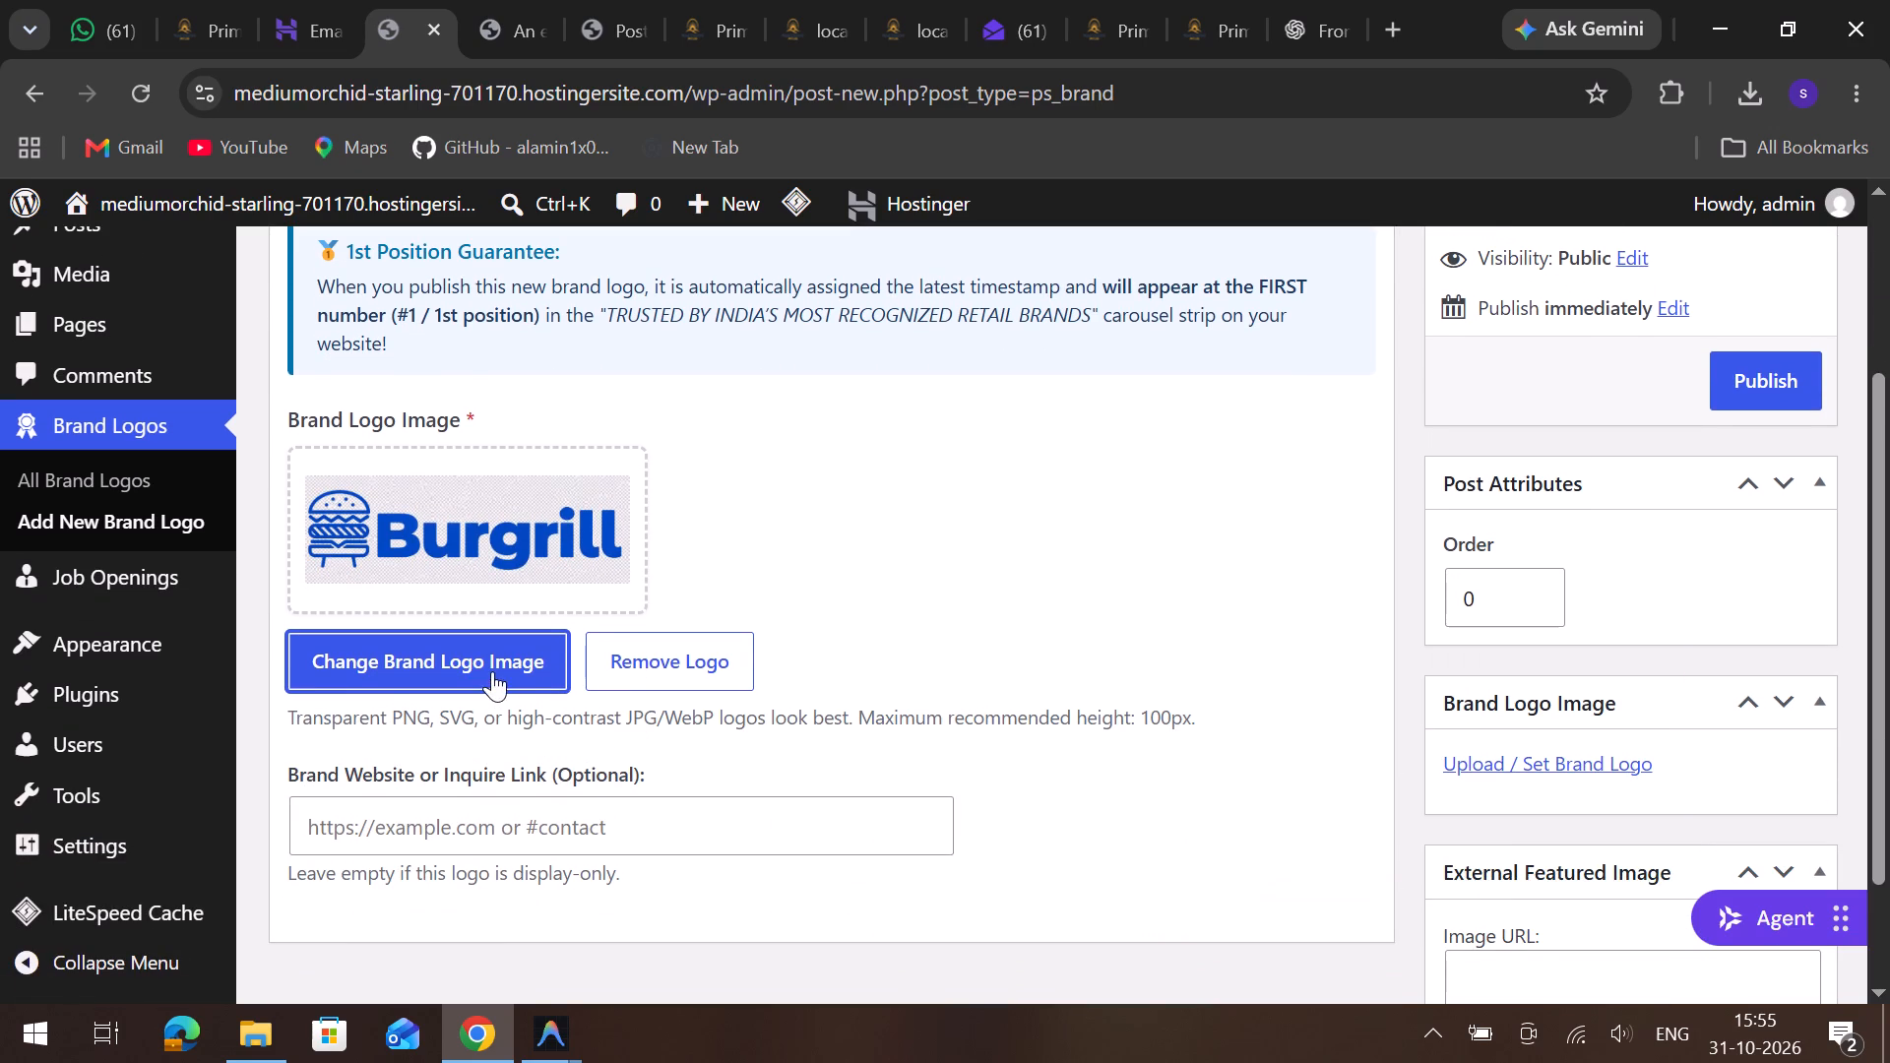
click(1781, 400)
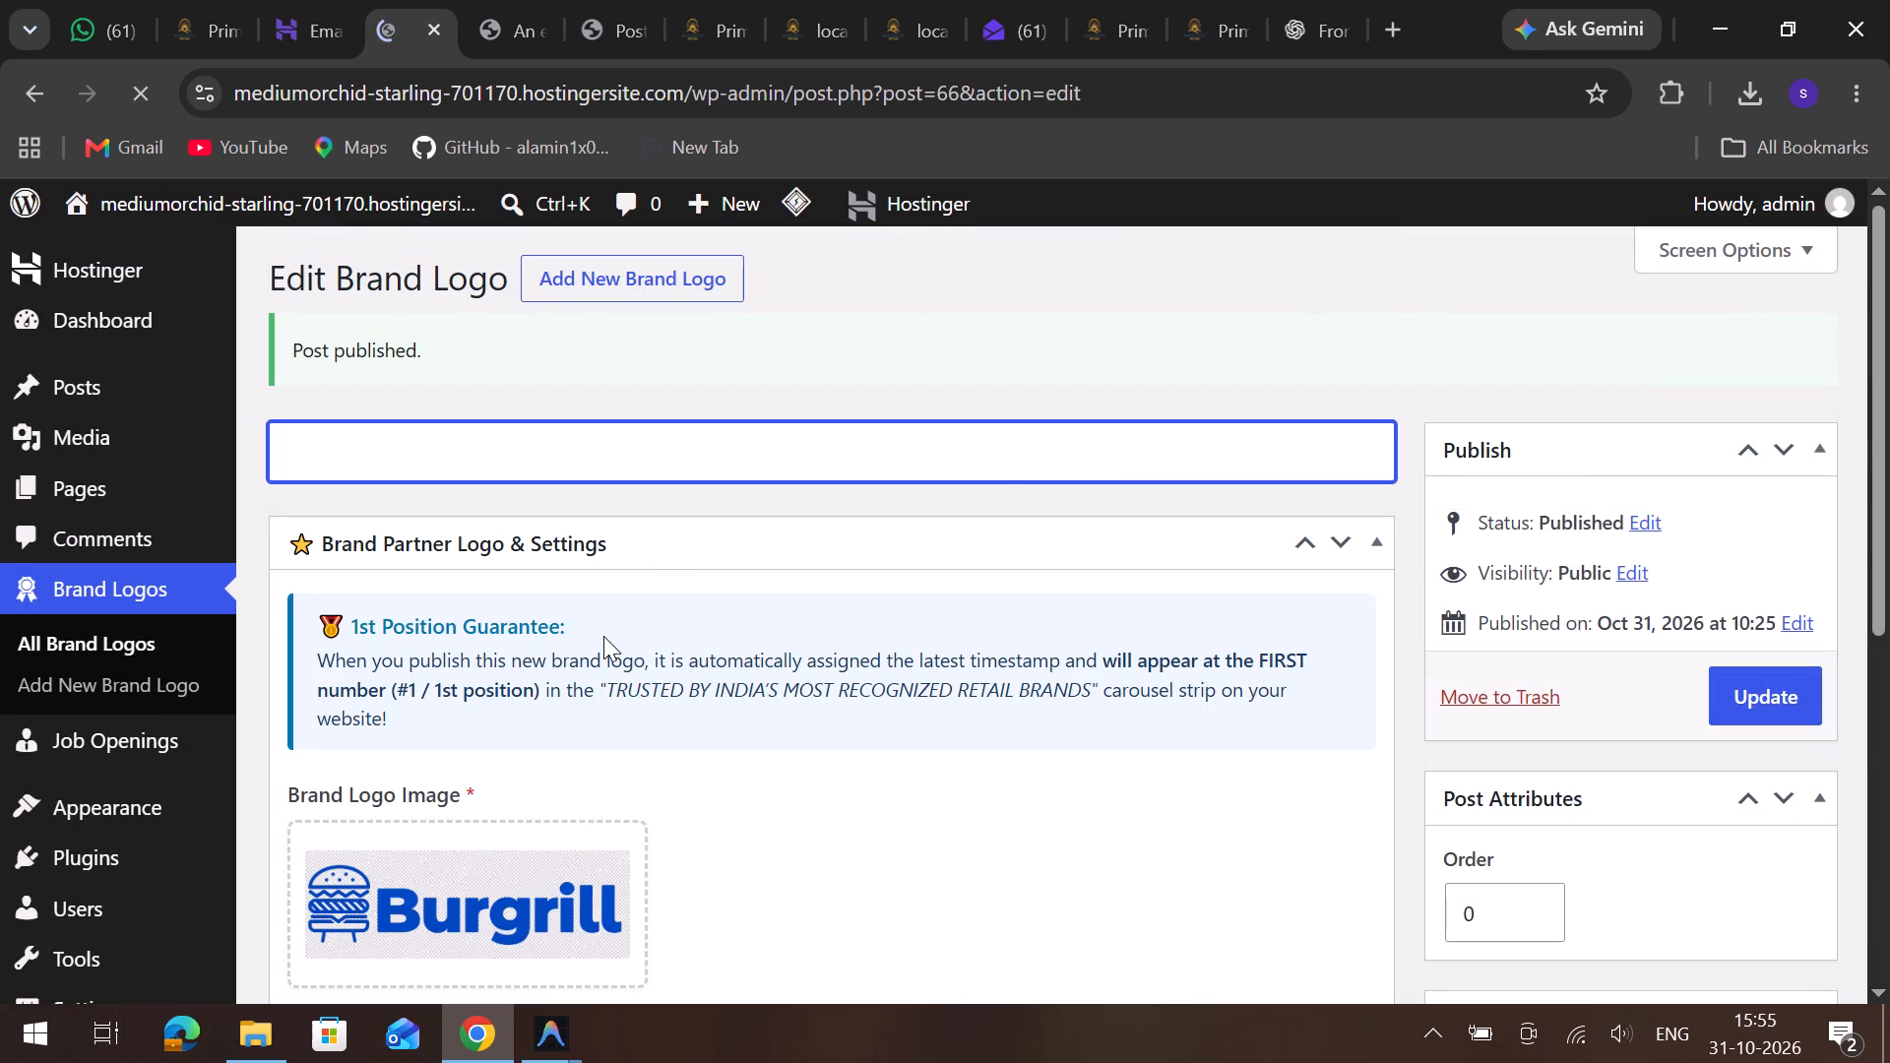
Add and publish another untitled brand logo using the firstcry_overlay image from the Media Library.
click(647, 292)
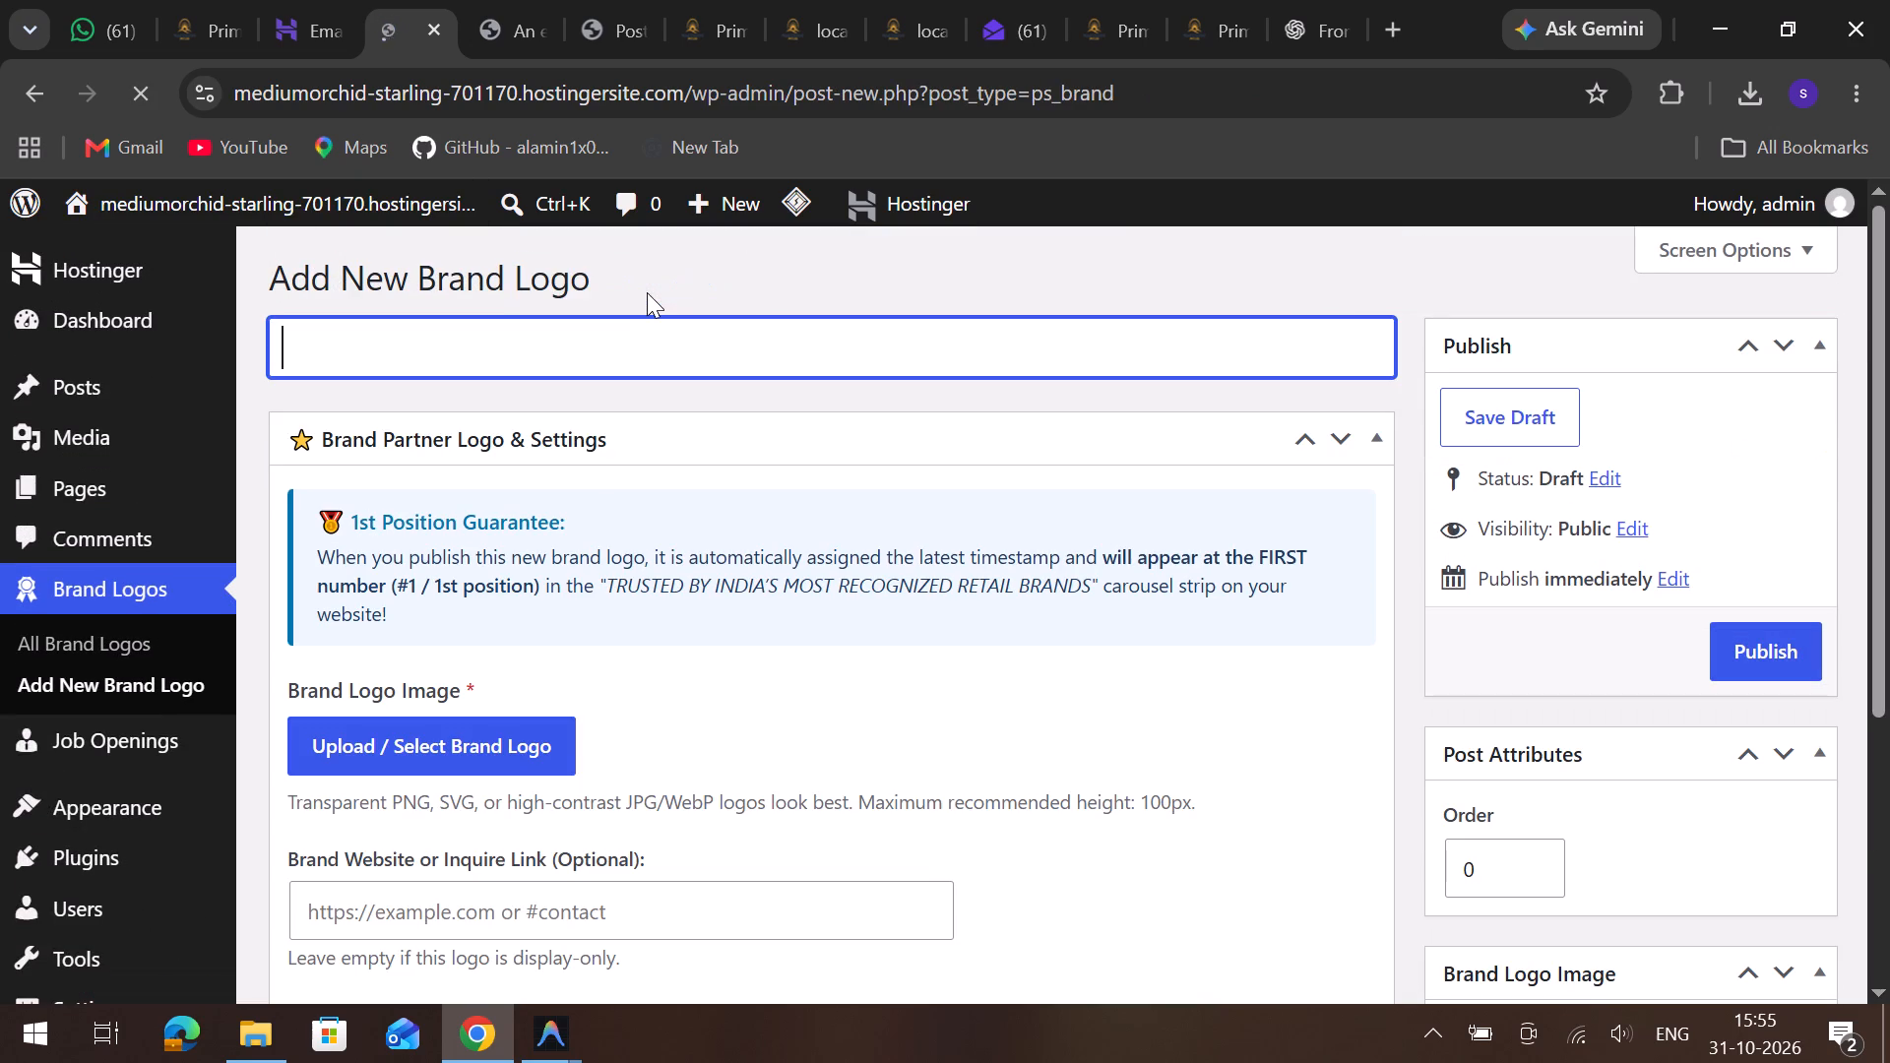
click(472, 730)
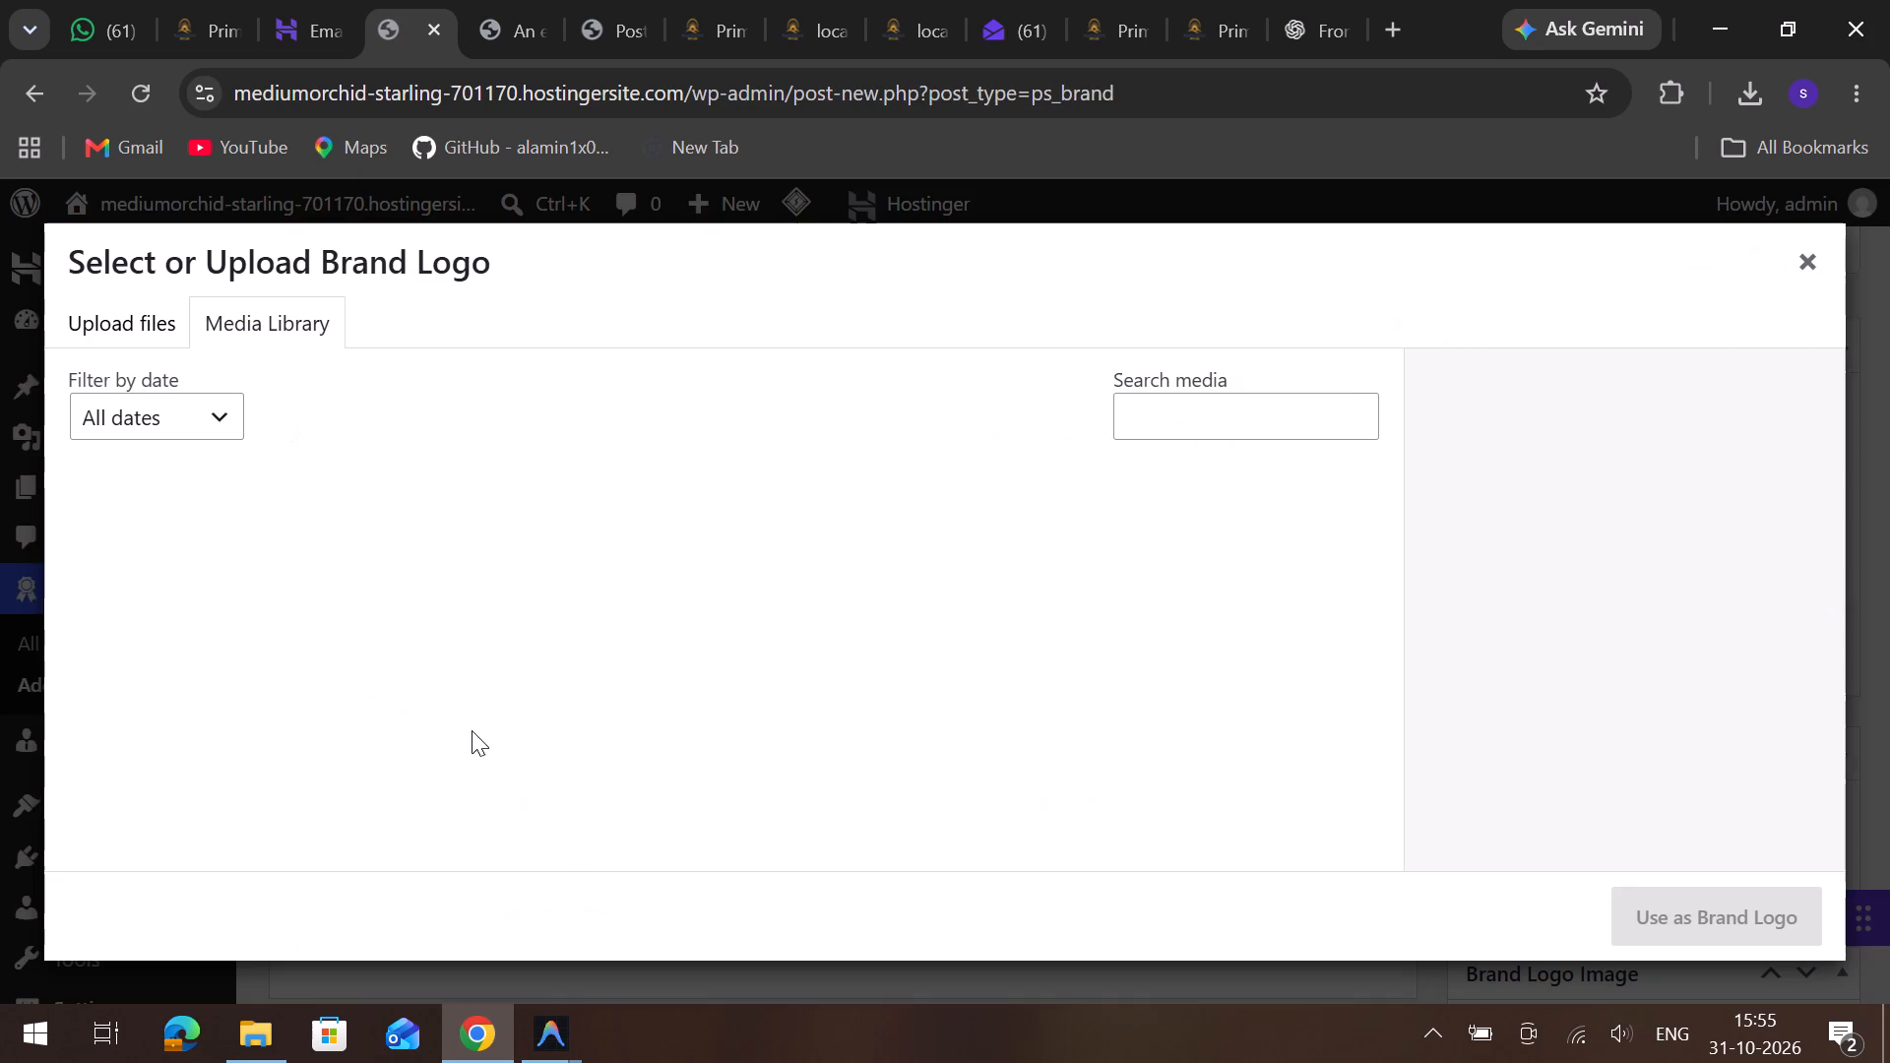
click(367, 562)
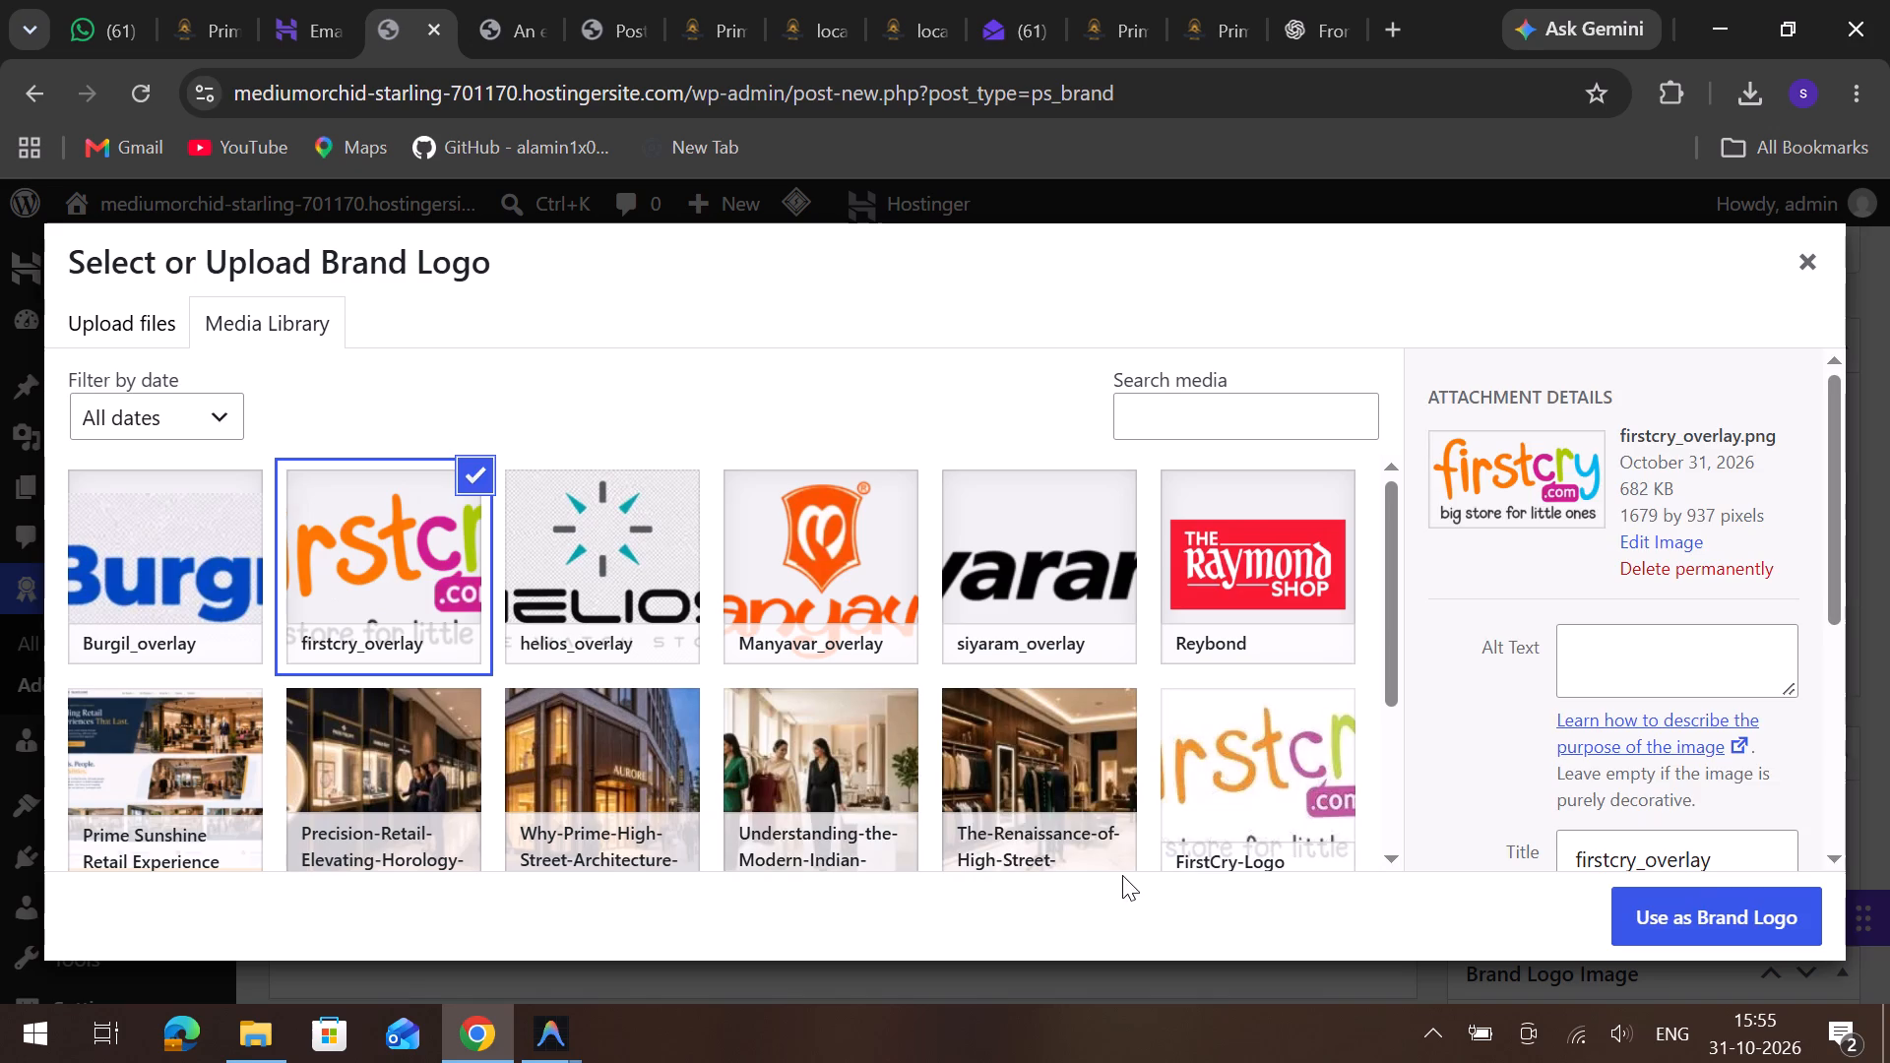
click(1728, 917)
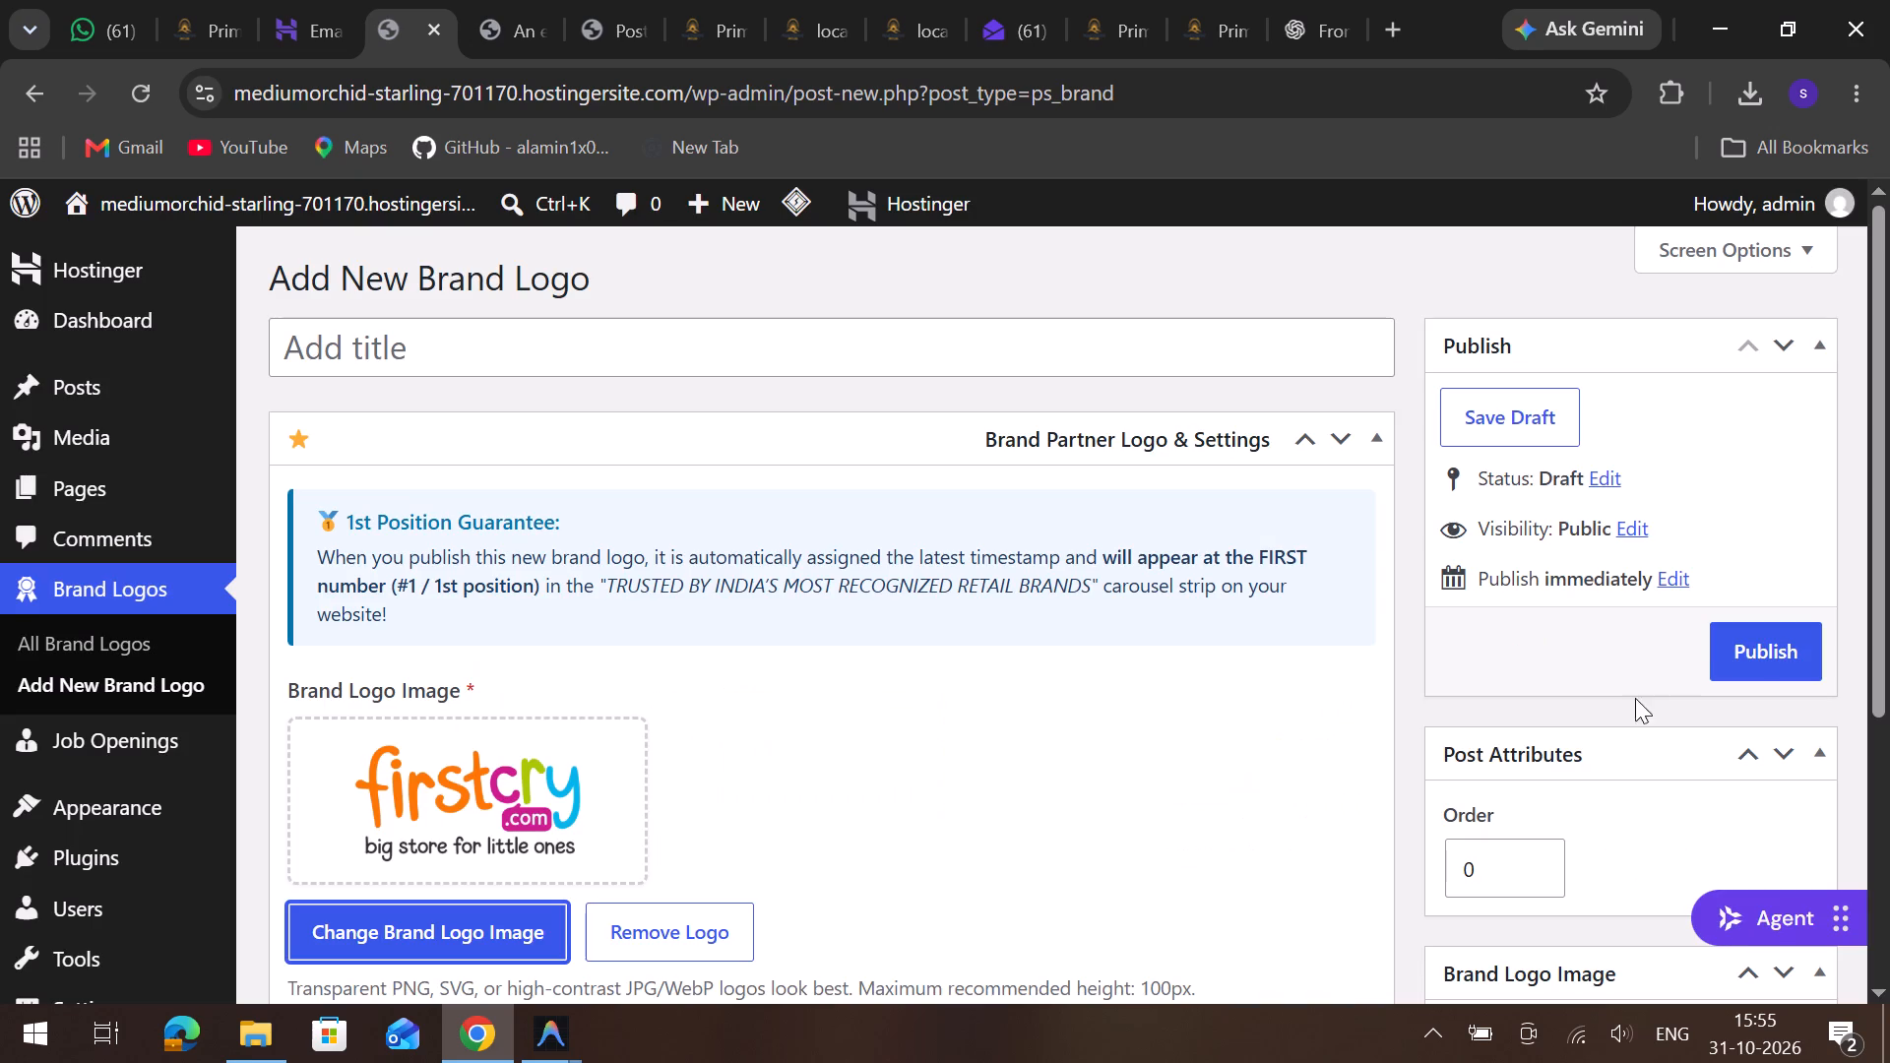
click(1735, 657)
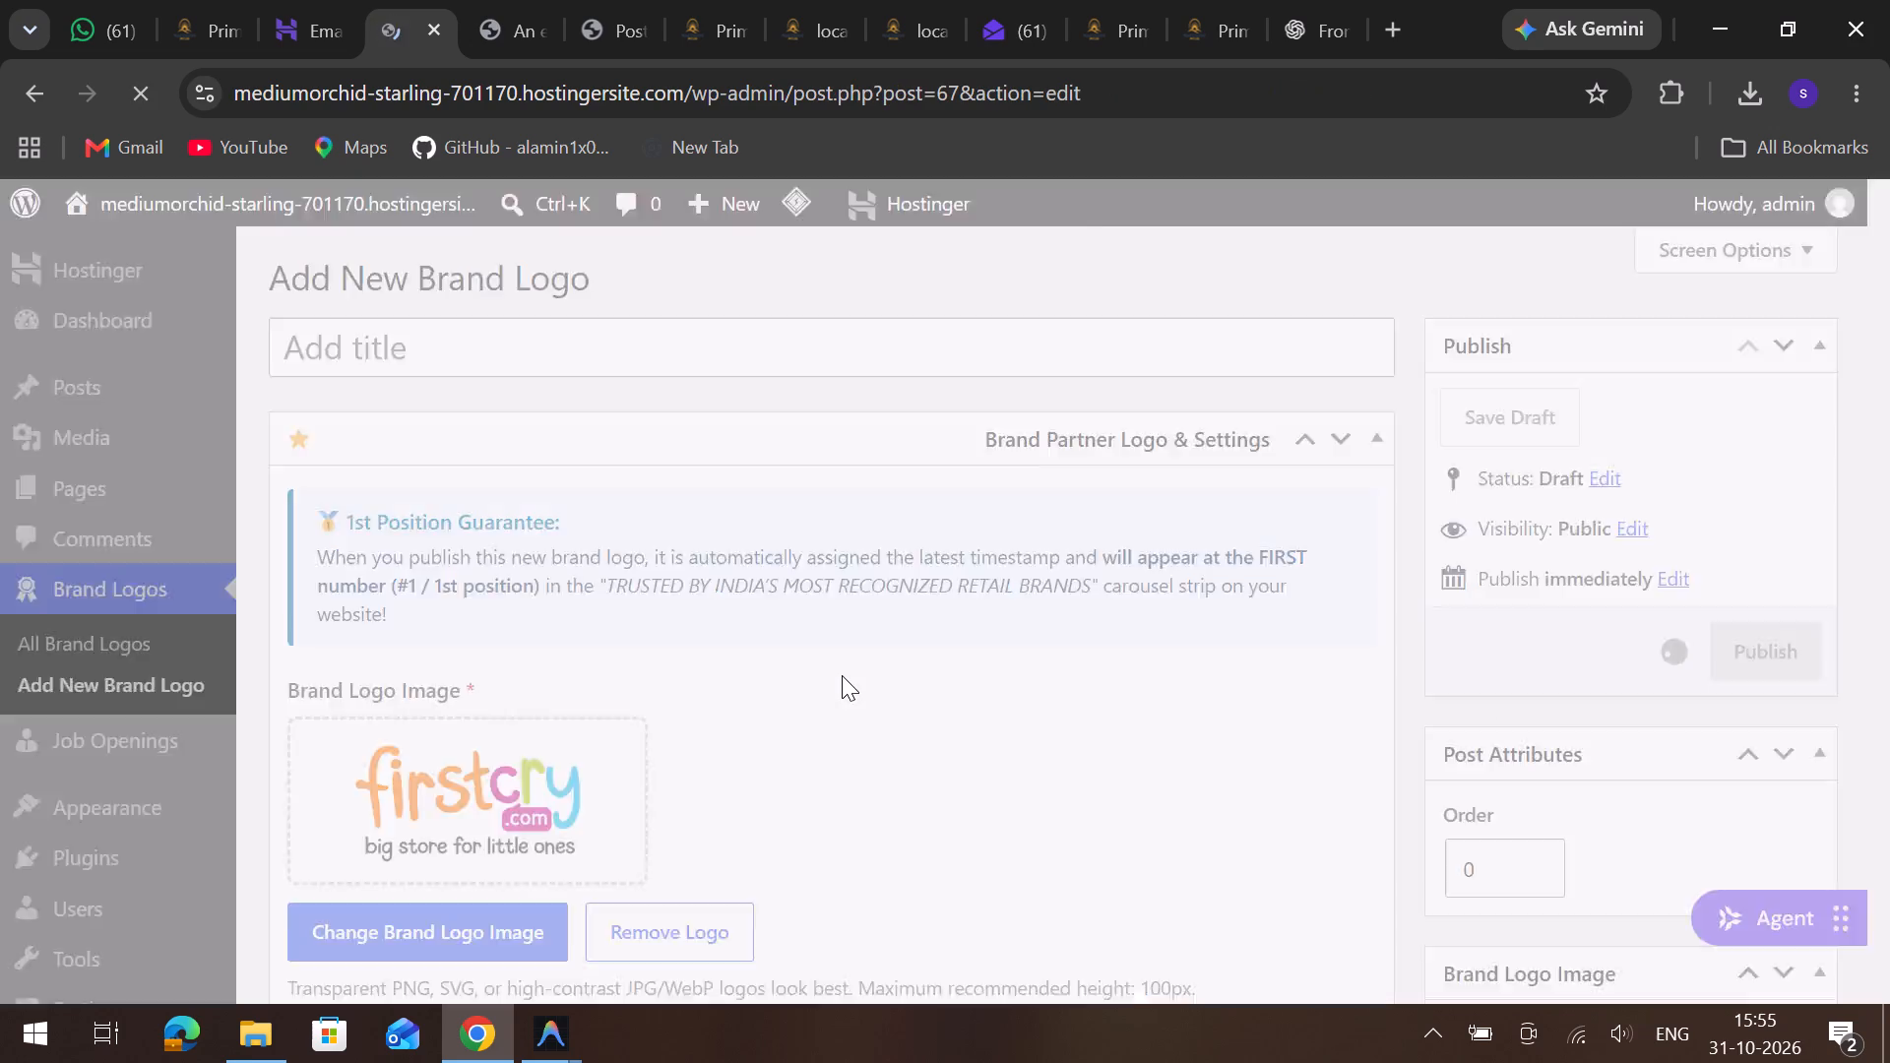
Start adding another new brand logo entry.
click(609, 285)
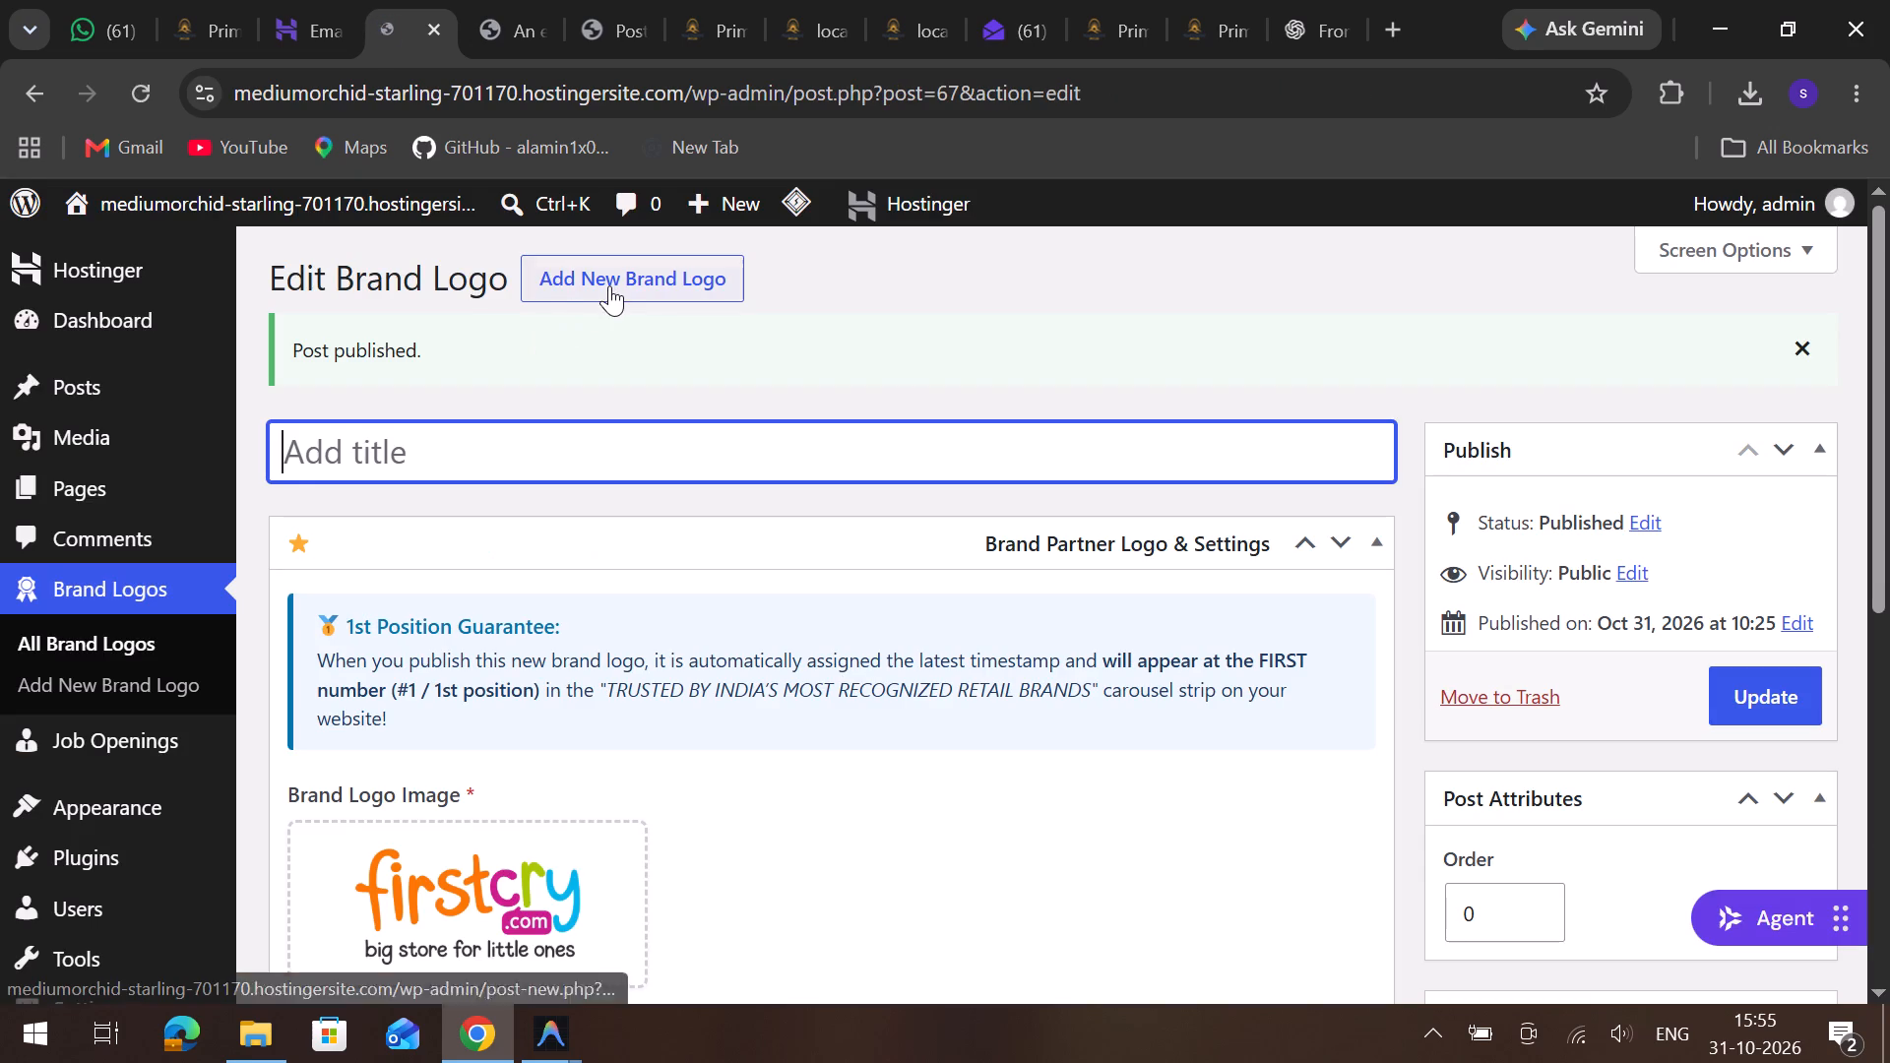
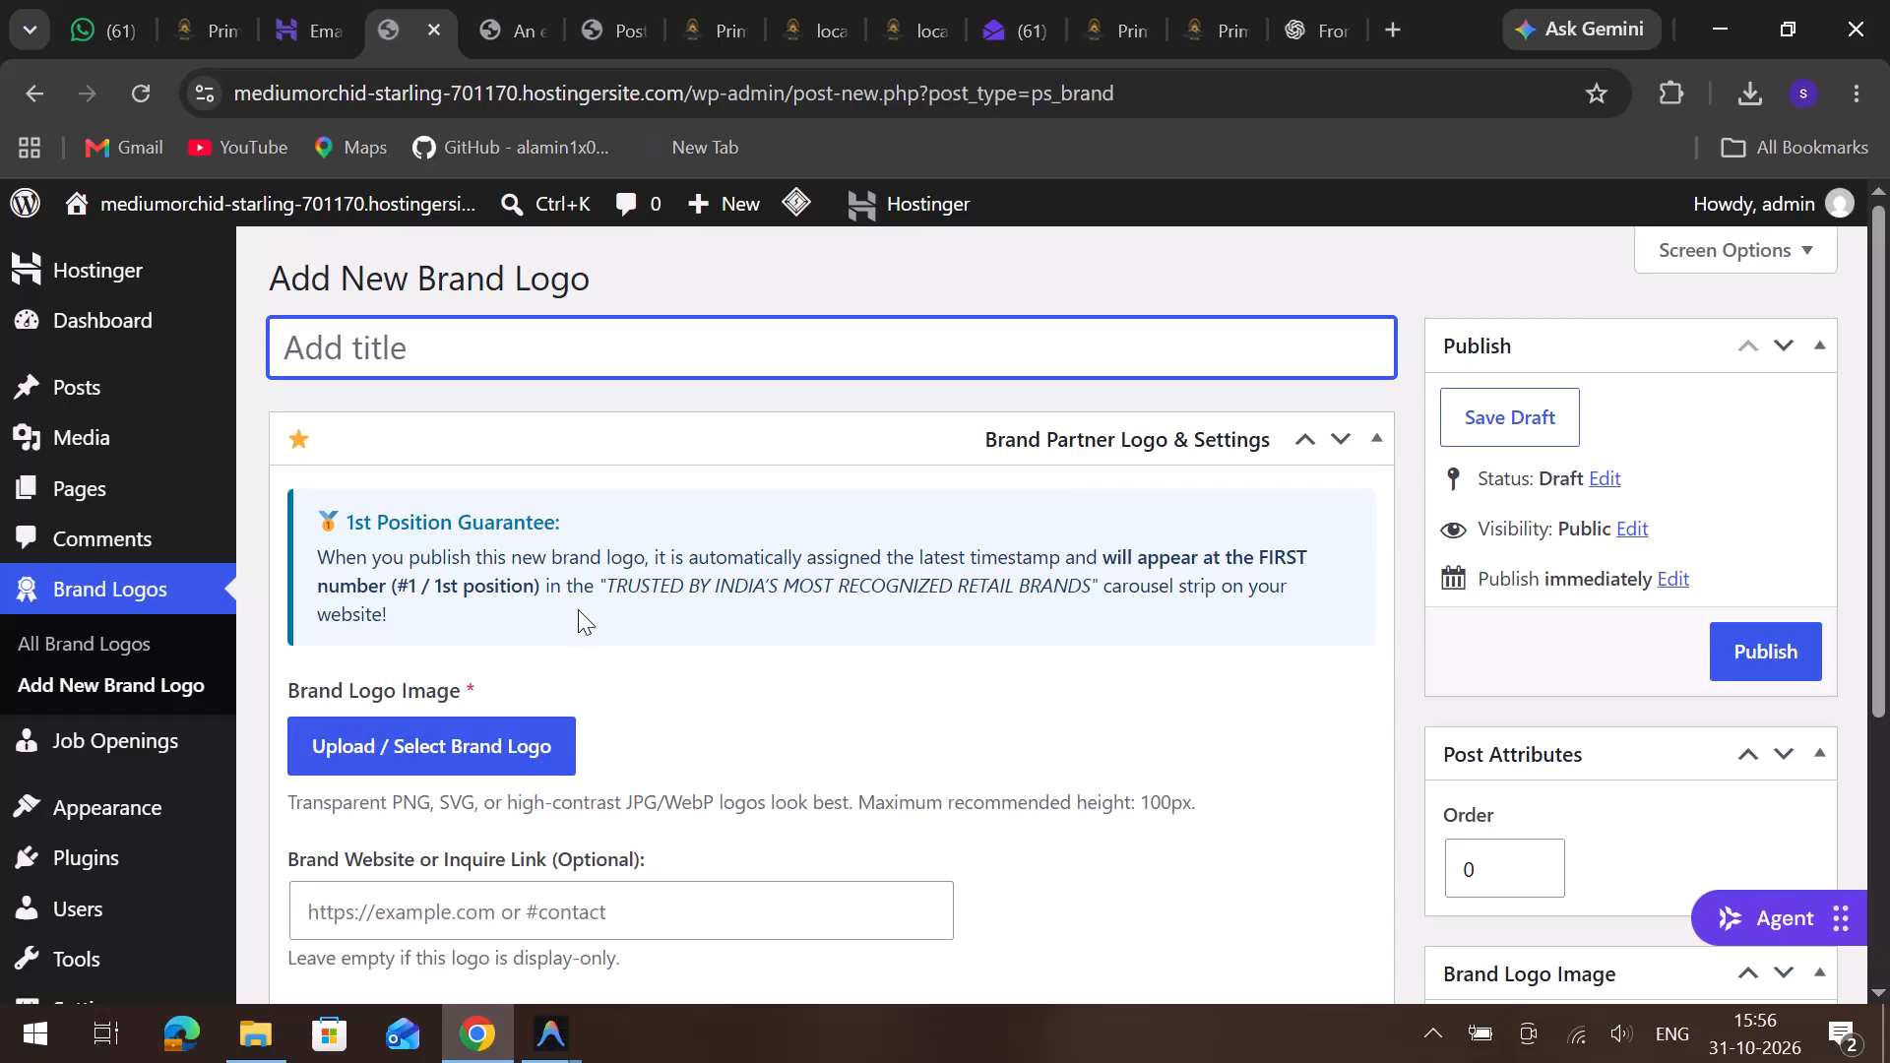
Set helios_overlay from the Media Library as the new brand logo's image and publish the entry without a title.
click(491, 737)
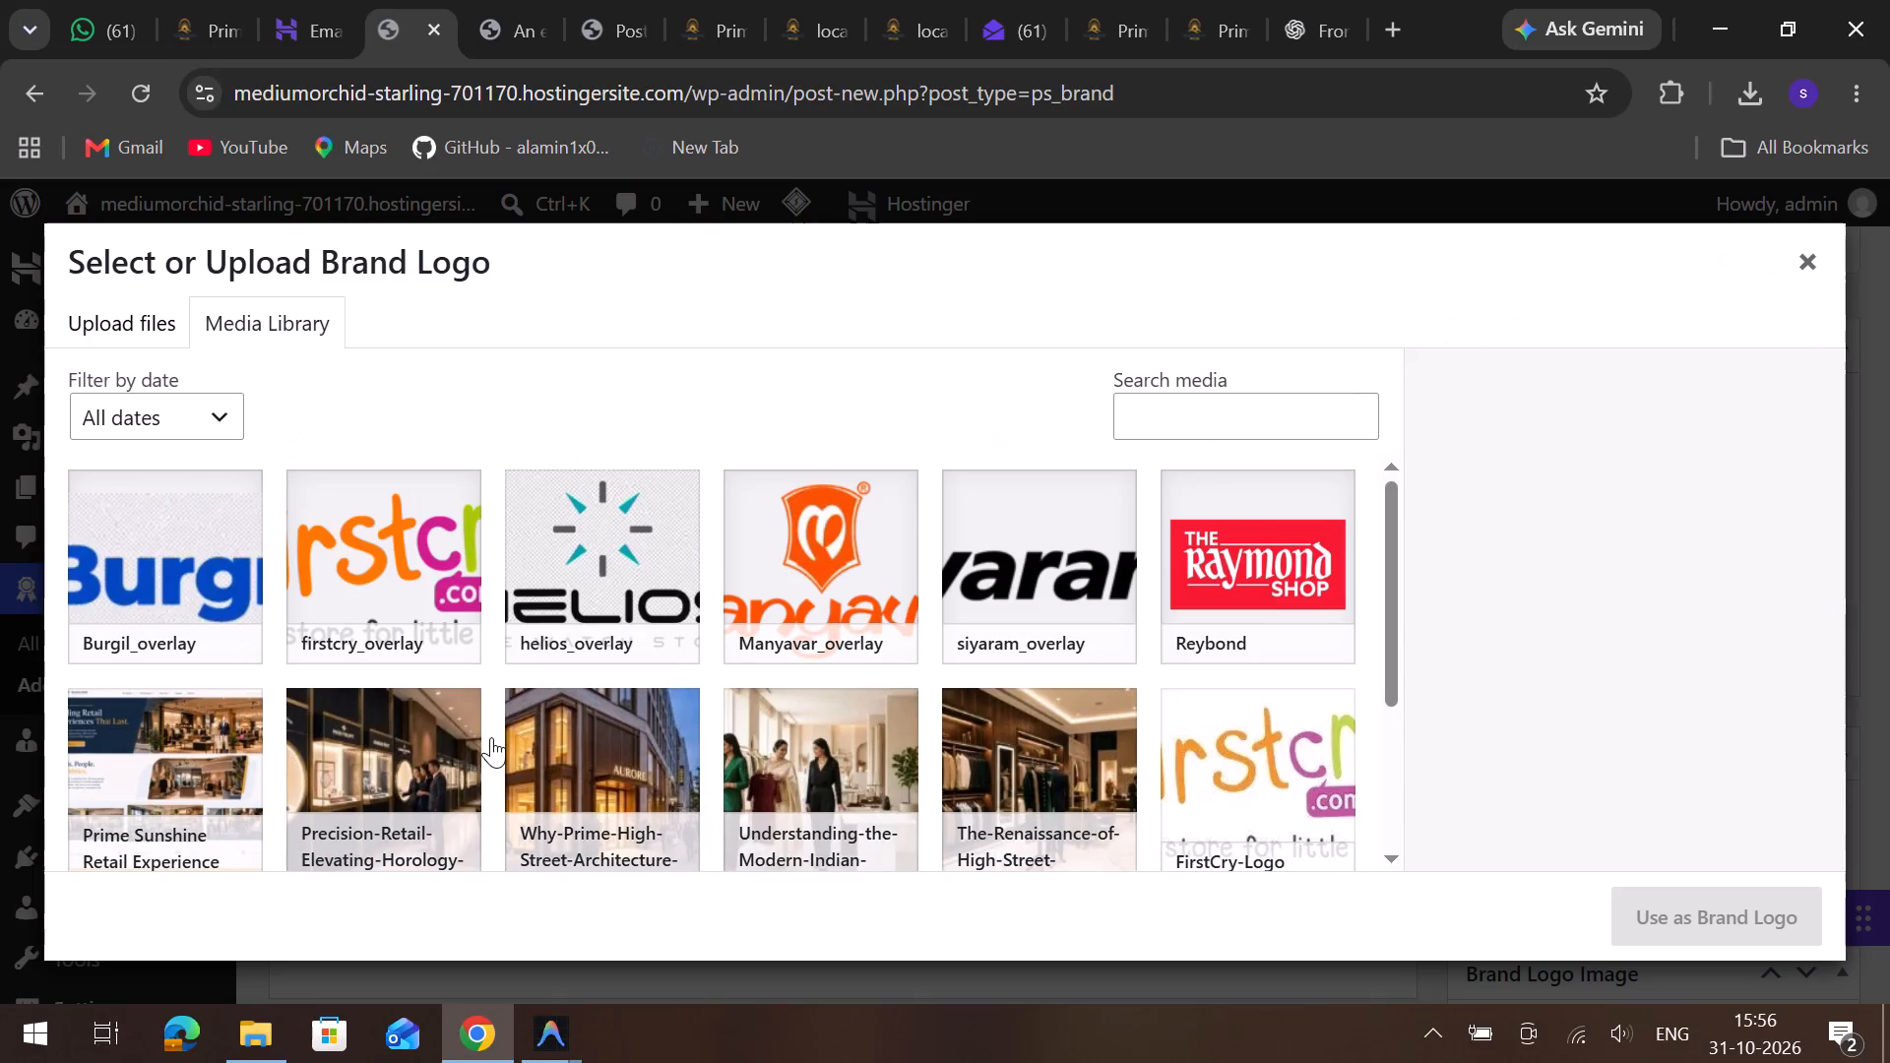
click(664, 581)
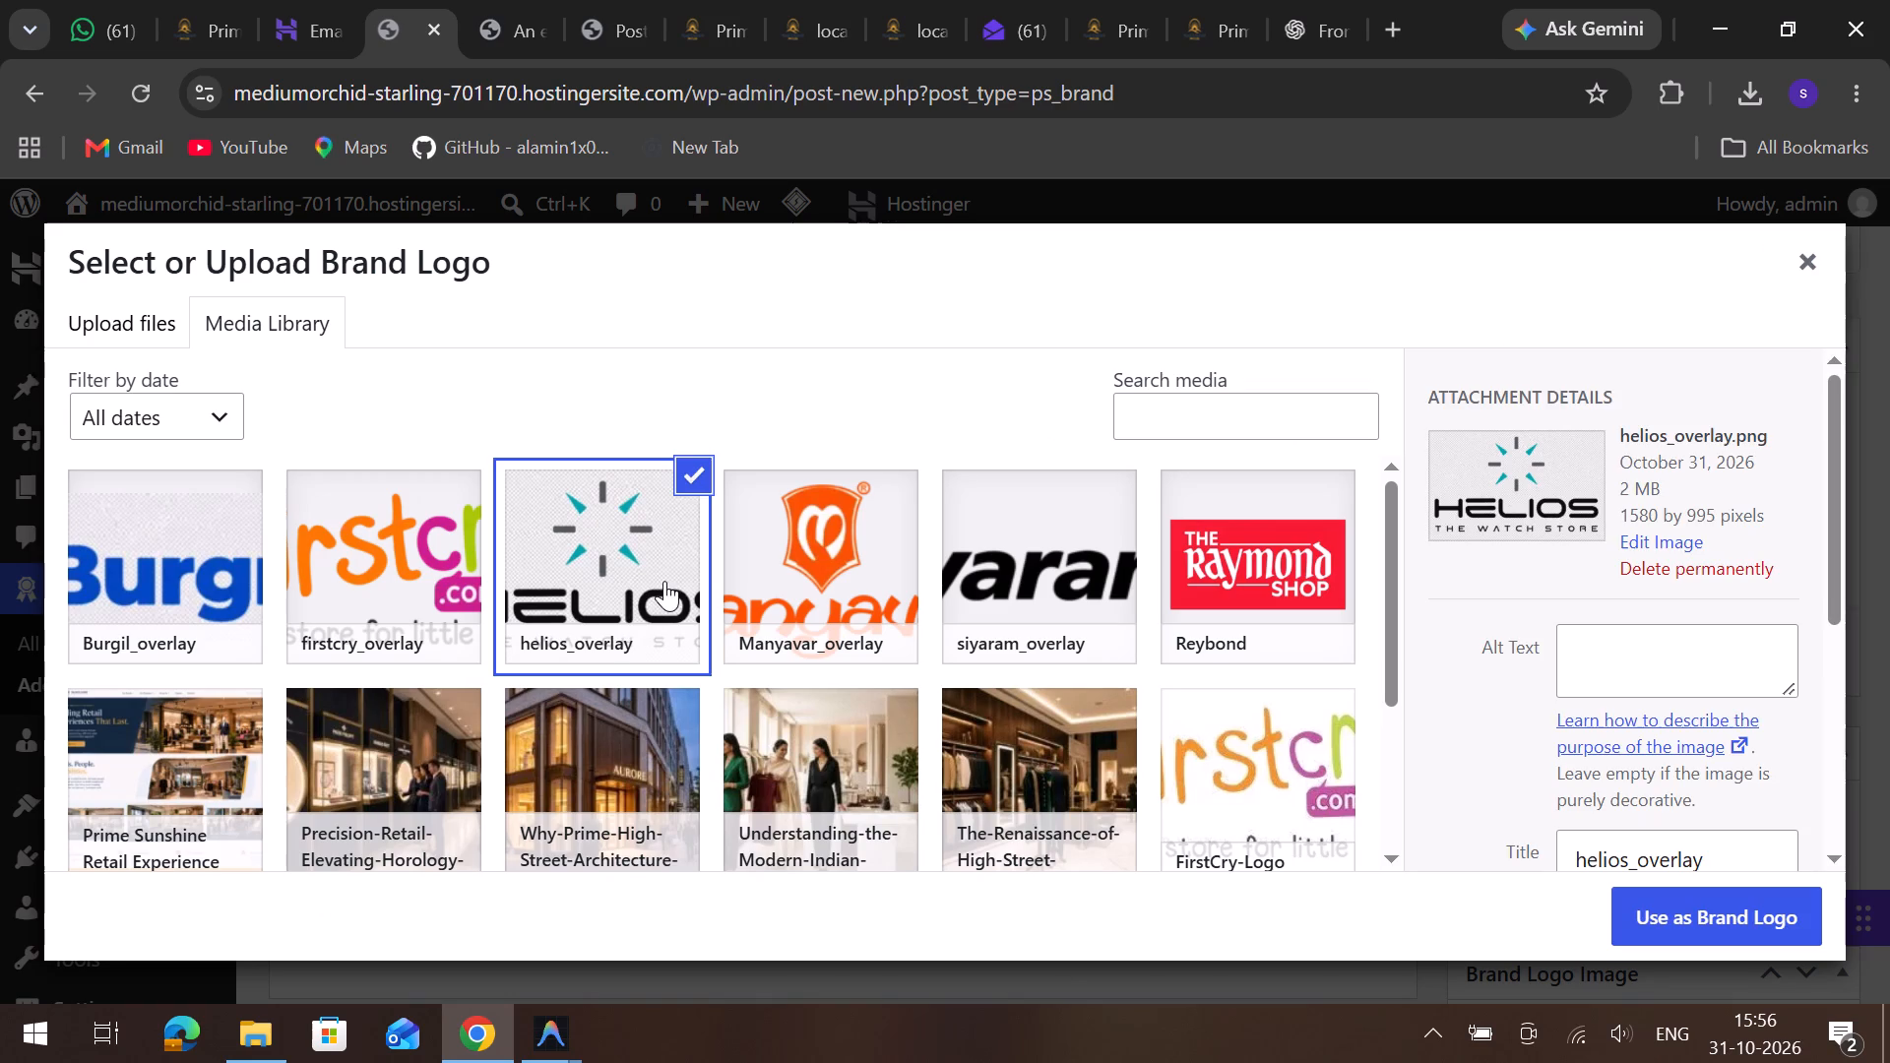
click(1666, 938)
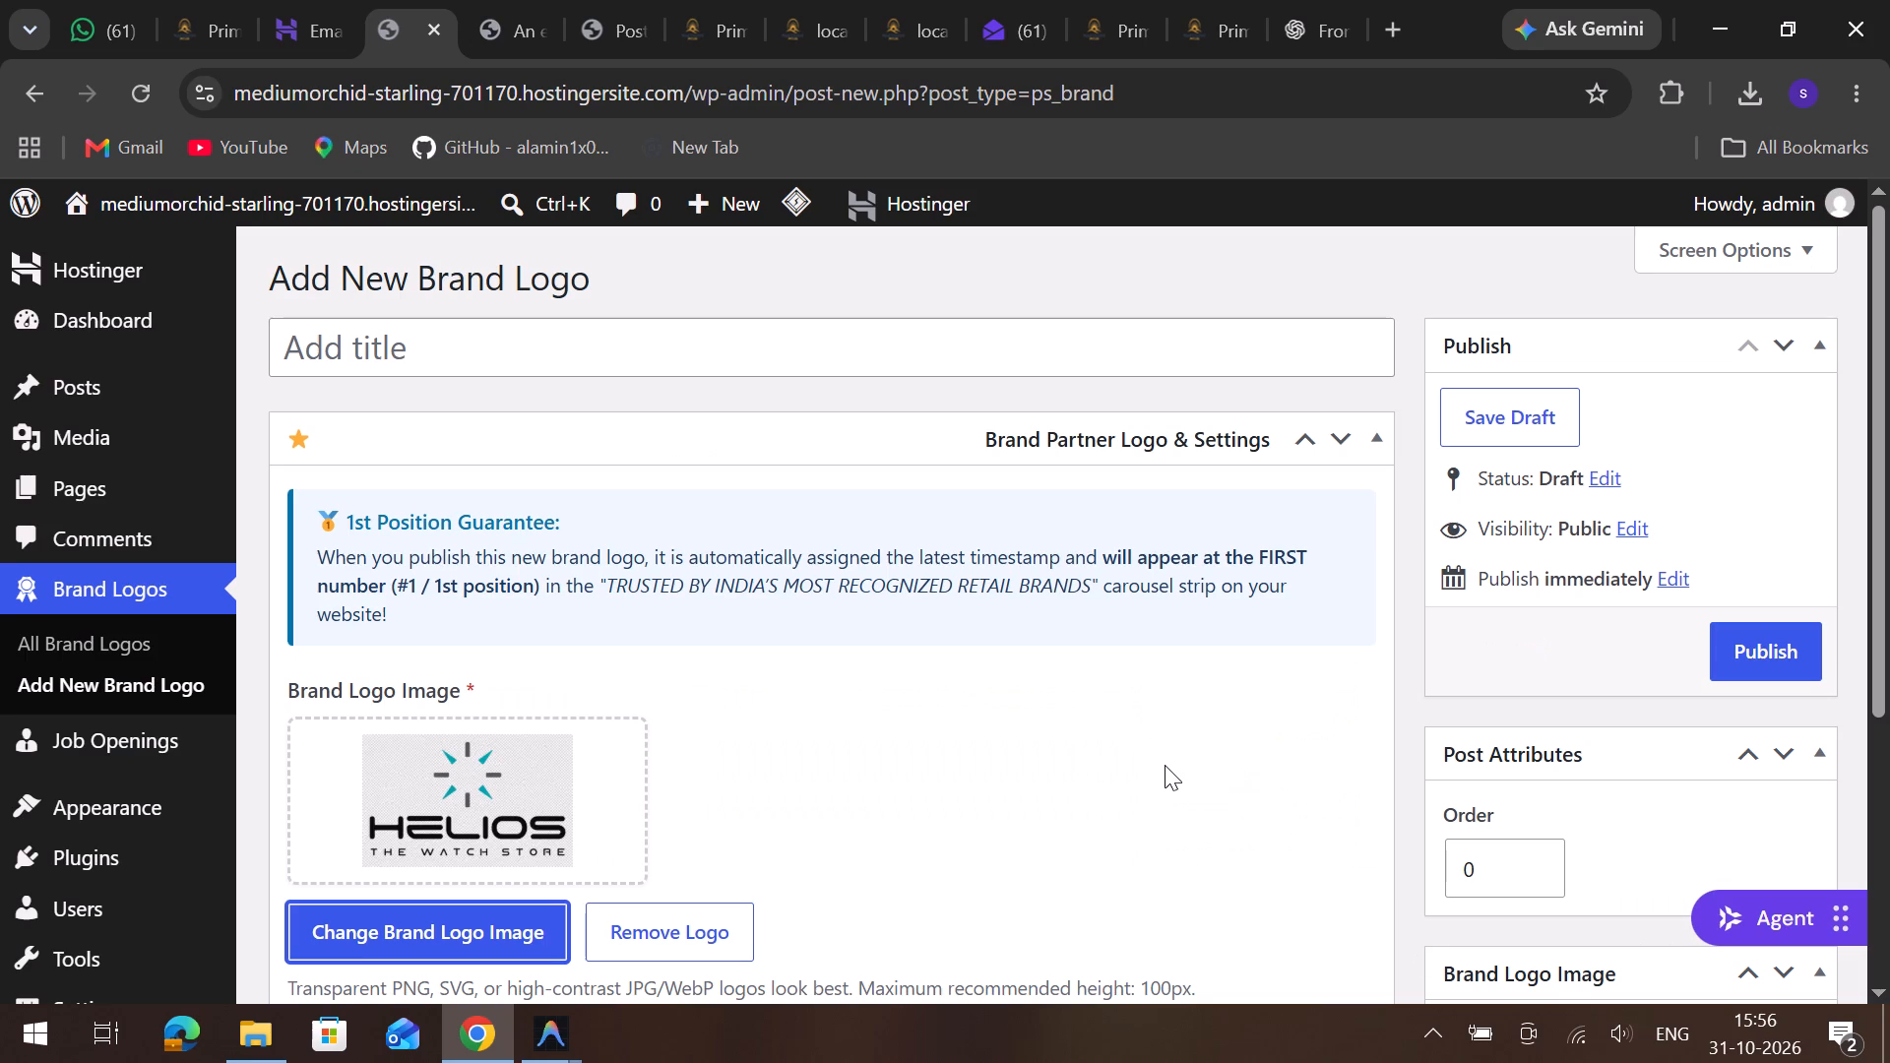
click(1758, 656)
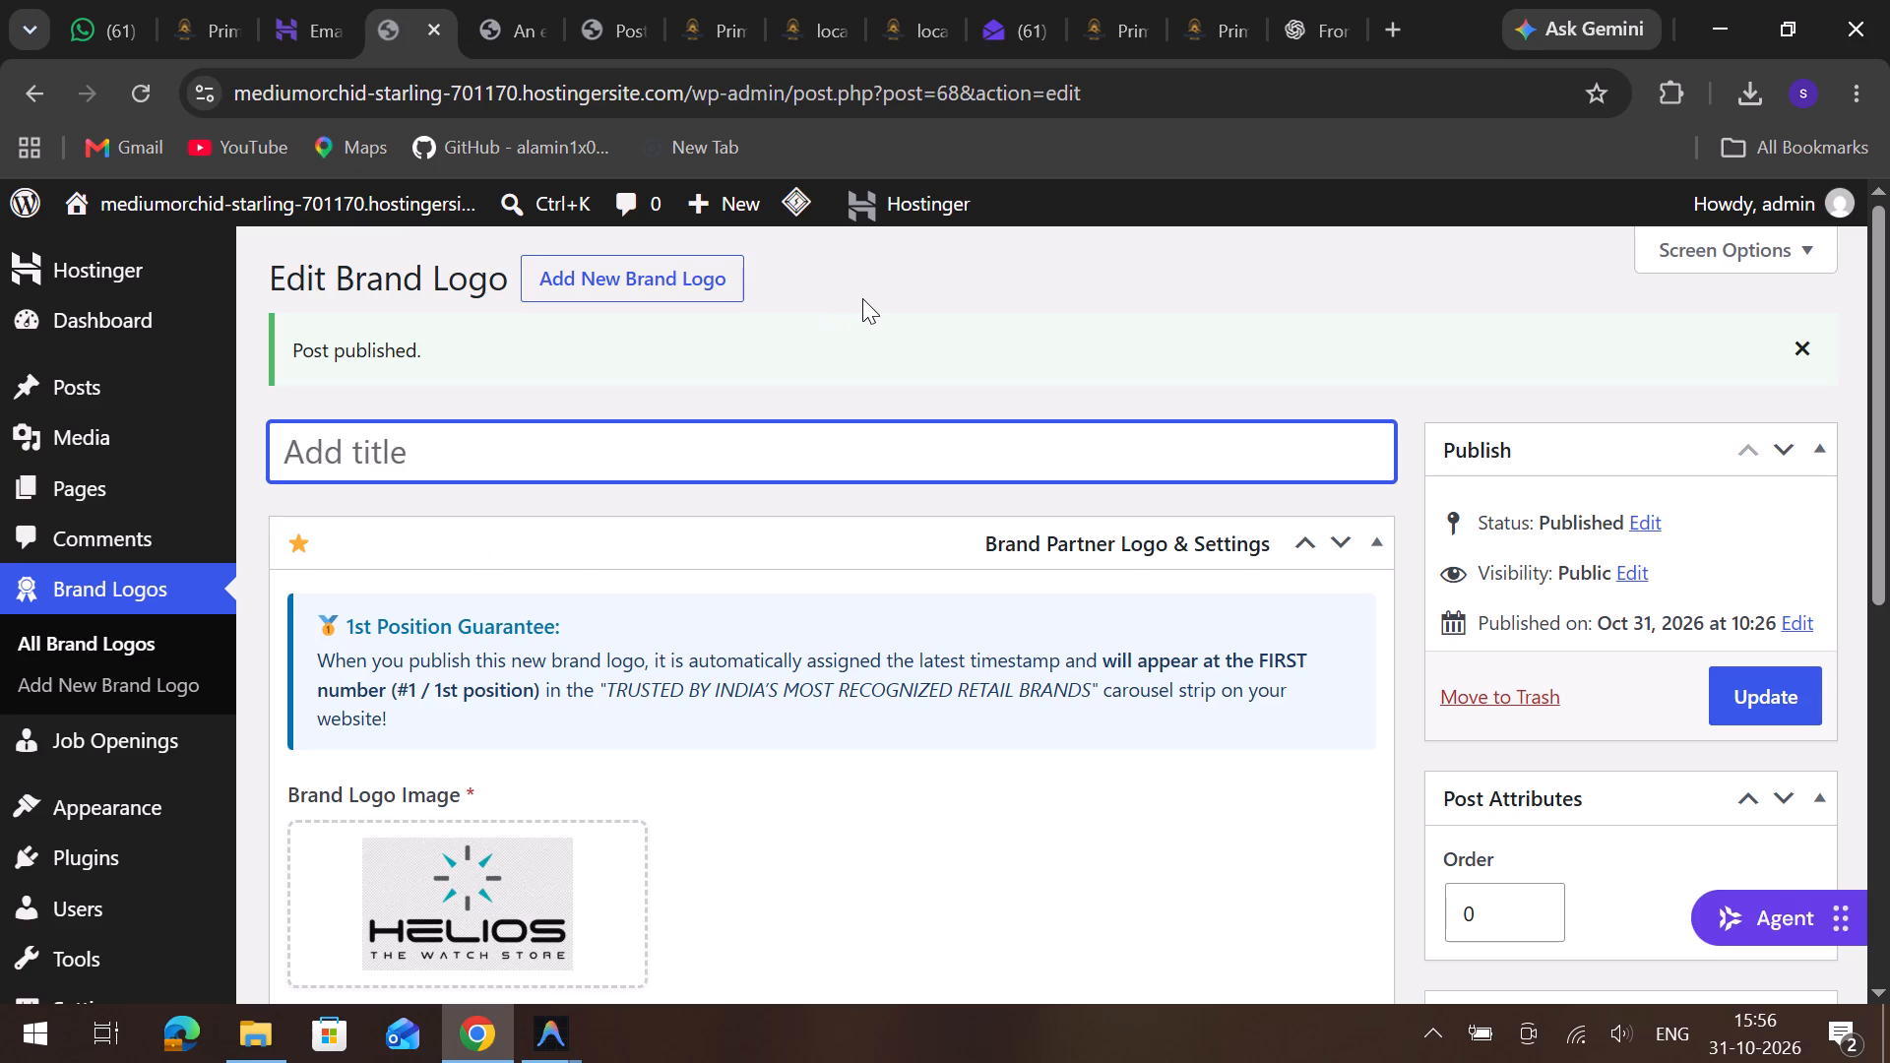
Add and publish another untitled brand logo using the Manyavar_overlay image from the Media Library.
click(582, 277)
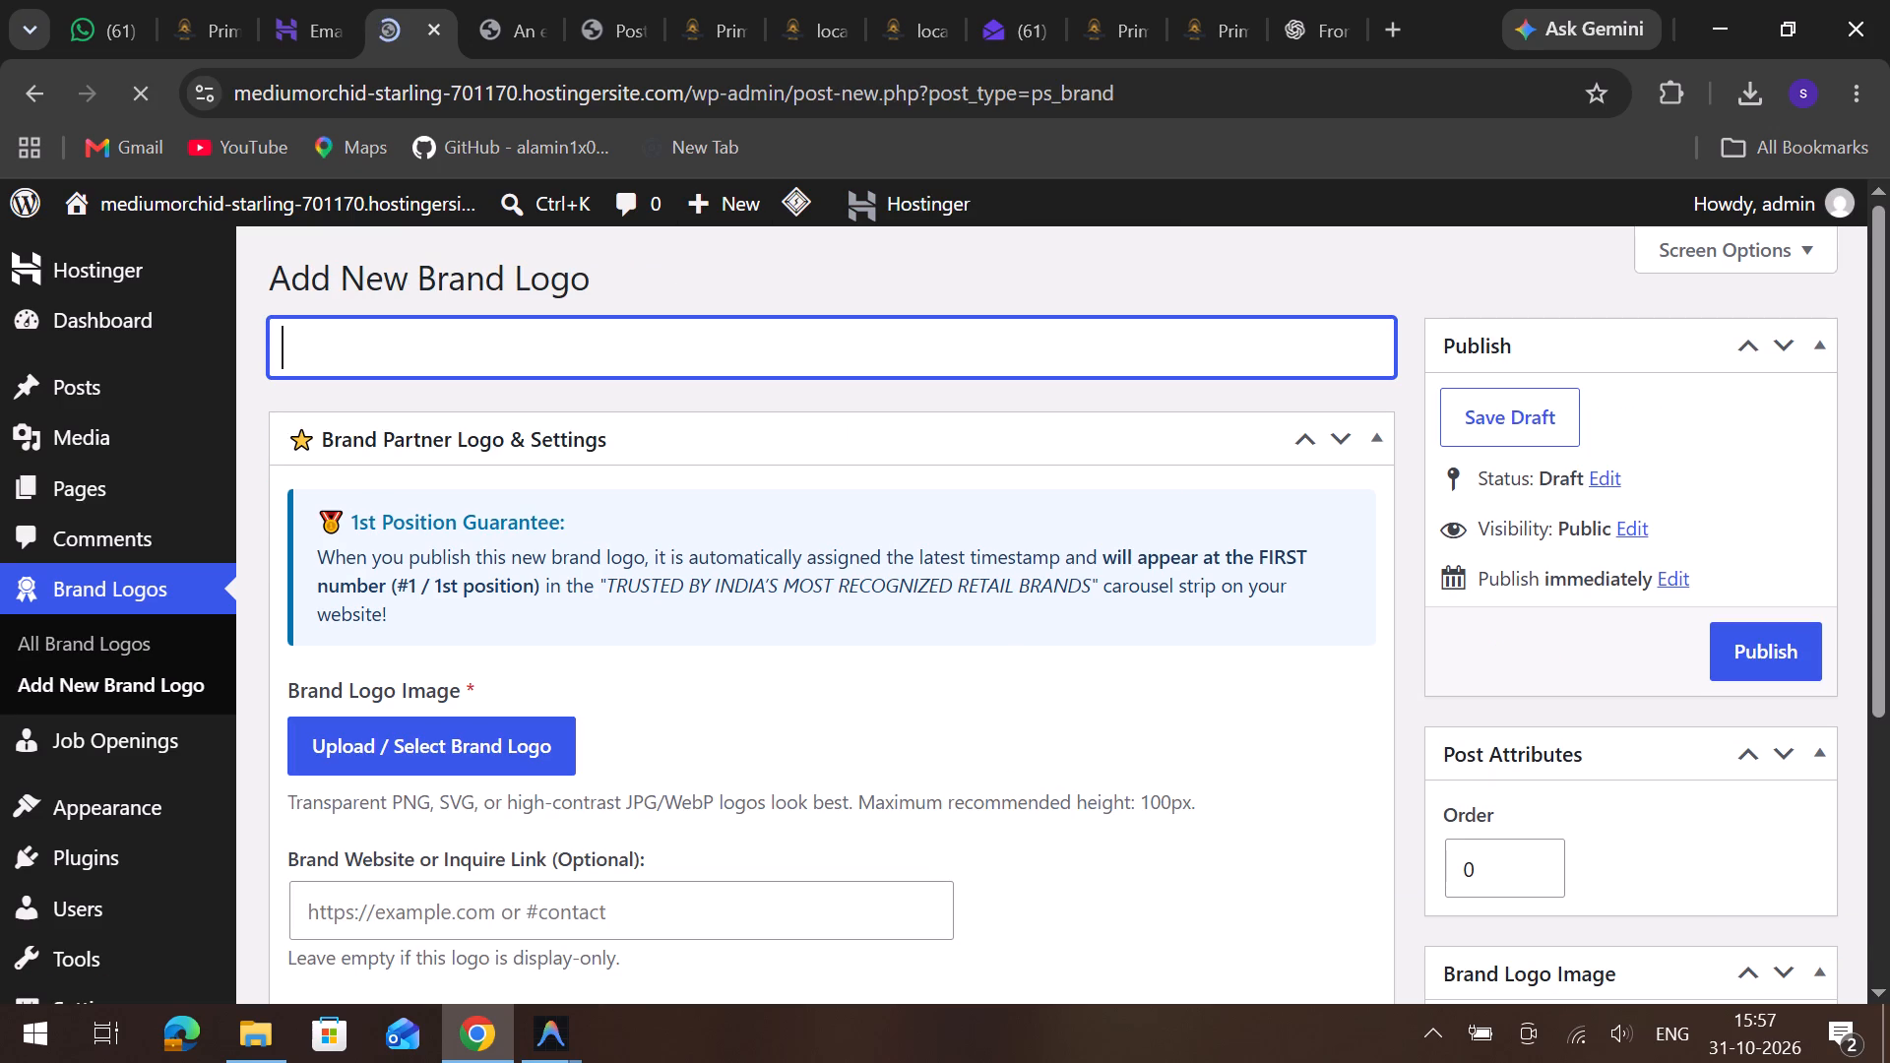
click(408, 739)
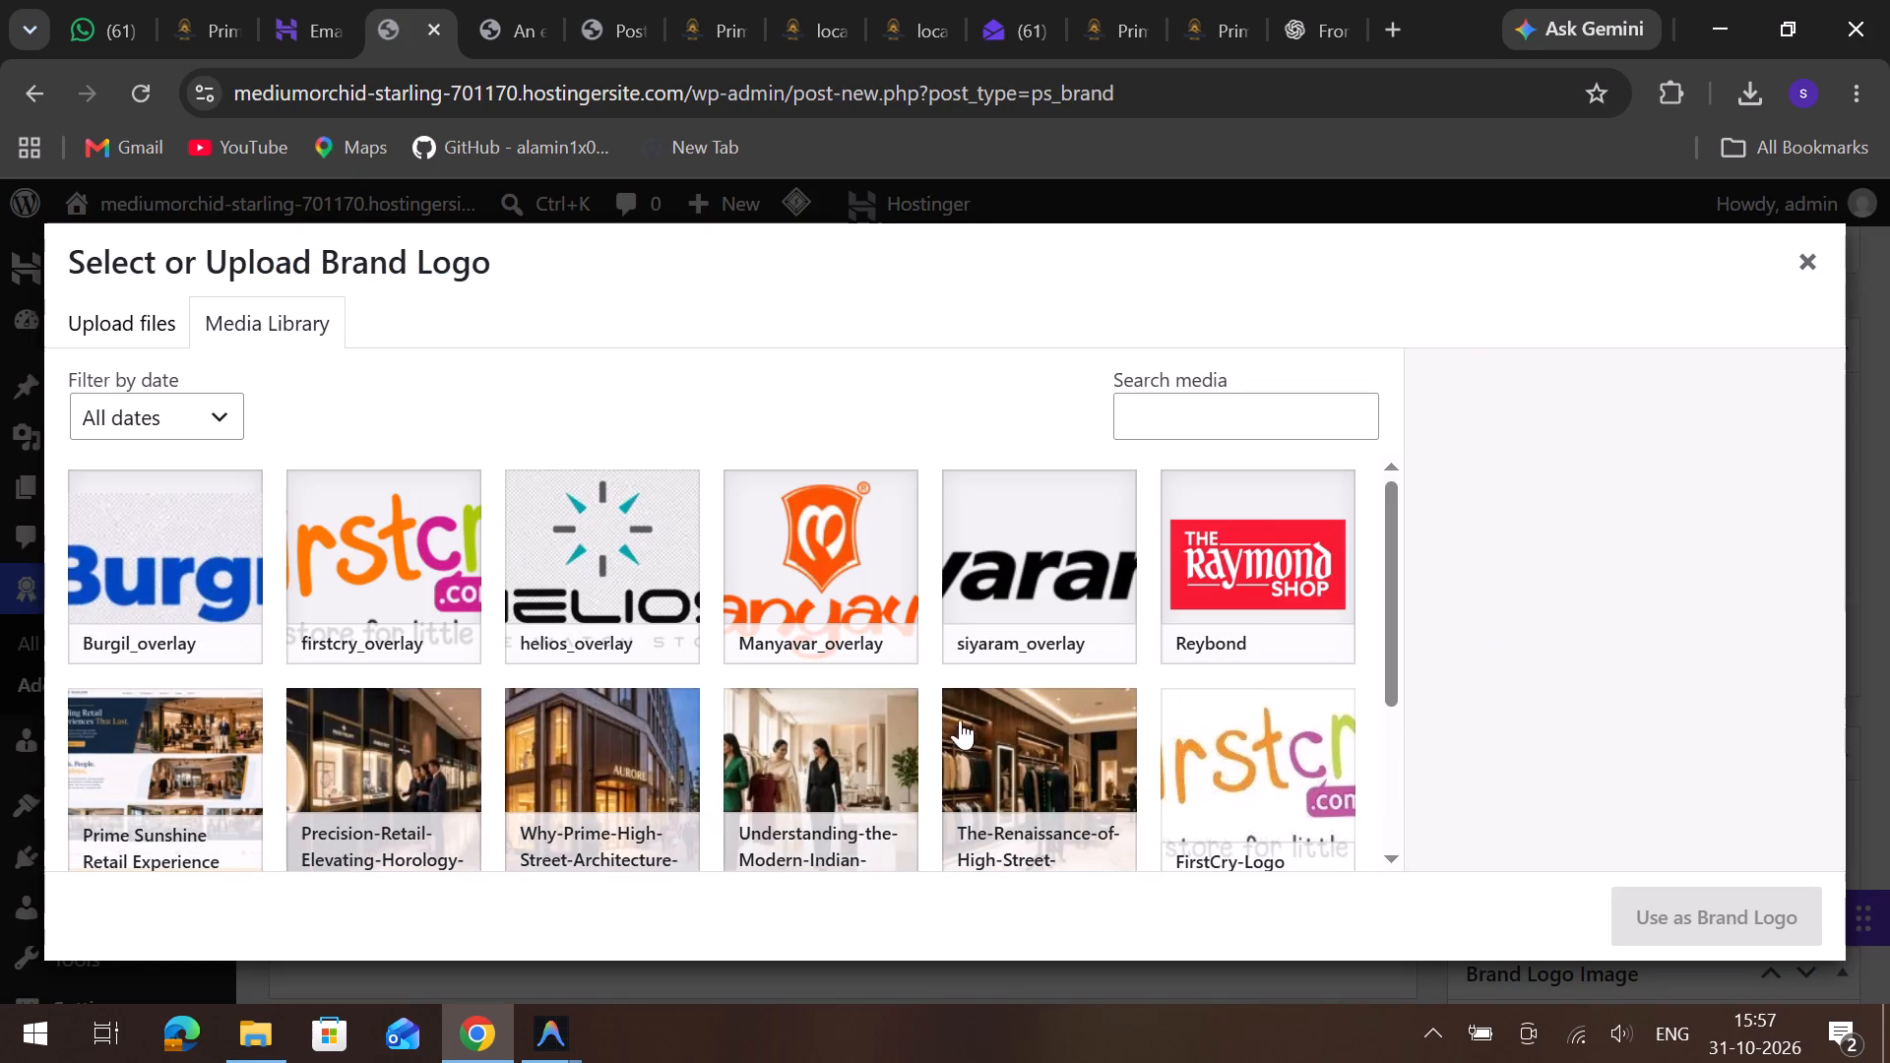
click(859, 578)
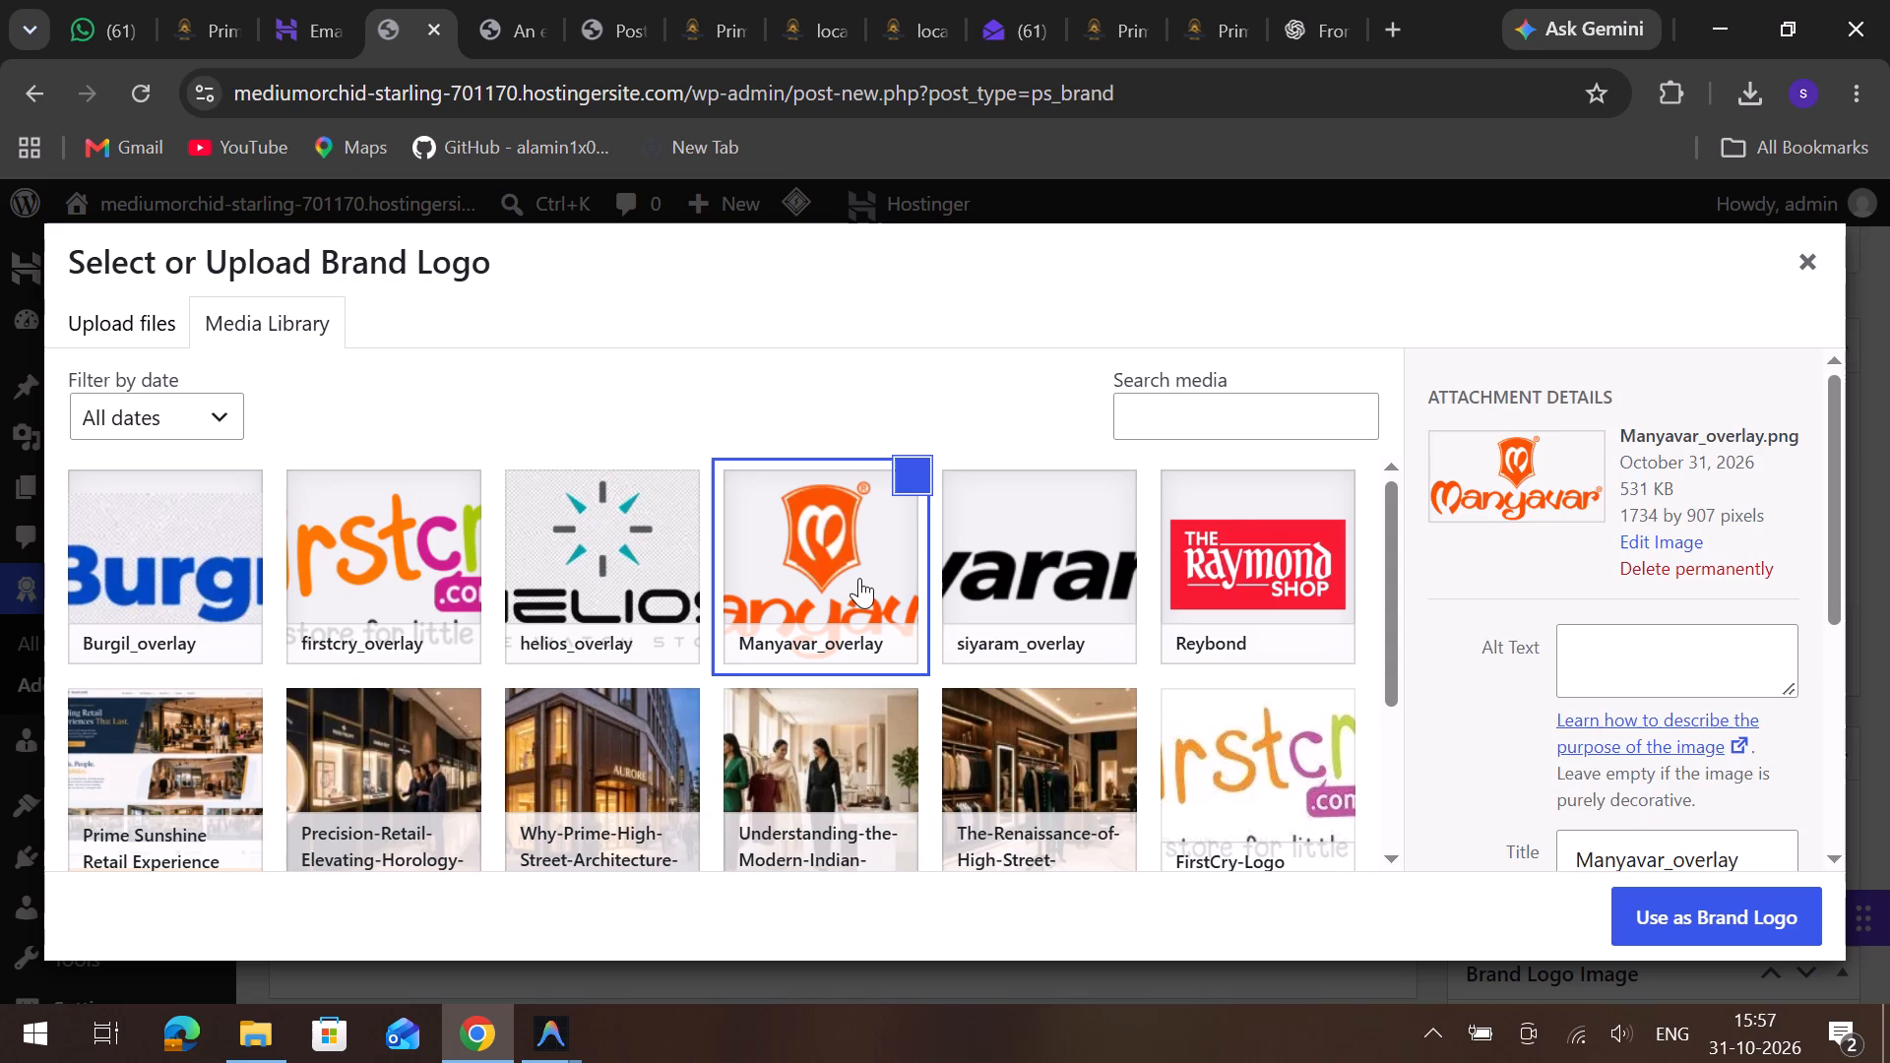
click(1750, 911)
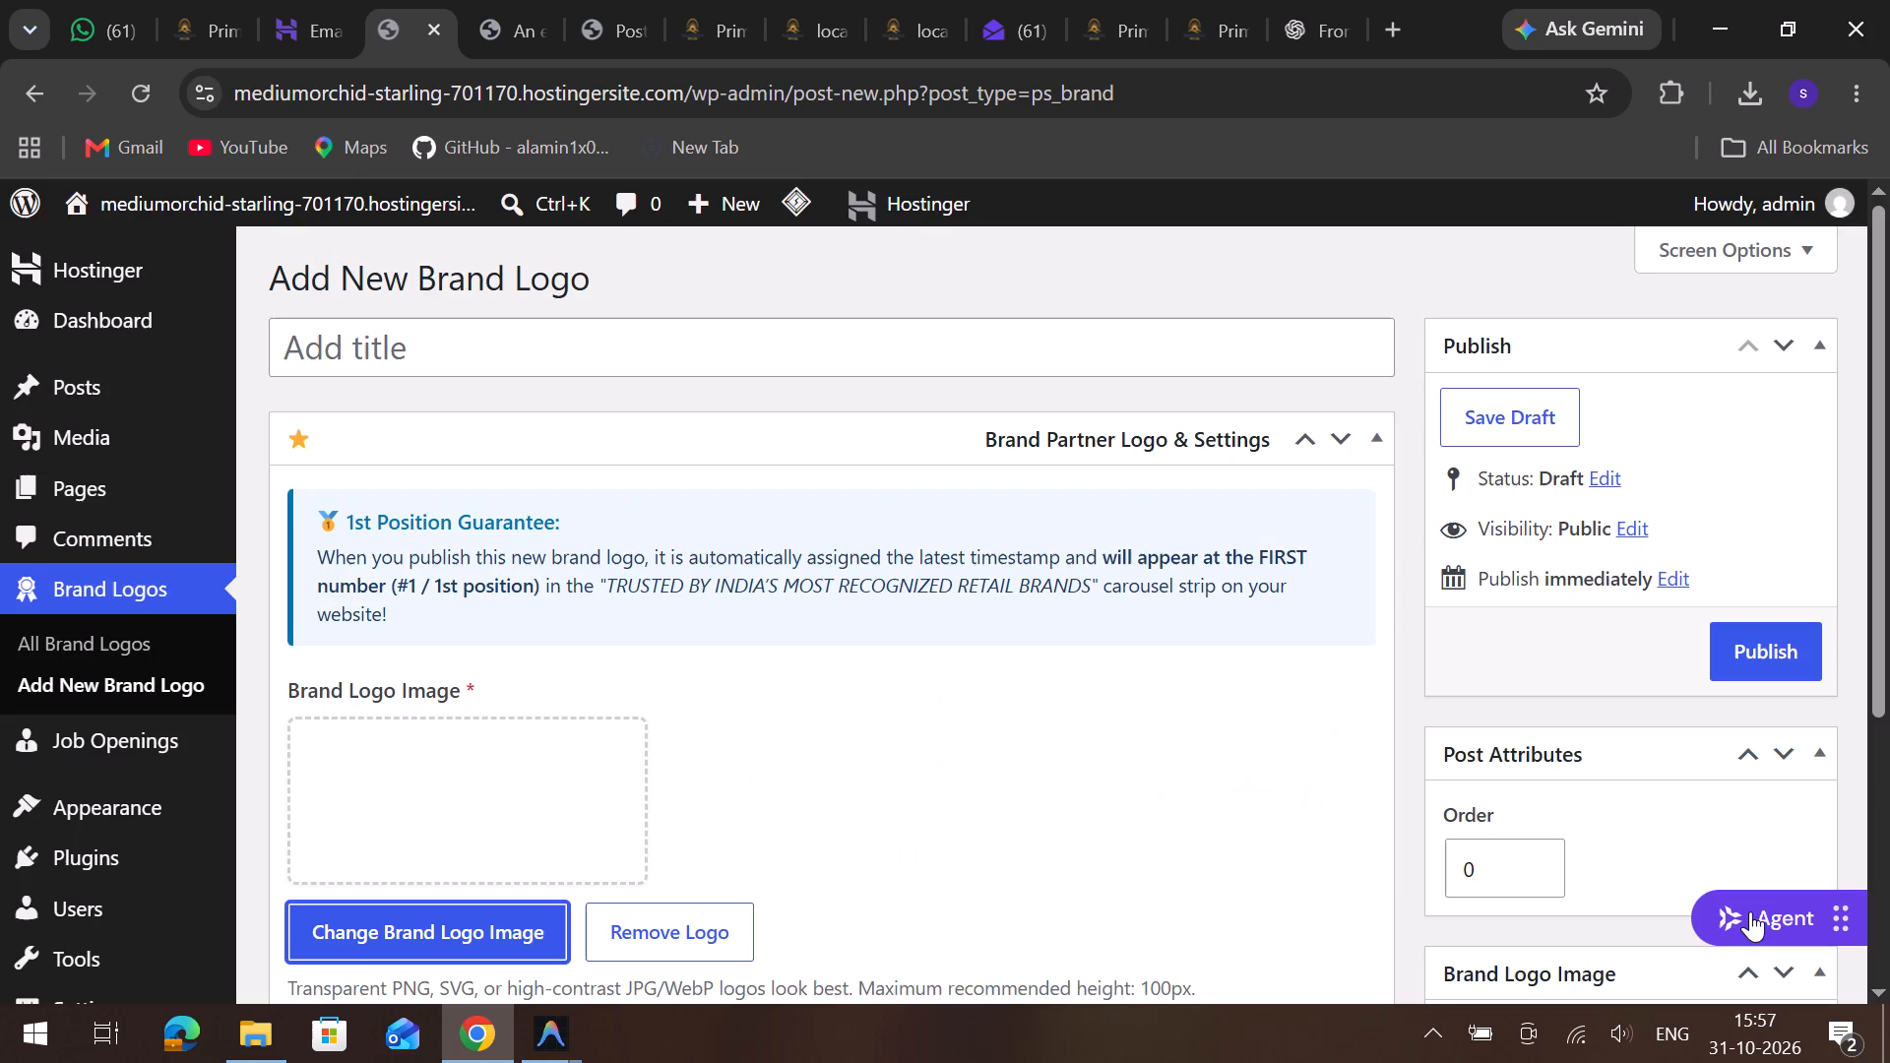
click(1754, 644)
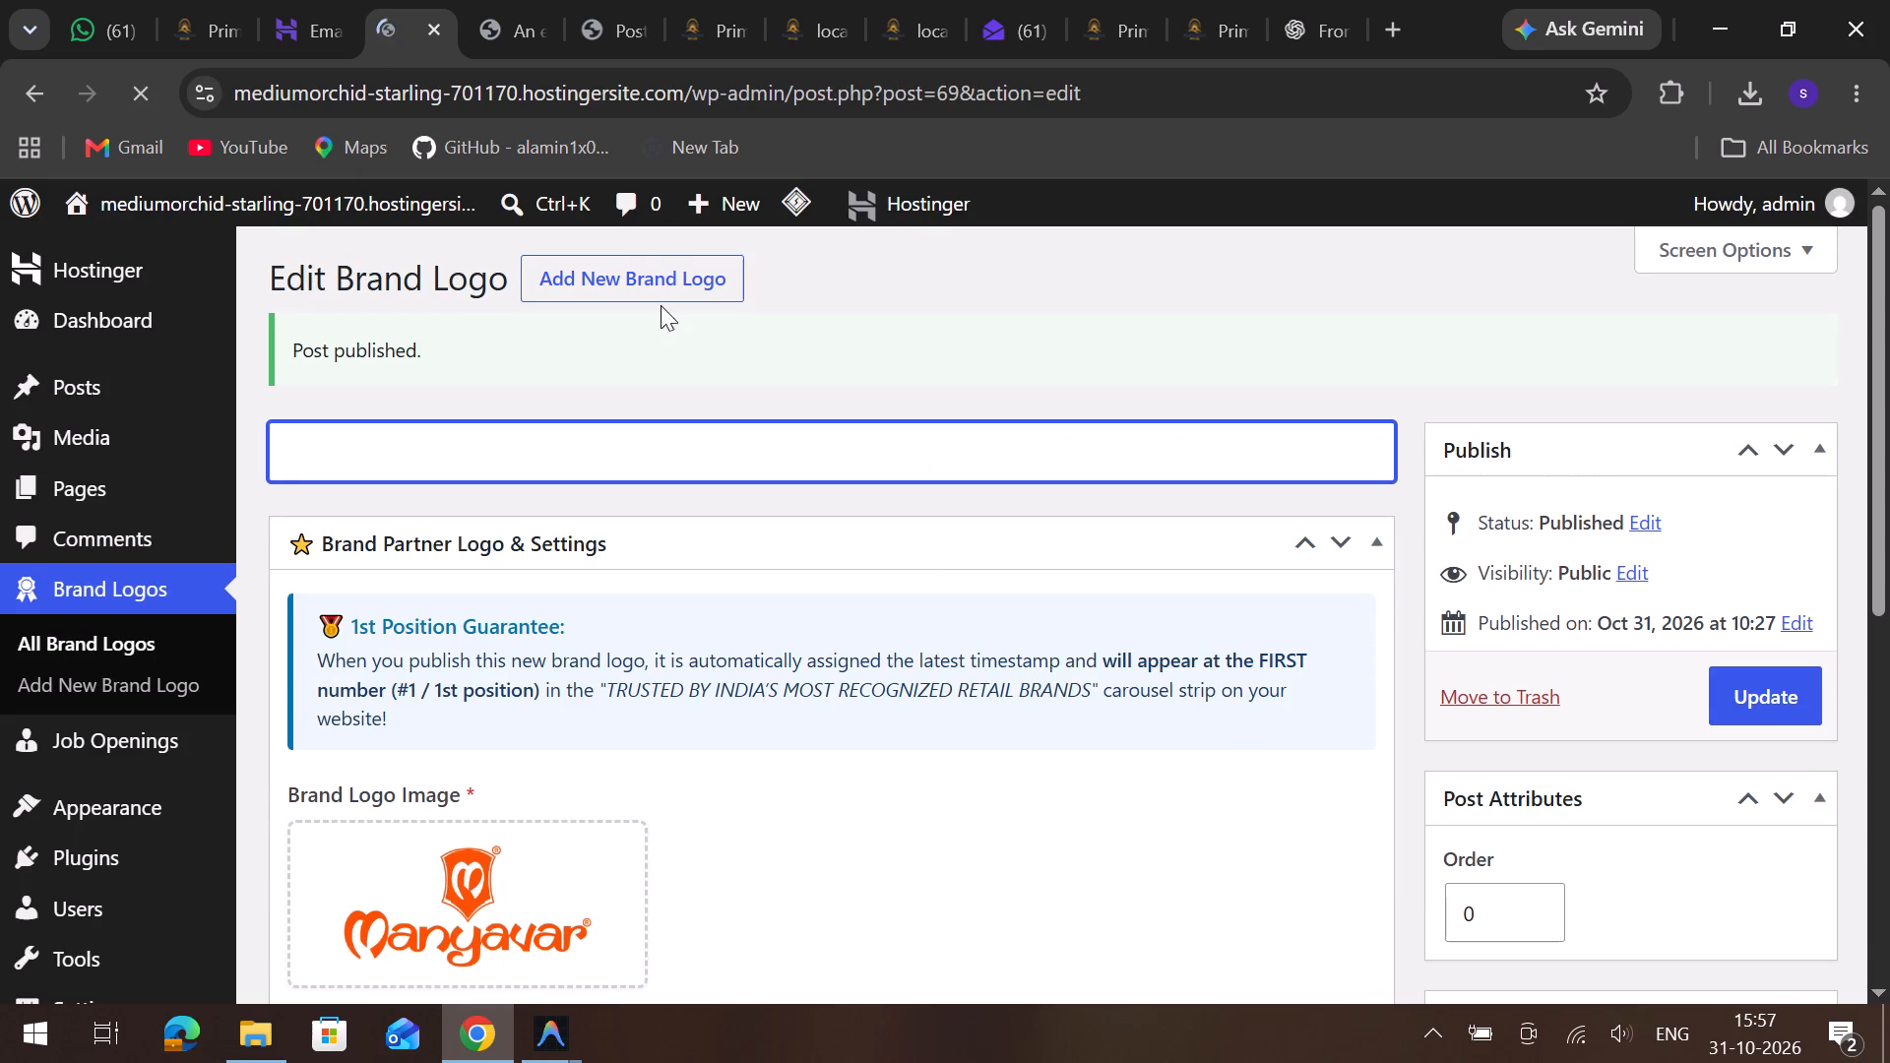
Add and publish another untitled brand logo using the siyaram_overlay image from the Media Library.
click(646, 262)
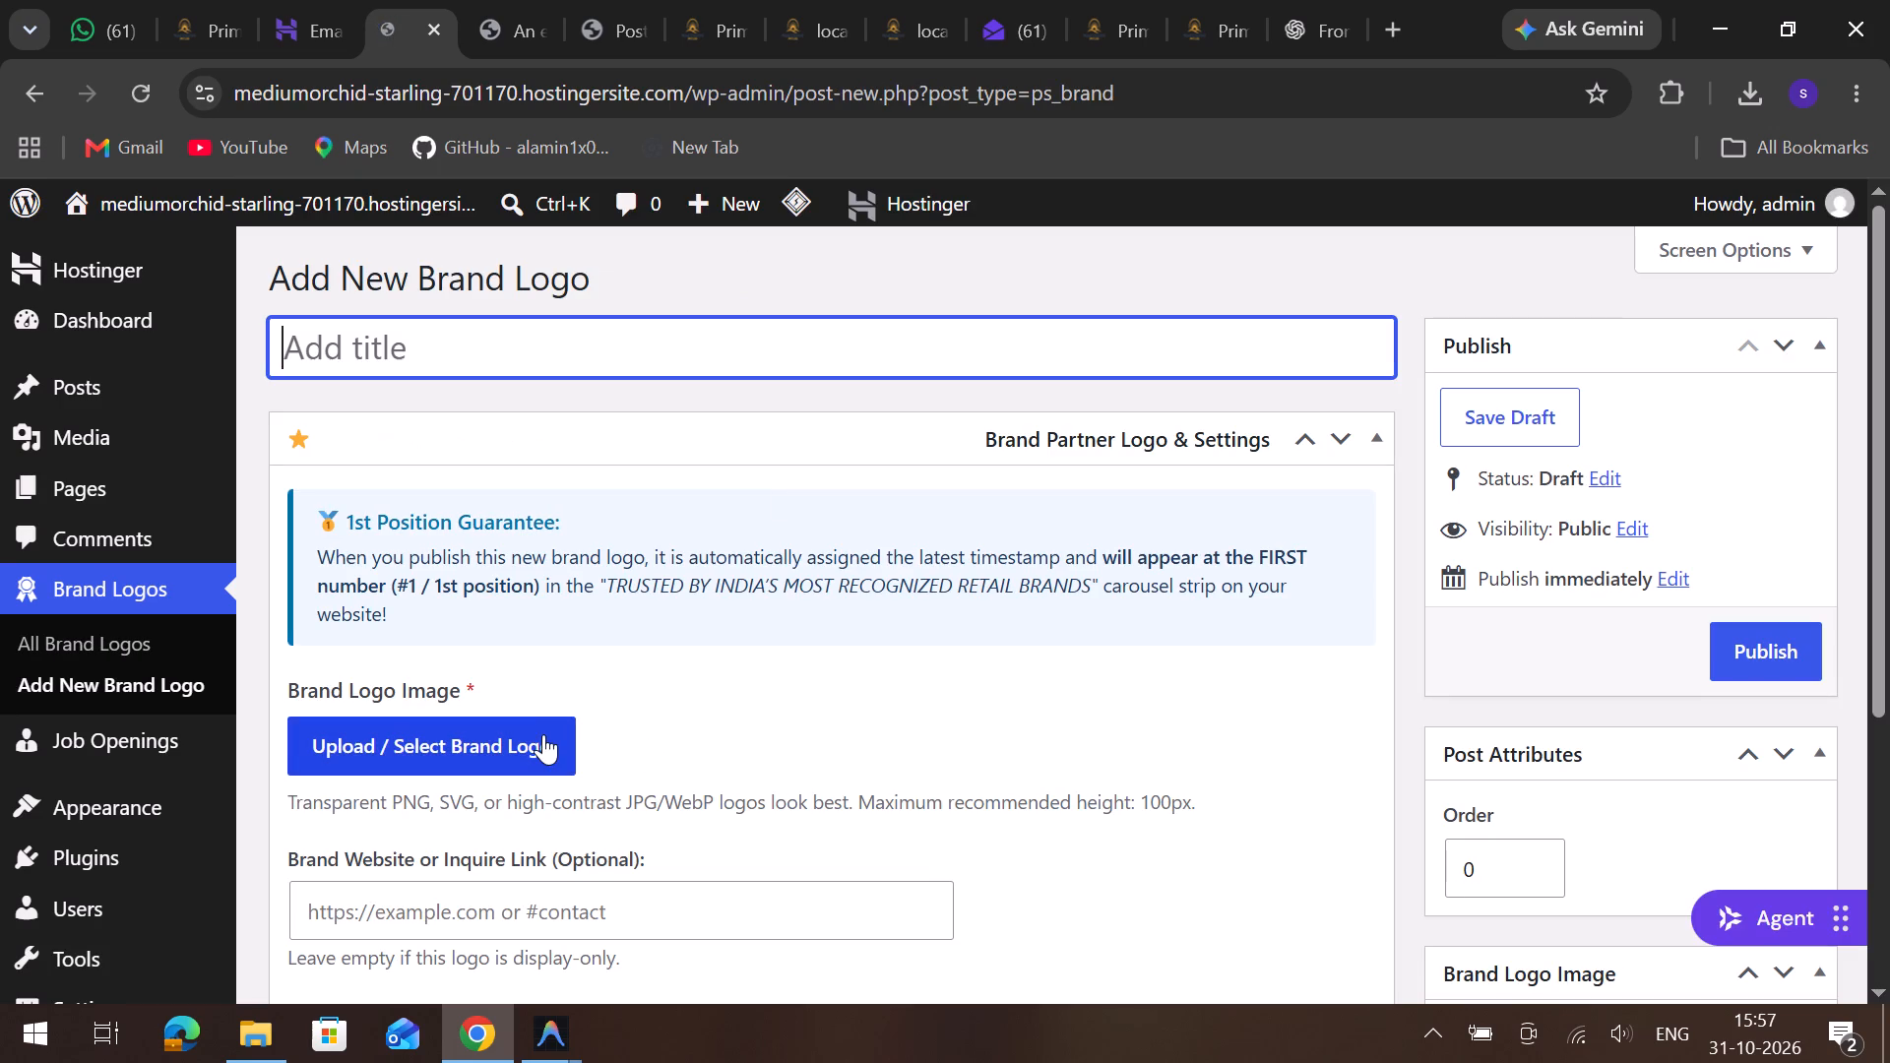
click(539, 737)
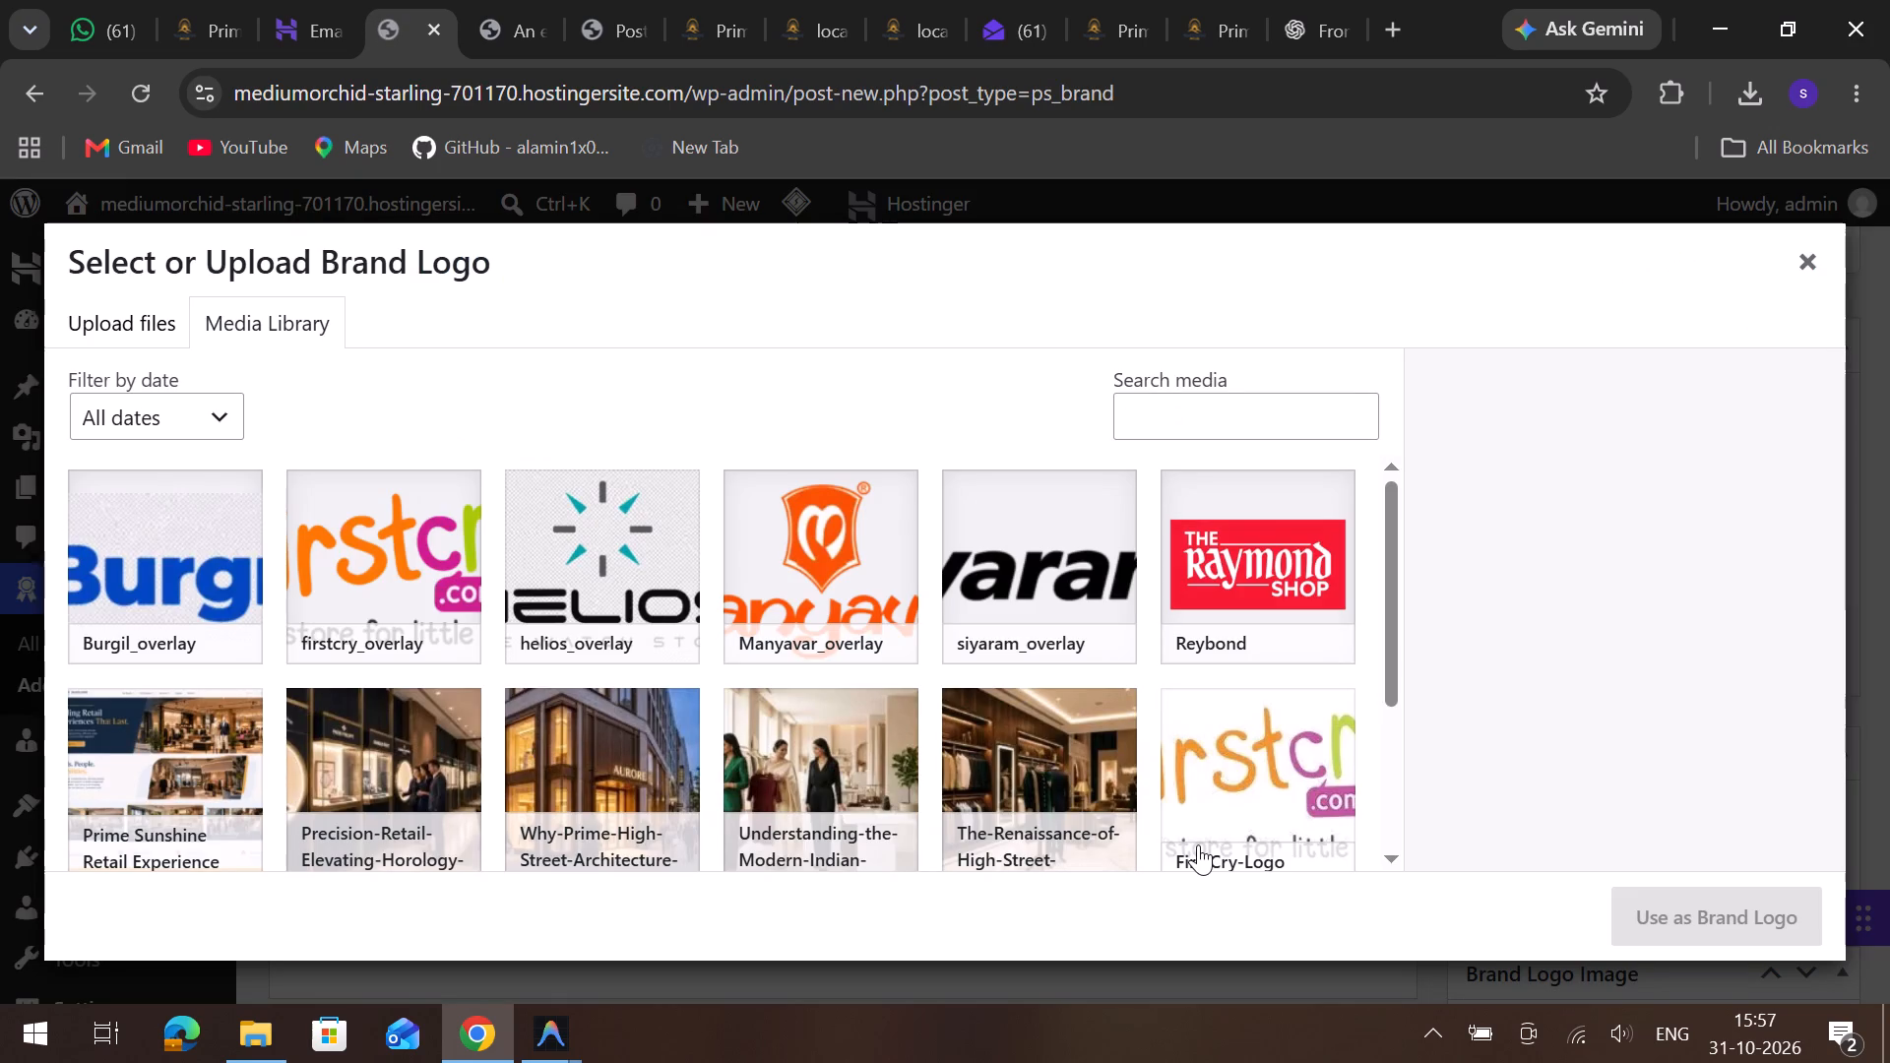
click(1025, 577)
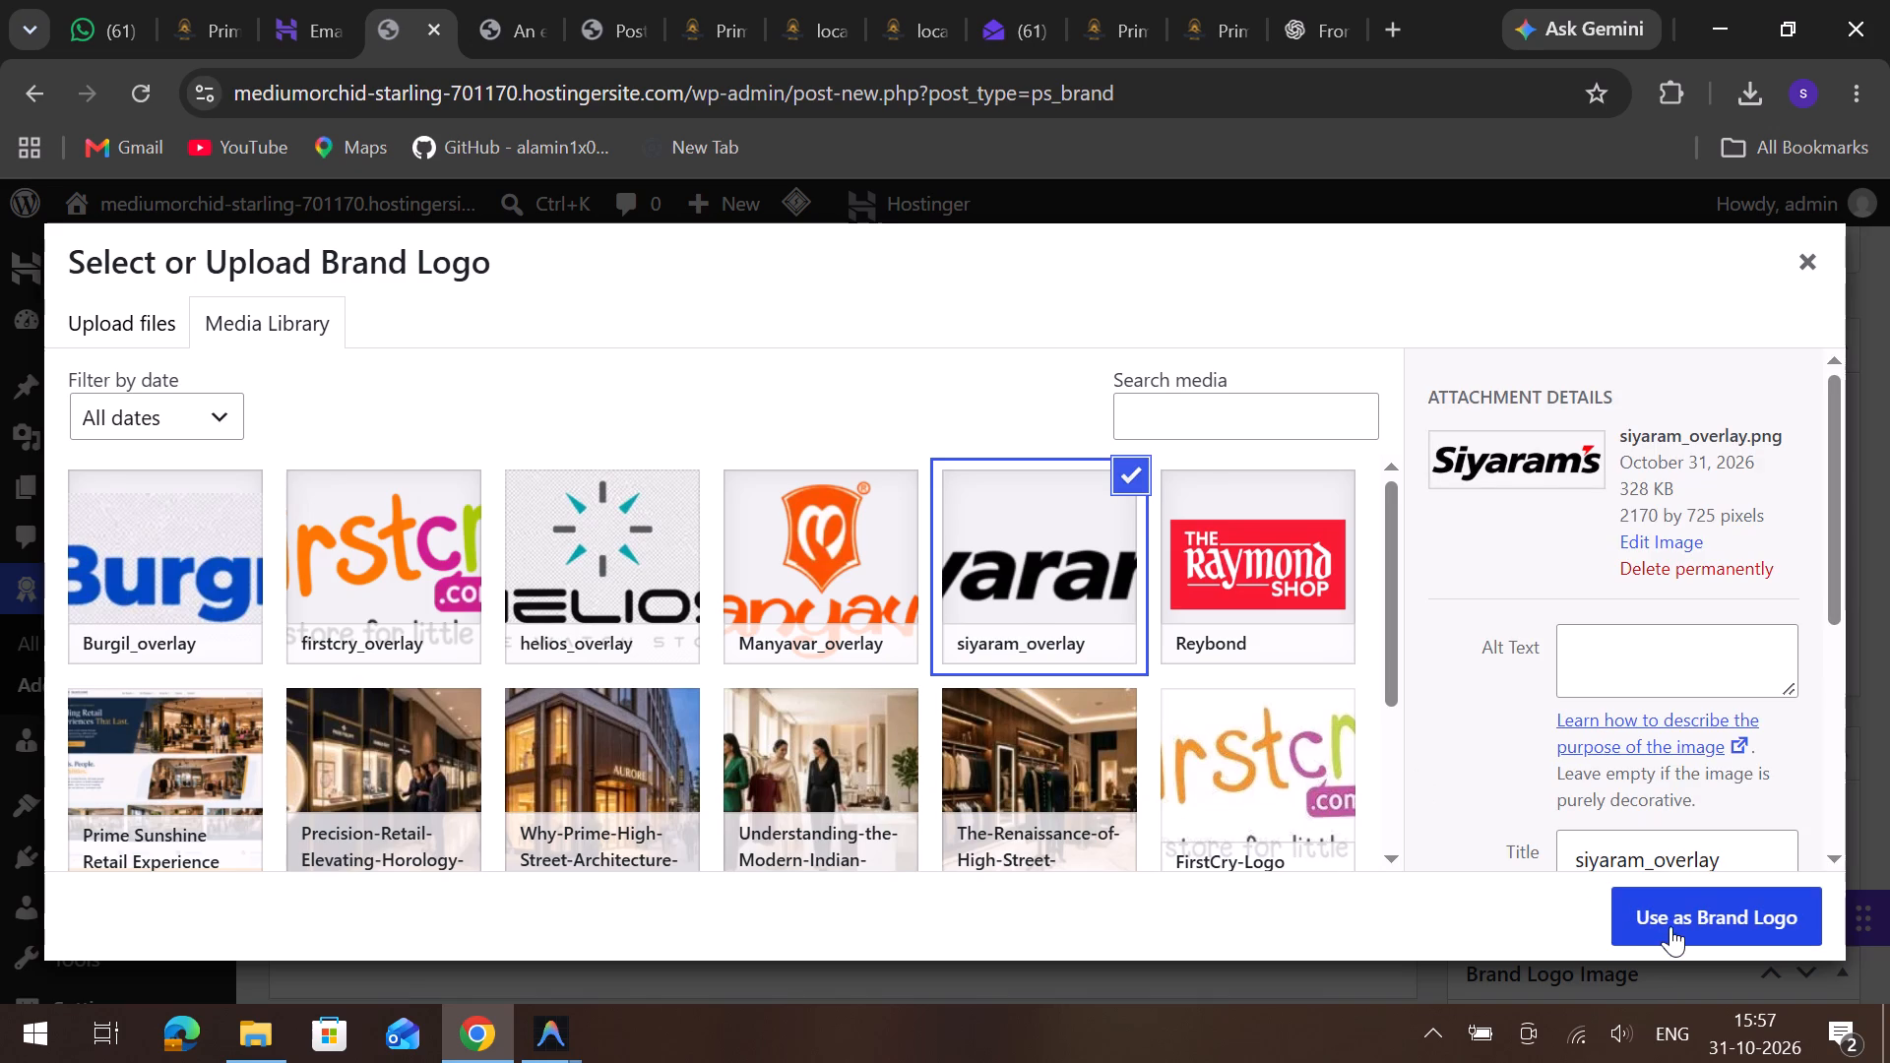
click(1670, 926)
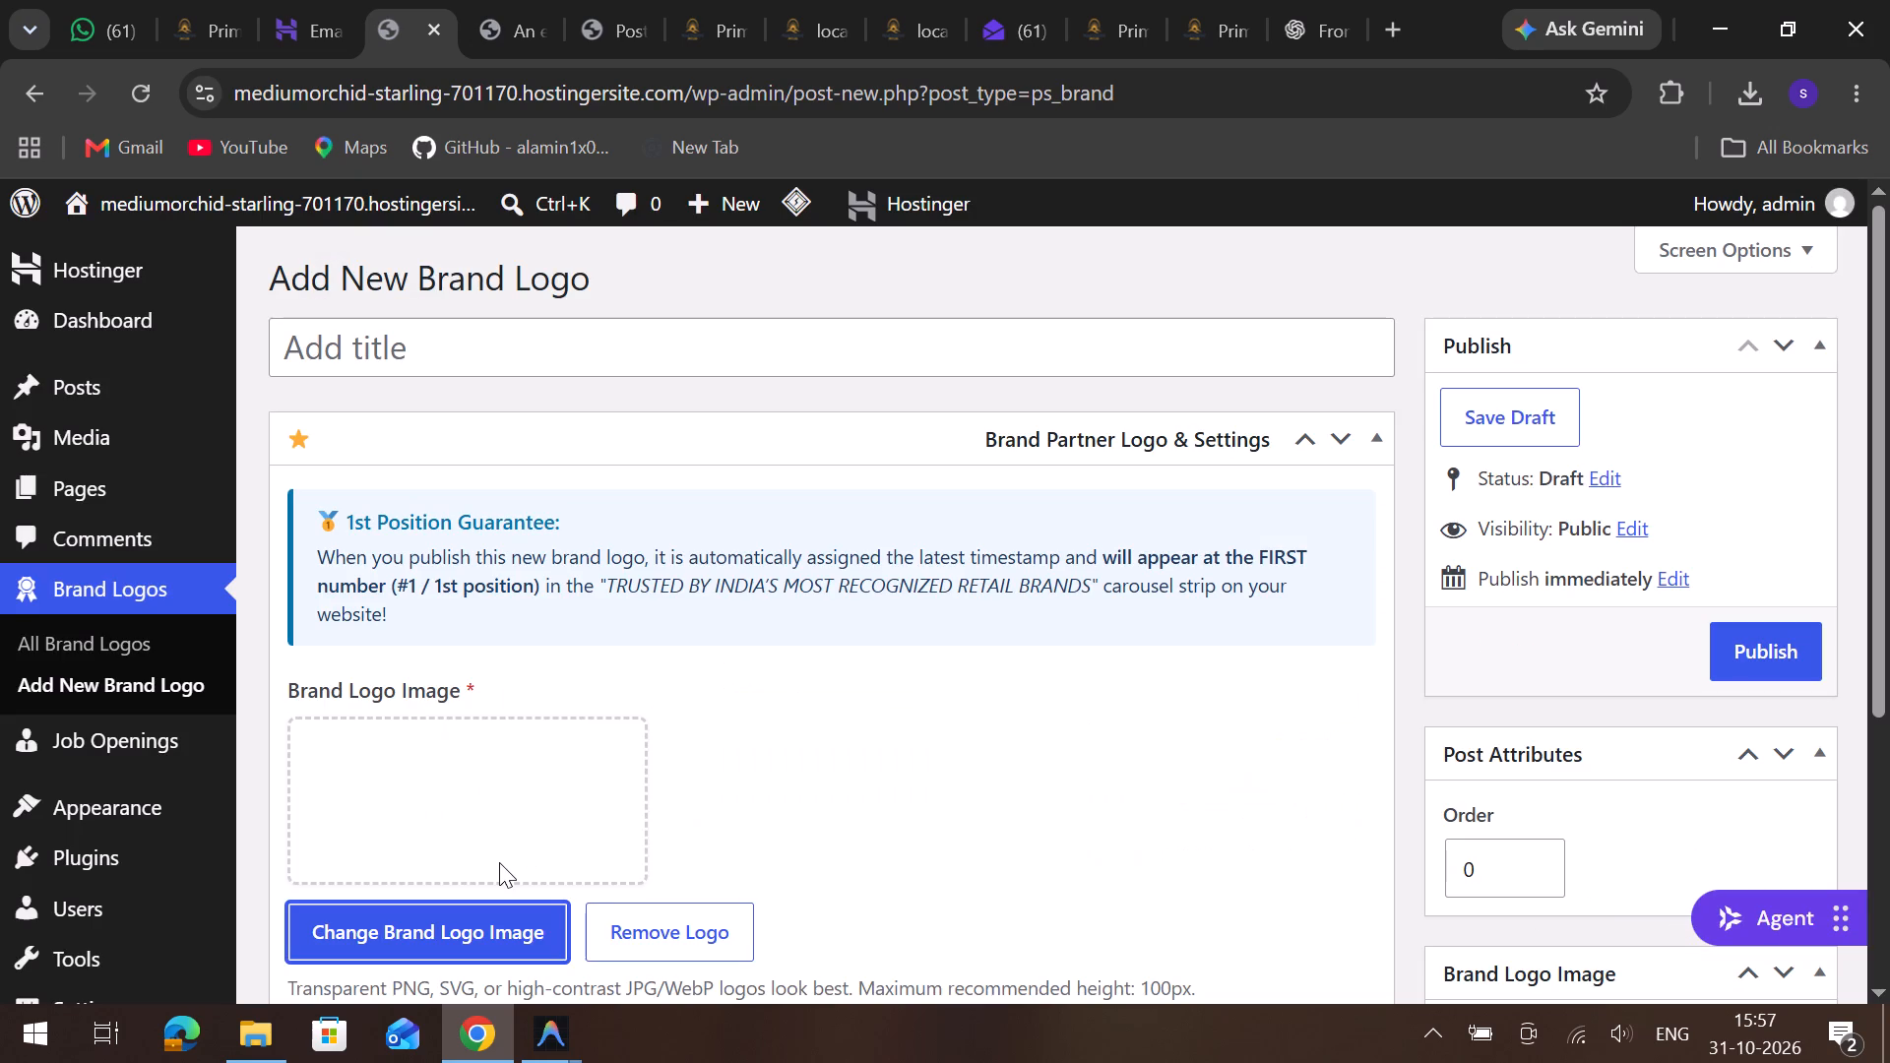
click(1748, 654)
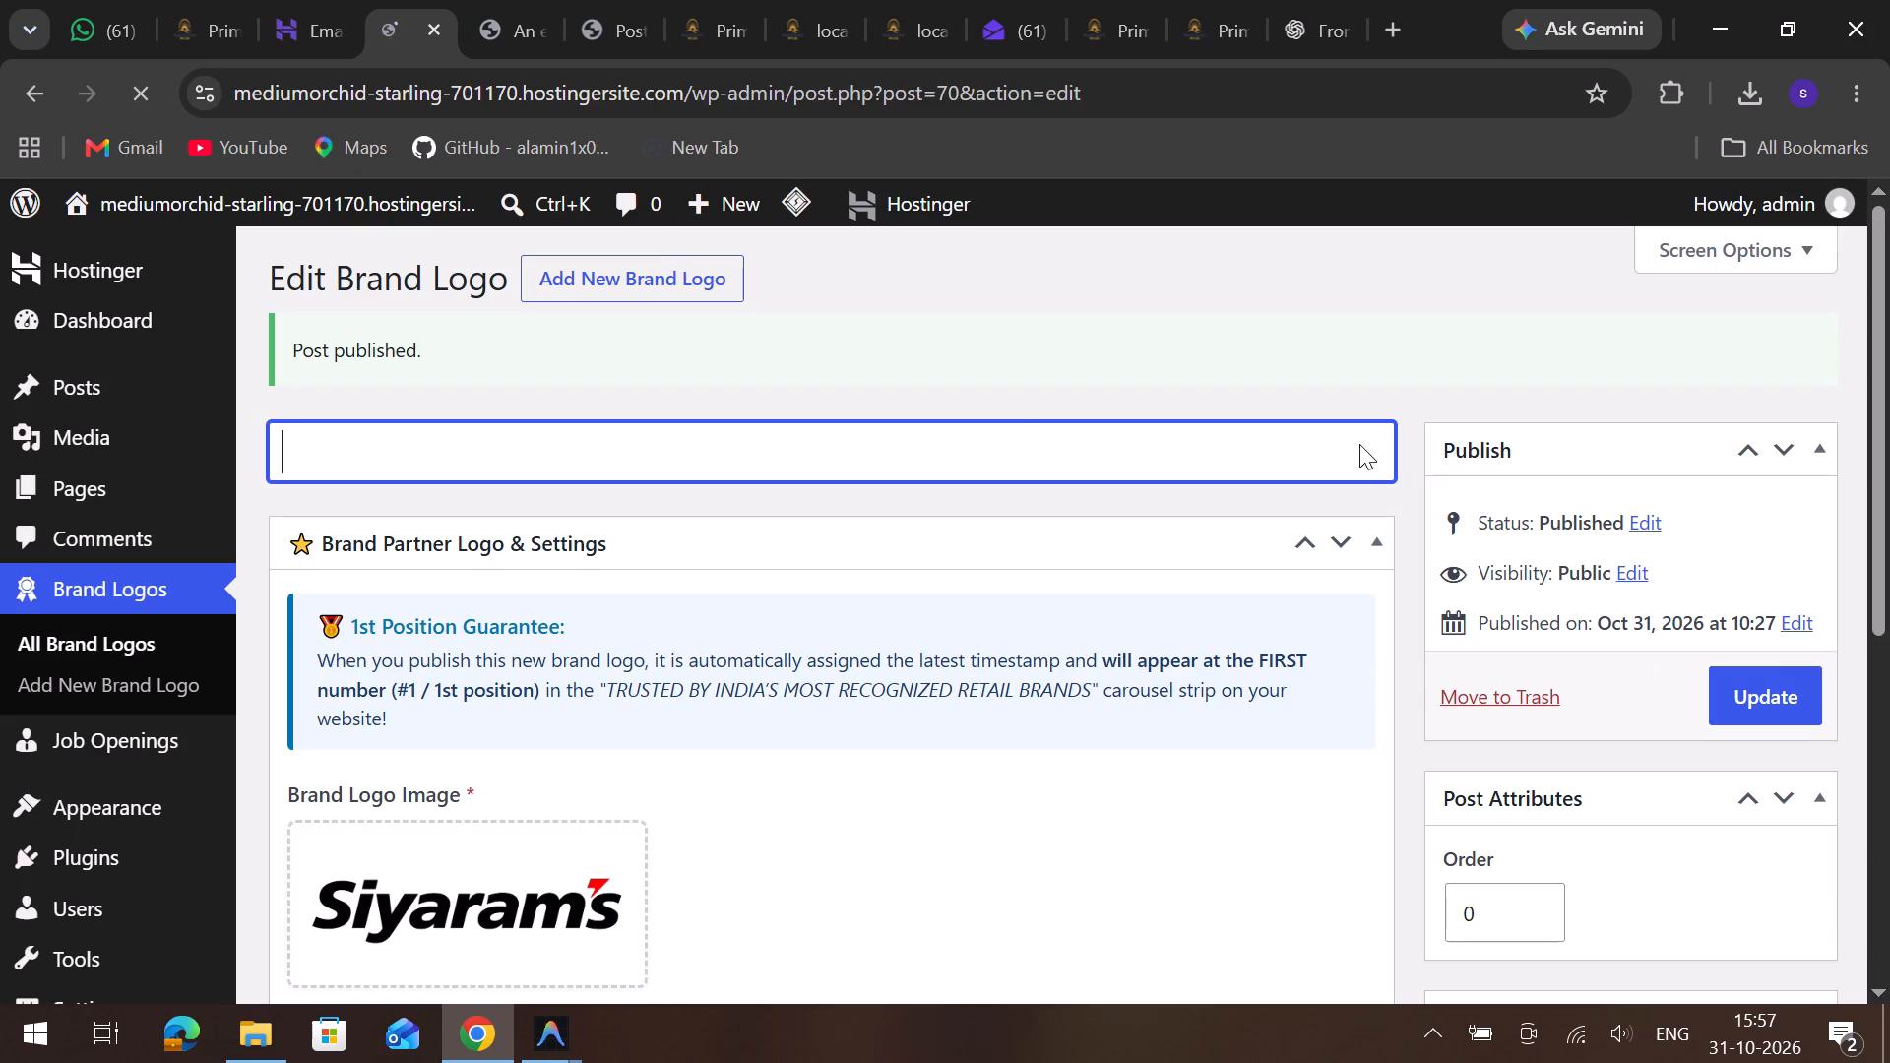
Add and publish a second untitled brand logo using the same siyaram_overlay image from the Media Library.
click(634, 276)
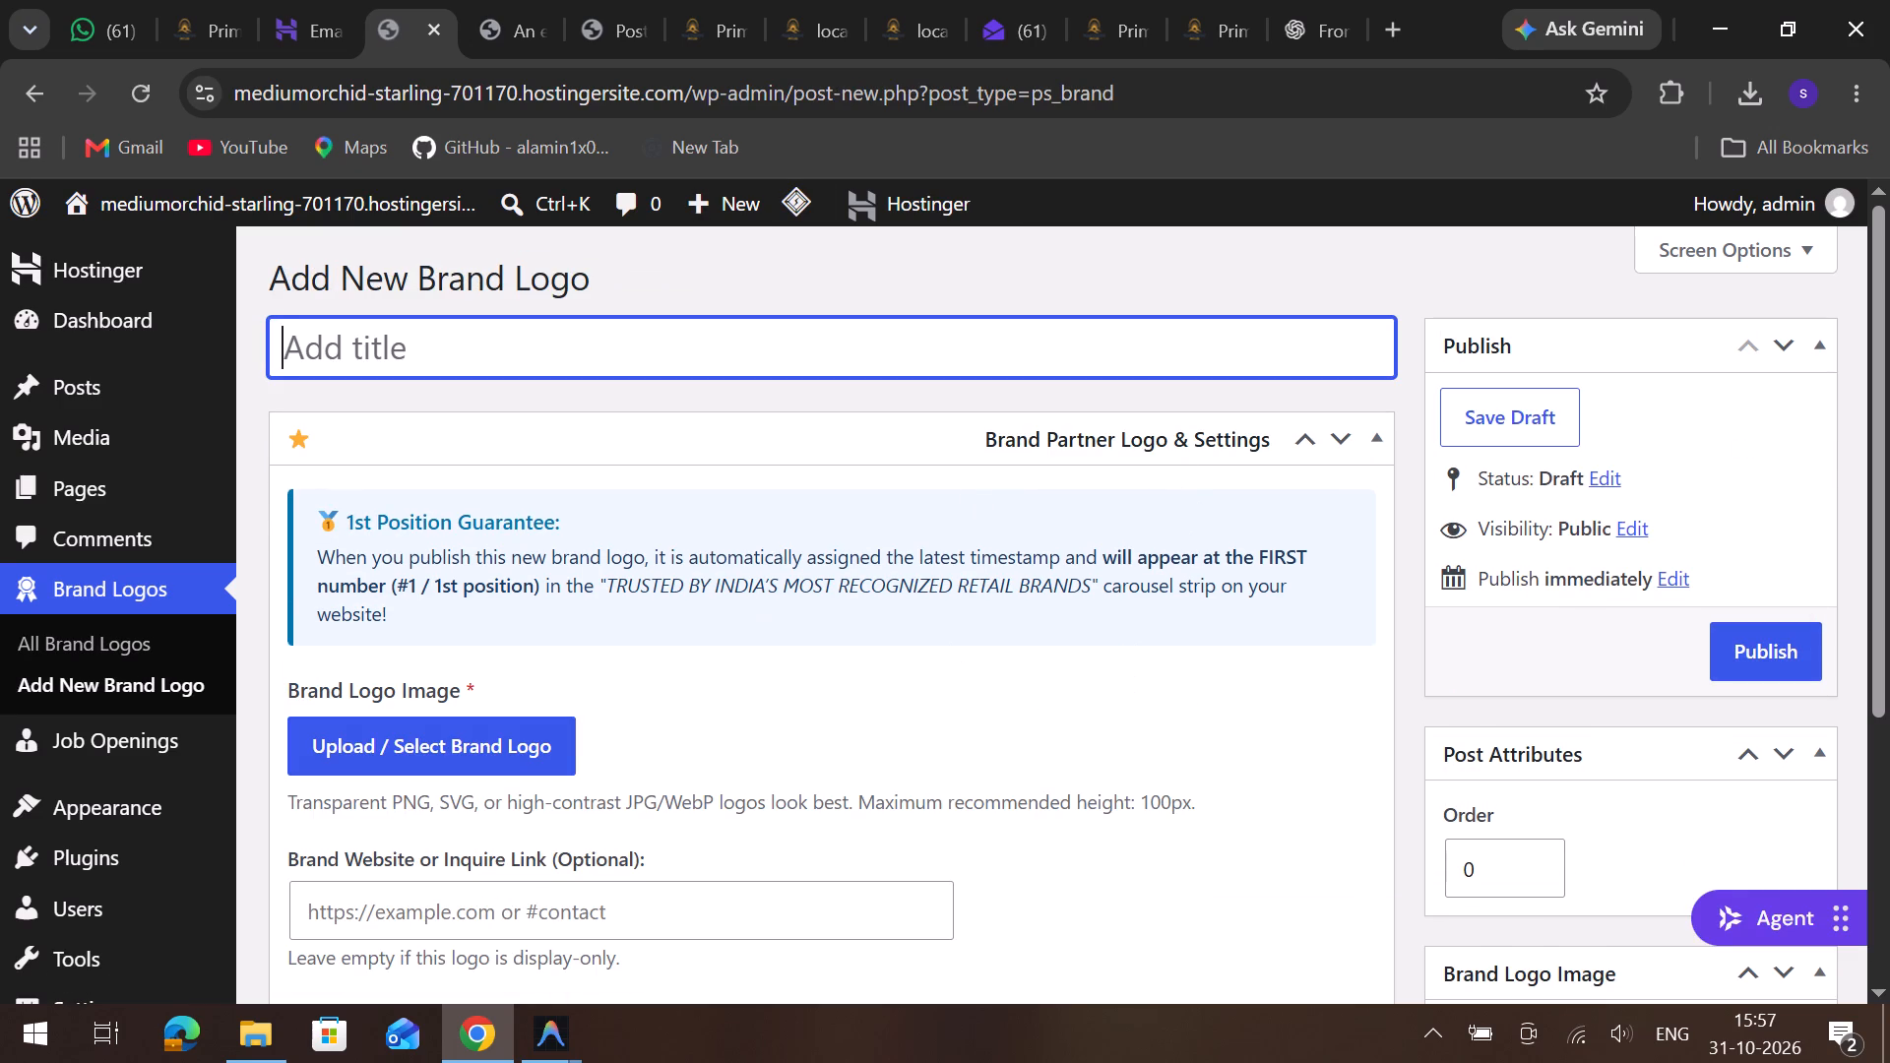
click(487, 733)
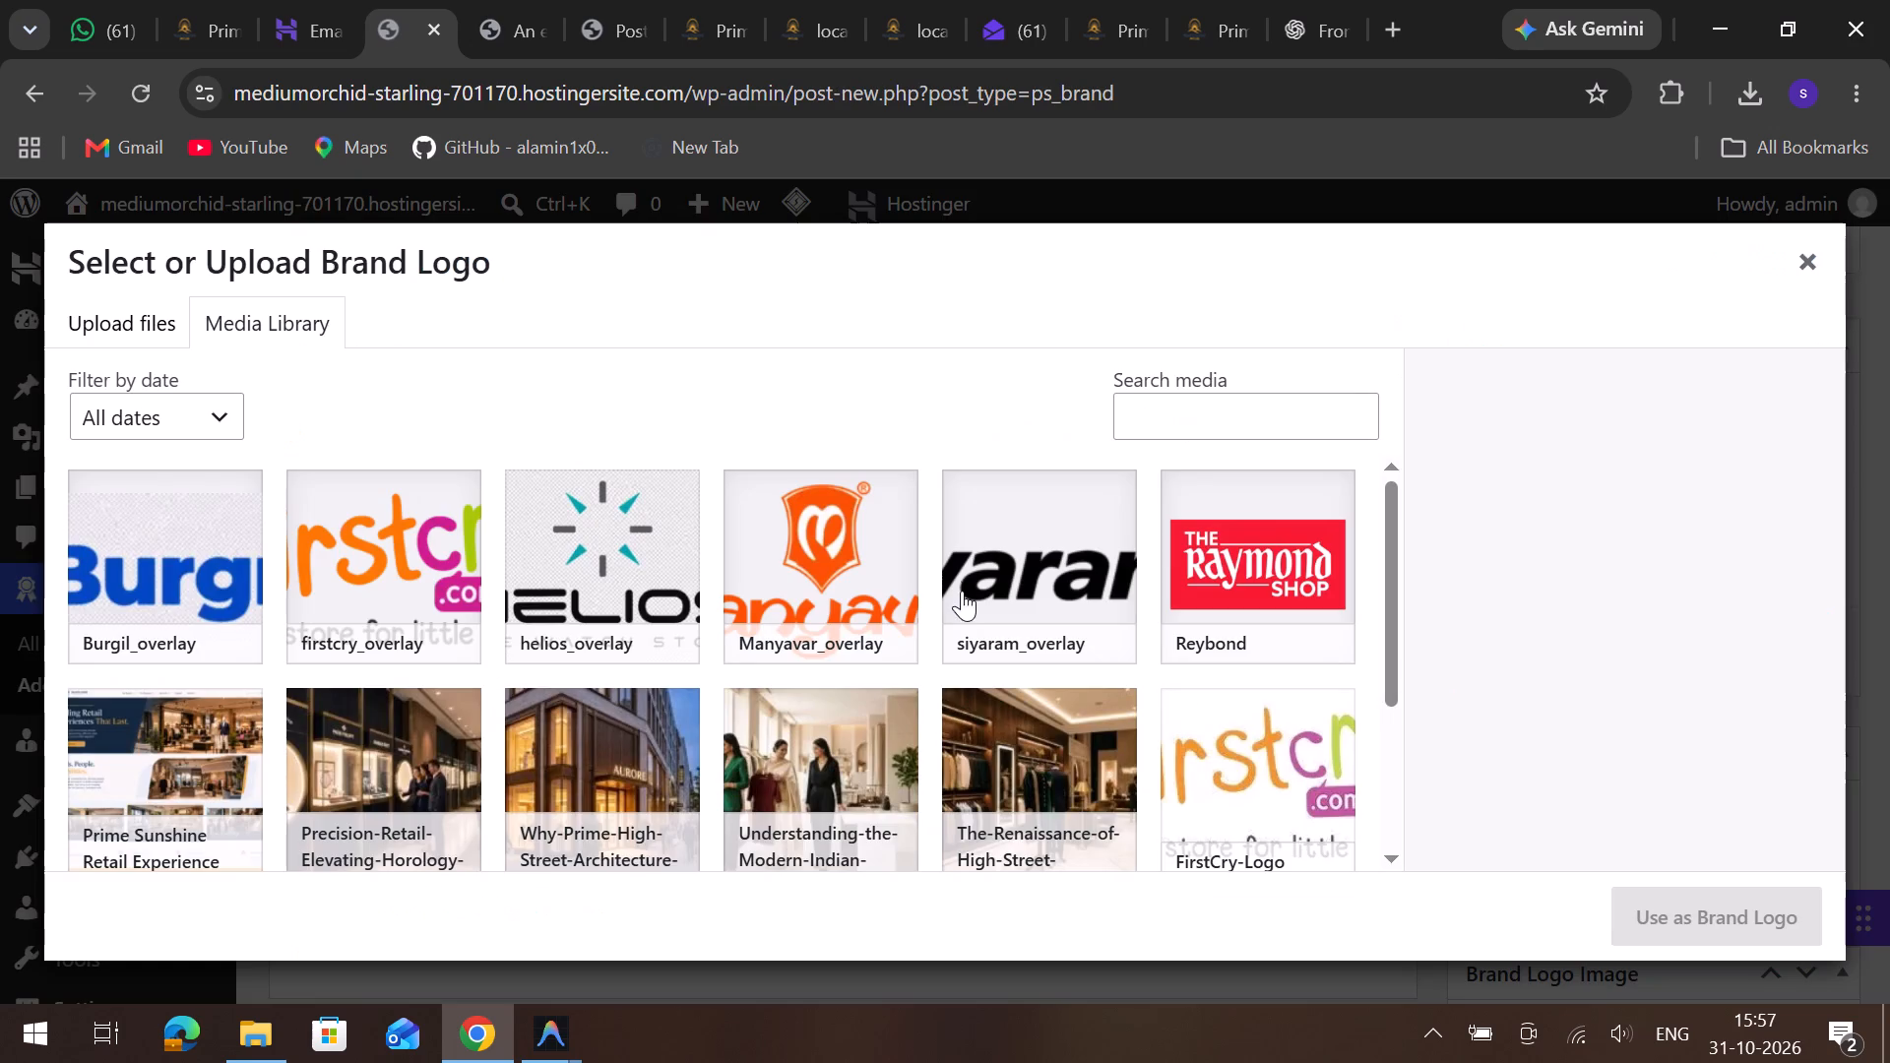
click(1047, 596)
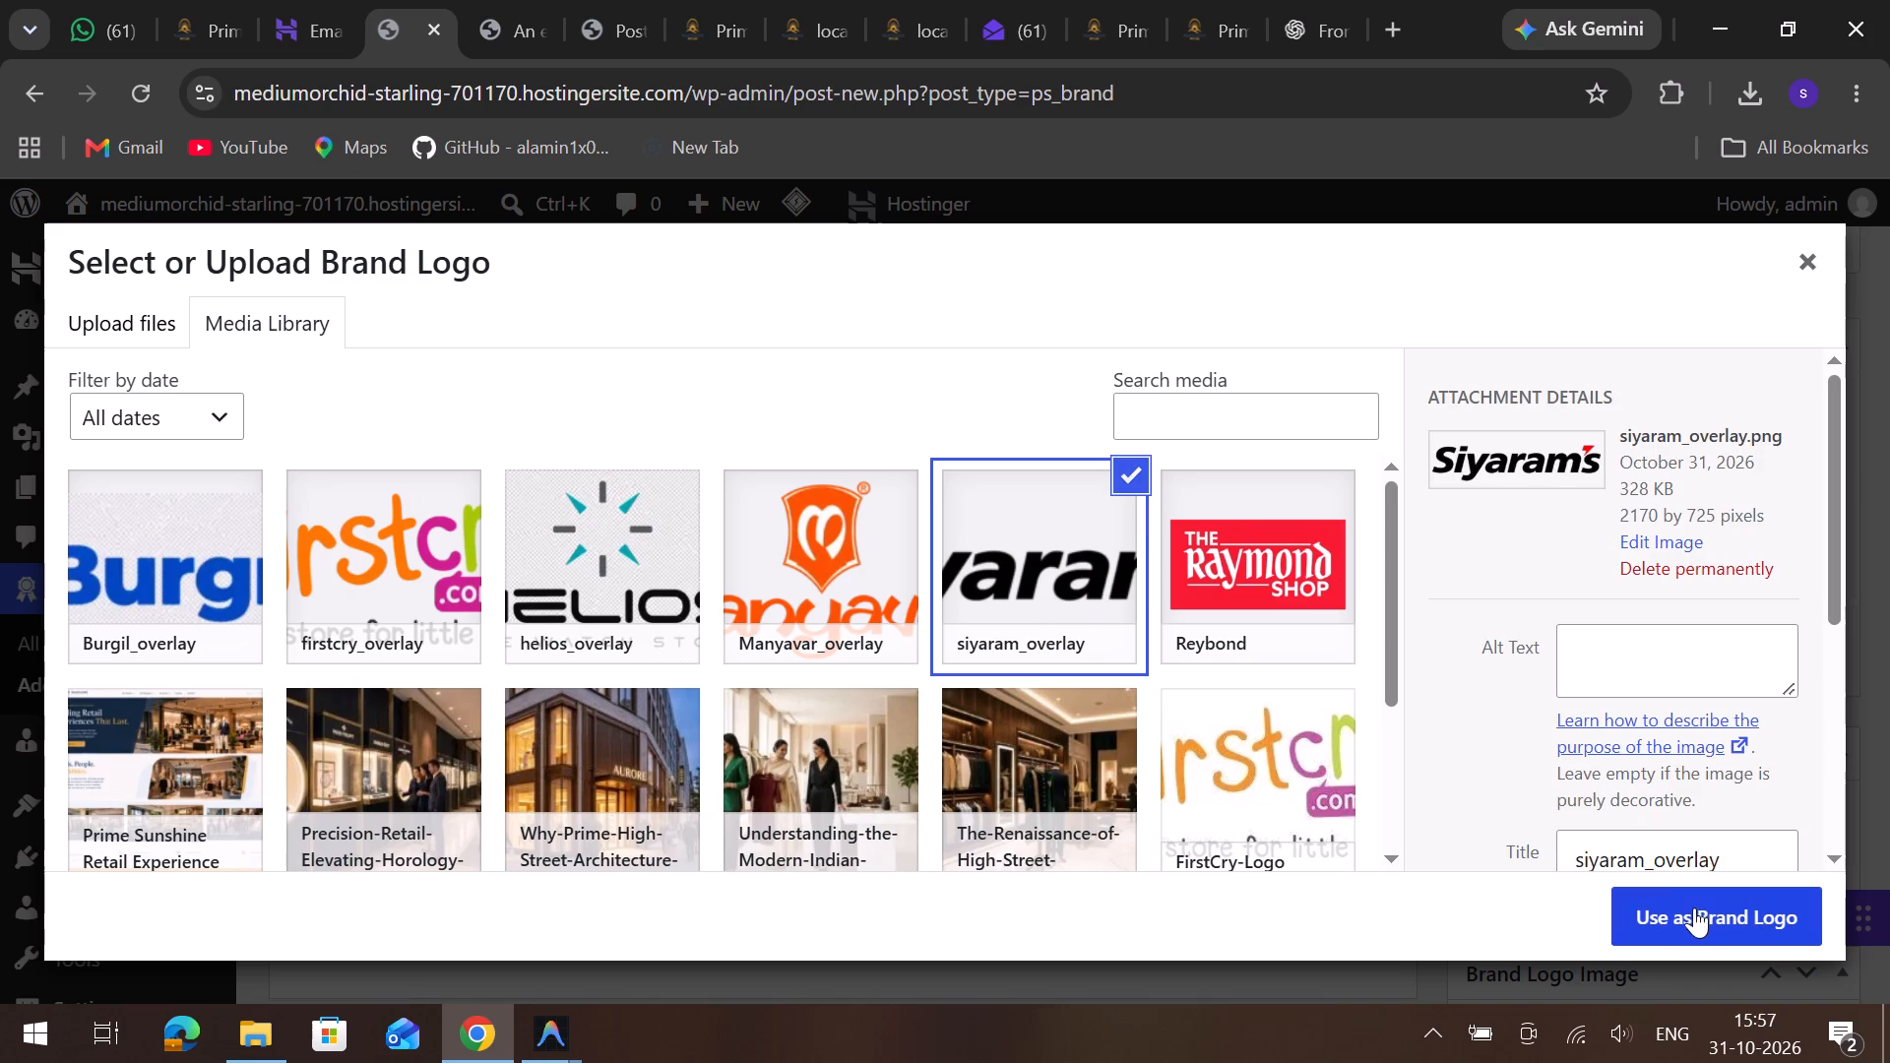
click(1698, 912)
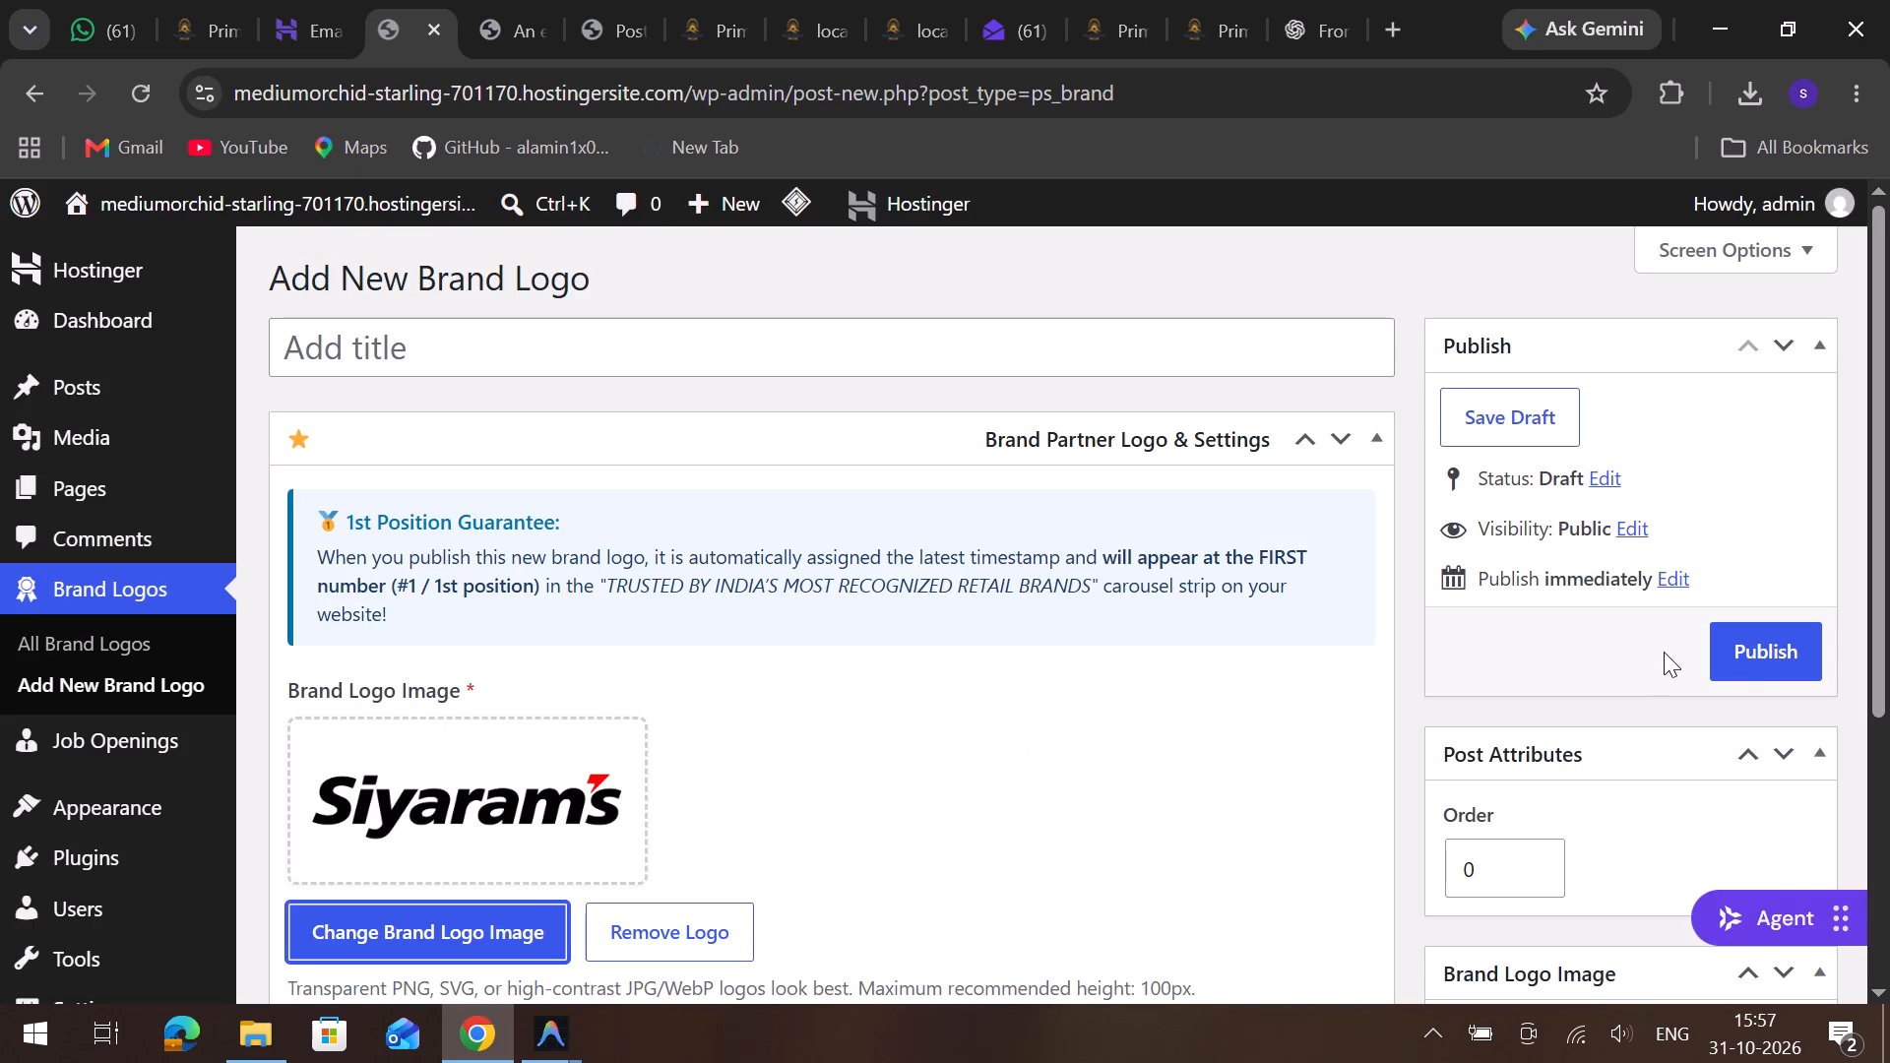
click(1741, 653)
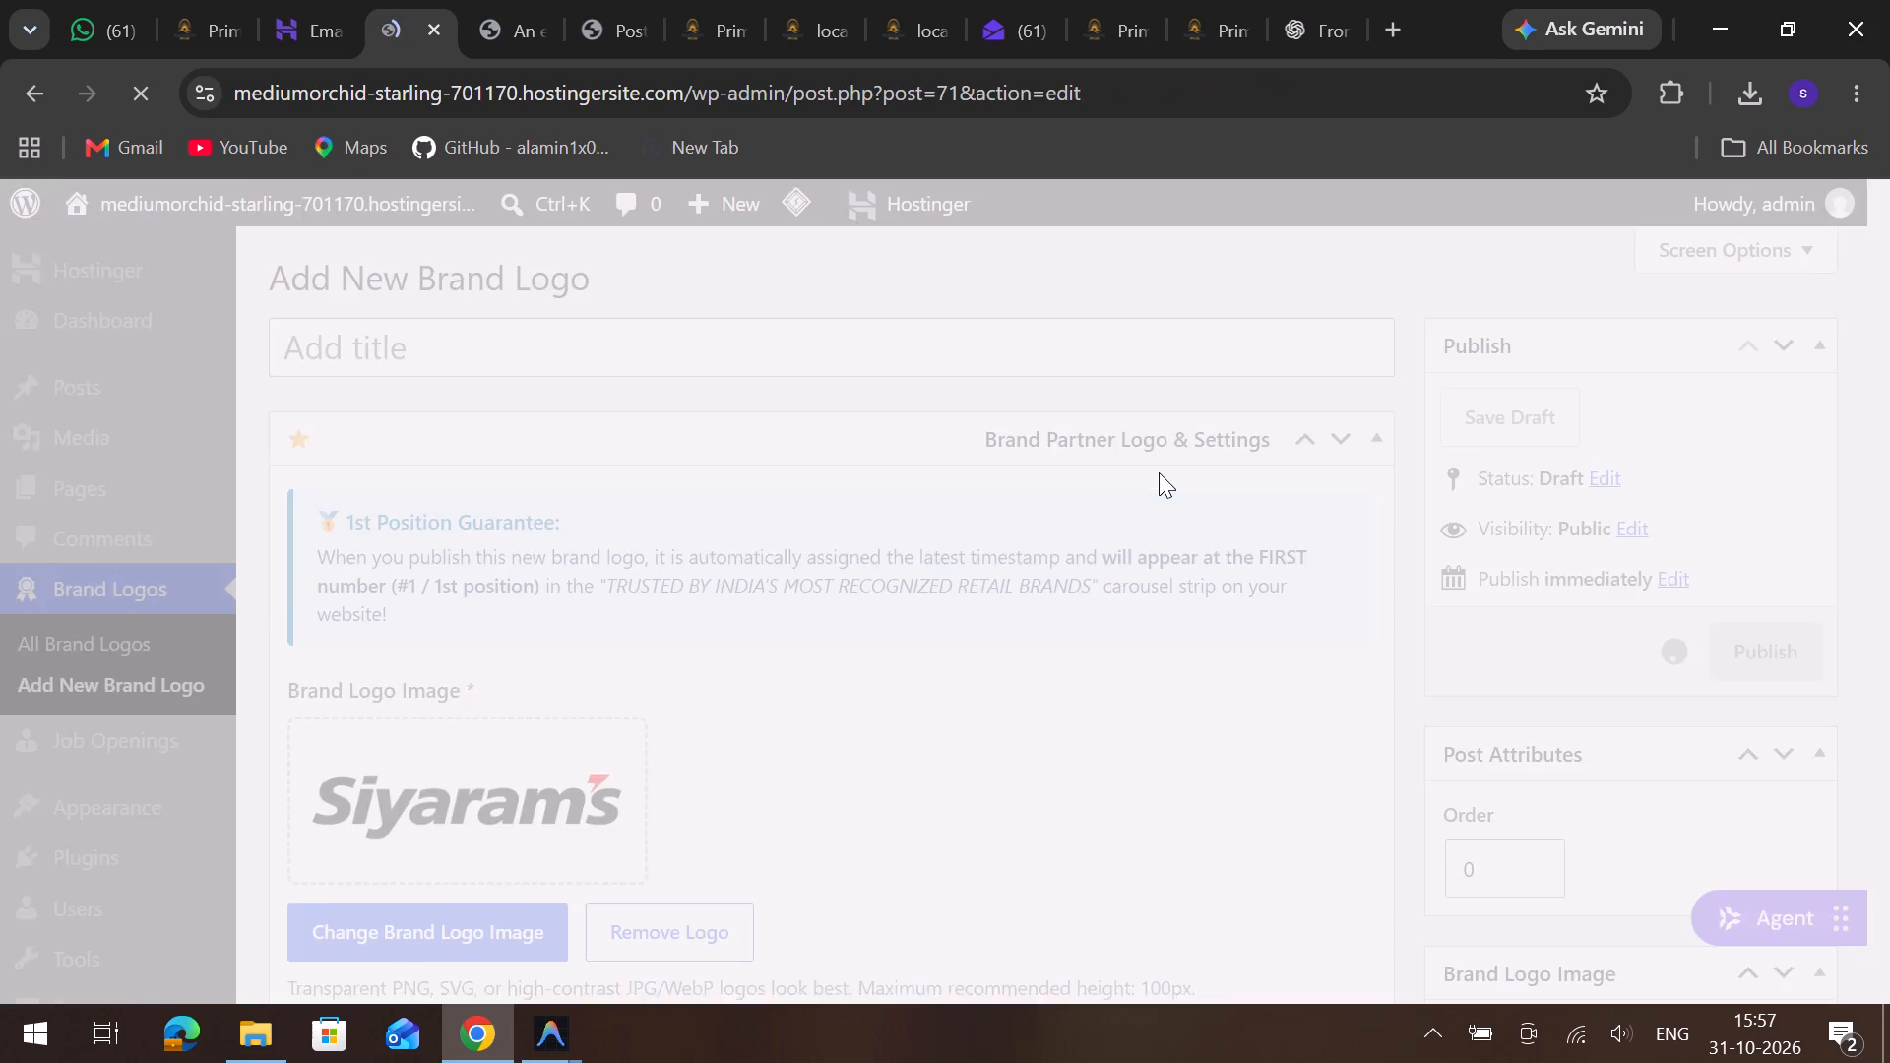
Add and publish another untitled brand logo using the Reybond image from the Media Library.
click(574, 266)
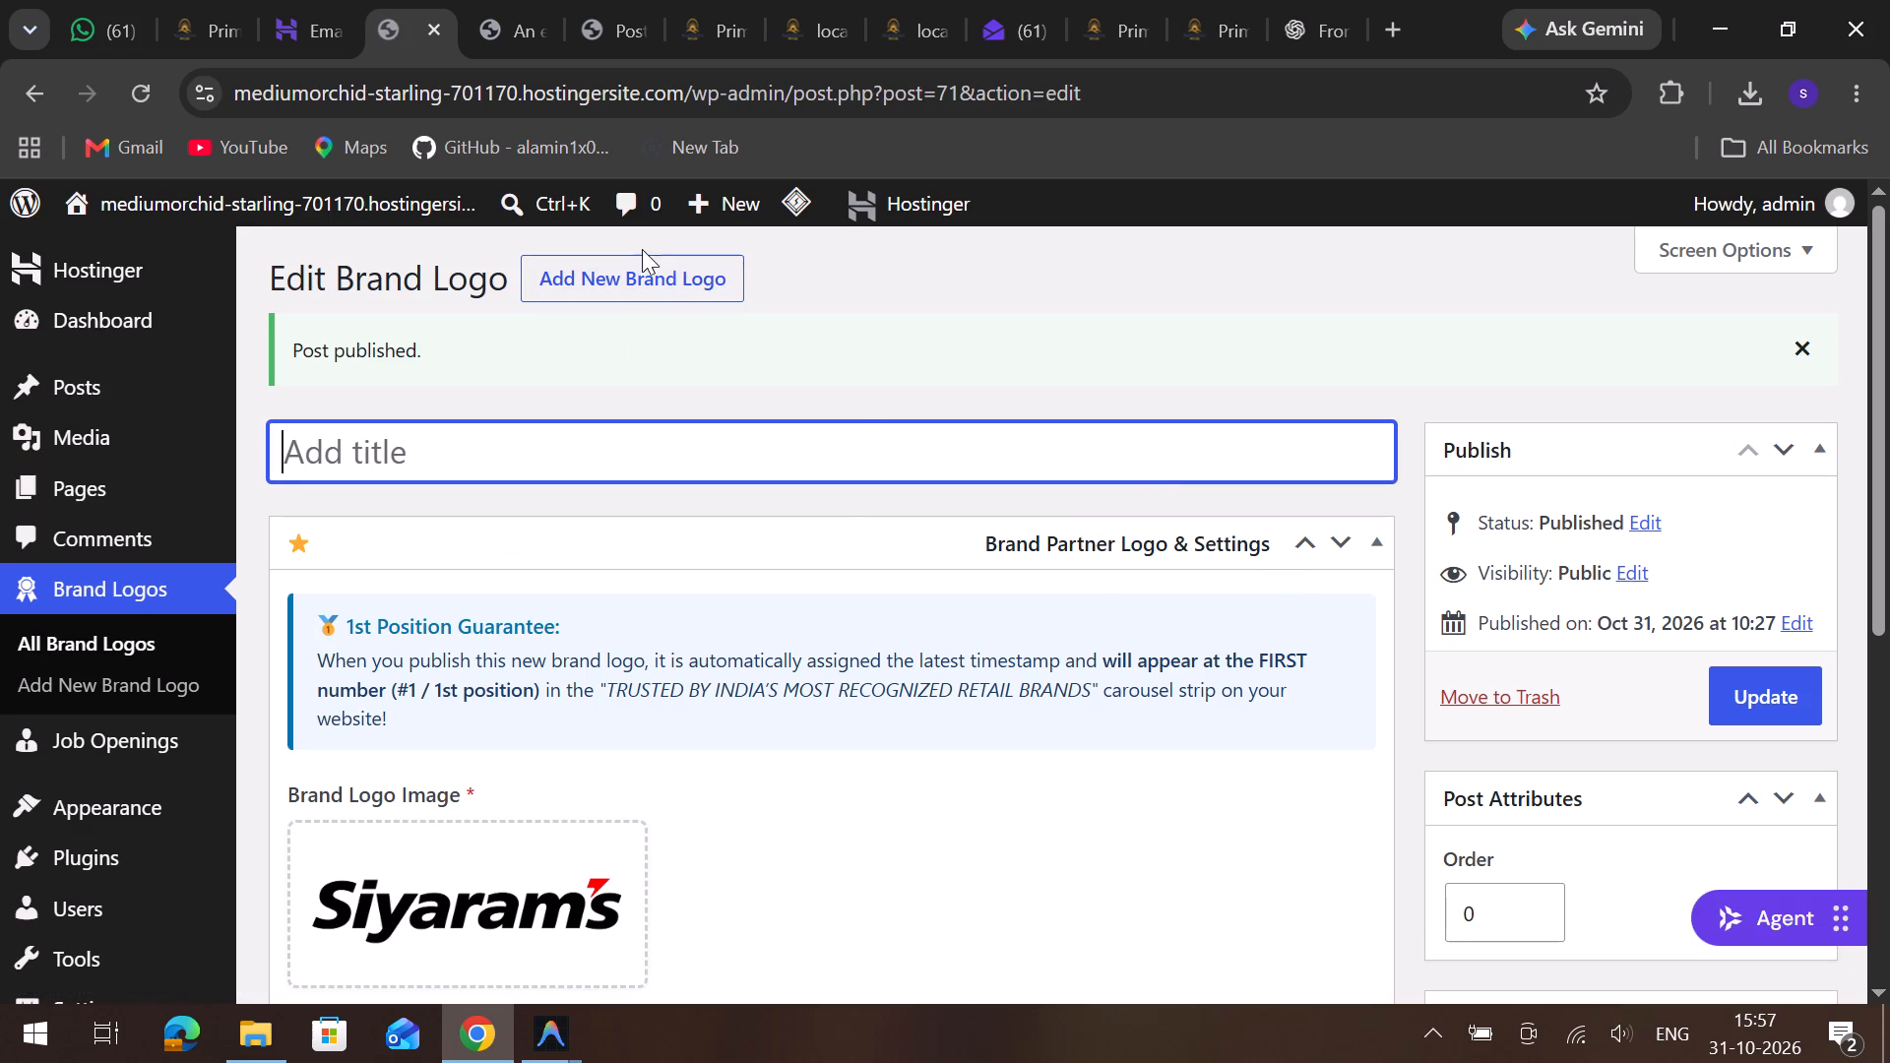
click(670, 289)
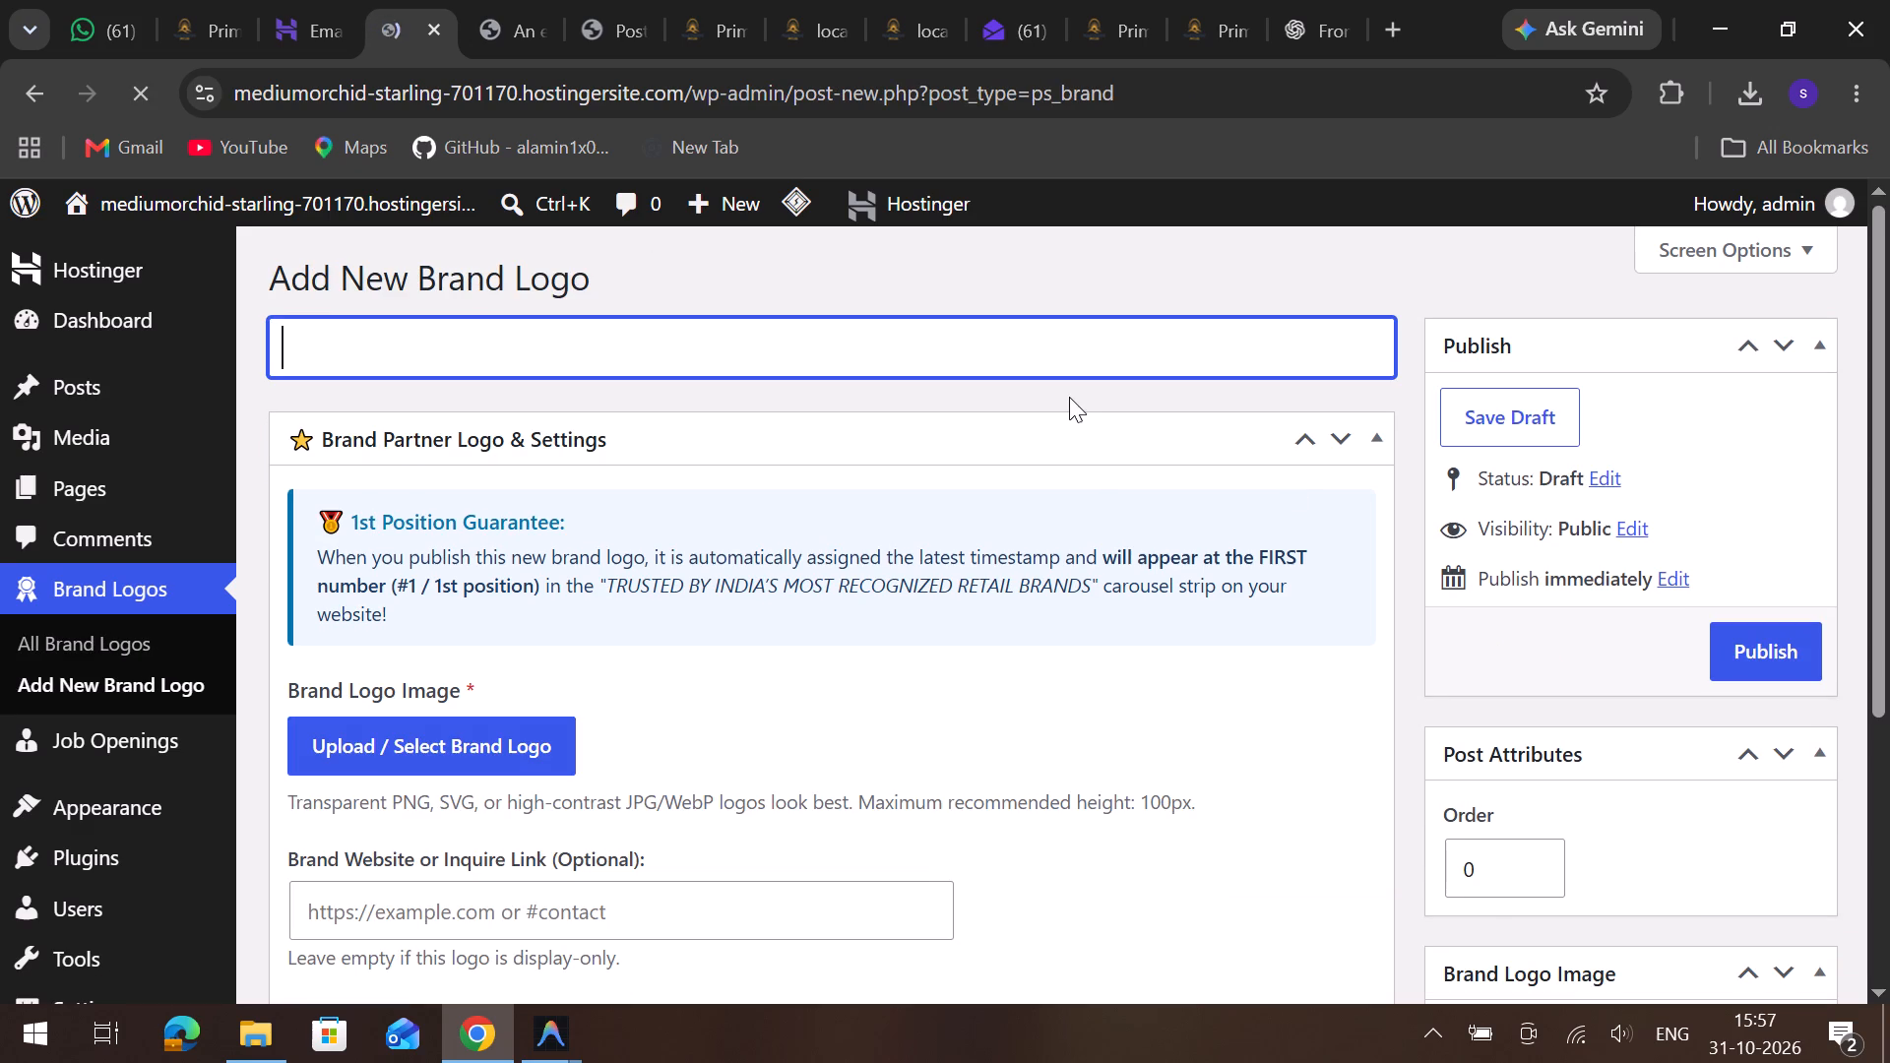
click(417, 754)
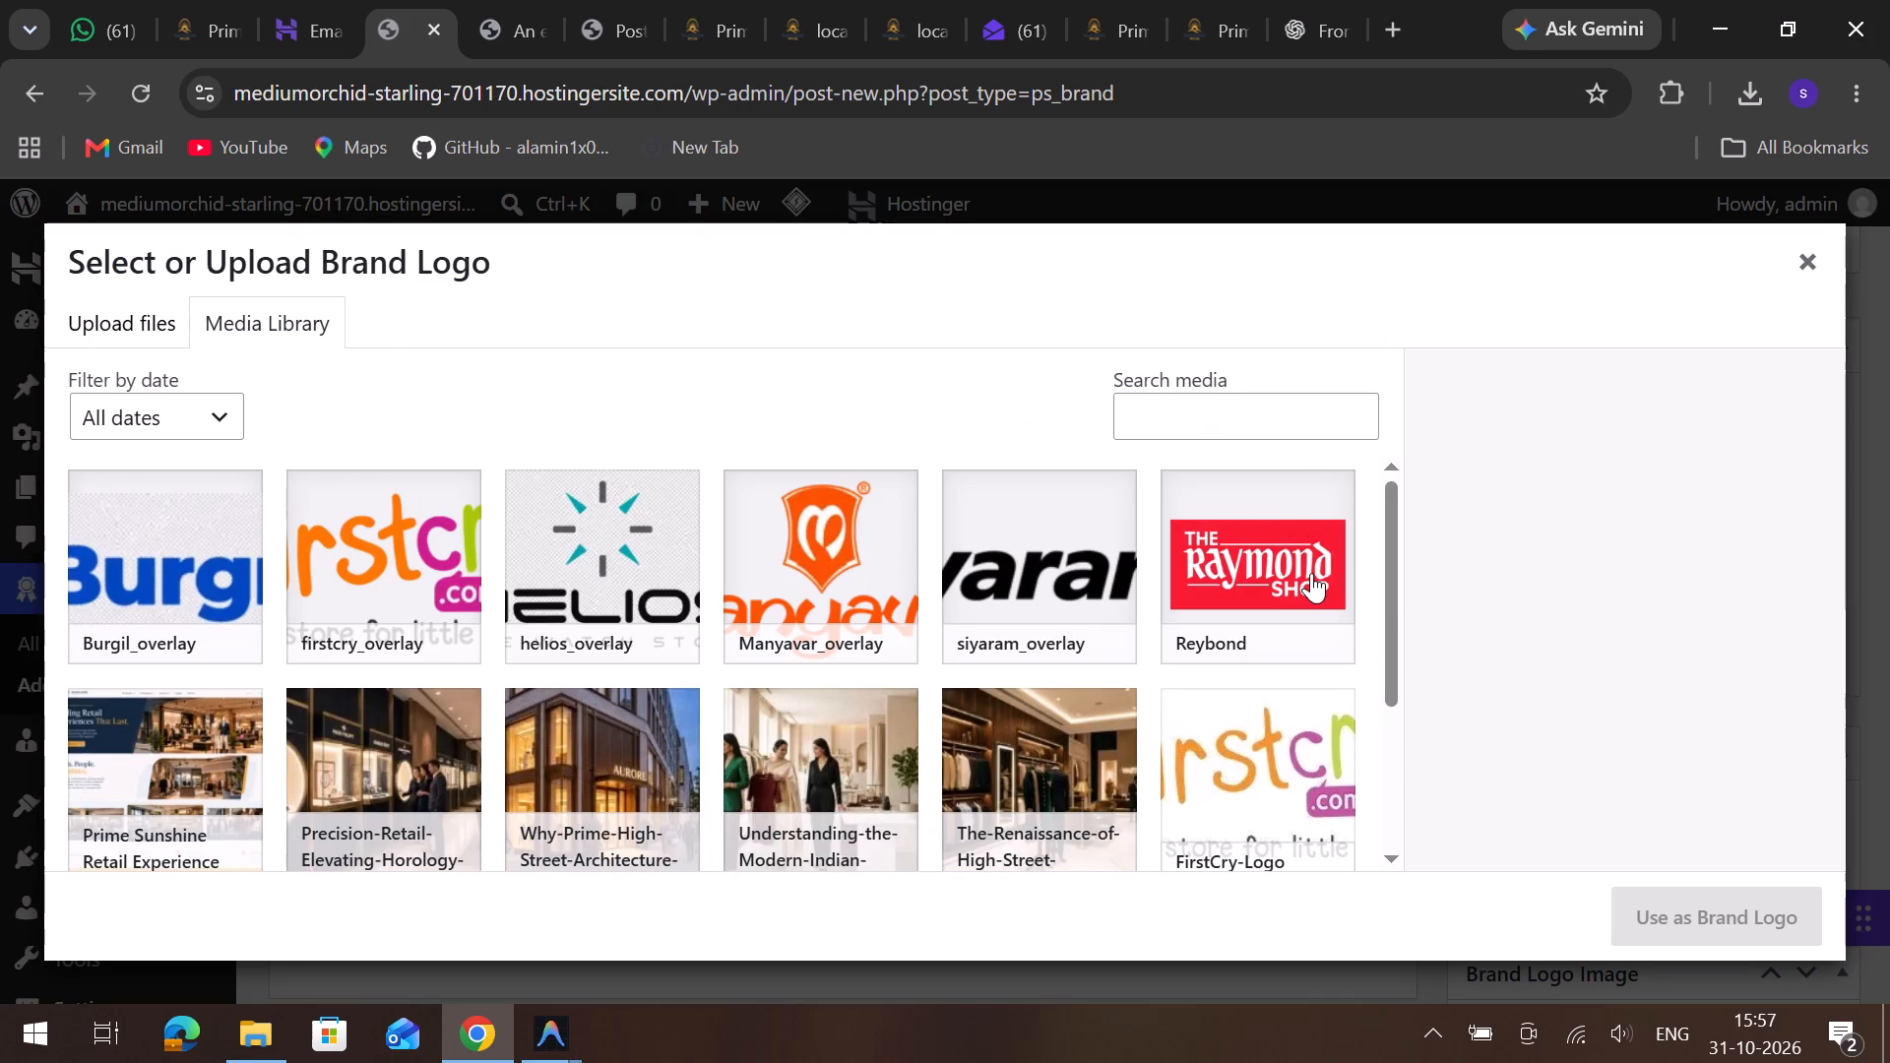
click(1311, 573)
click(1684, 927)
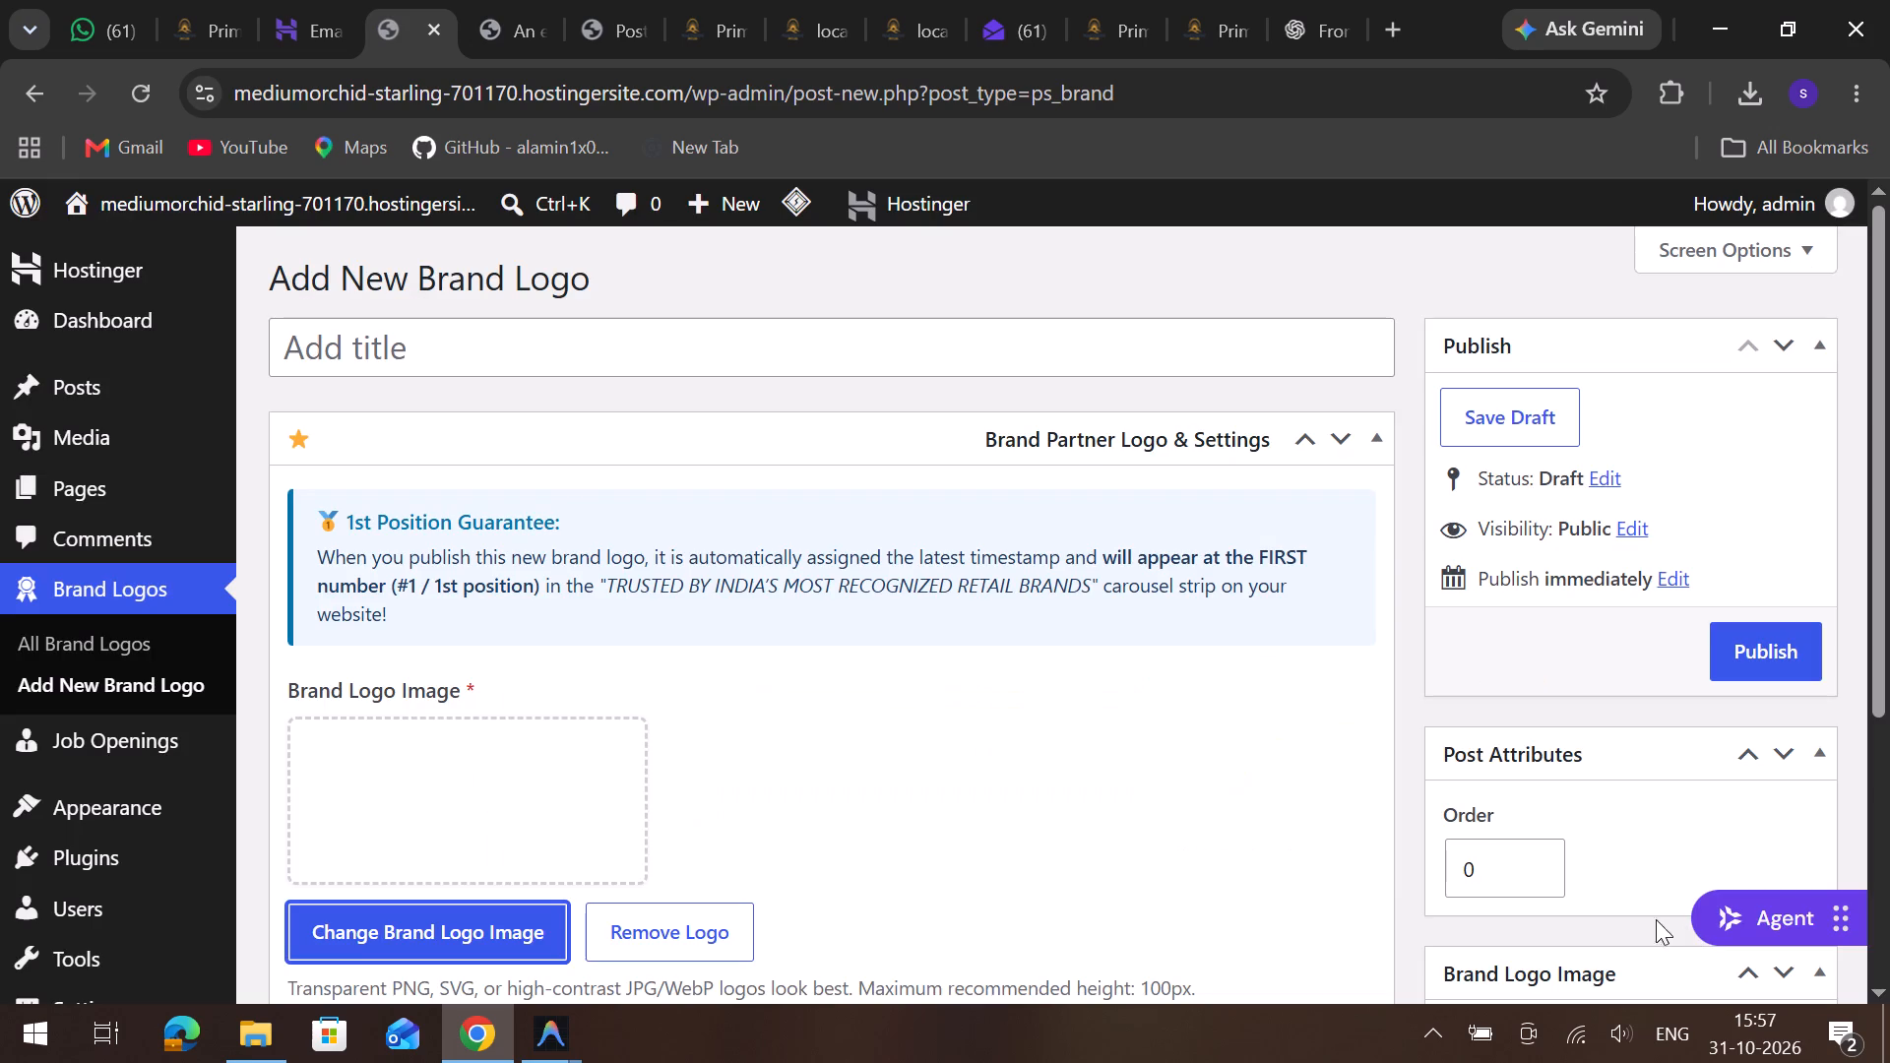
click(1786, 655)
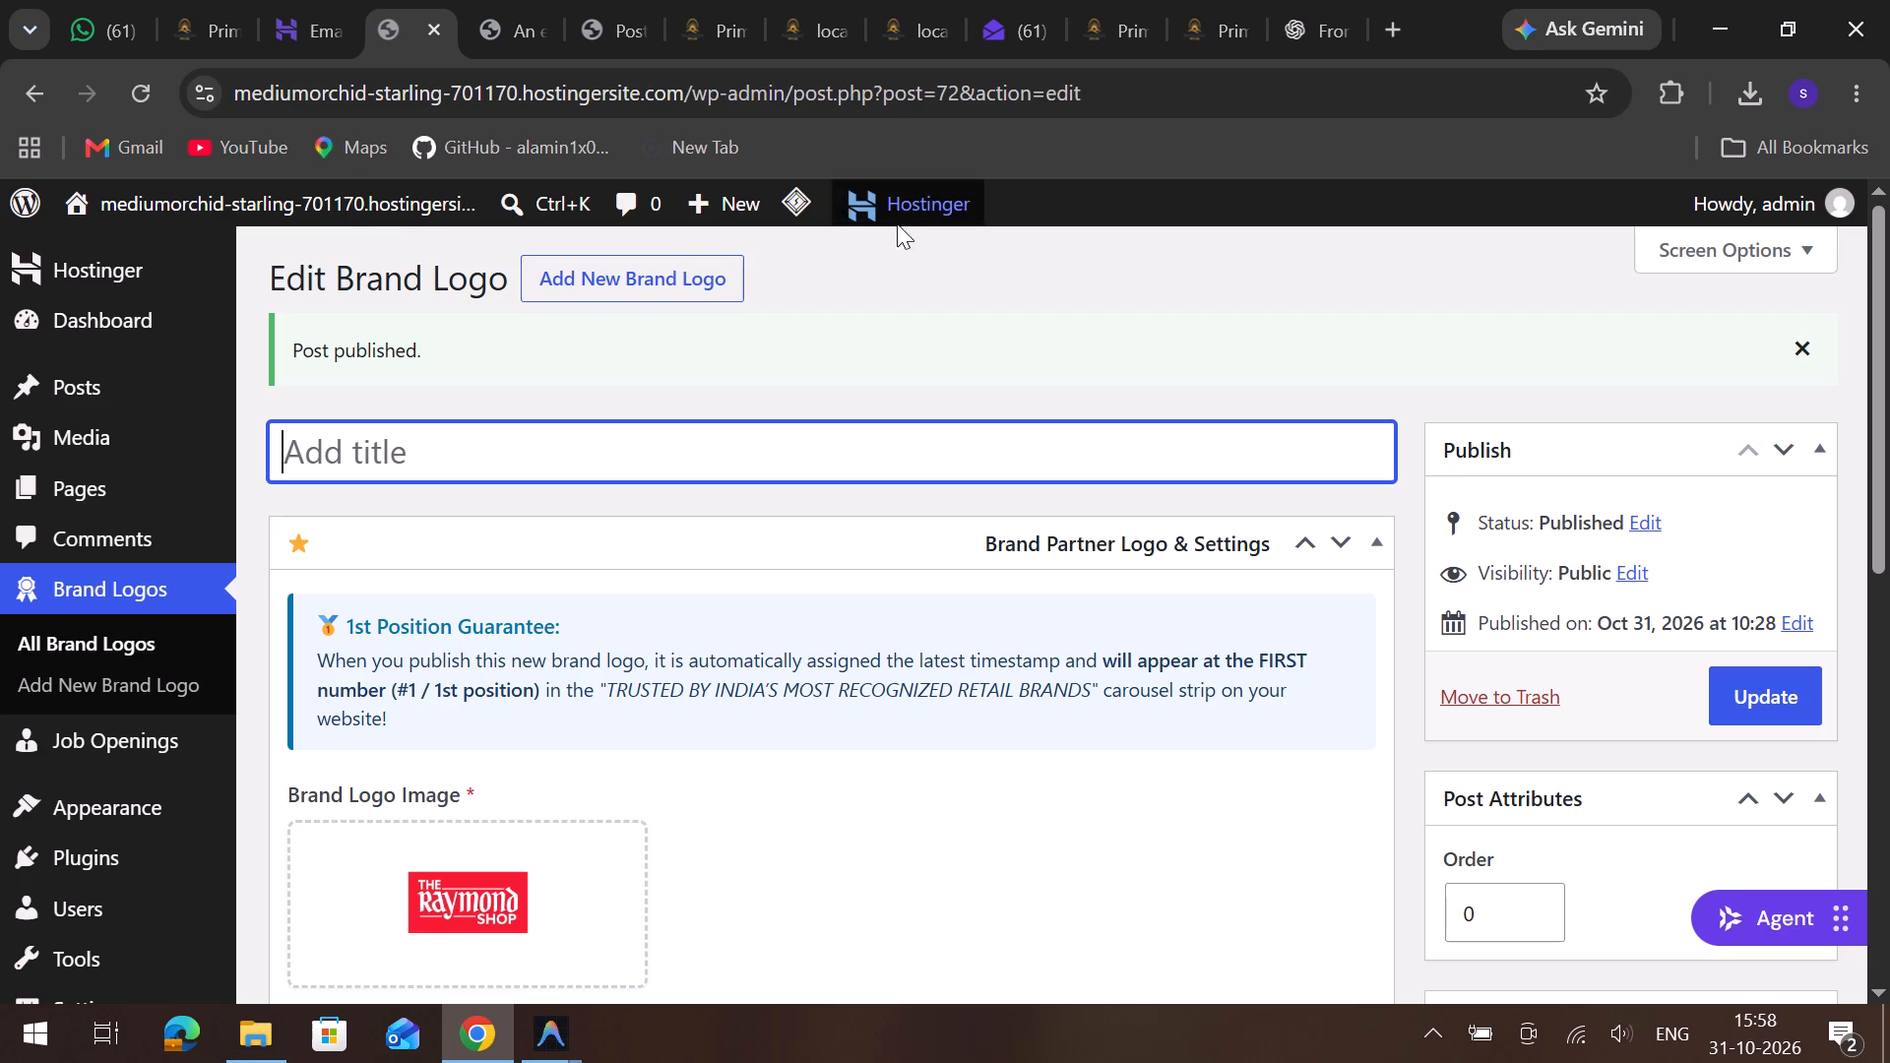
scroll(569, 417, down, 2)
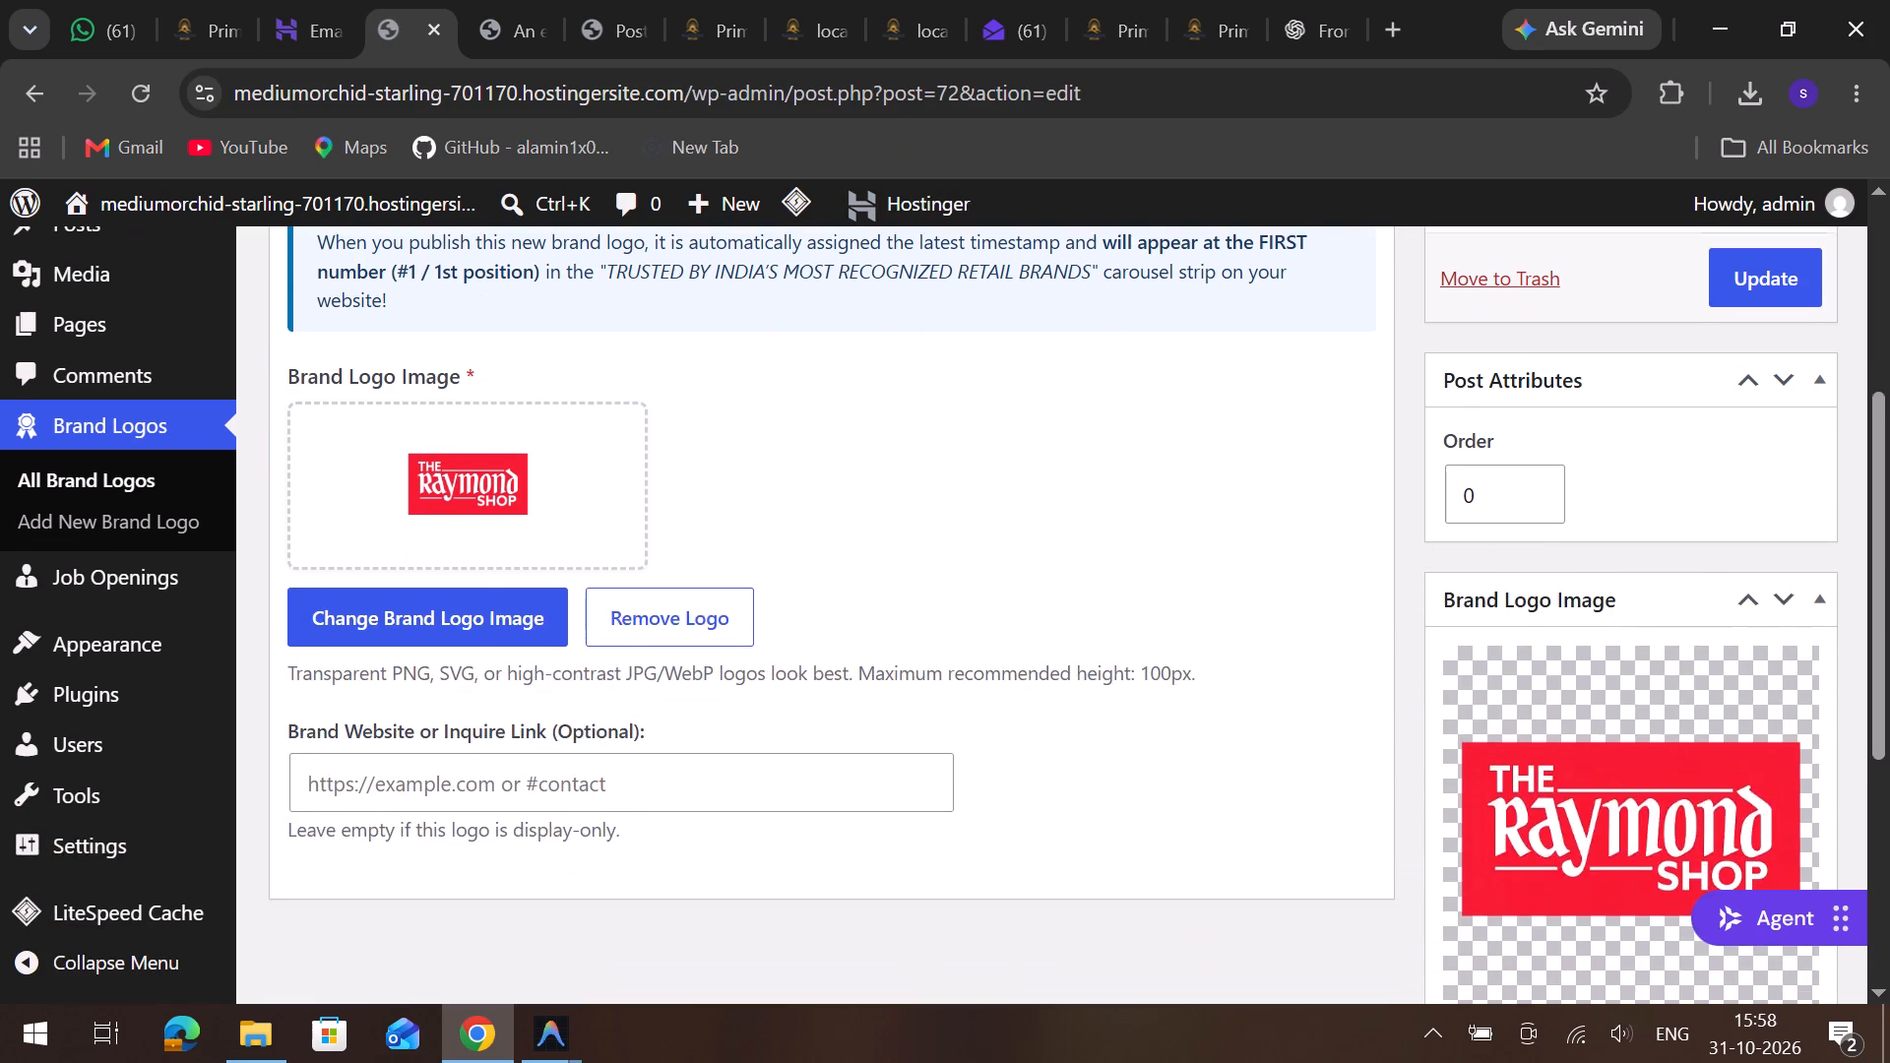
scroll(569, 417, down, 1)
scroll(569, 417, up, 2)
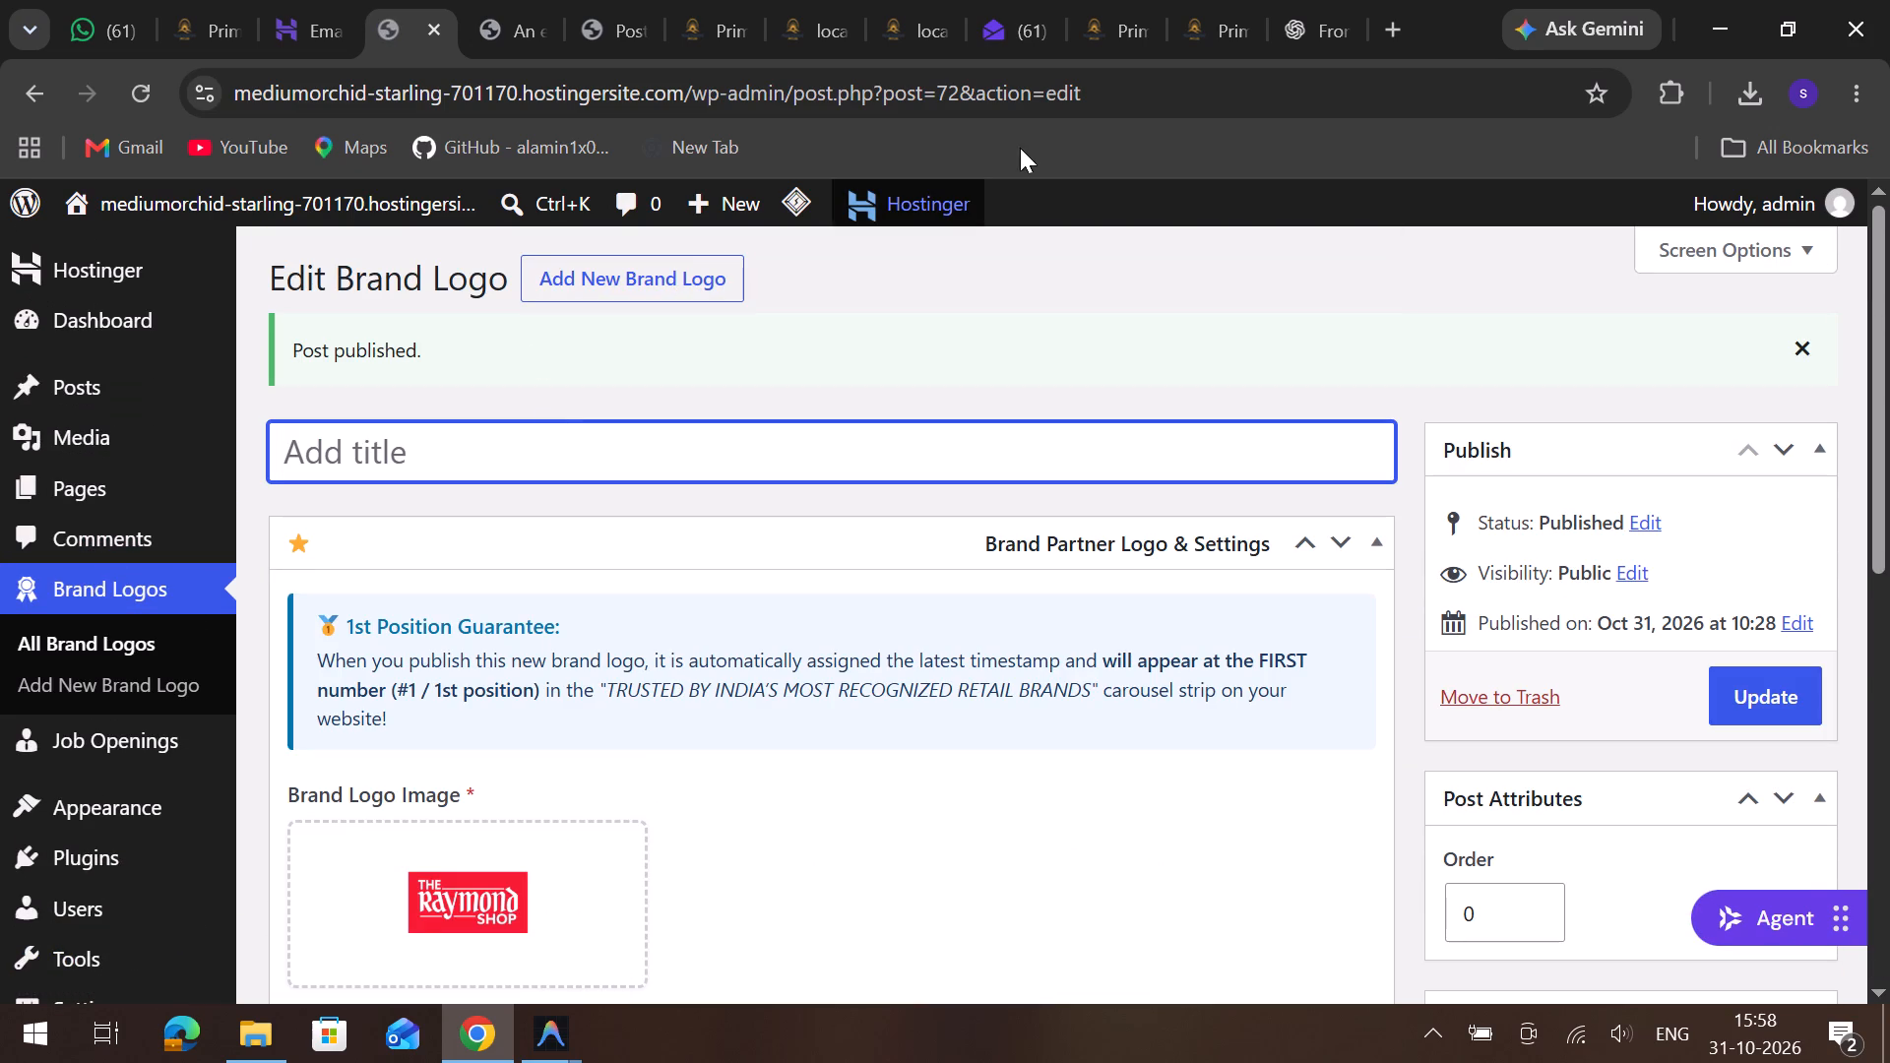
Open the Media Library and examine the Burgrill-Logo attachment's details and the available media type filters.
click(108, 447)
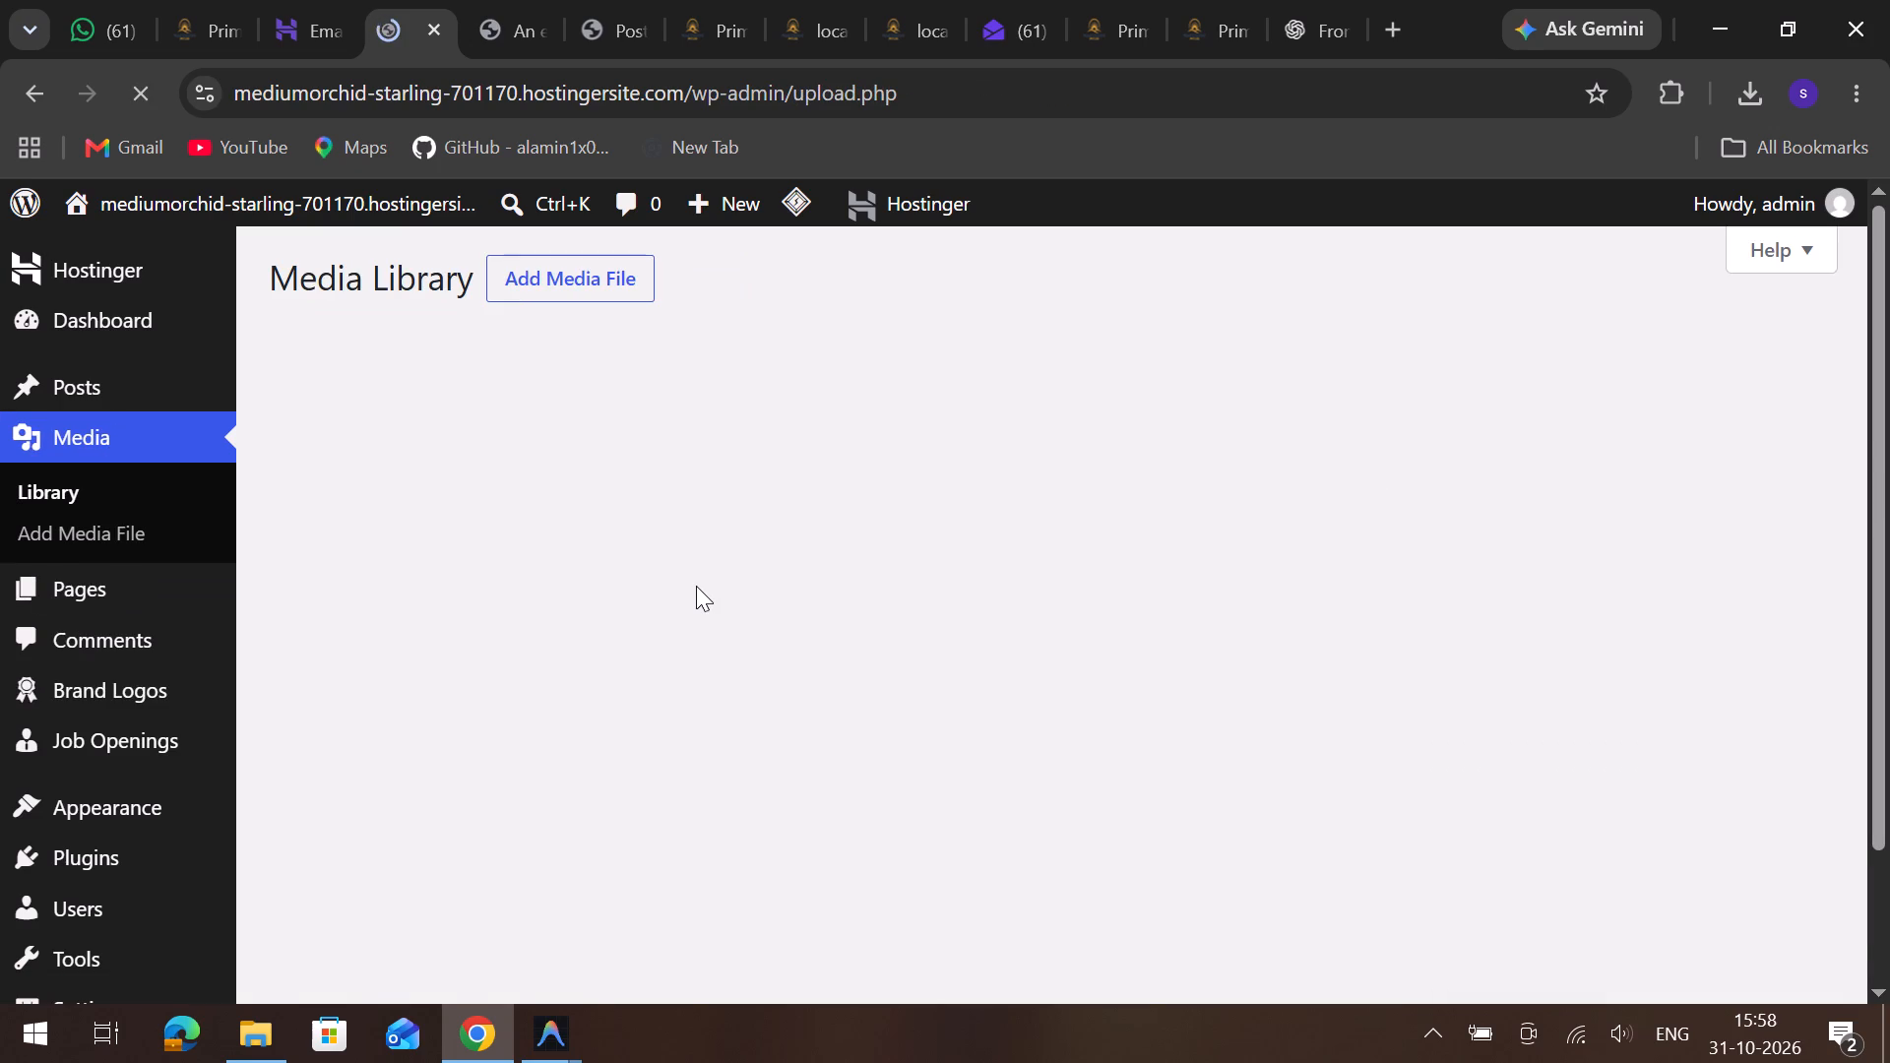
scroll(696, 586, down, 3)
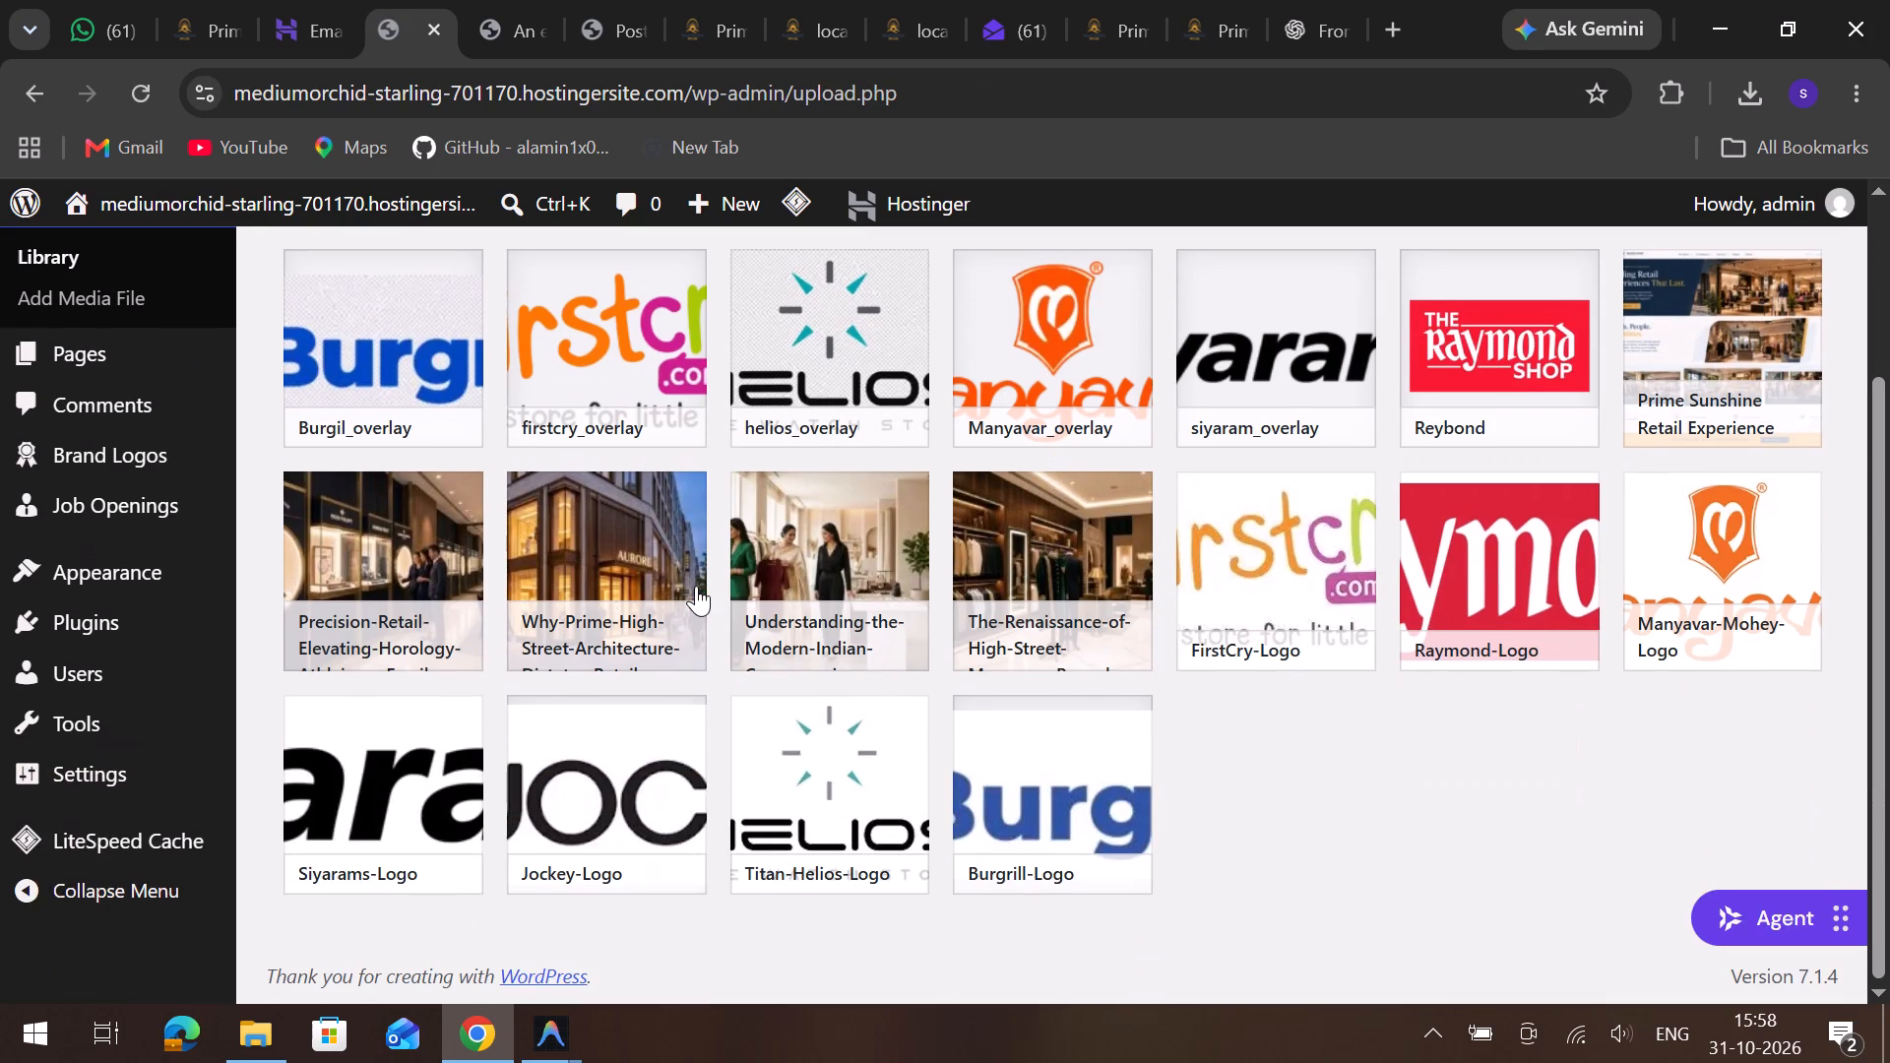
click(1034, 757)
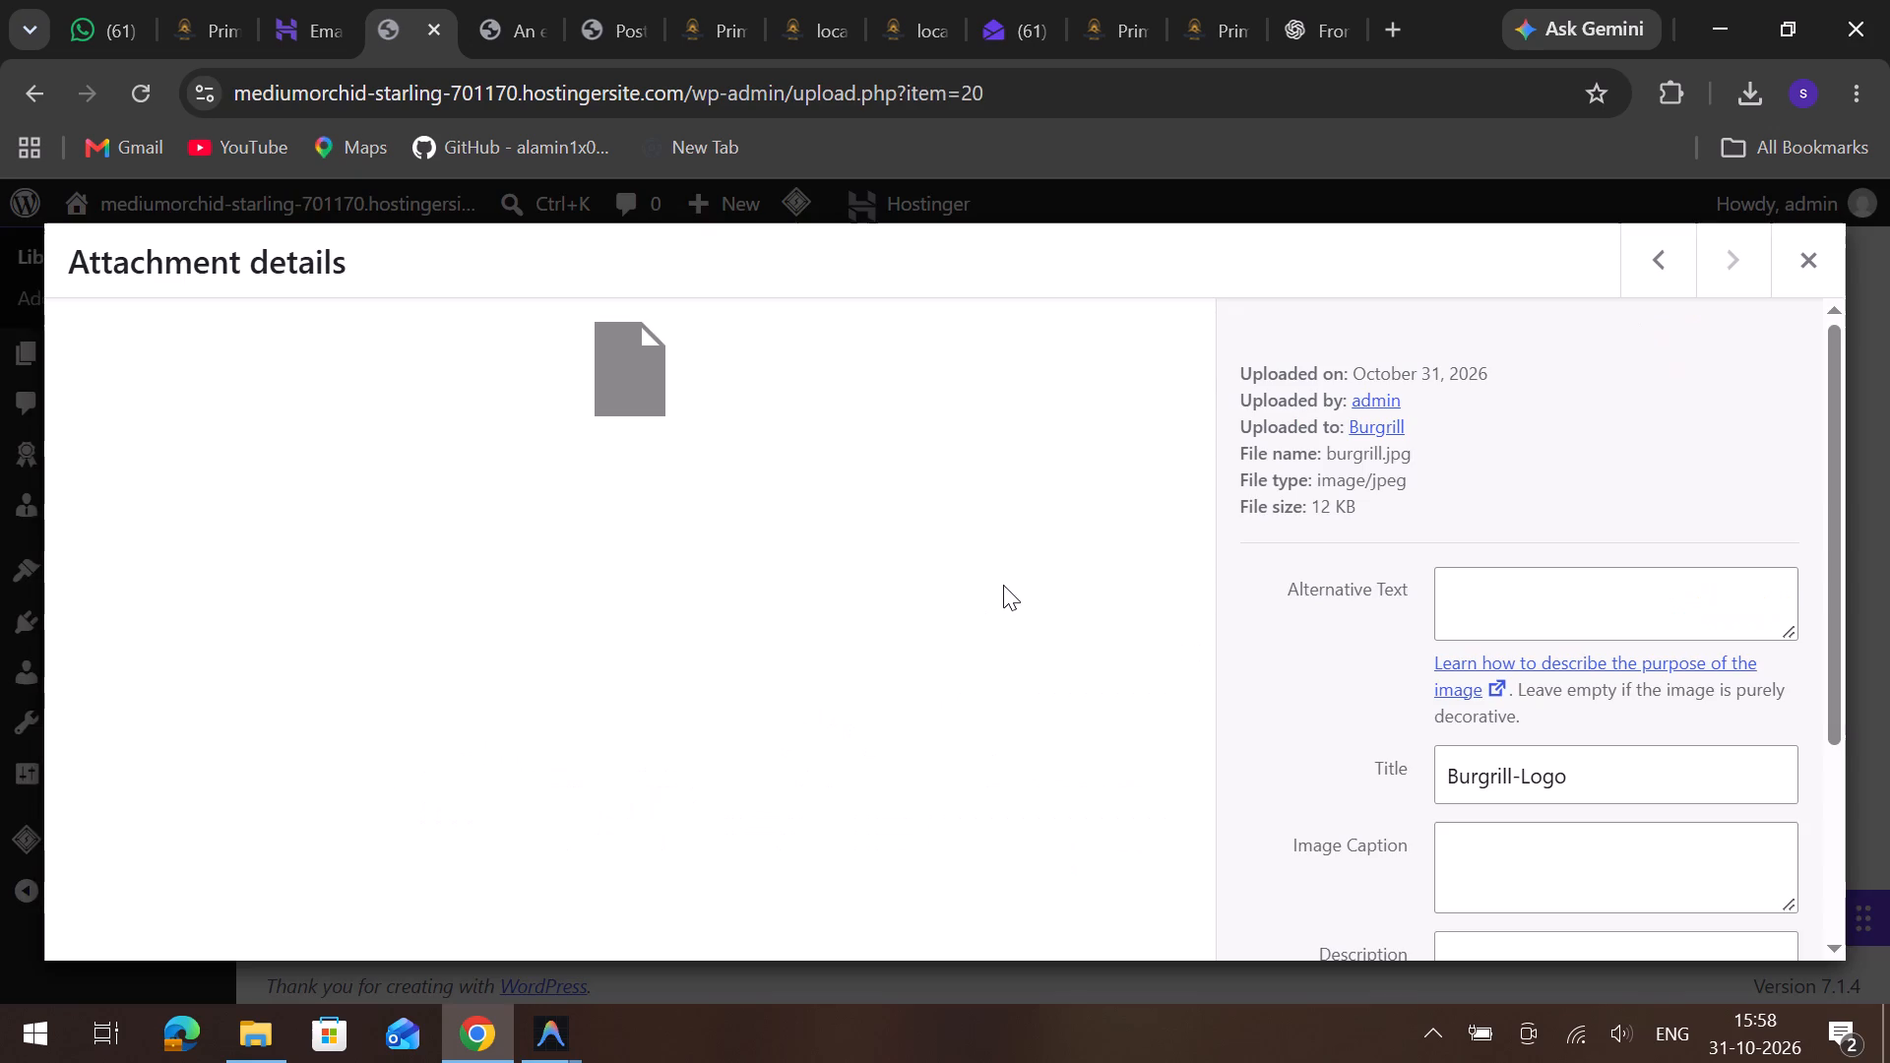
click(1814, 268)
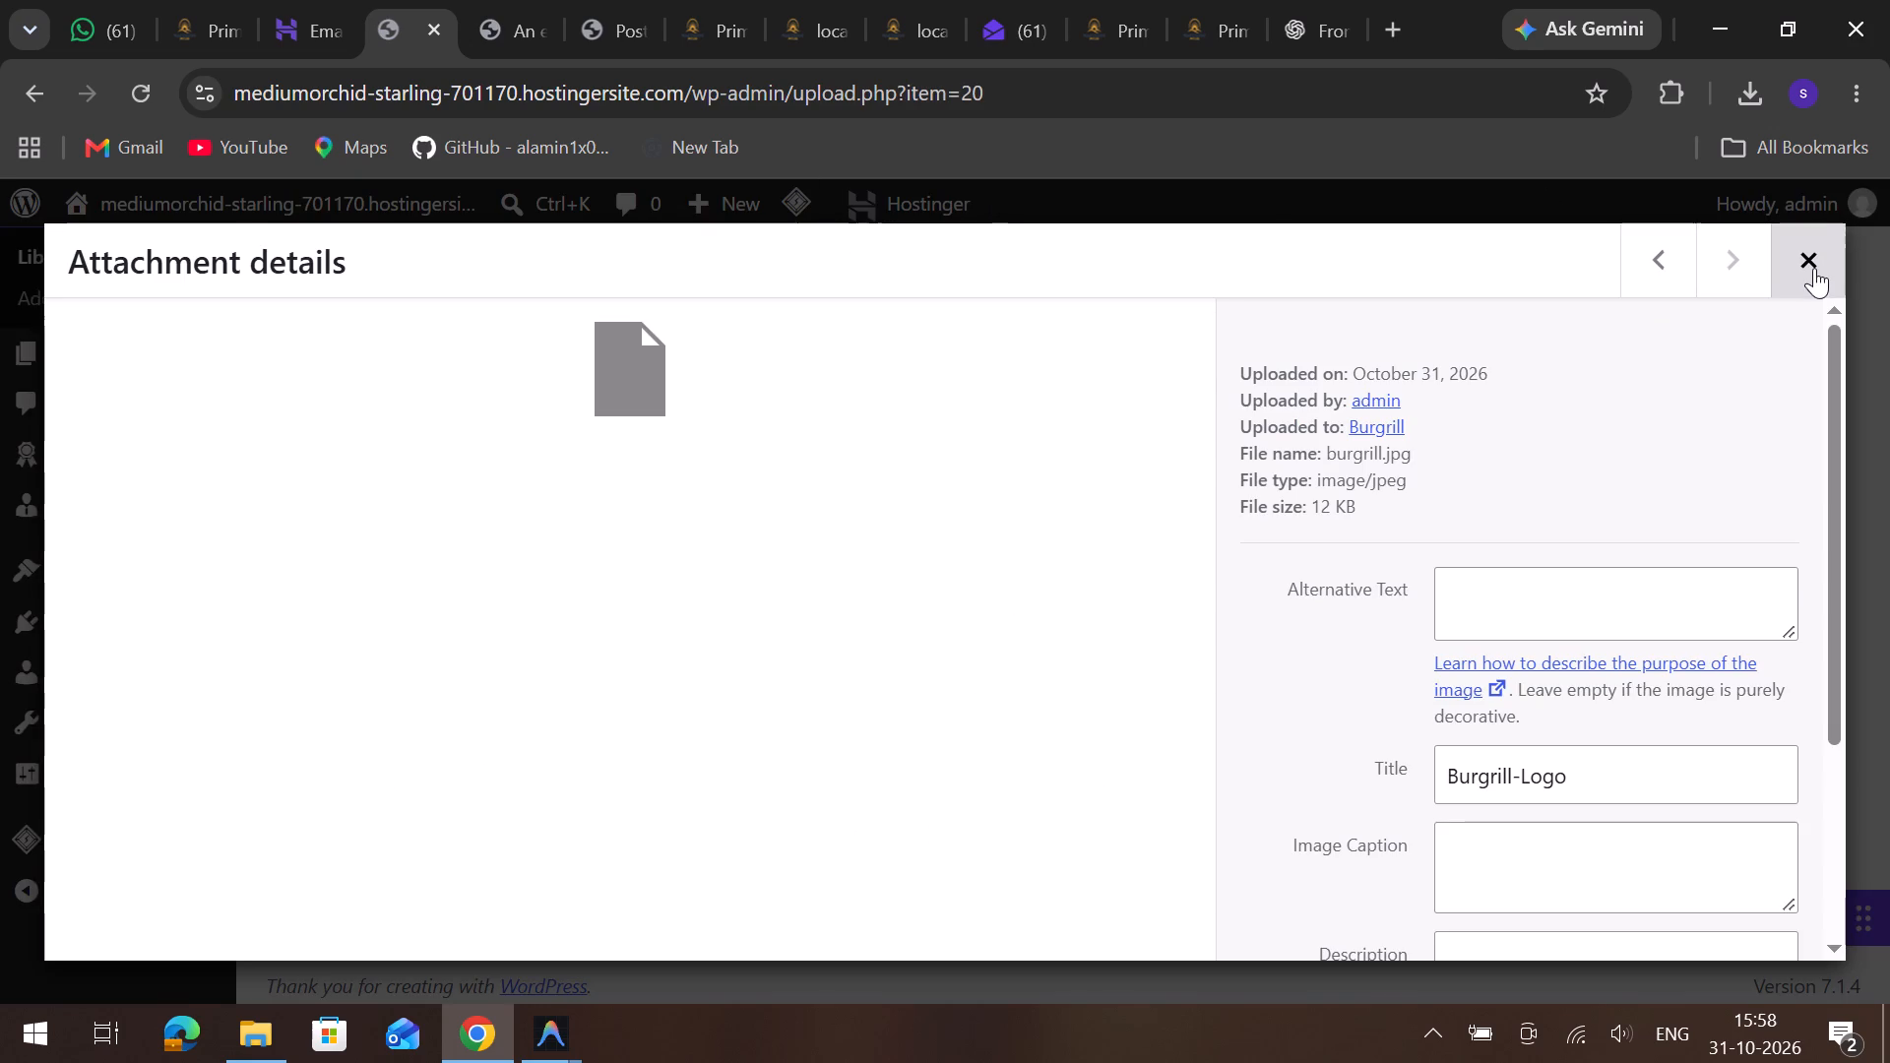
right_click(1071, 722)
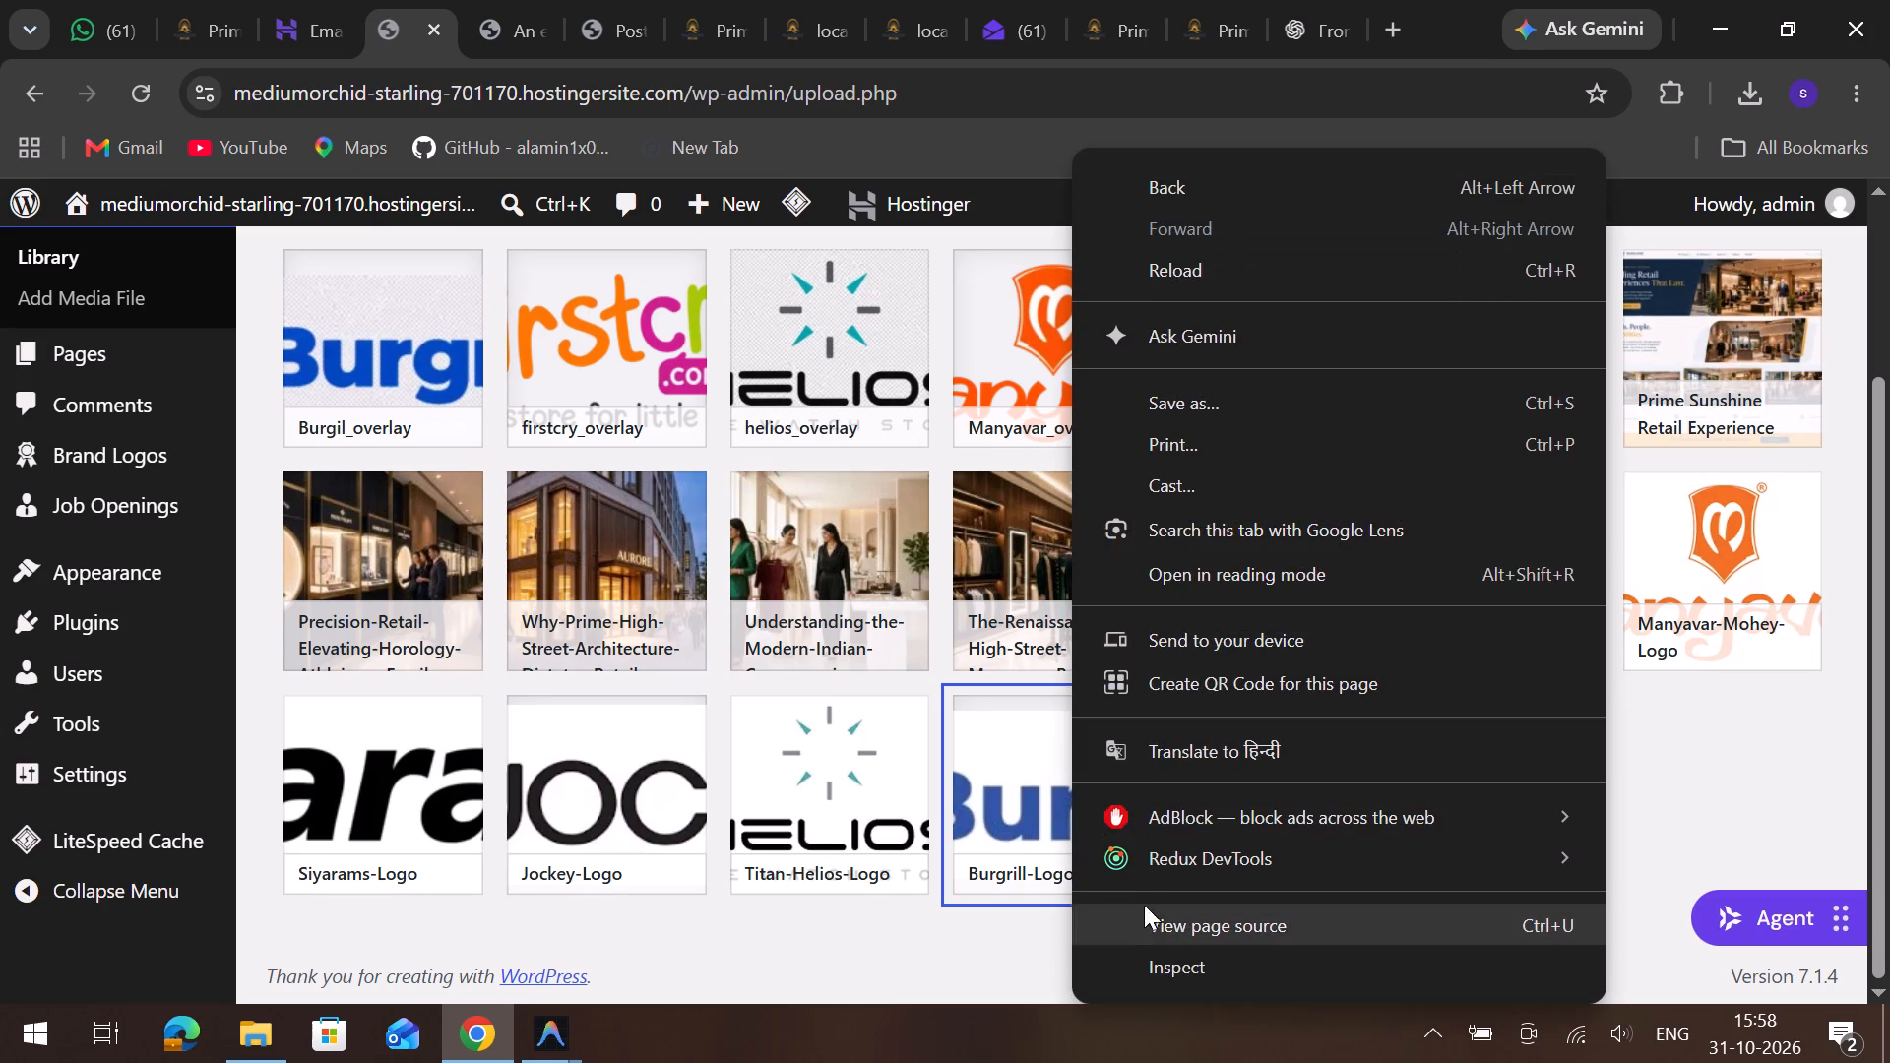
click(1022, 825)
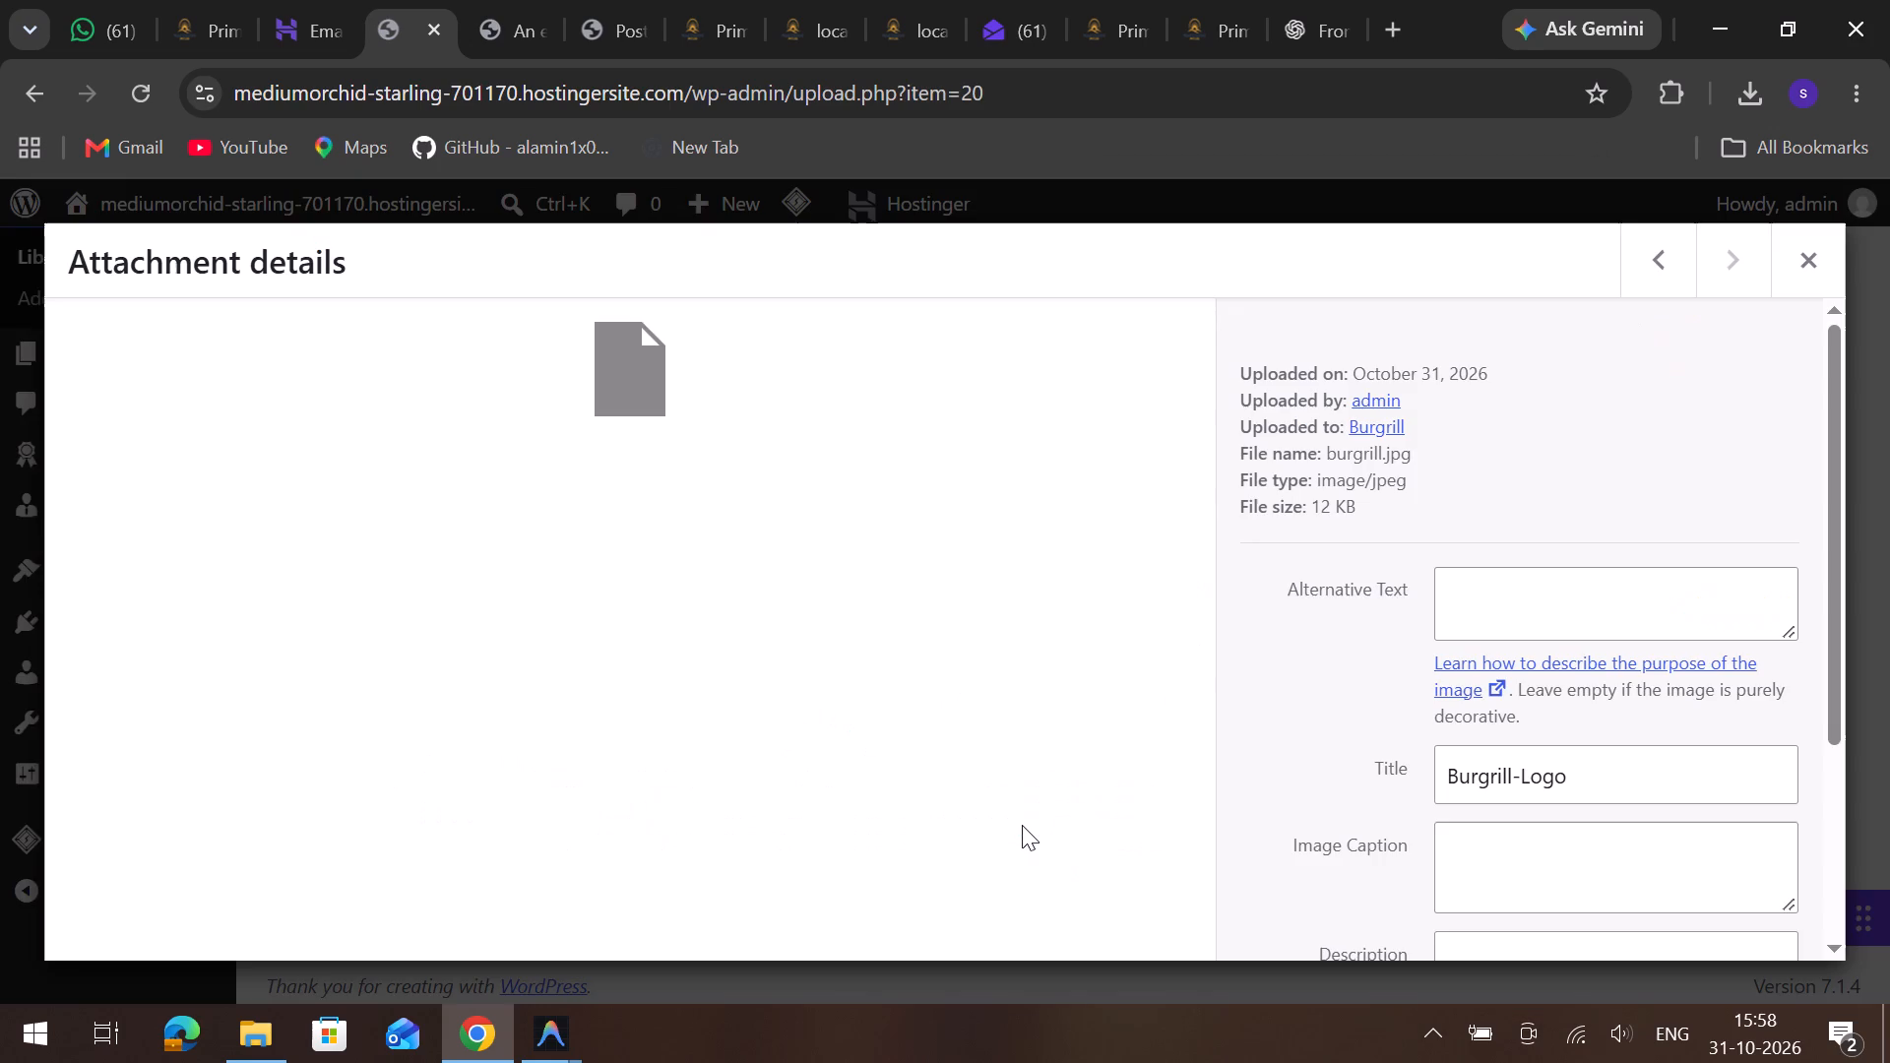
click(1809, 261)
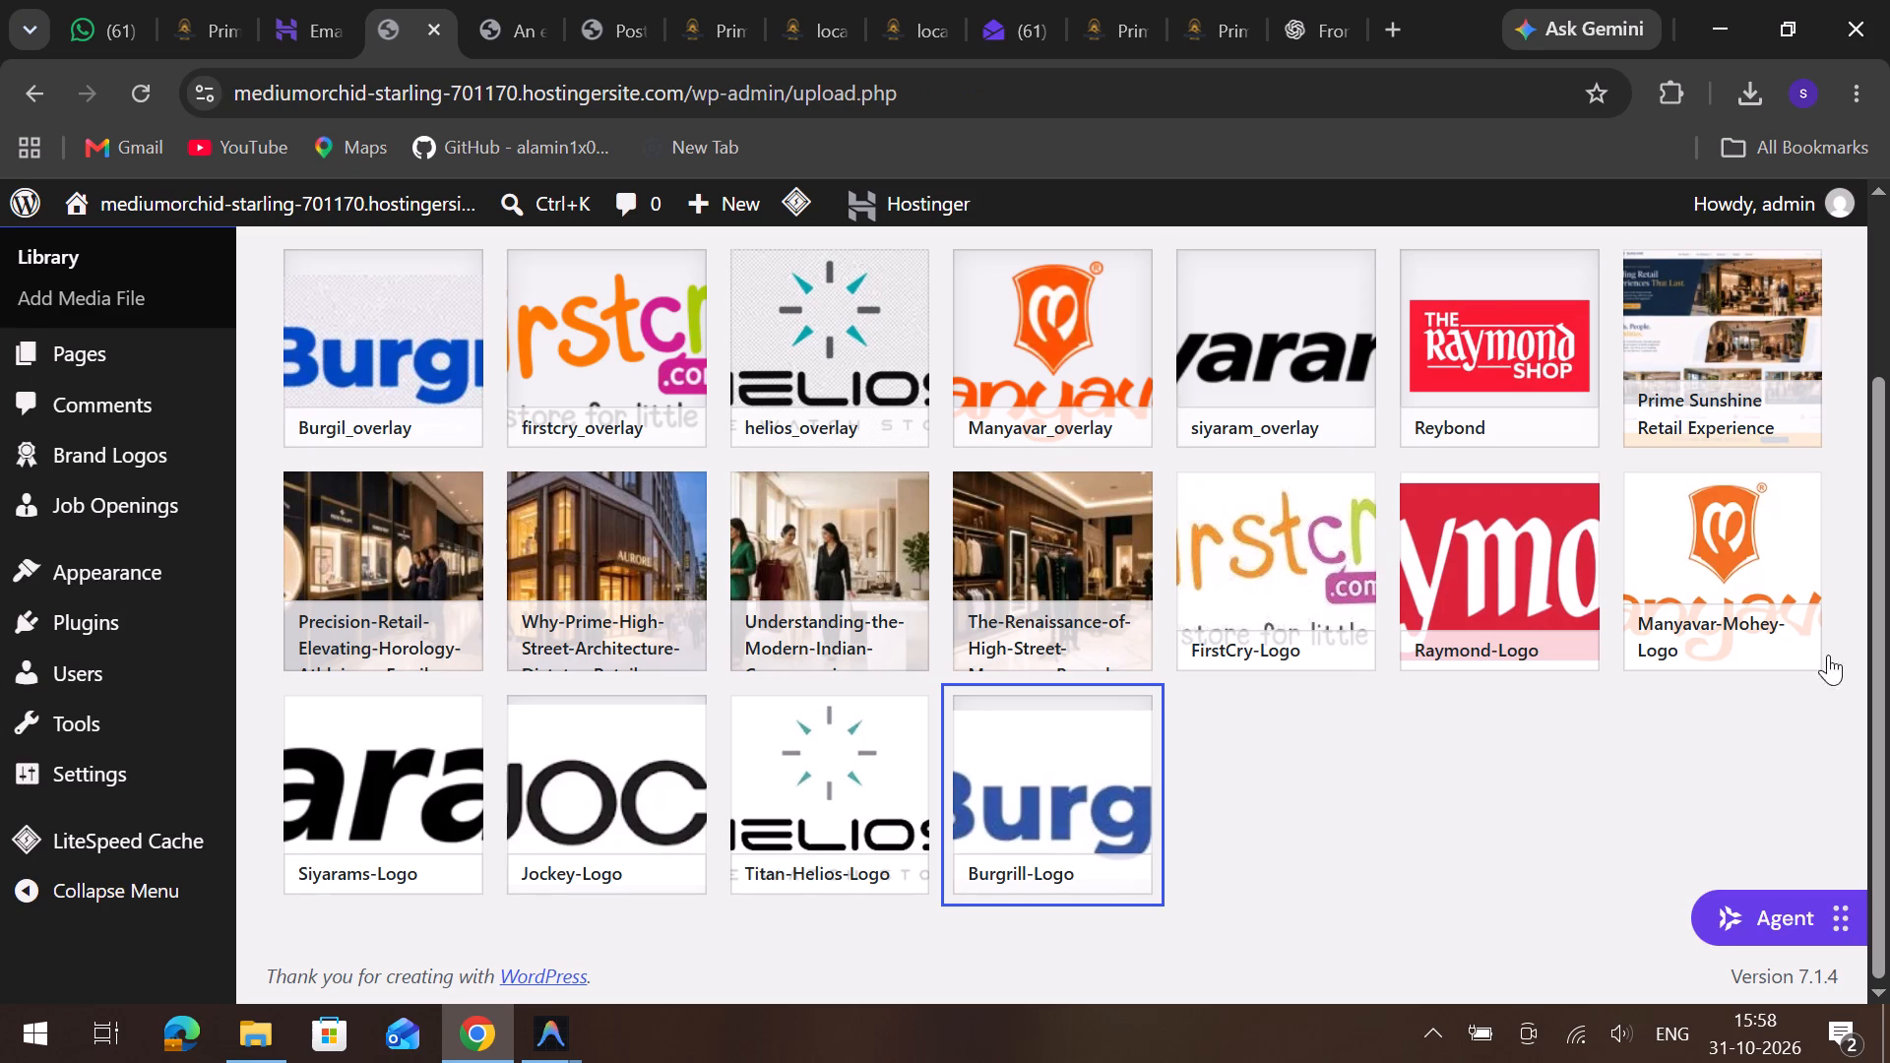
right_click(1130, 784)
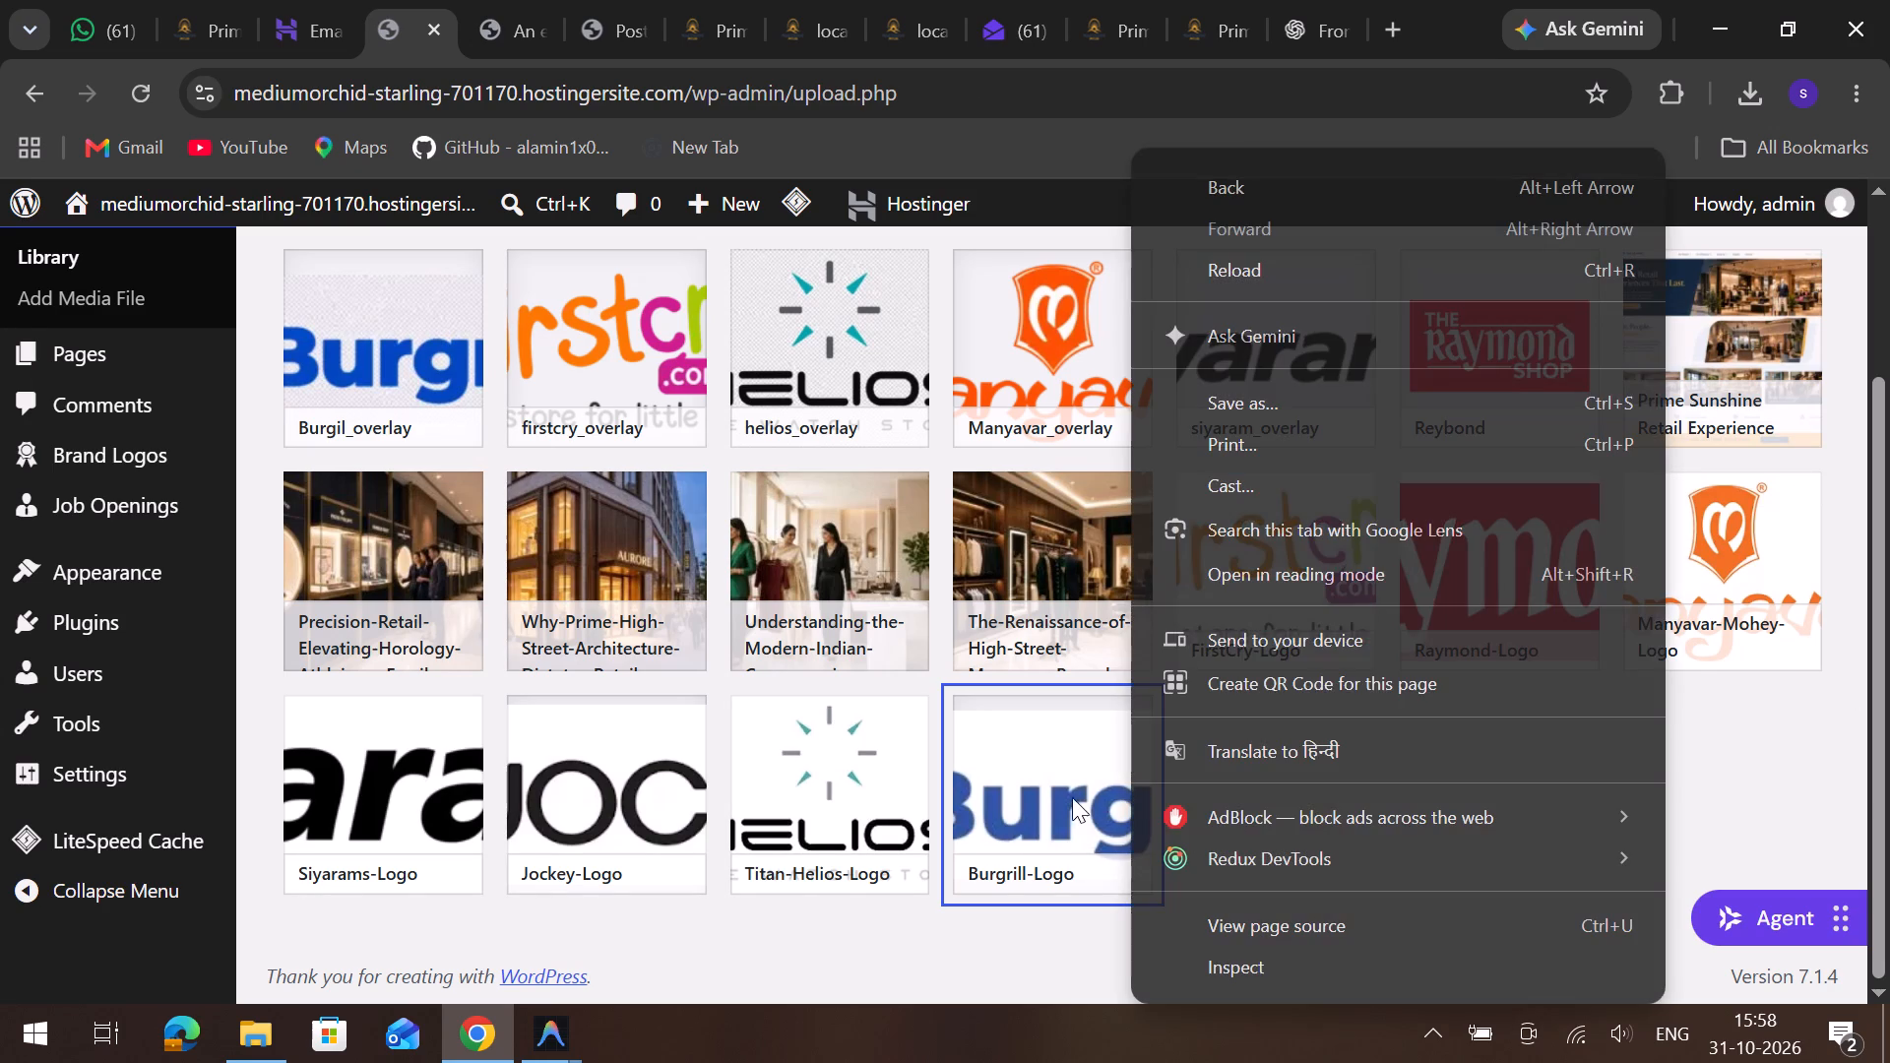
click(1069, 798)
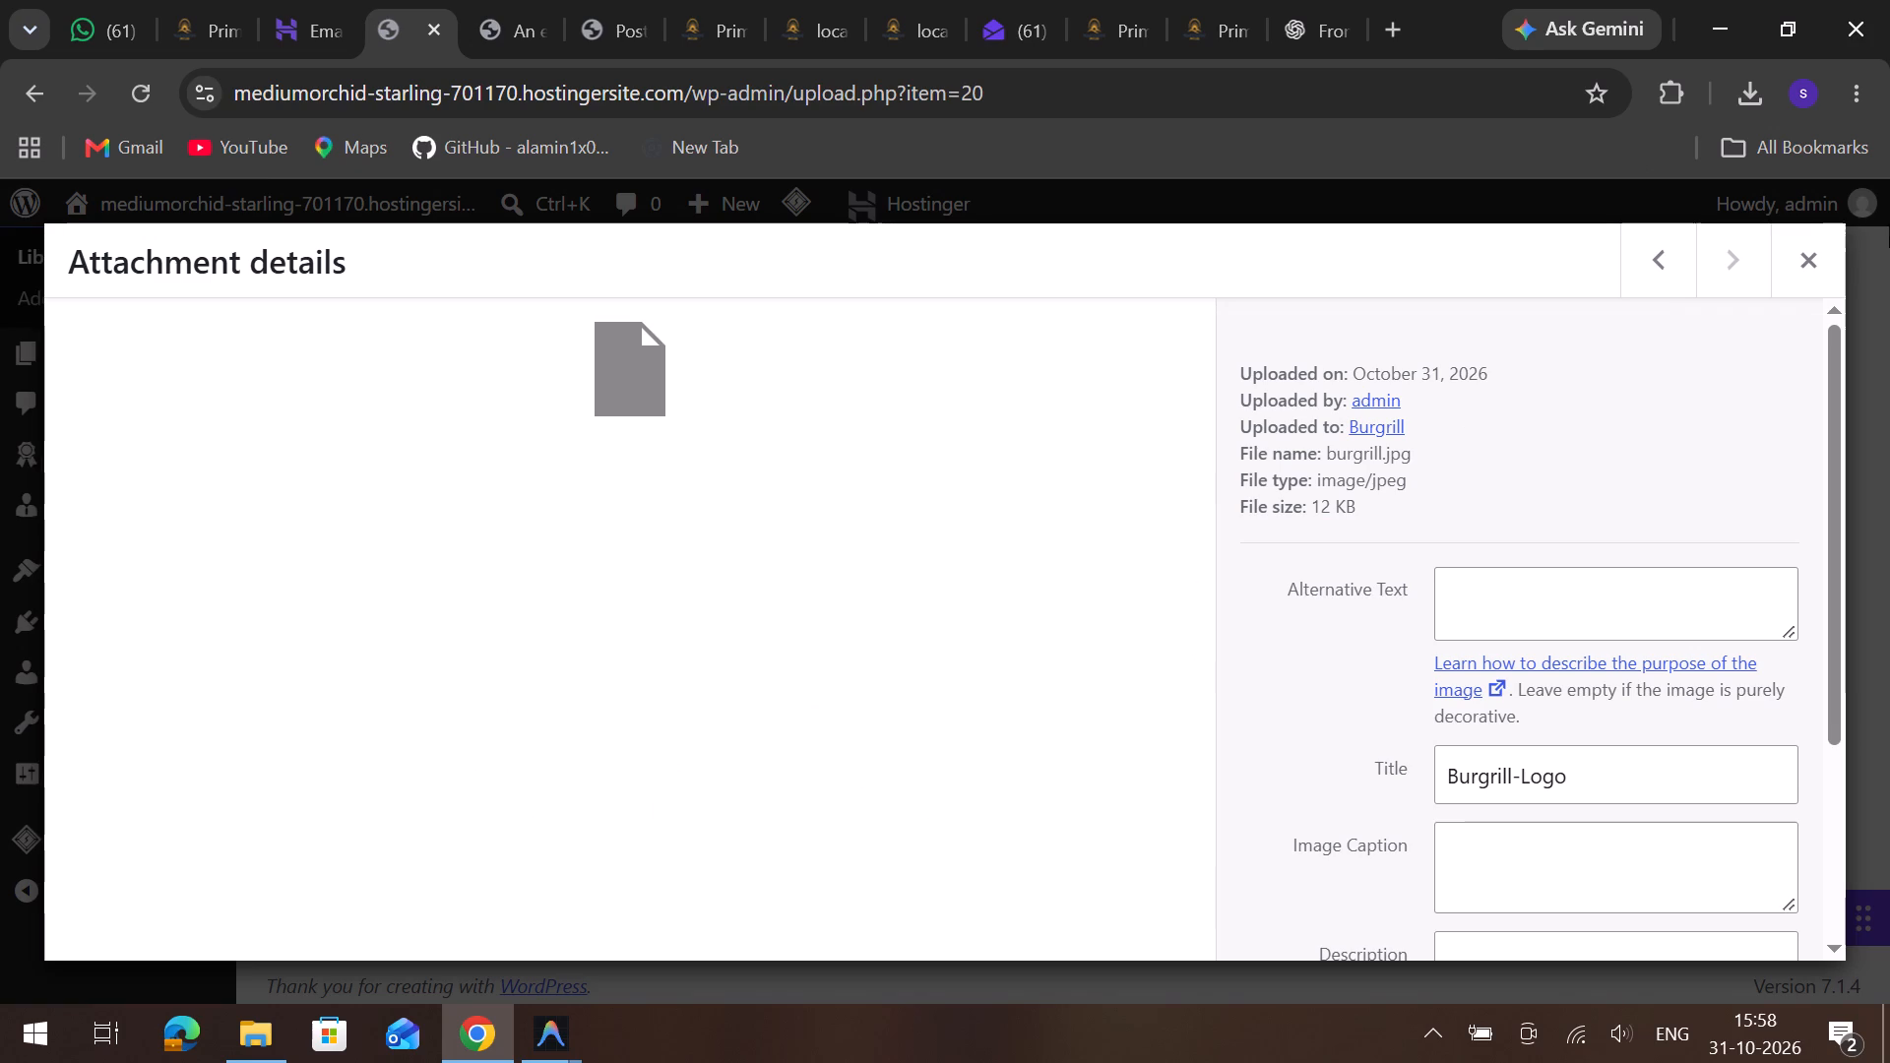
click(1812, 256)
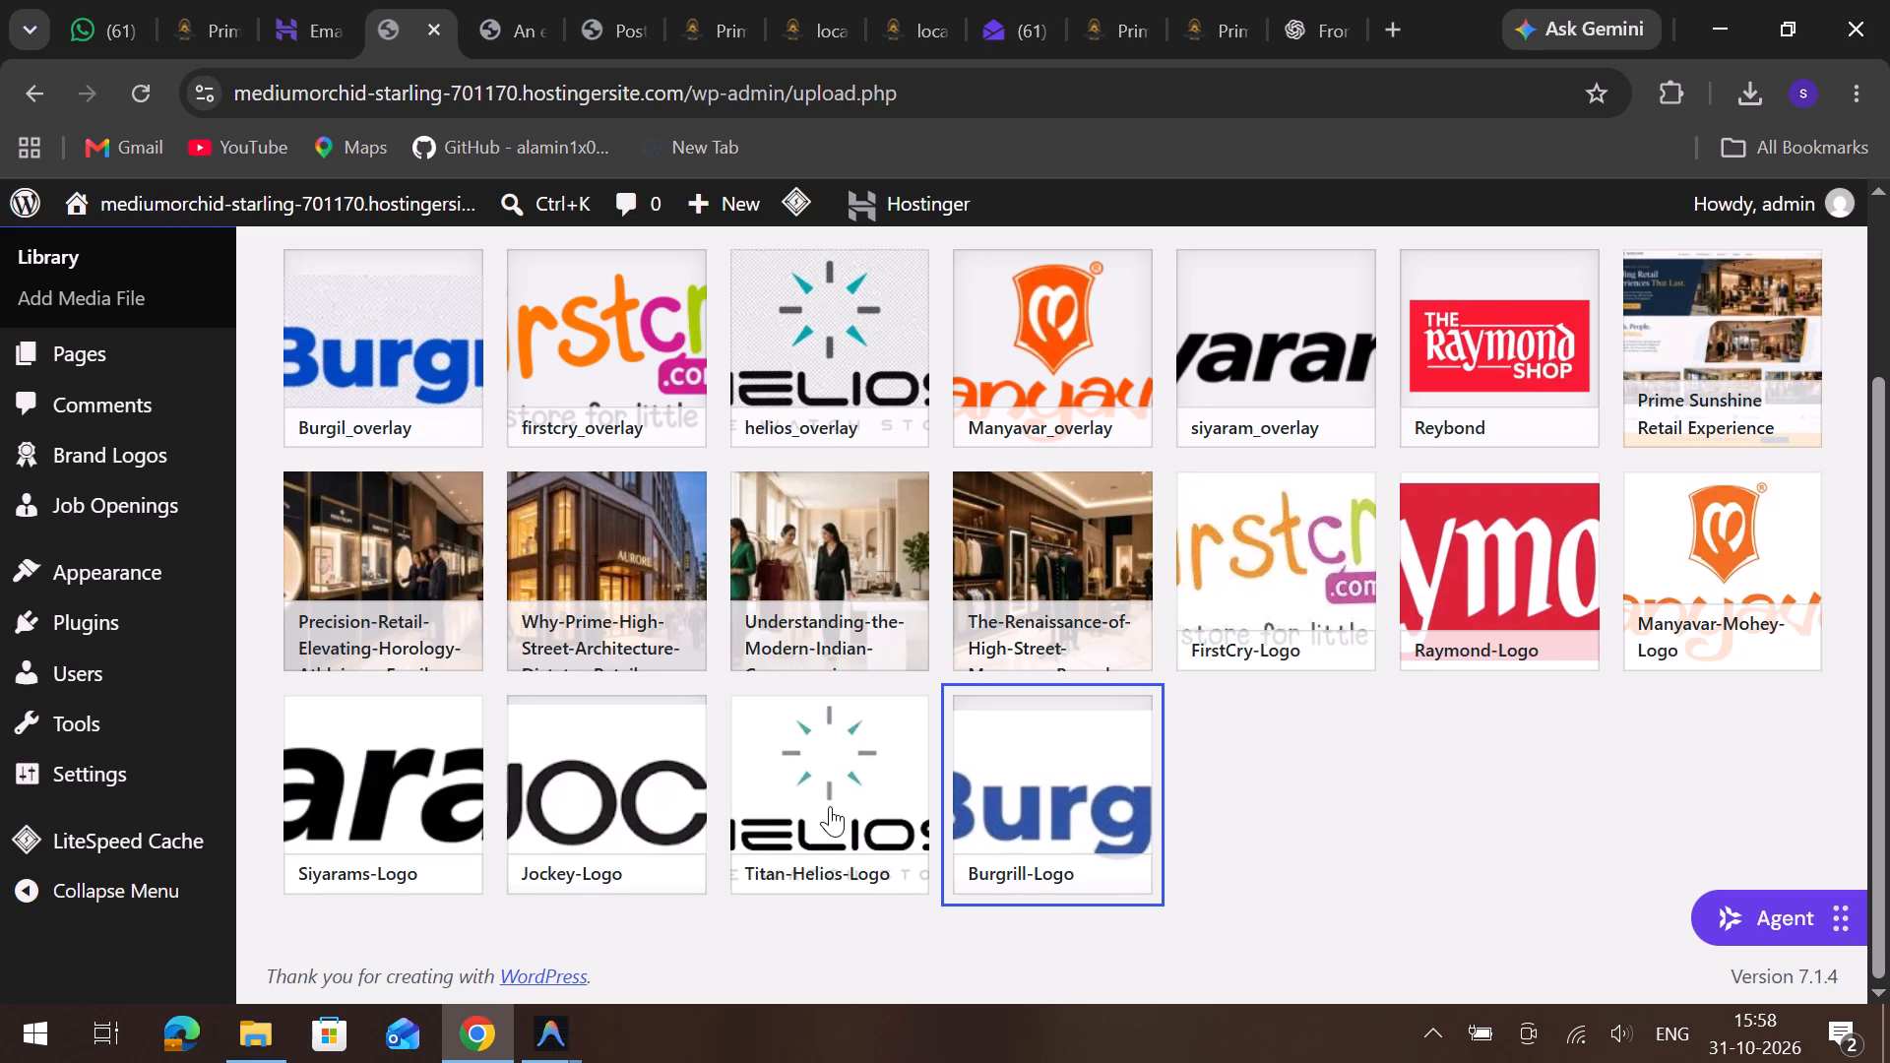
scroll(1289, 739, up, 1)
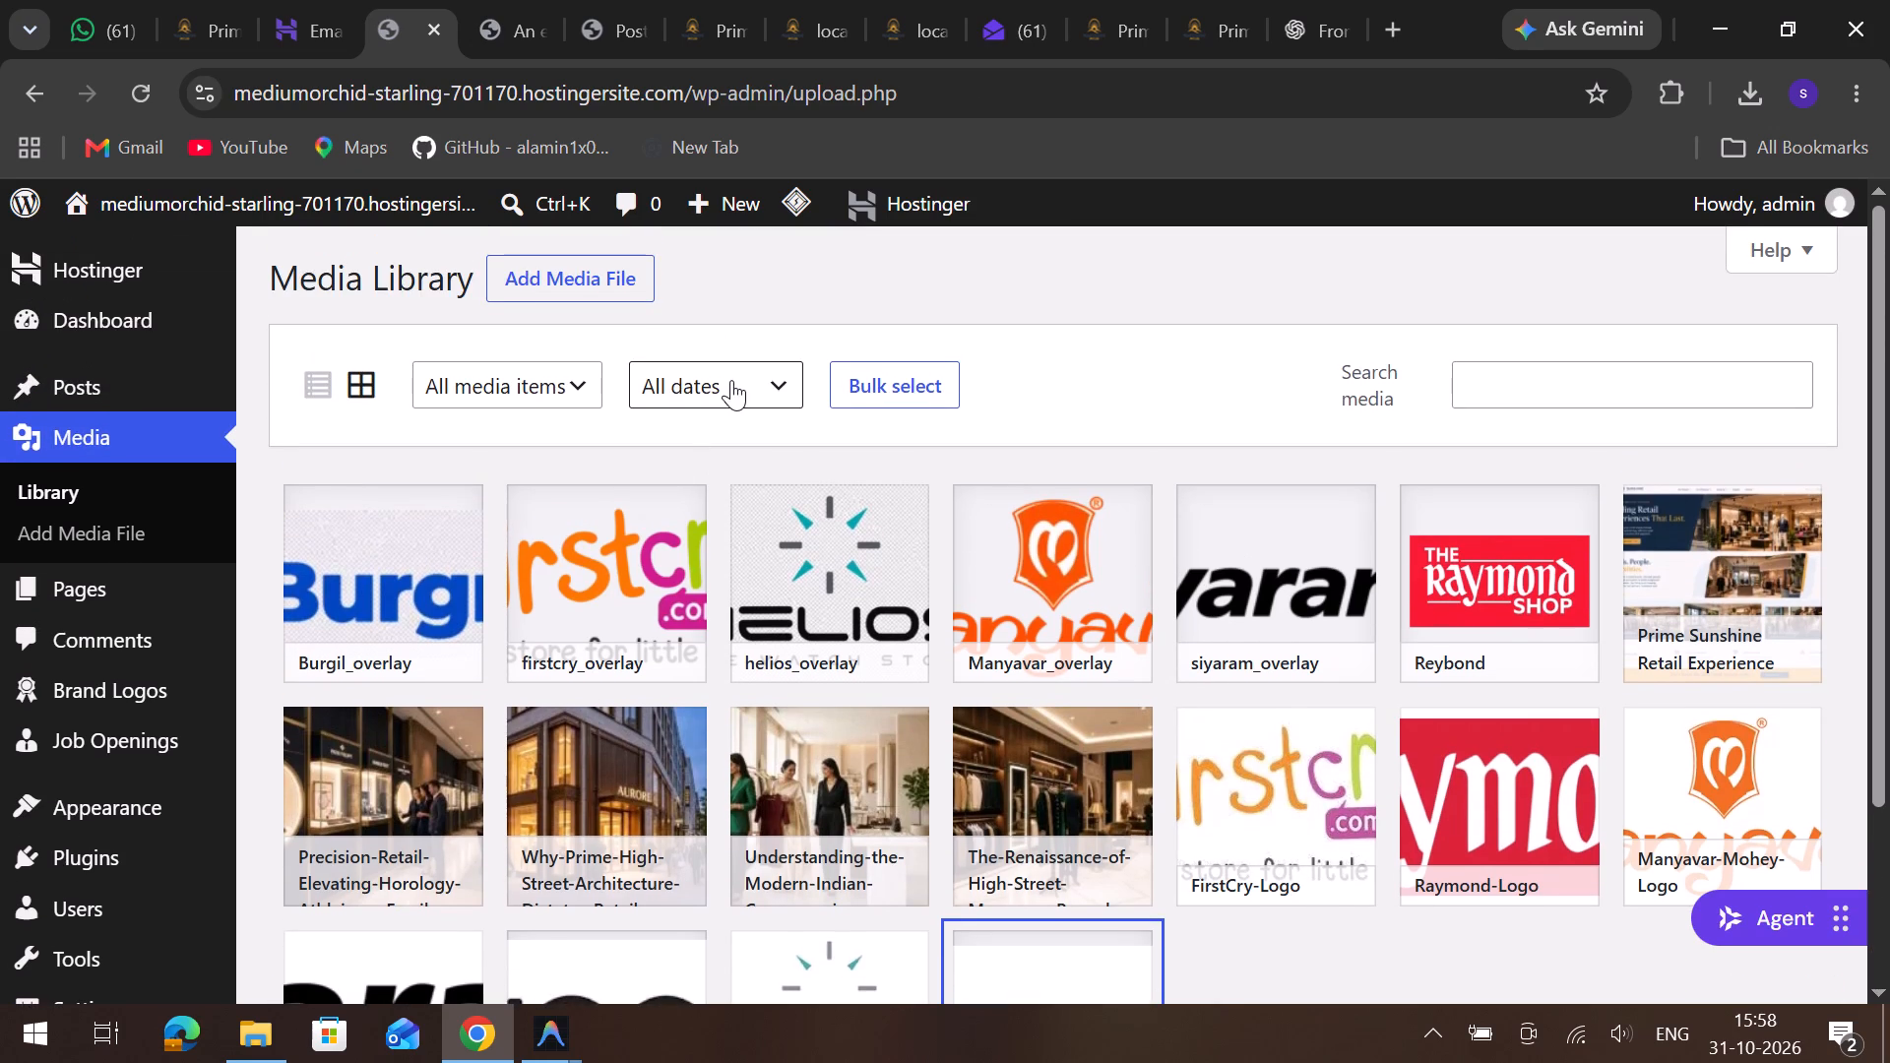
click(559, 384)
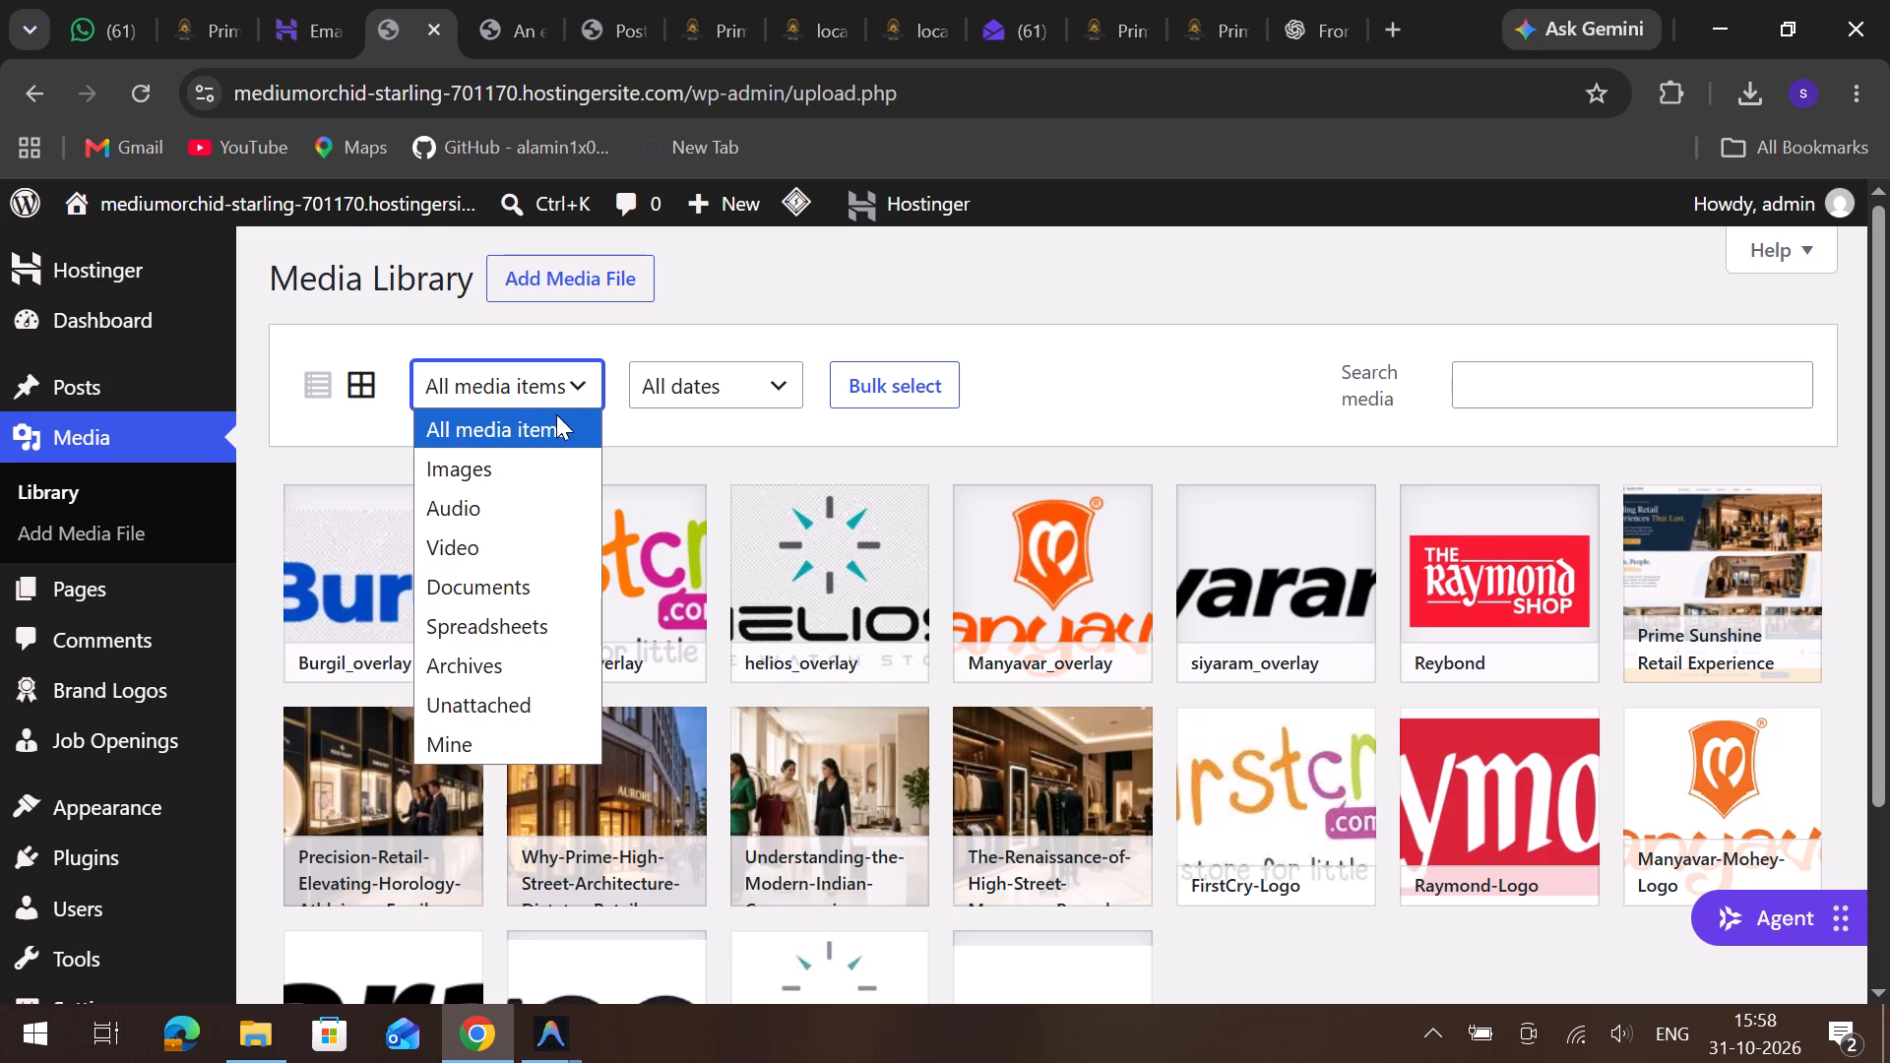
click(714, 312)
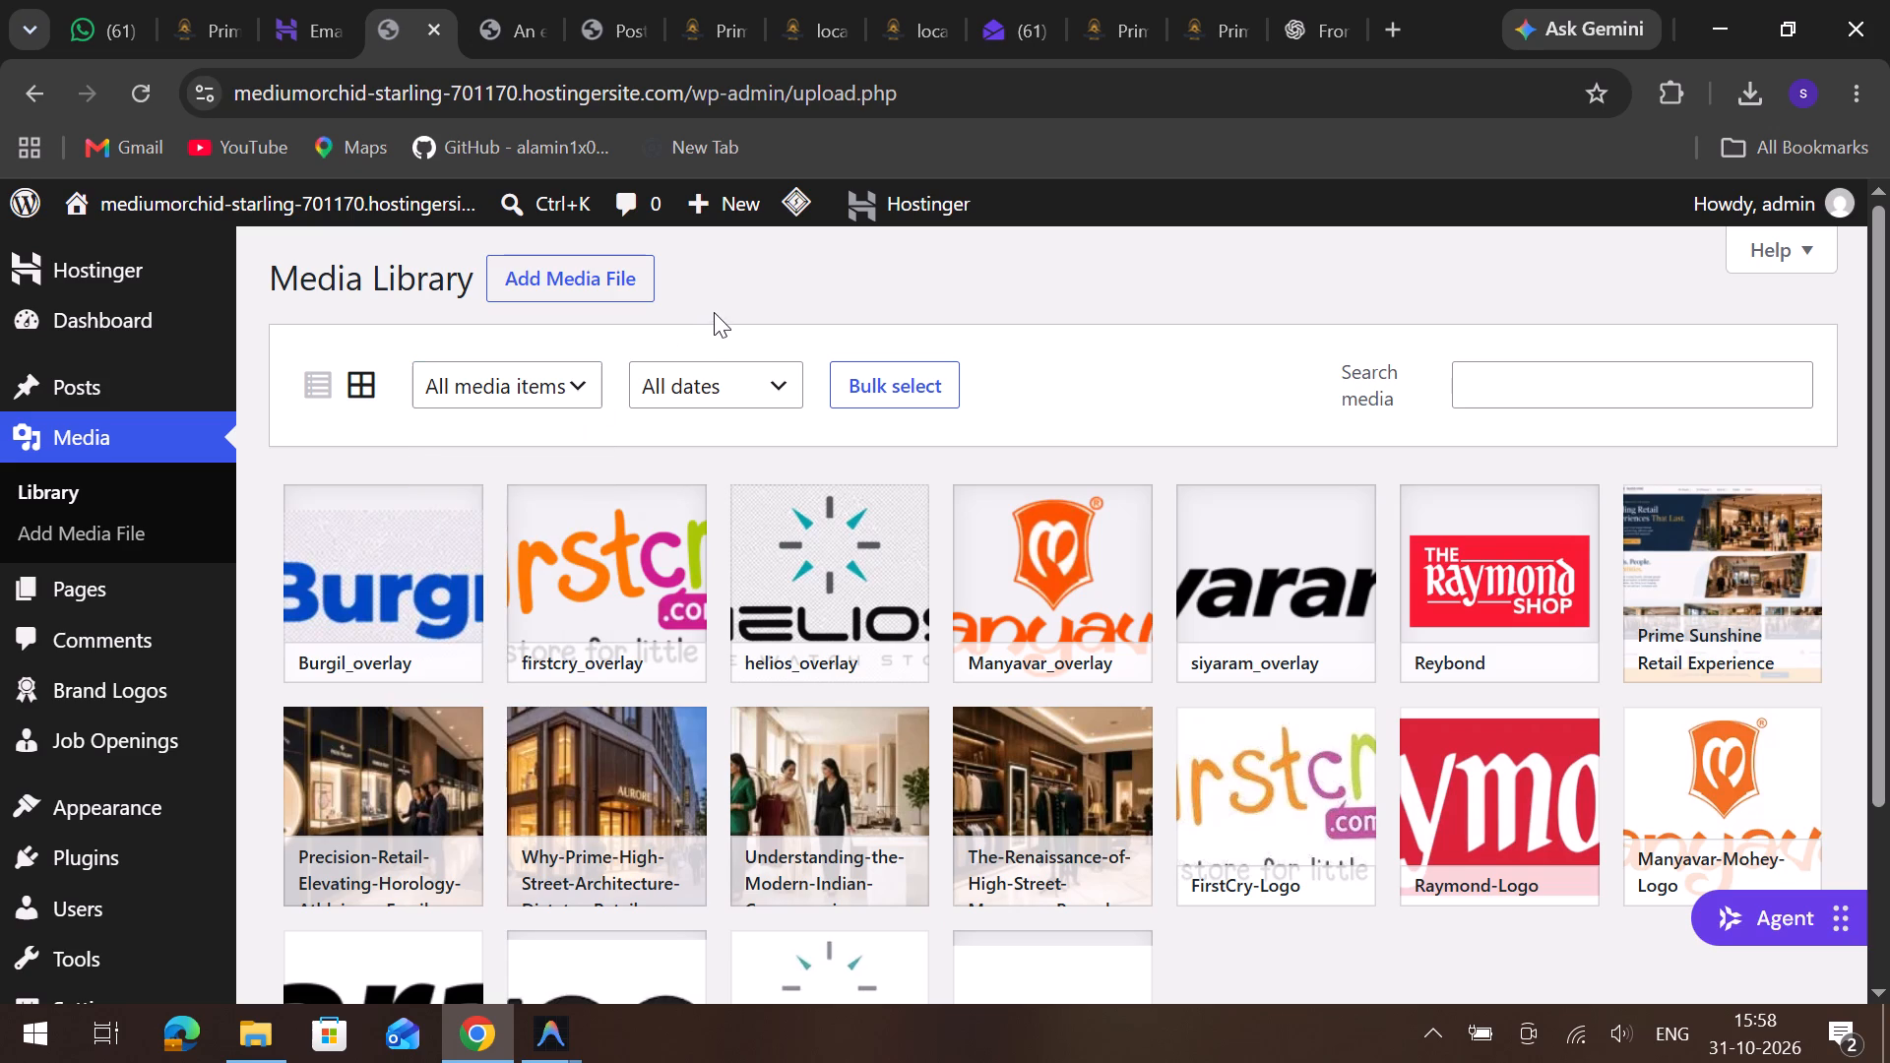
Bulk-select and permanently delete the Burgrill-Logo, Titan-Helios-Logo, Jockey-Logo, Siyarams-Logo, Manyavar-Mohey-Logo, Raymond-Logo and FirstCry-Logo files from the Media Library.
click(900, 374)
scroll(900, 374, down, 1)
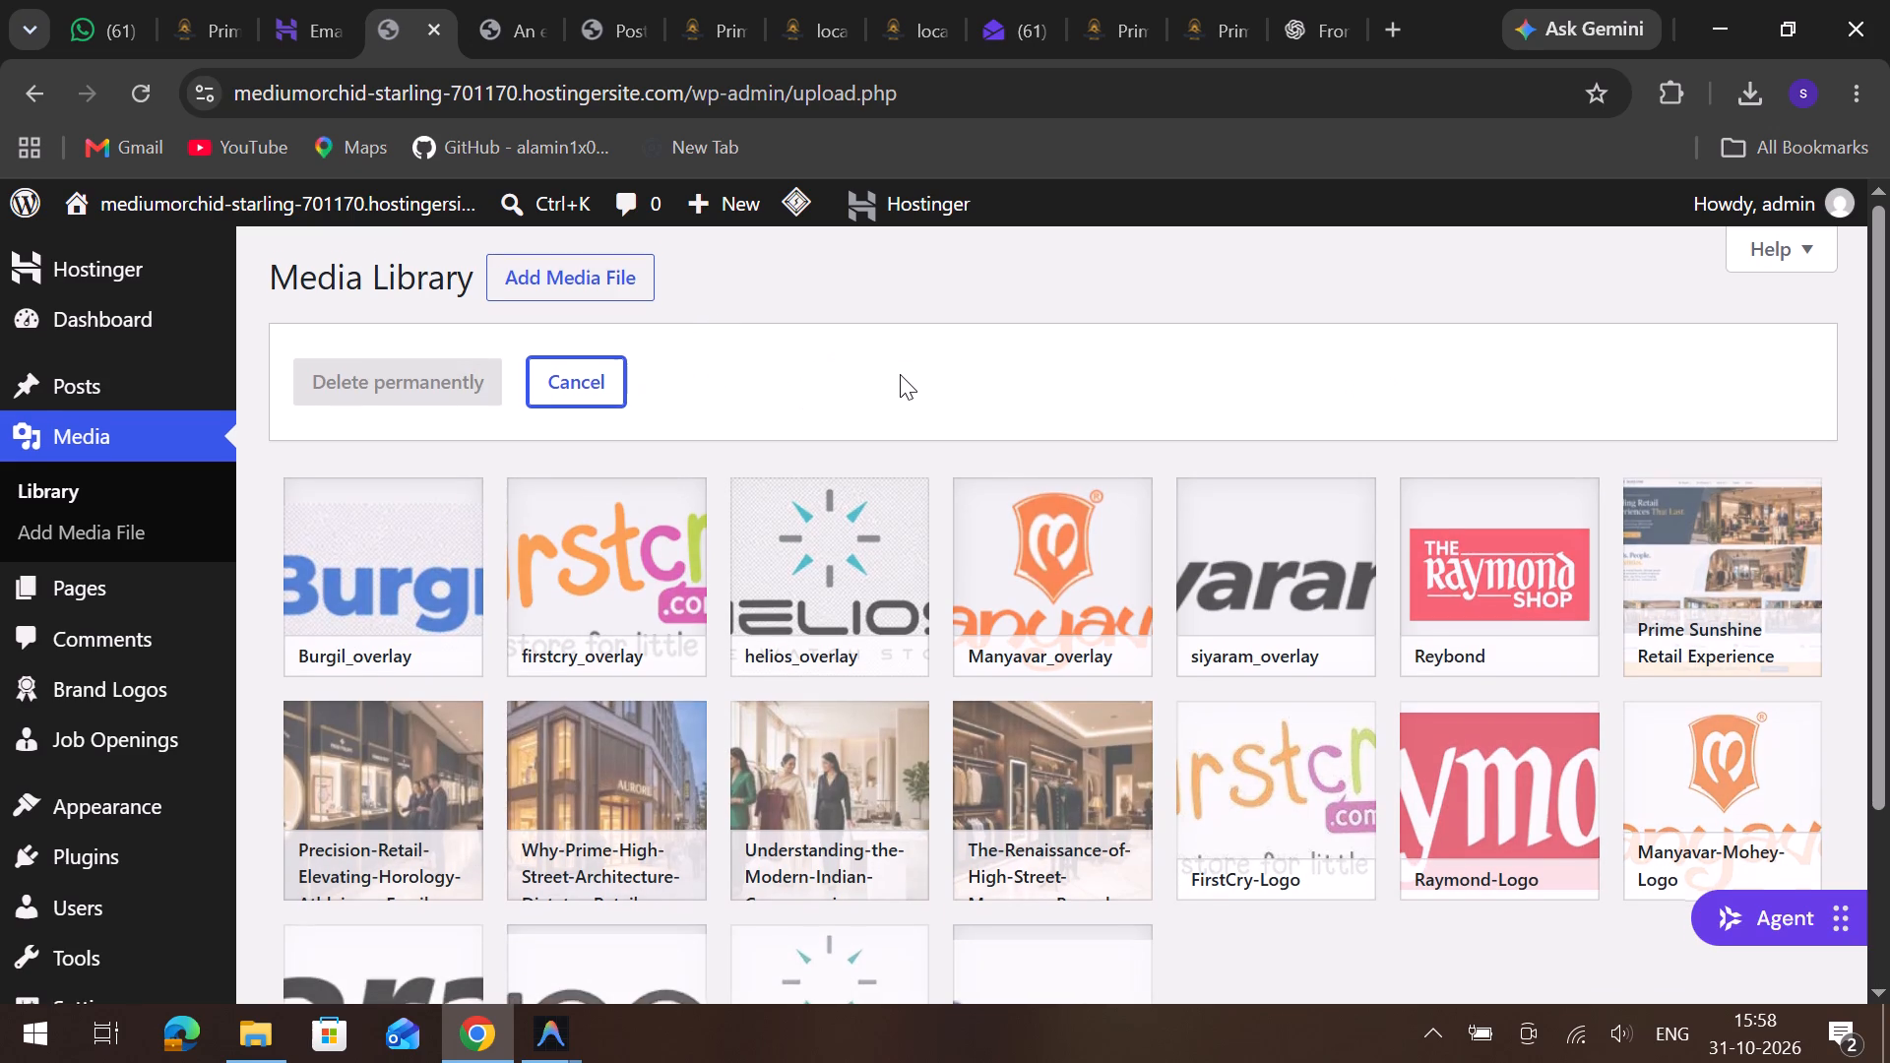
scroll(900, 374, down, 1)
click(1062, 780)
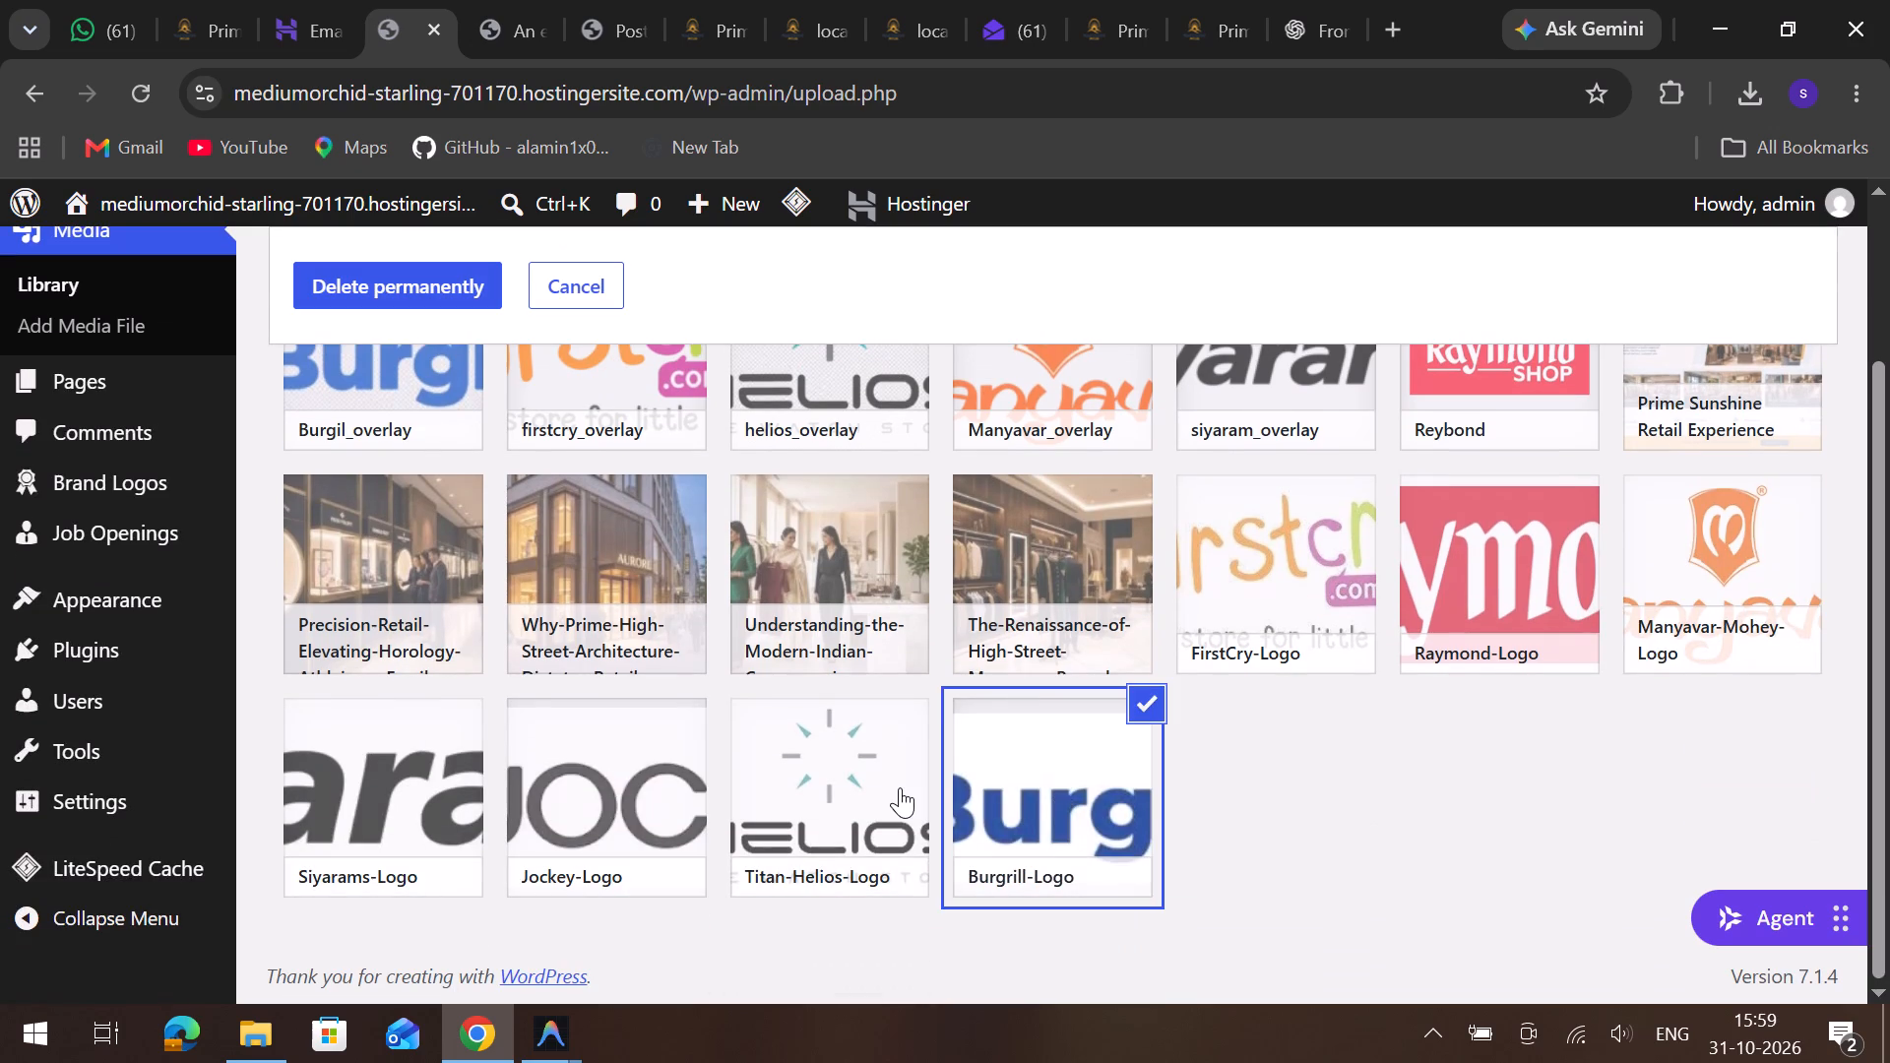
click(900, 787)
click(664, 802)
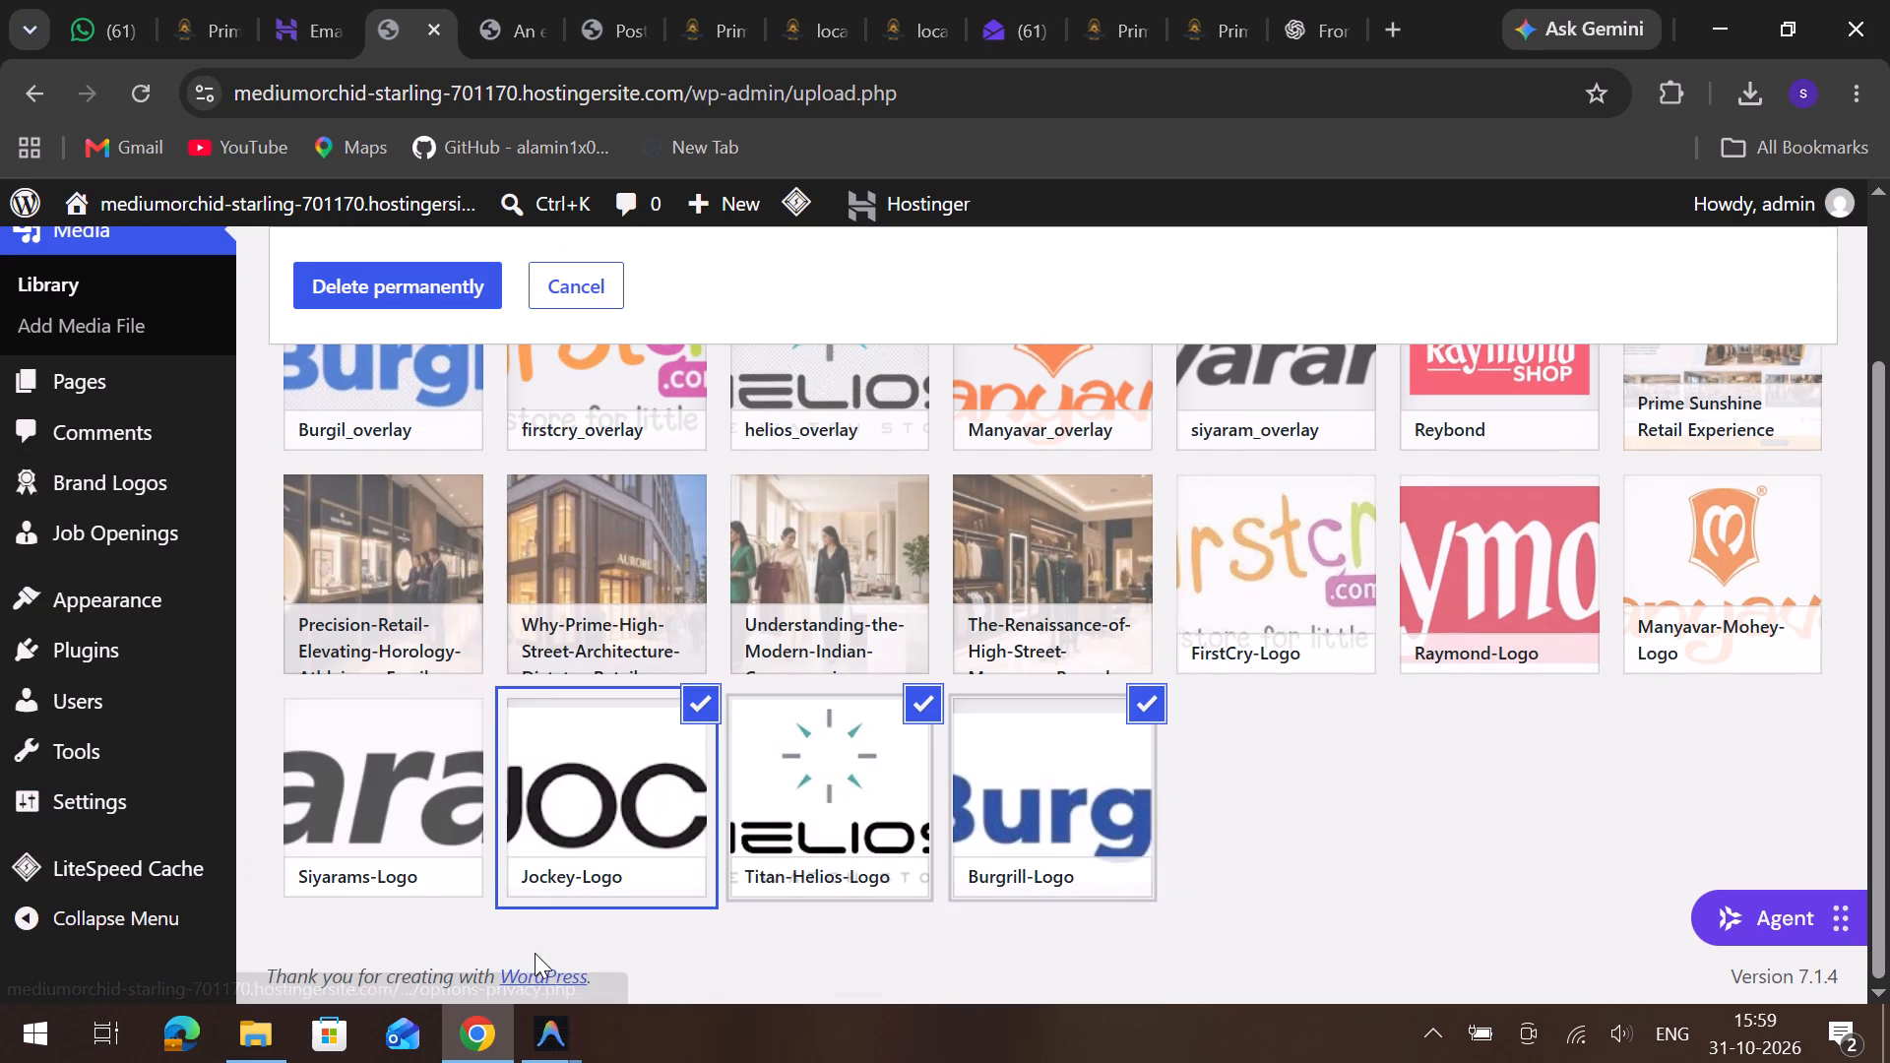
click(386, 837)
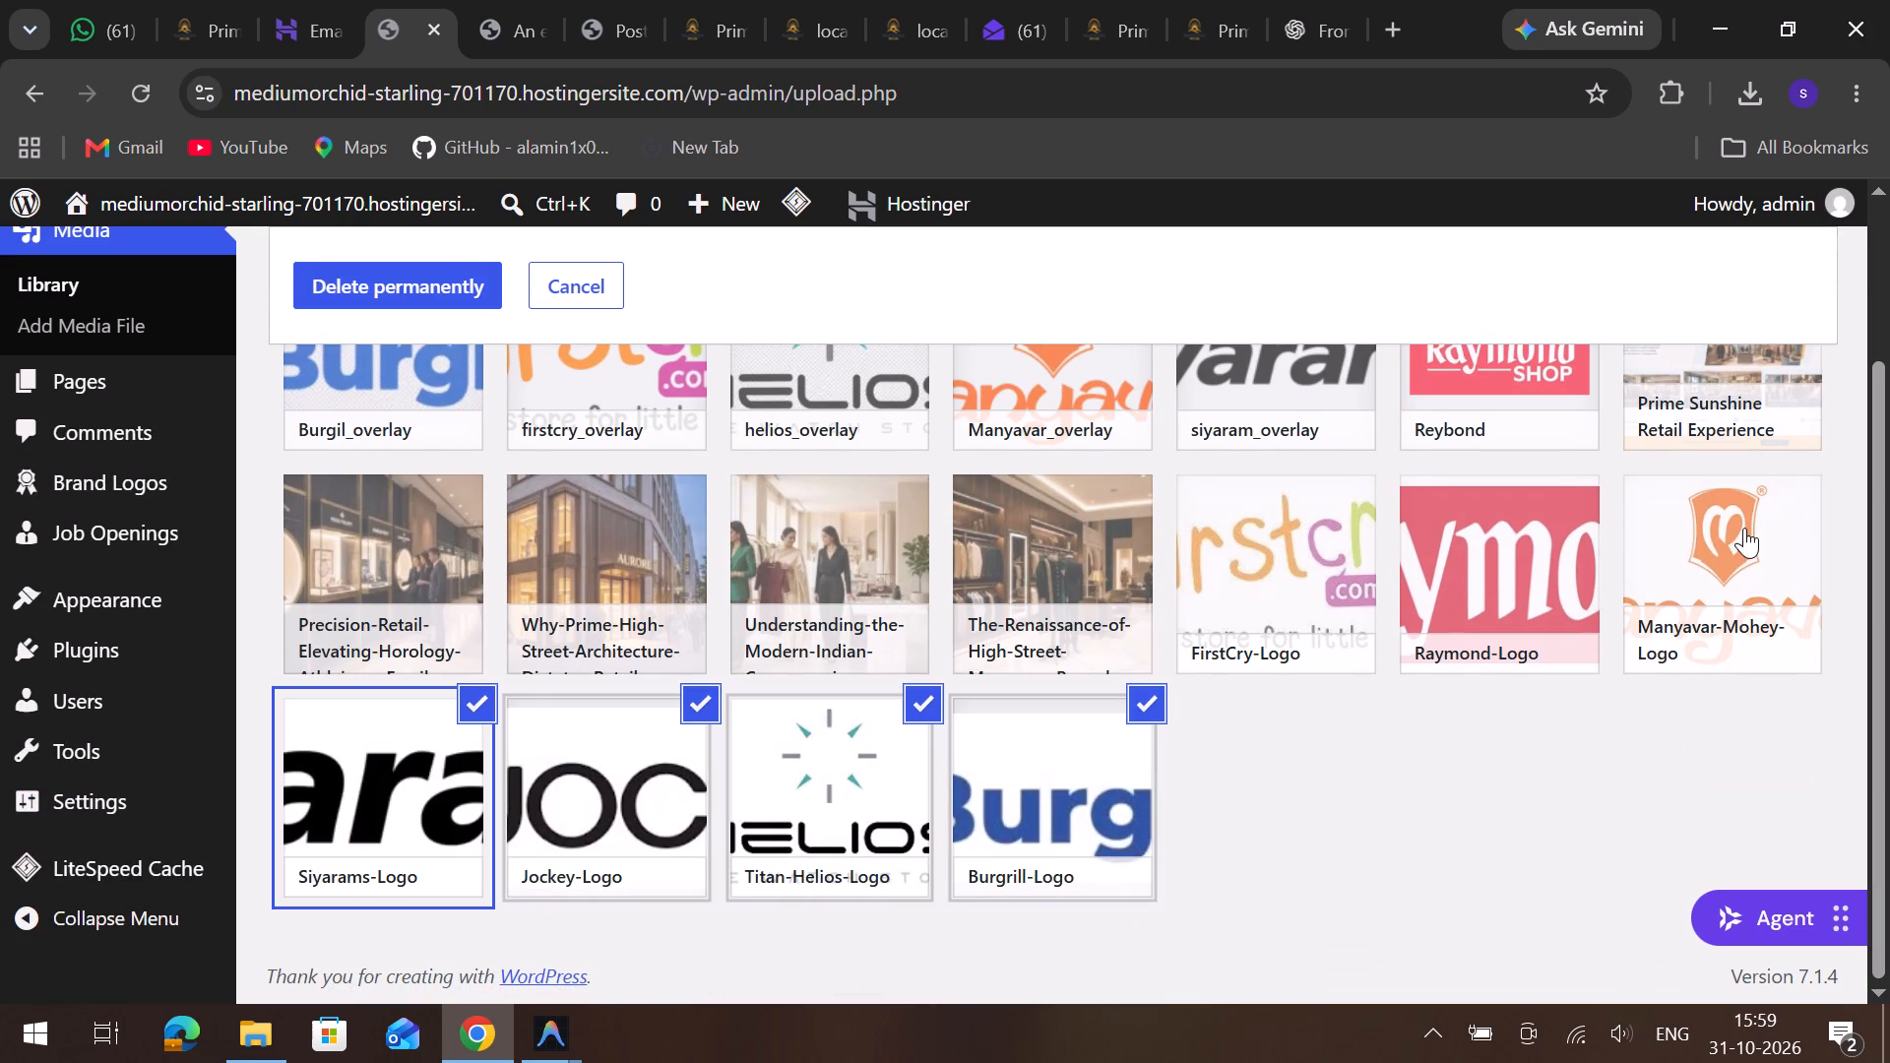
click(1744, 528)
click(1537, 576)
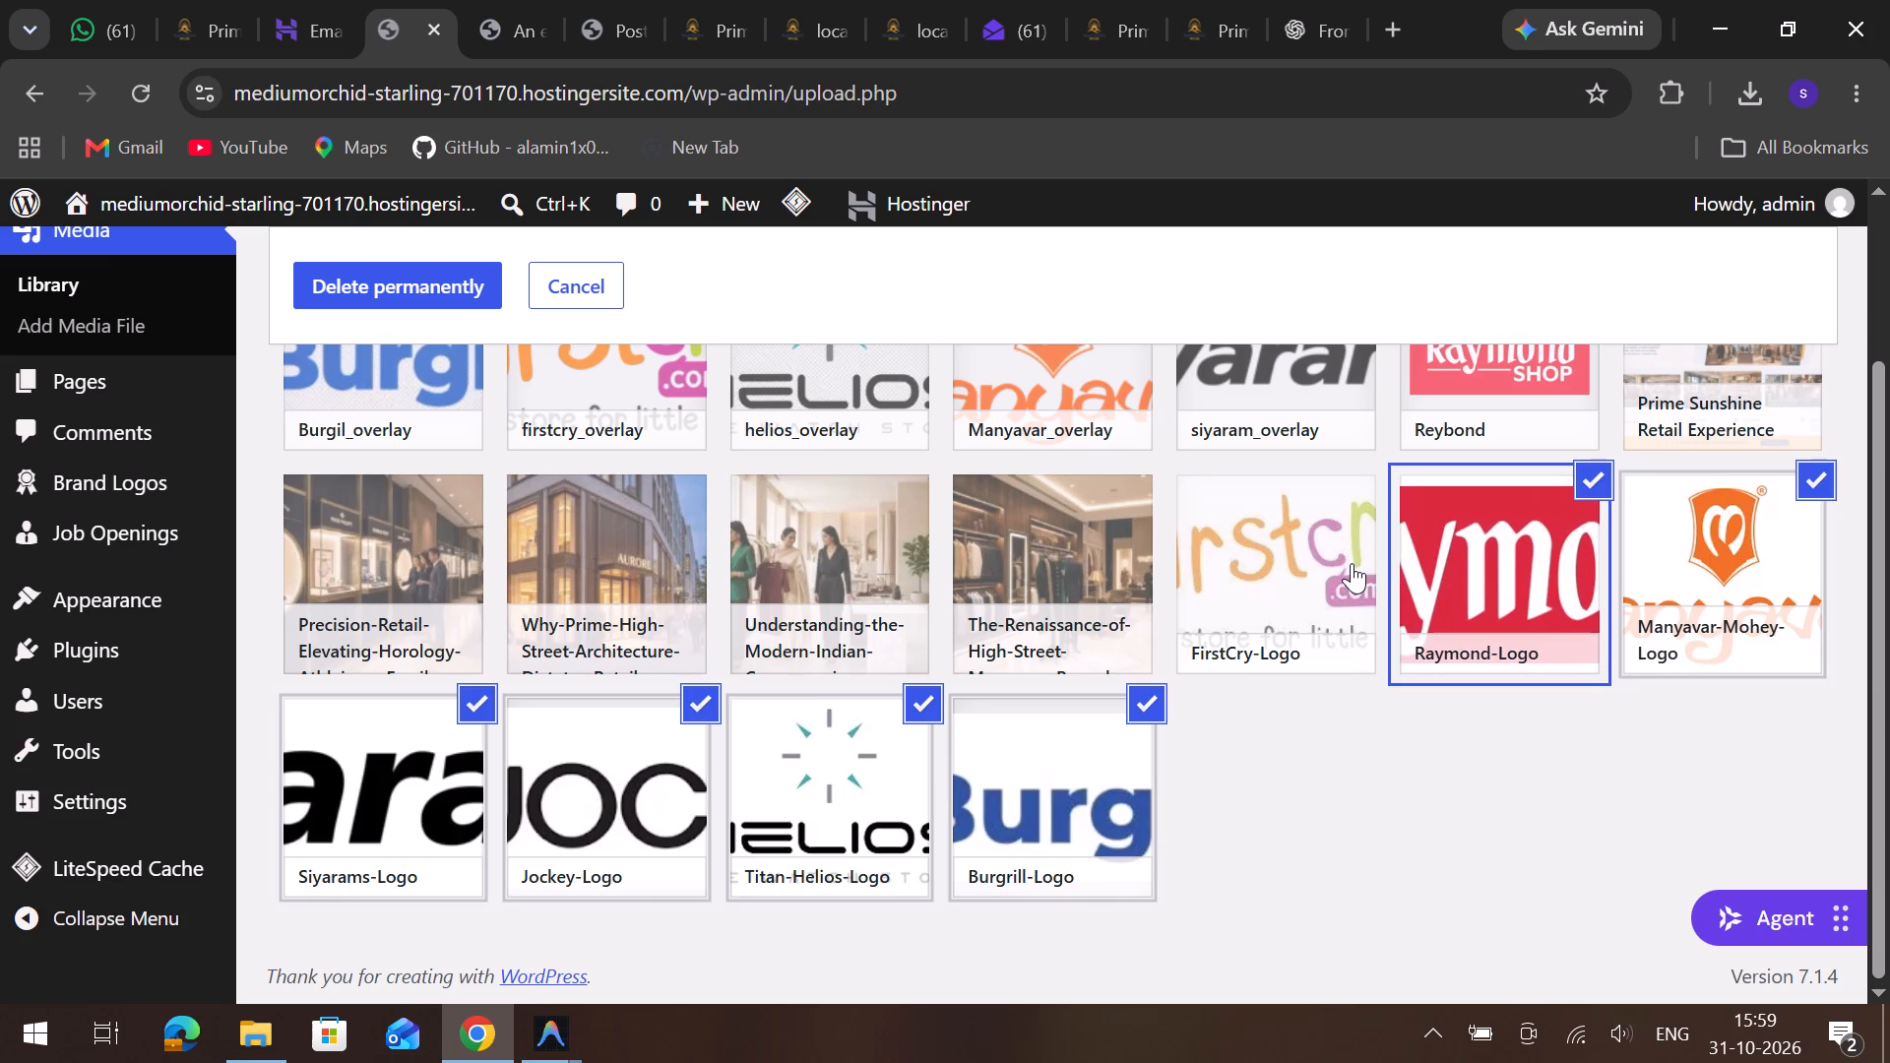
click(1352, 563)
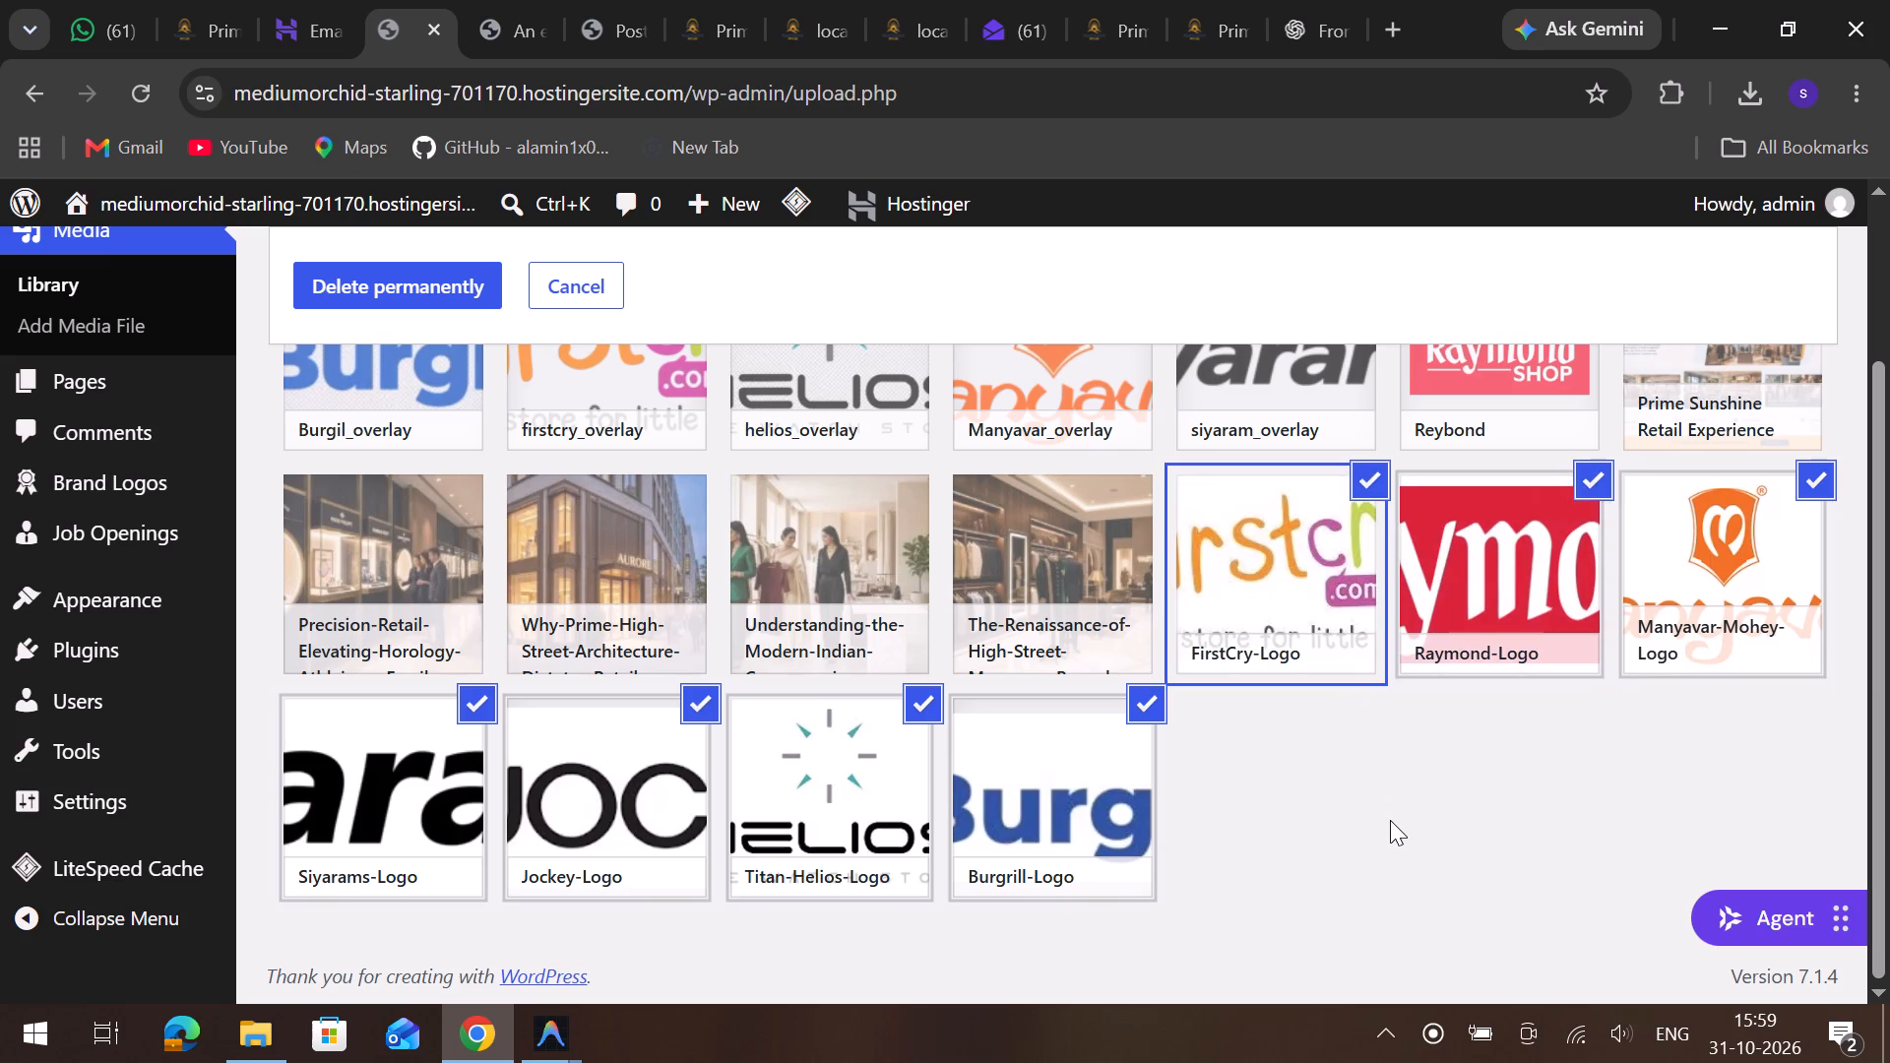
click(416, 285)
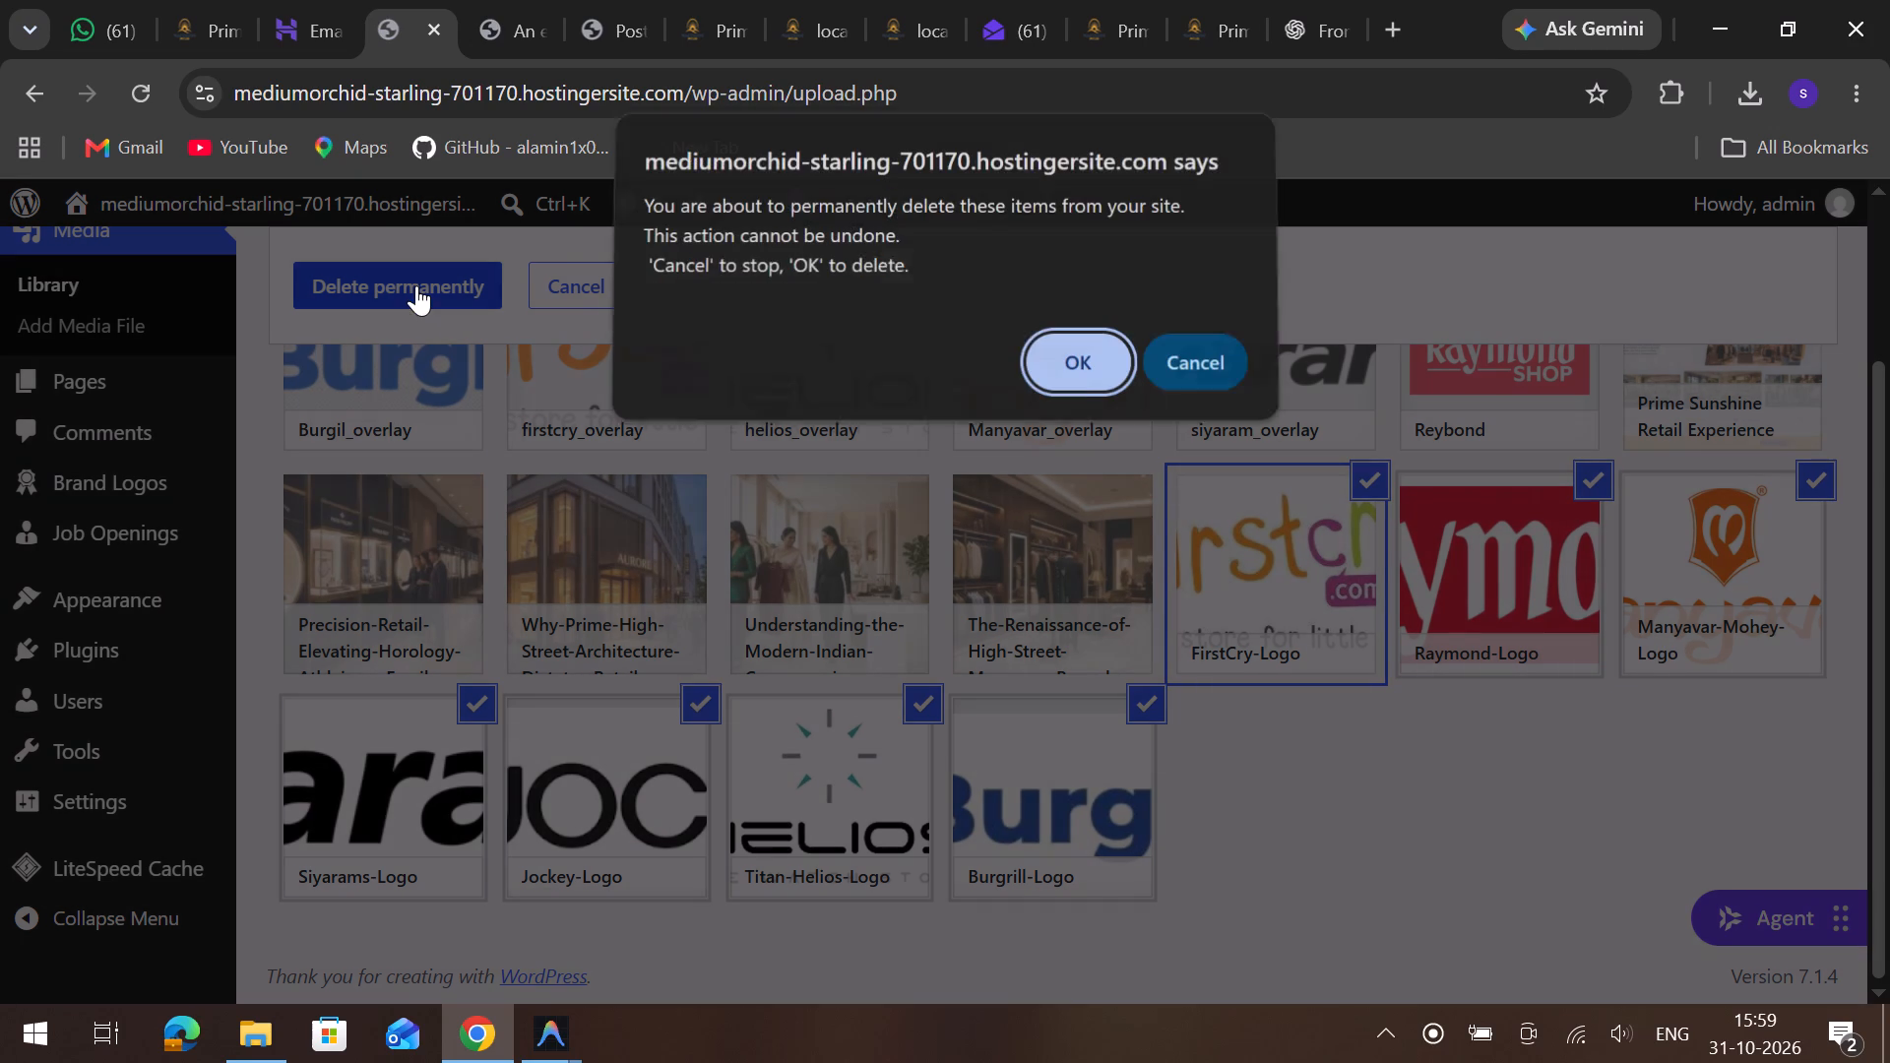
click(1085, 385)
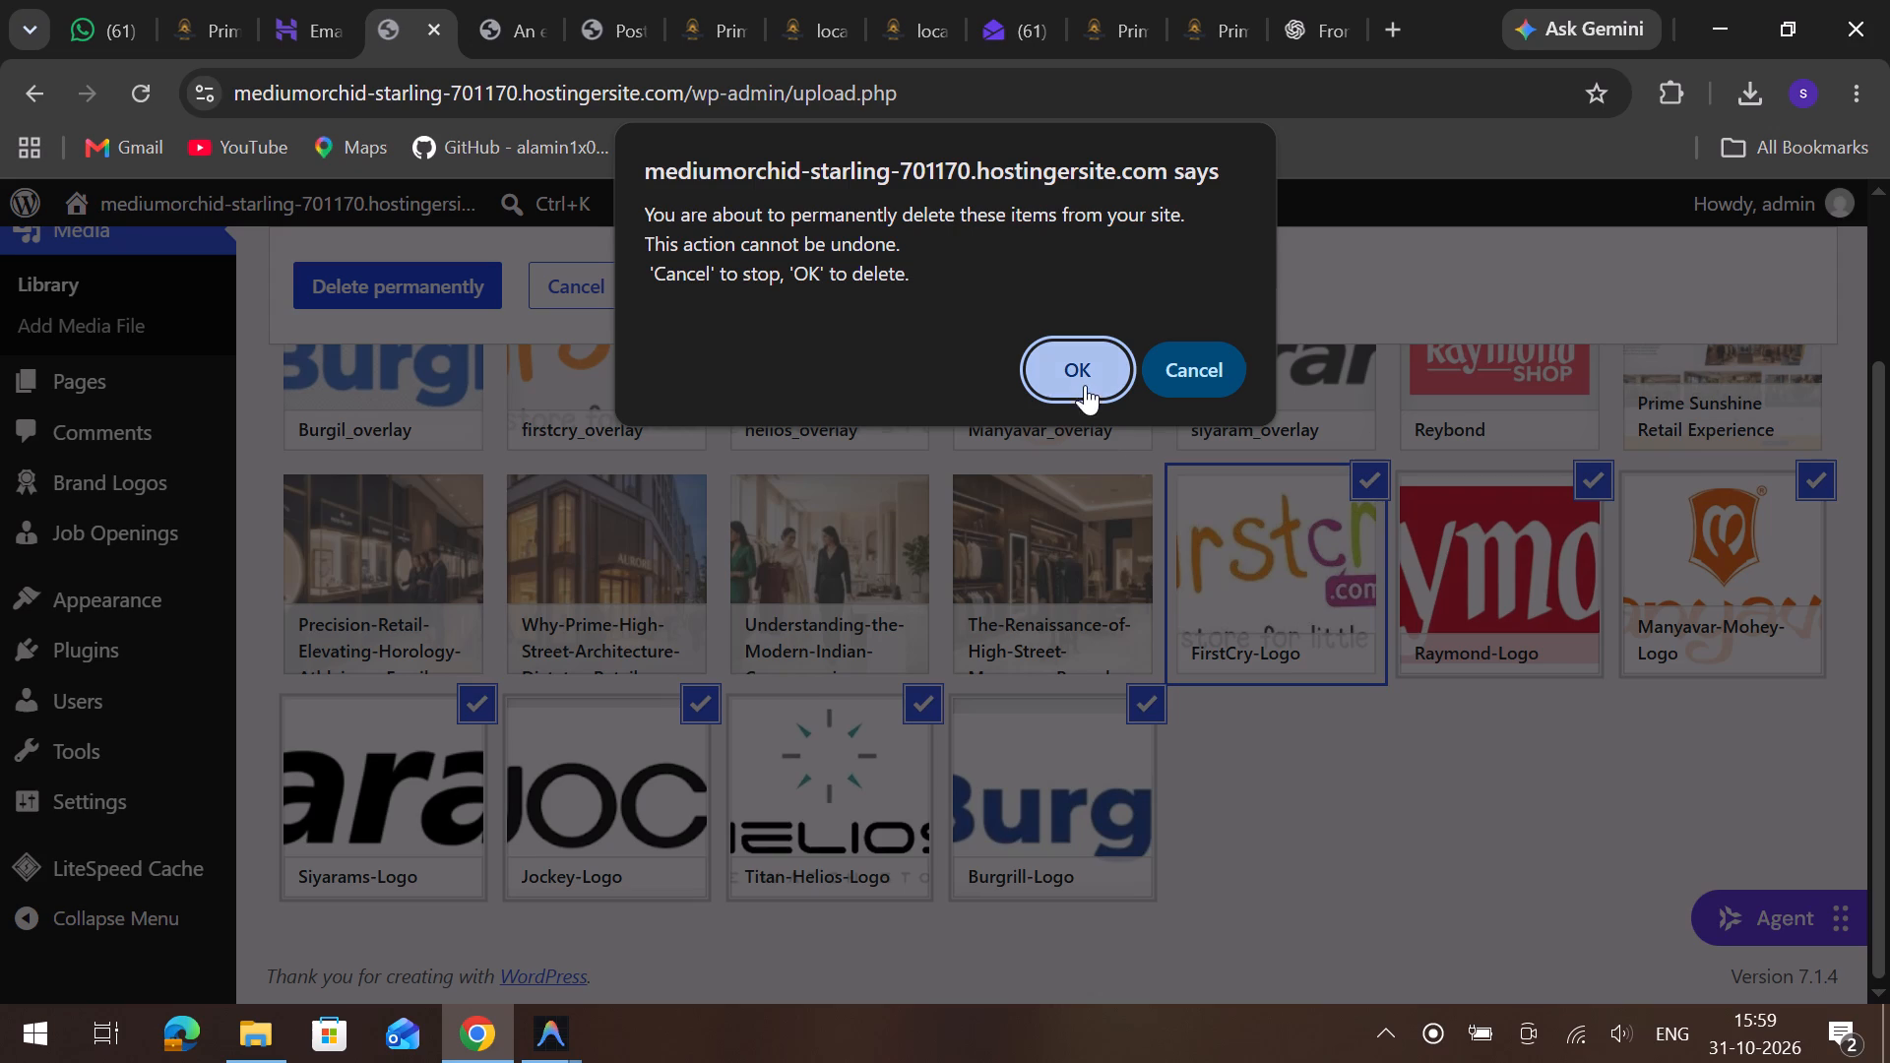
scroll(1394, 714, up, 1)
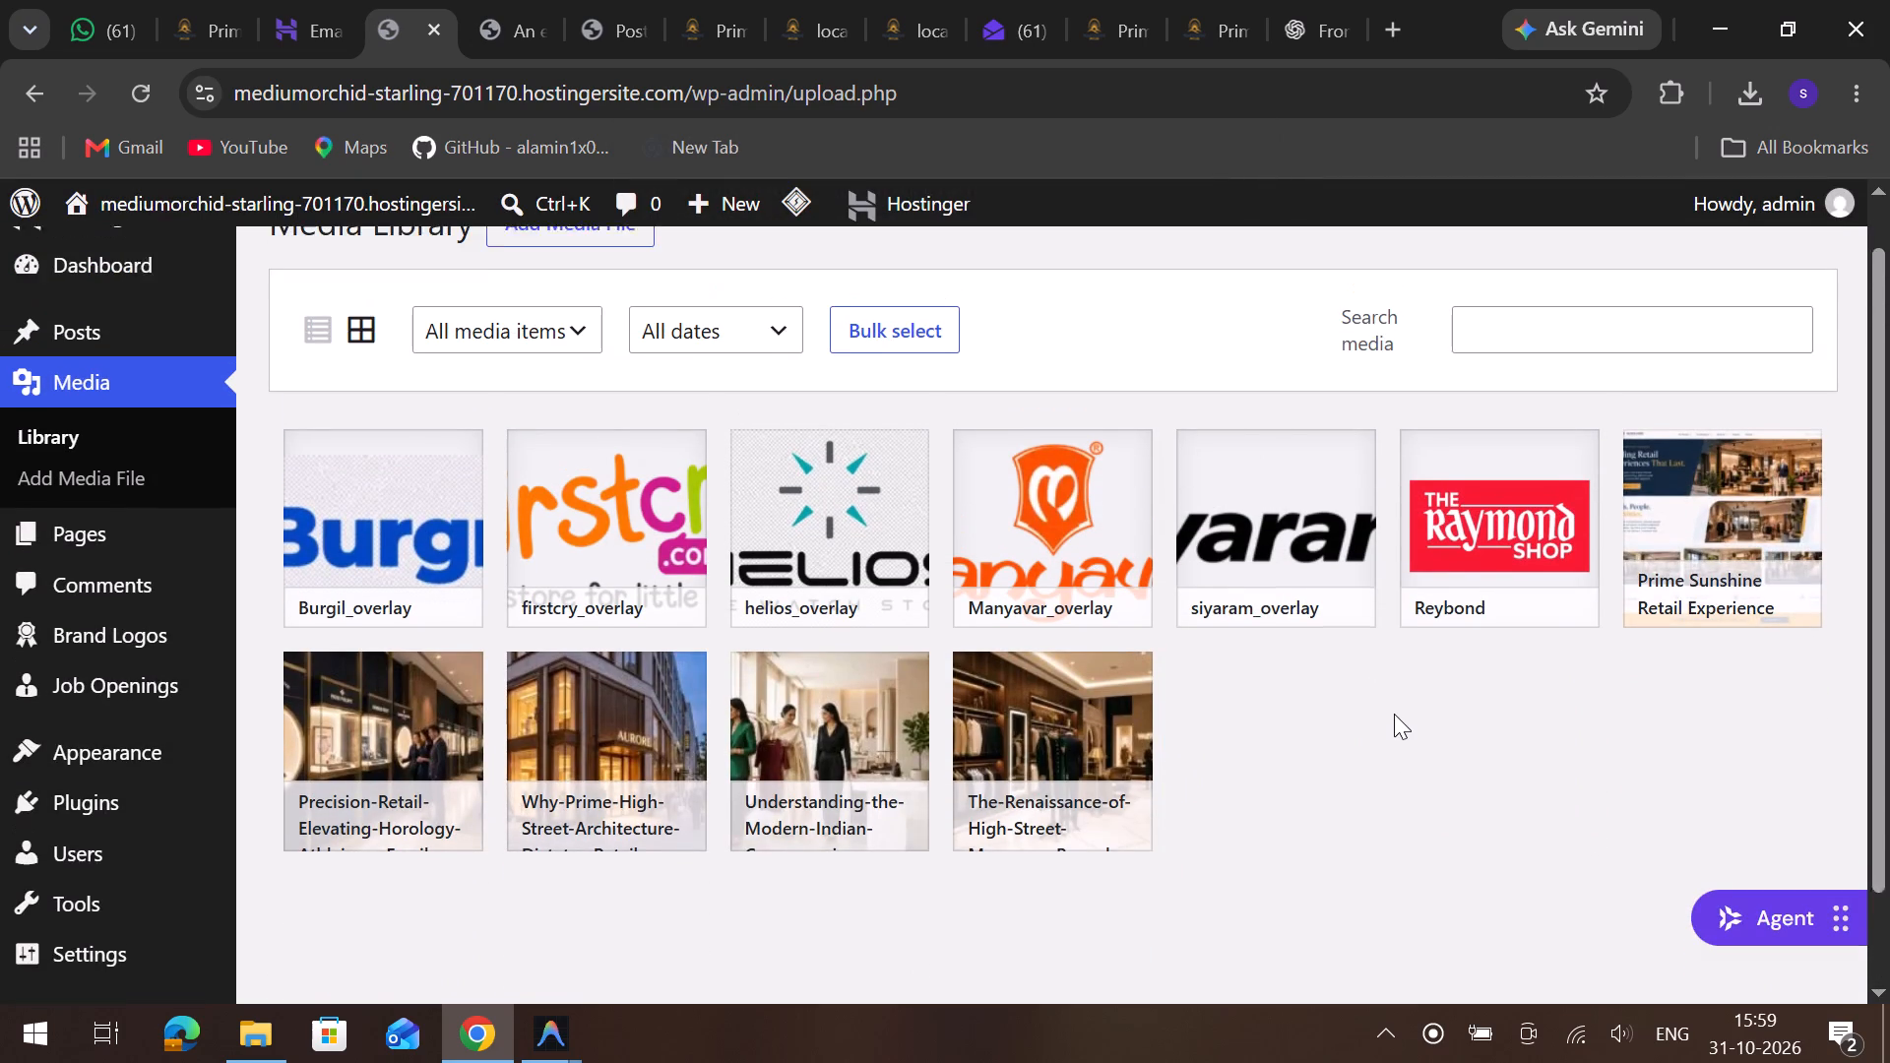
scroll(1394, 714, up, 1)
click(1398, 744)
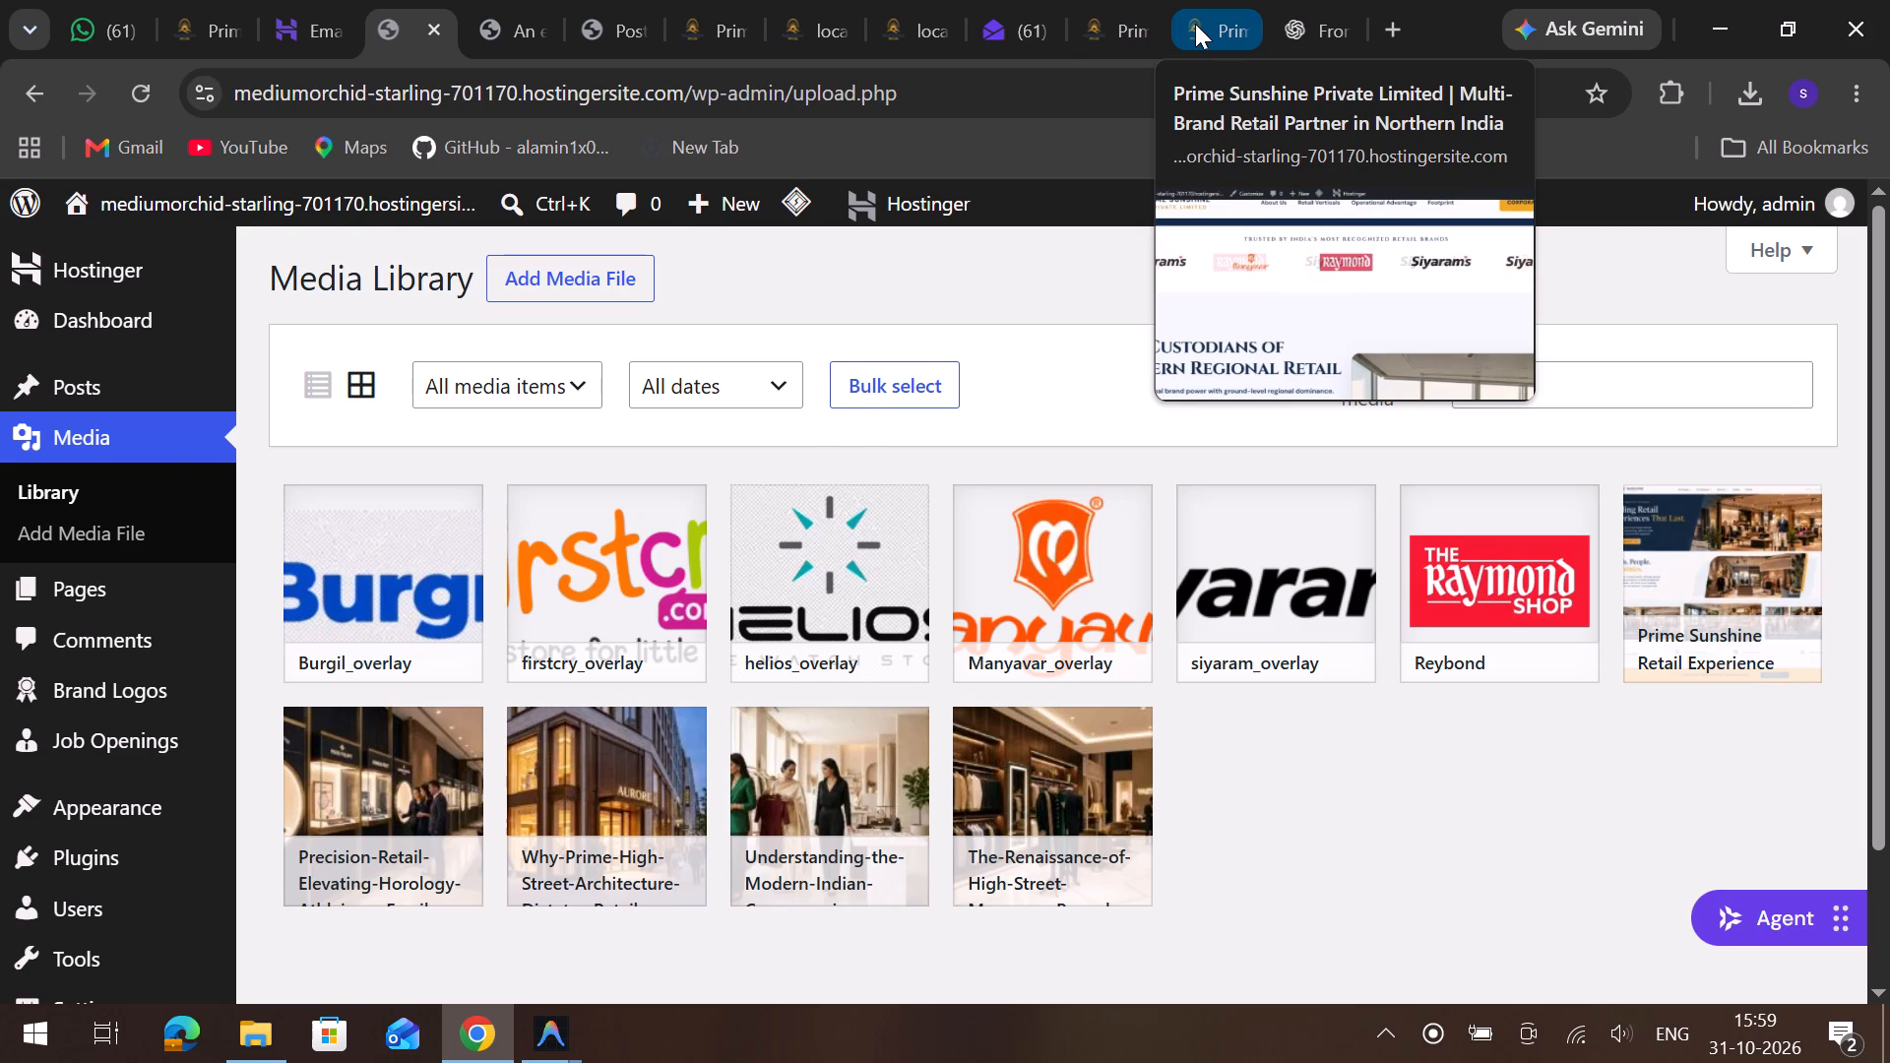
Switch to the open Prime Sunshine homepage and reload it to check the brand logo carousel.
click(1195, 24)
click(119, 94)
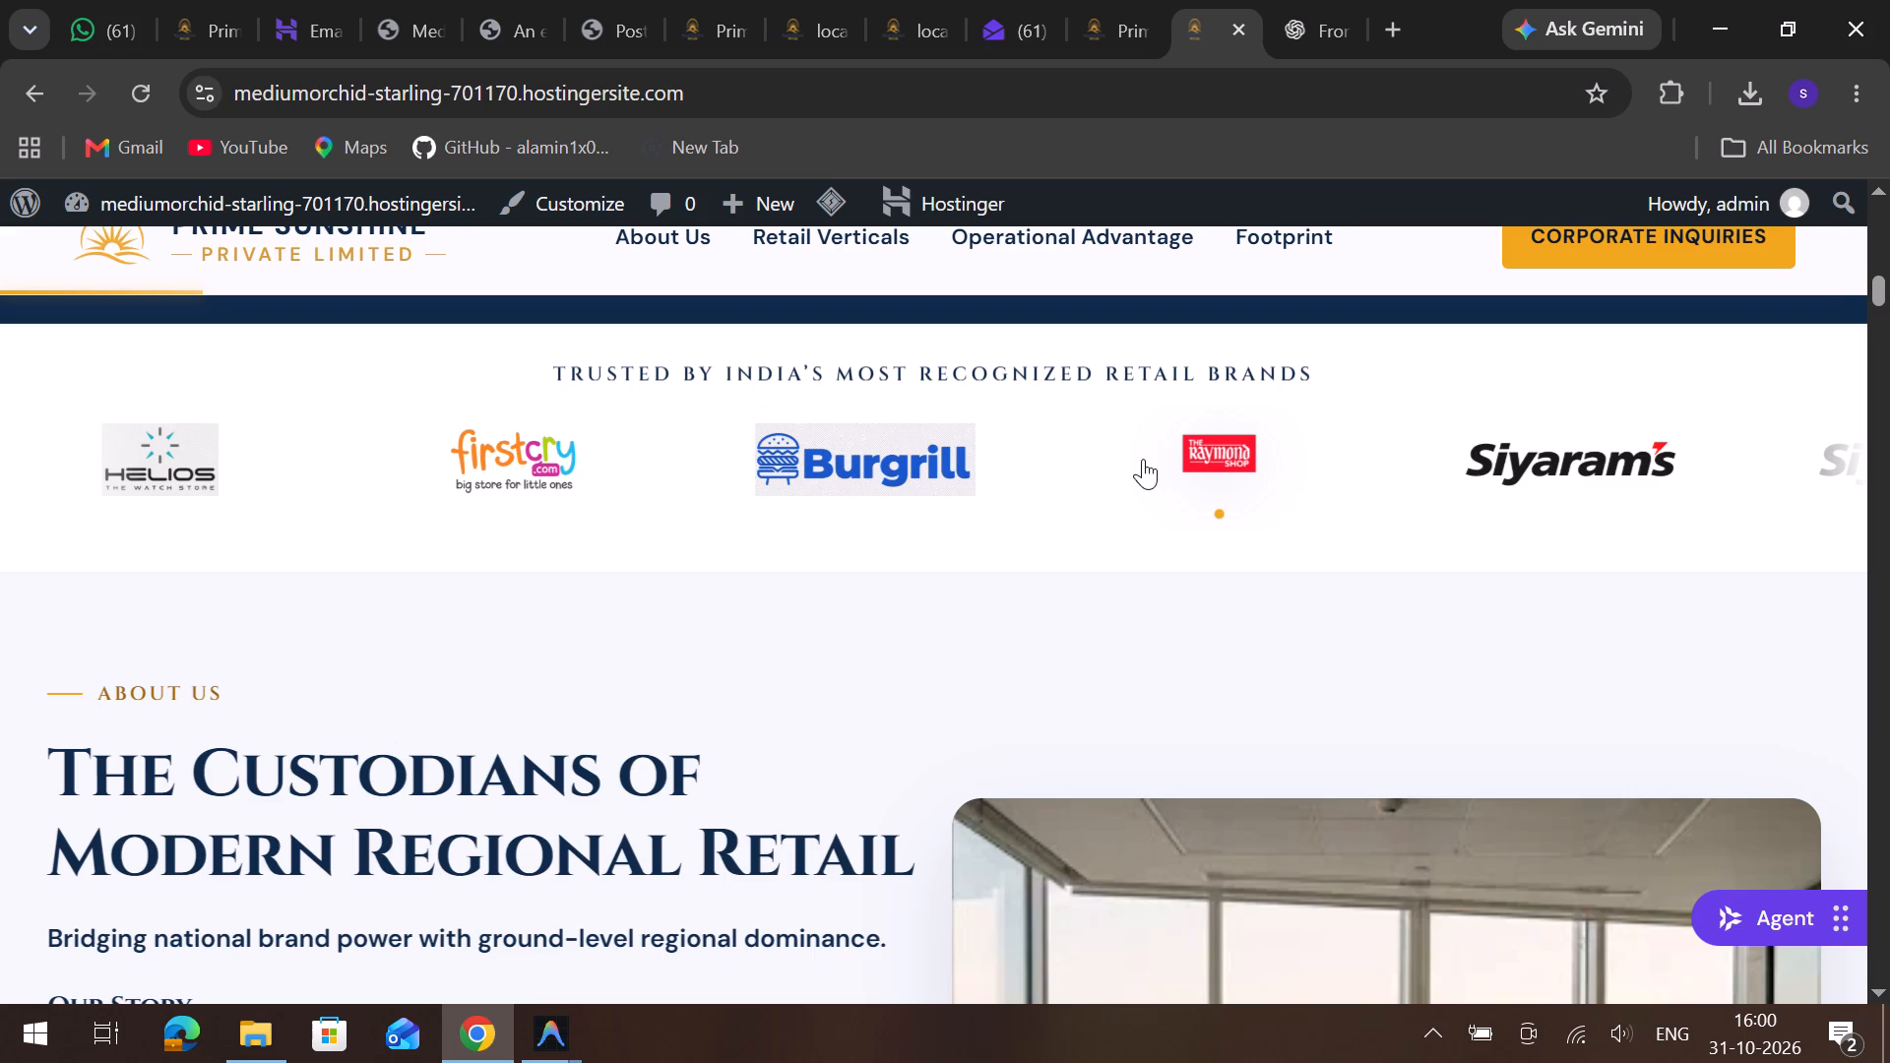
Review the homepage sections below the brand carousel, from About Us through the Retail Verticals brand cards to the Key Performance Disciplines.
scroll(932, 673, down, 1)
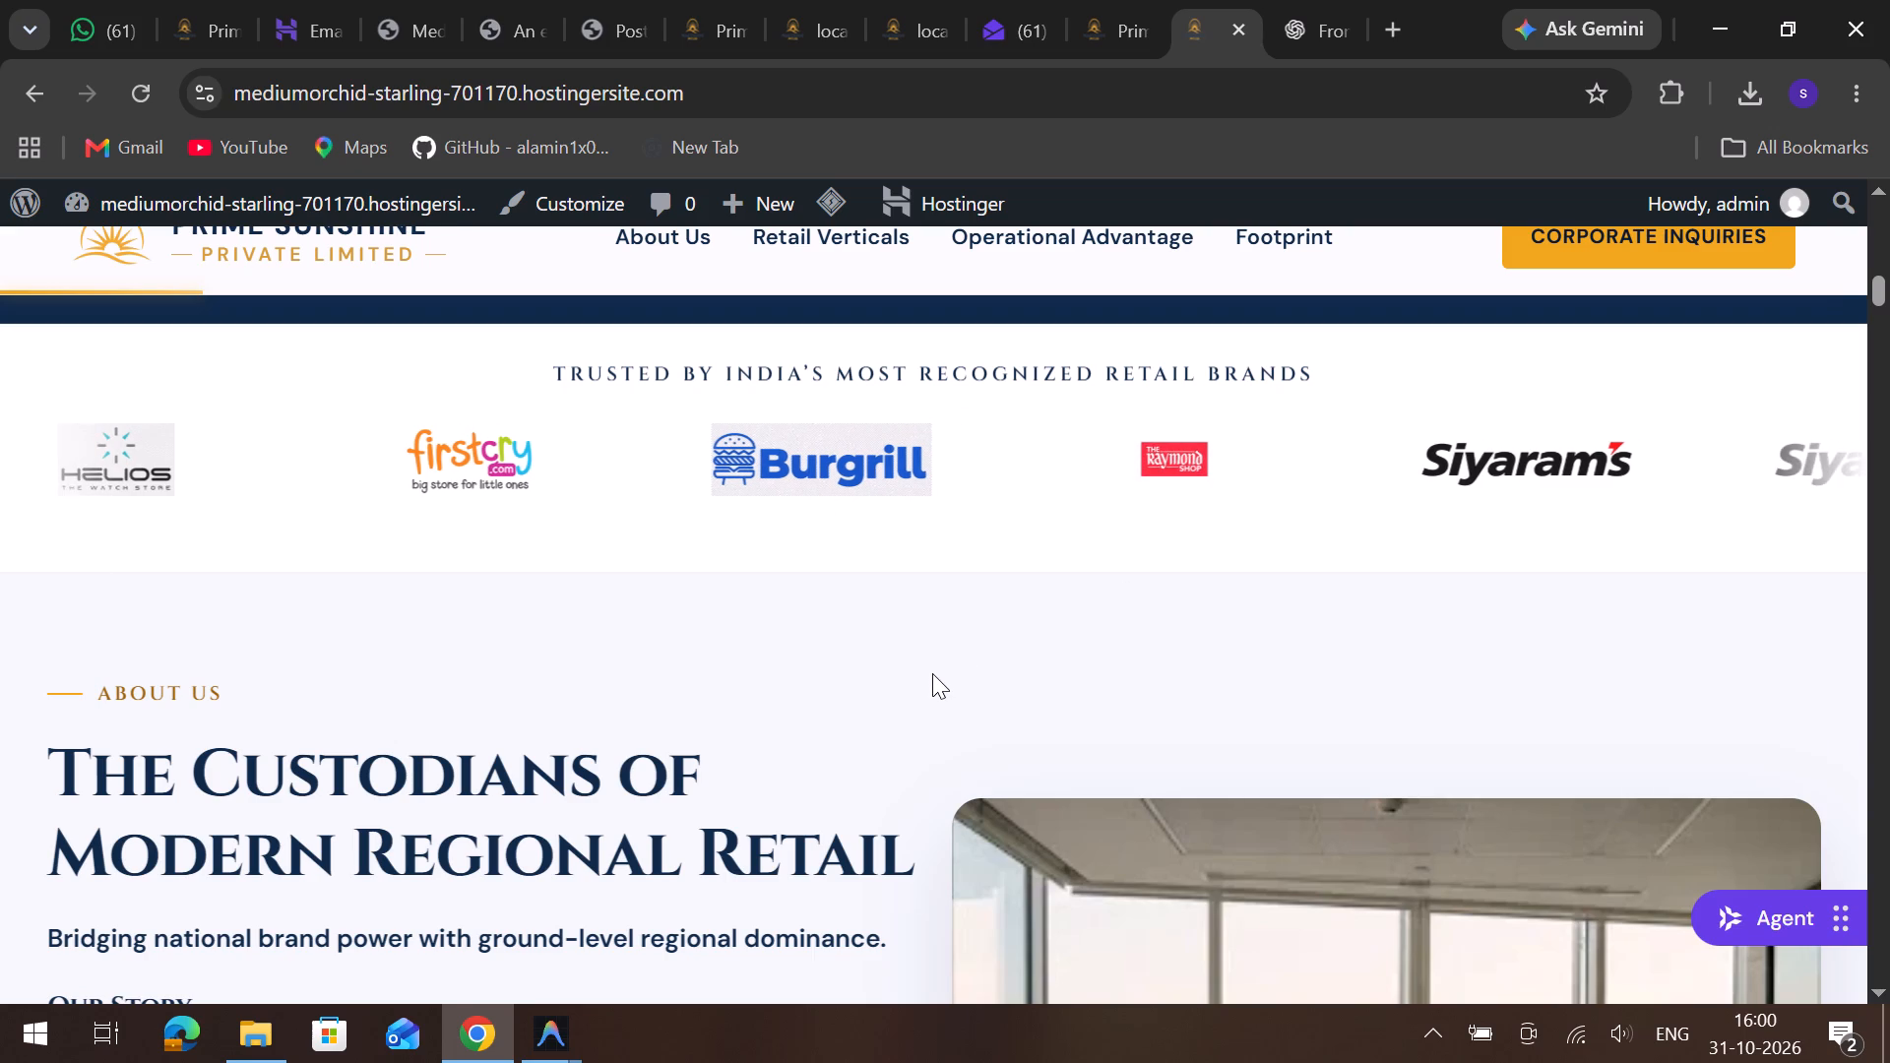
scroll(932, 673, down, 3)
scroll(932, 673, up, 1)
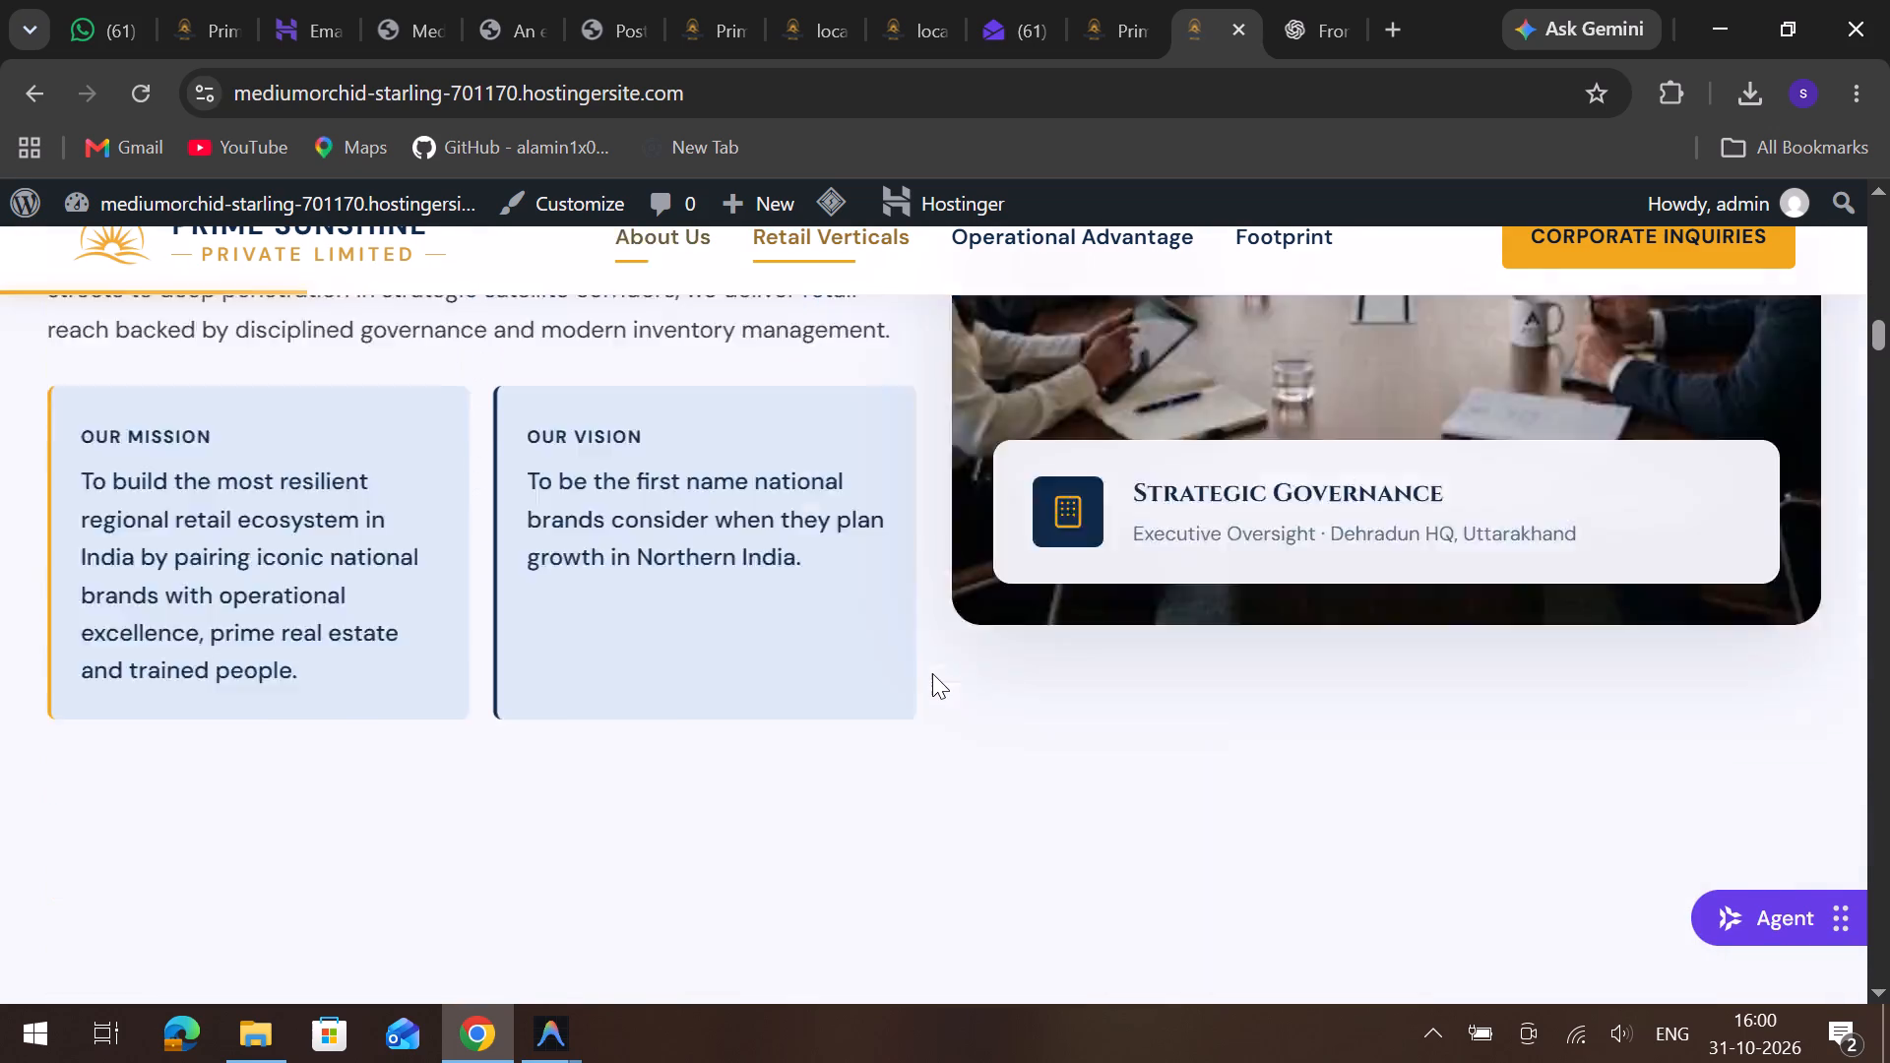
scroll(932, 673, up, 1)
scroll(932, 673, down, 1)
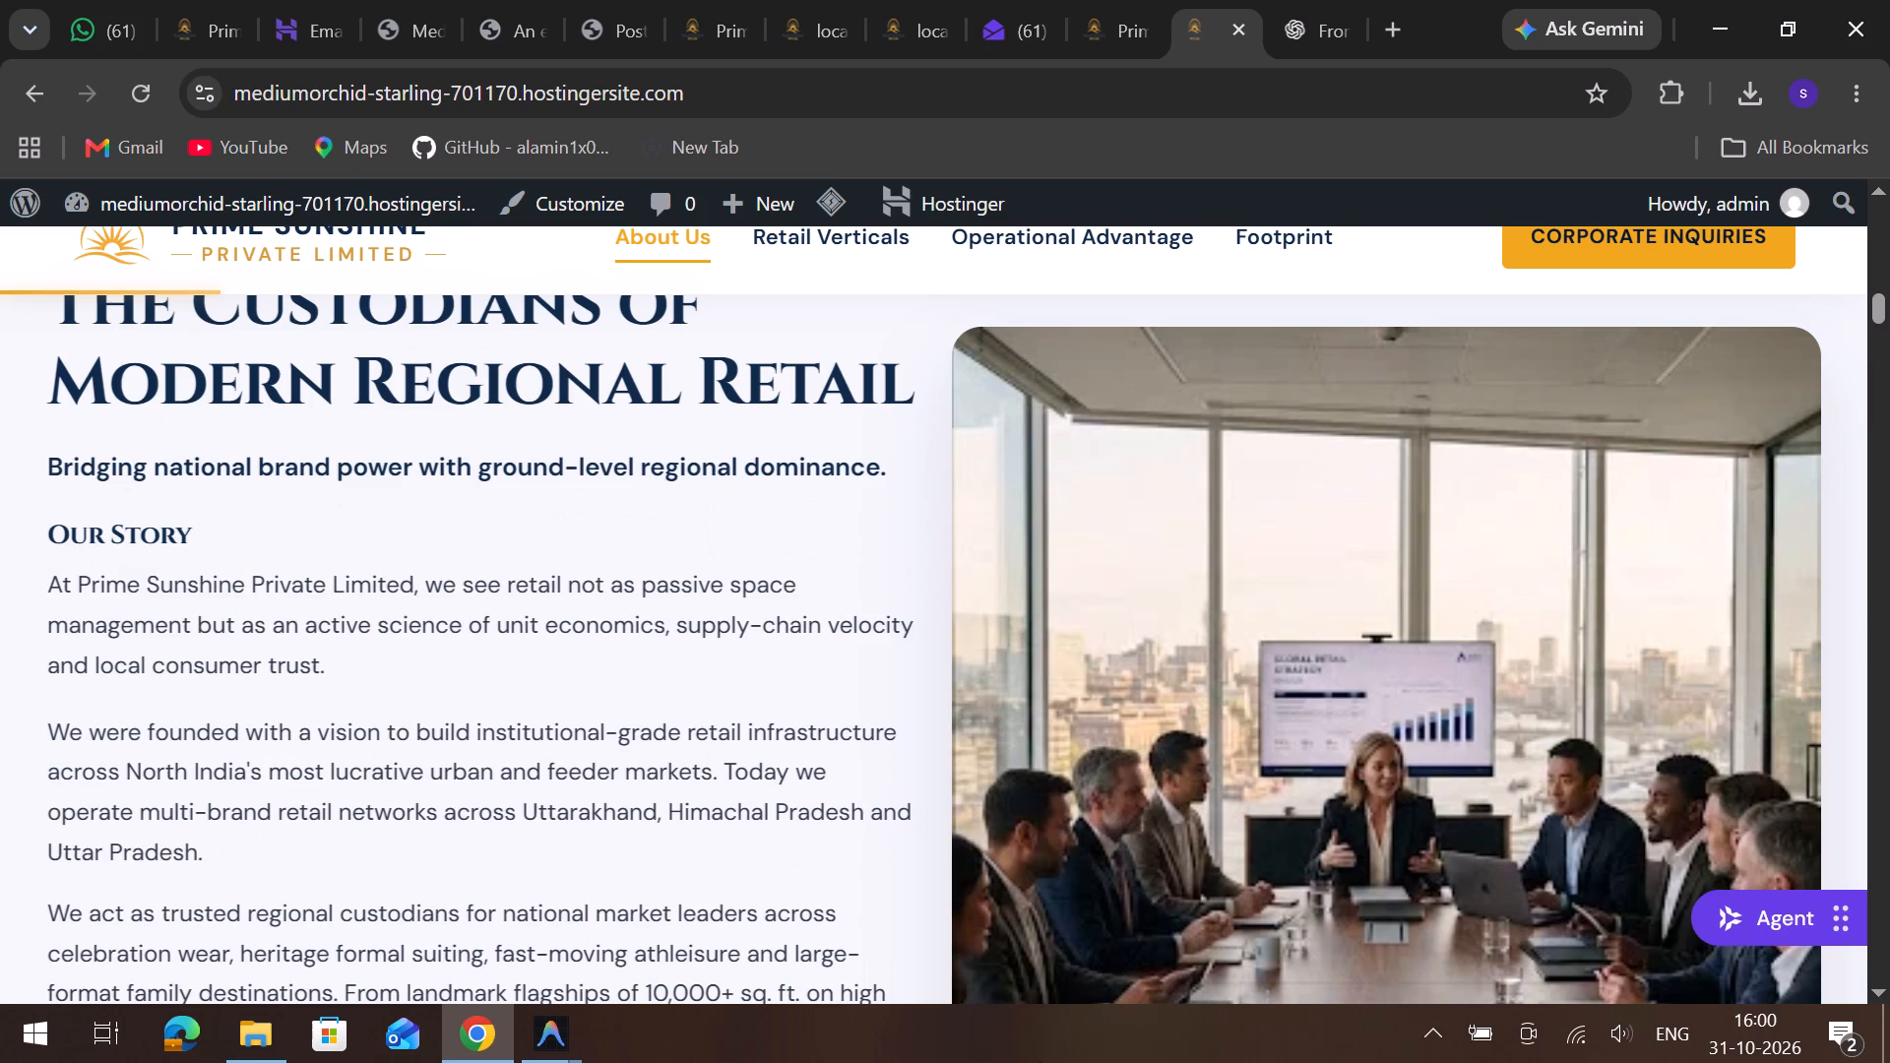
scroll(960, 775, down, 3)
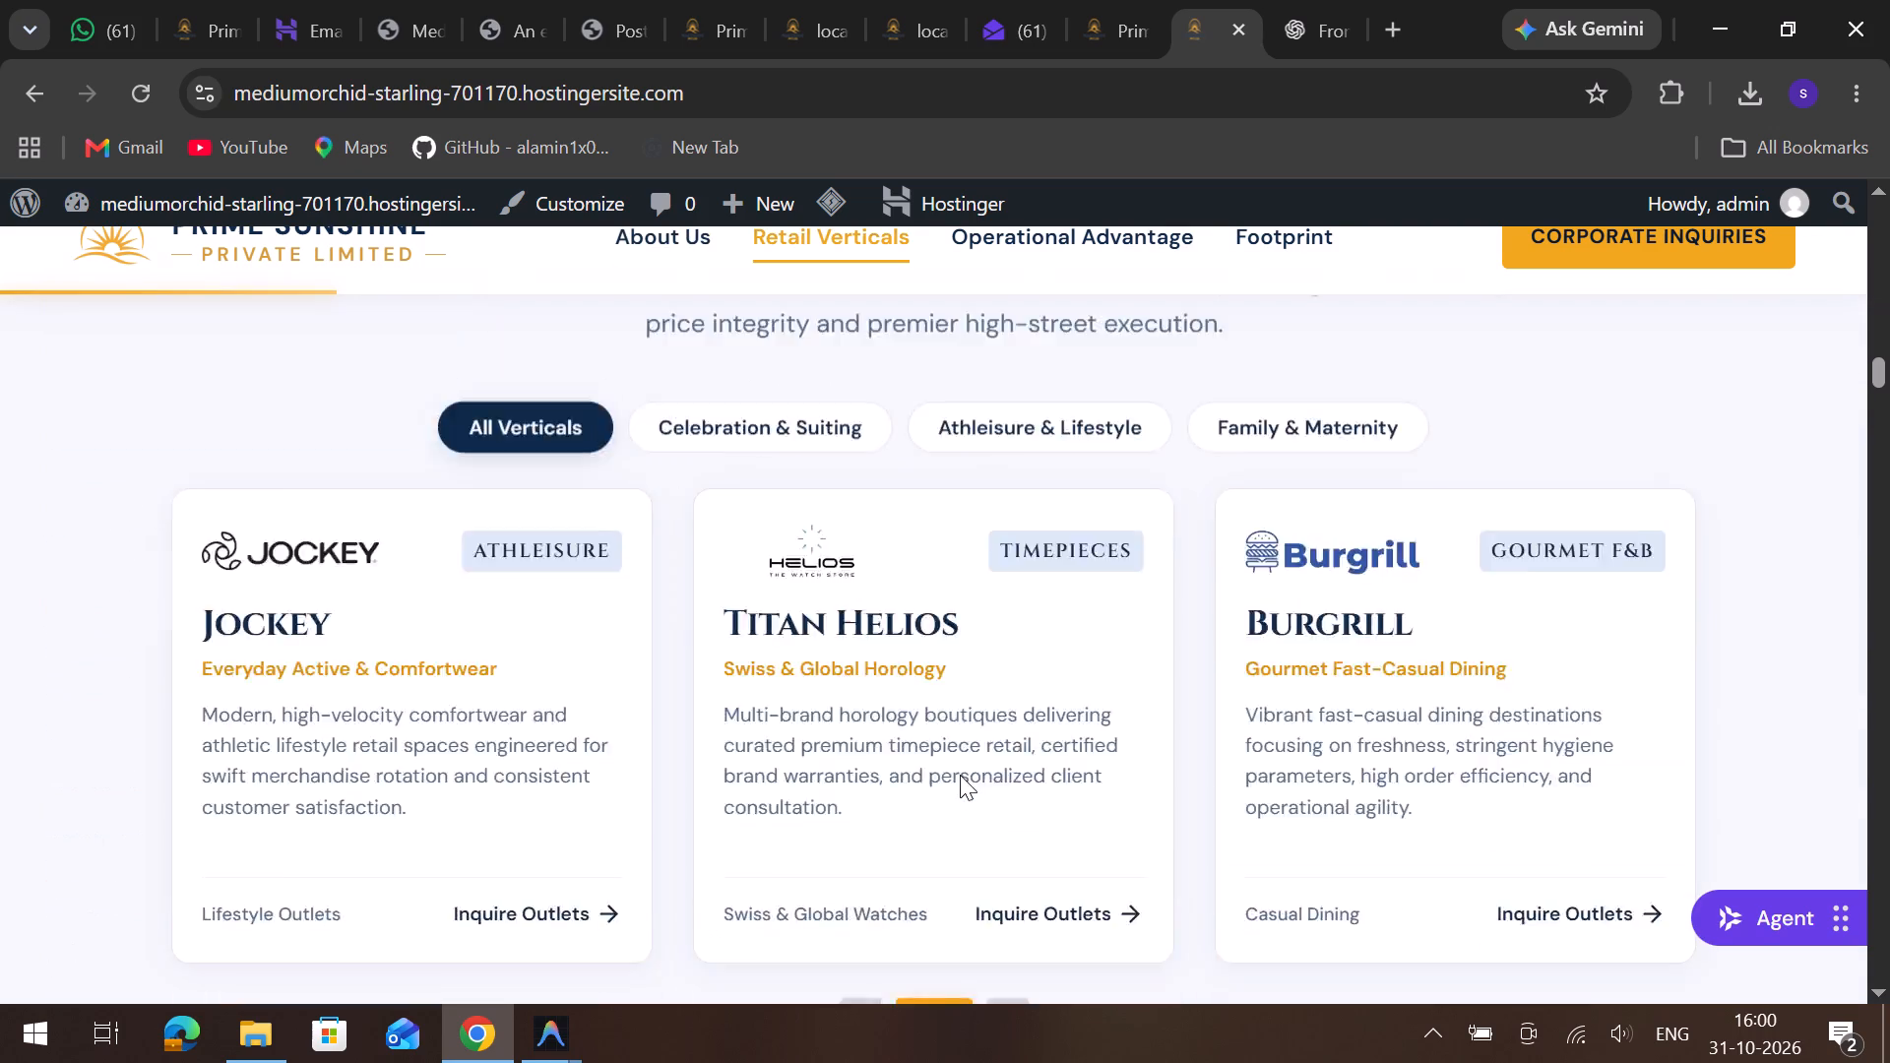
scroll(960, 775, down, 1)
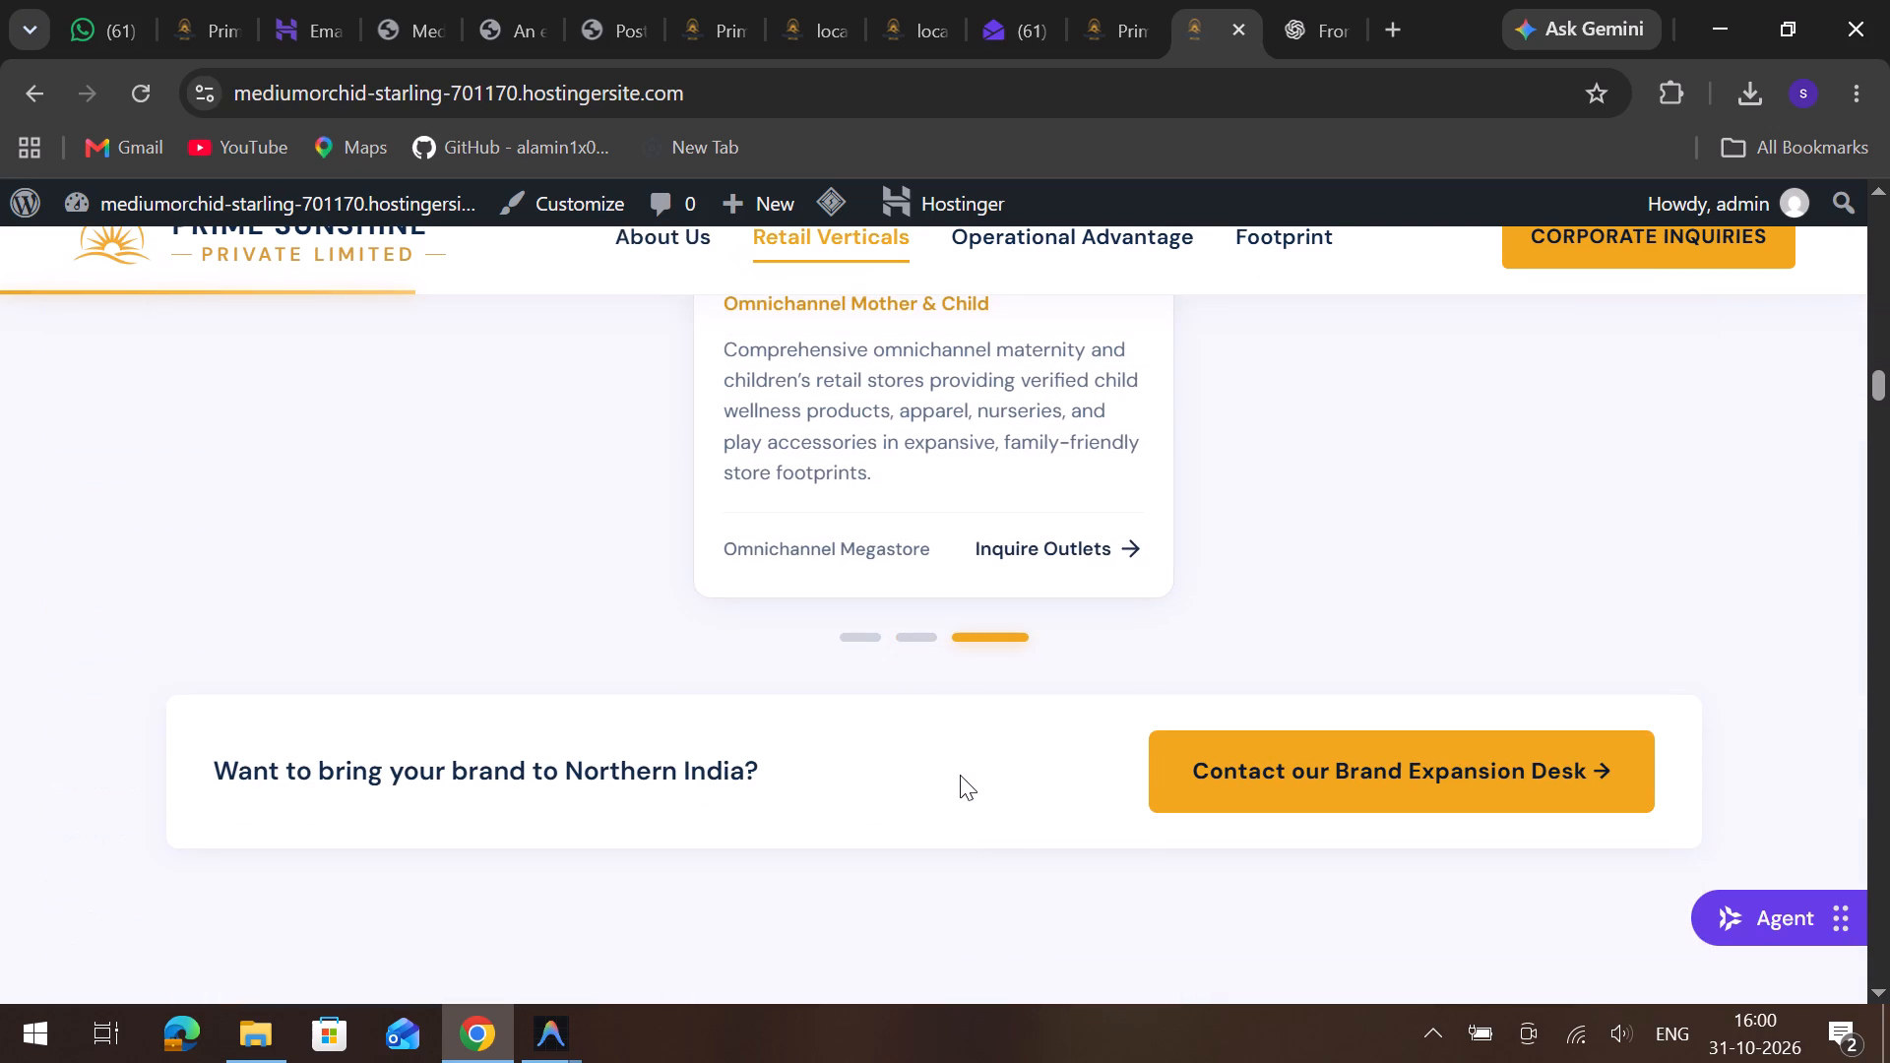
scroll(960, 775, down, 5)
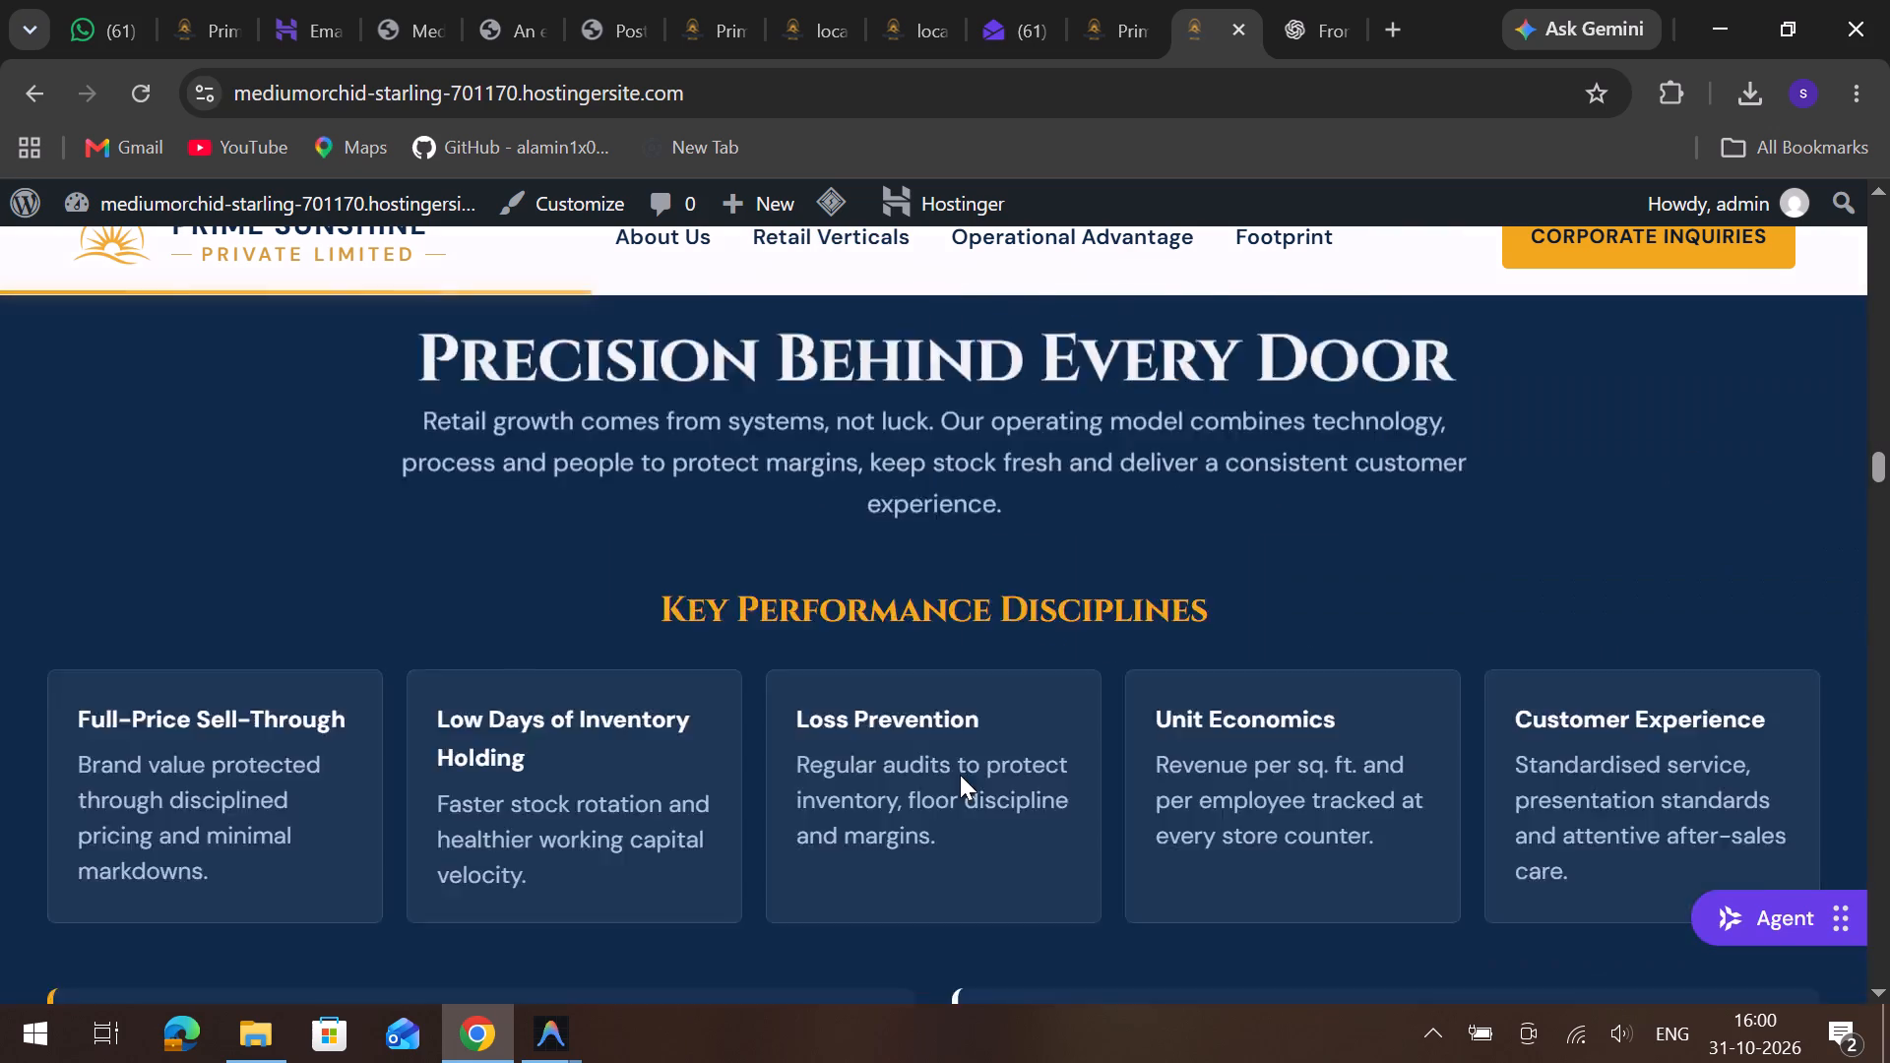
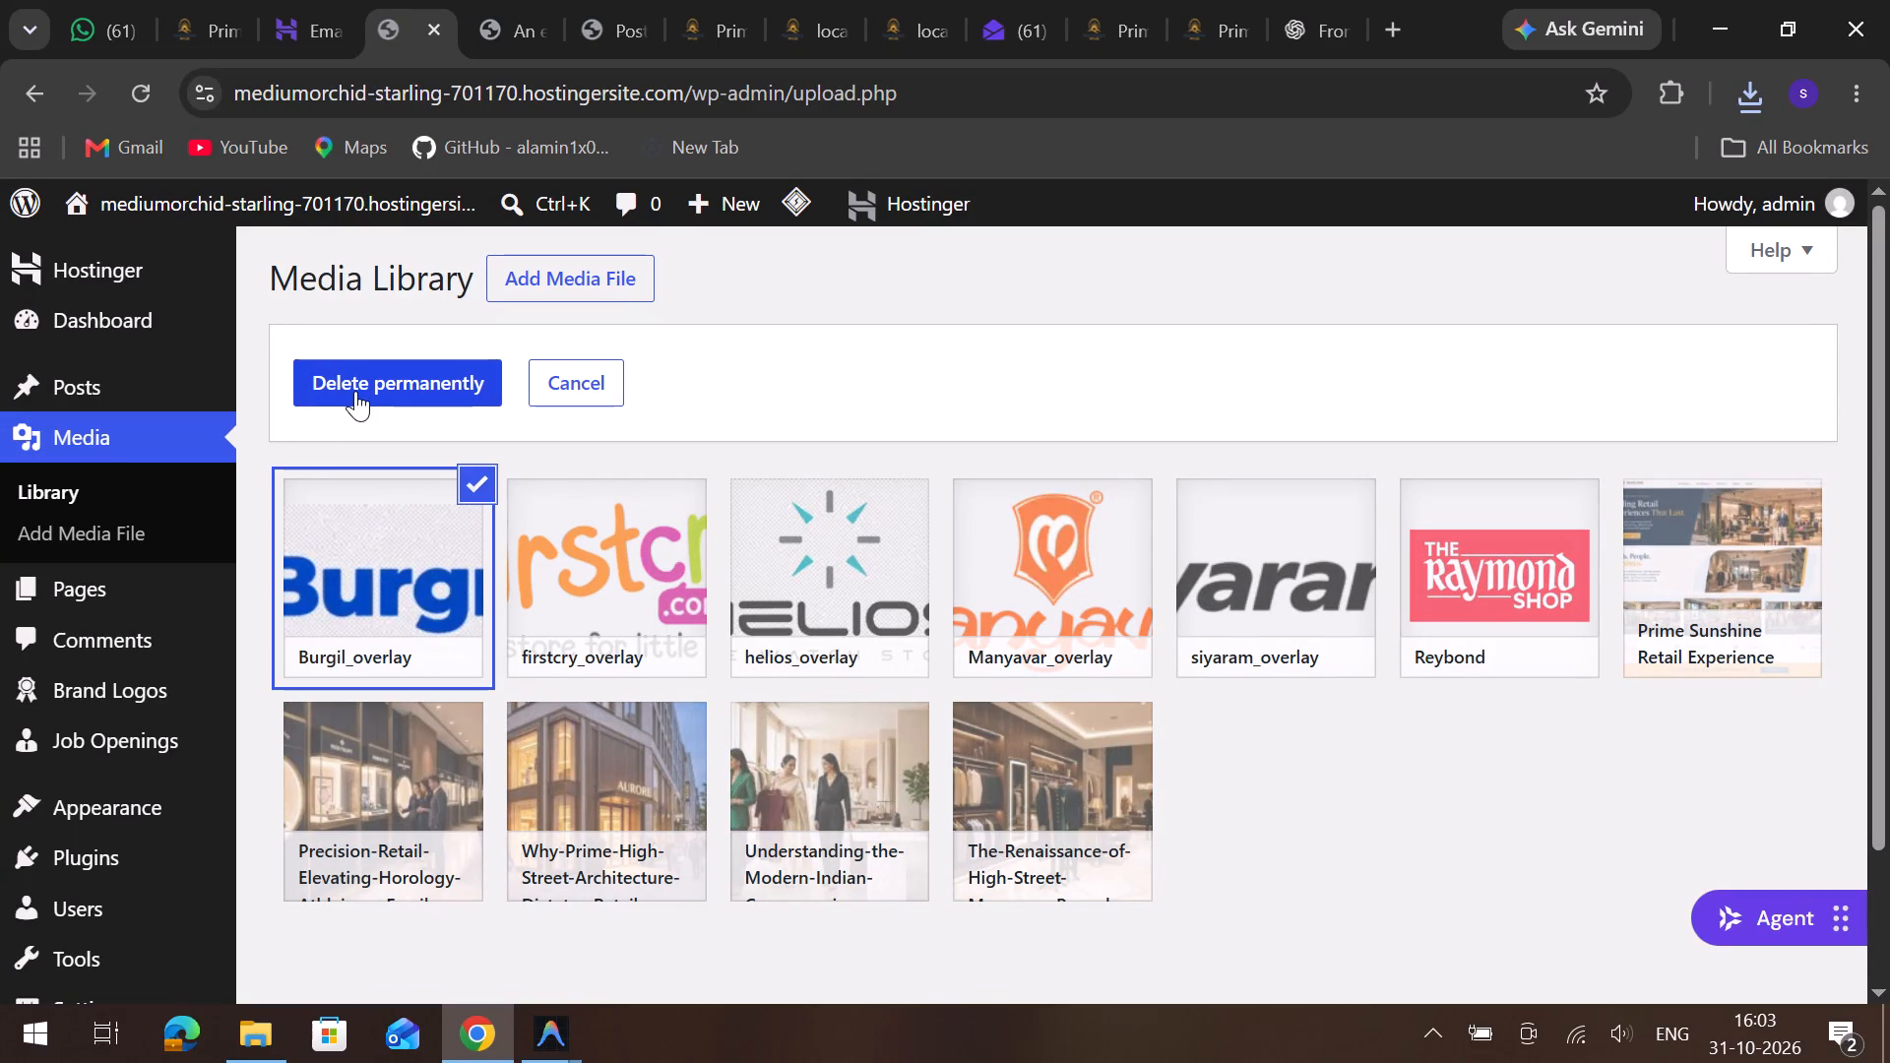
Permanently delete the selected Burgil_overlay image from the Media Library.
click(355, 391)
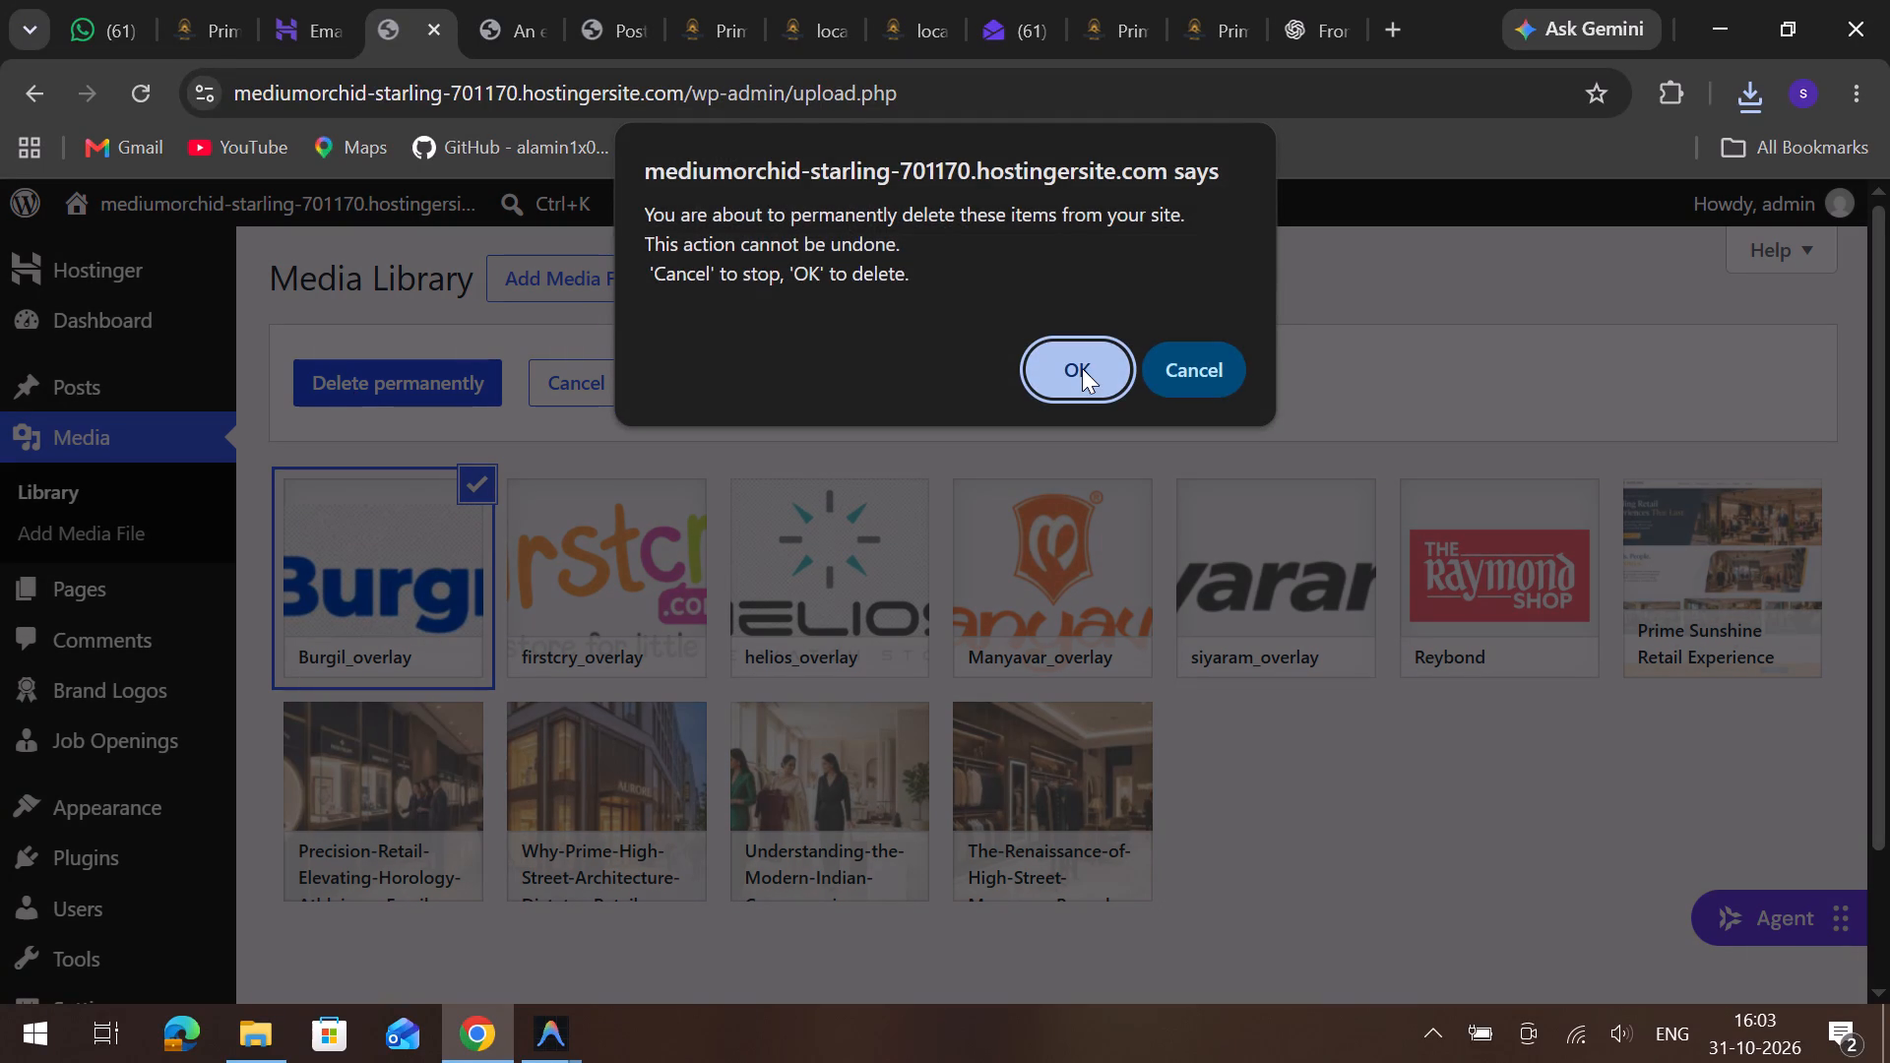
Permanently delete the selected Burgil_overlay image from the Media Library.
click(1082, 368)
click(1082, 368)
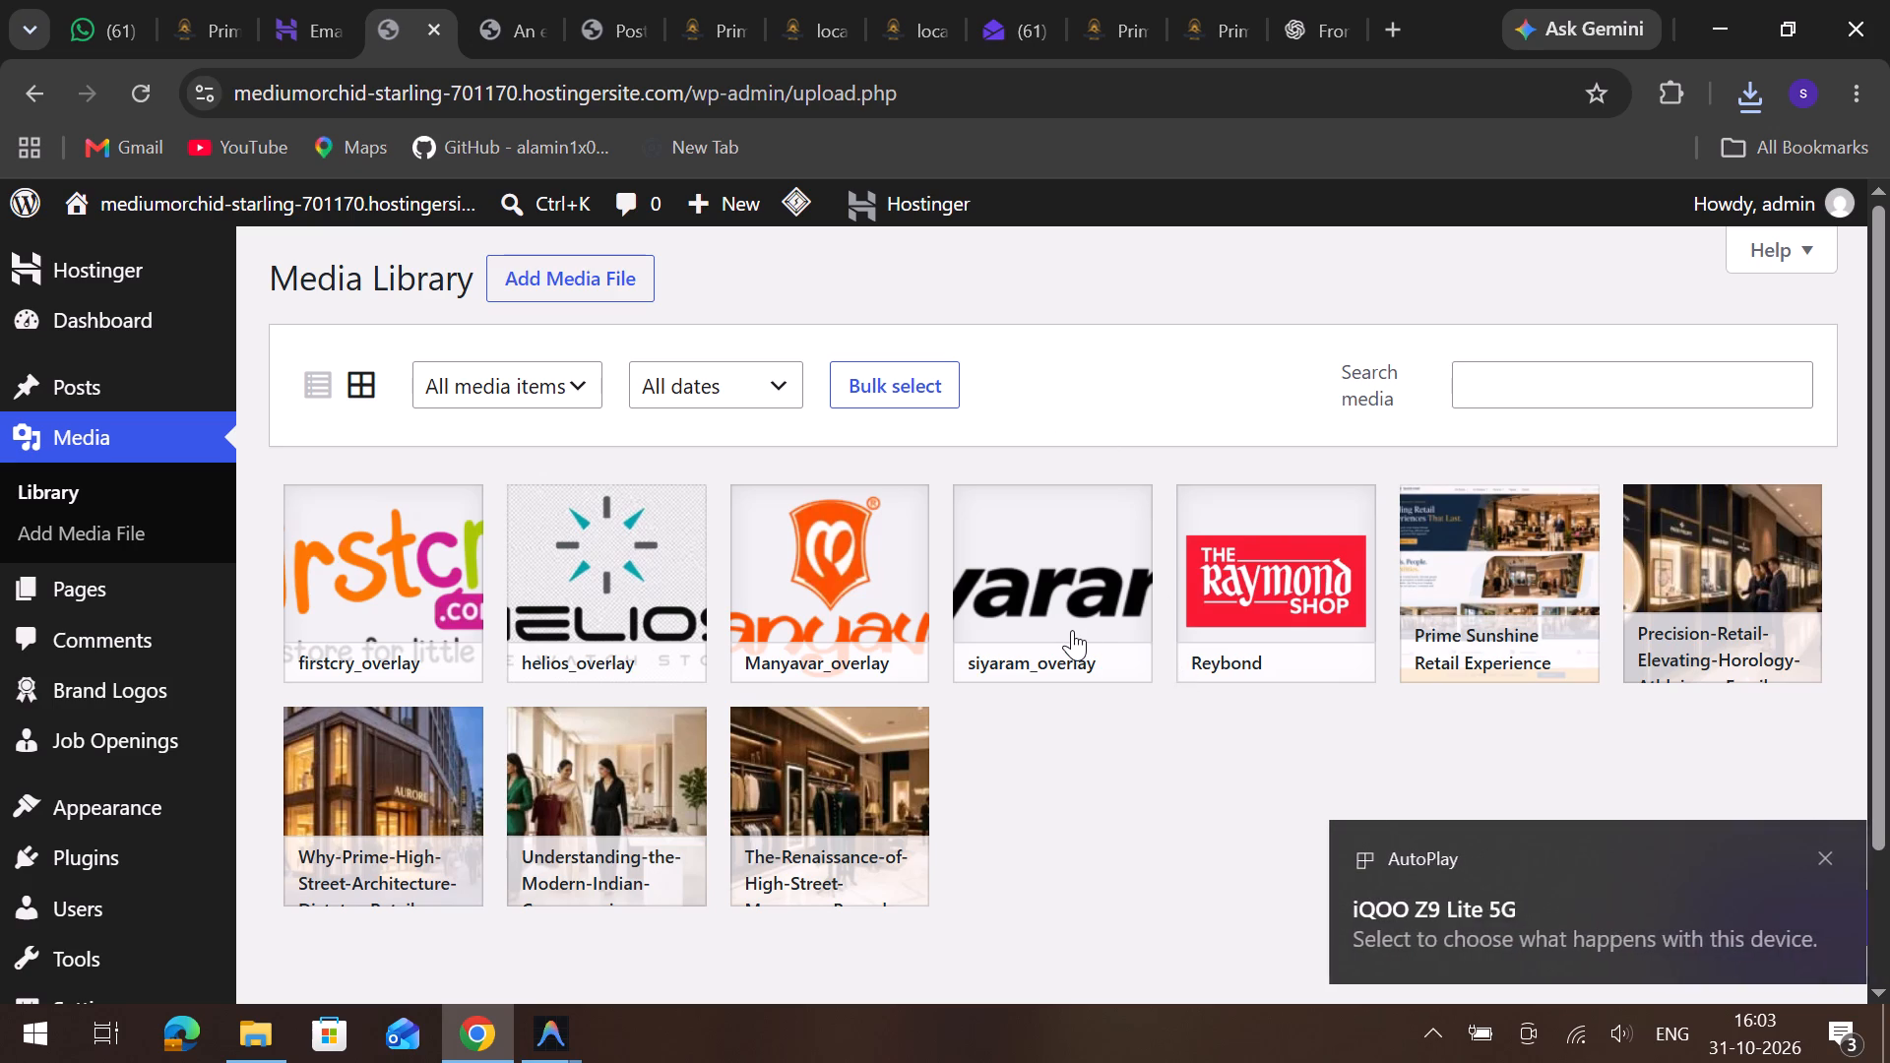
click(1821, 859)
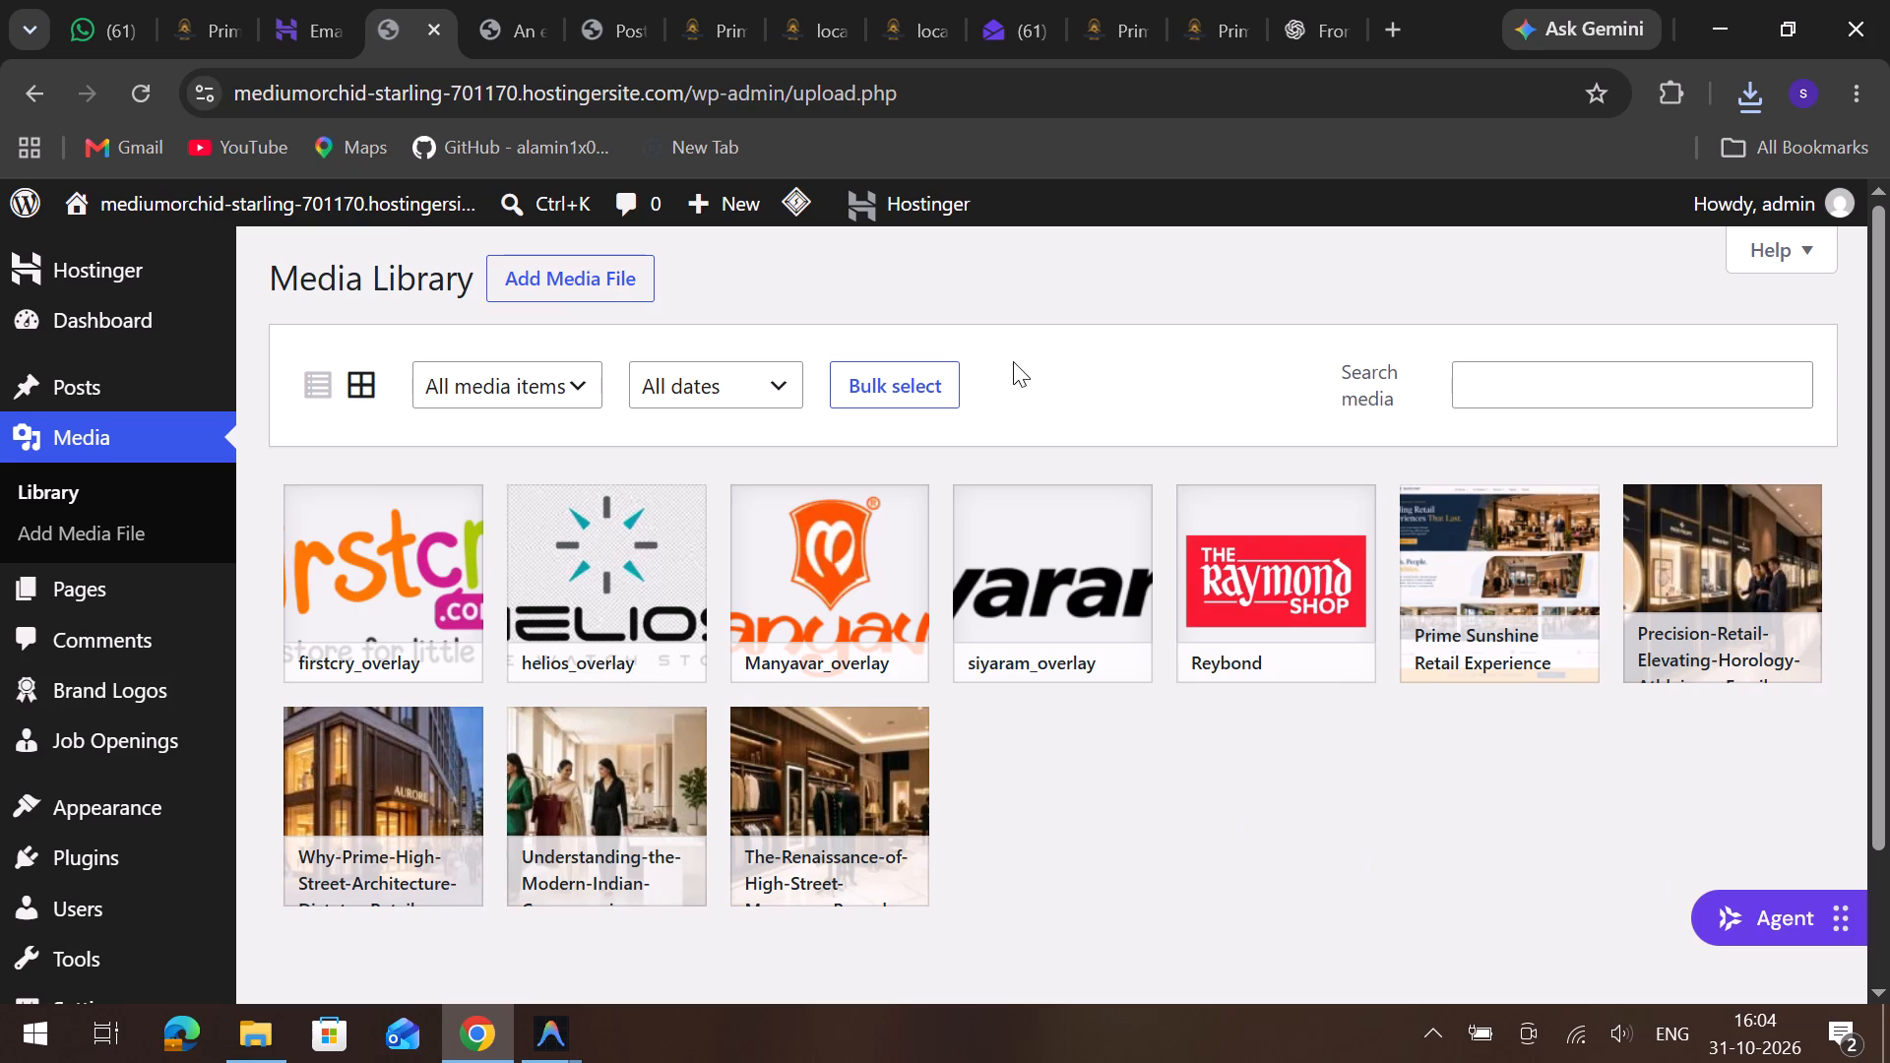
Upload the remove_burgil image from the Downloads folder to the Media Library.
click(557, 279)
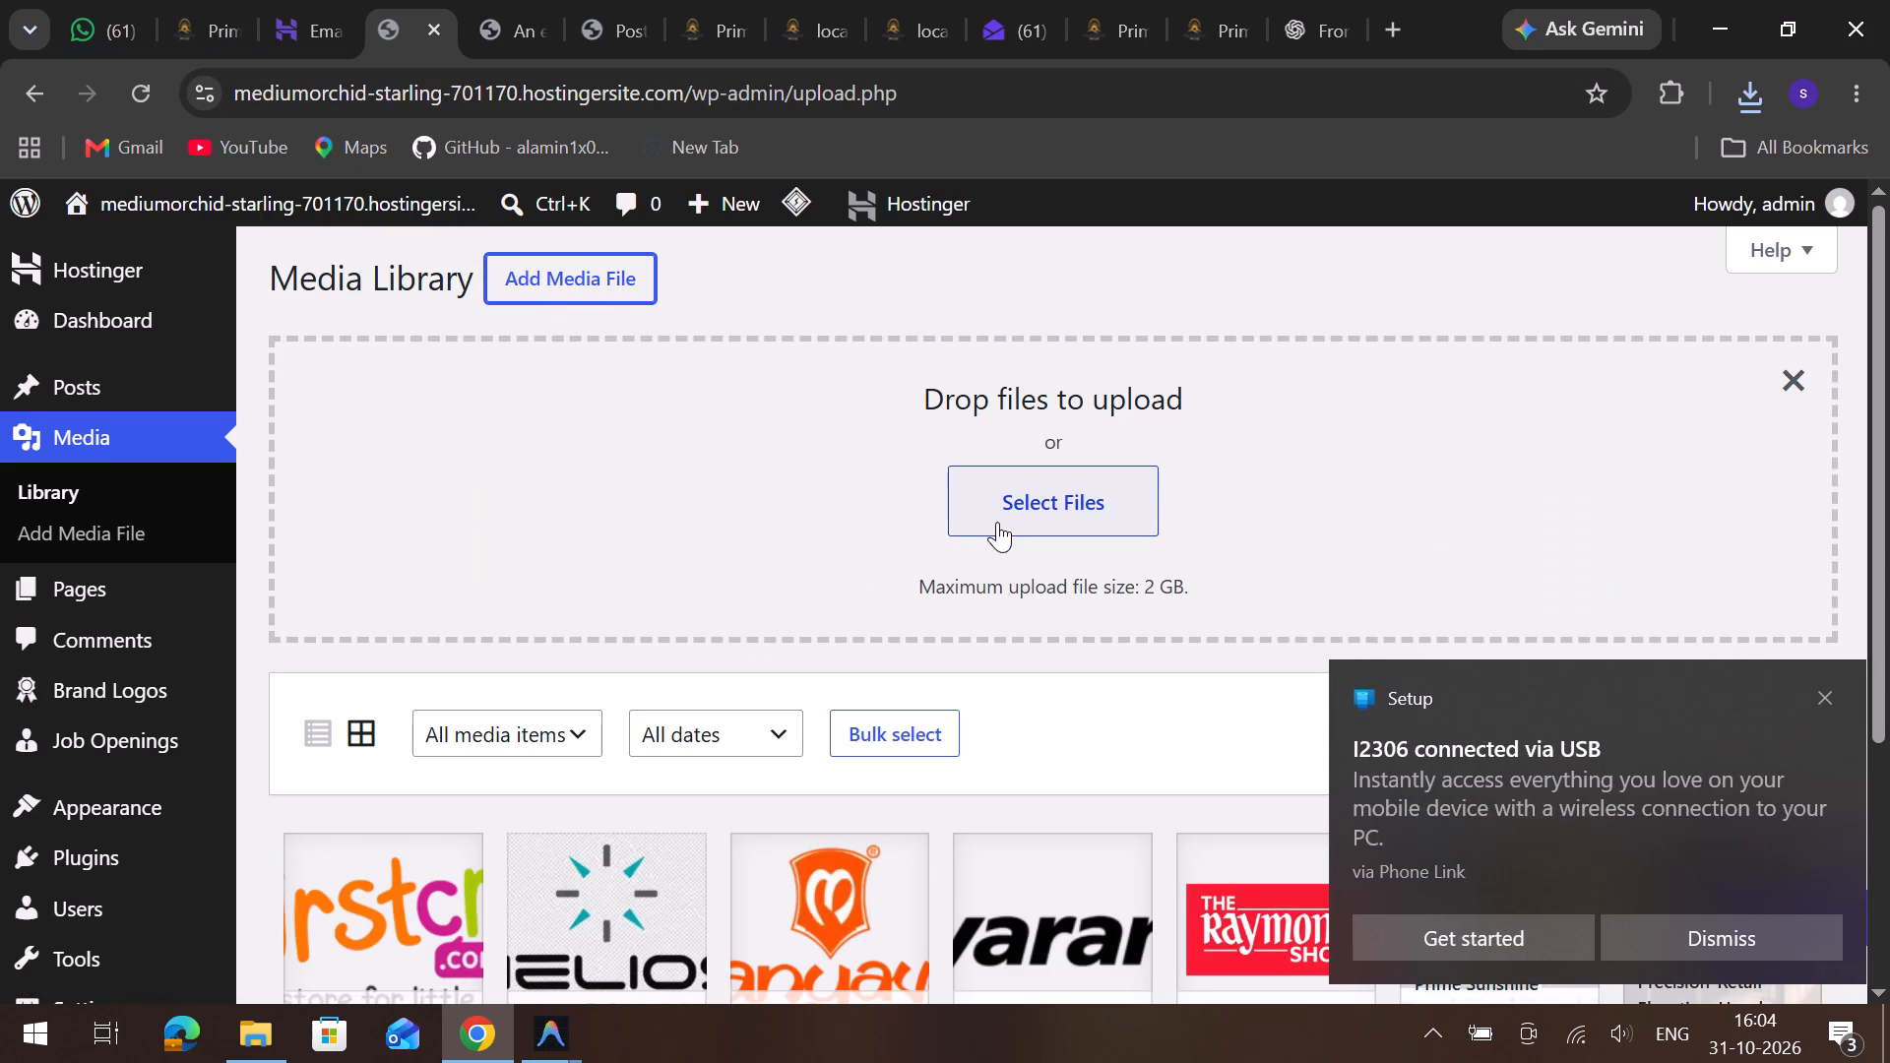
click(997, 522)
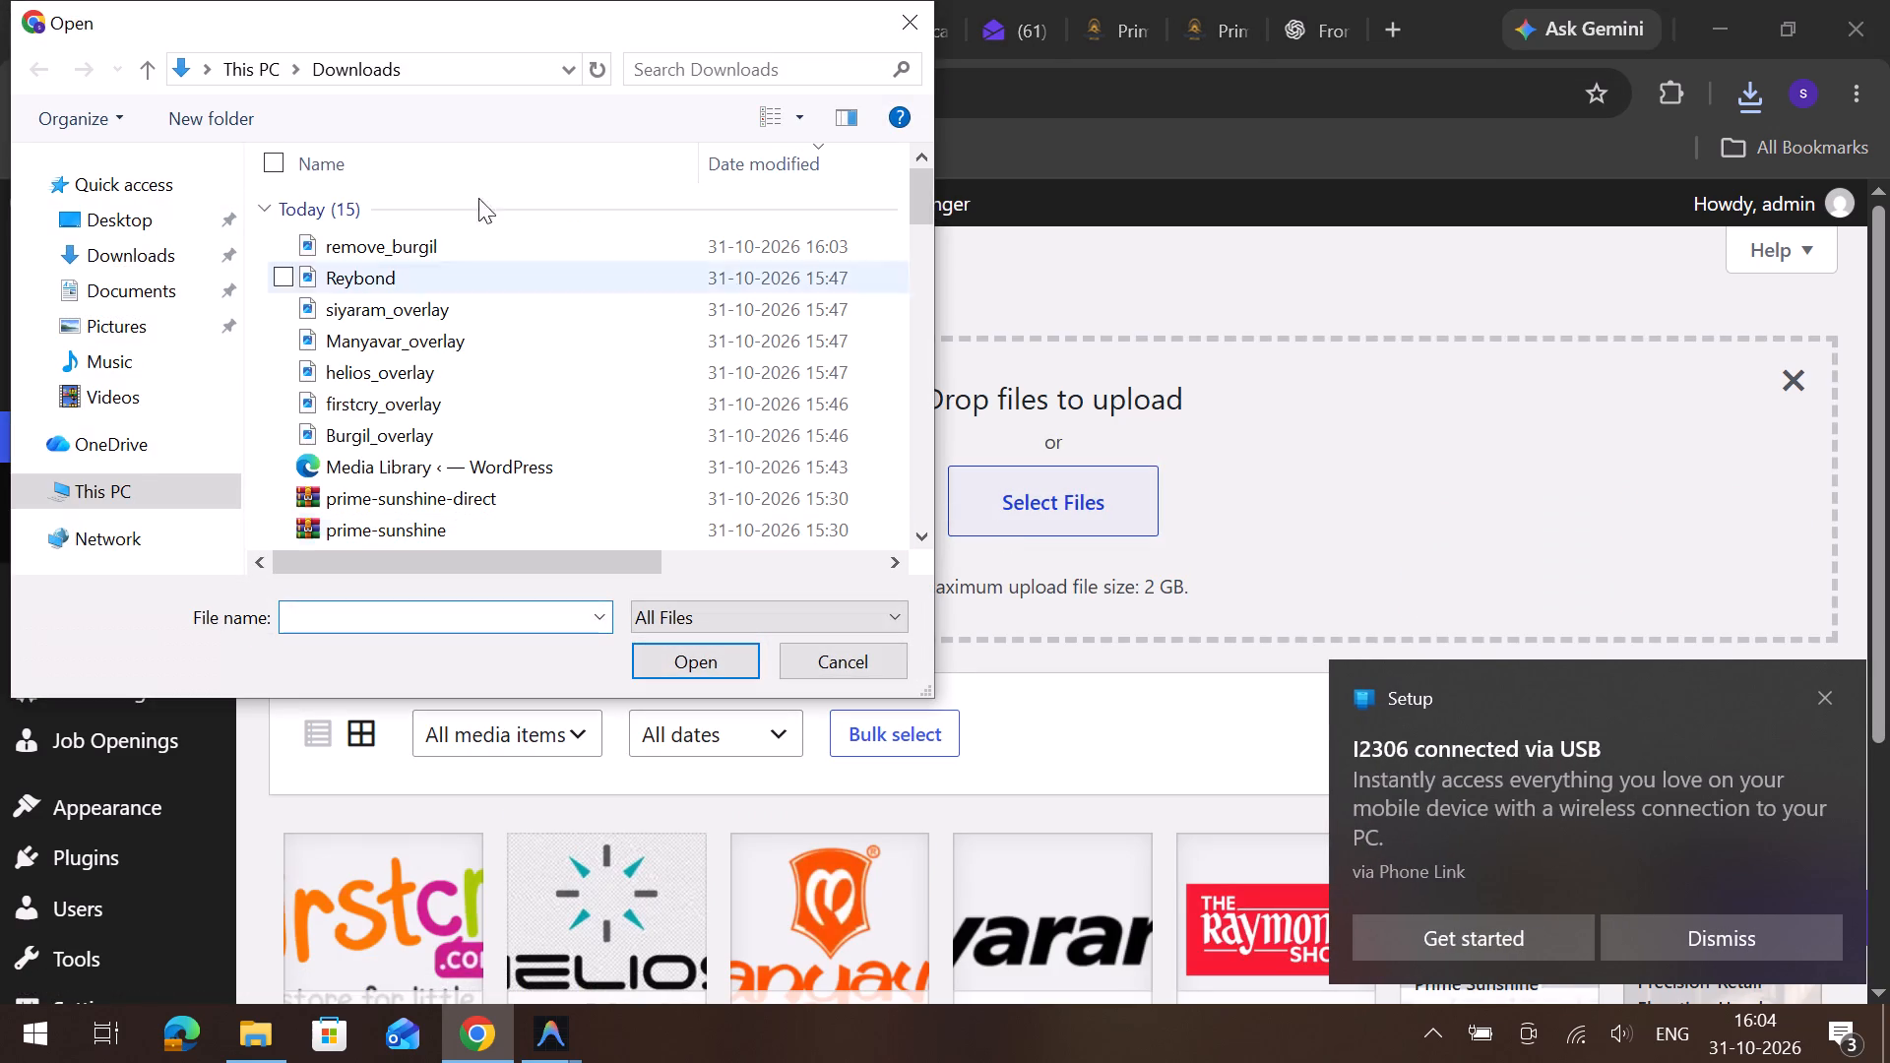
click(423, 255)
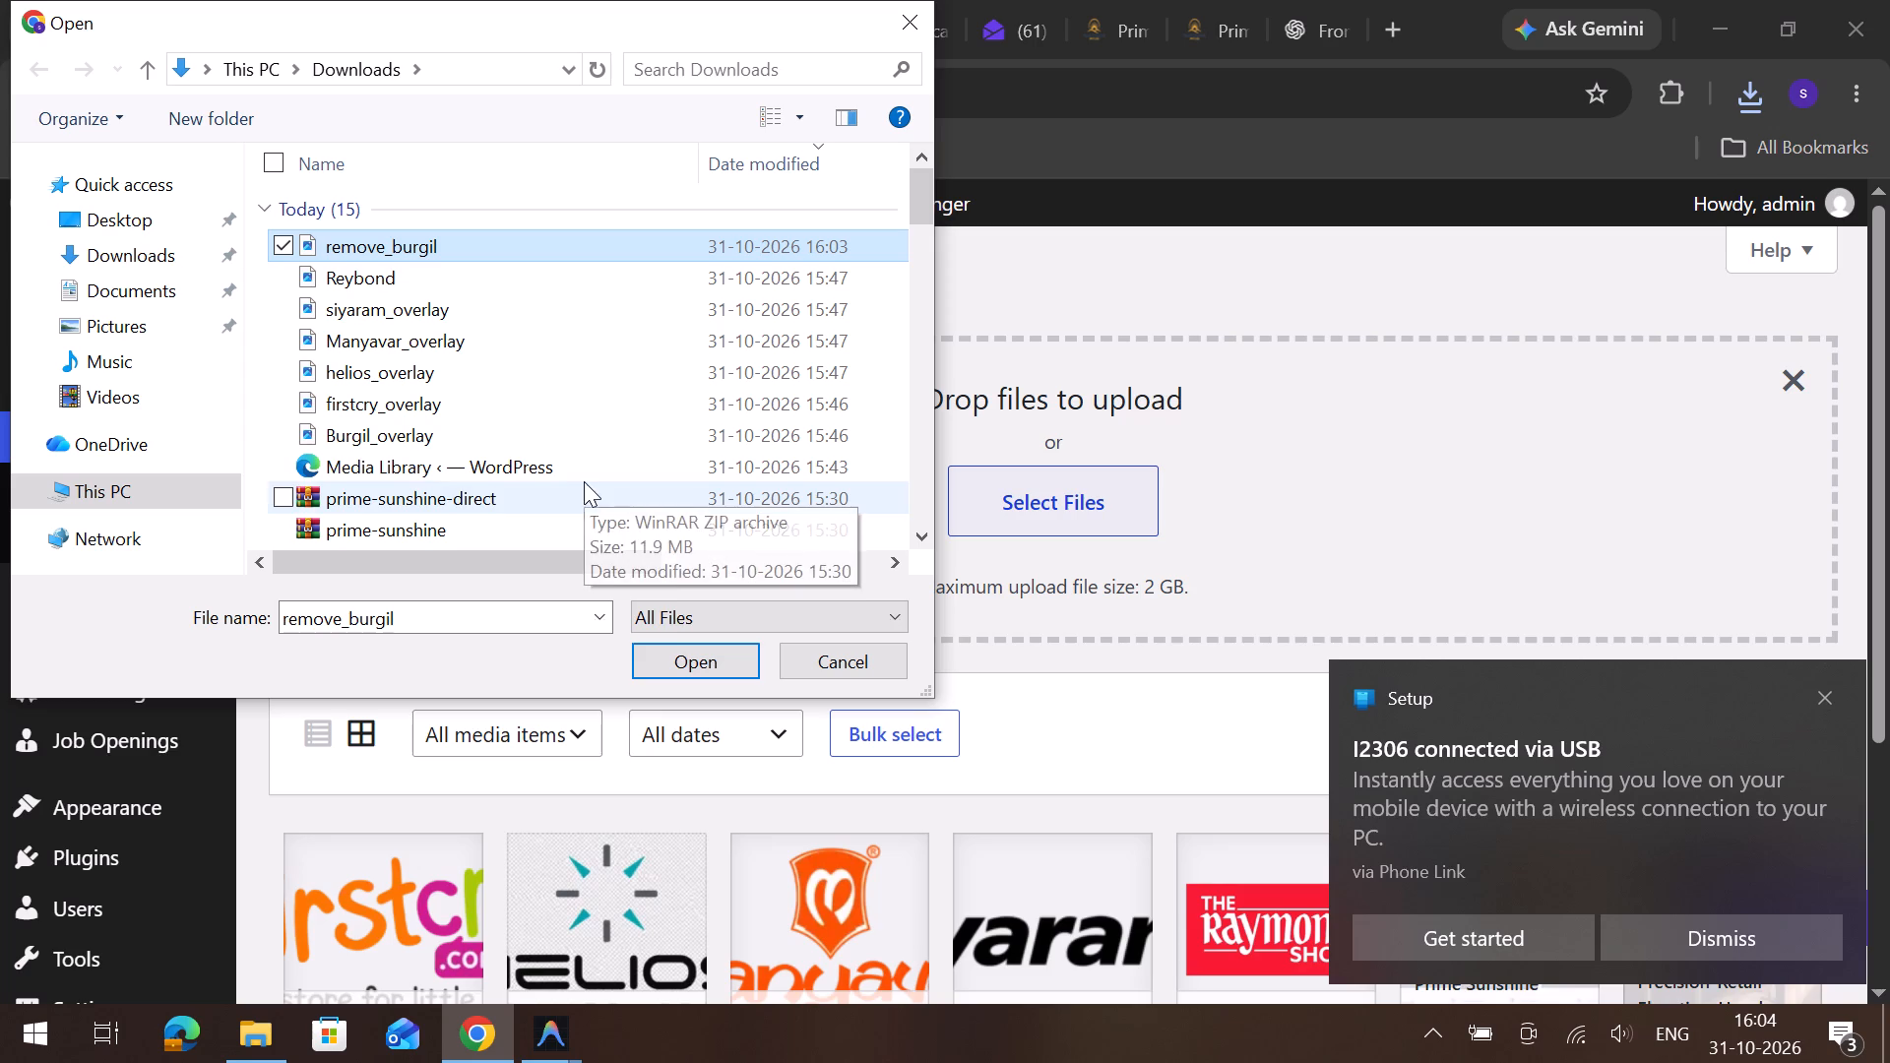
click(699, 651)
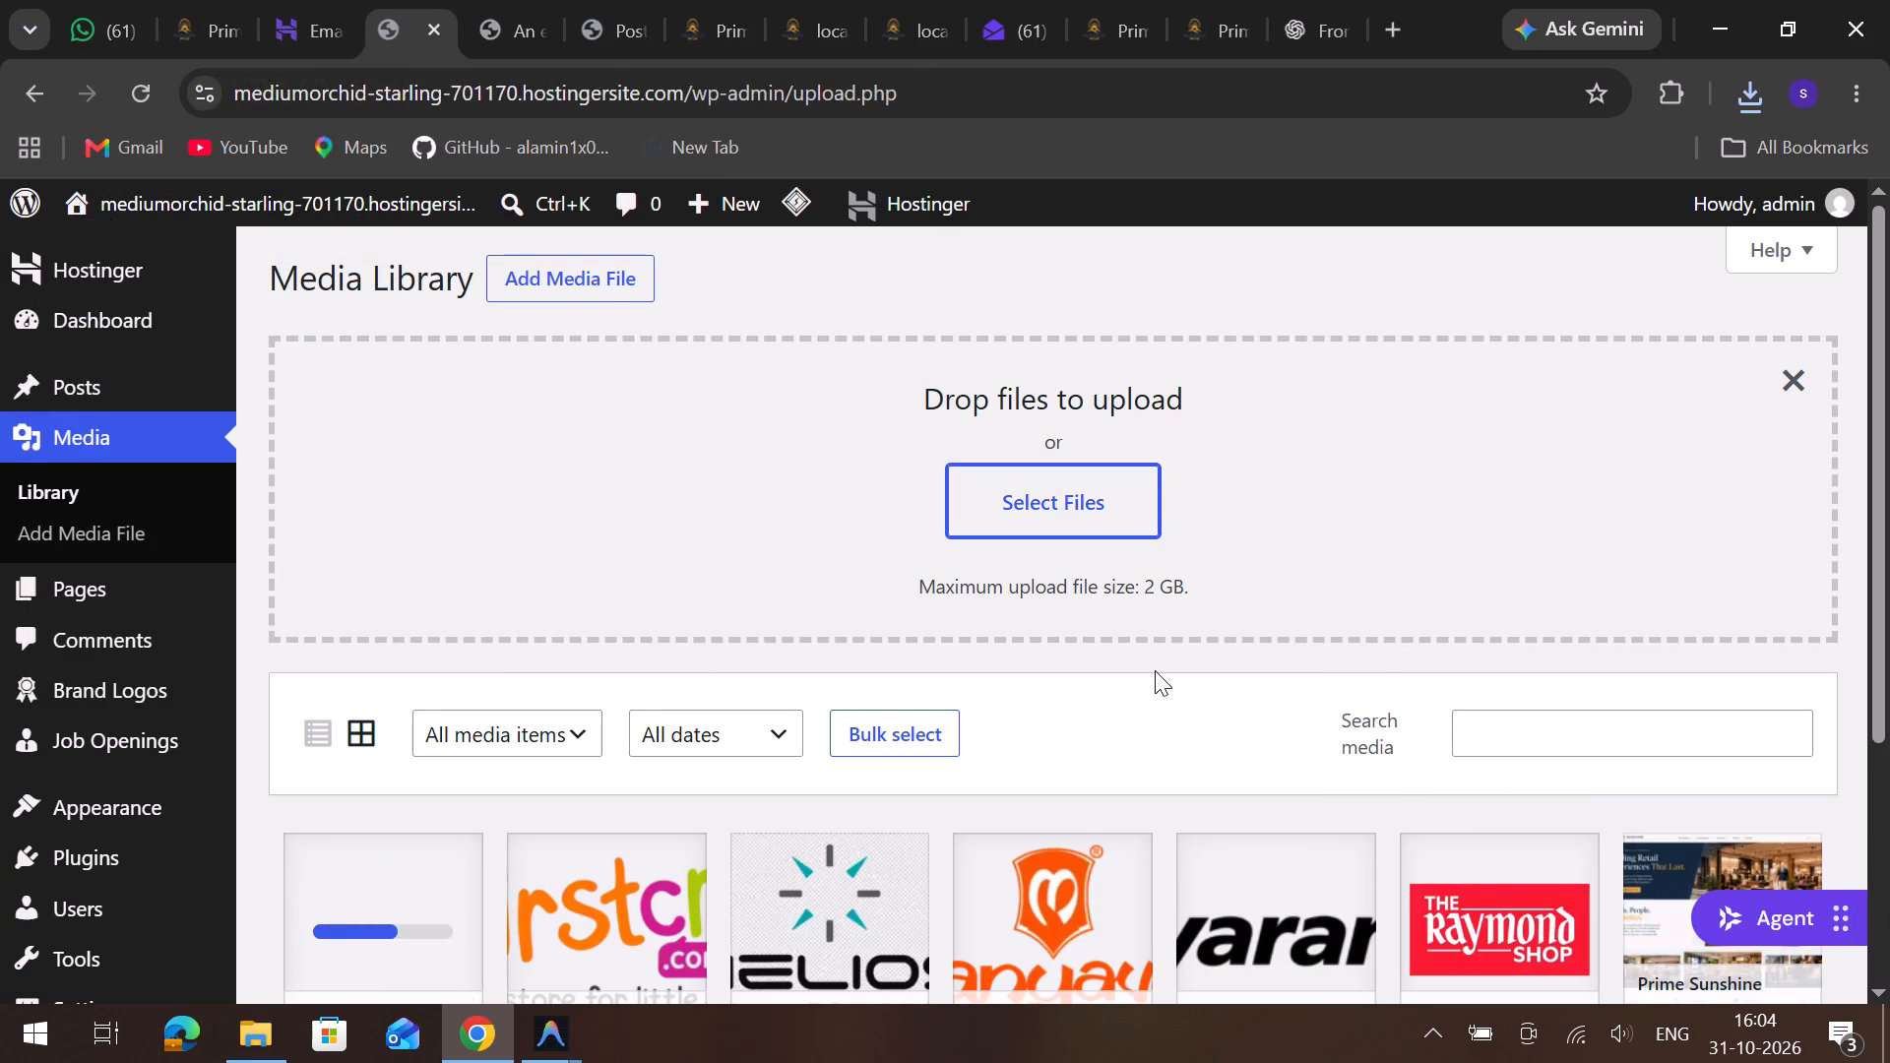
scroll(1155, 670, down, 1)
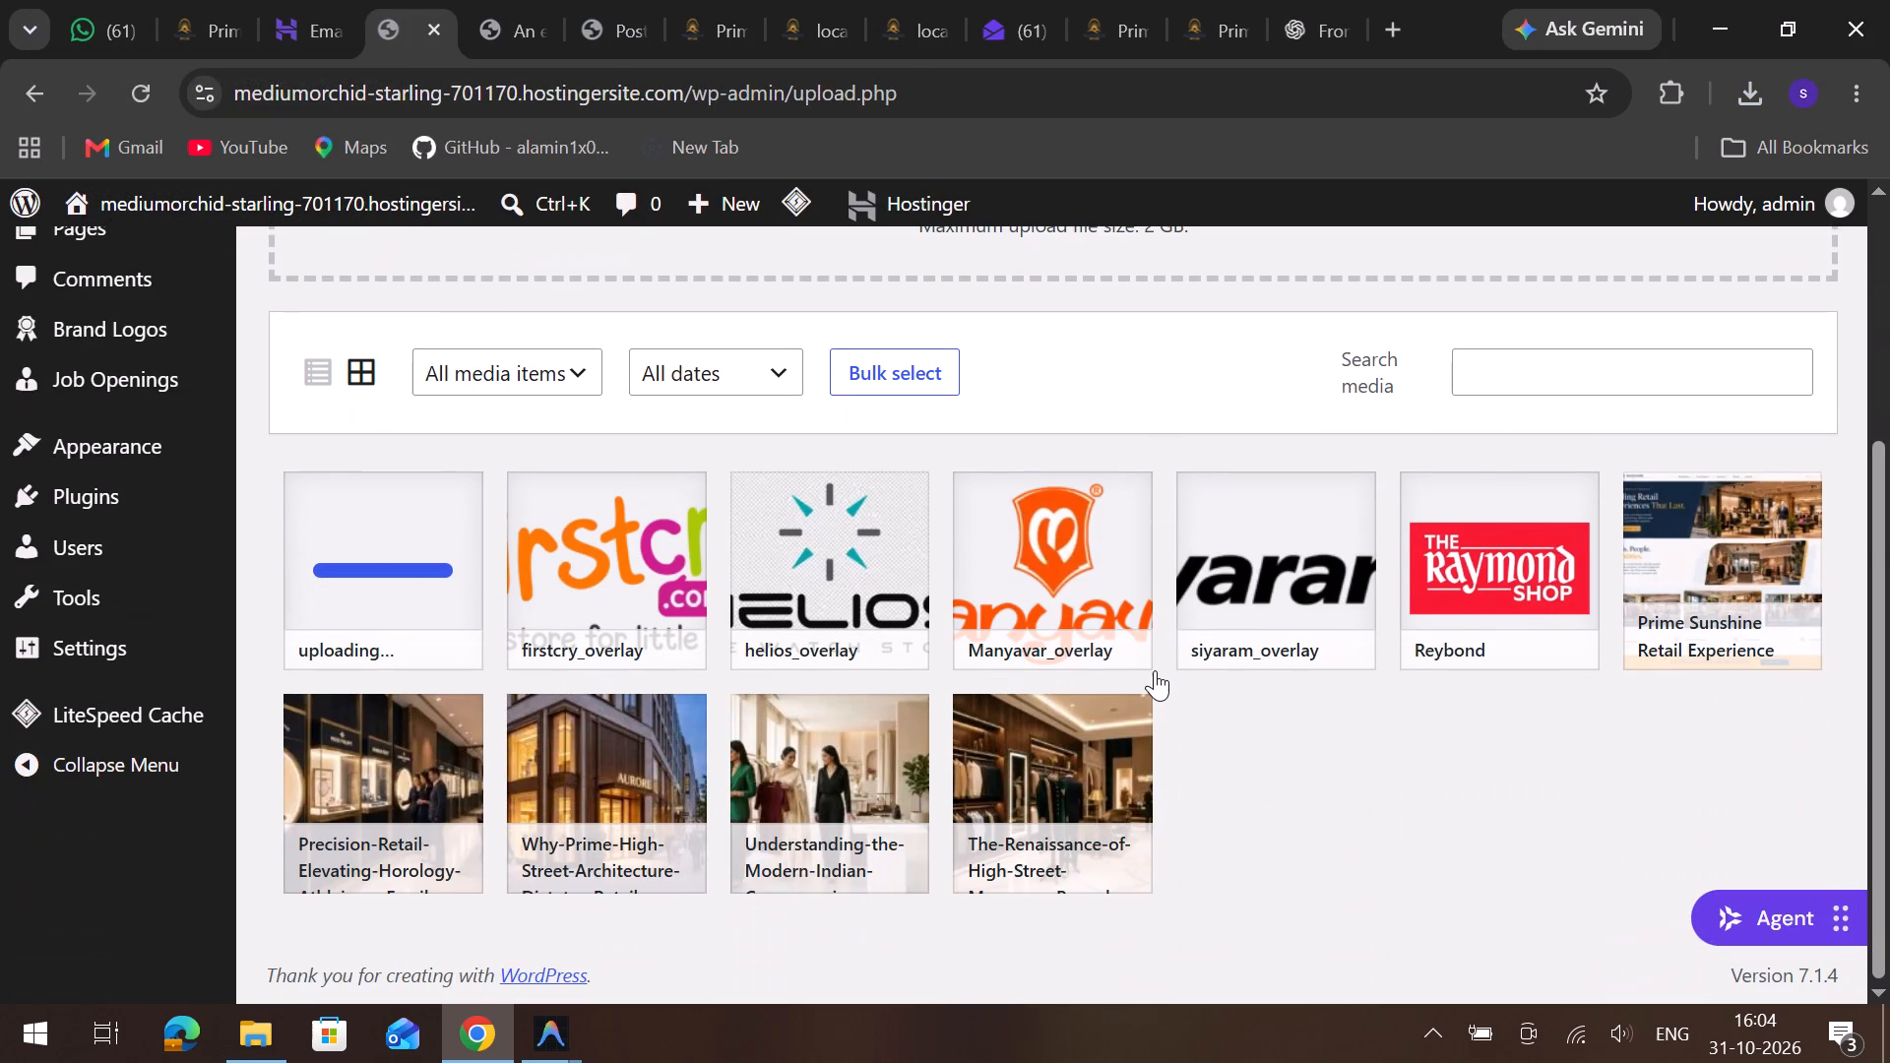
click(1270, 805)
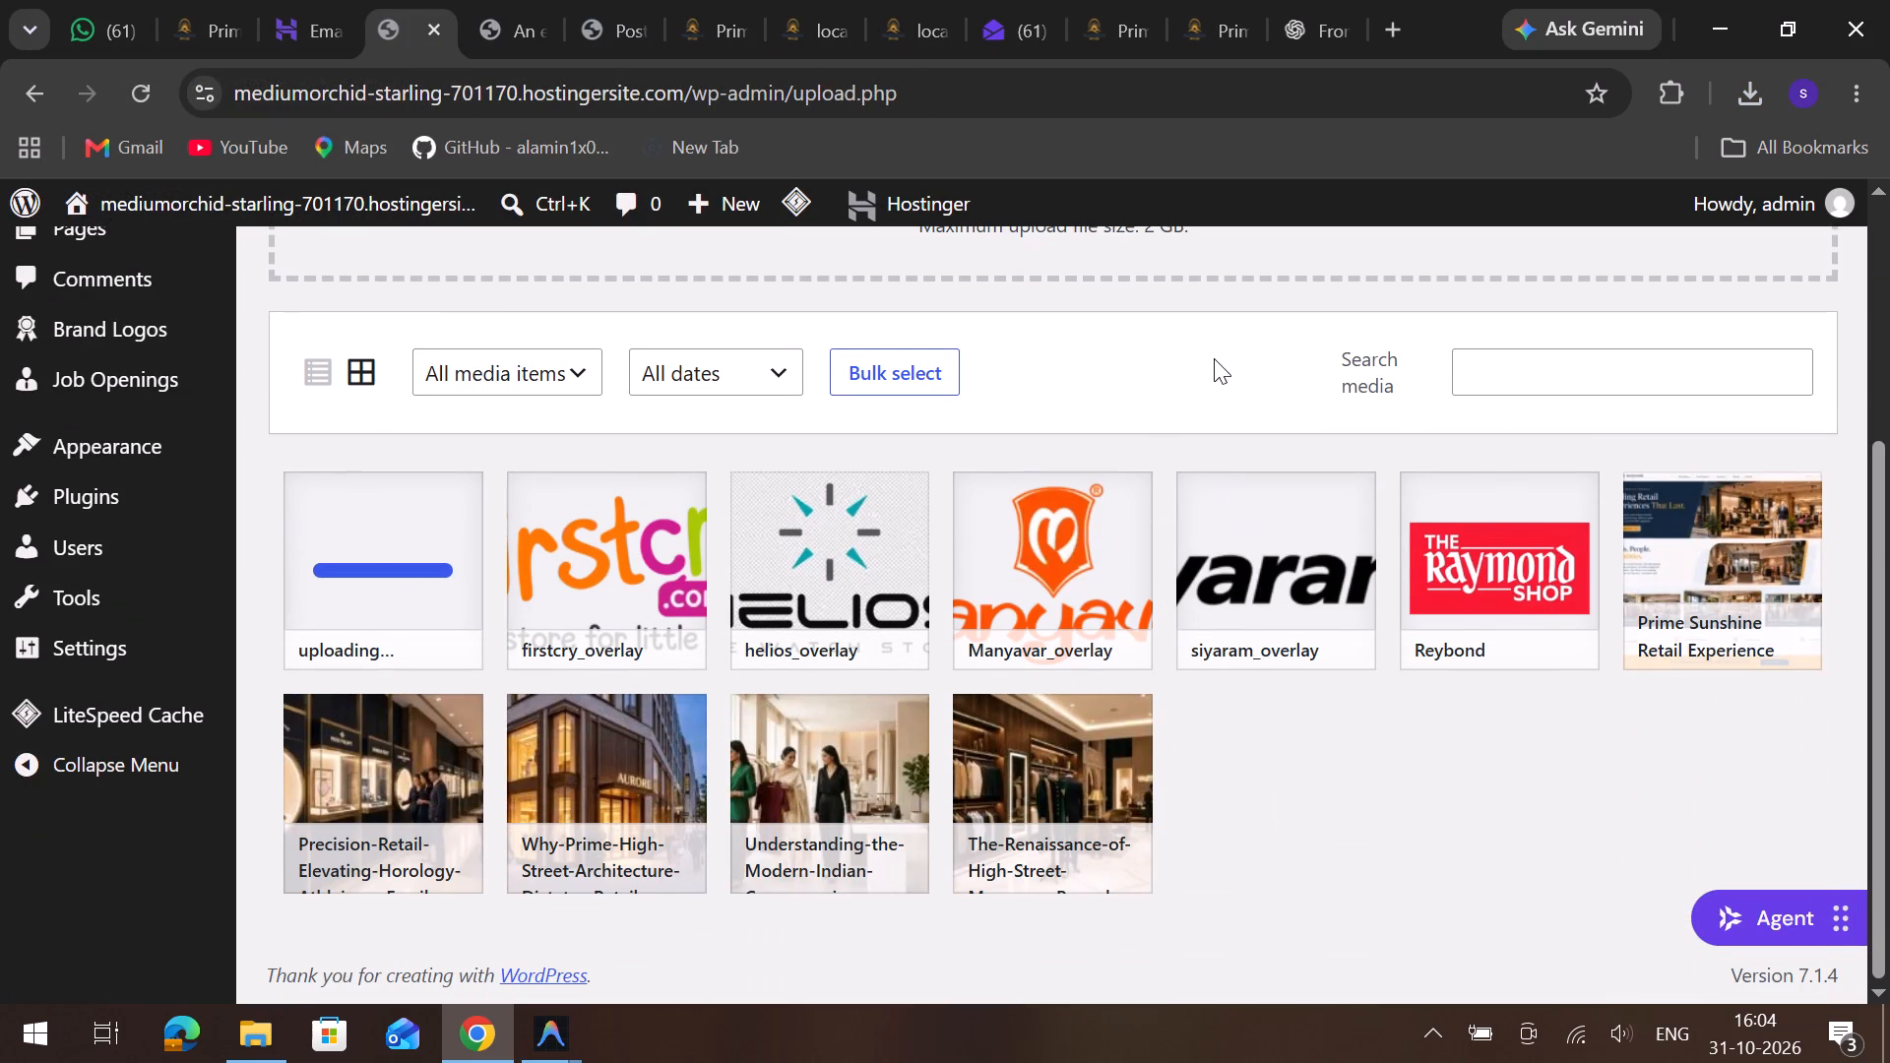
click(1214, 358)
click(1214, 358)
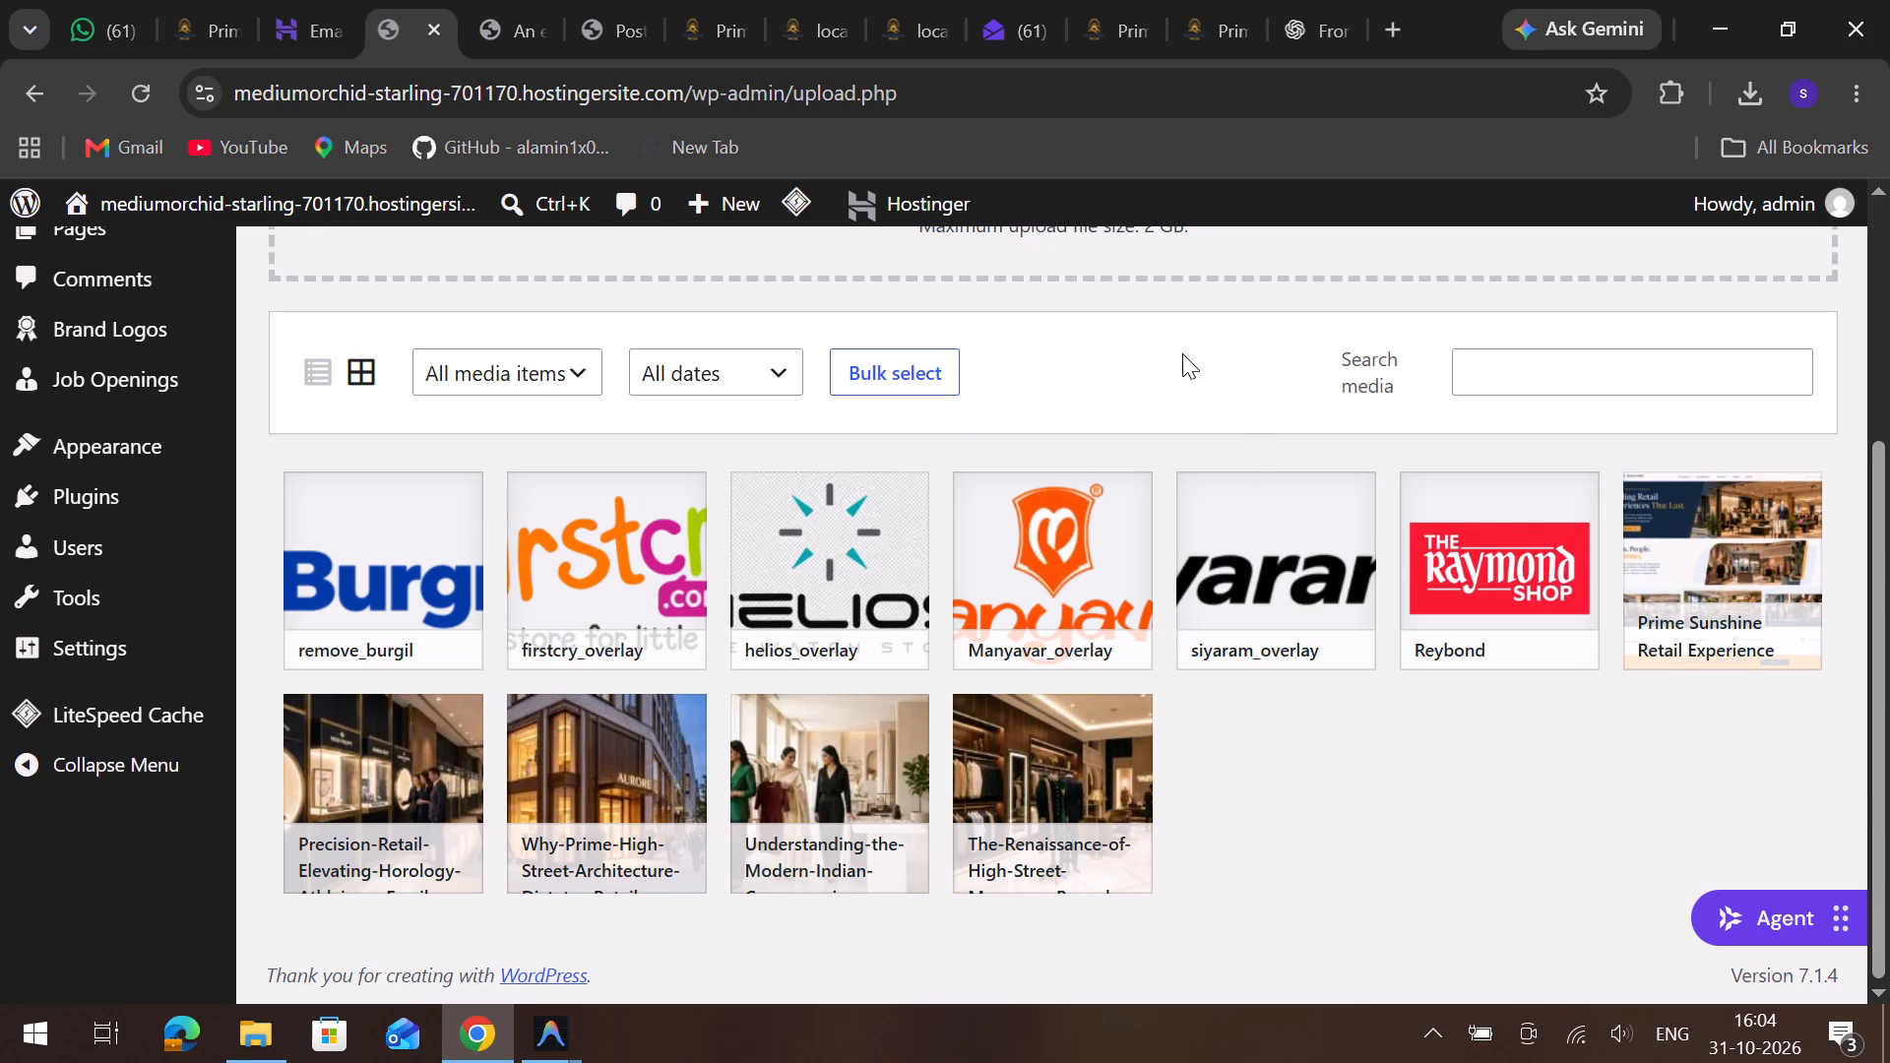
Move the duplicate Siyaram brand logo entry at display position #2 to the trash in the Brand Logos list.
scroll(1182, 353, up, 2)
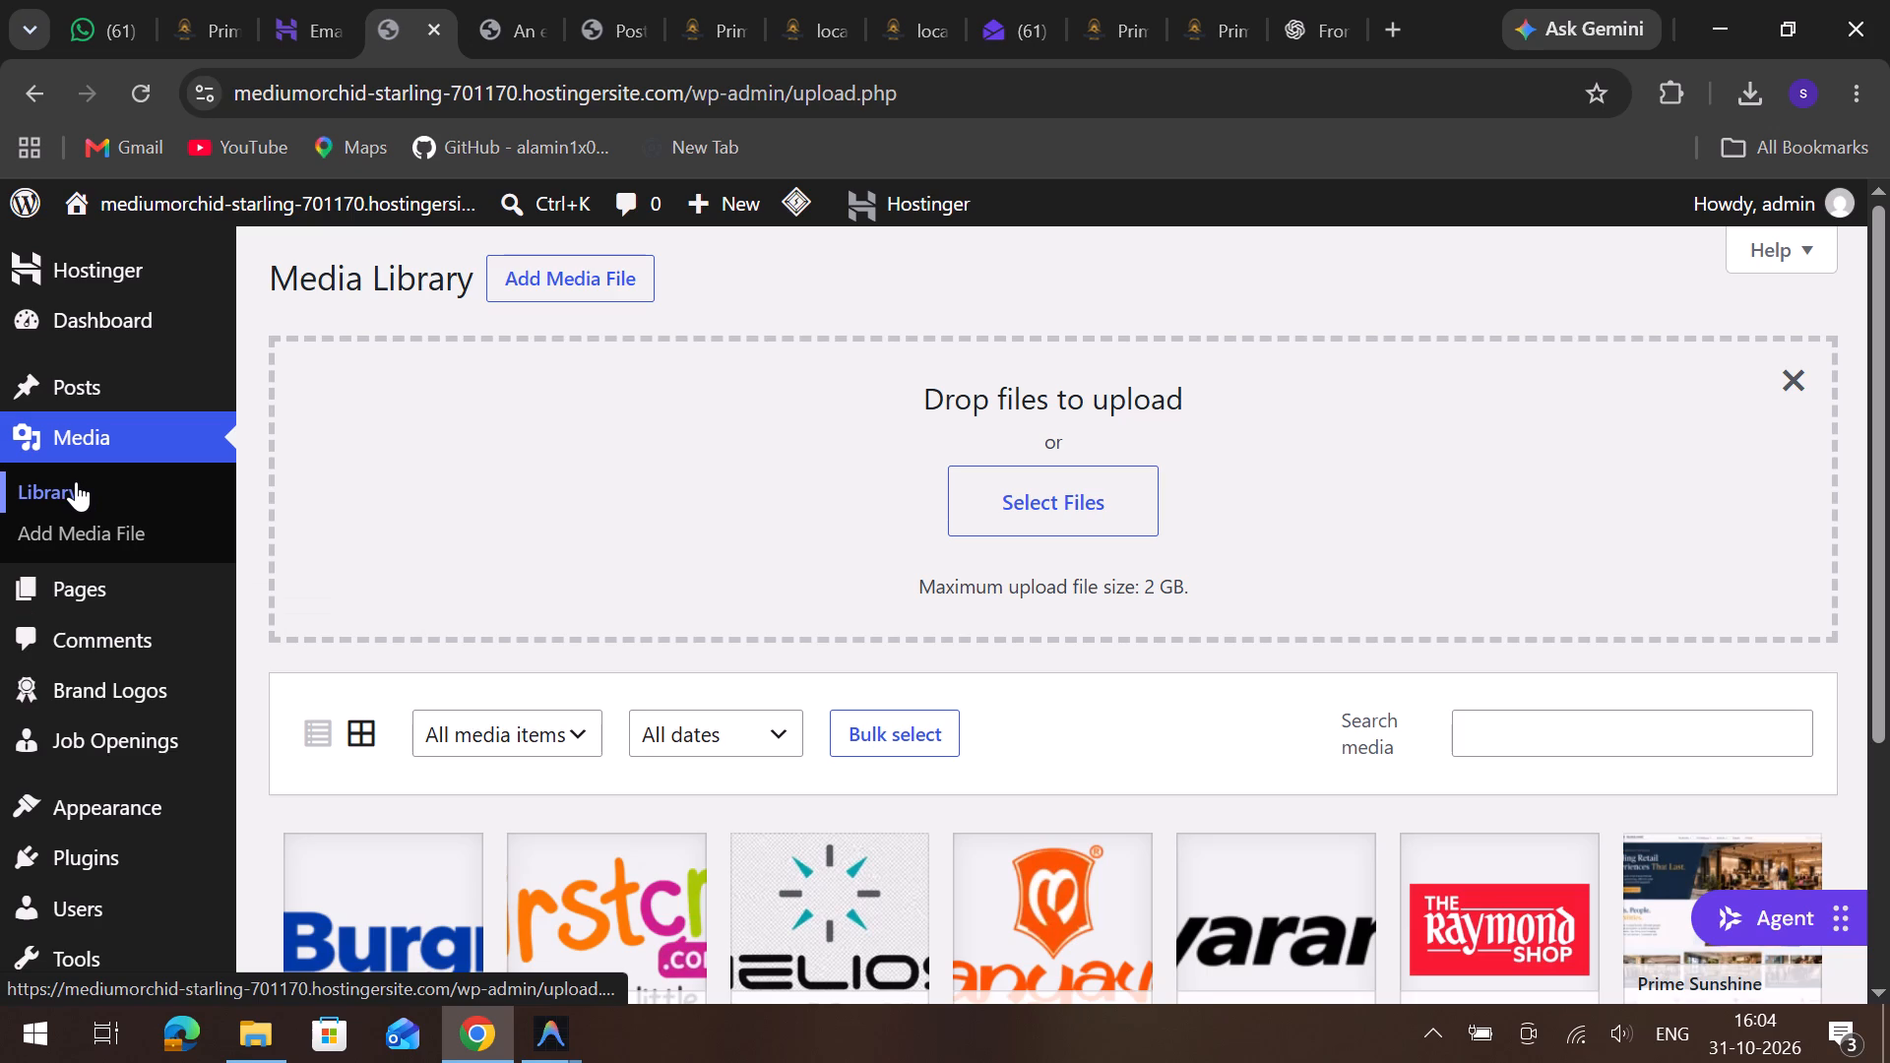
scroll(76, 481, down, 1)
scroll(76, 481, up, 1)
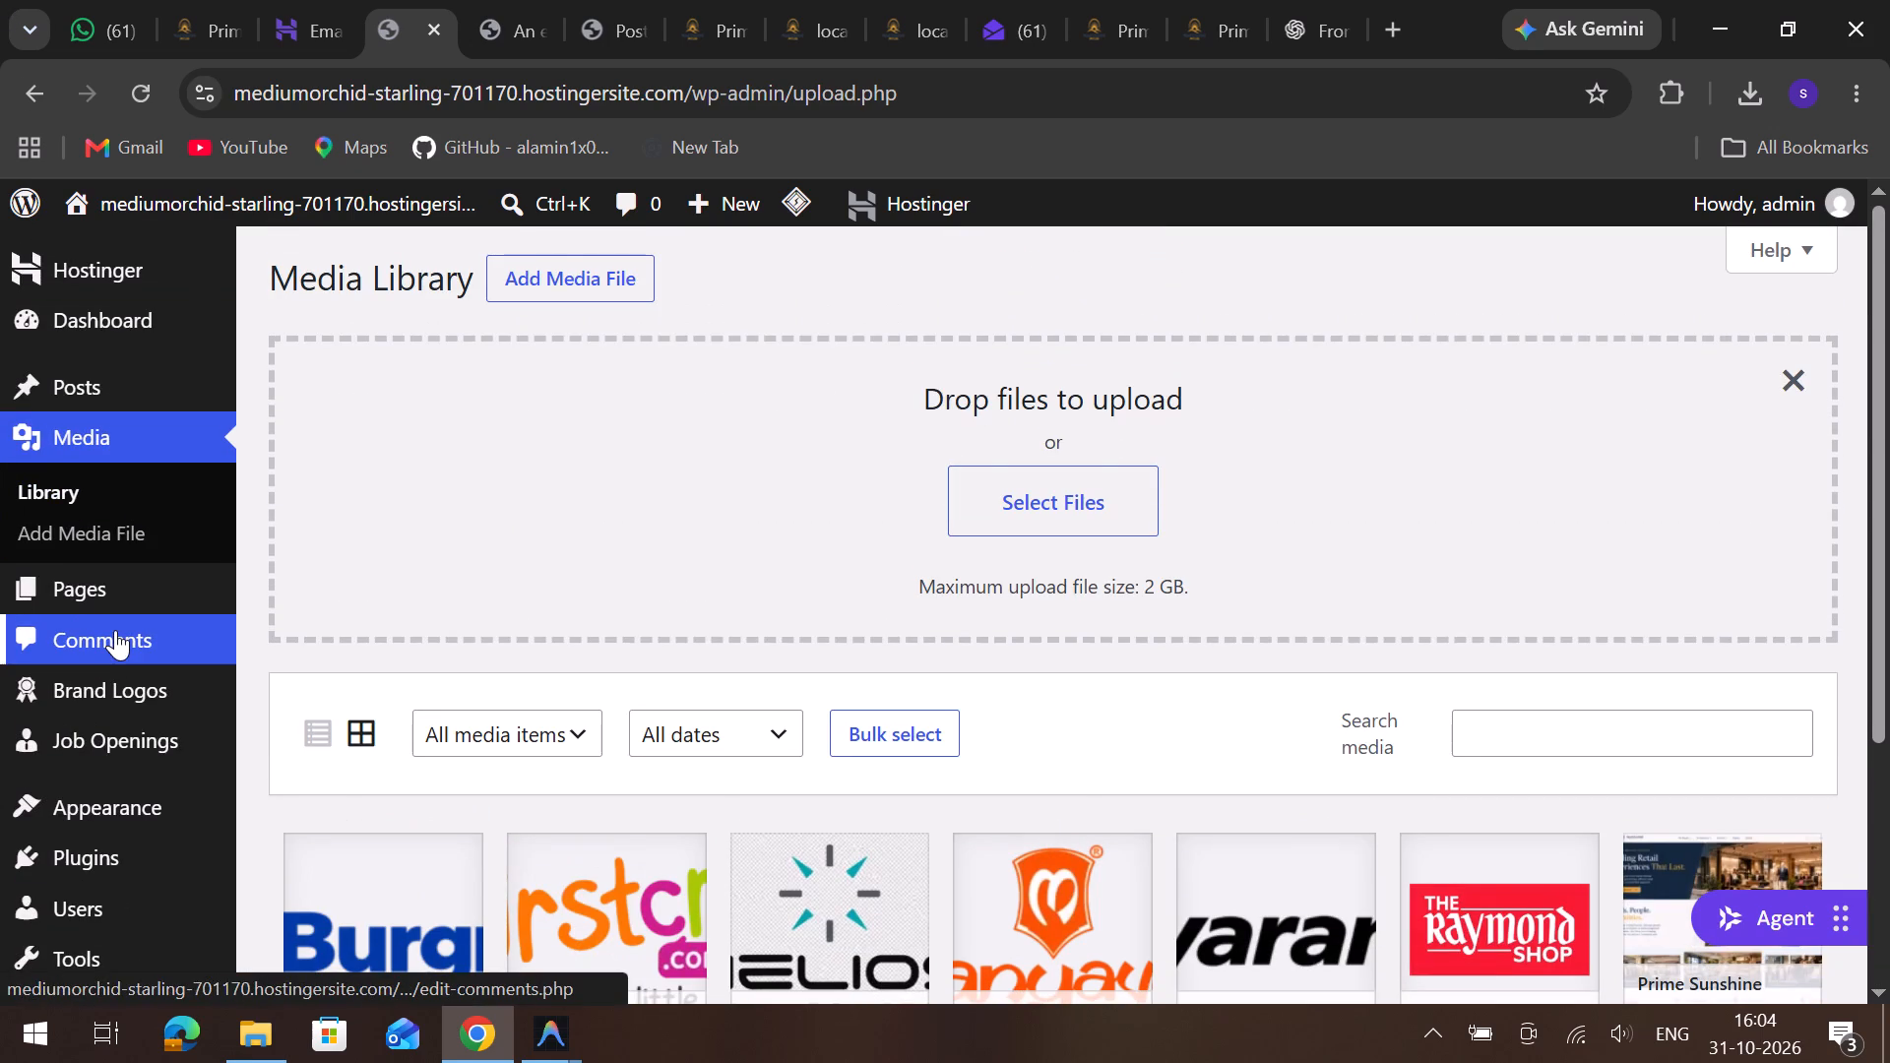
click(115, 683)
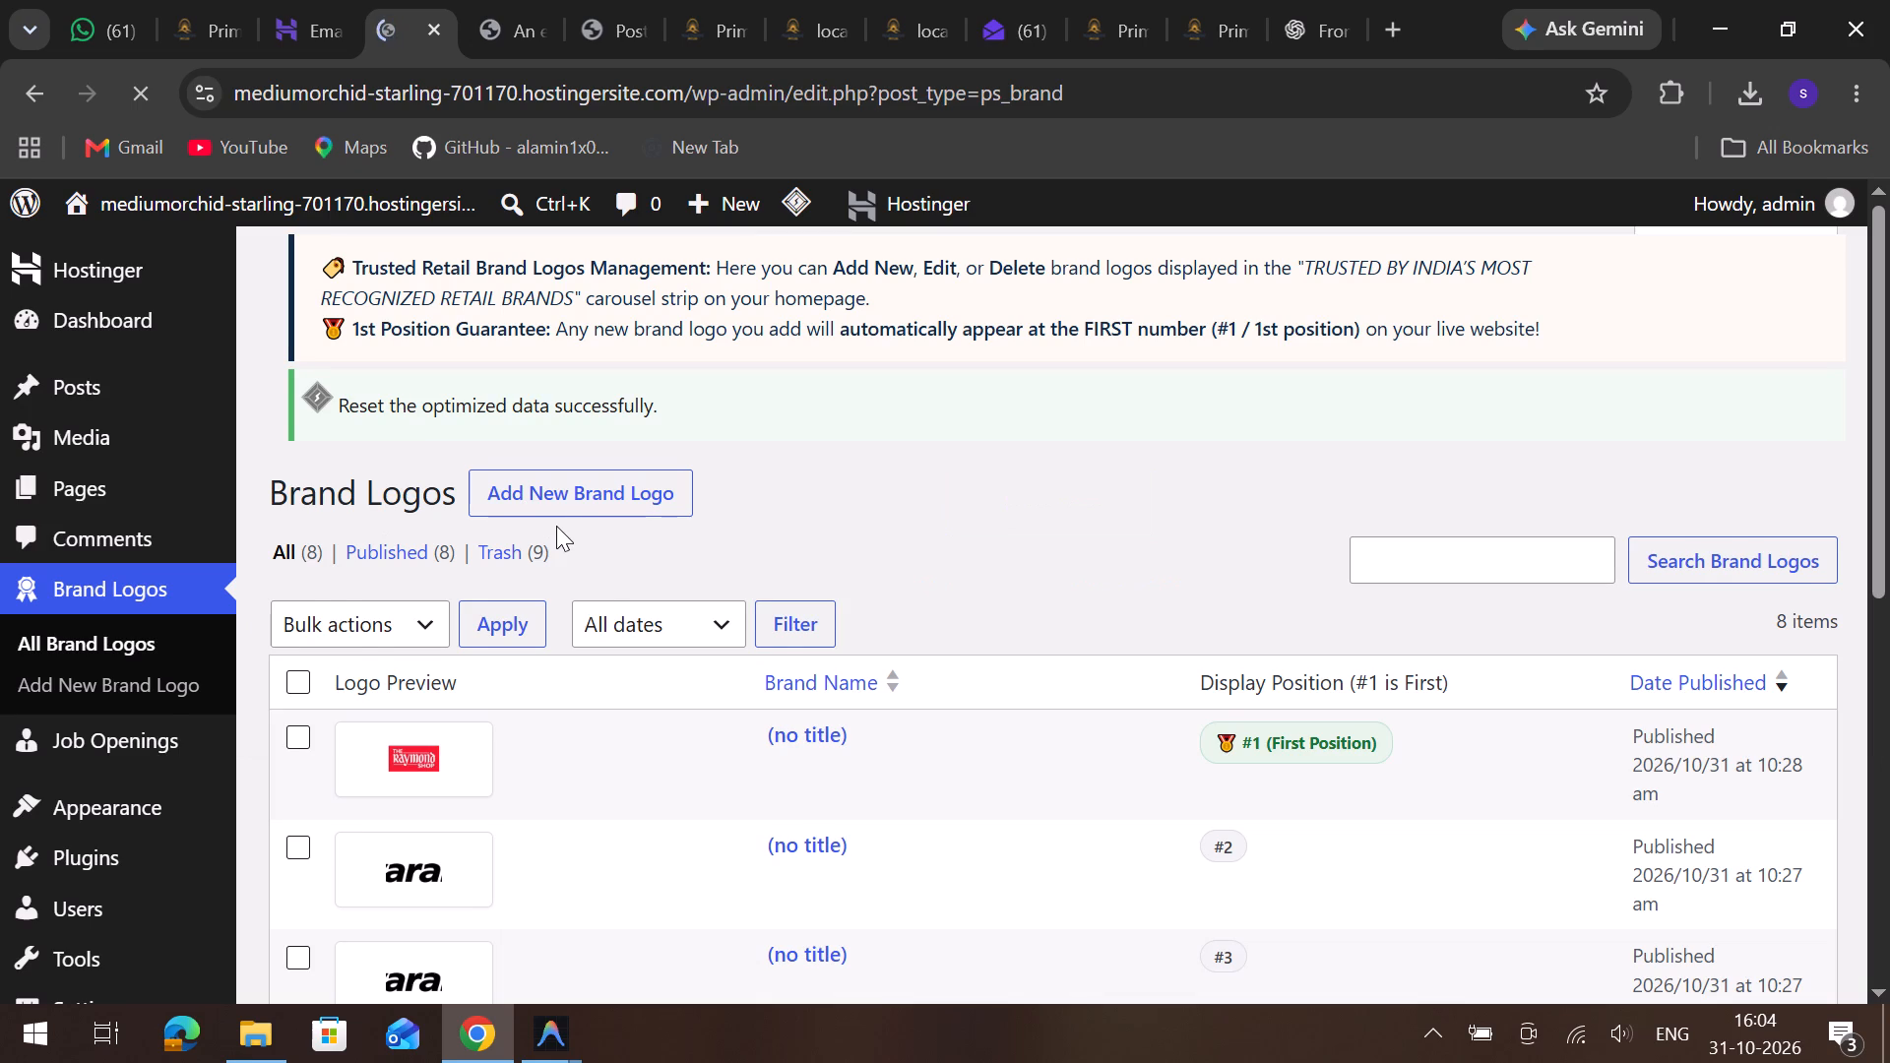
scroll(556, 526, down, 3)
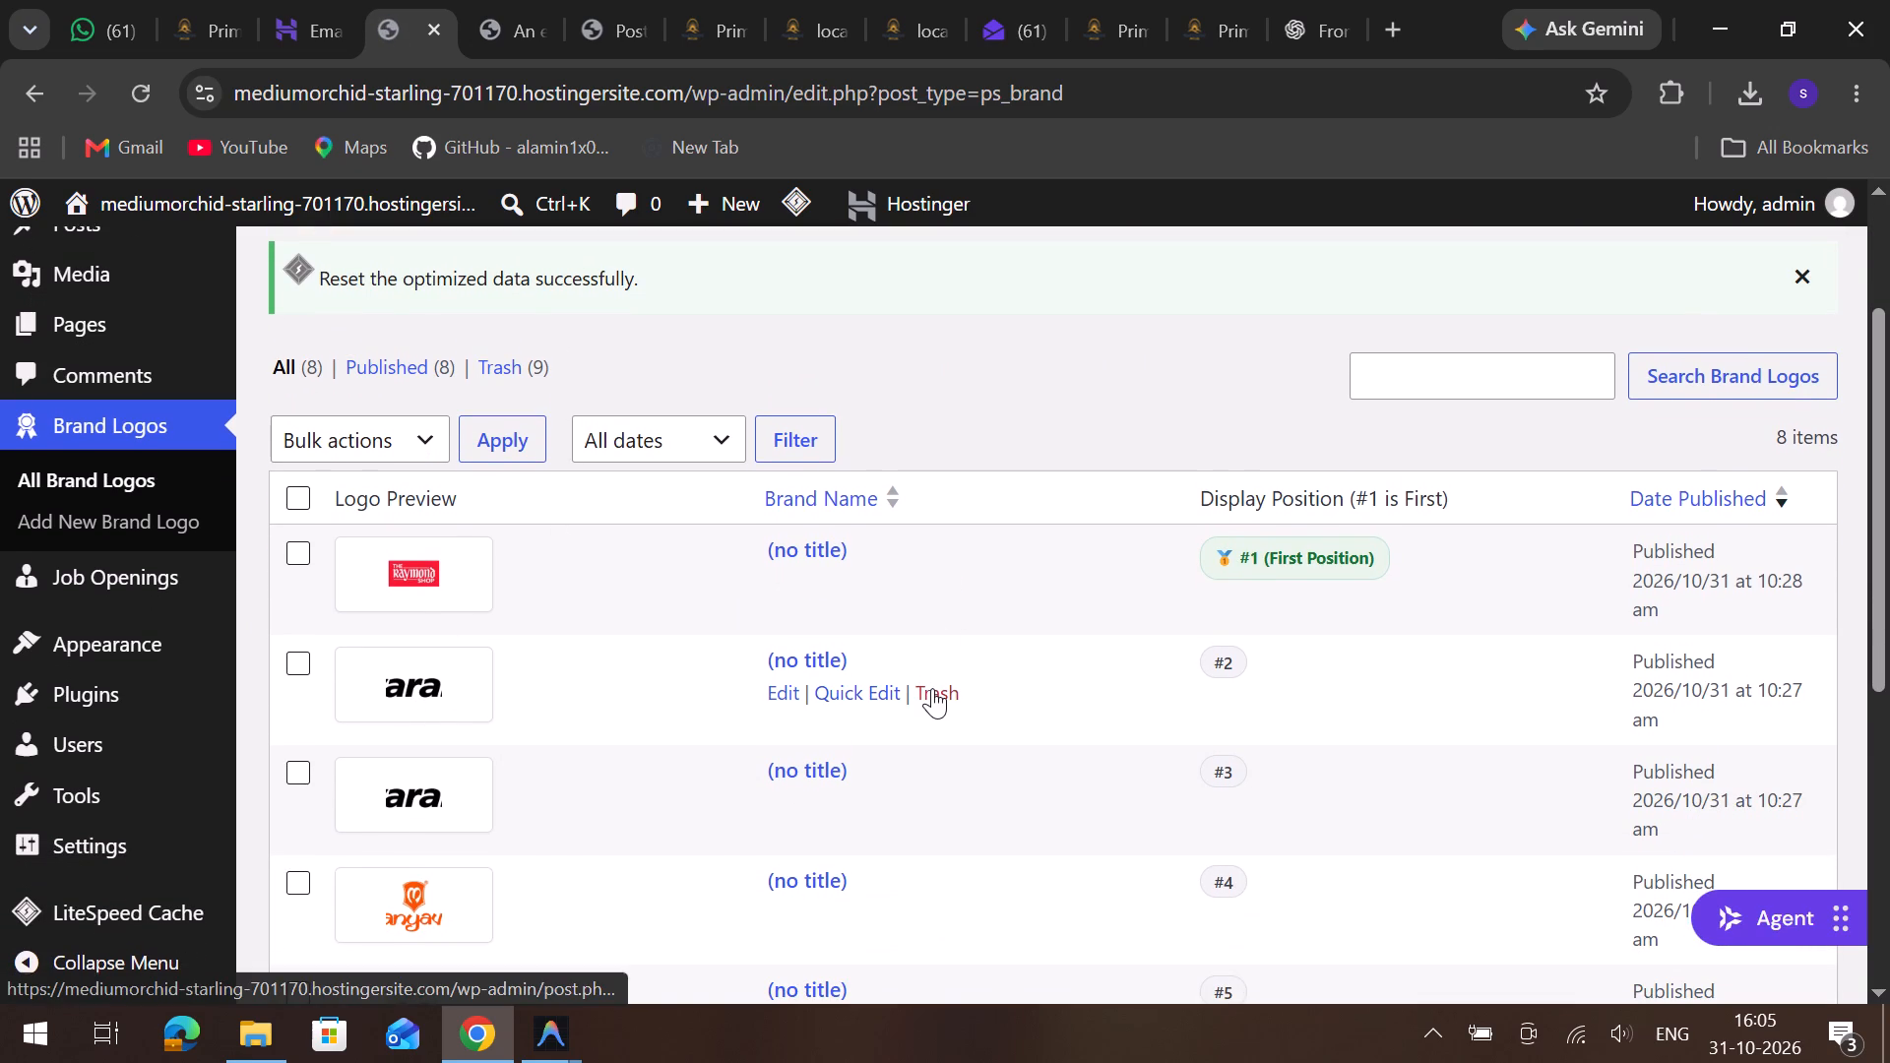
click(932, 688)
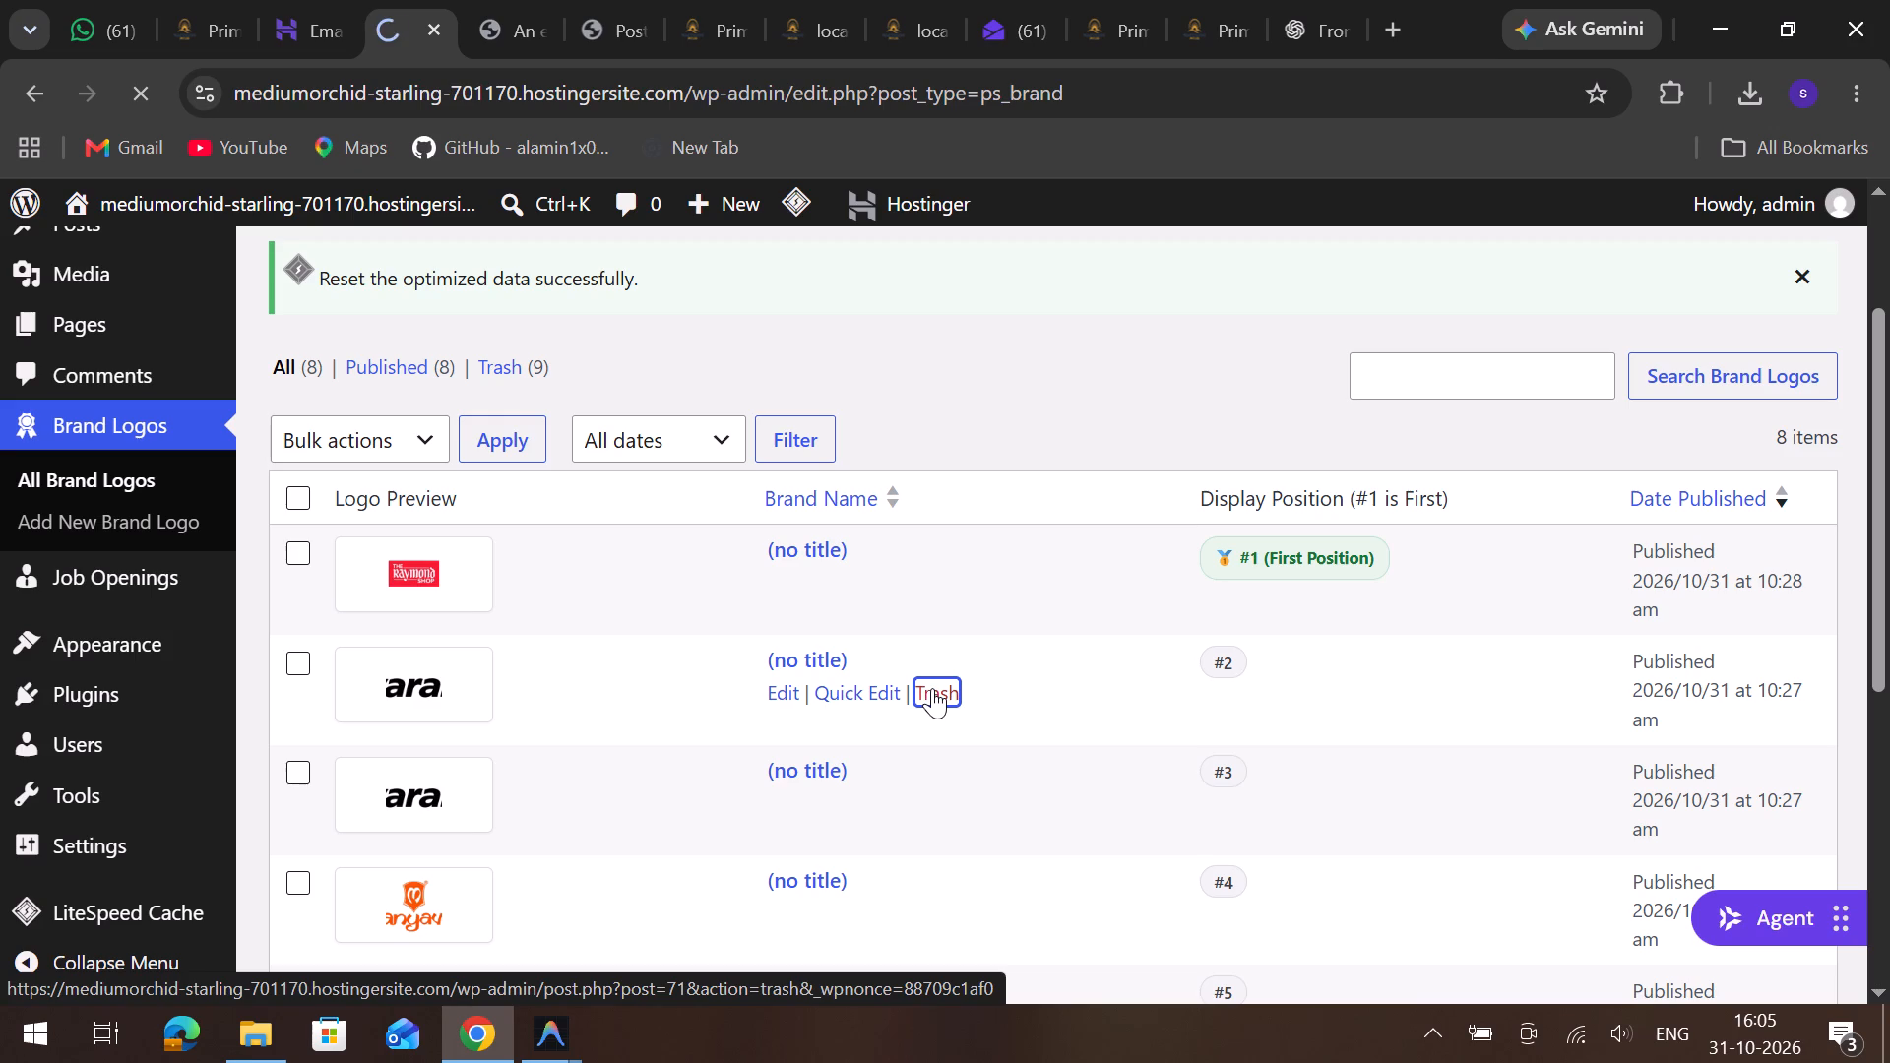
Assign the remove_burgil image from the Media Library to the image-less brand logo entry at position #6 and update the post.
scroll(932, 688, down, 1)
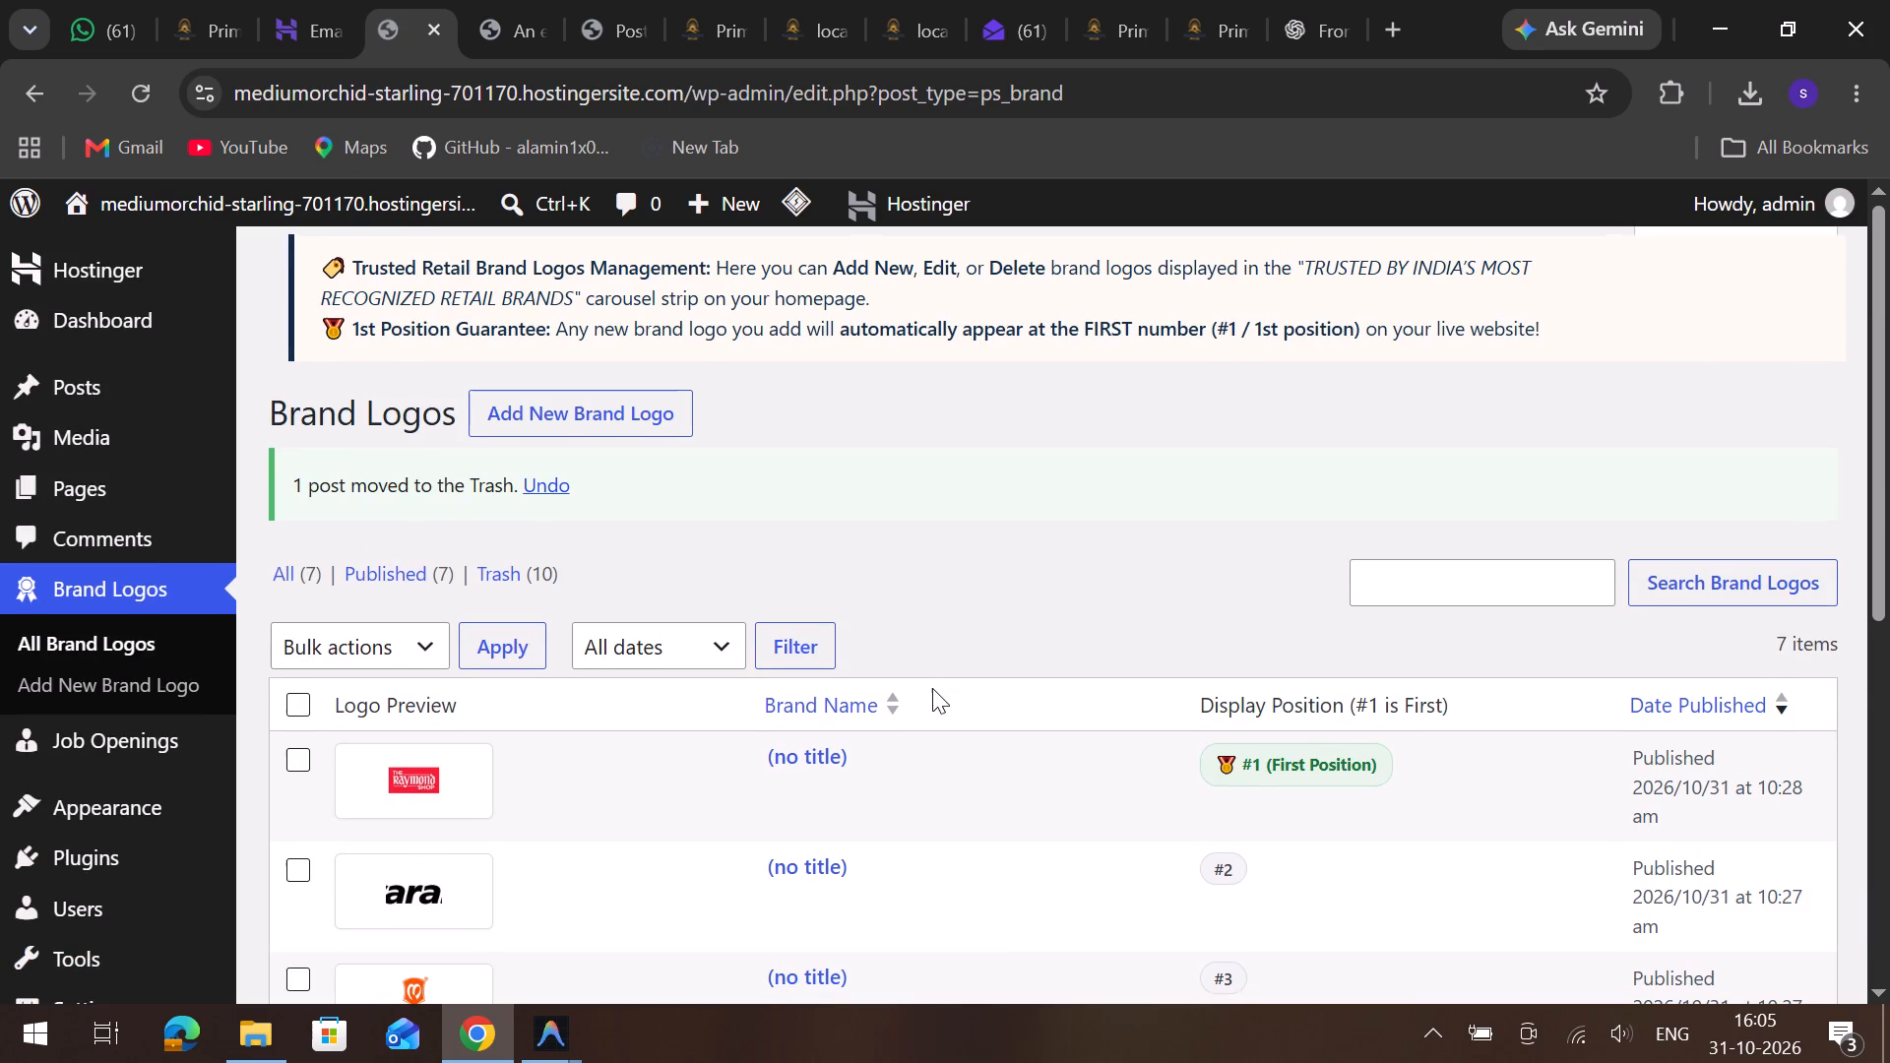
scroll(932, 688, down, 3)
scroll(932, 688, up, 1)
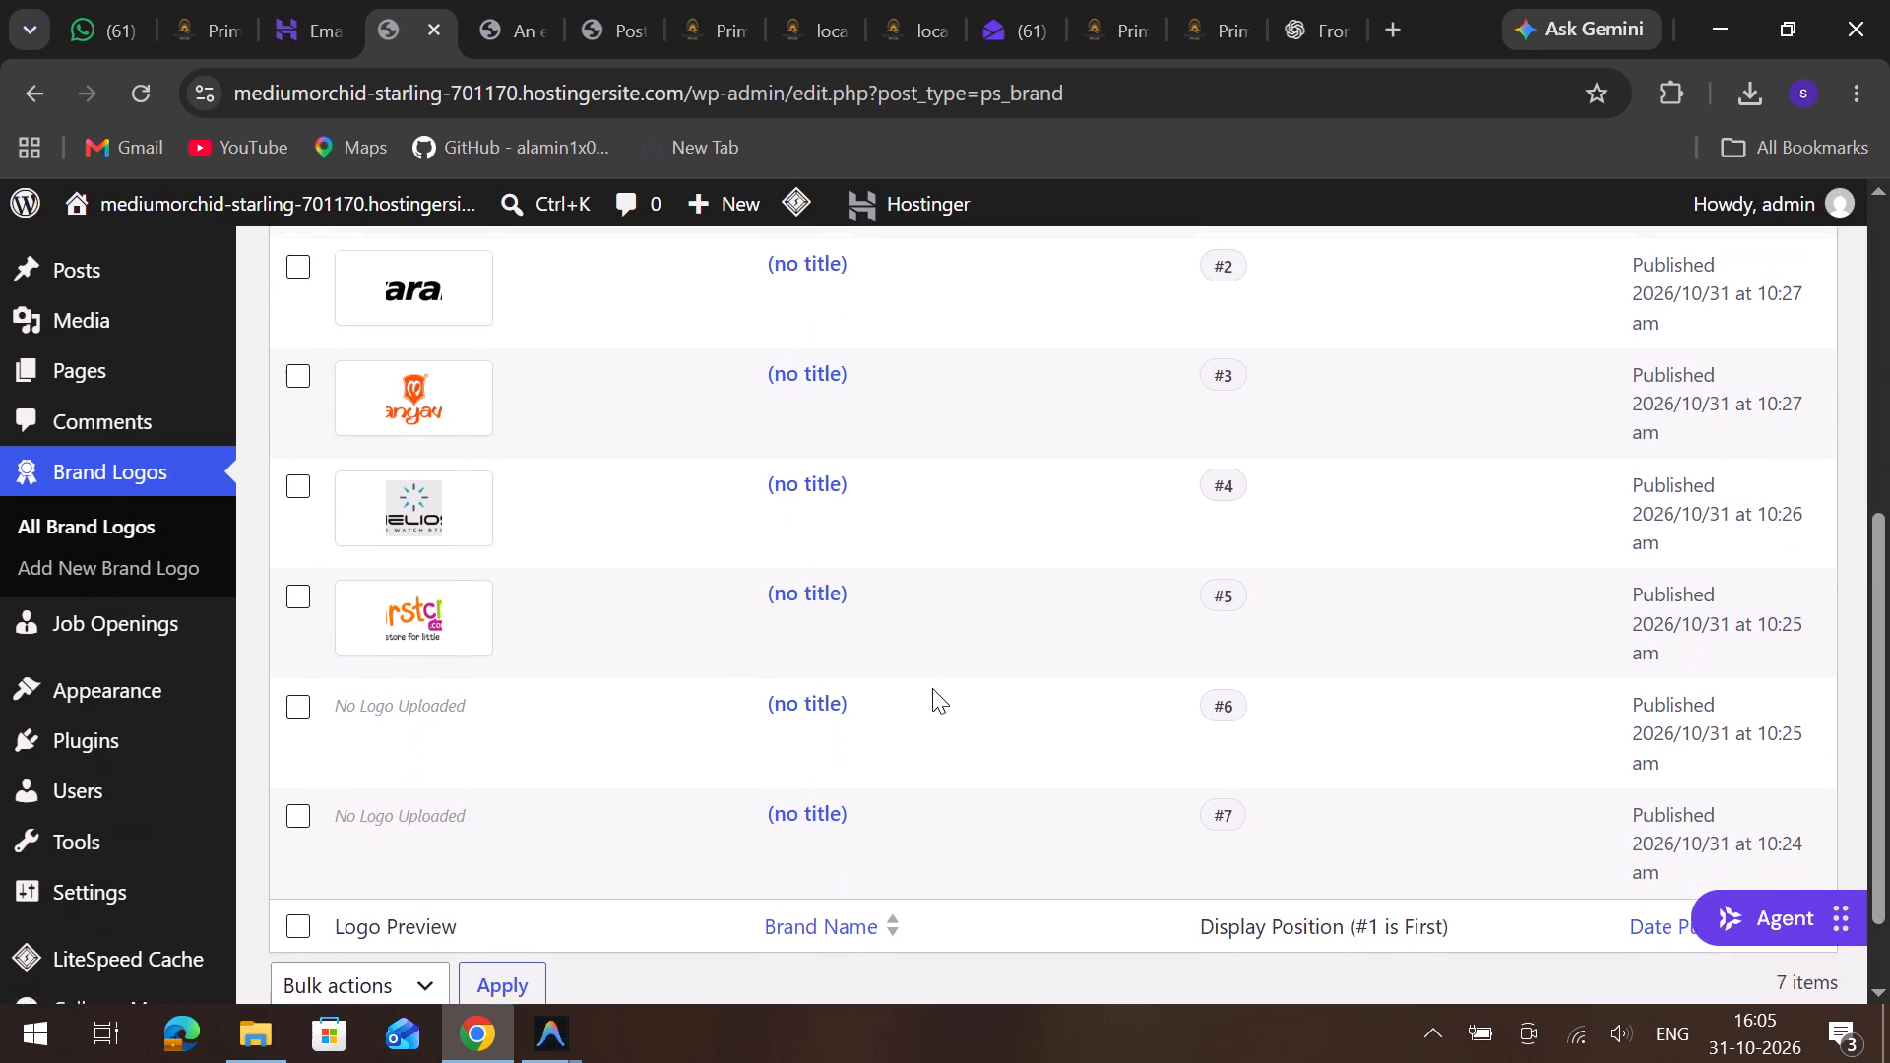
scroll(932, 688, up, 1)
scroll(932, 688, down, 1)
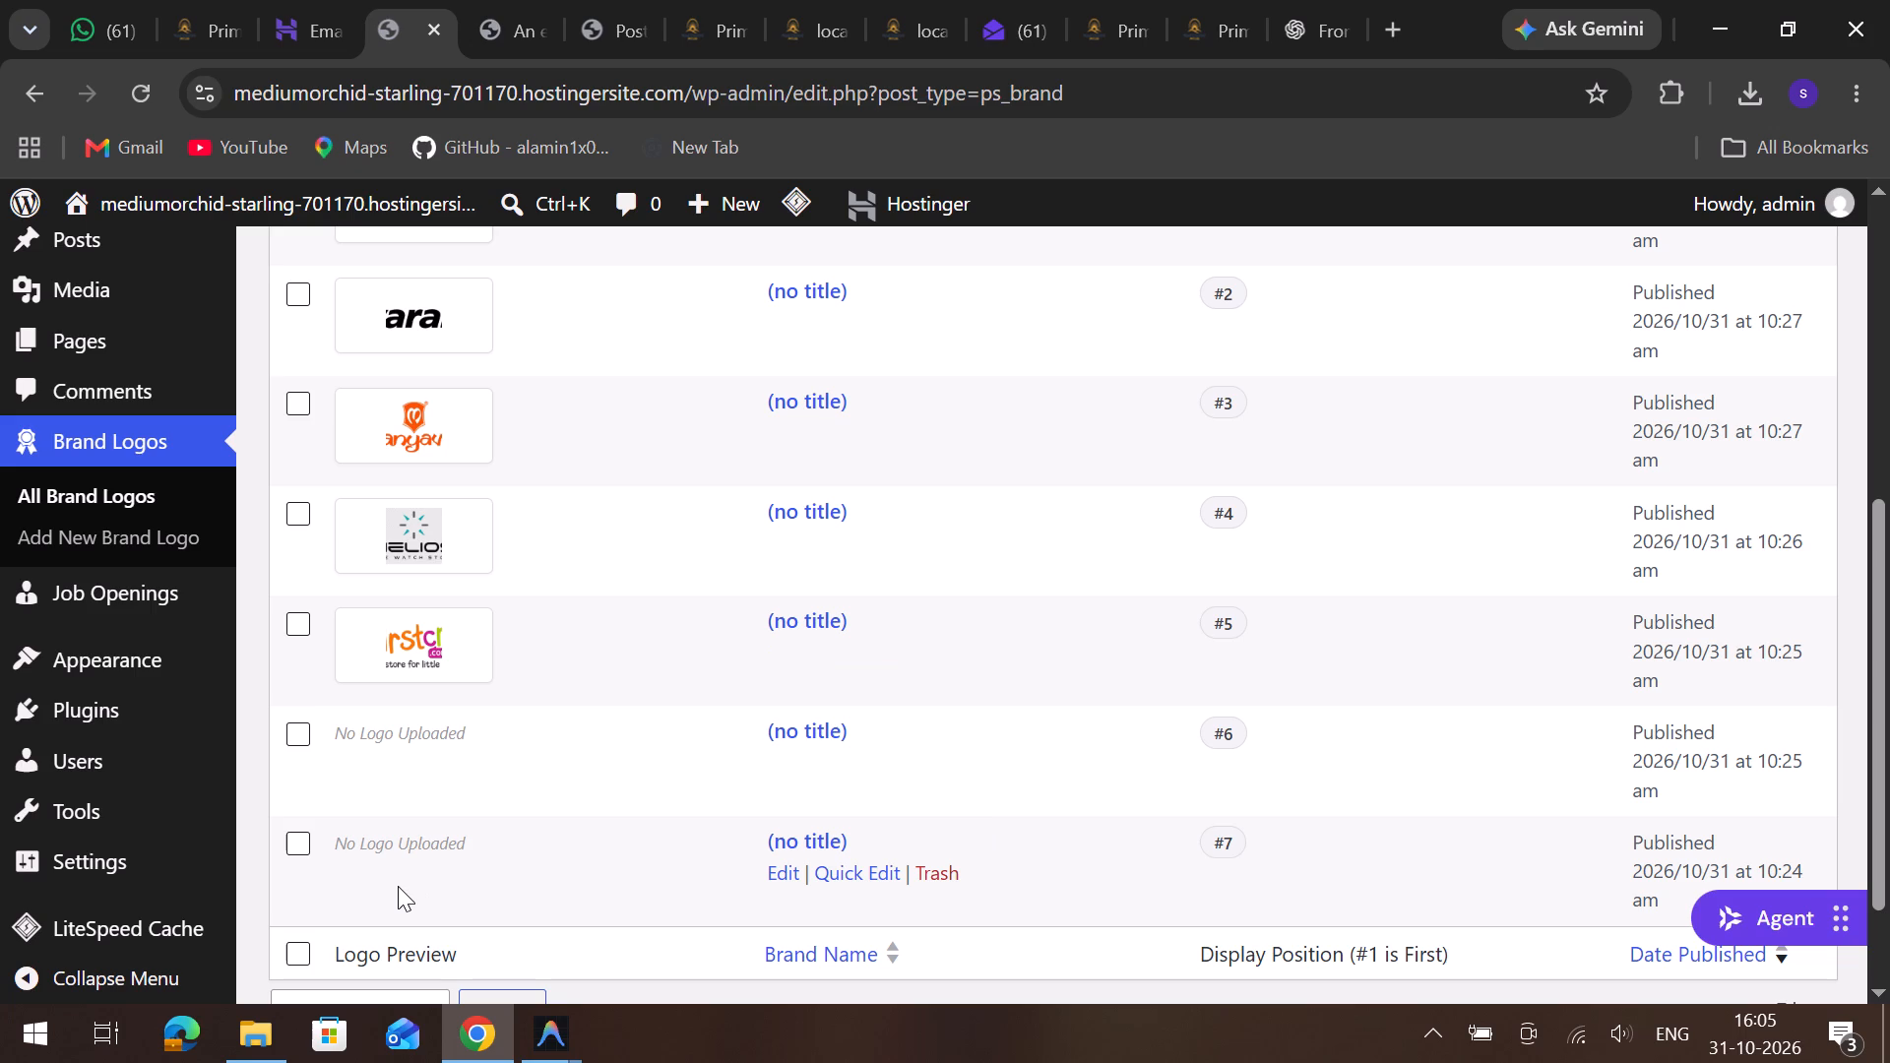
scroll(398, 886, up, 1)
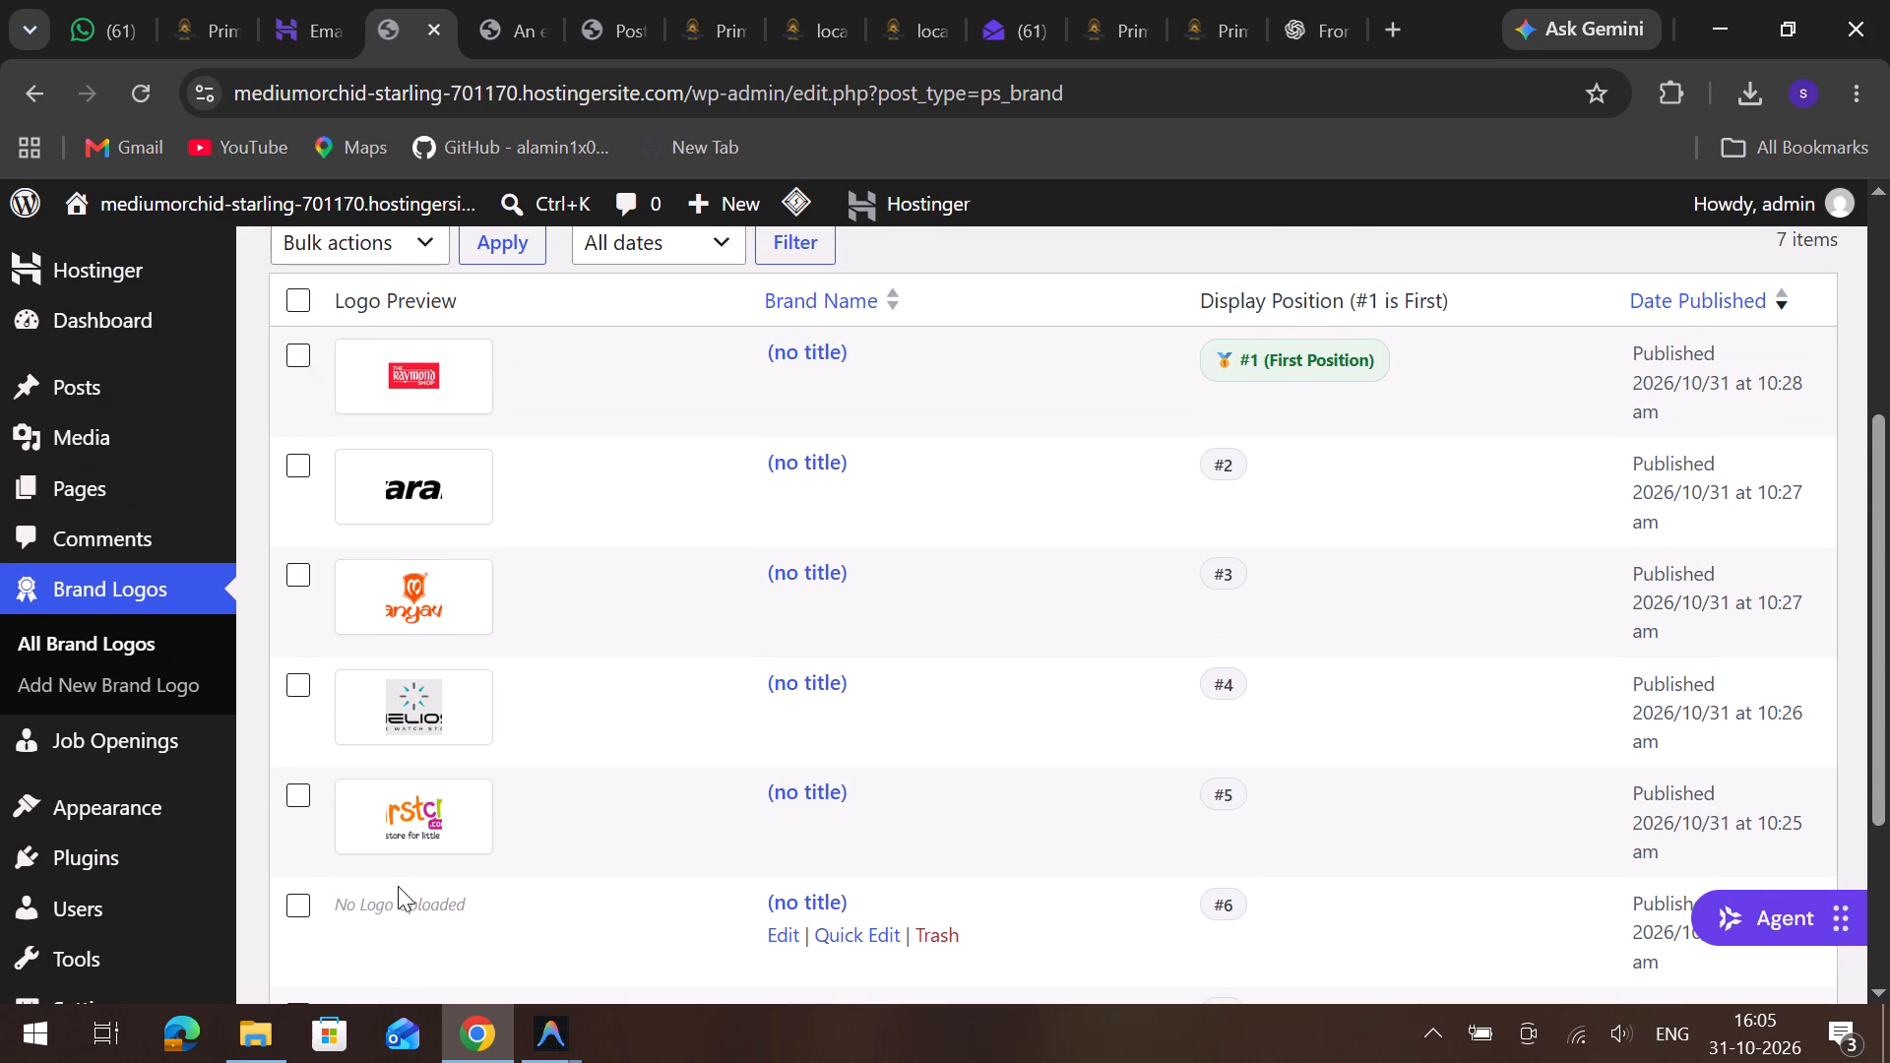
click(791, 940)
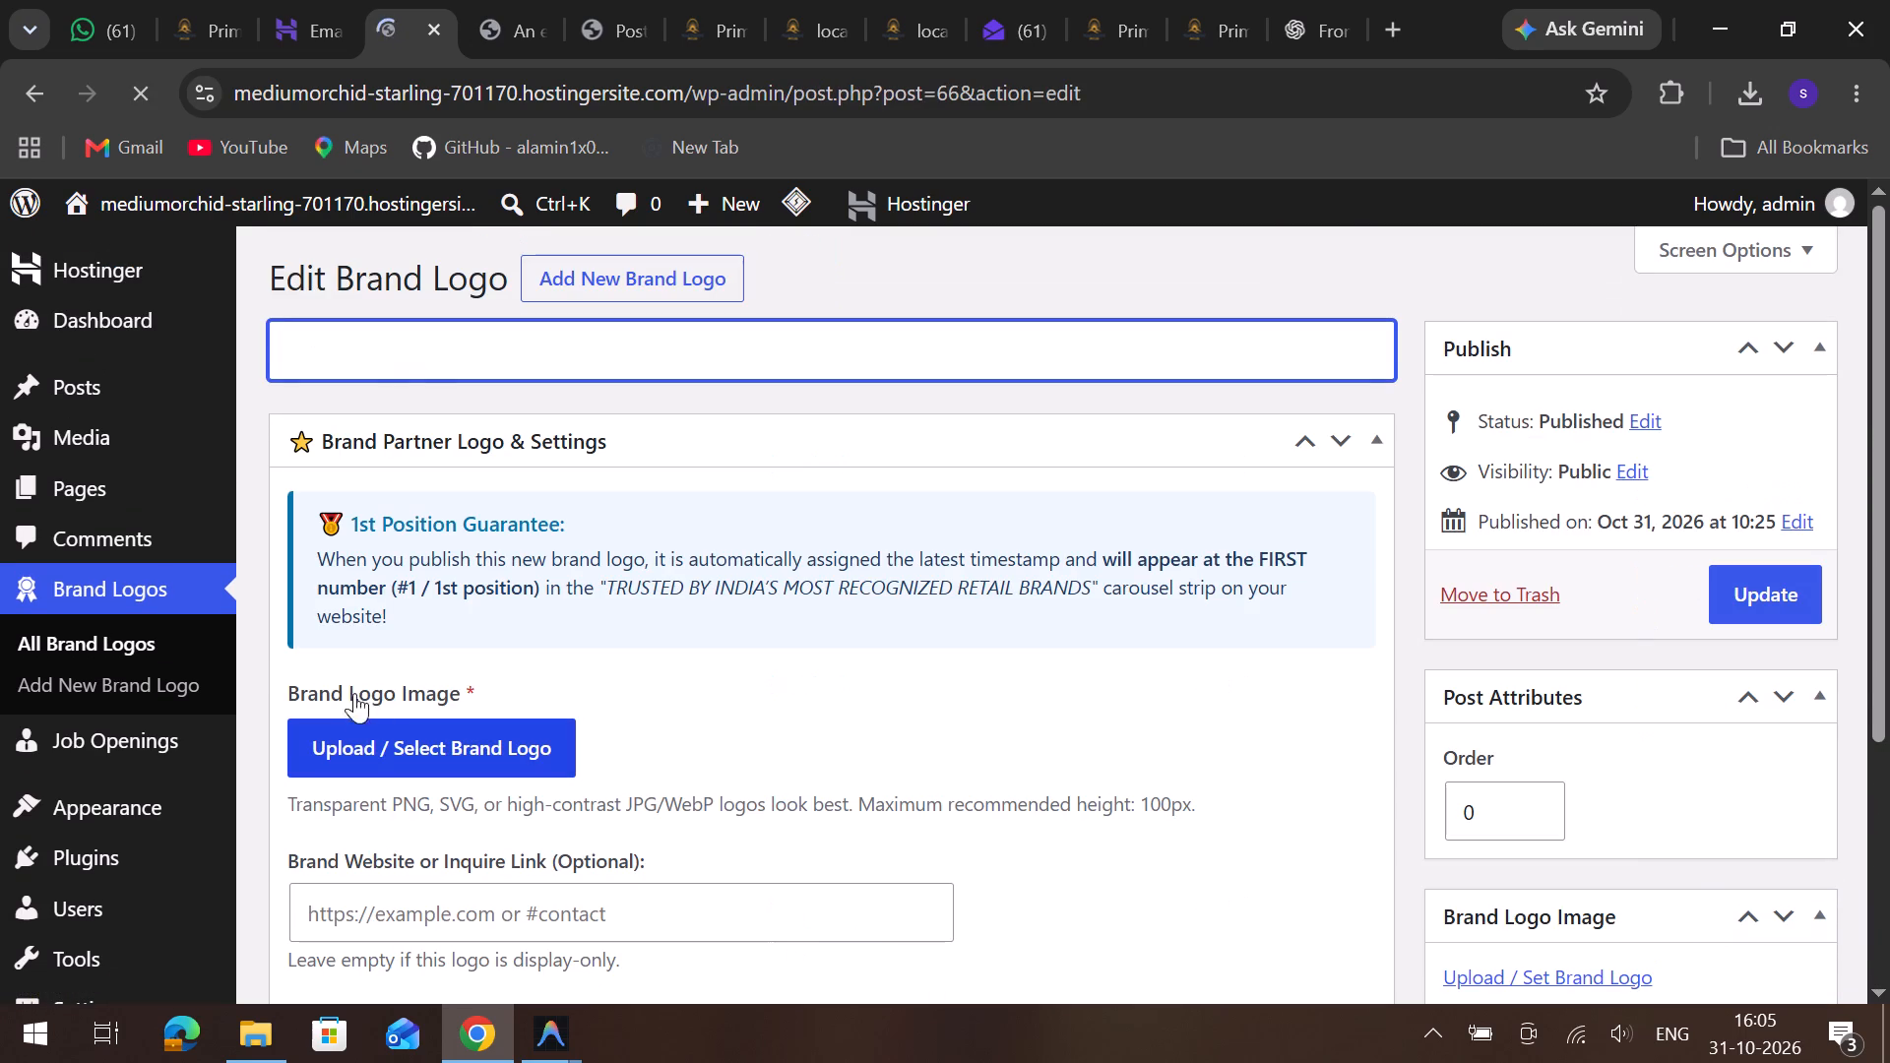
click(399, 748)
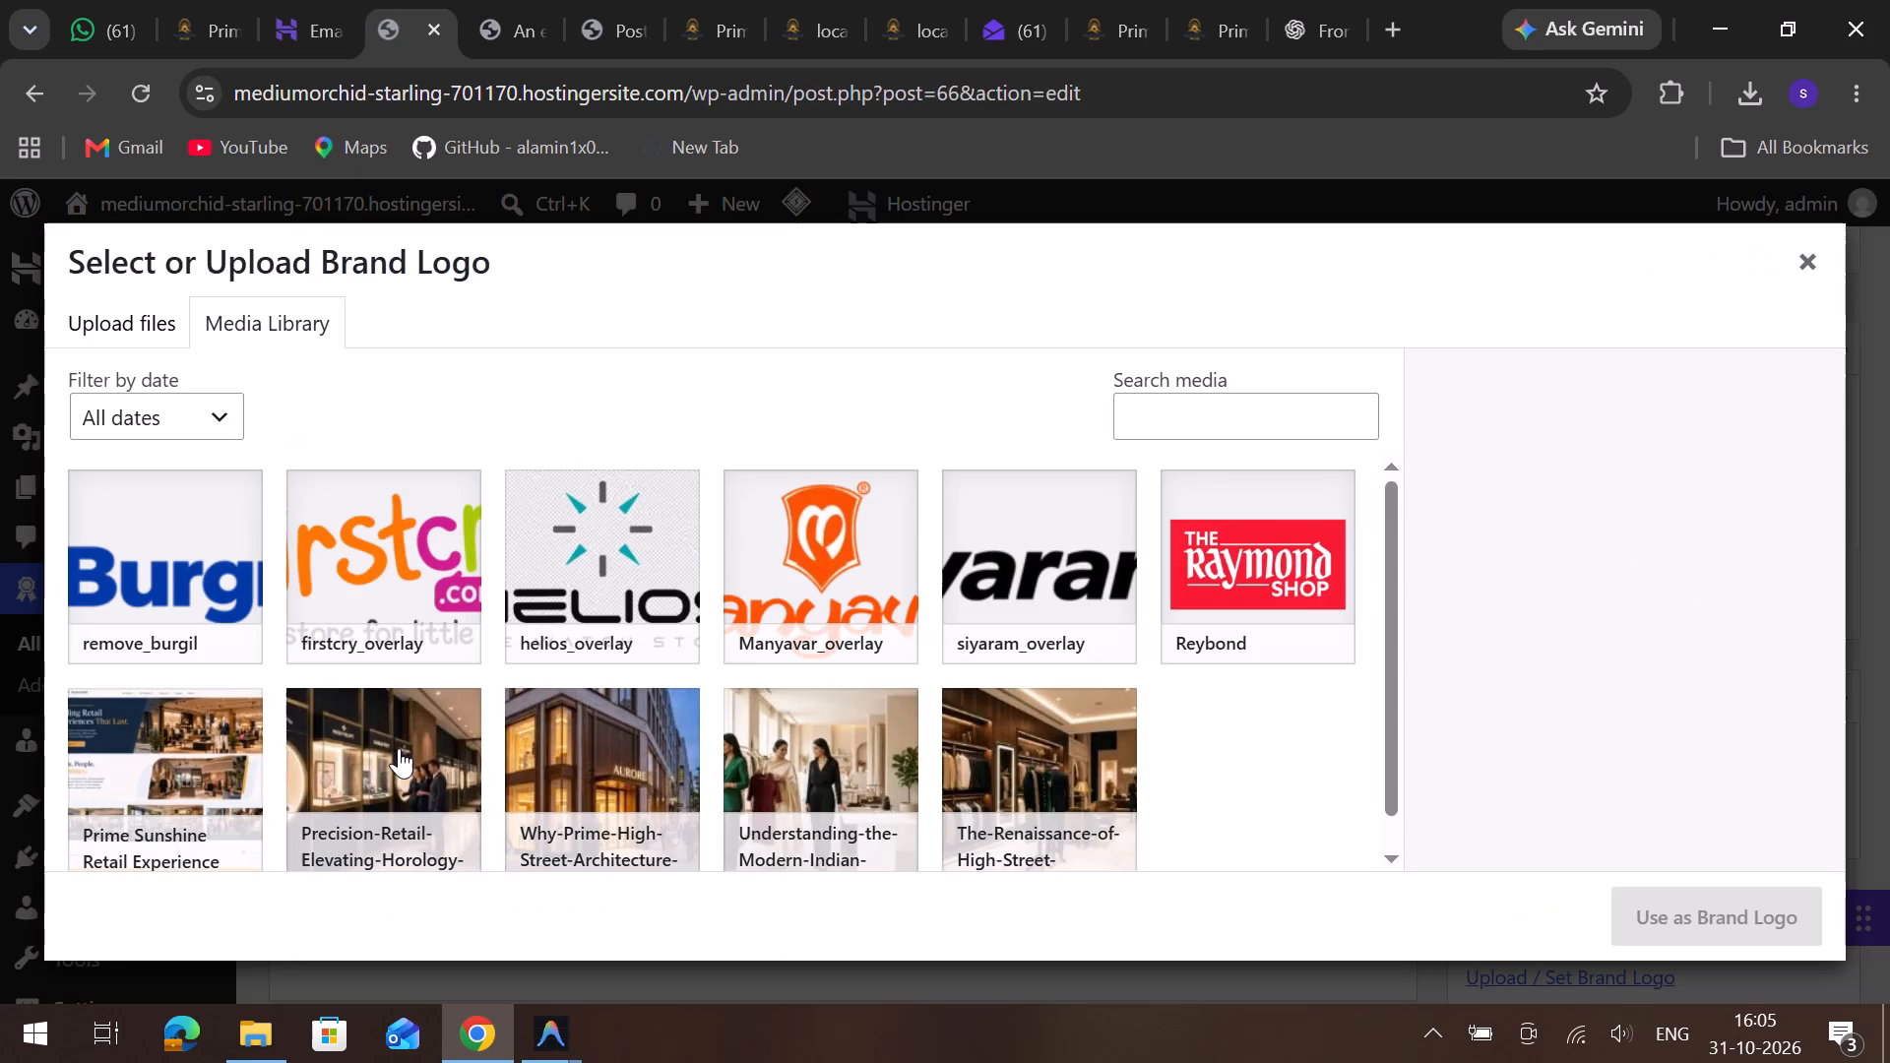
double_click(160, 648)
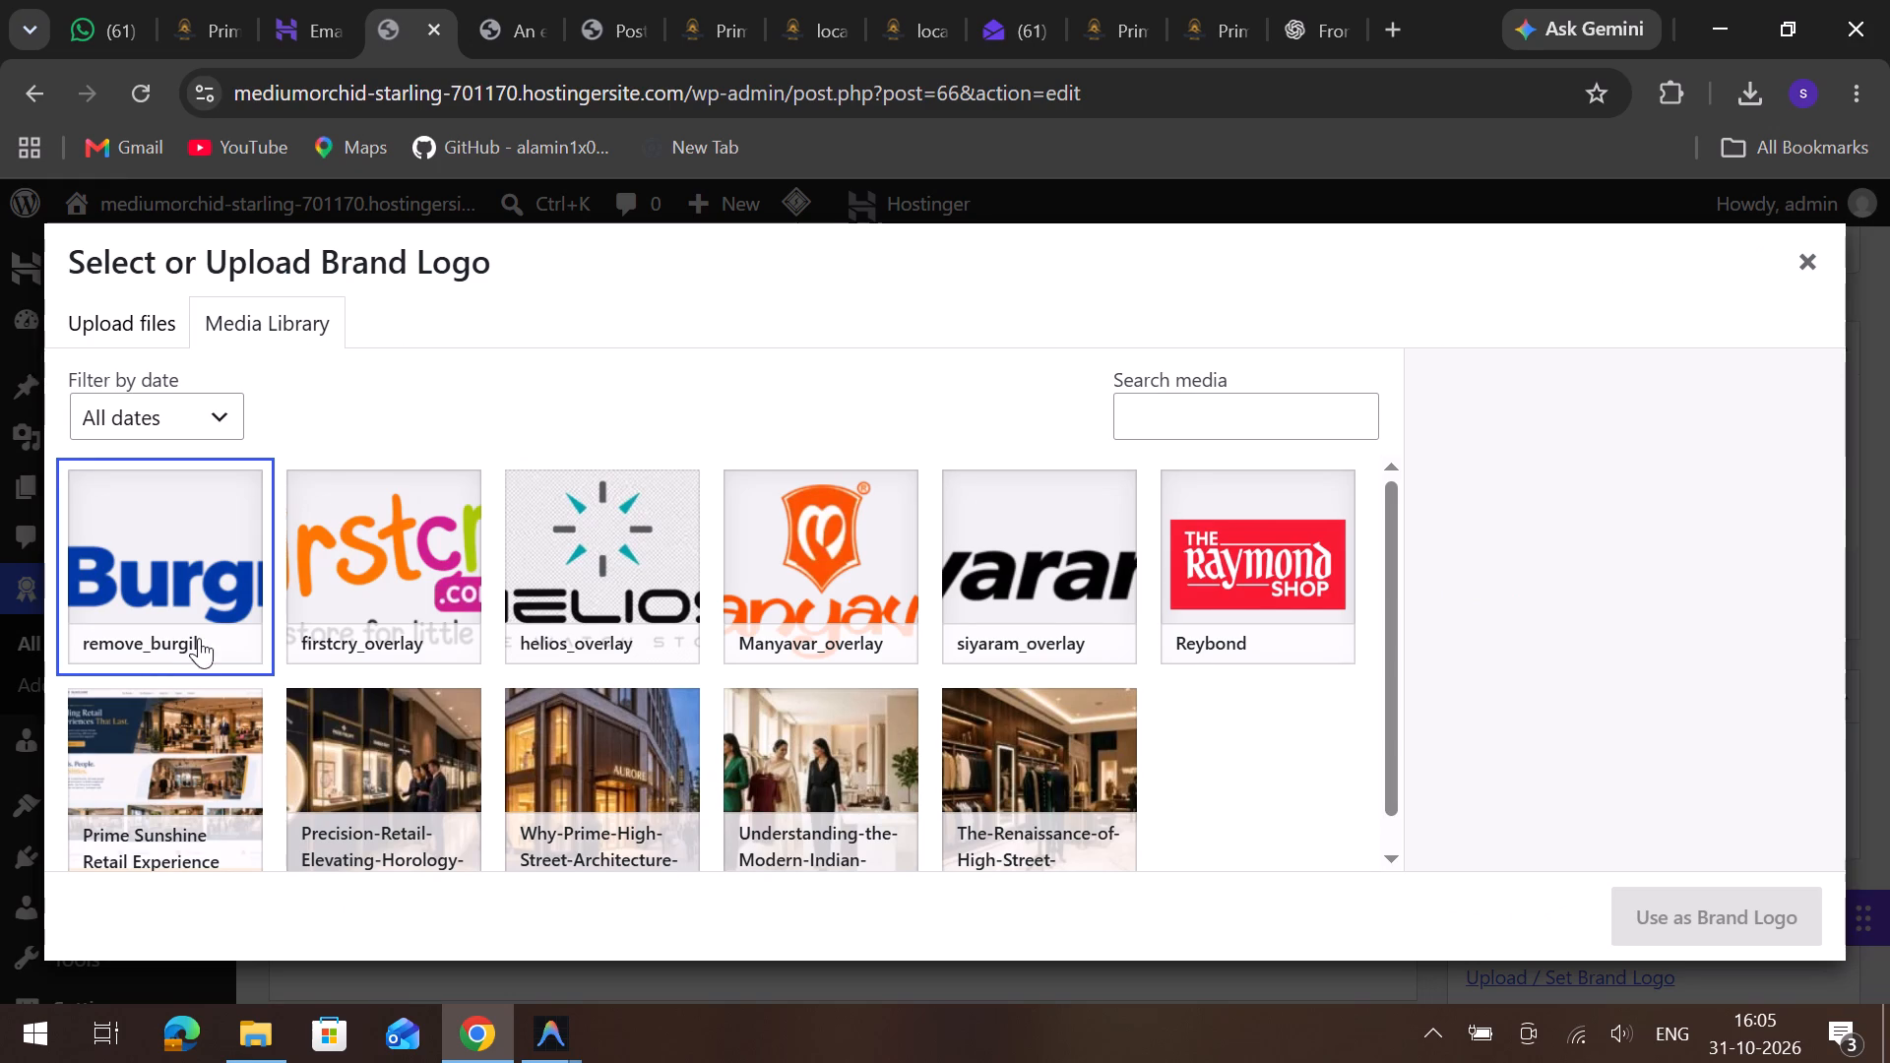
scroll(720, 748, down, 1)
scroll(720, 748, up, 1)
click(219, 544)
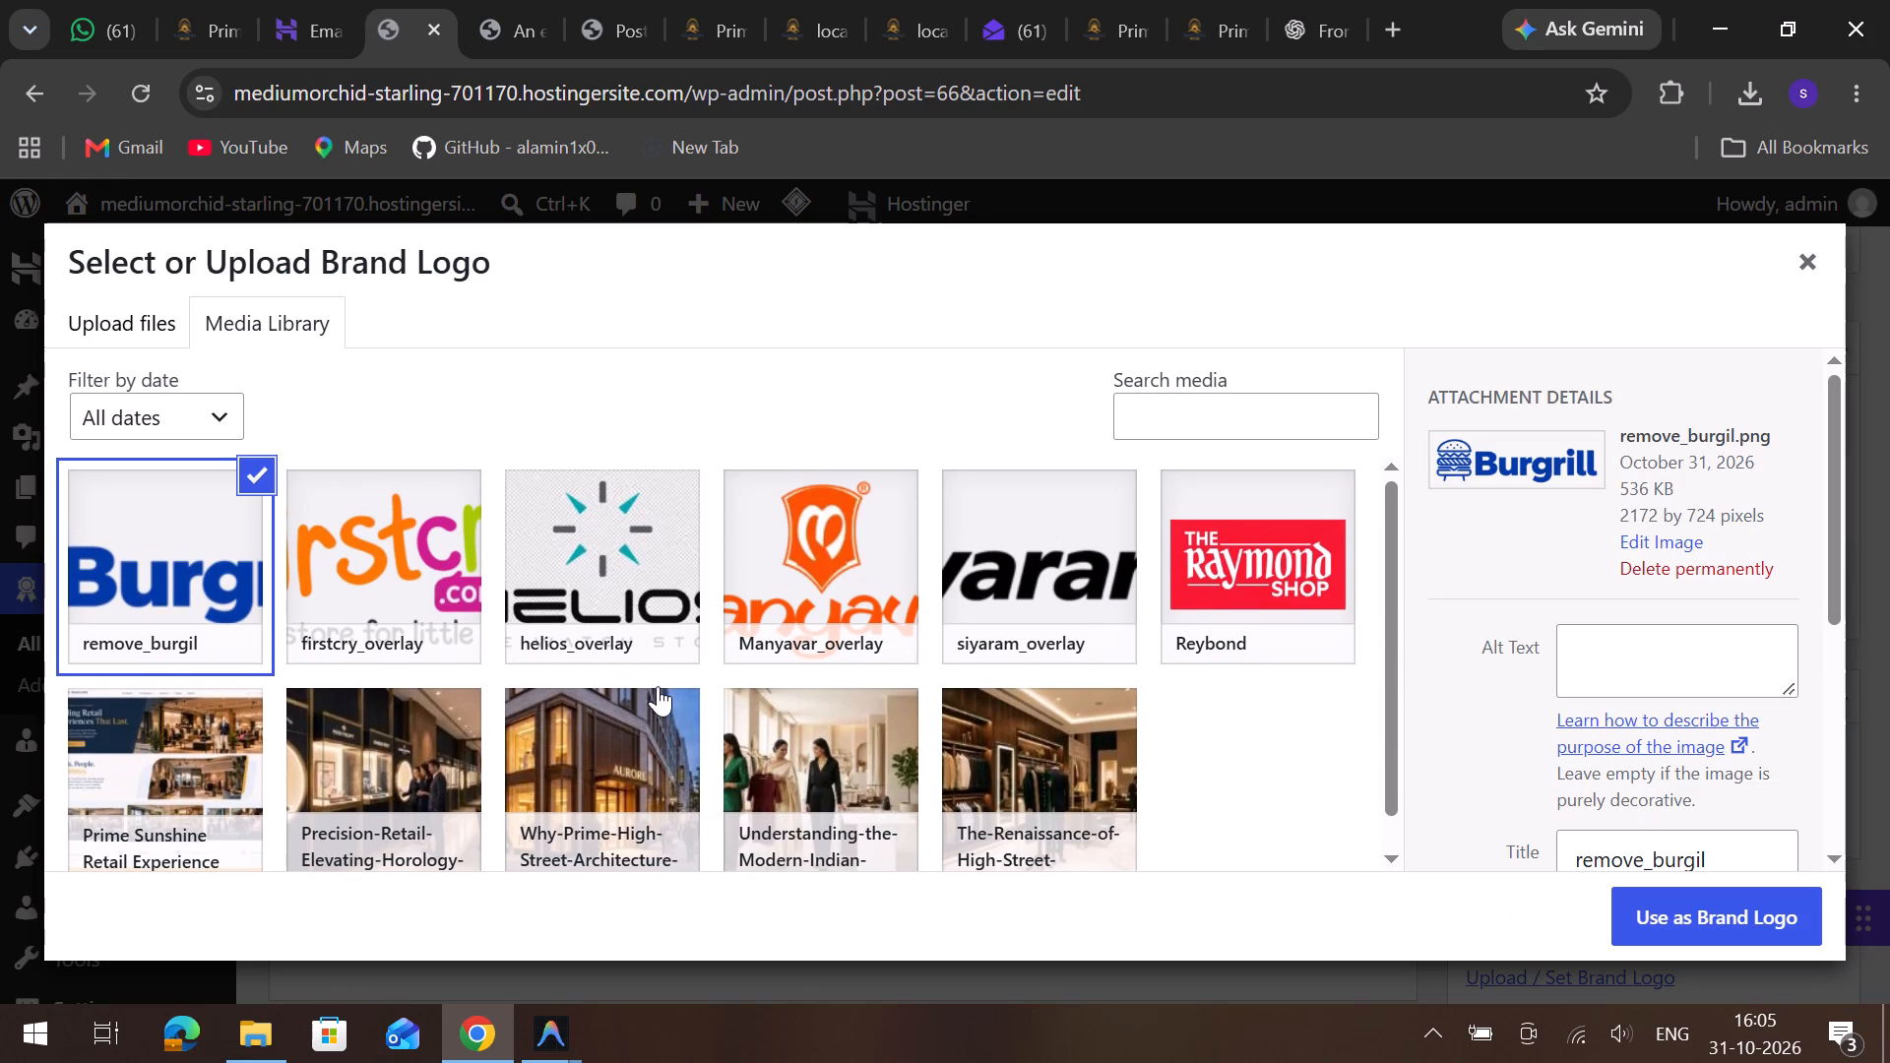
click(1667, 928)
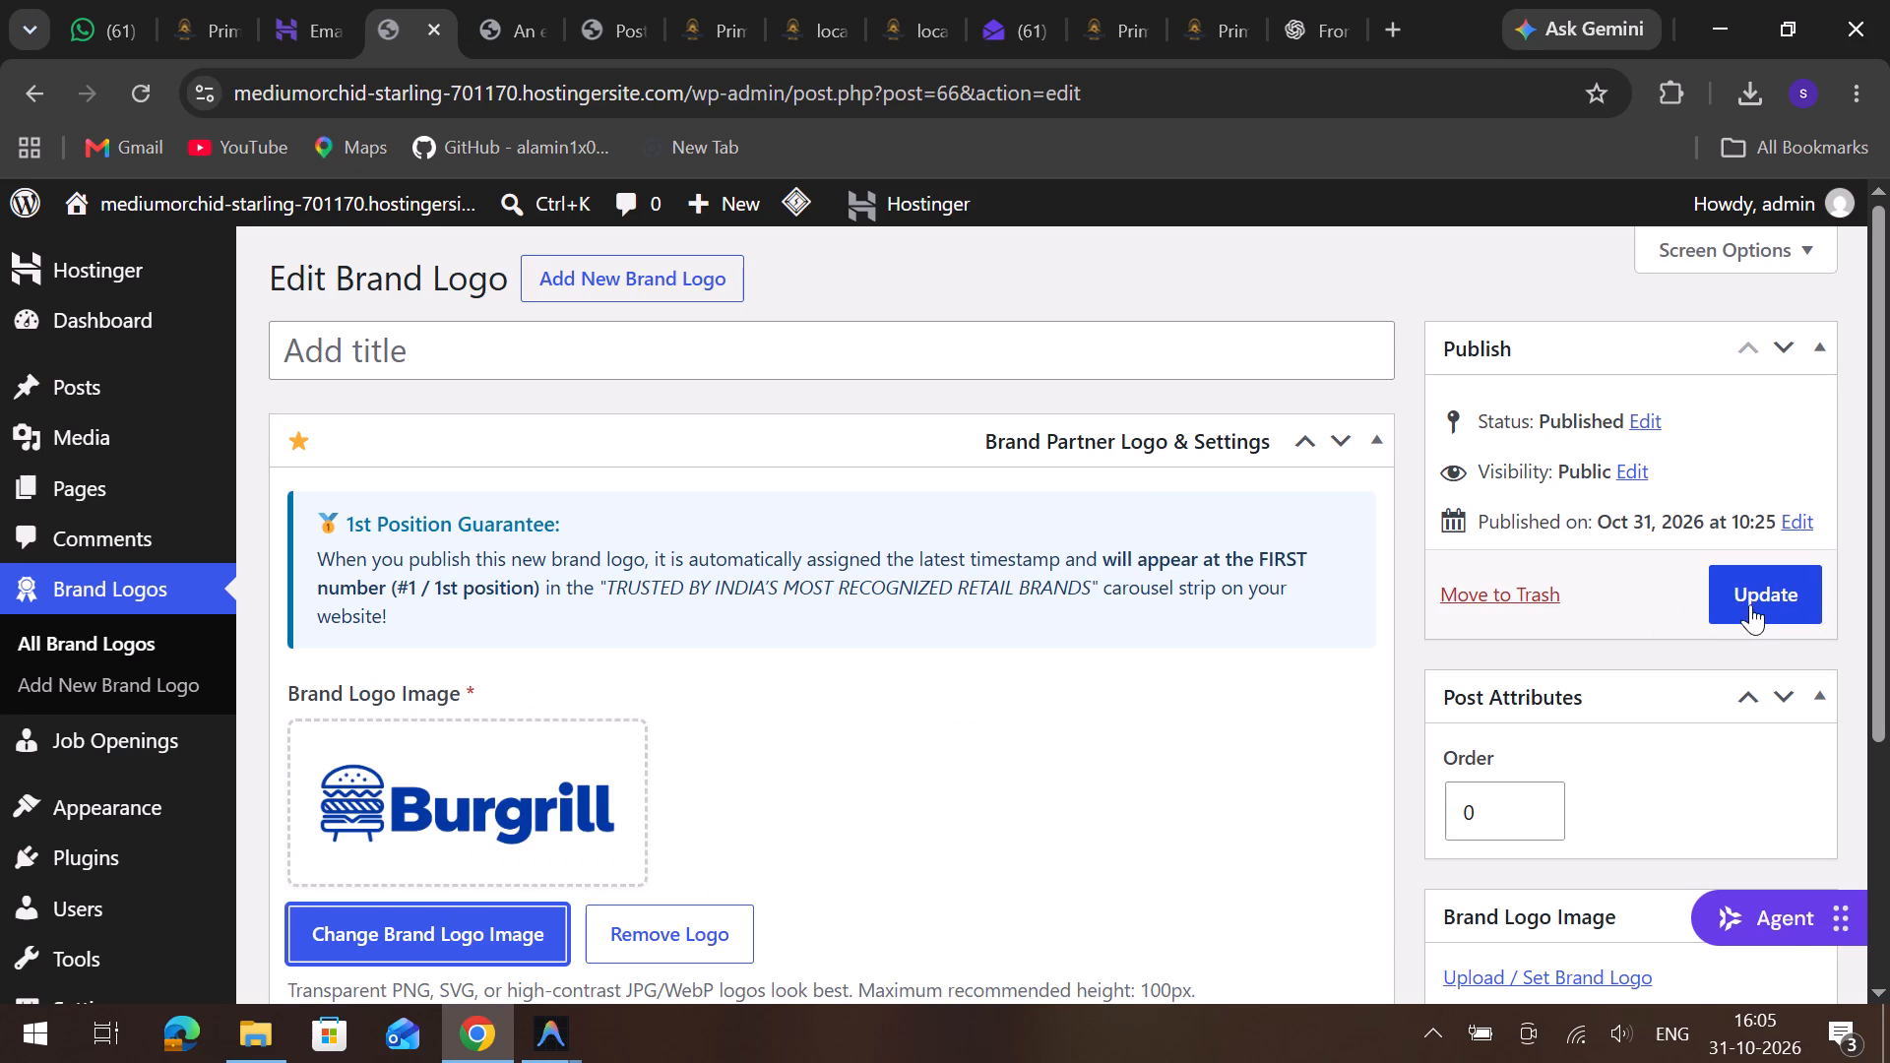
click(1750, 604)
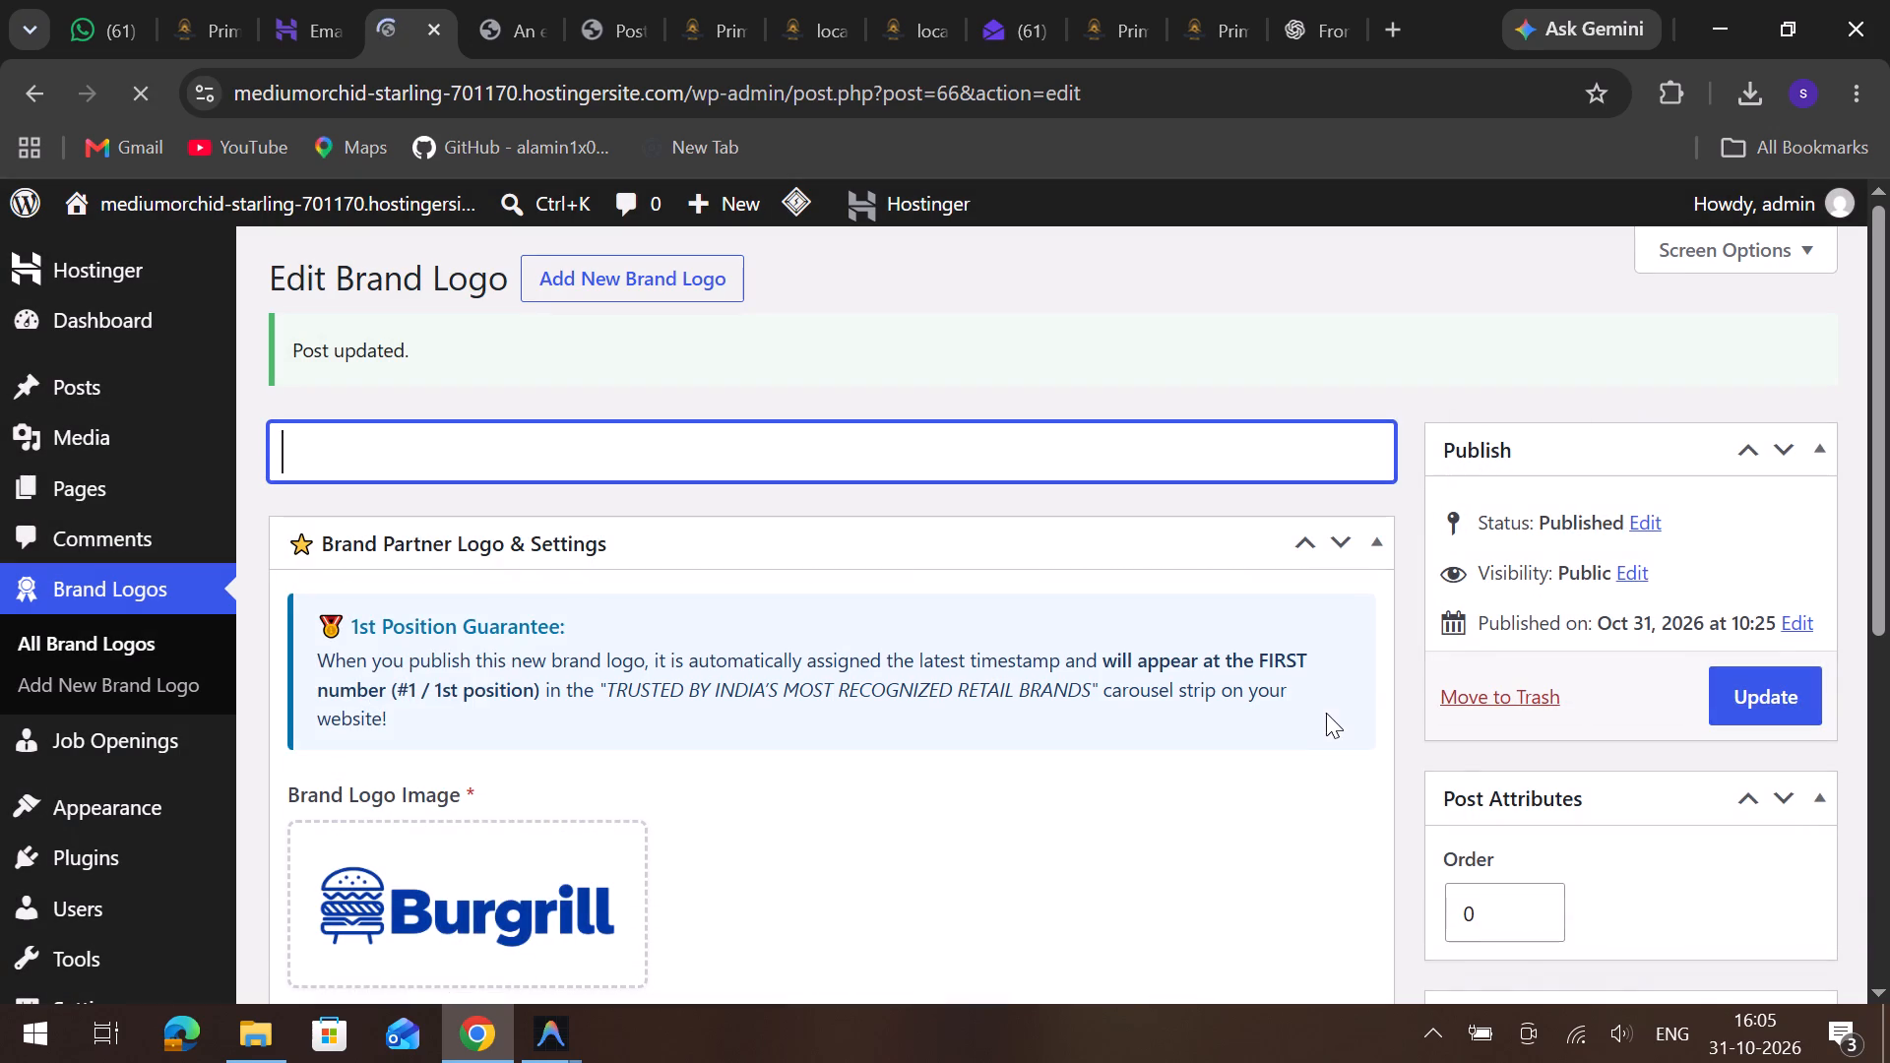
click(985, 279)
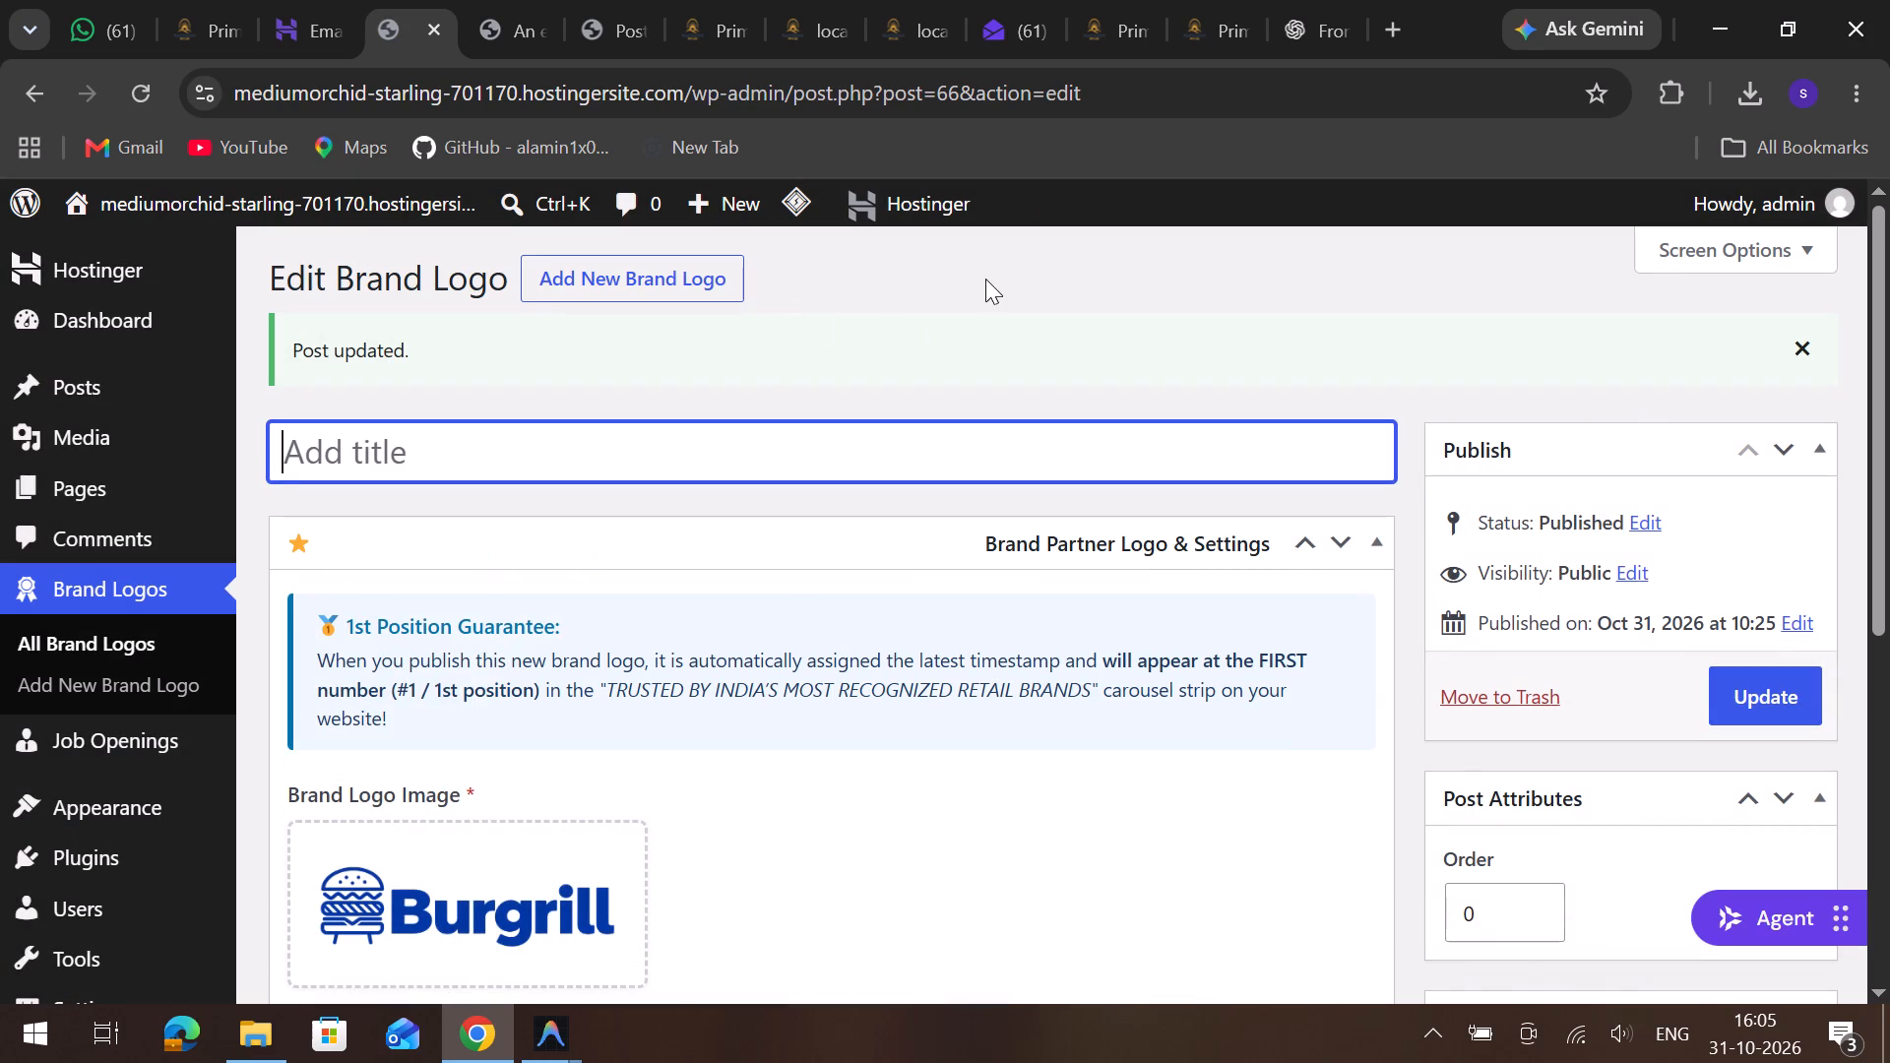
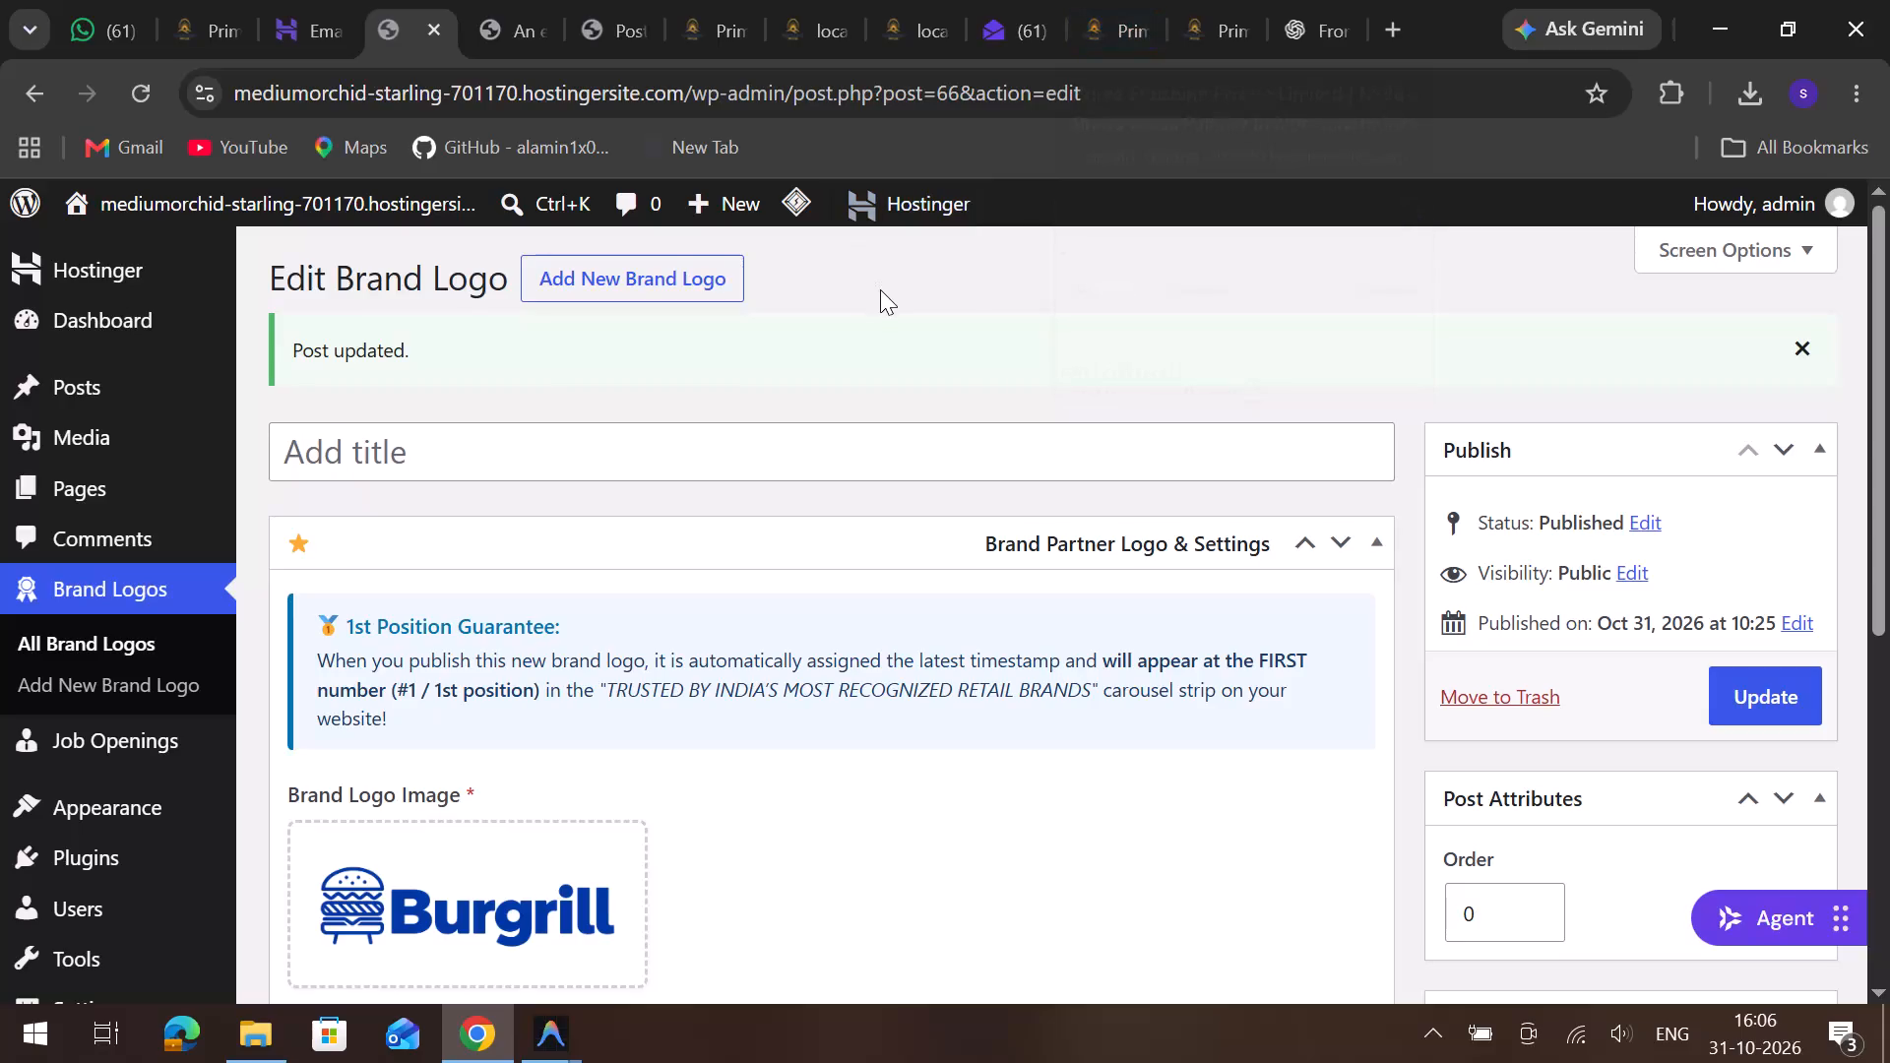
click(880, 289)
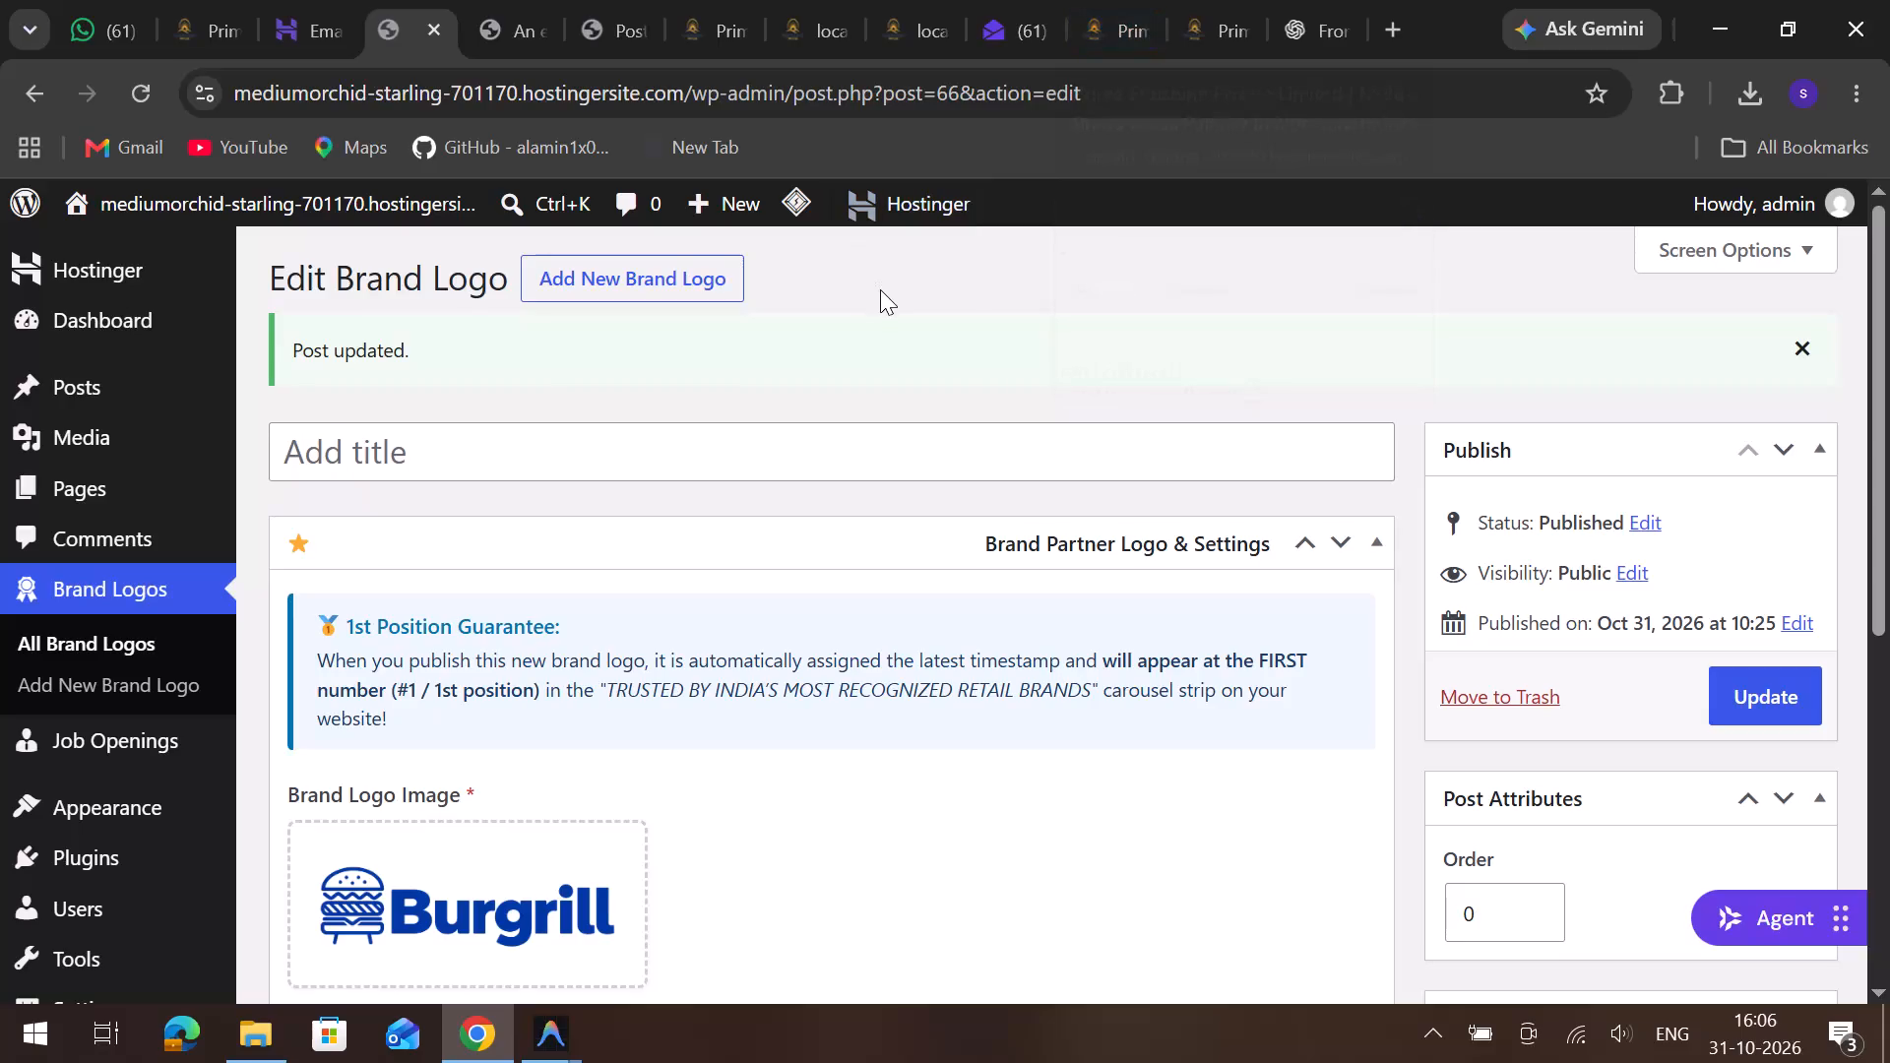
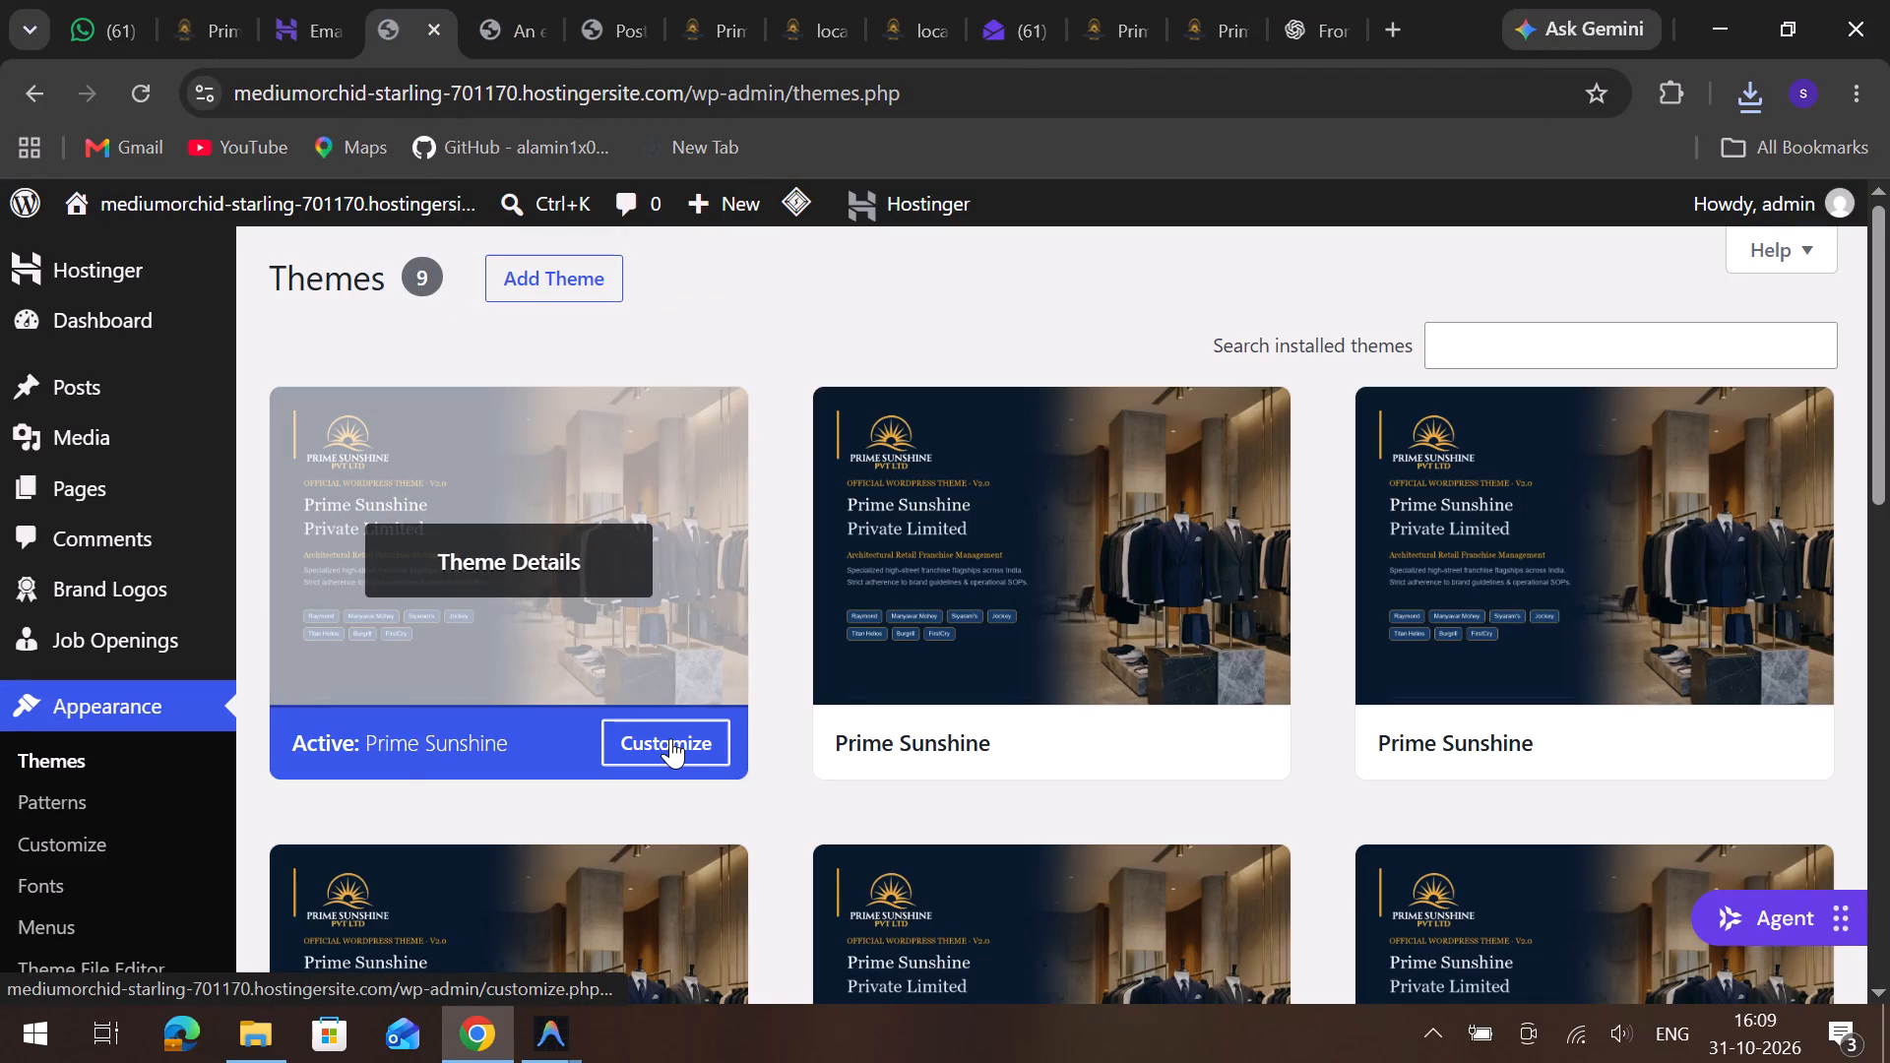
Leave the installed themes overview and open the Brand Logos list showing all brand logo entries.
scroll(47, 776, down, 1)
scroll(47, 776, up, 1)
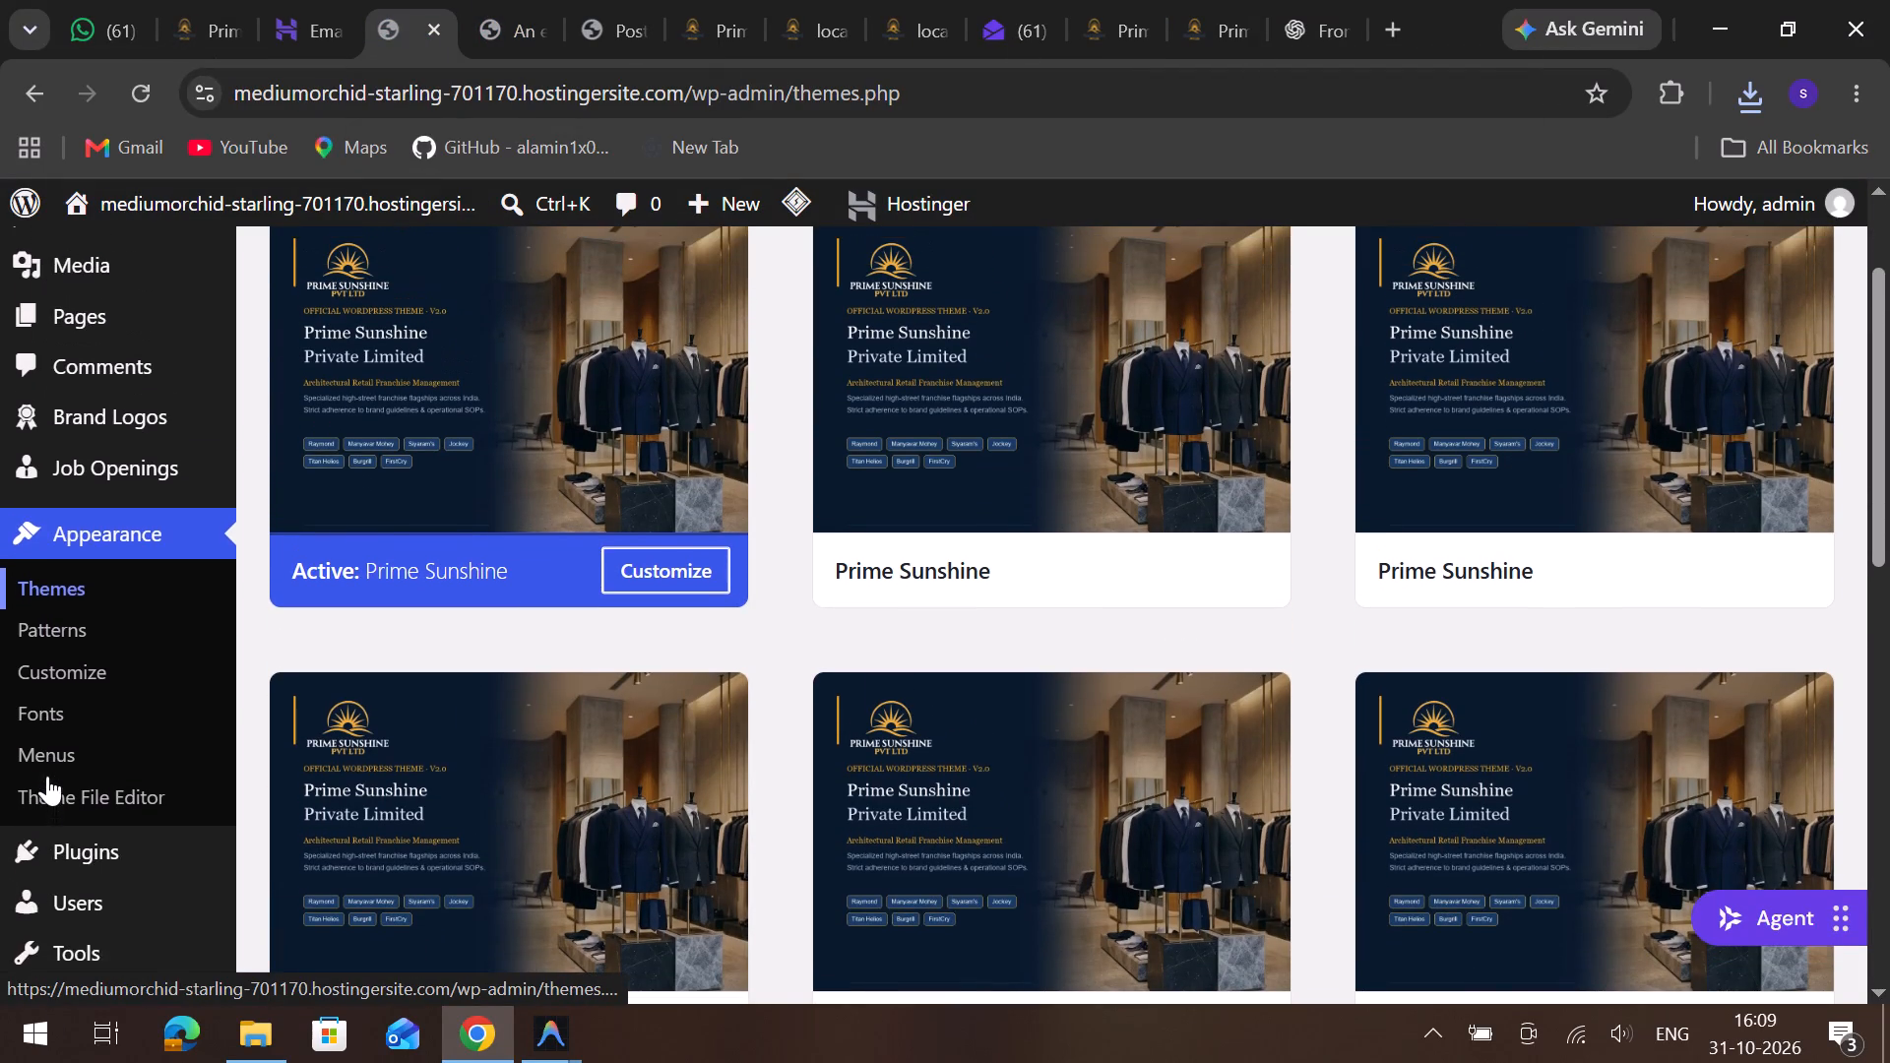
click(98, 425)
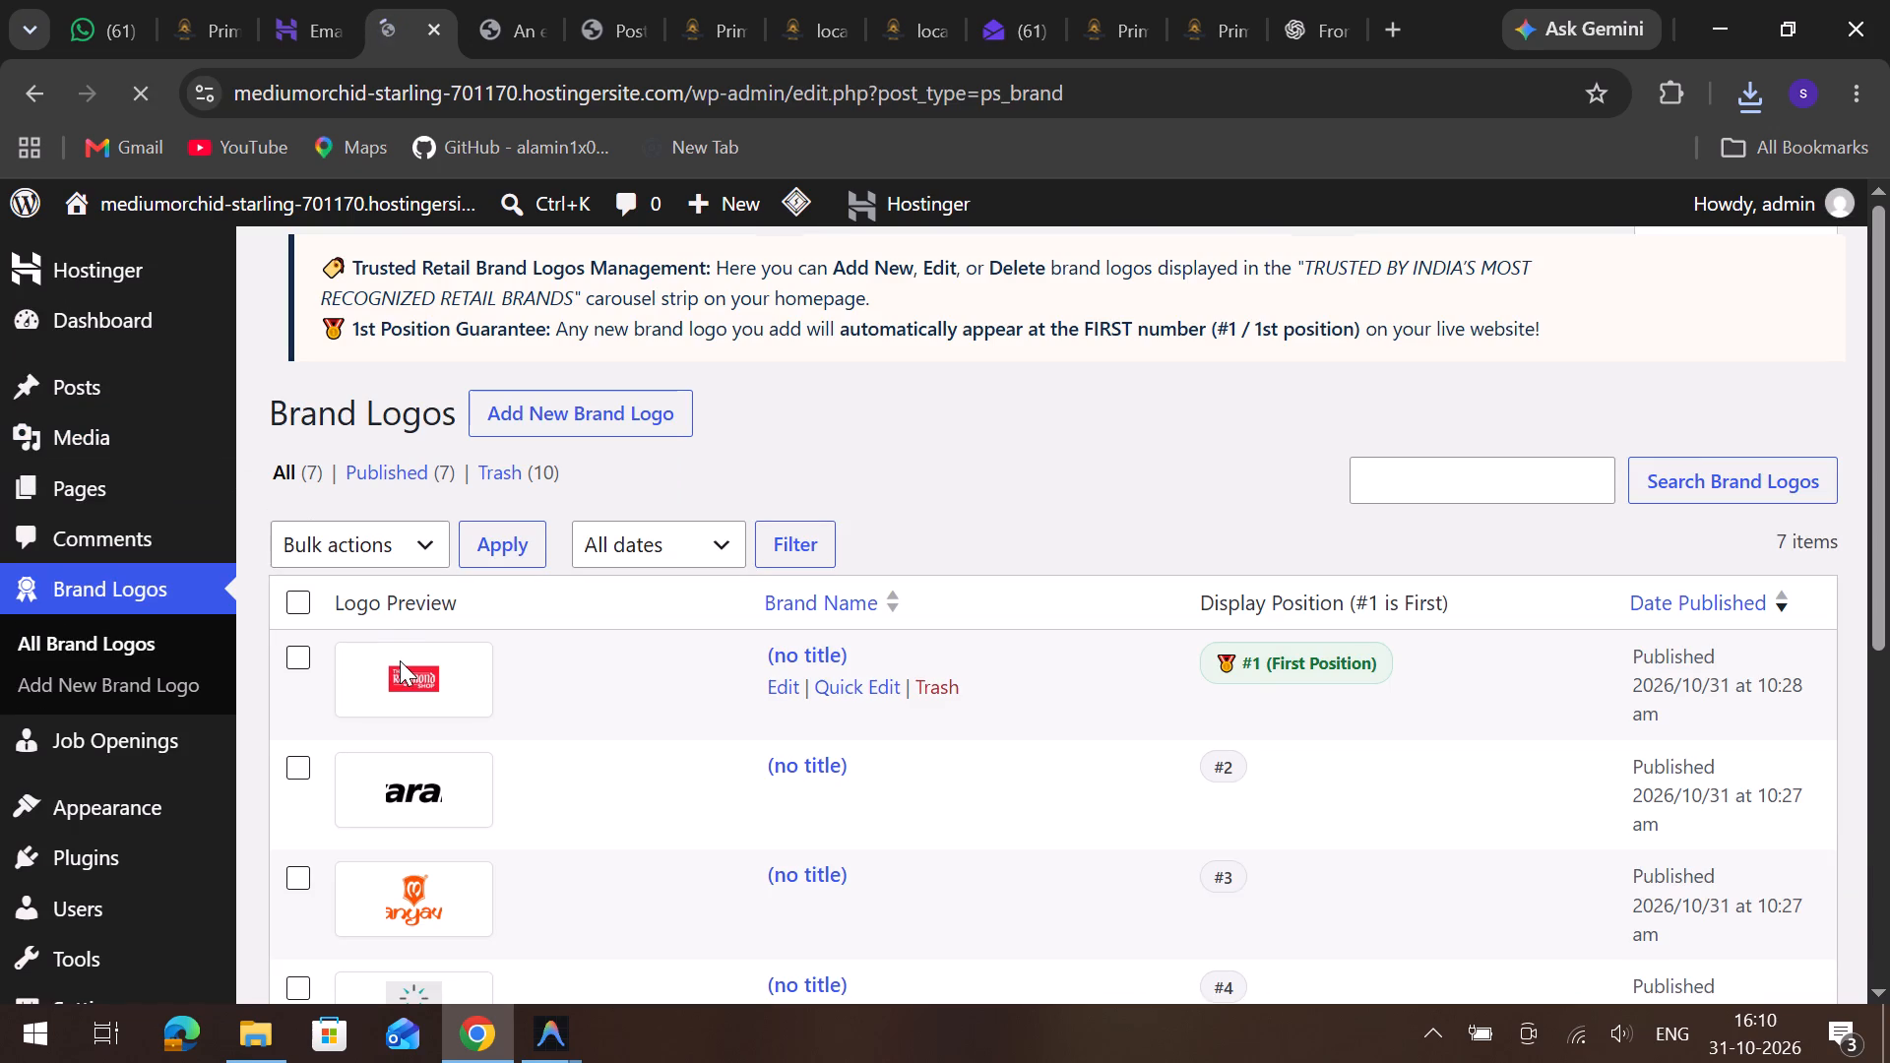
Start a new brand logo entry and upload the remove_raymond image from Downloads for it.
scroll(400, 660, down, 2)
scroll(400, 660, up, 1)
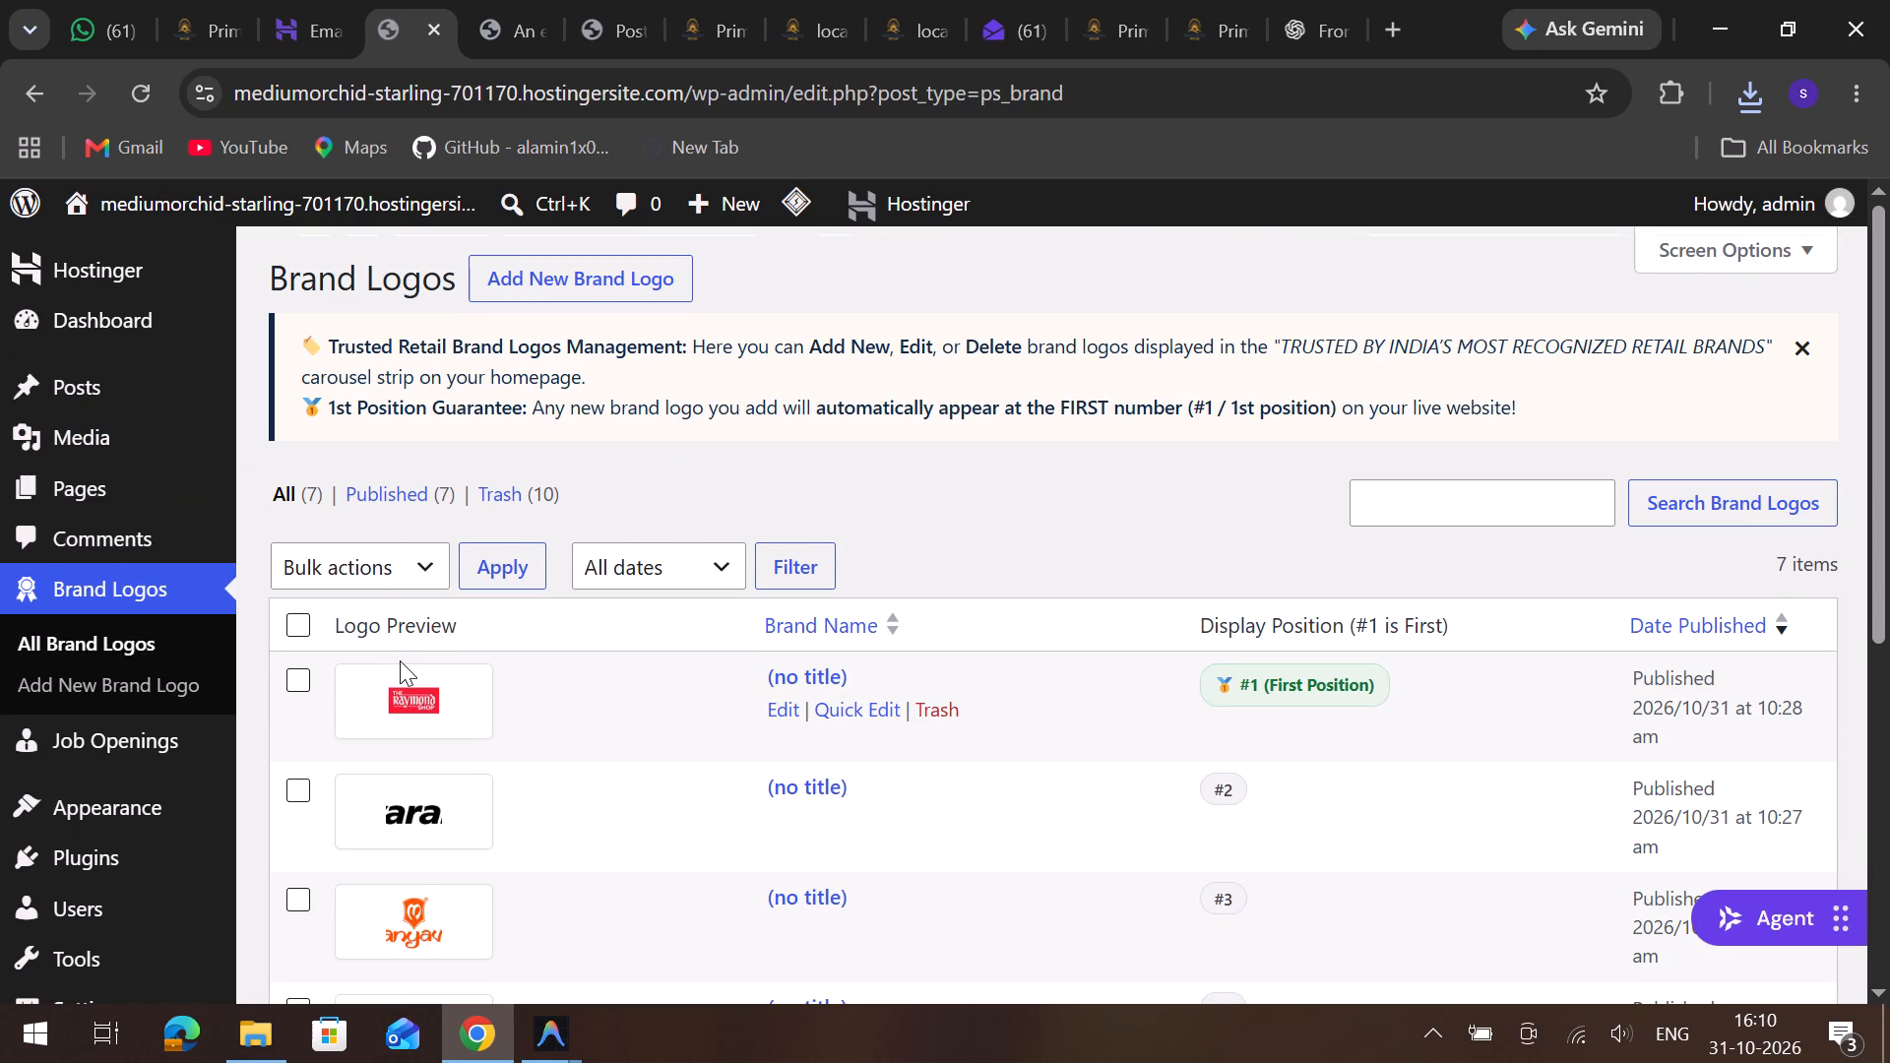
click(543, 284)
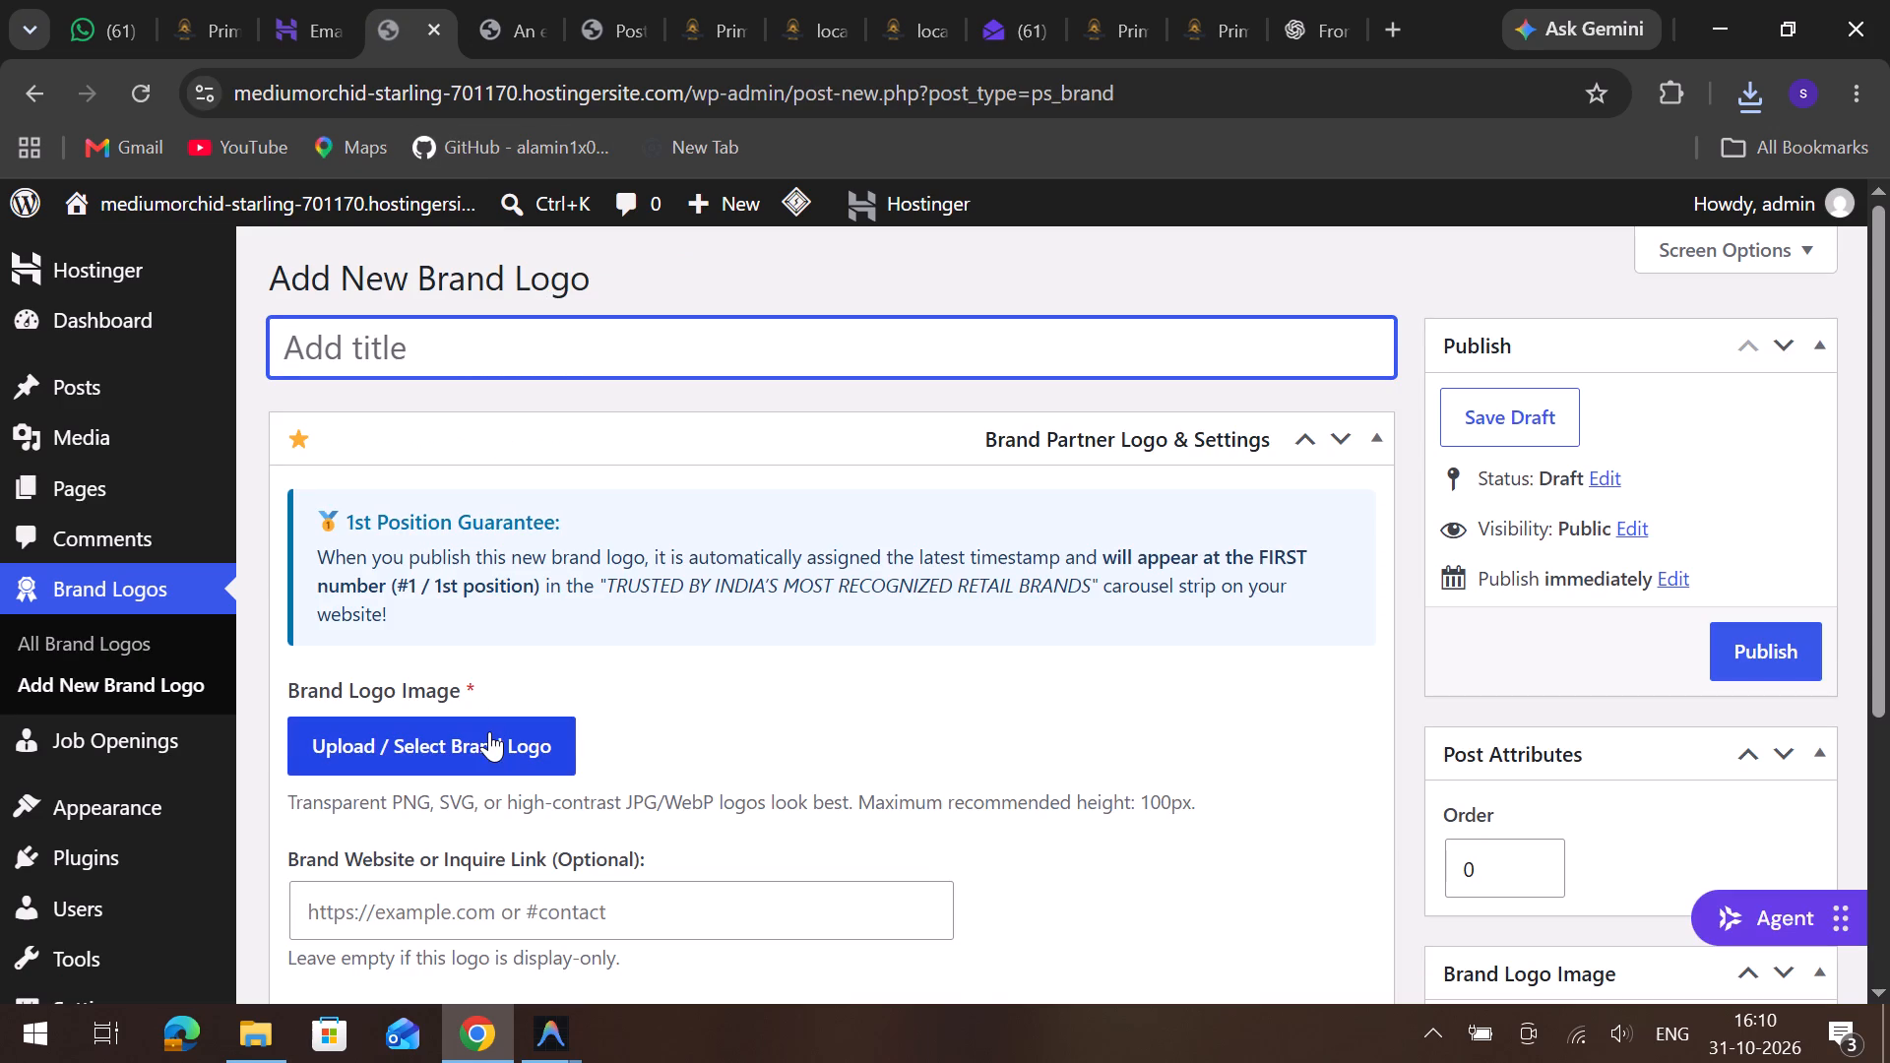
click(489, 731)
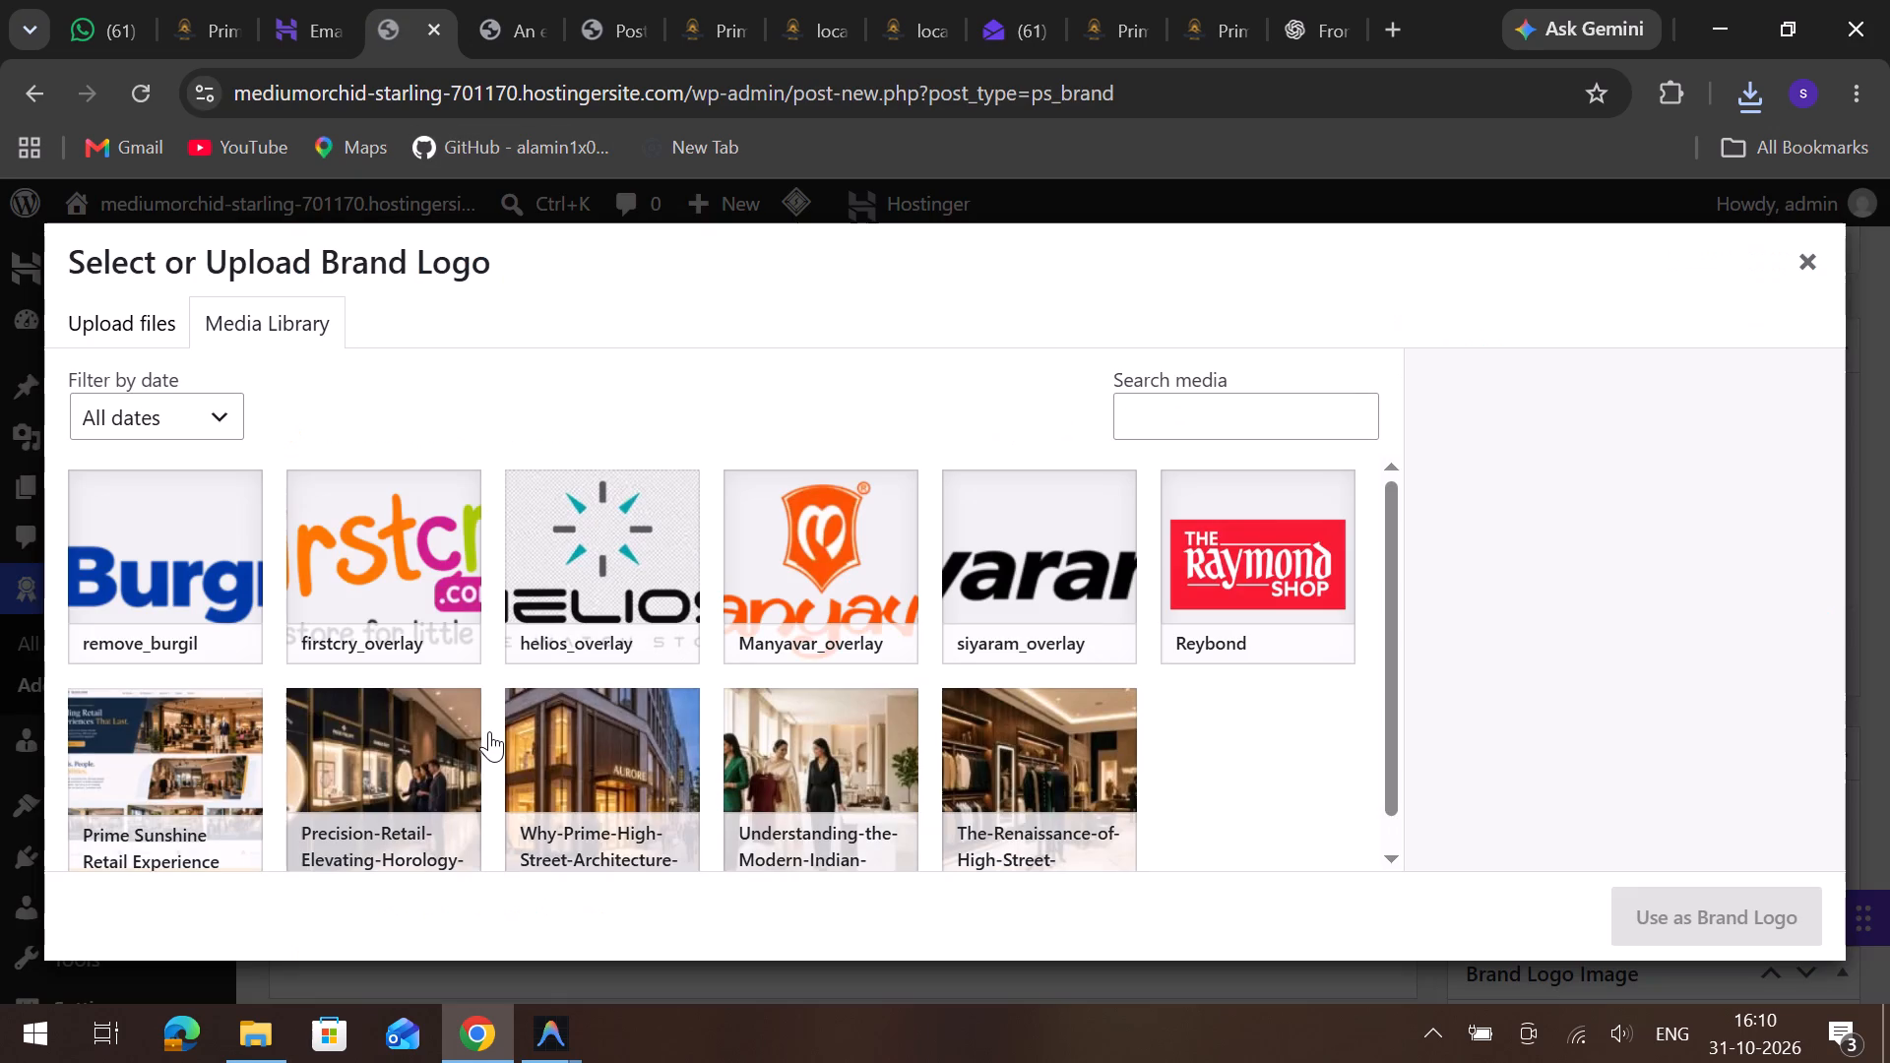
click(149, 332)
click(852, 673)
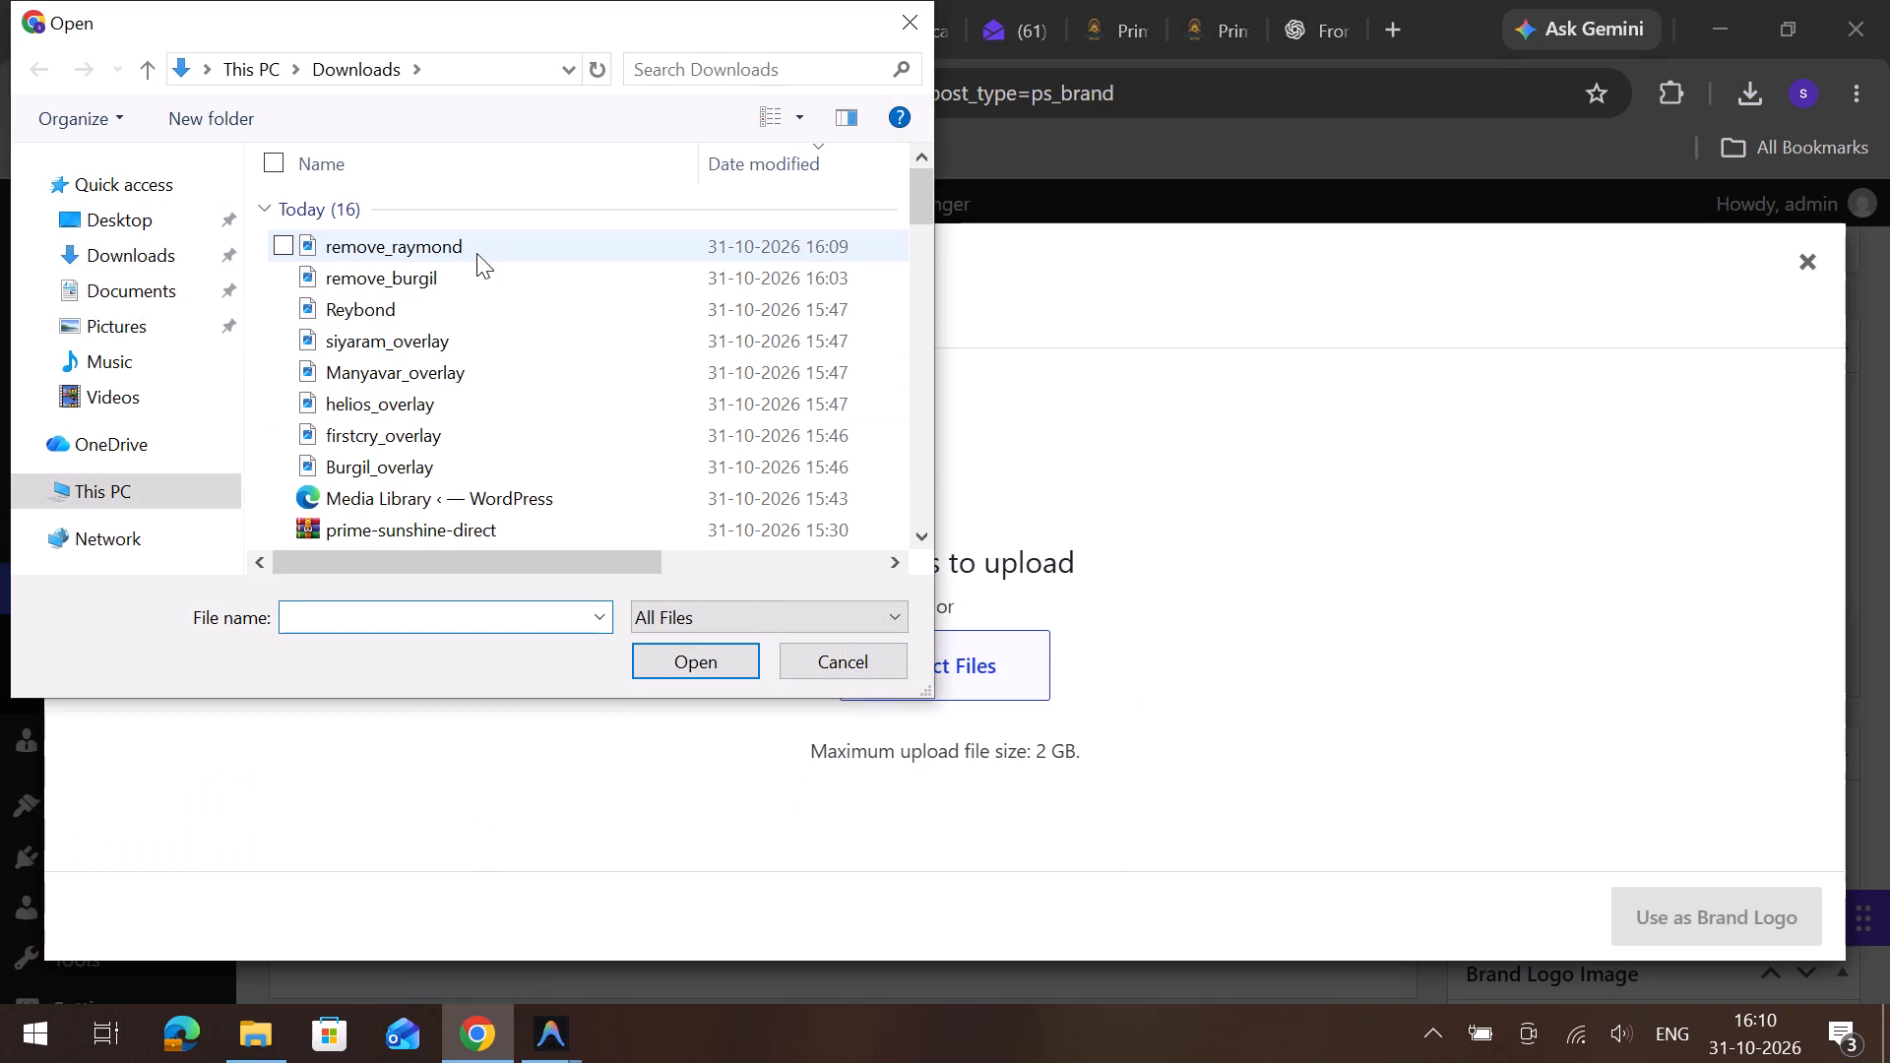
click(476, 253)
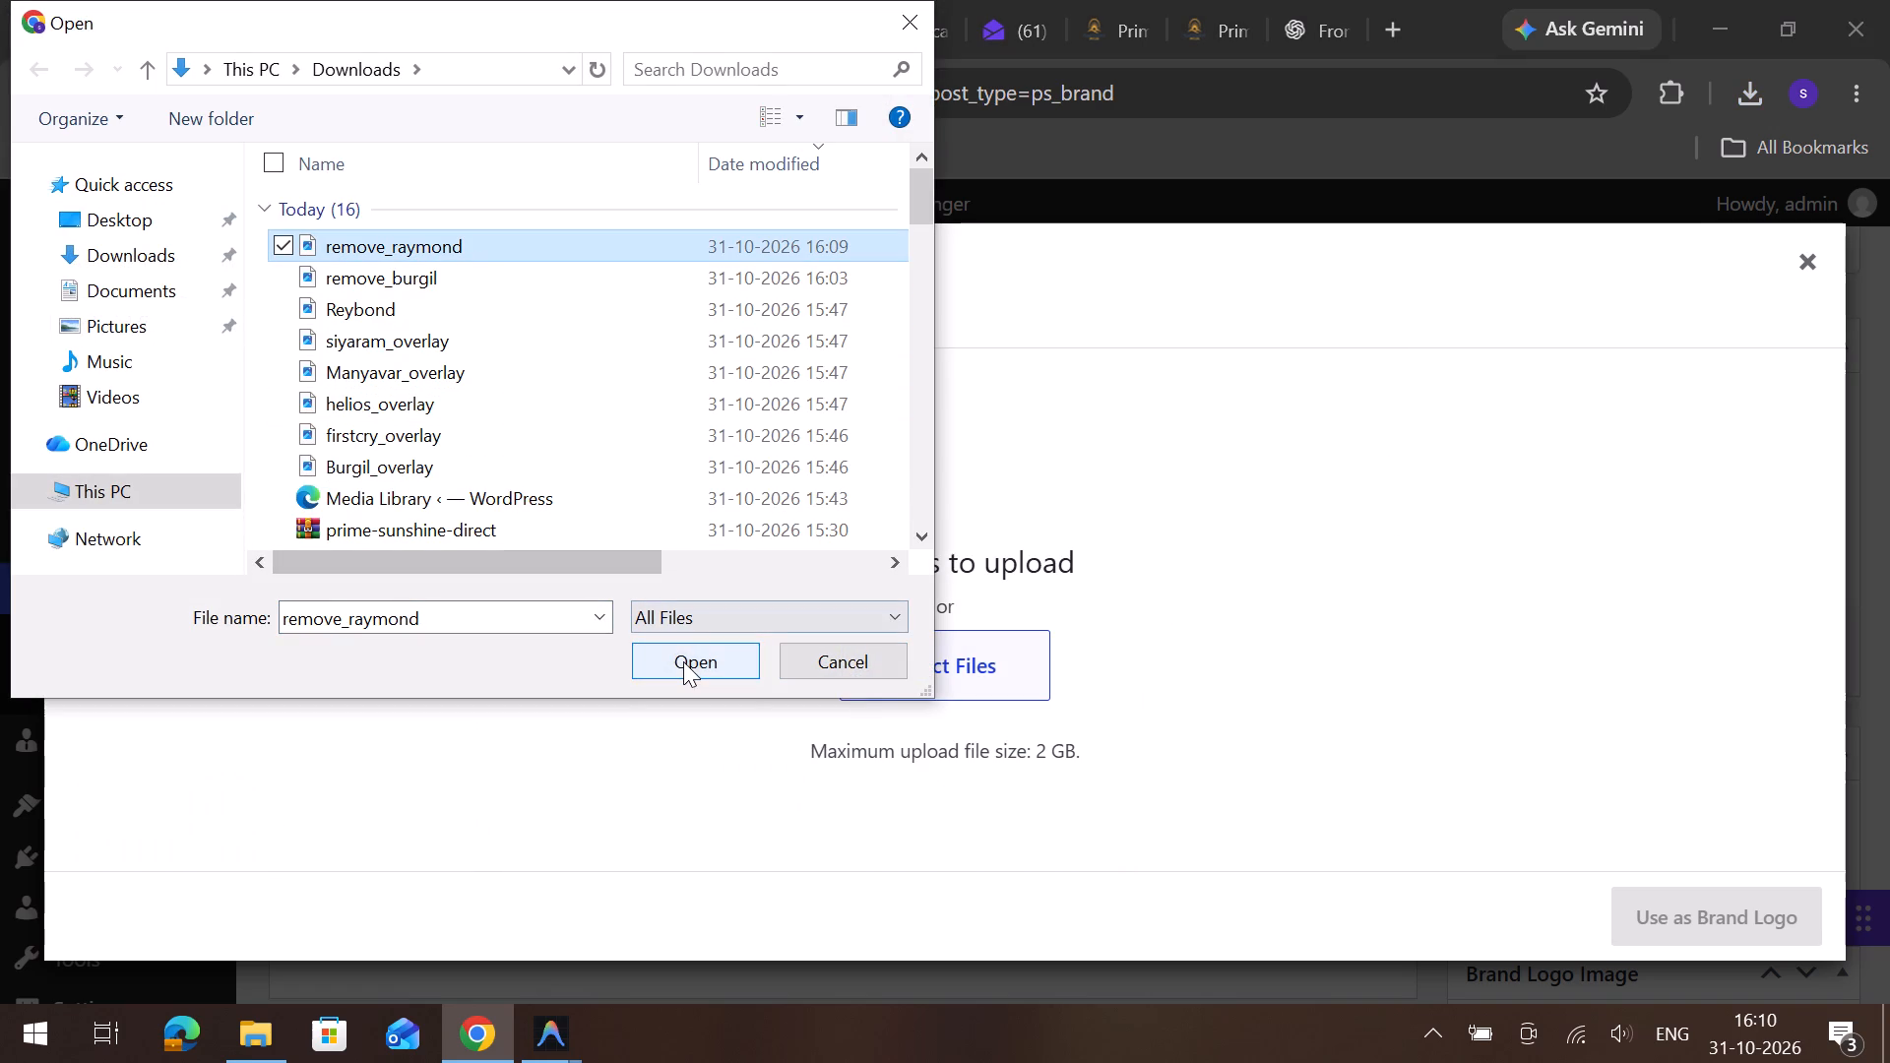
click(683, 661)
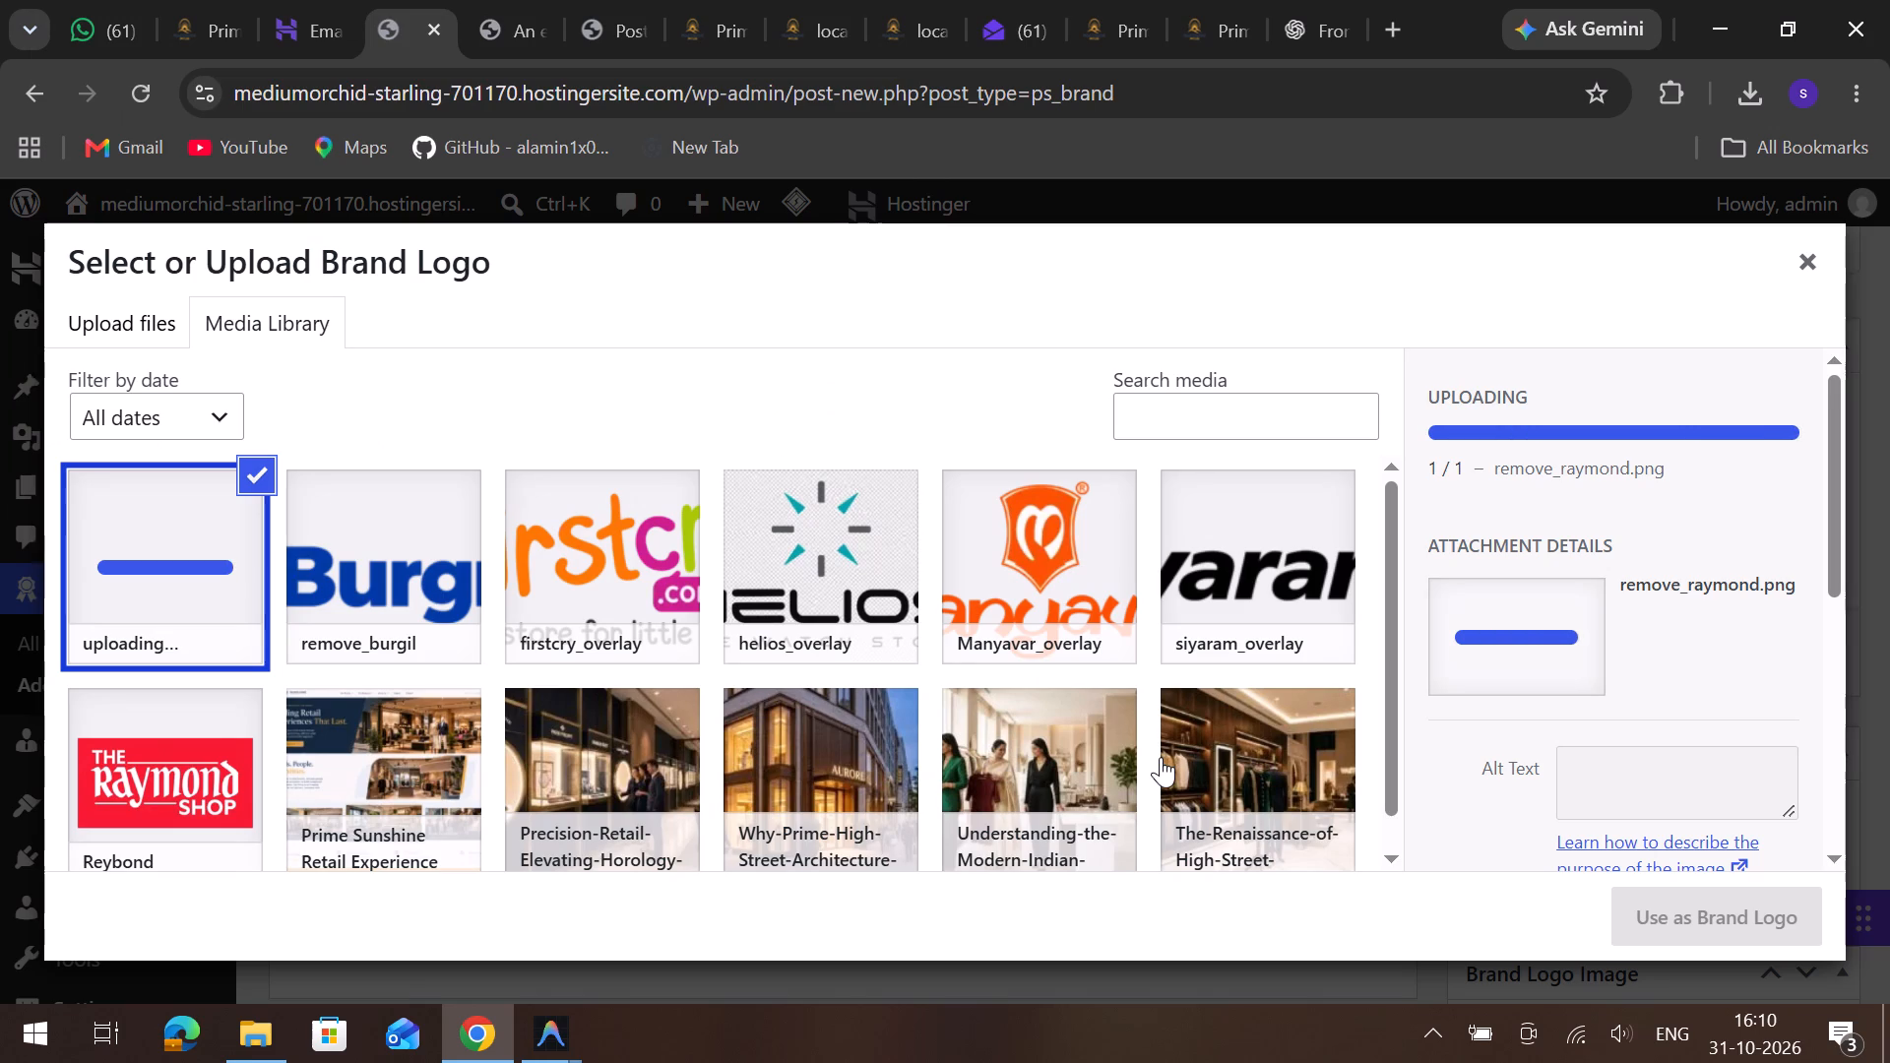
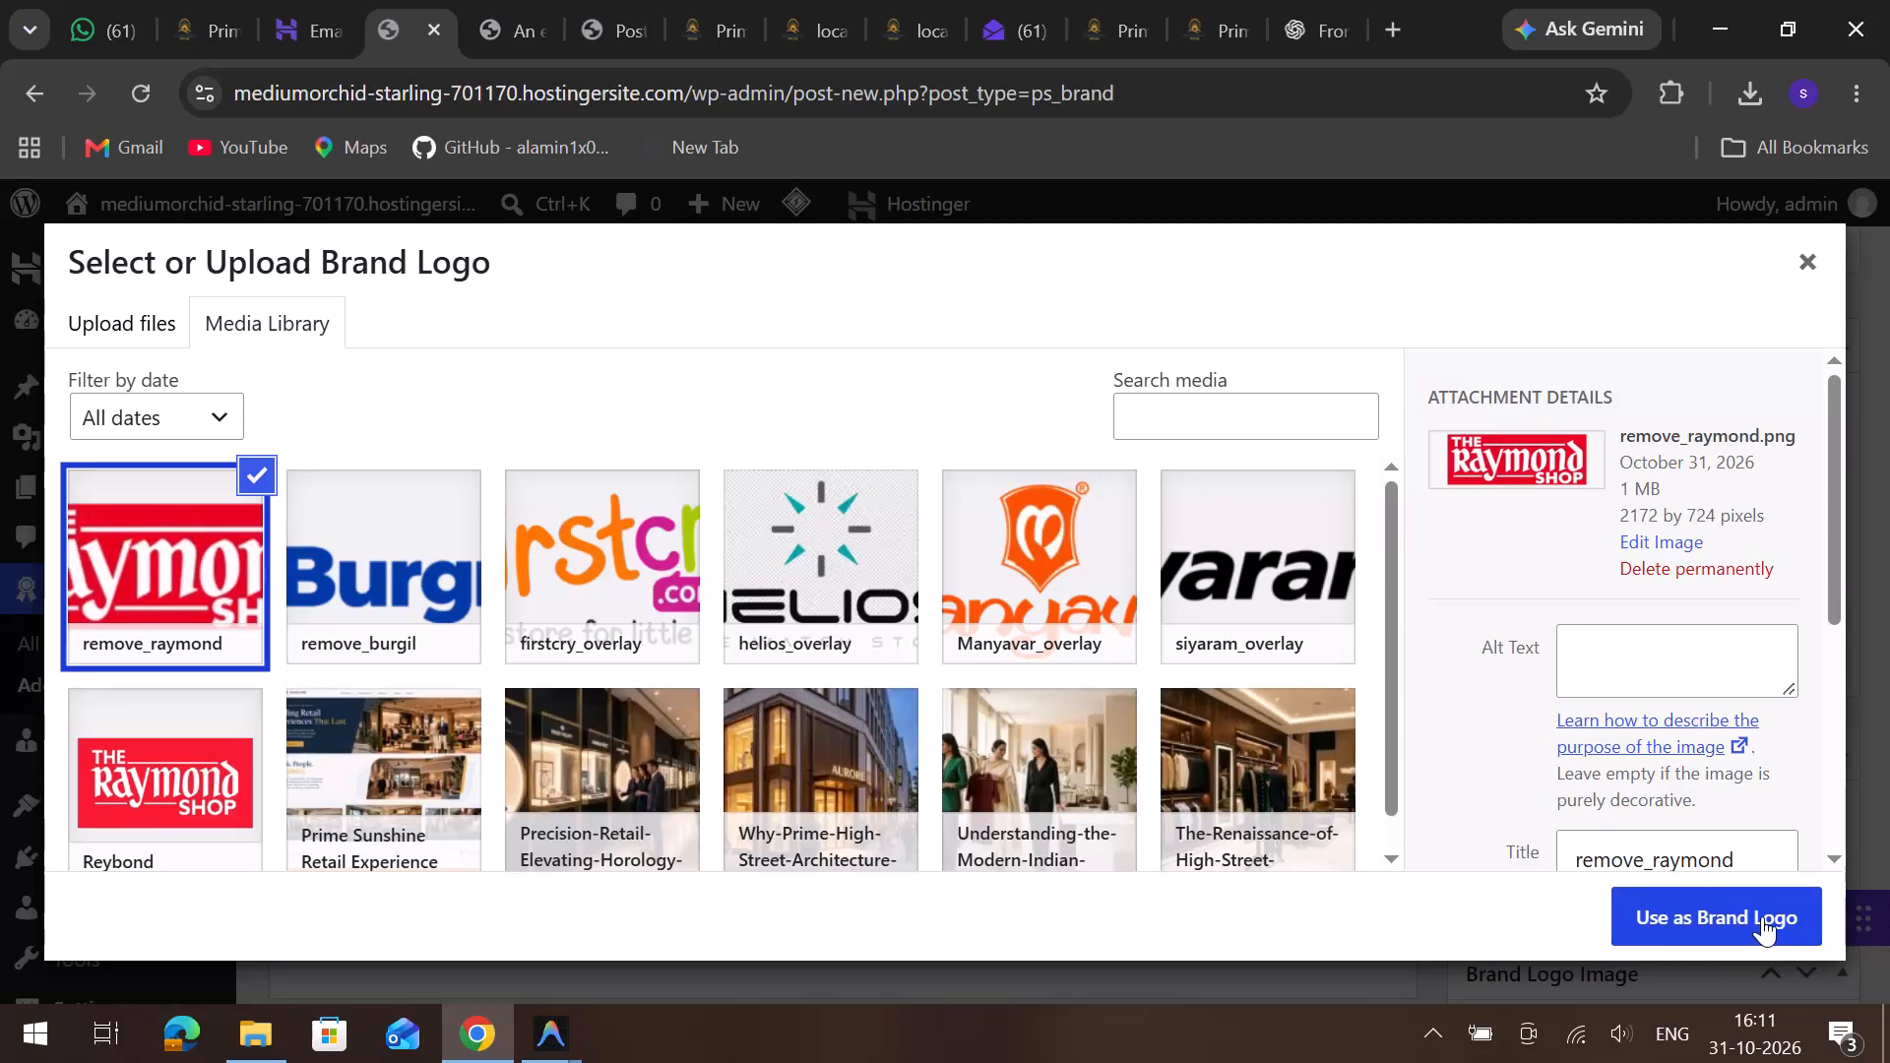
Set the remove_raymond image as the new entry's brand logo and publish the entry.
click(1762, 916)
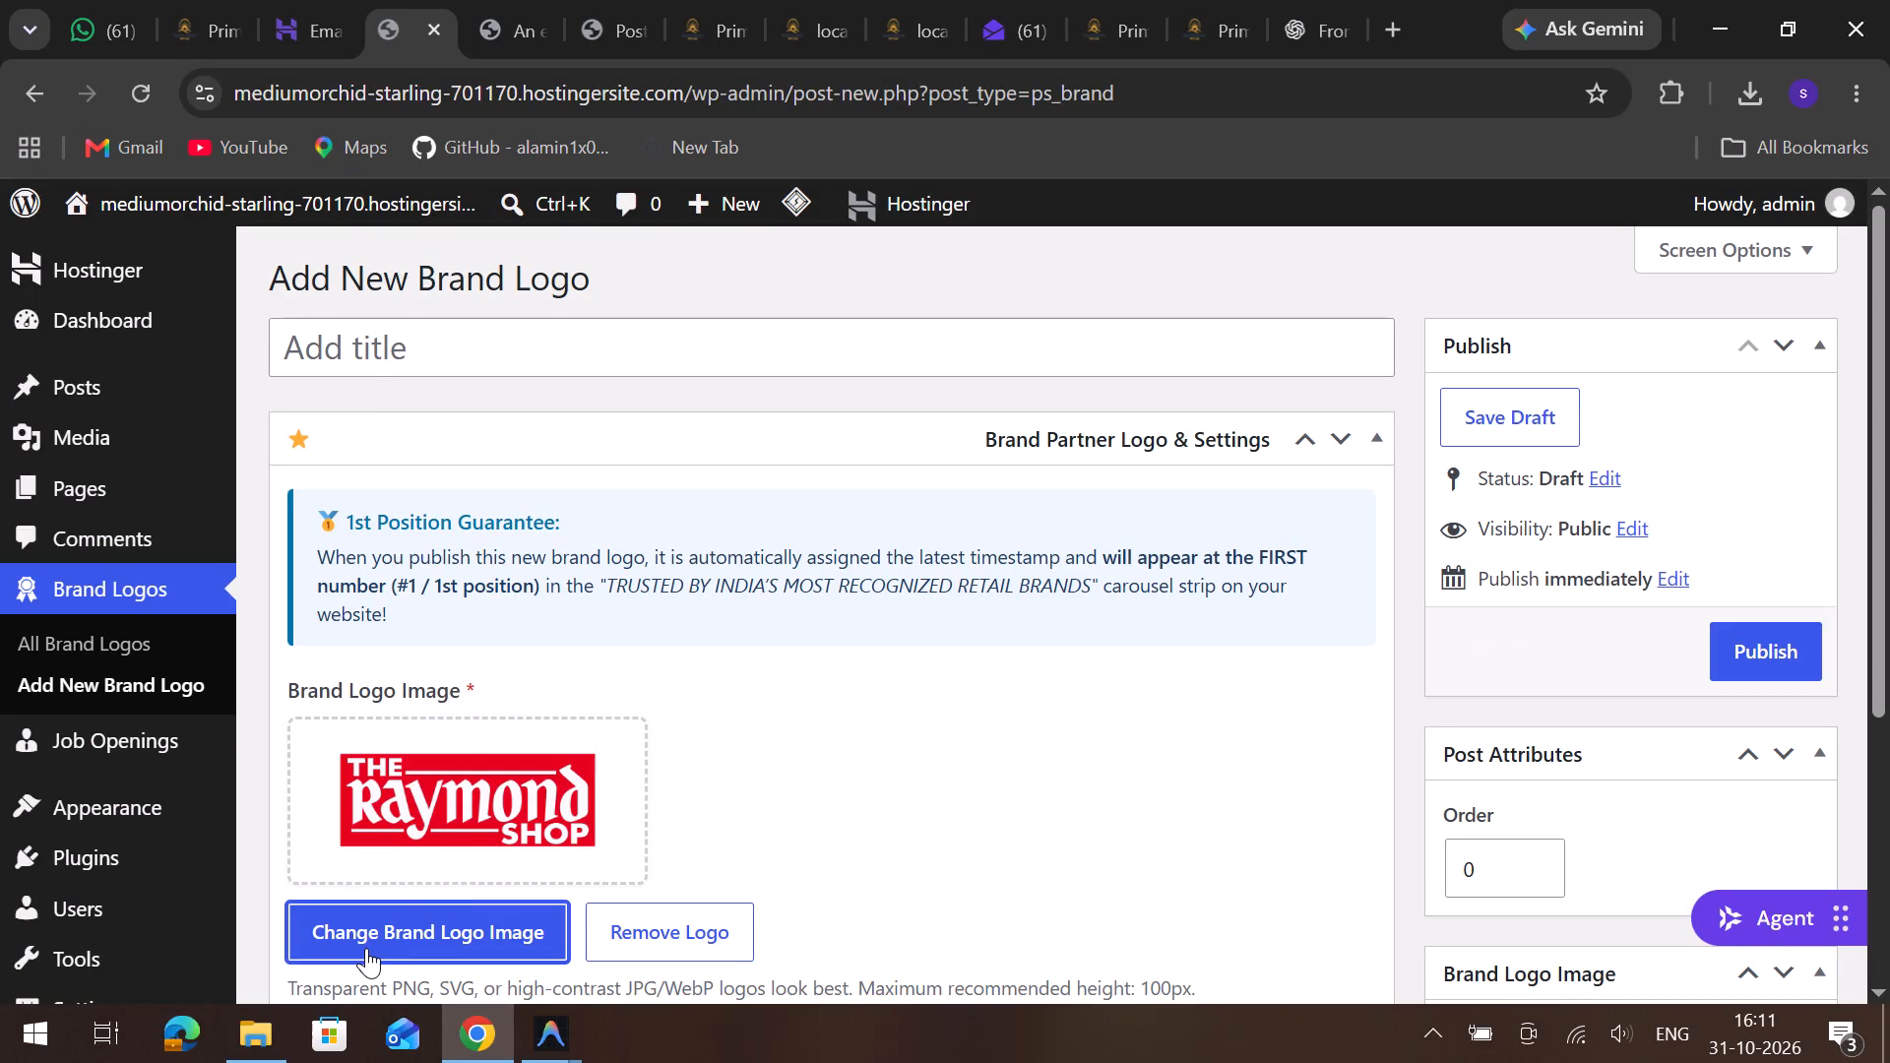
click(1739, 654)
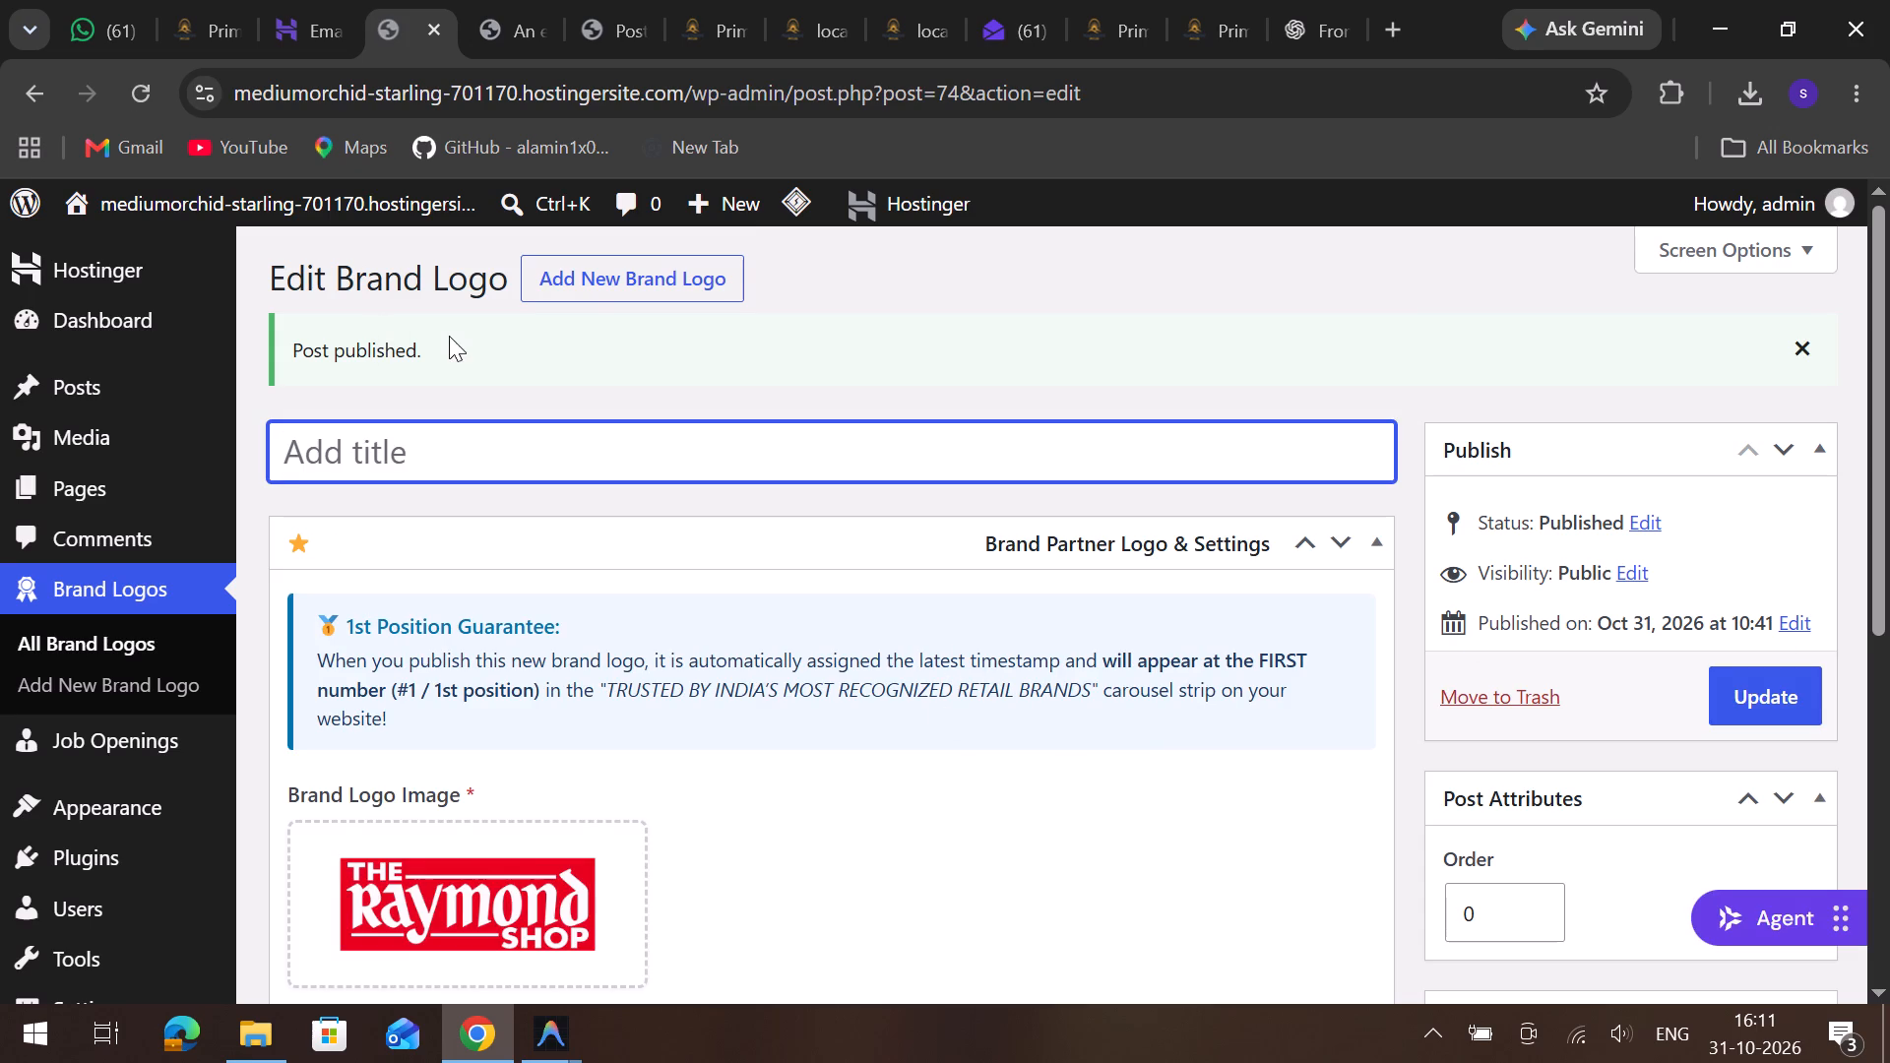
In the Brand Logos list, move the older Raymond Shop entry at display position #2 to the trash.
click(141, 588)
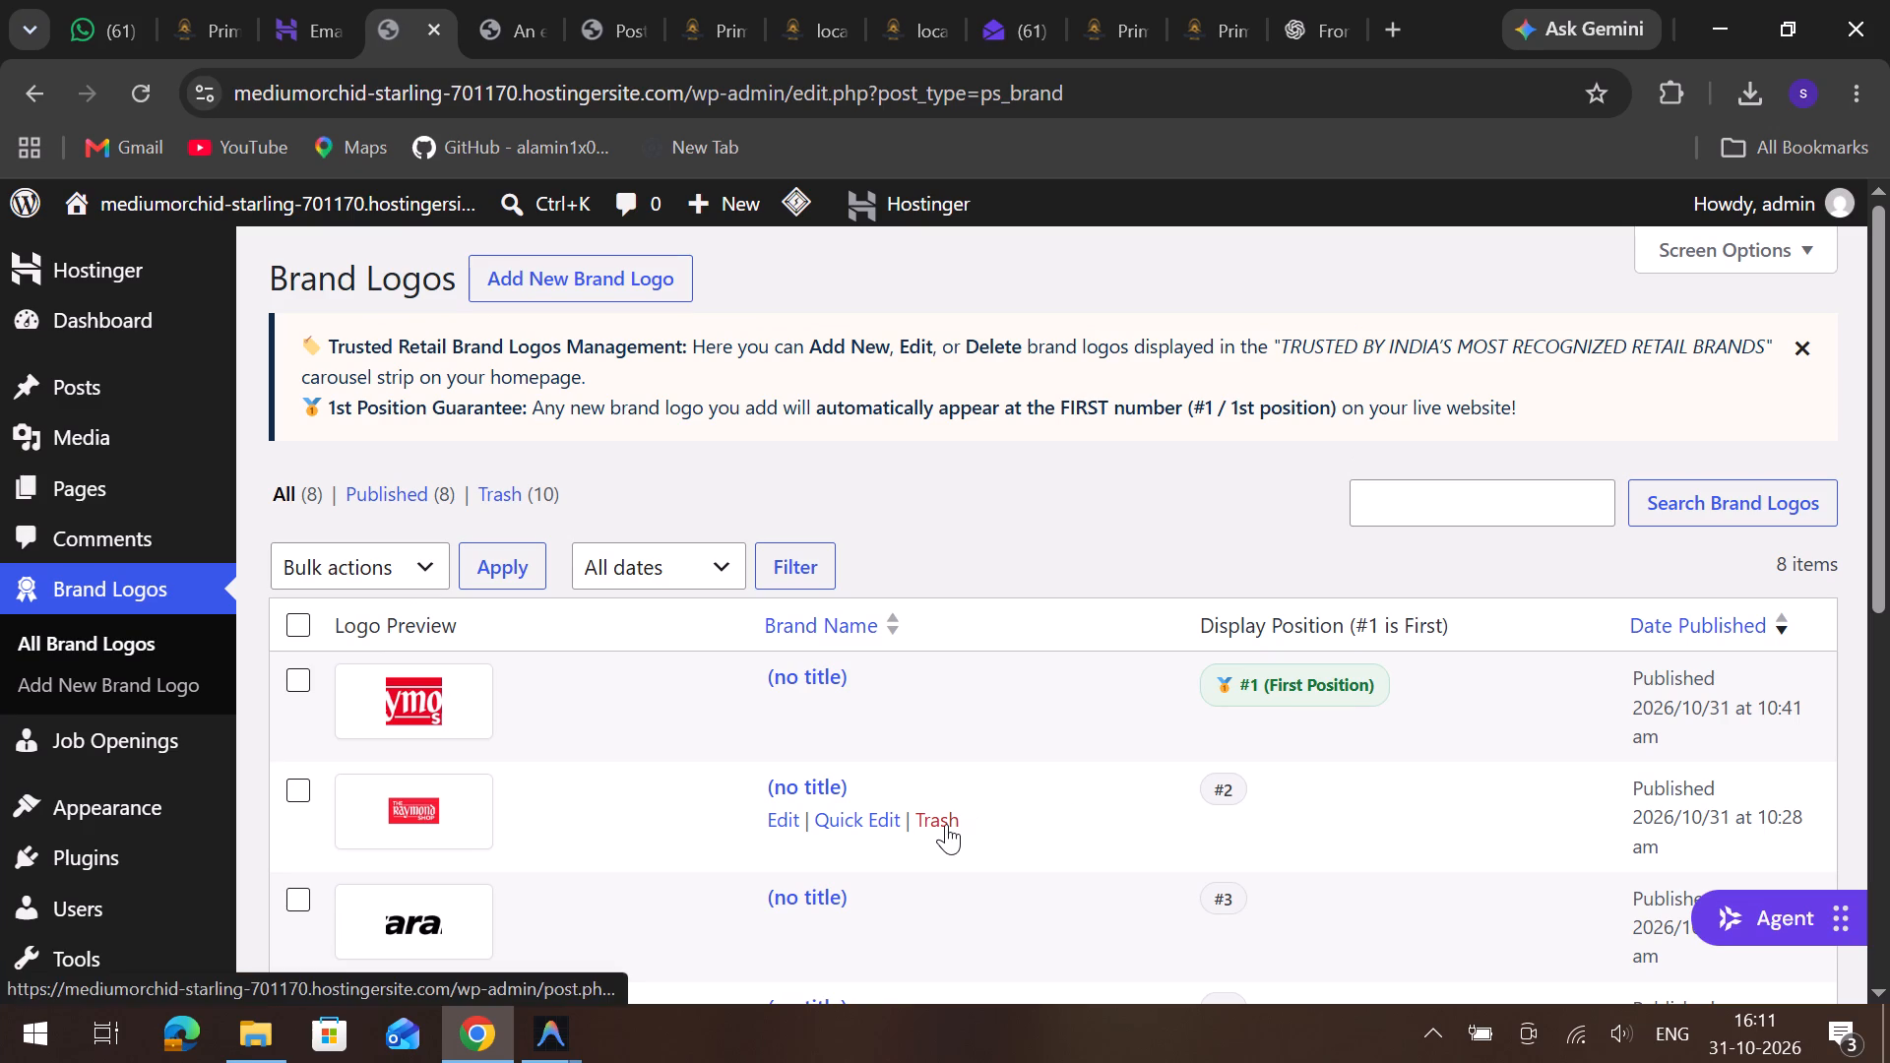
click(946, 824)
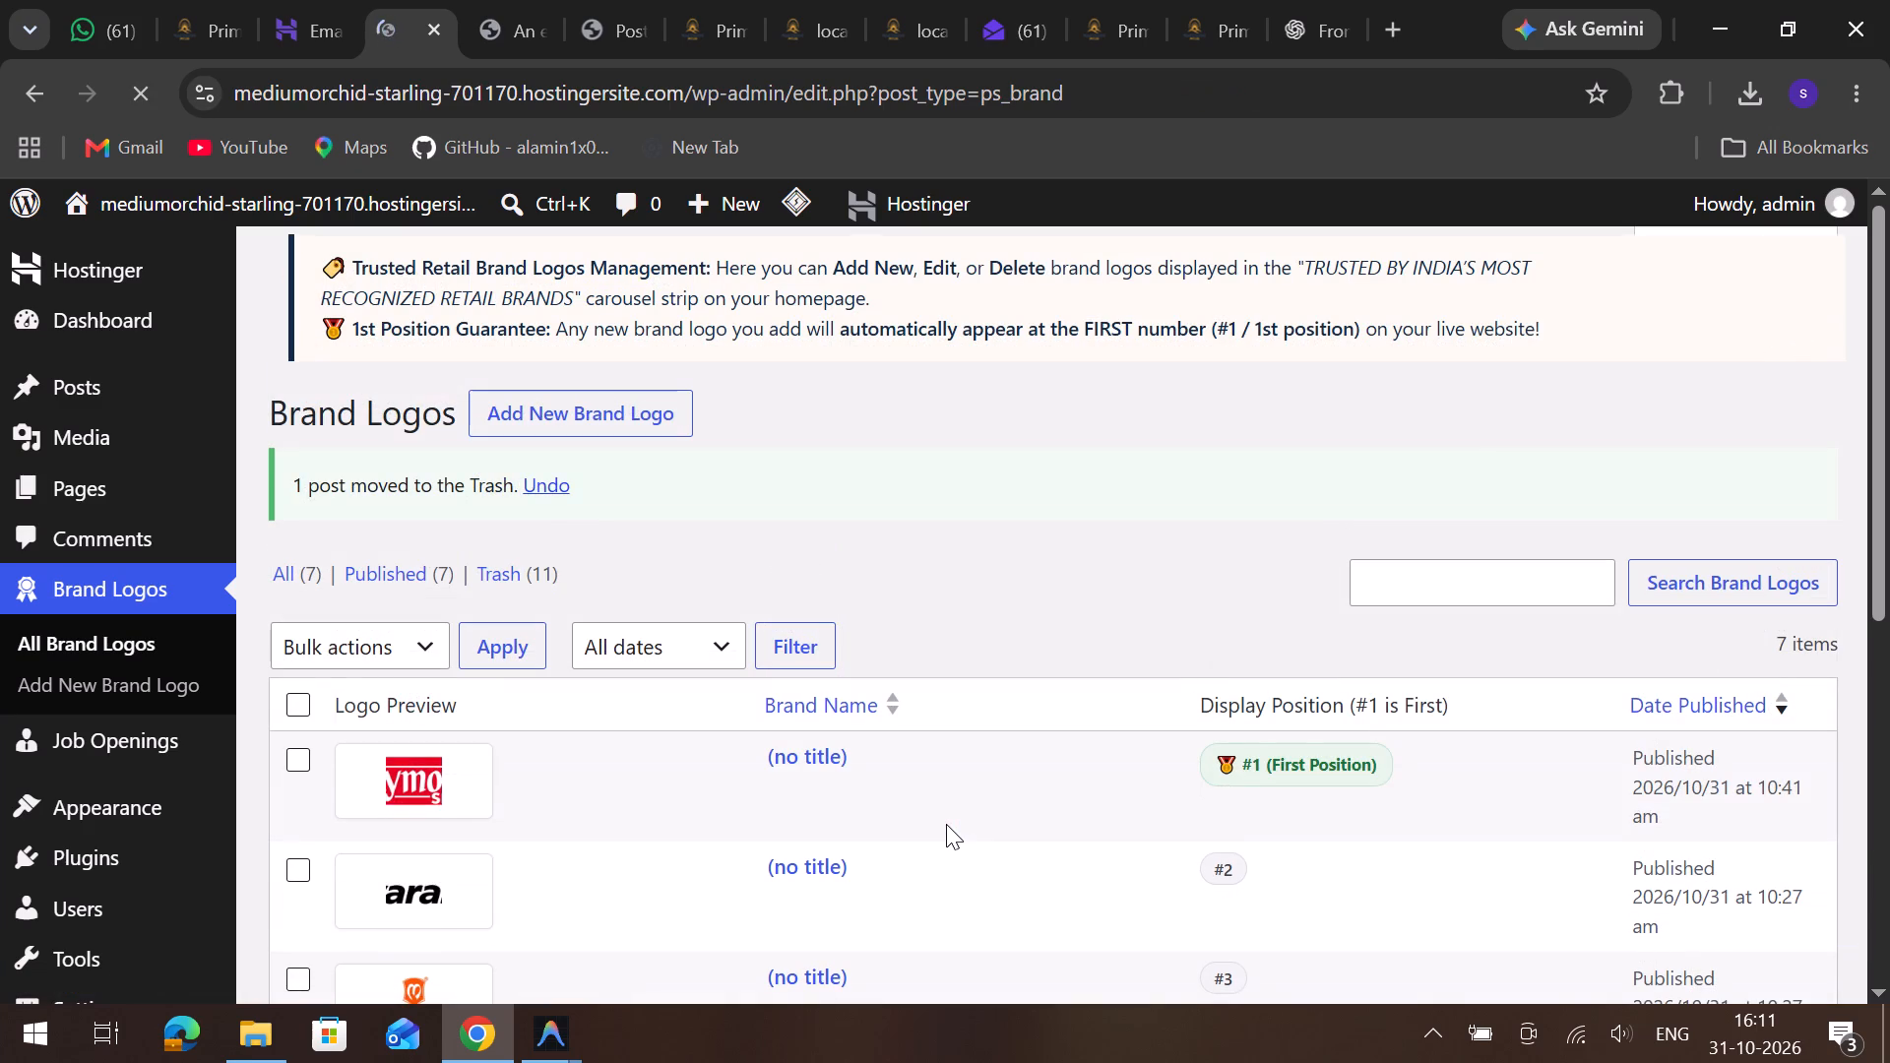
Review the remaining entries and their display positions in the Brand Logos list.
scroll(946, 824, down, 2)
scroll(946, 824, up, 2)
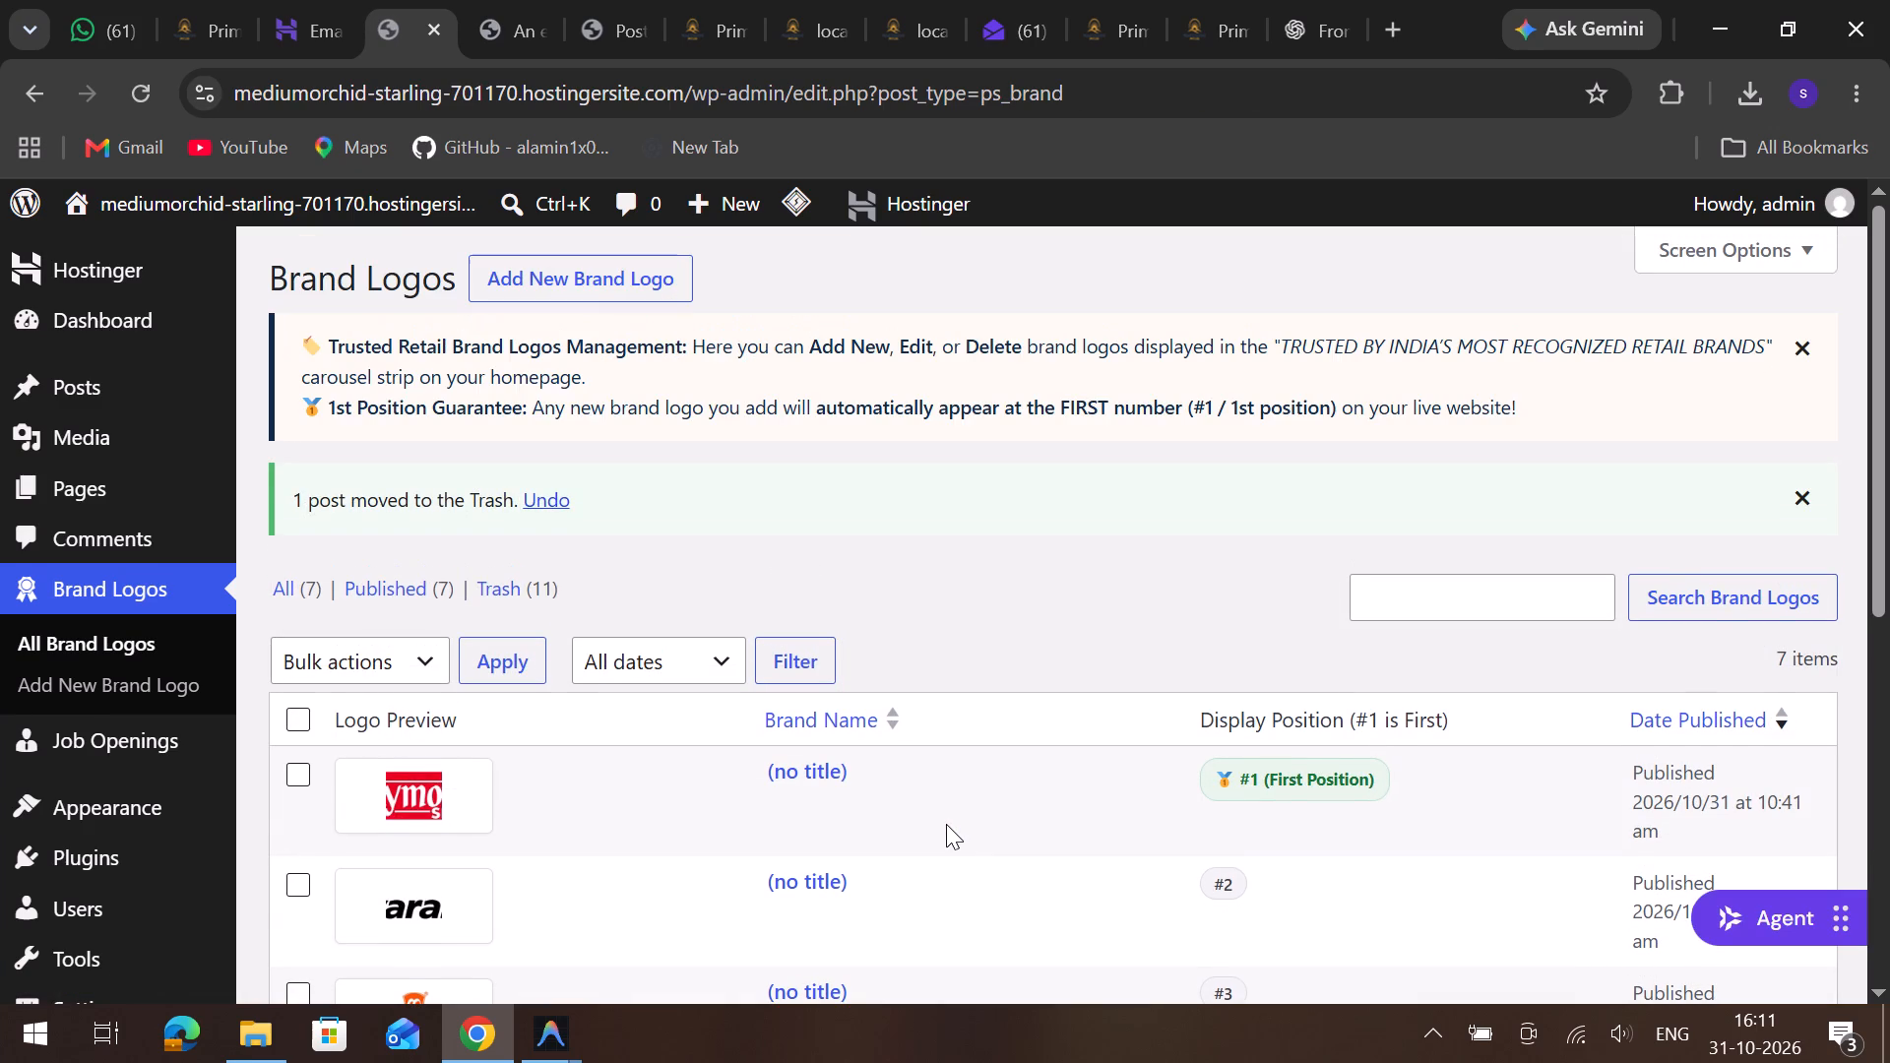
scroll(946, 824, up, 2)
scroll(946, 824, down, 4)
scroll(946, 824, up, 1)
scroll(946, 824, down, 1)
scroll(946, 824, up, 1)
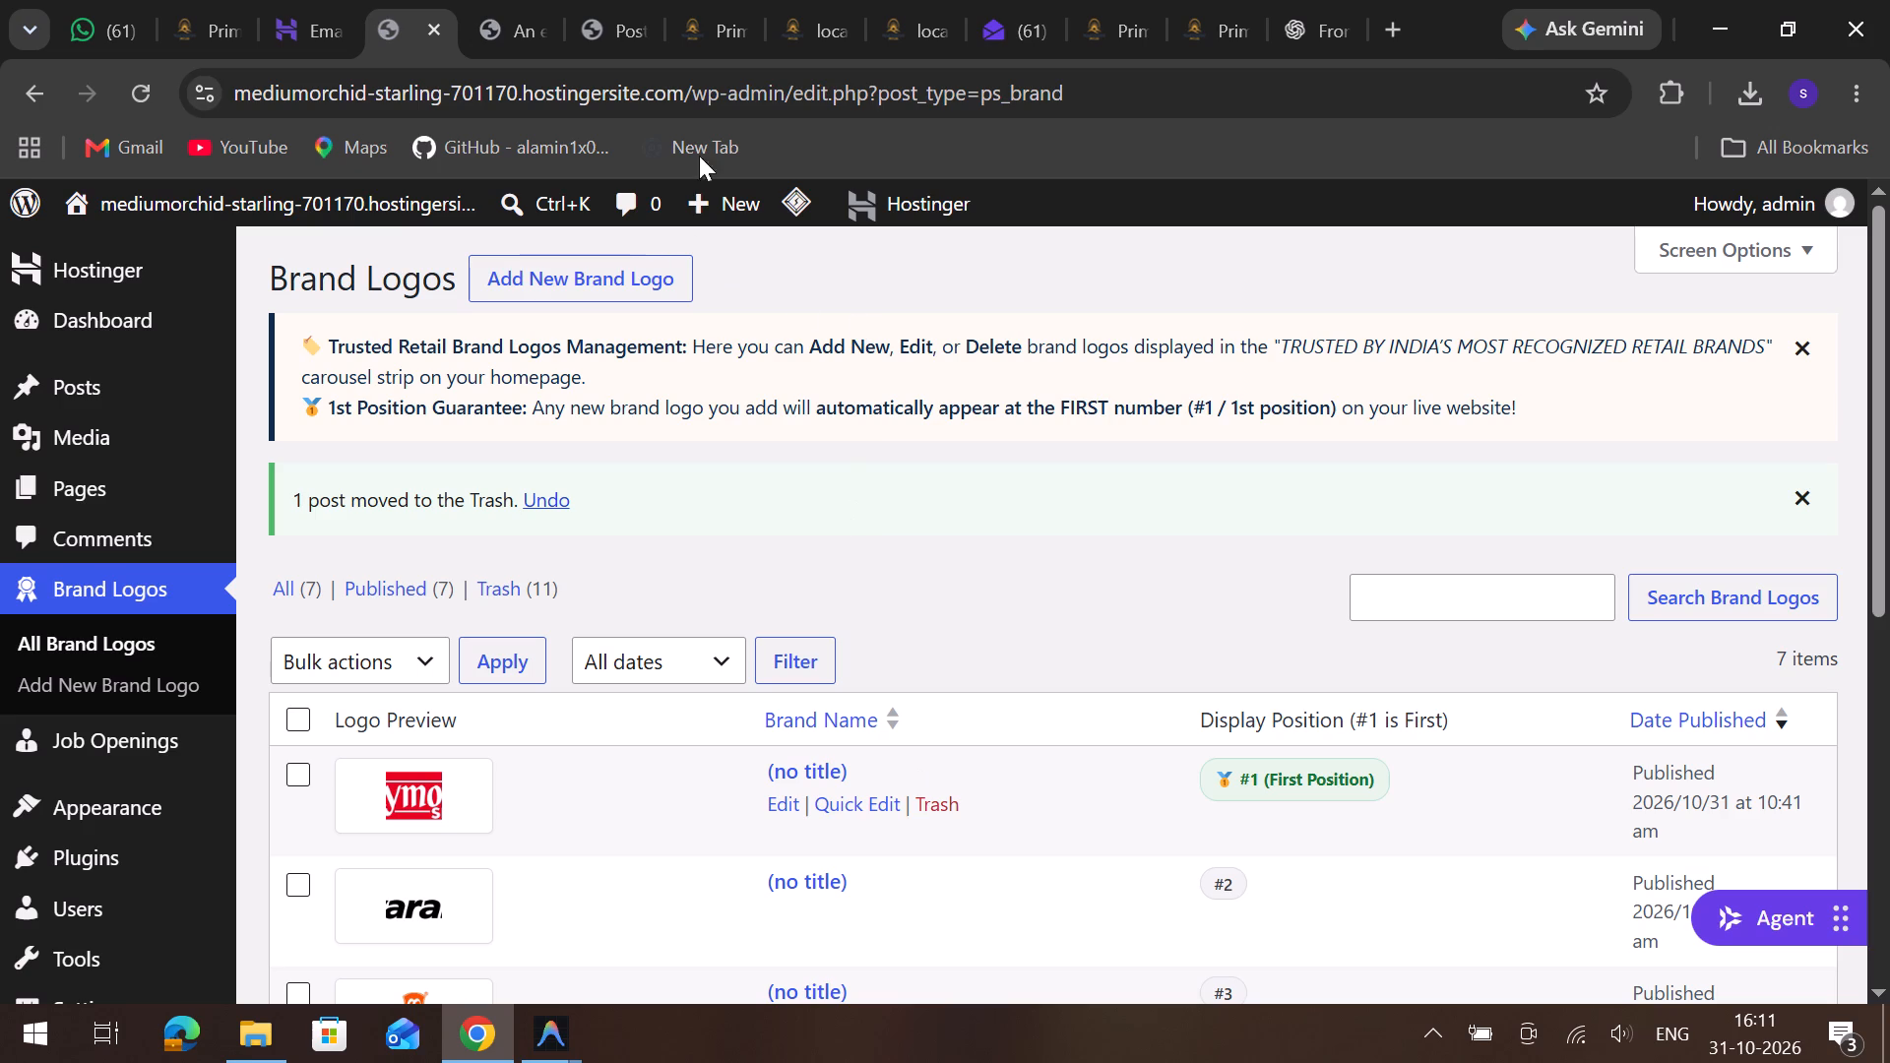
Reload the live homepage and examine its sections from the territory footprint to Our Blogs.
click(1224, 27)
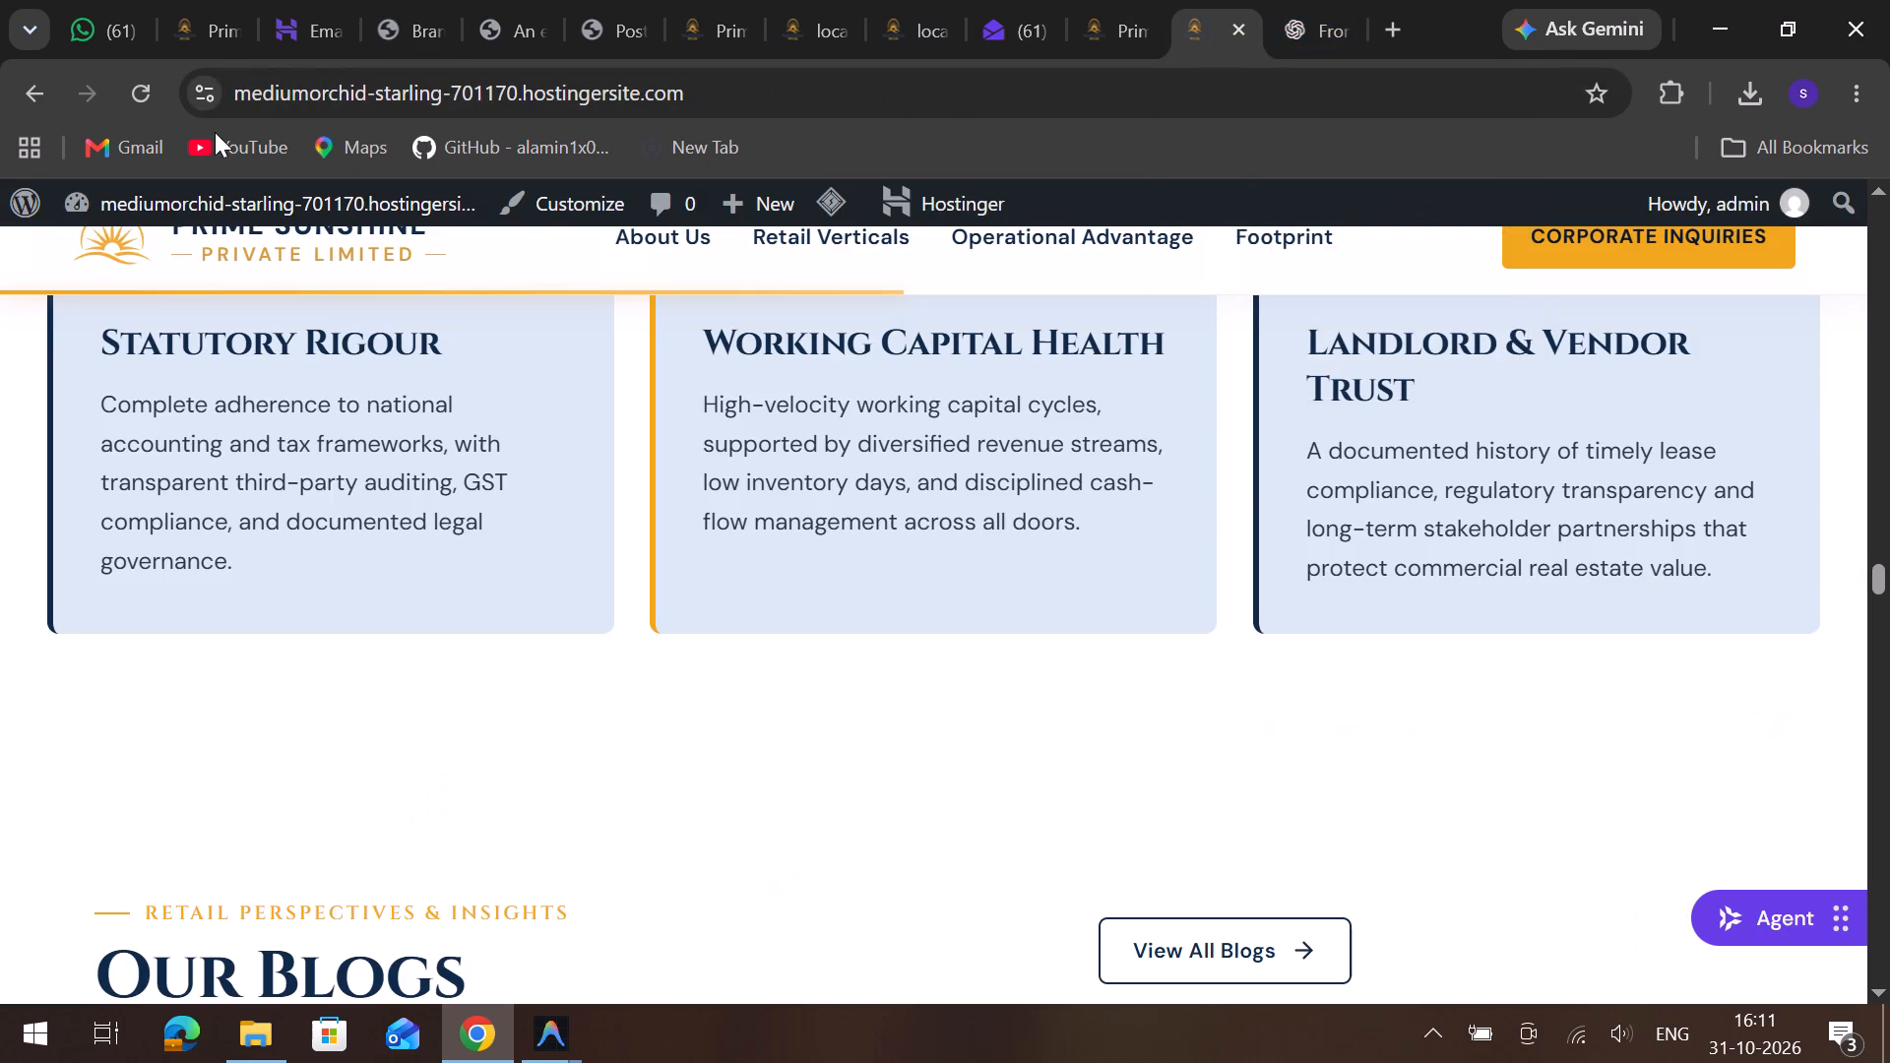
click(142, 102)
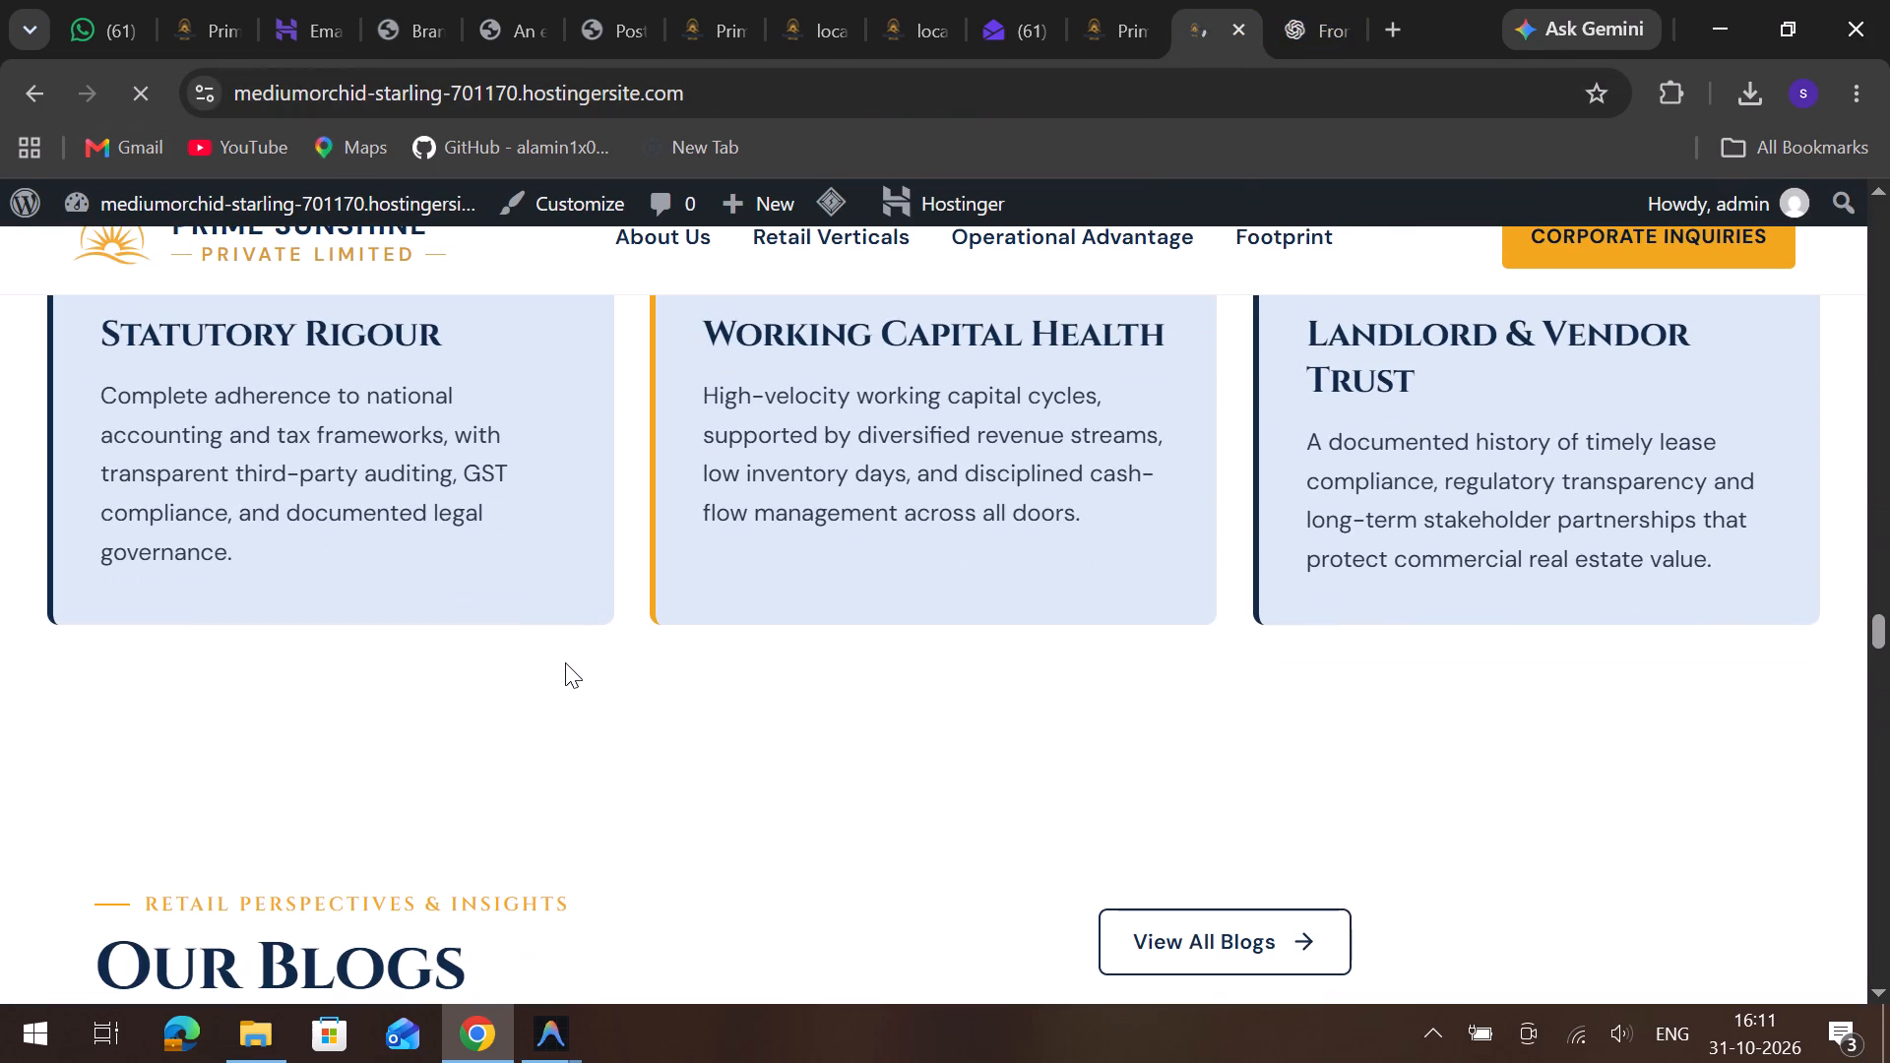
scroll(565, 662, down, 2)
scroll(565, 662, up, 1)
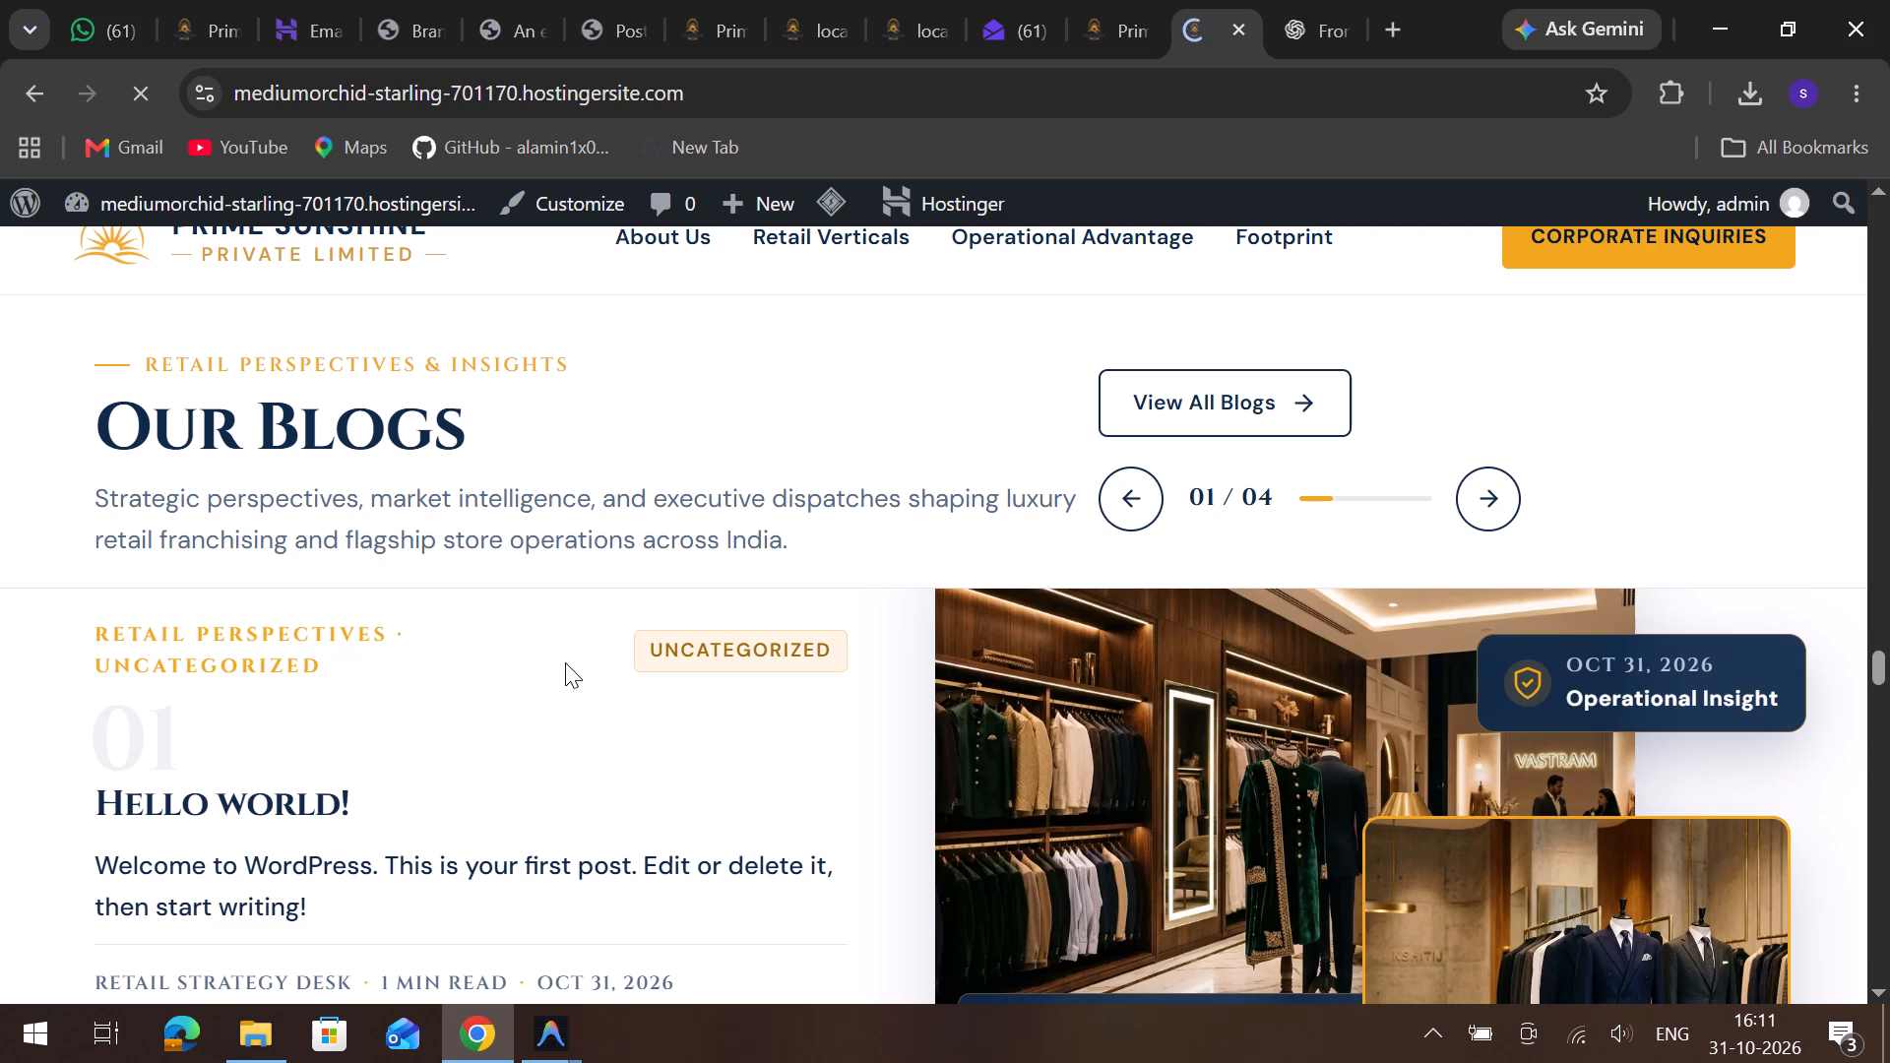
scroll(565, 662, up, 1)
scroll(565, 662, down, 1)
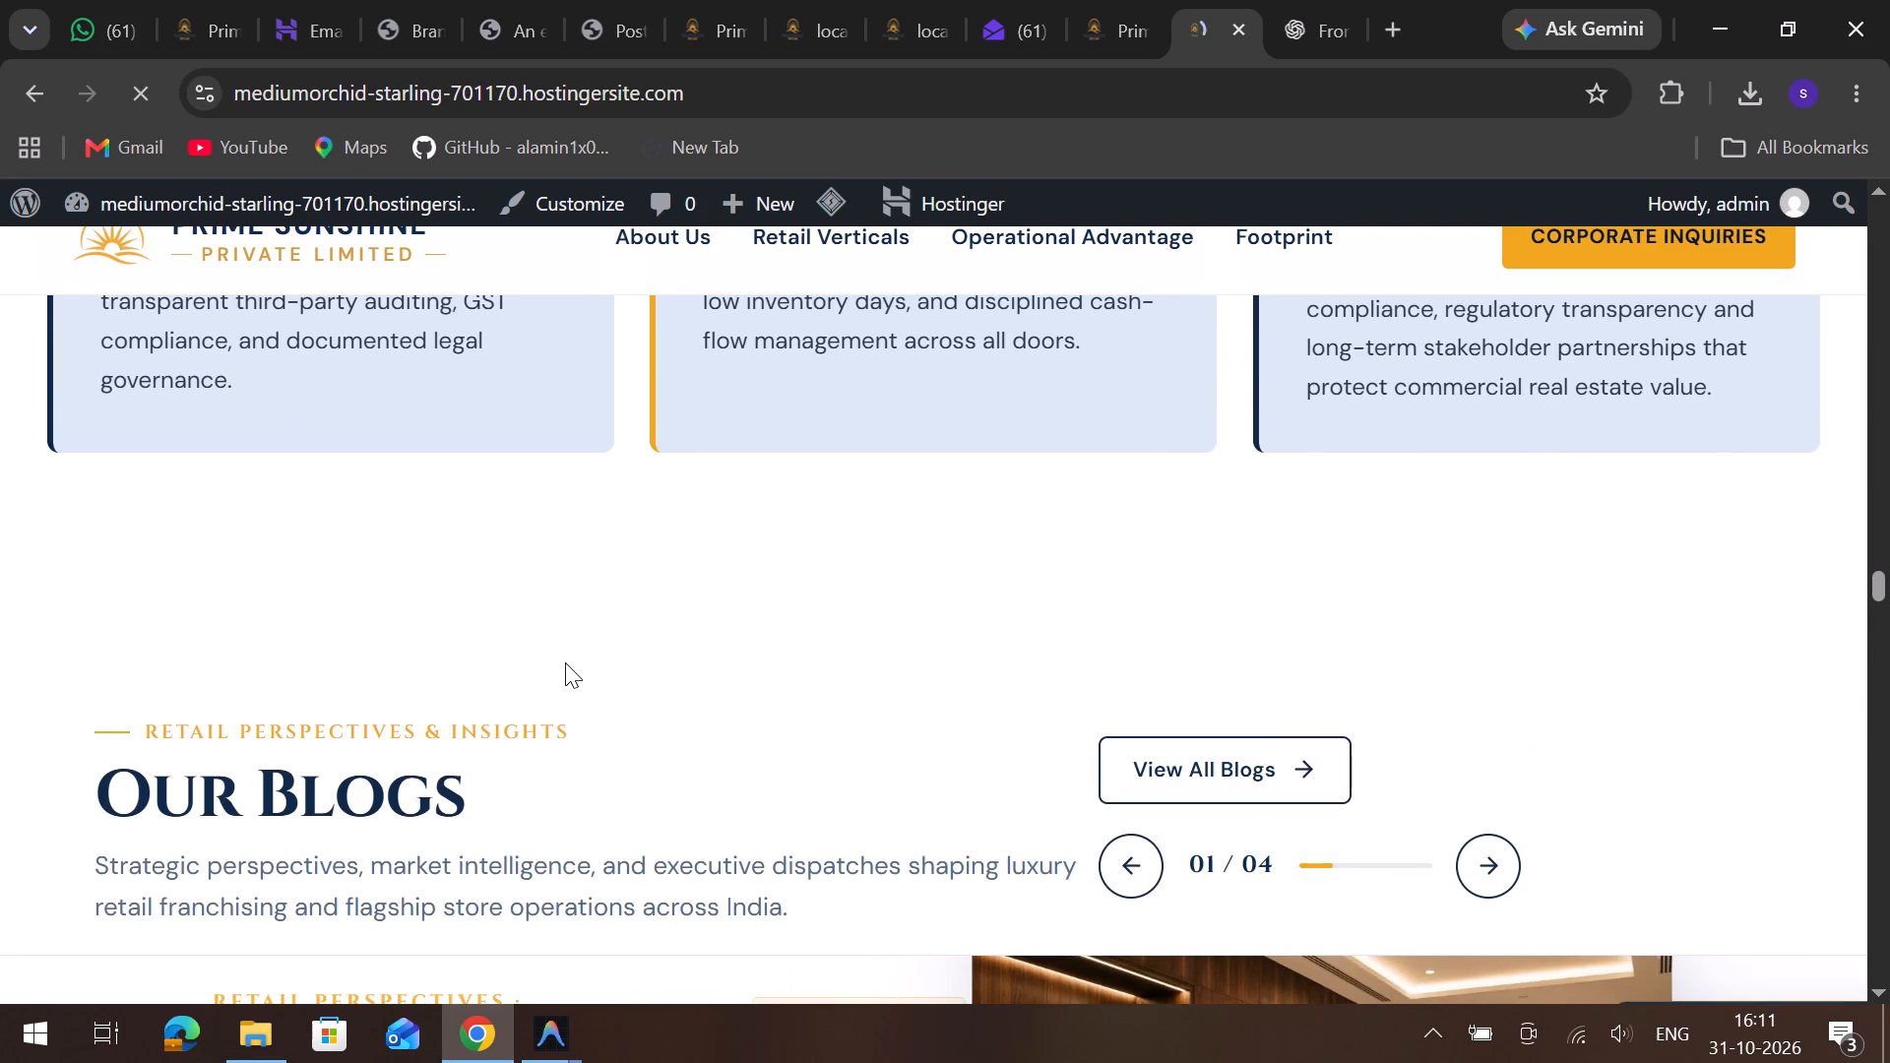
scroll(565, 662, down, 1)
scroll(565, 662, up, 2)
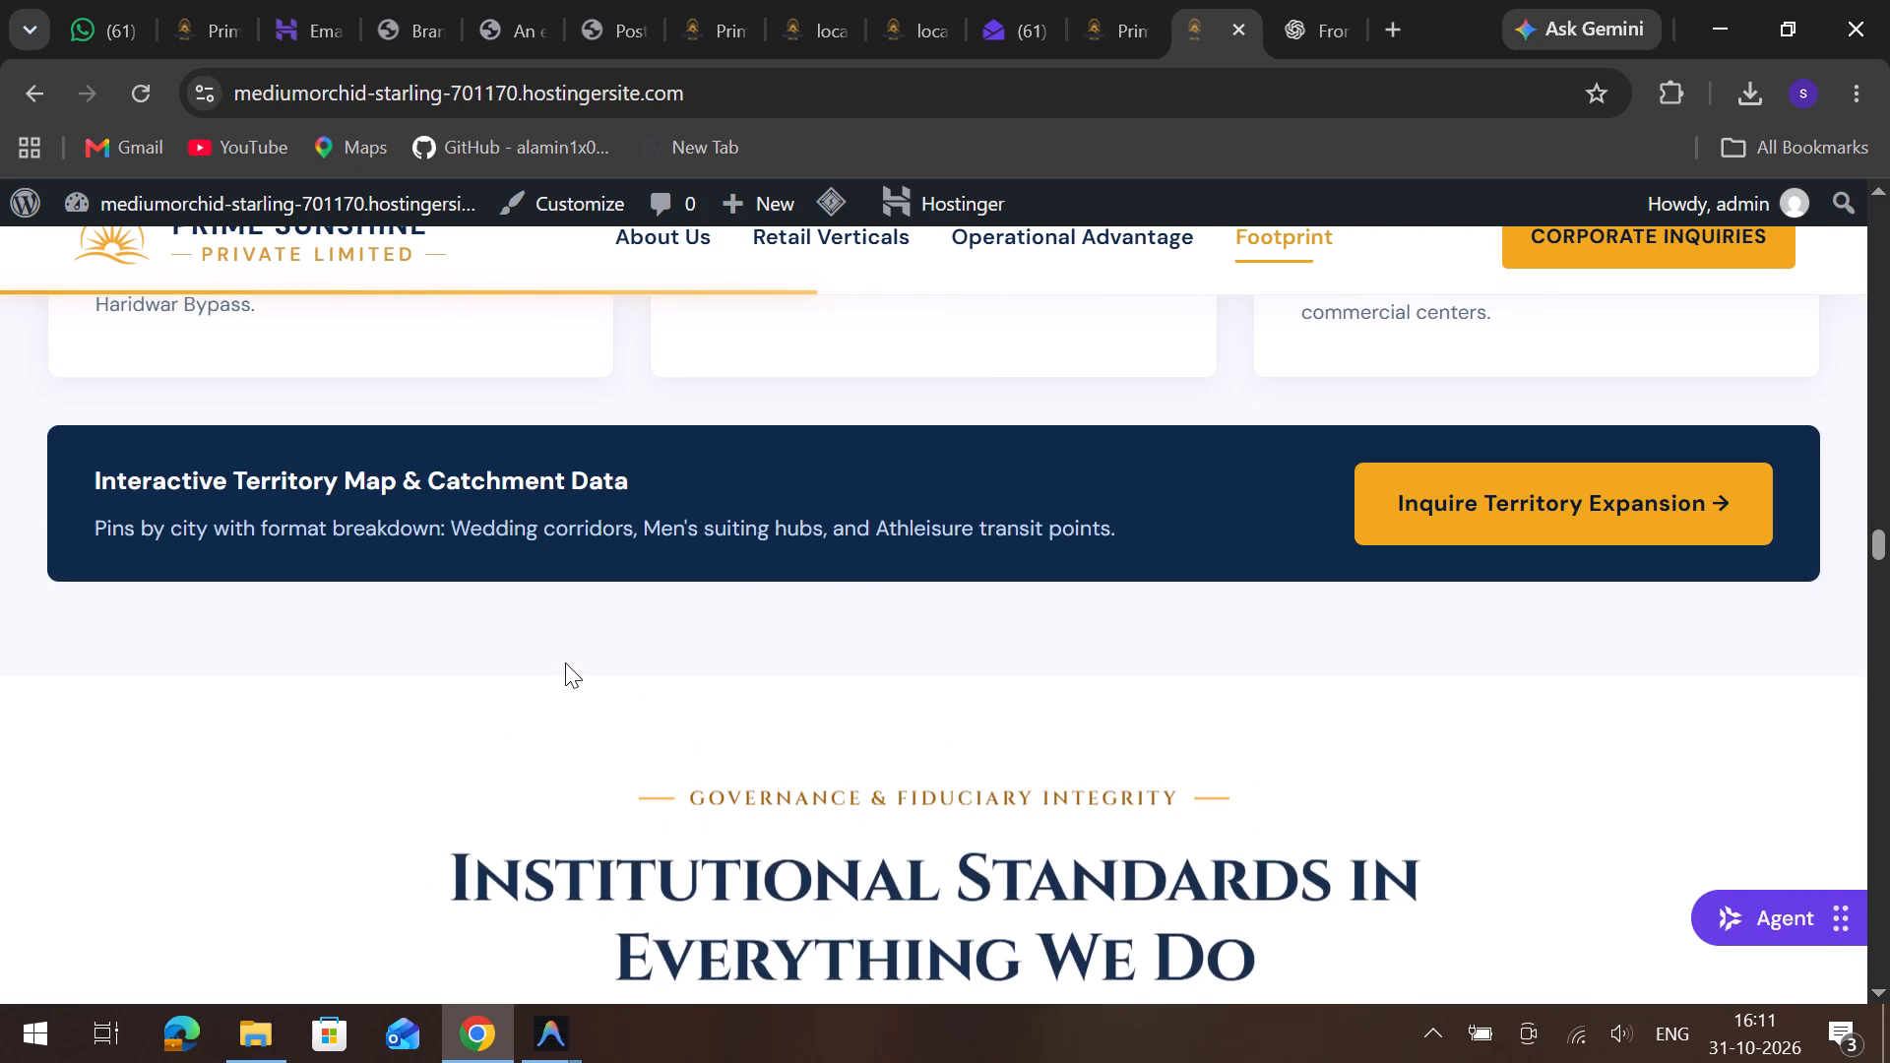
scroll(565, 662, up, 1)
scroll(565, 662, down, 1)
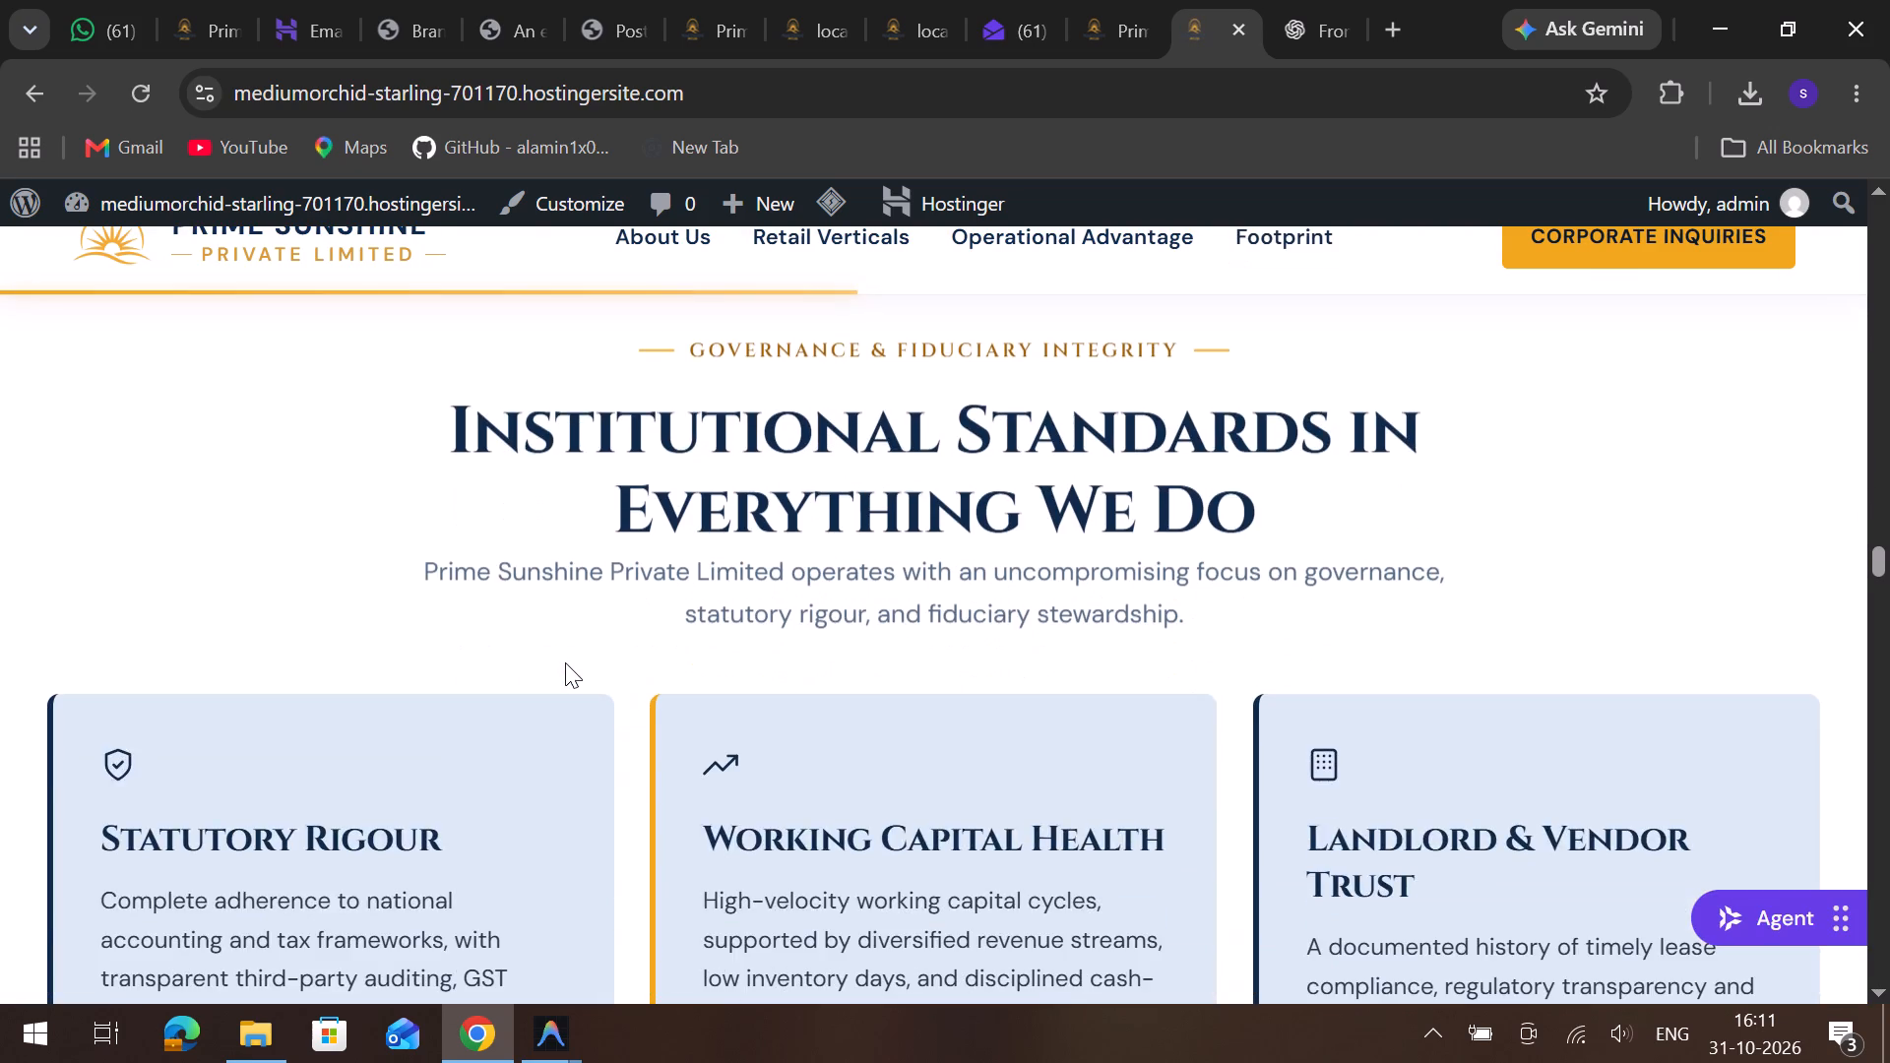
scroll(565, 662, down, 2)
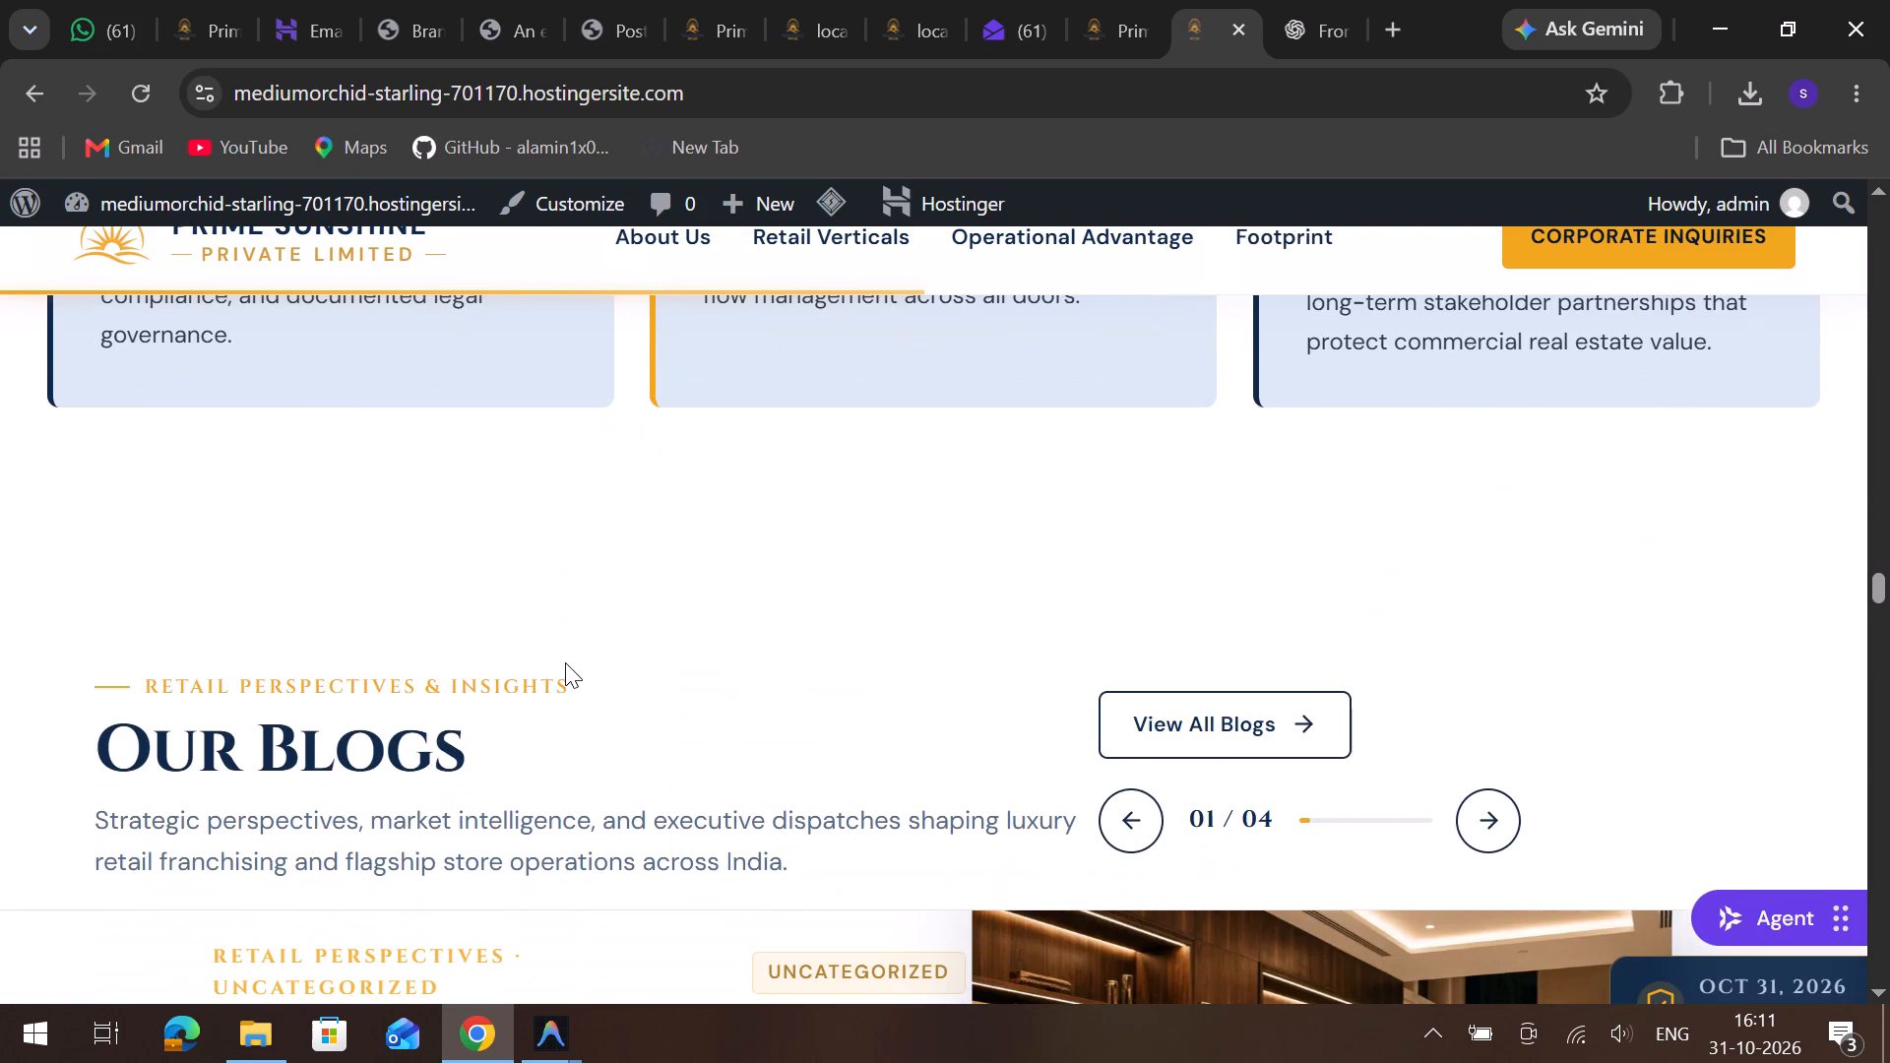
scroll(565, 662, down, 1)
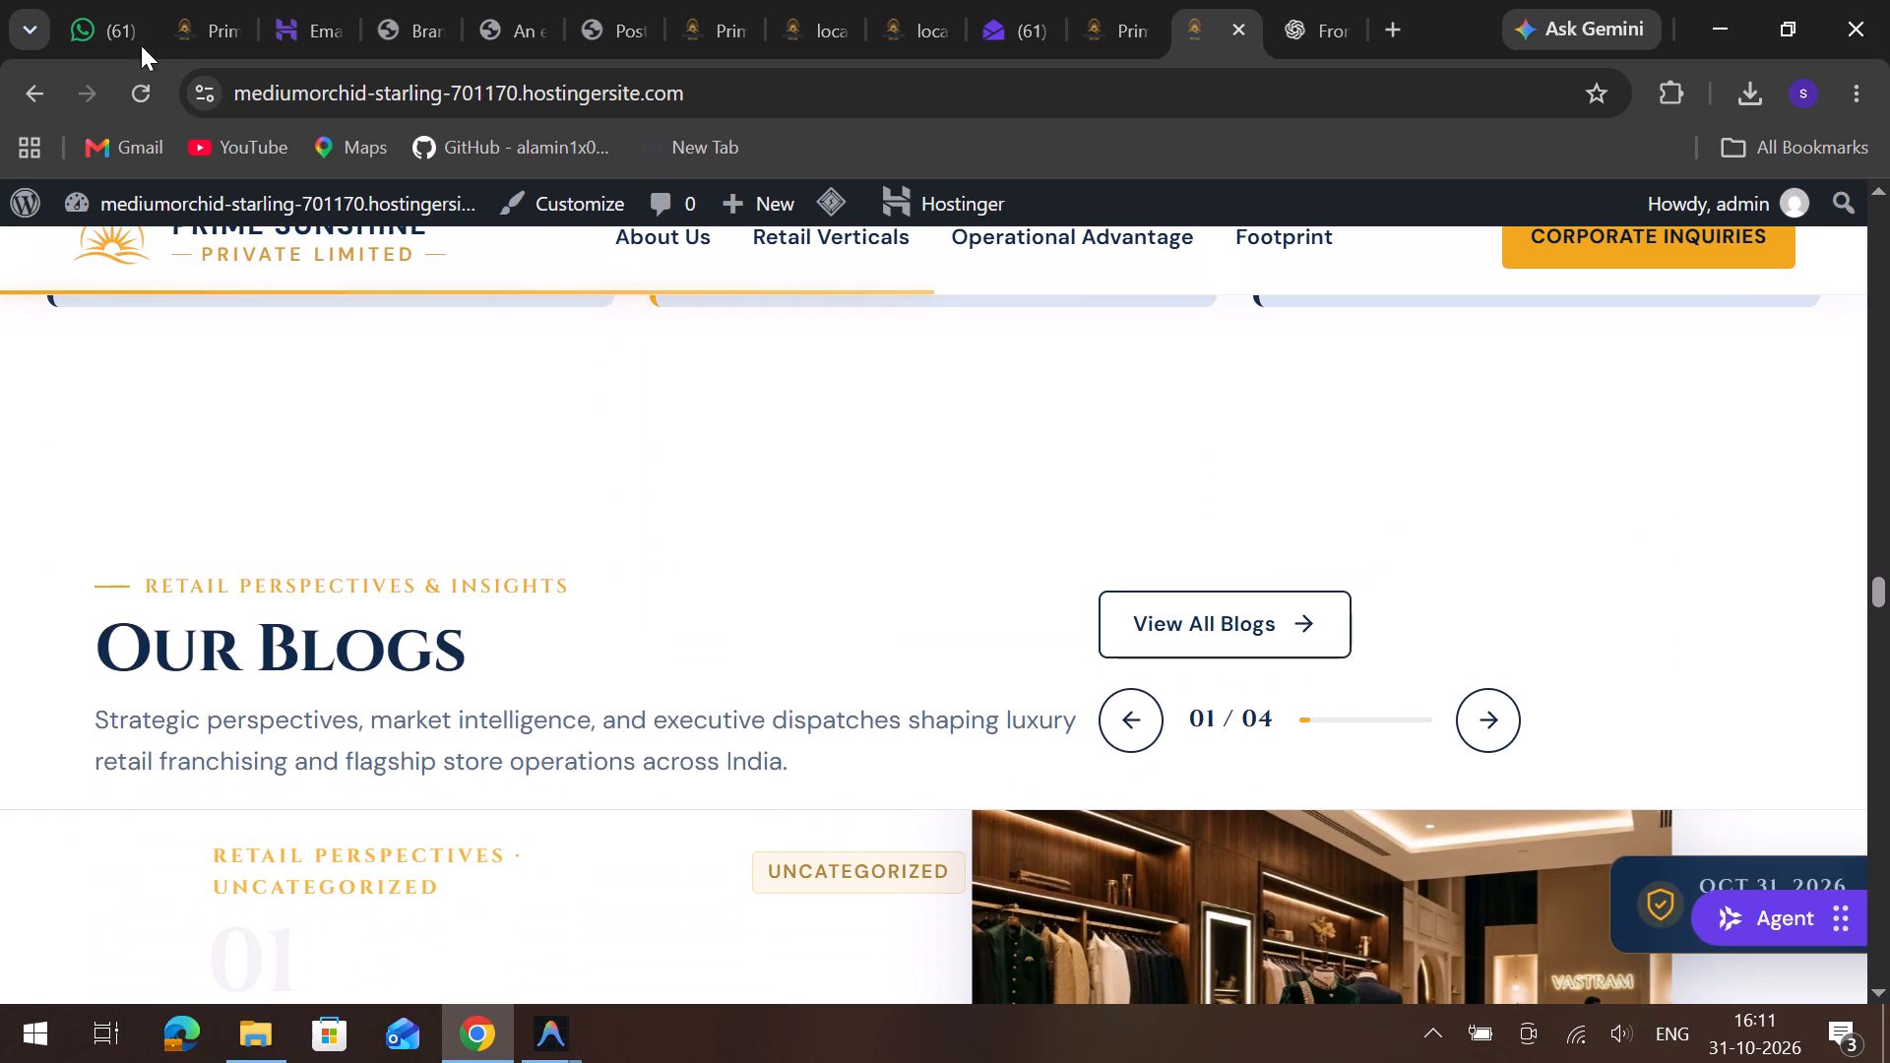
Reload the homepage again and examine the Our Blogs slides, the frequently asked questions and the contact section.
click(136, 95)
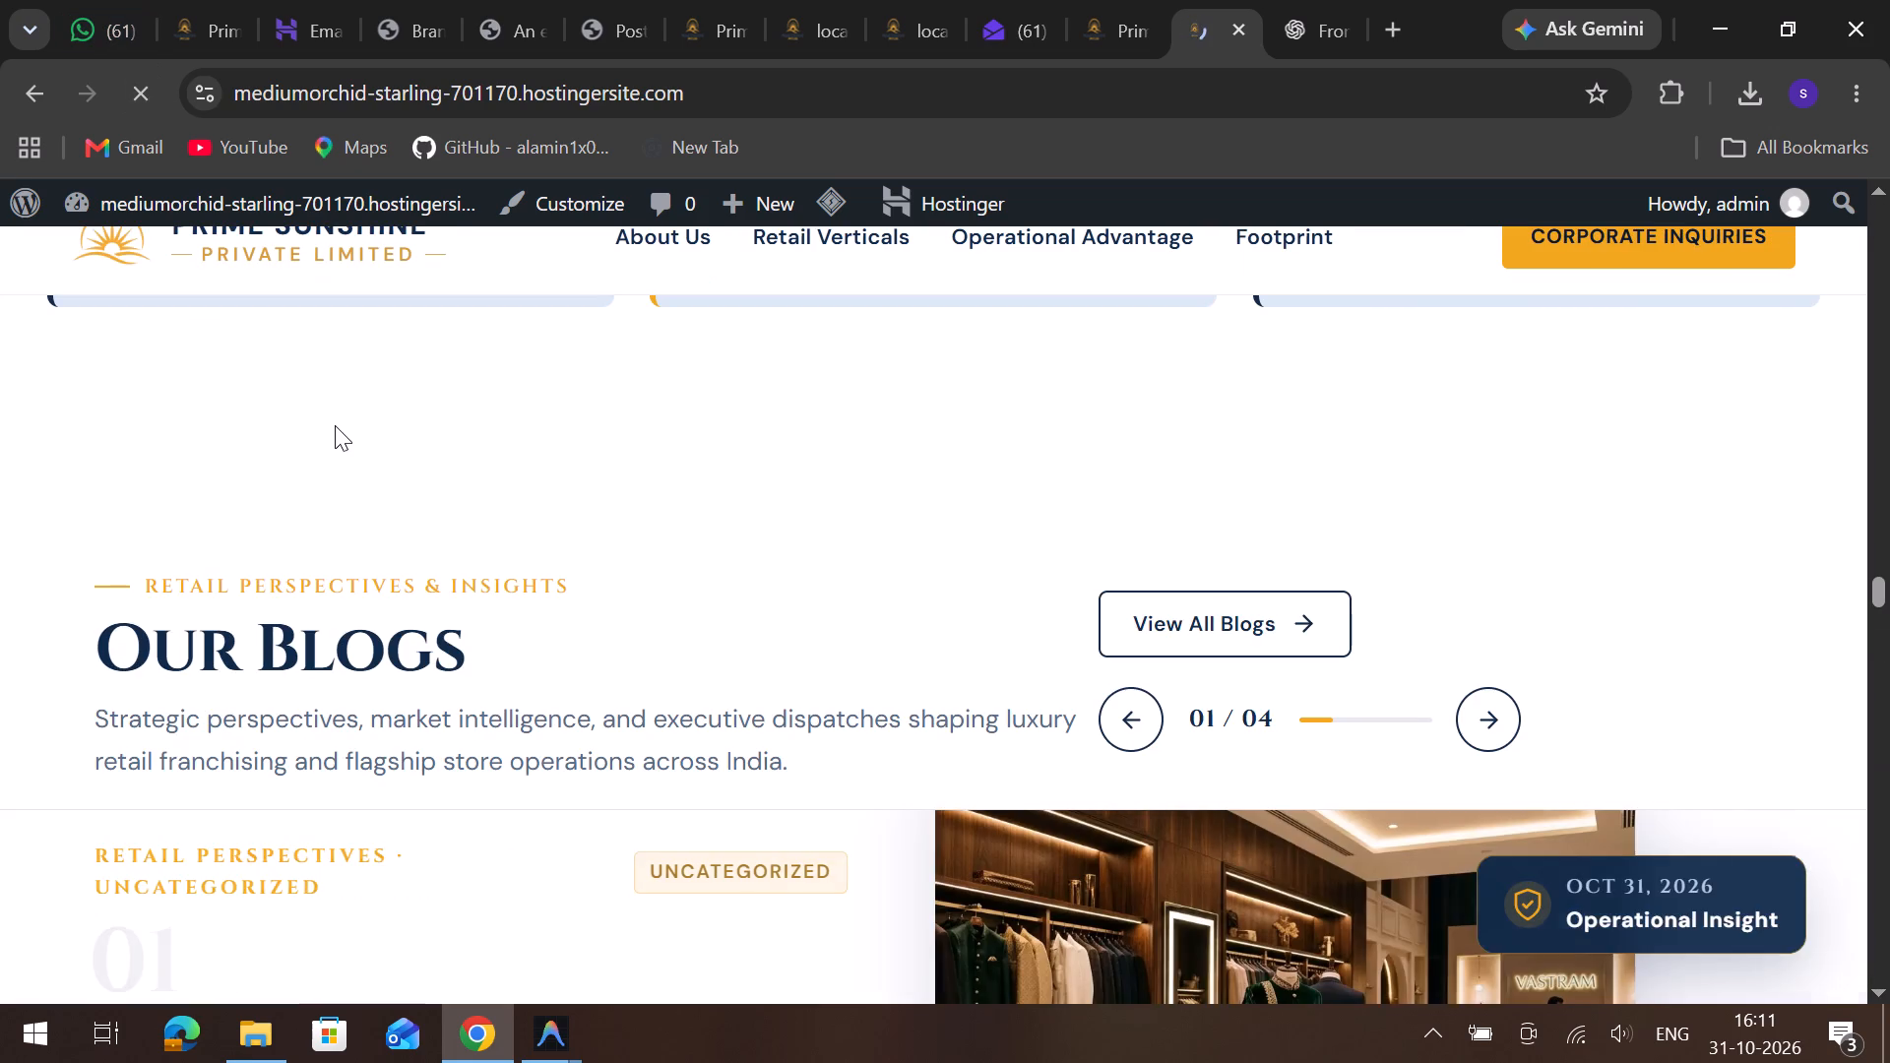
scroll(734, 650, down, 2)
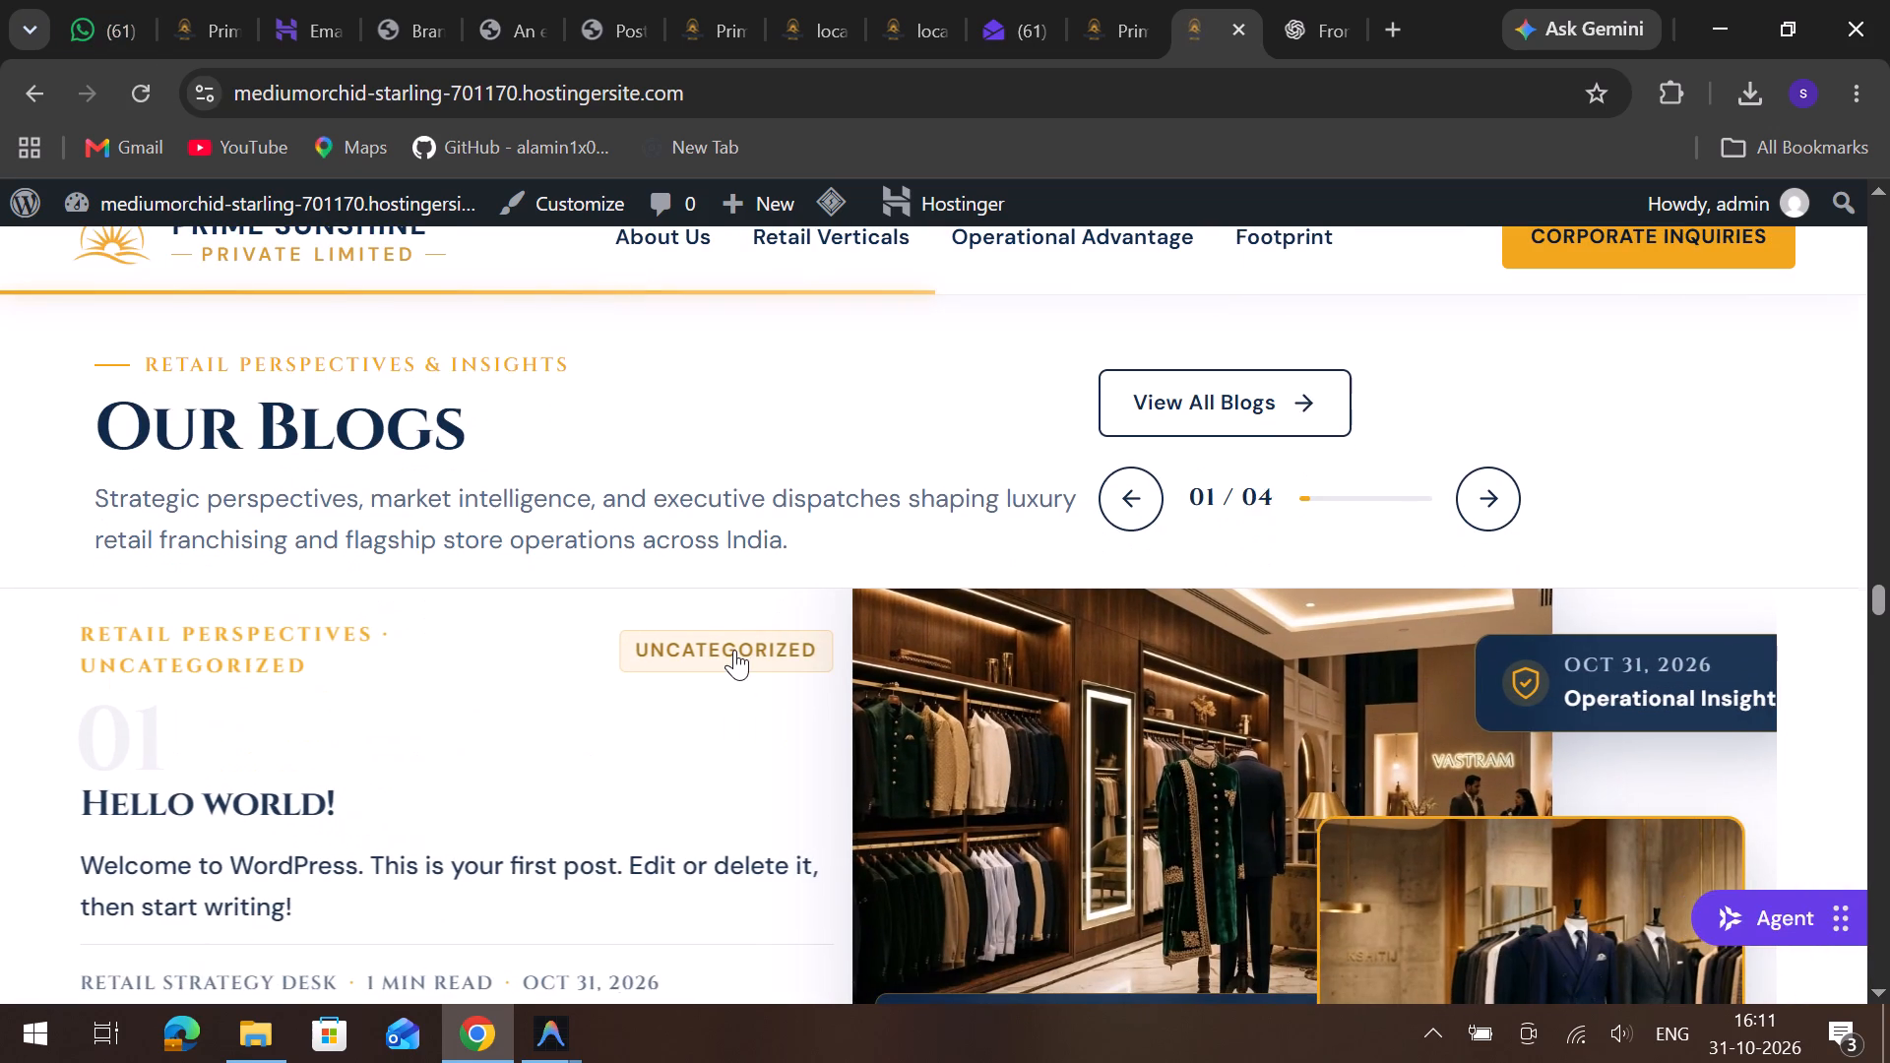
scroll(734, 650, down, 2)
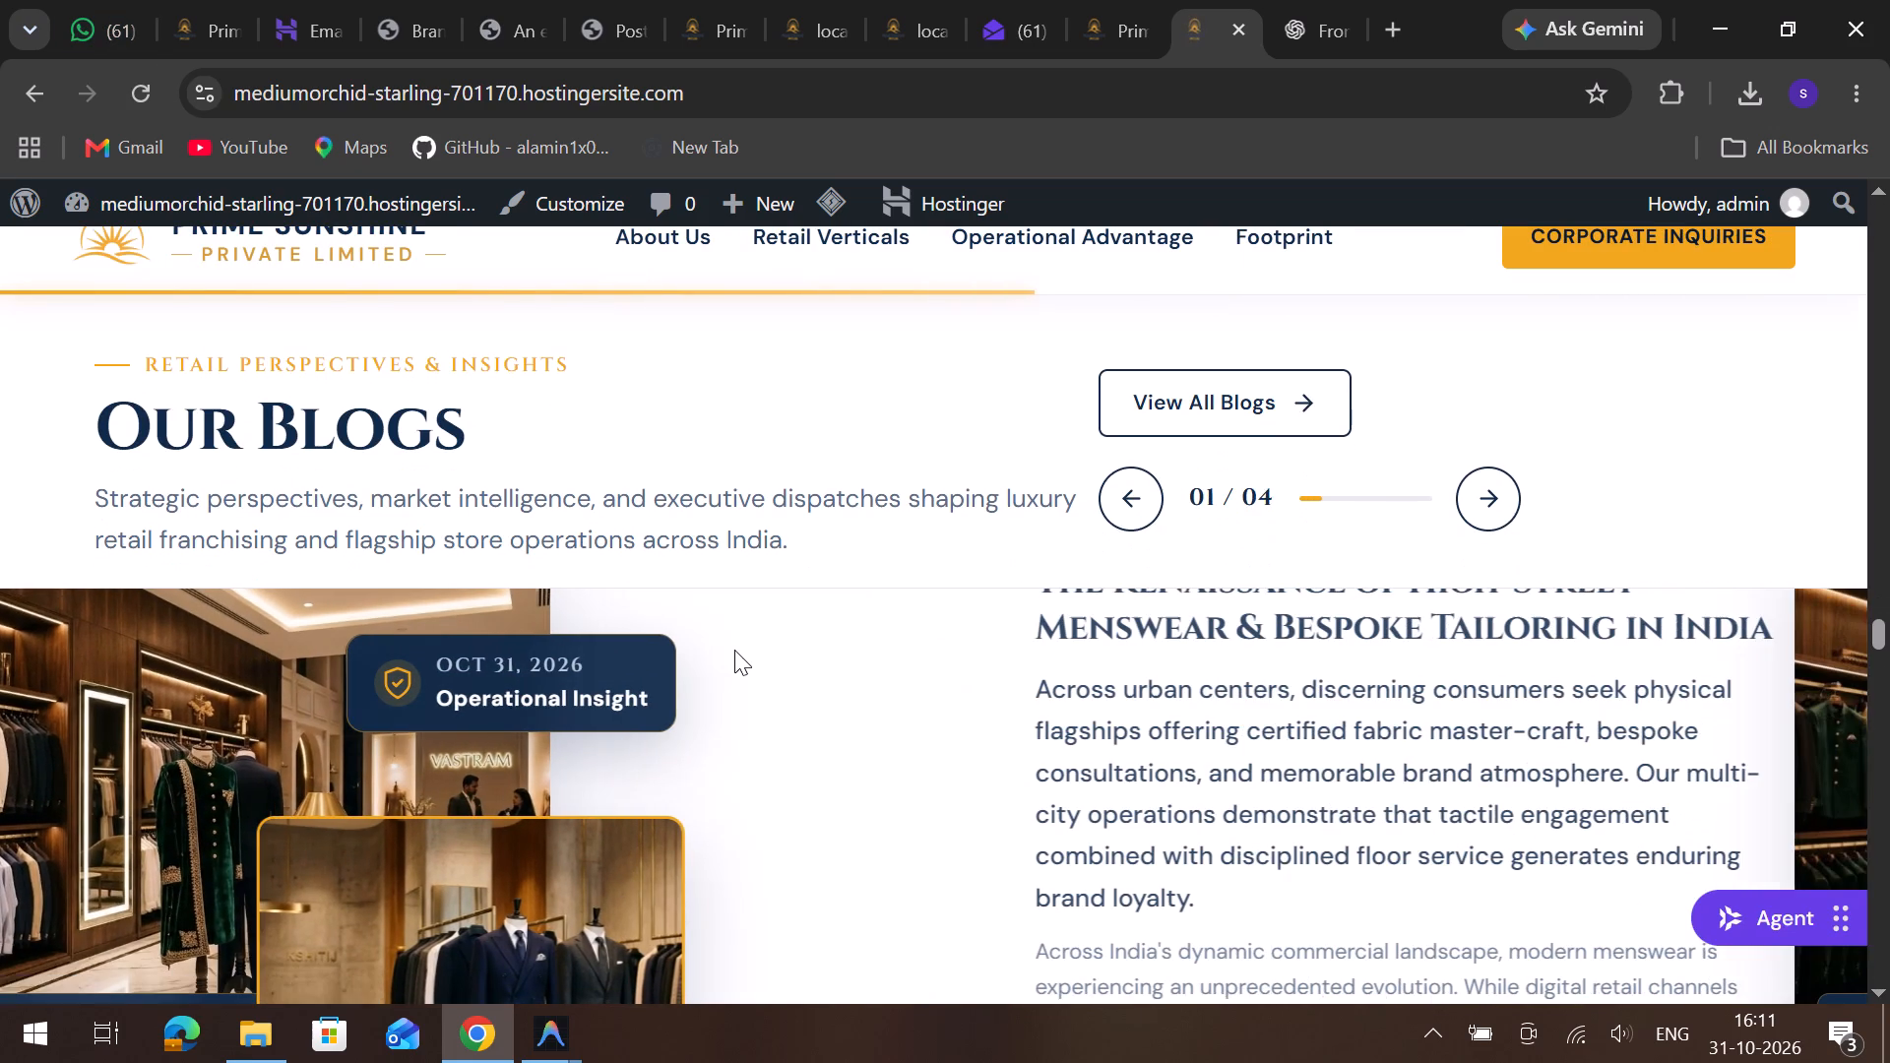
scroll(734, 650, down, 1)
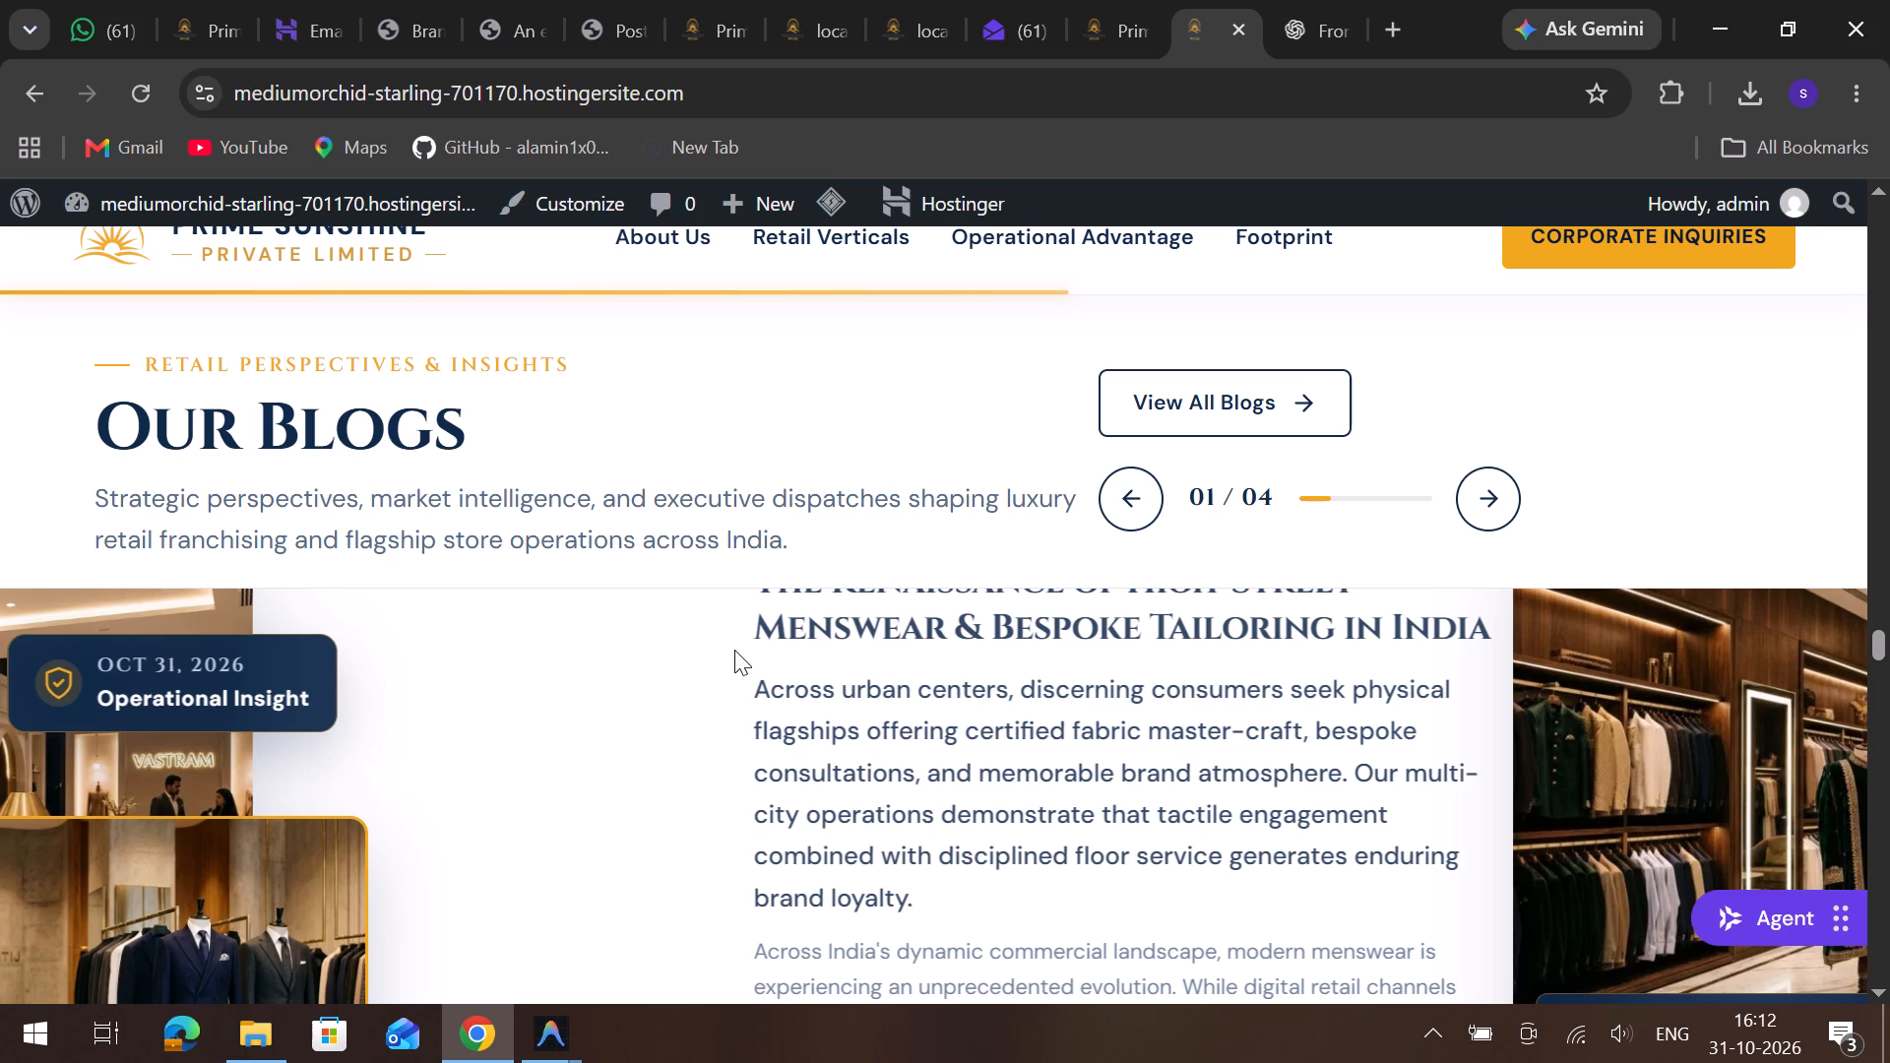
scroll(734, 650, down, 2)
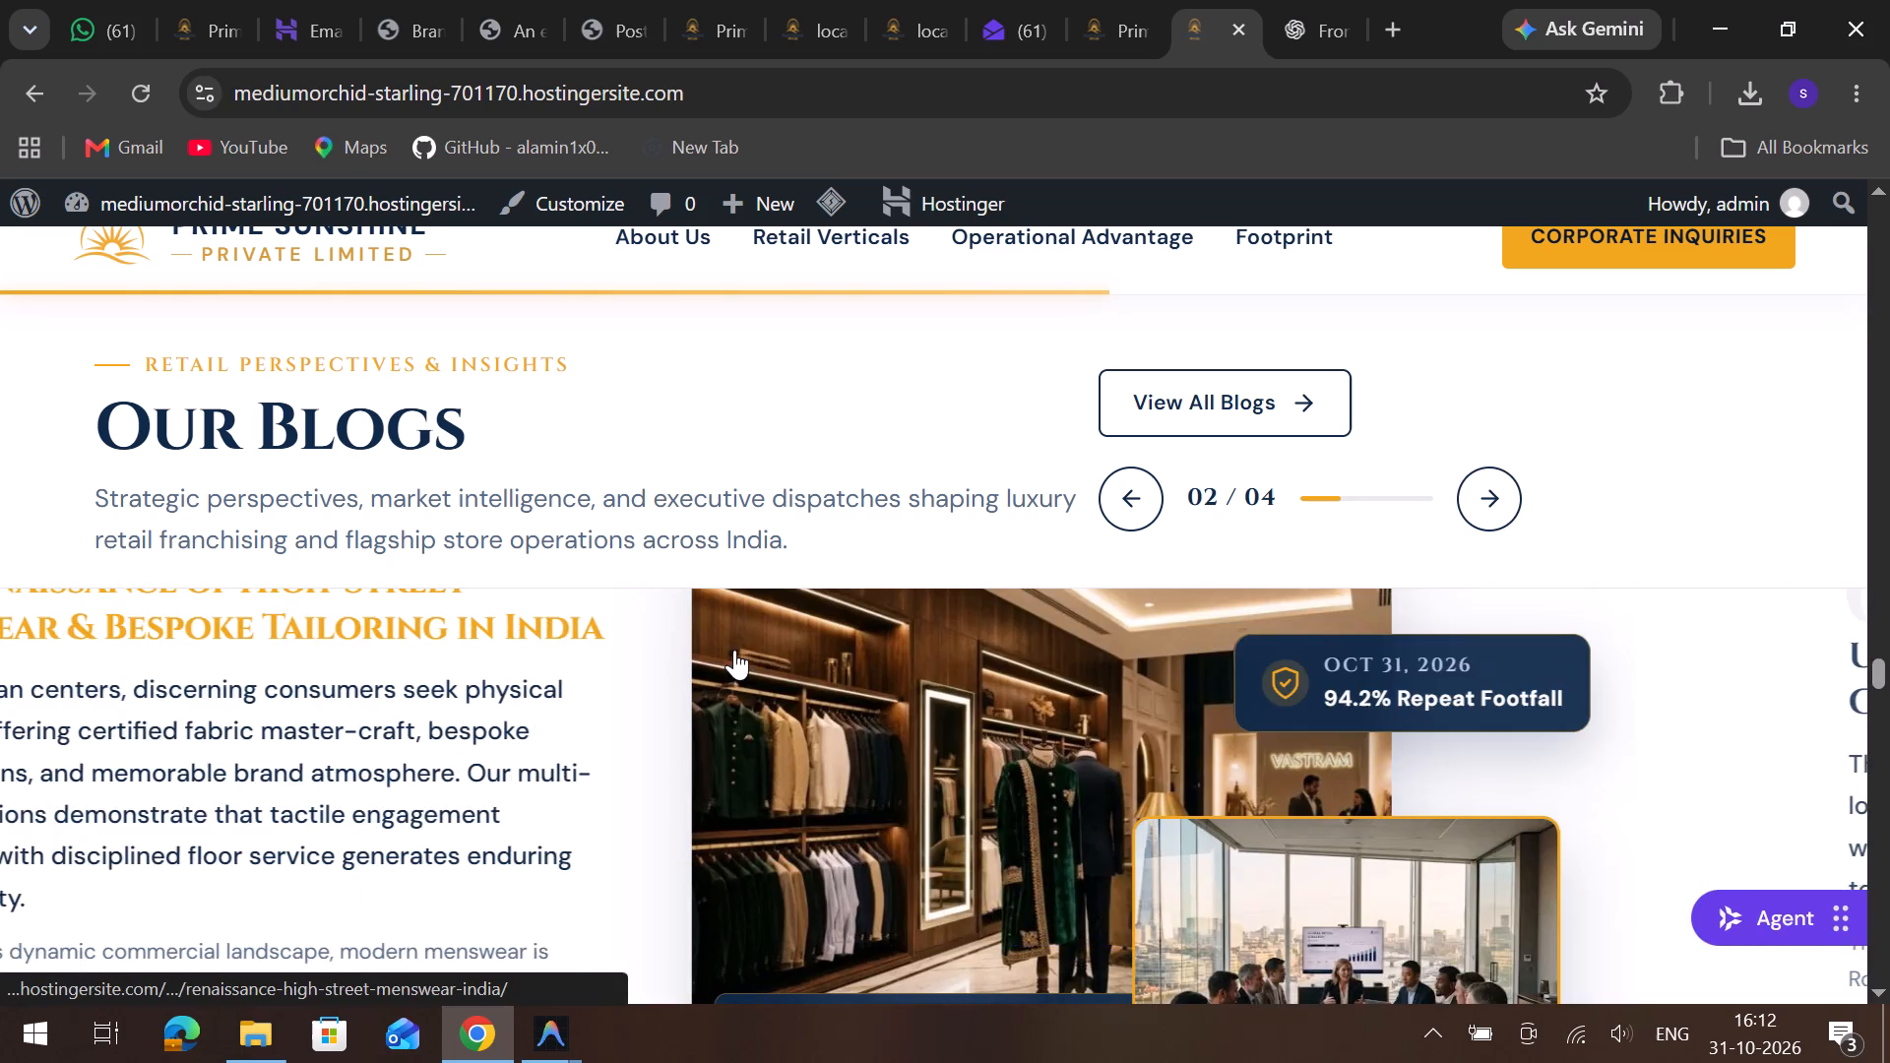
scroll(734, 650, down, 4)
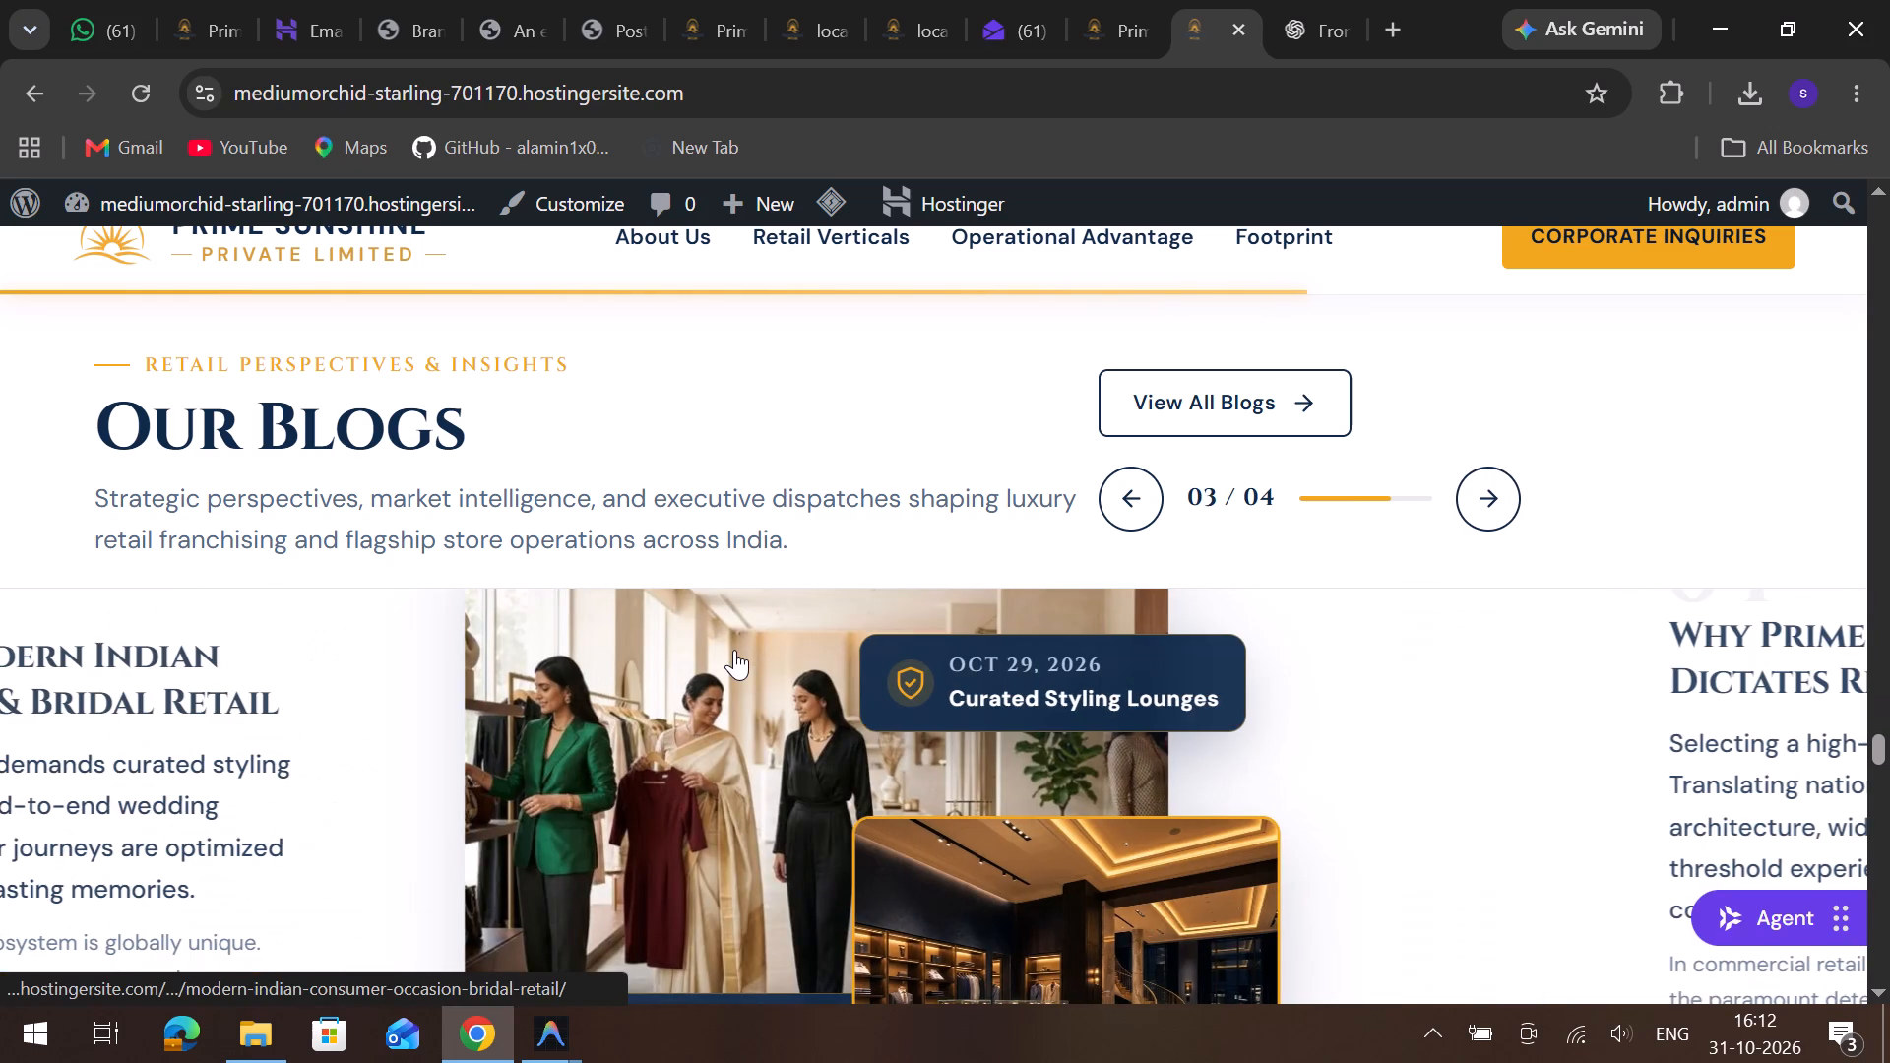
scroll(734, 650, down, 3)
scroll(734, 650, up, 1)
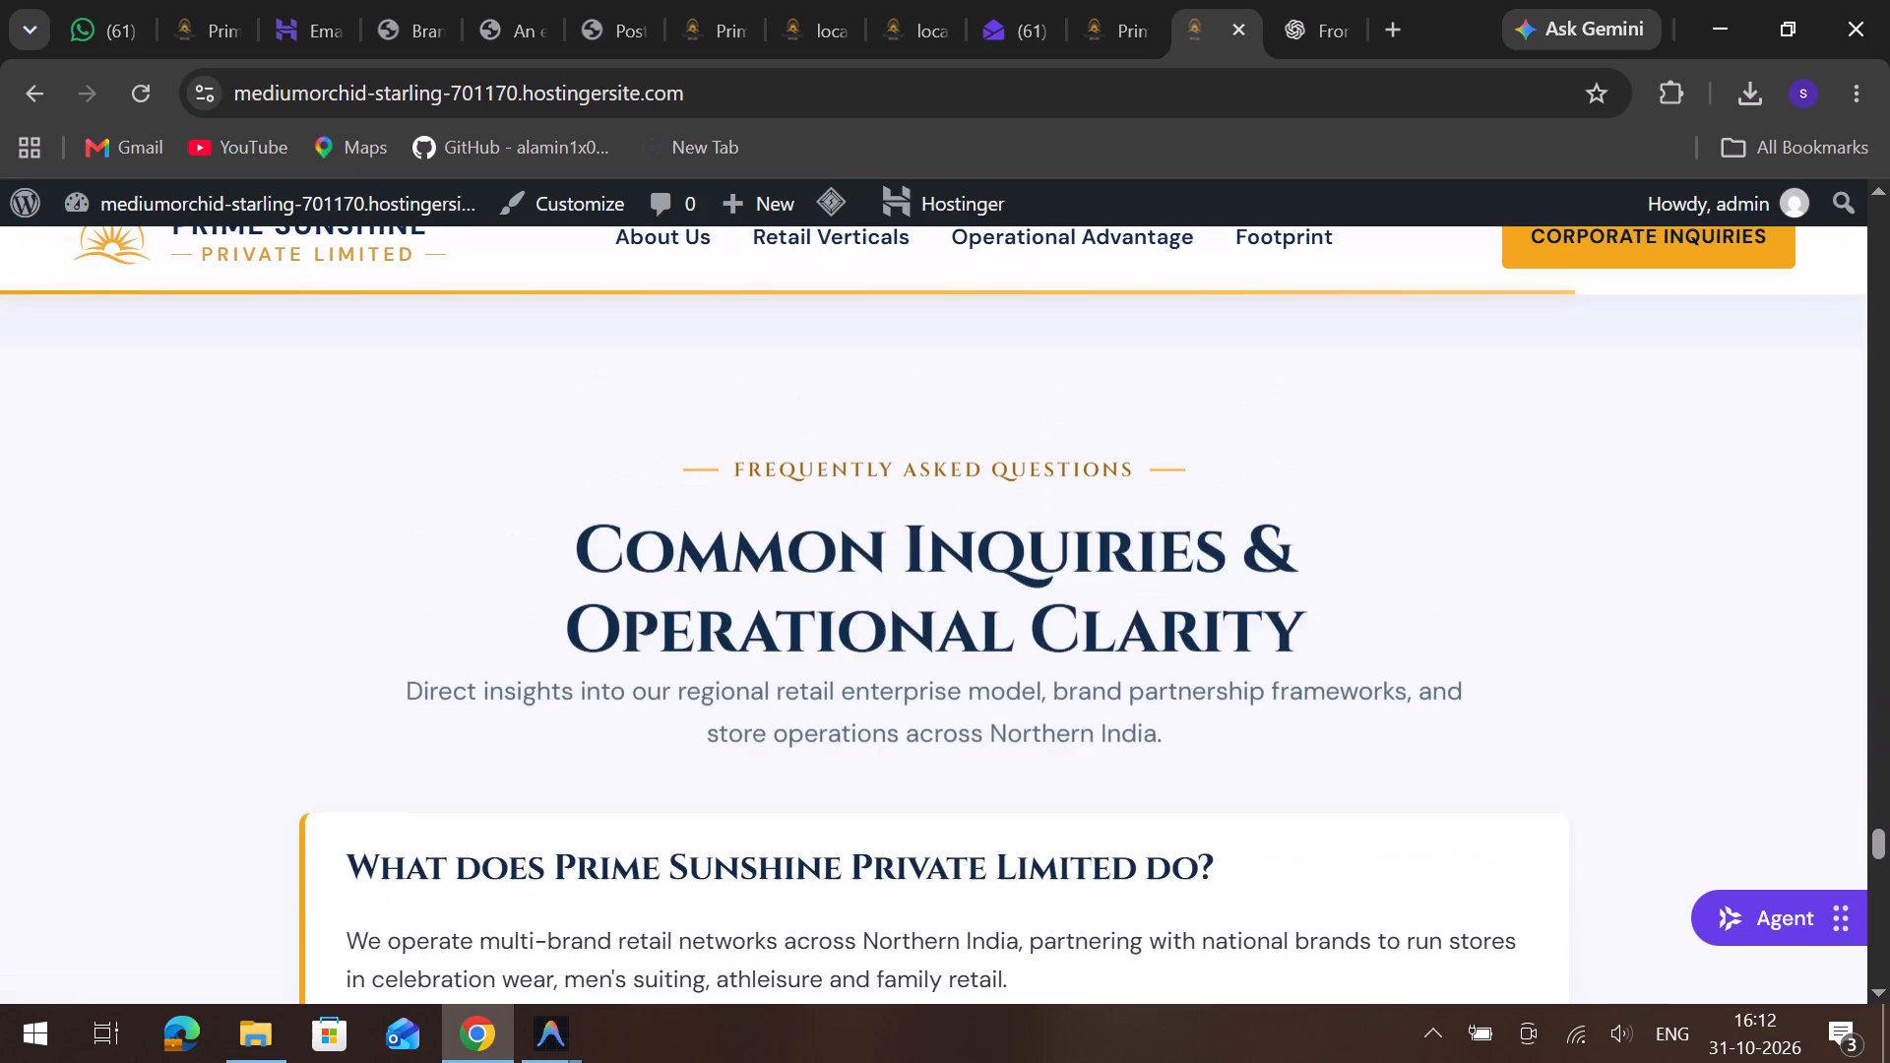
scroll(734, 650, up, 2)
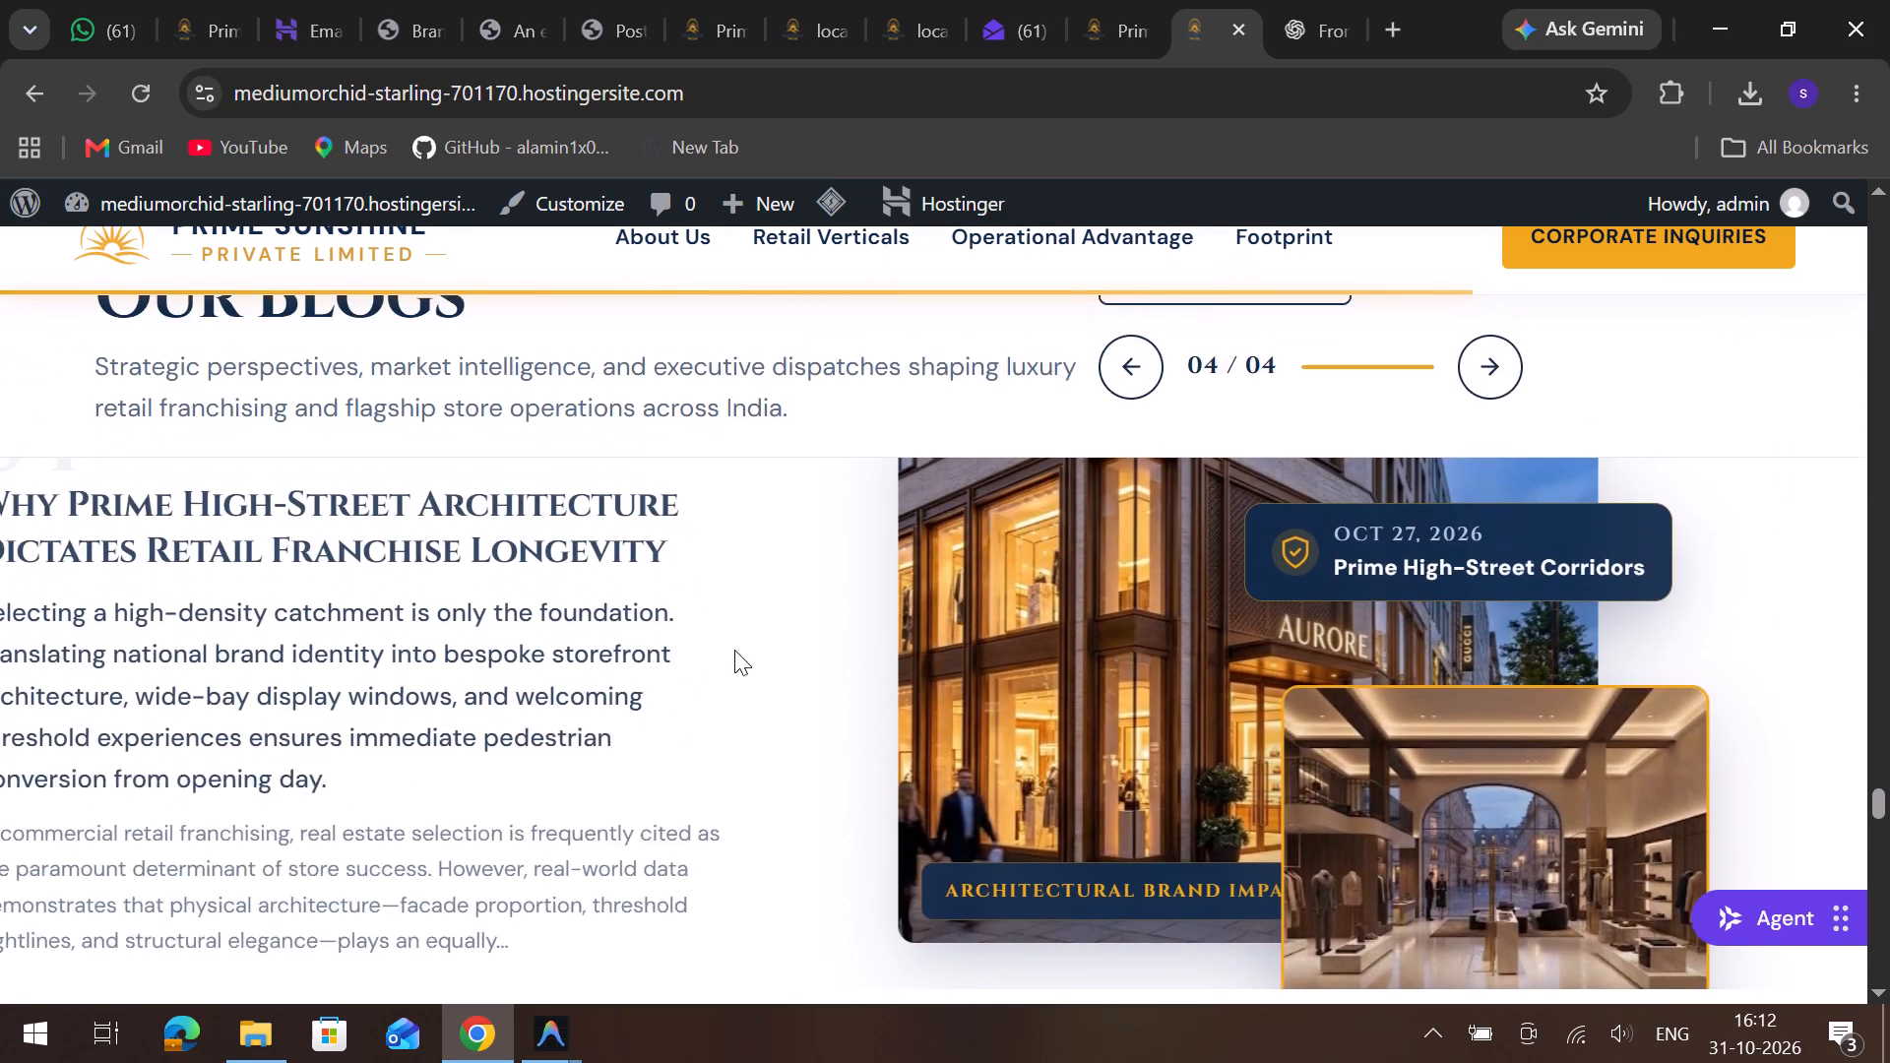
scroll(734, 650, down, 4)
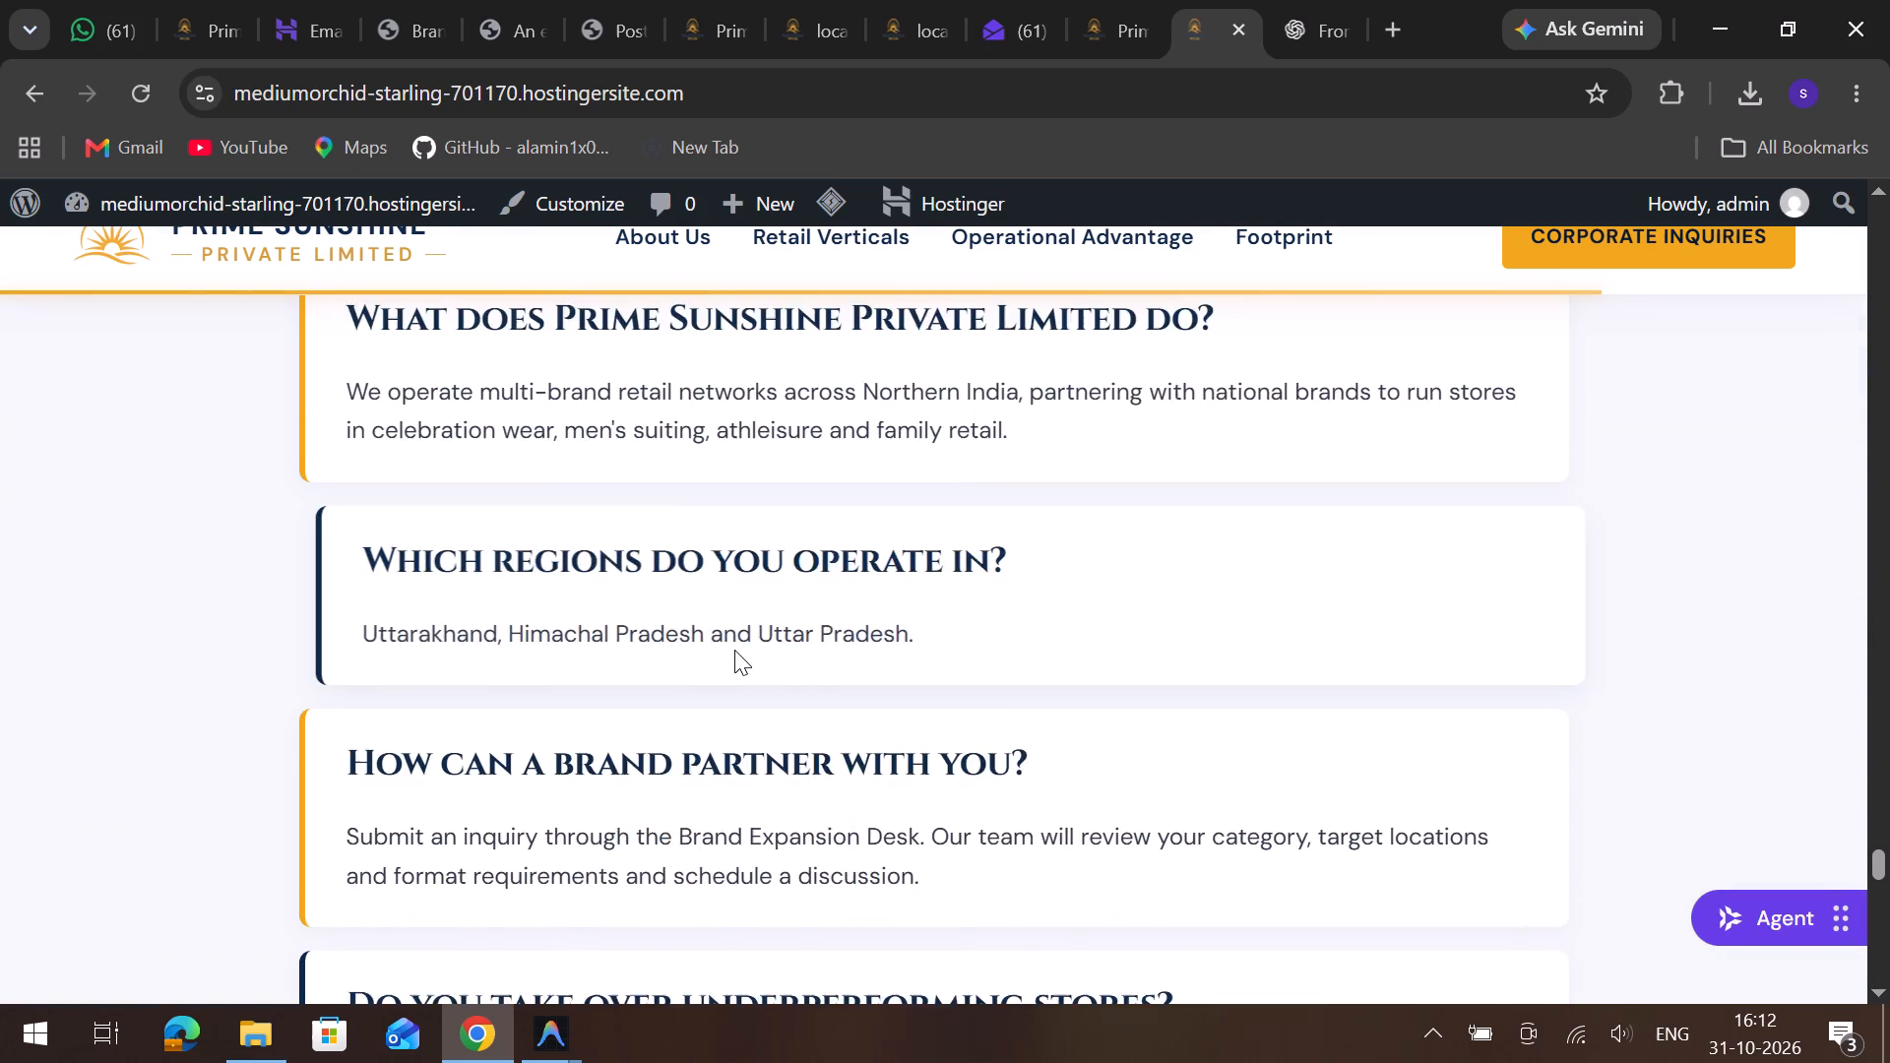
scroll(734, 650, down, 1)
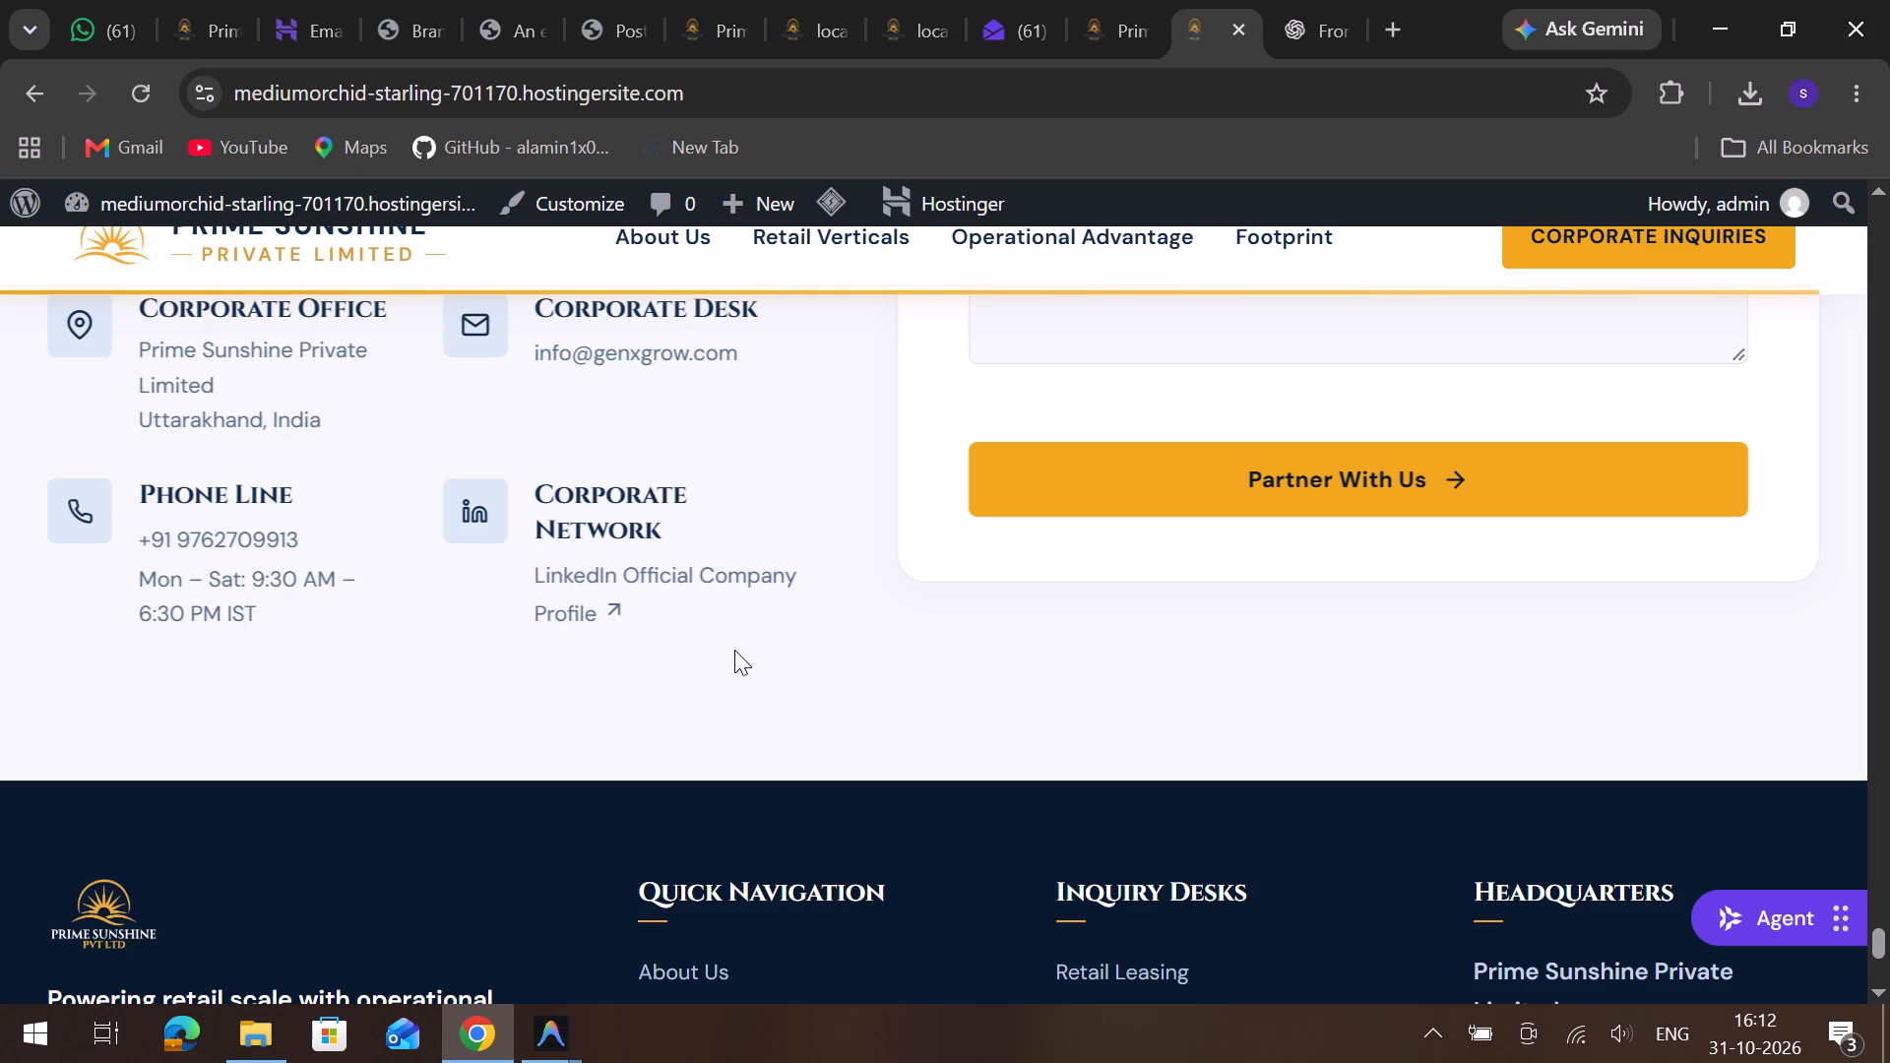
Return to the Brand Logos list in the WordPress admin and recheck its entries.
click(304, 32)
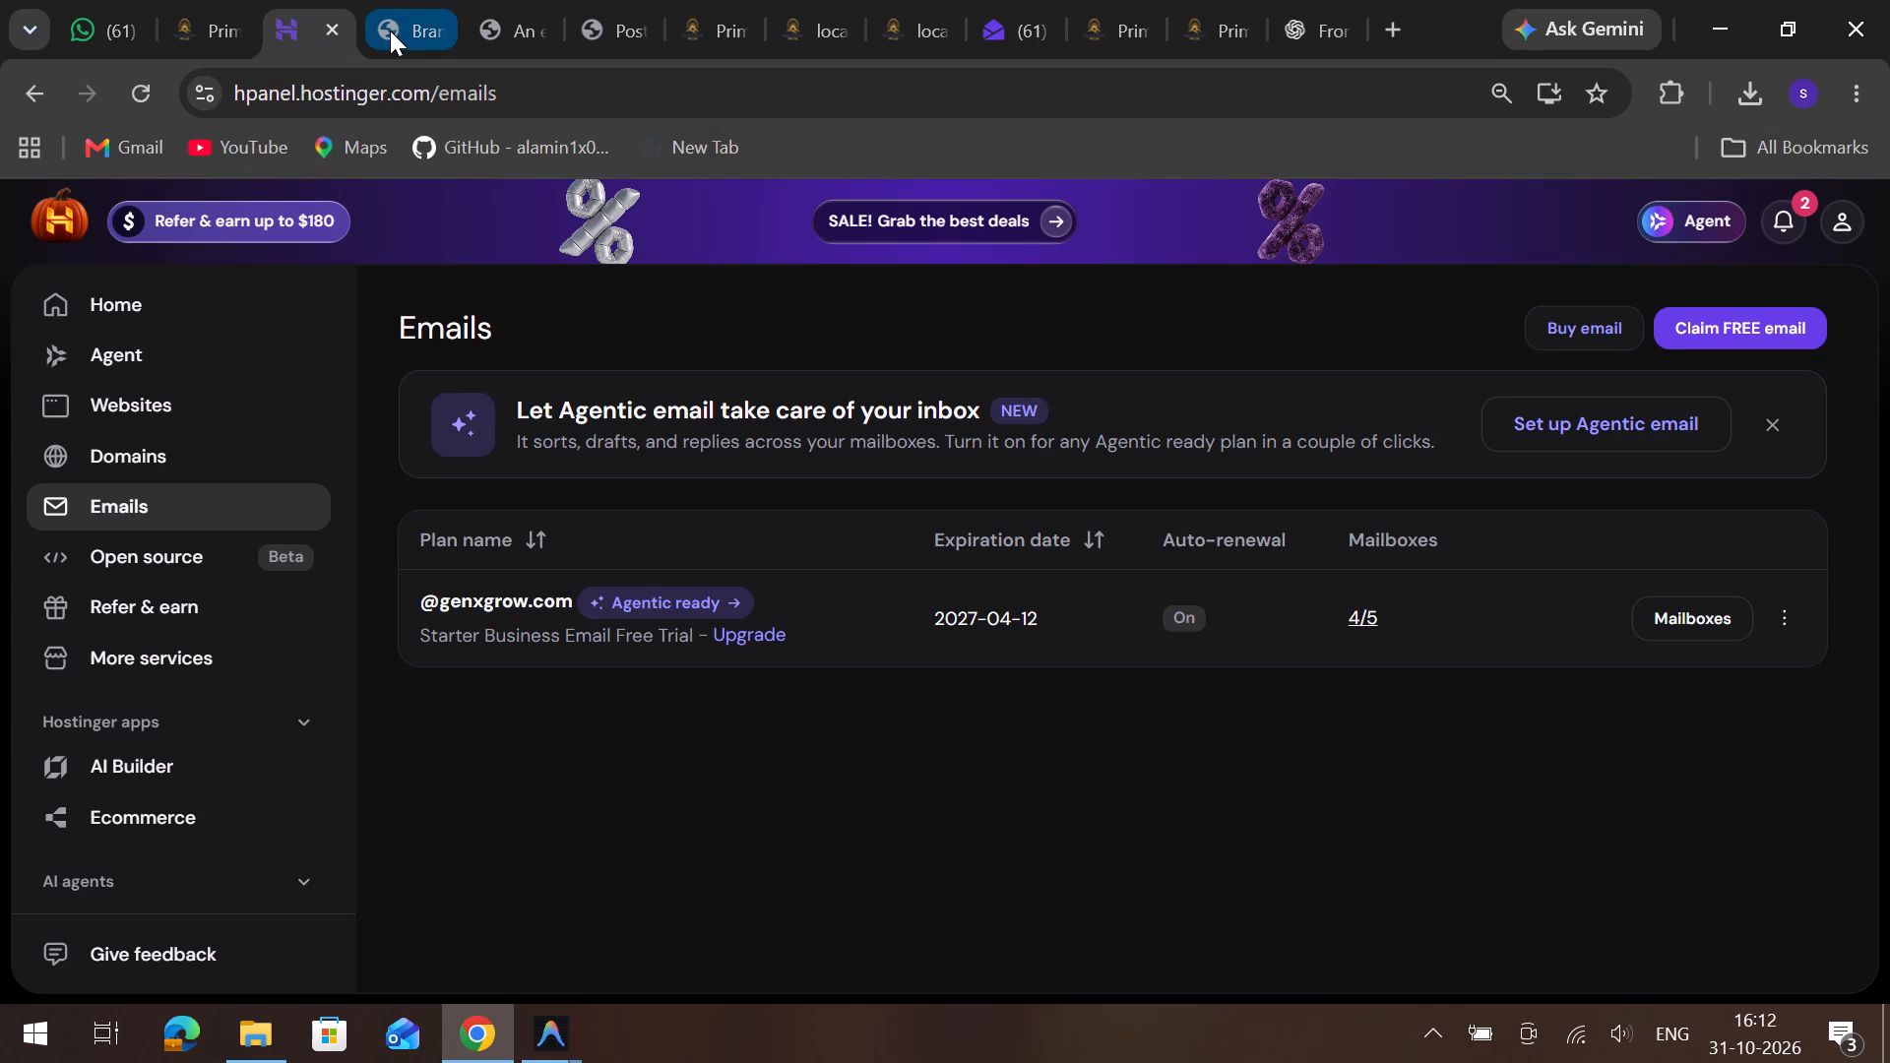
click(390, 31)
scroll(800, 478, down, 1)
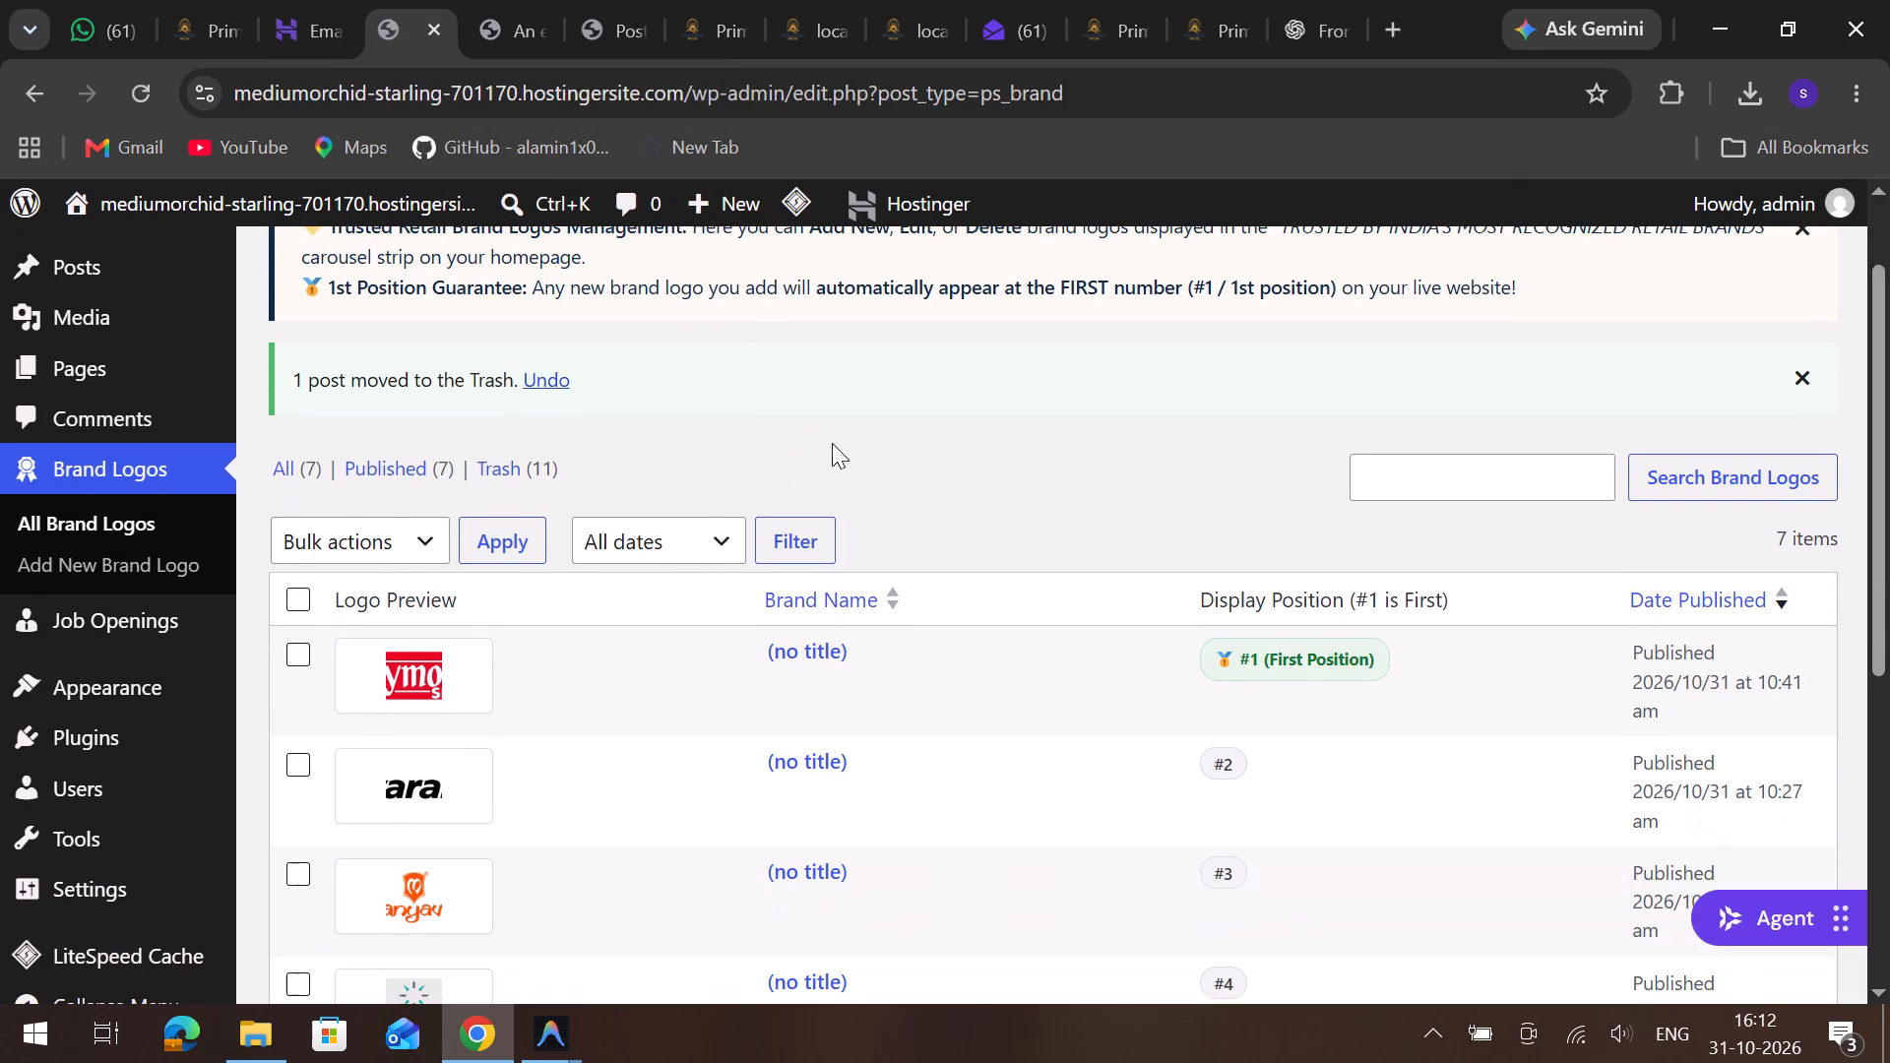
Check the logos in the homepage's "Trusted by India's Most Recognized Retail Brands" carousel.
click(1195, 32)
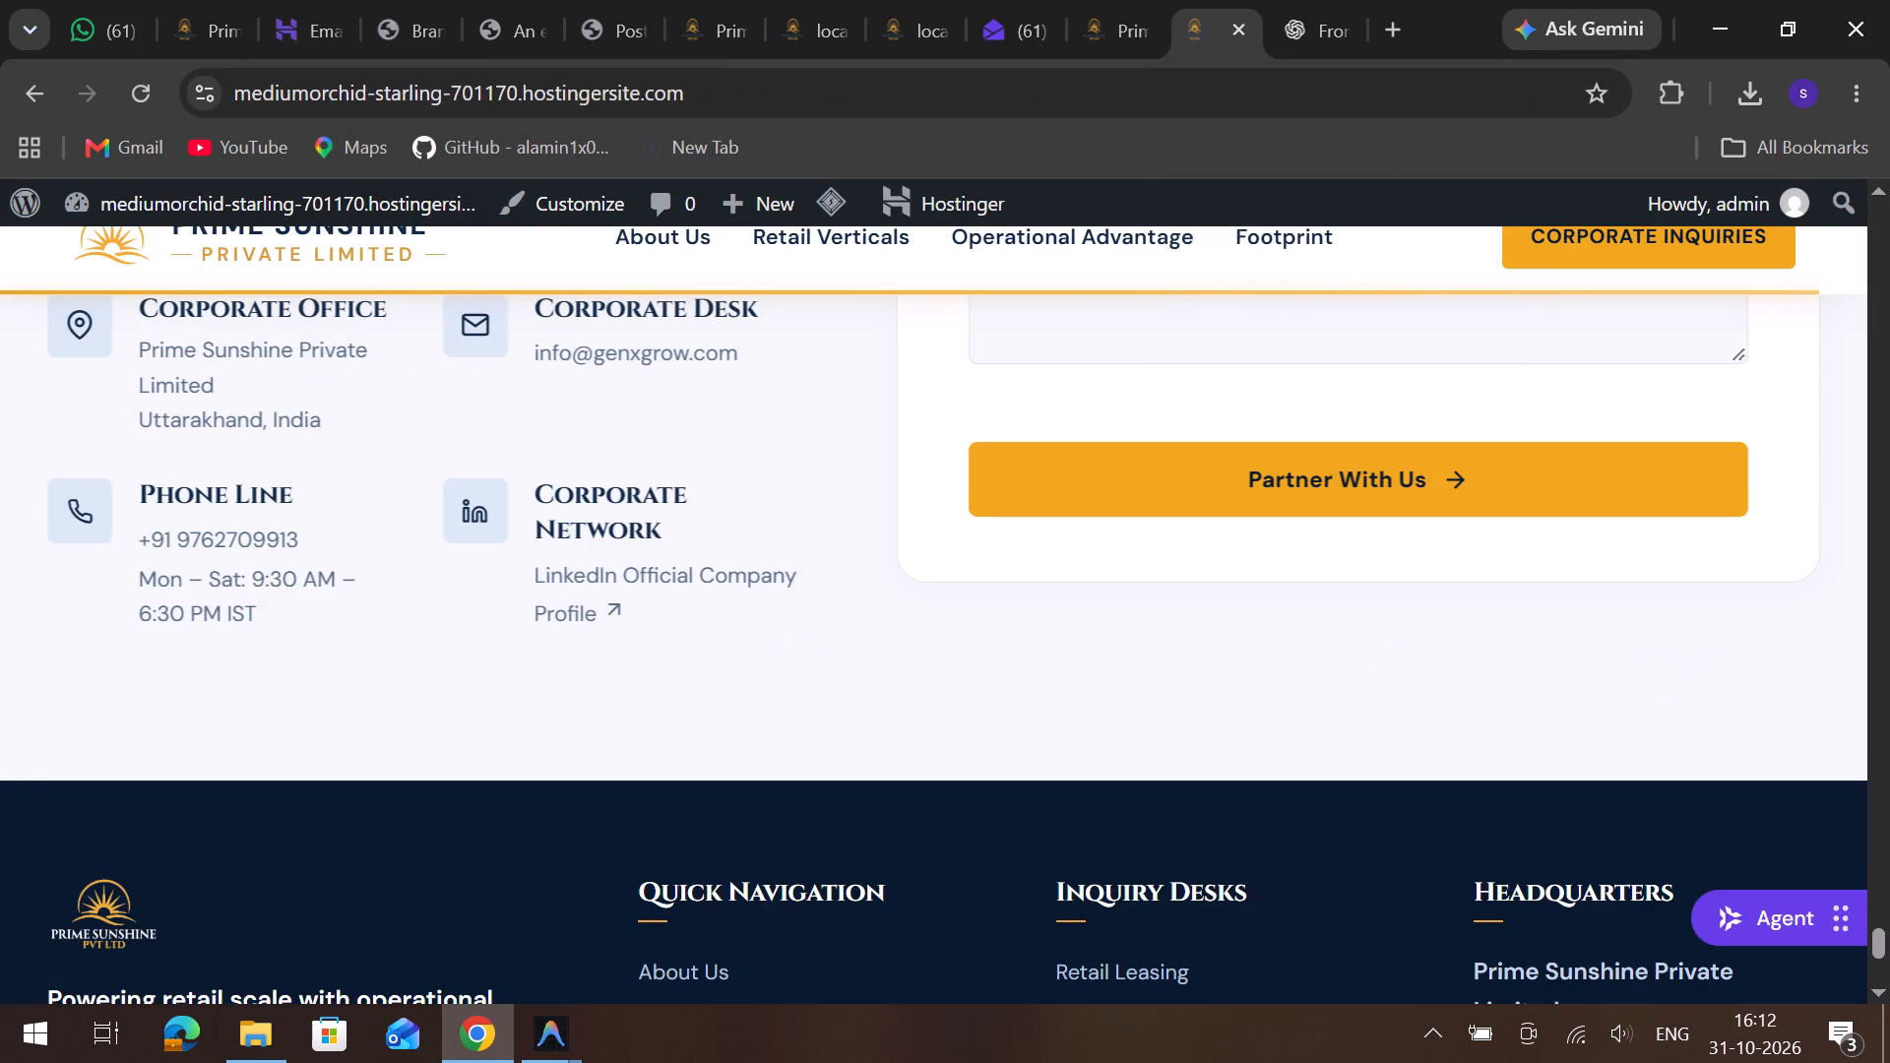
scroll(566, 518, up, 20)
scroll(566, 518, up, 10)
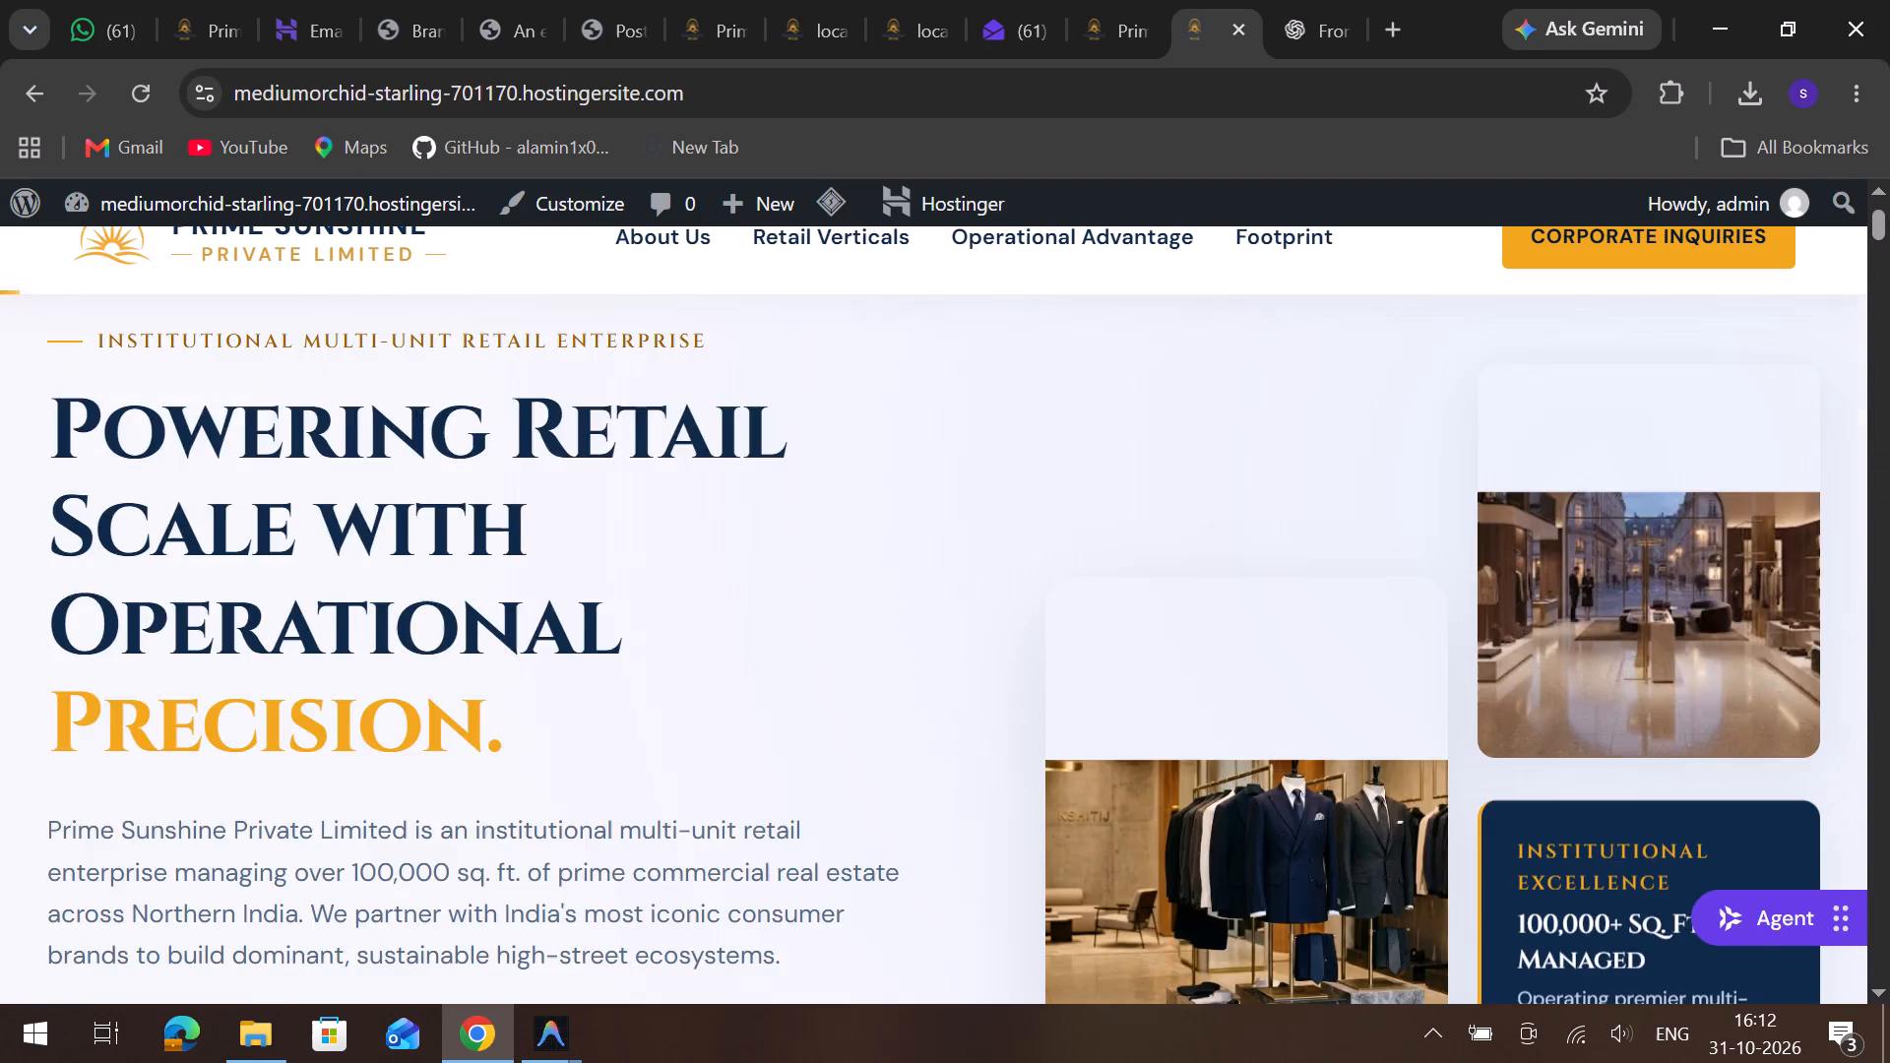
scroll(566, 518, up, 6)
scroll(566, 518, down, 4)
scroll(566, 518, up, 1)
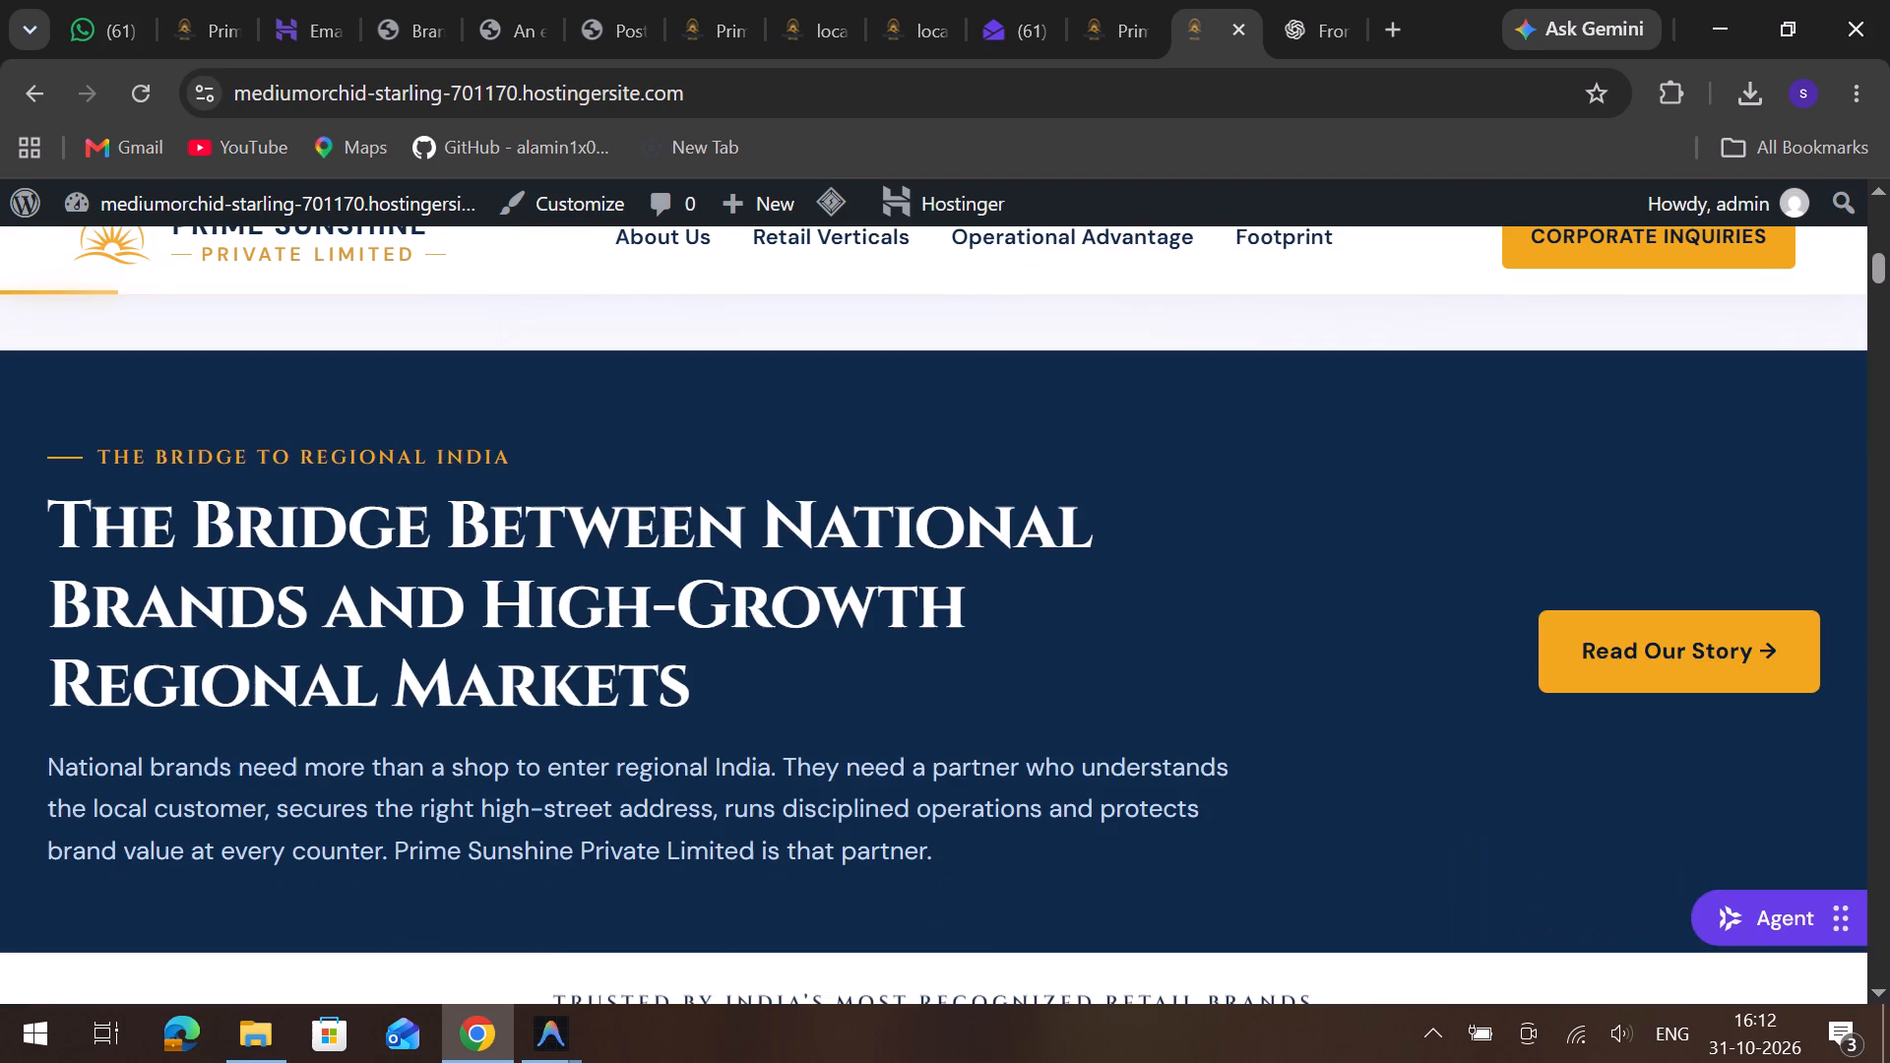
scroll(566, 518, up, 1)
scroll(566, 518, down, 1)
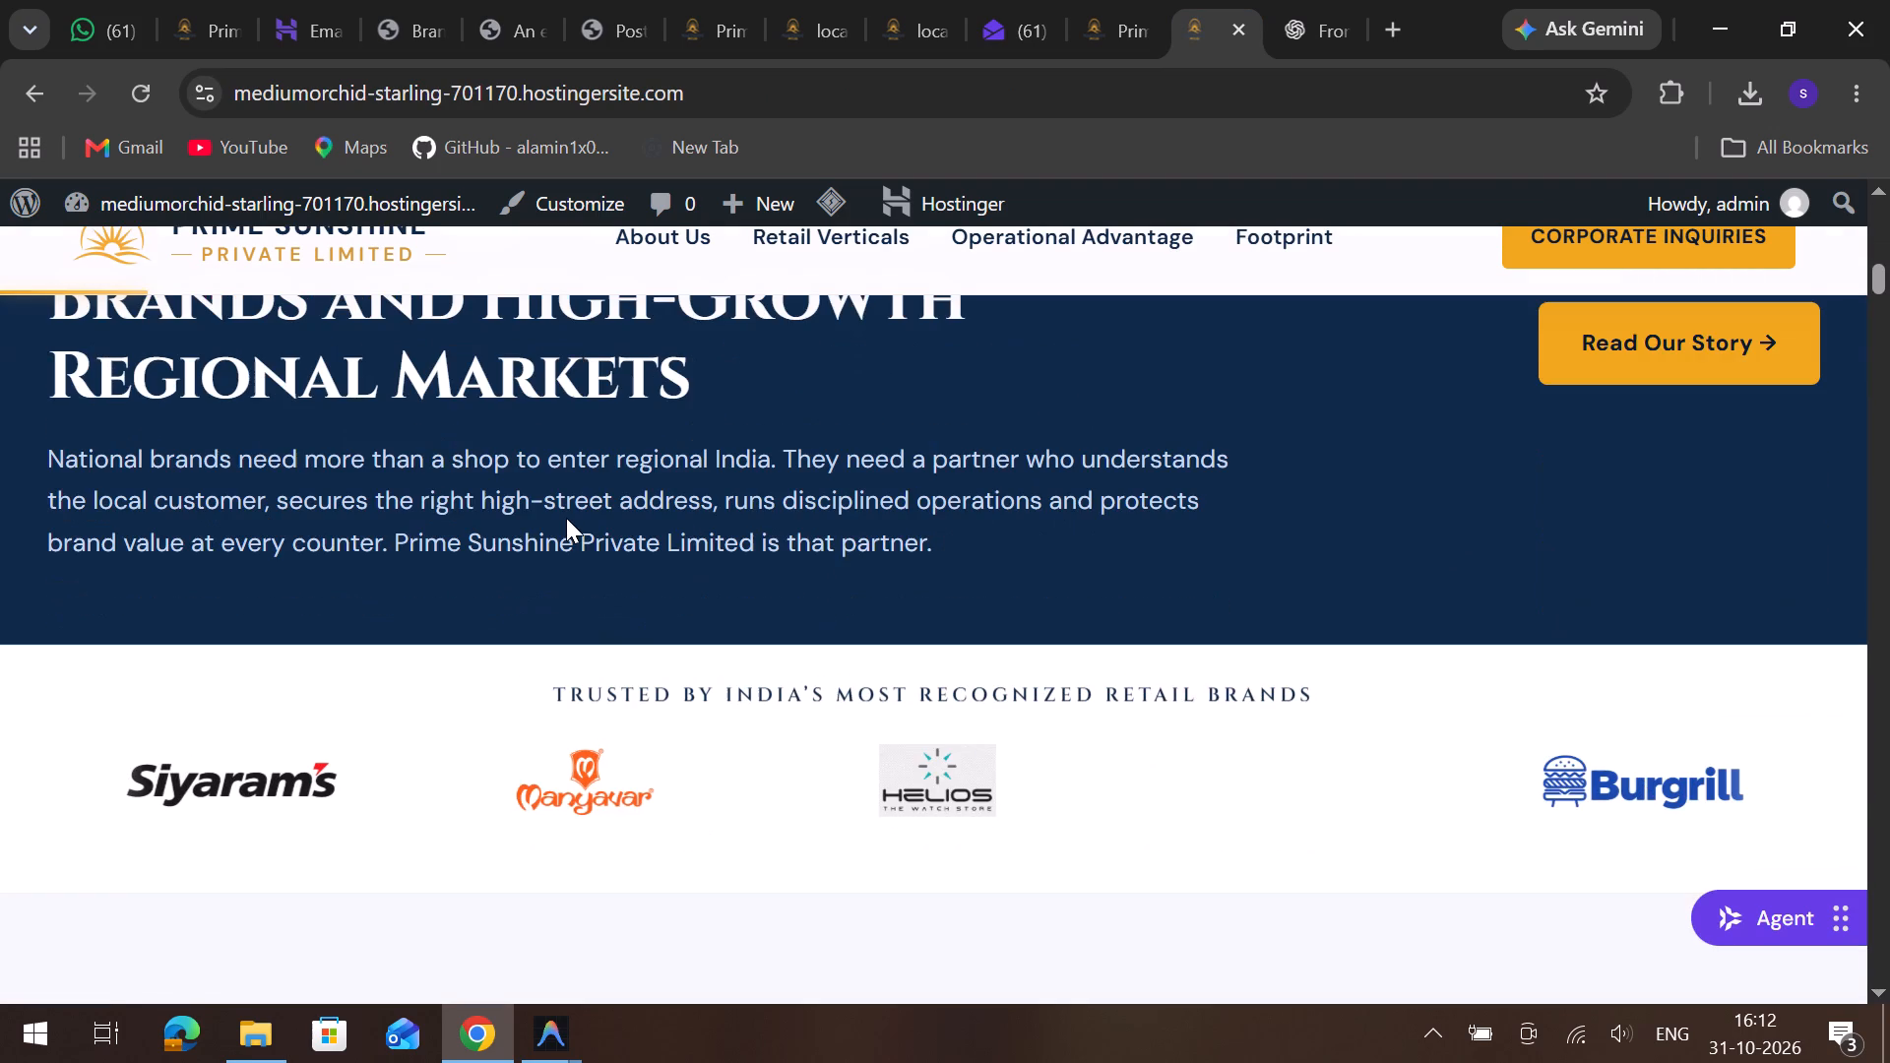
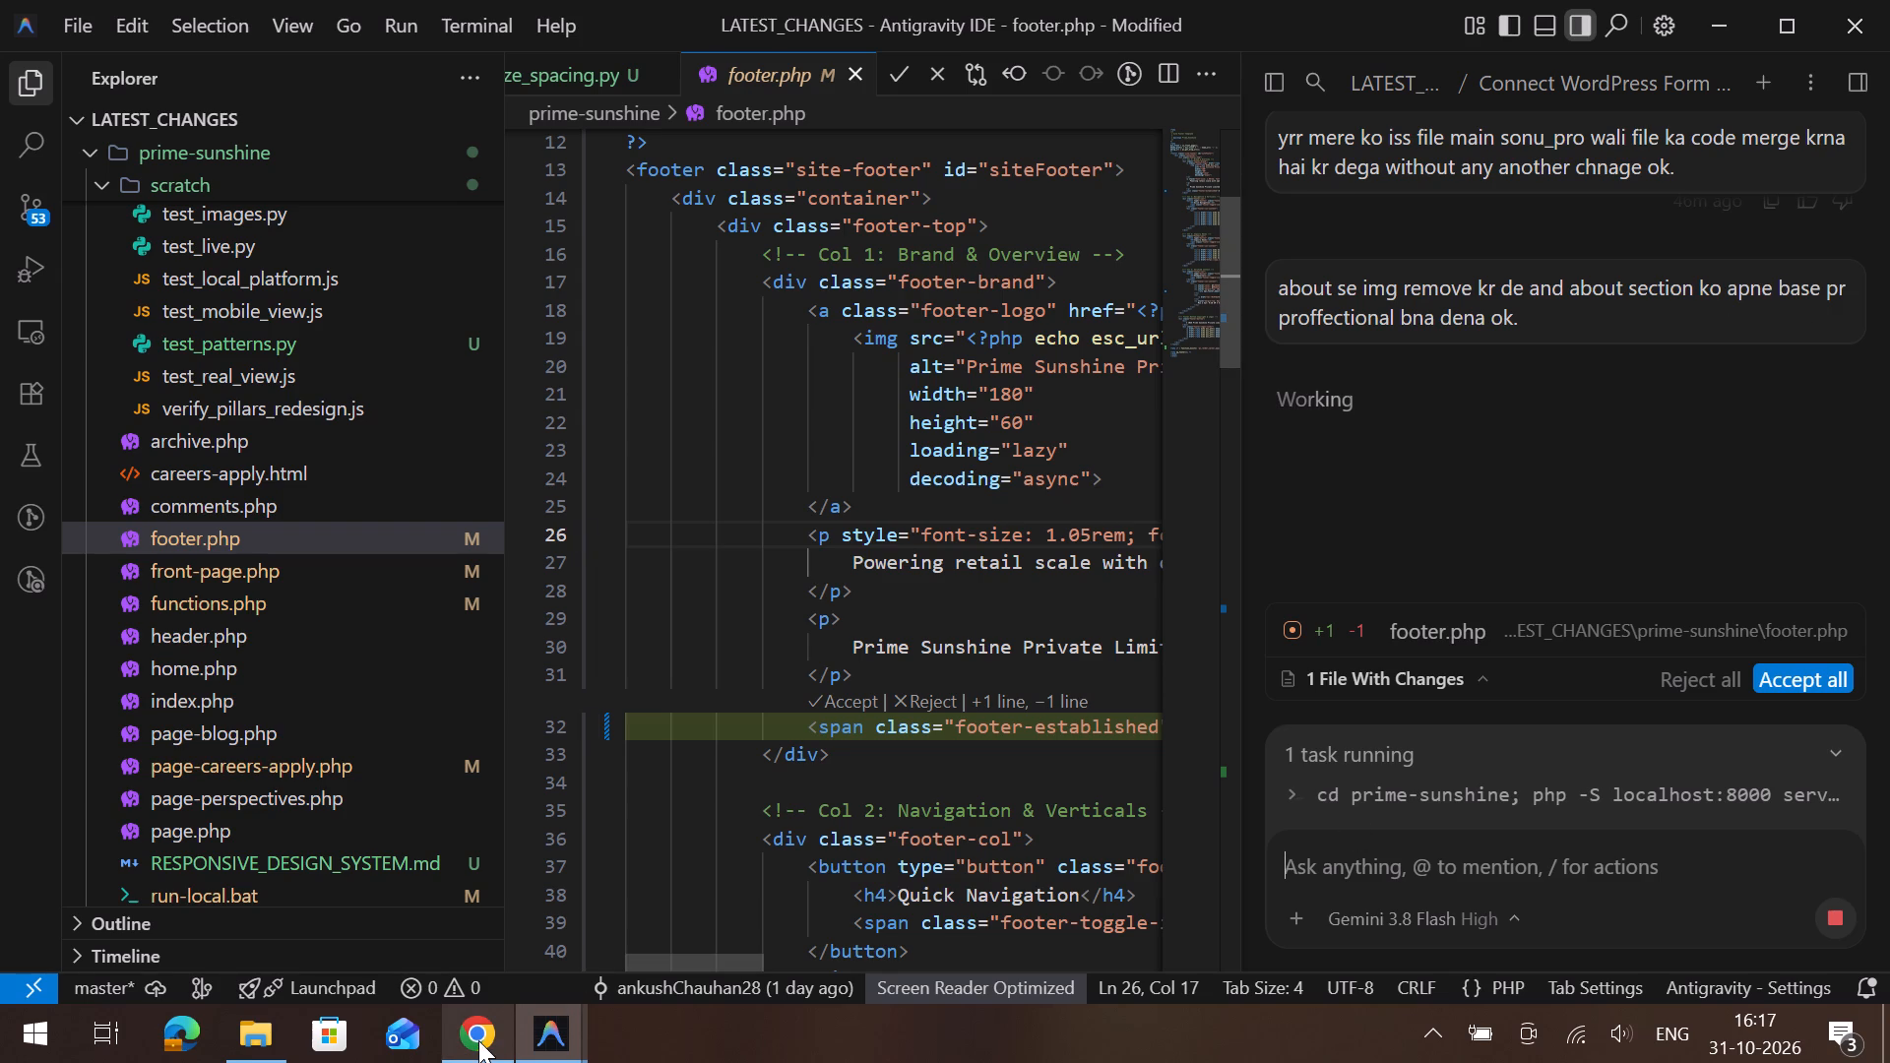
In Chrome, search Google Images for "img" and save the Excel Properties IMG Worlds picture to Downloads as the JPEG "images".
click(472, 978)
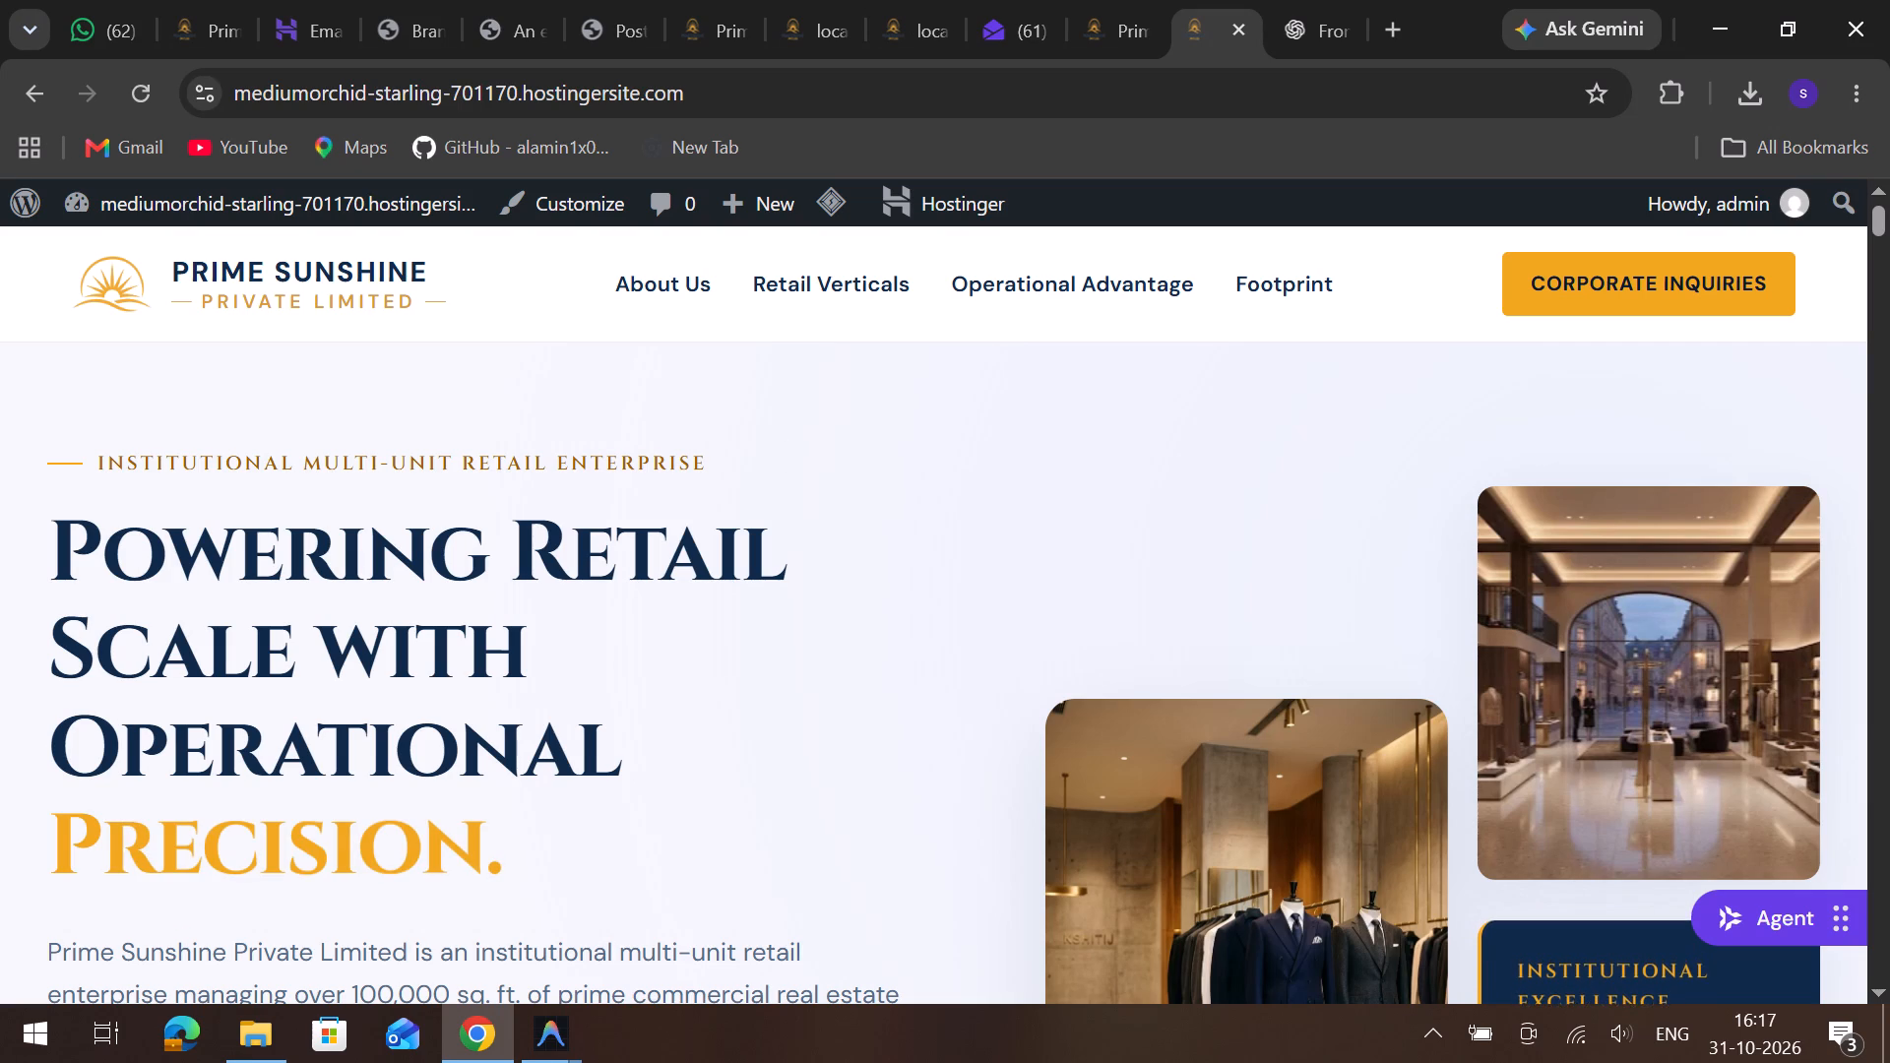
click(1397, 36)
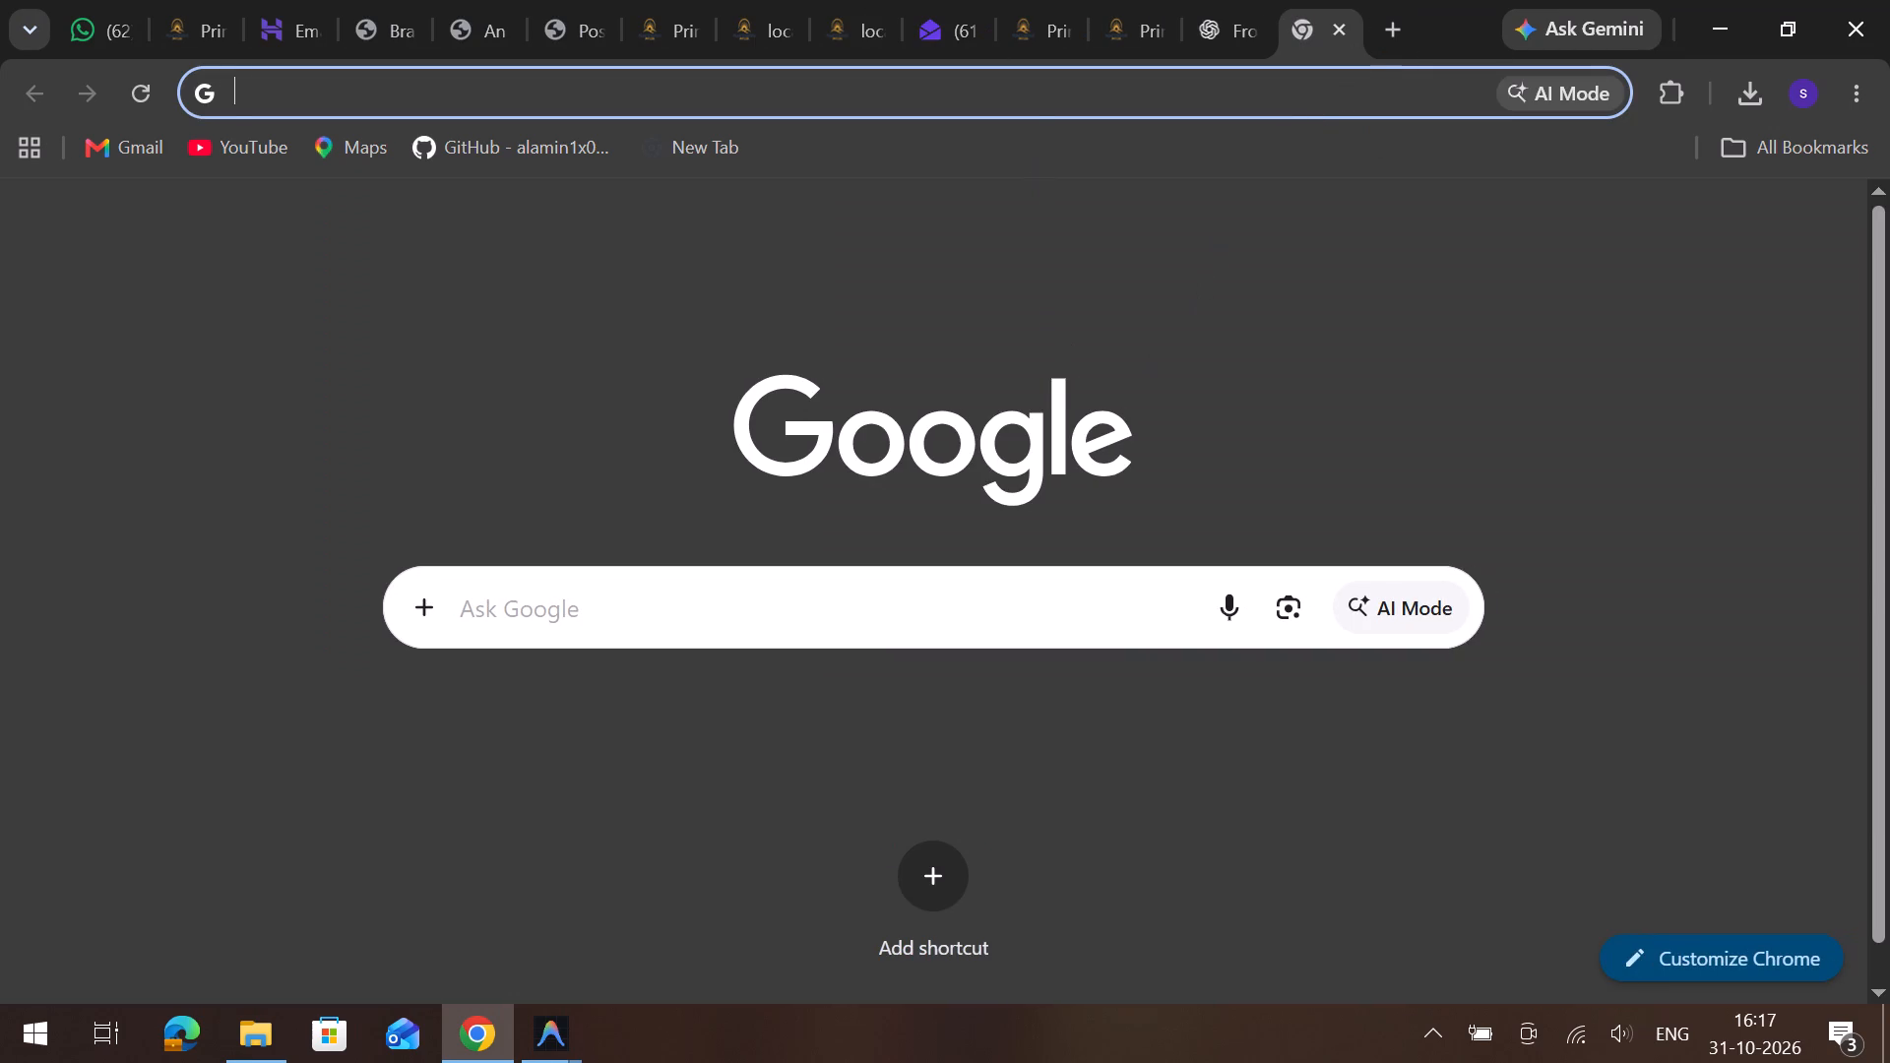
click(1034, 99)
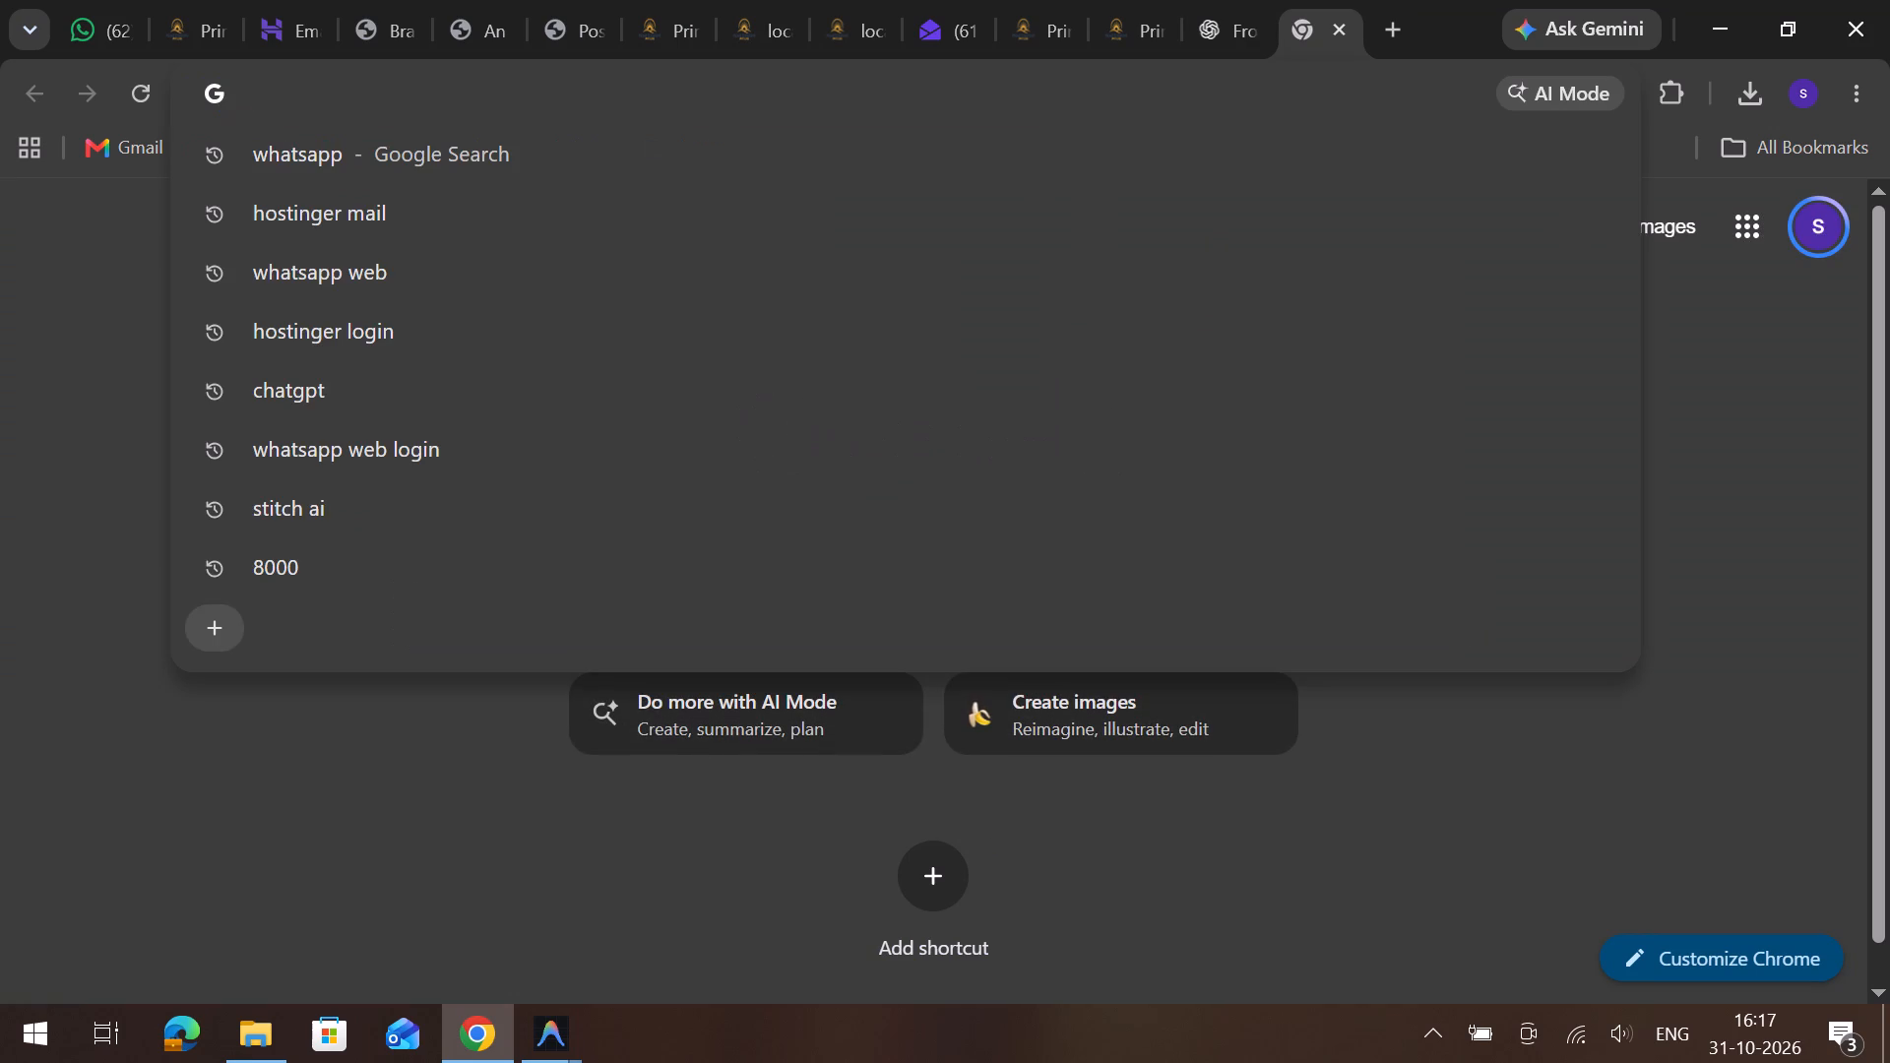
text(img)
key(Return)
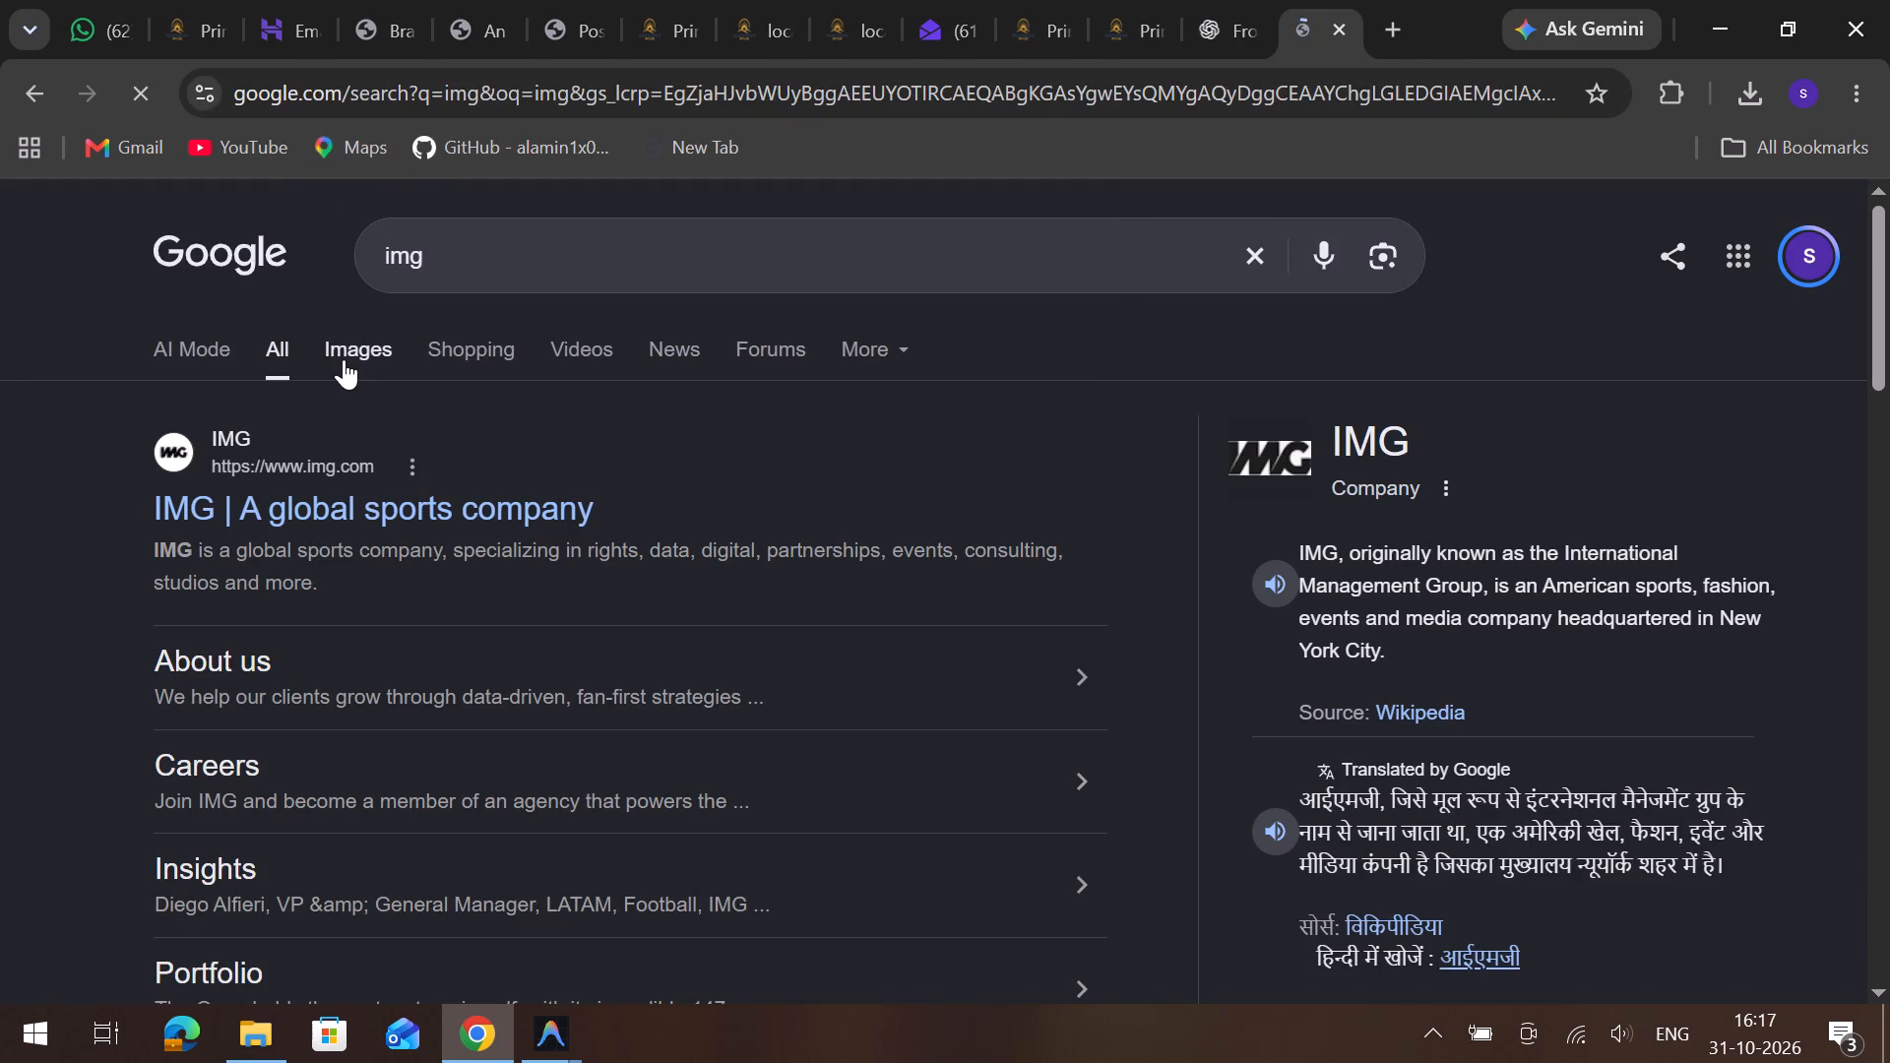
click(343, 367)
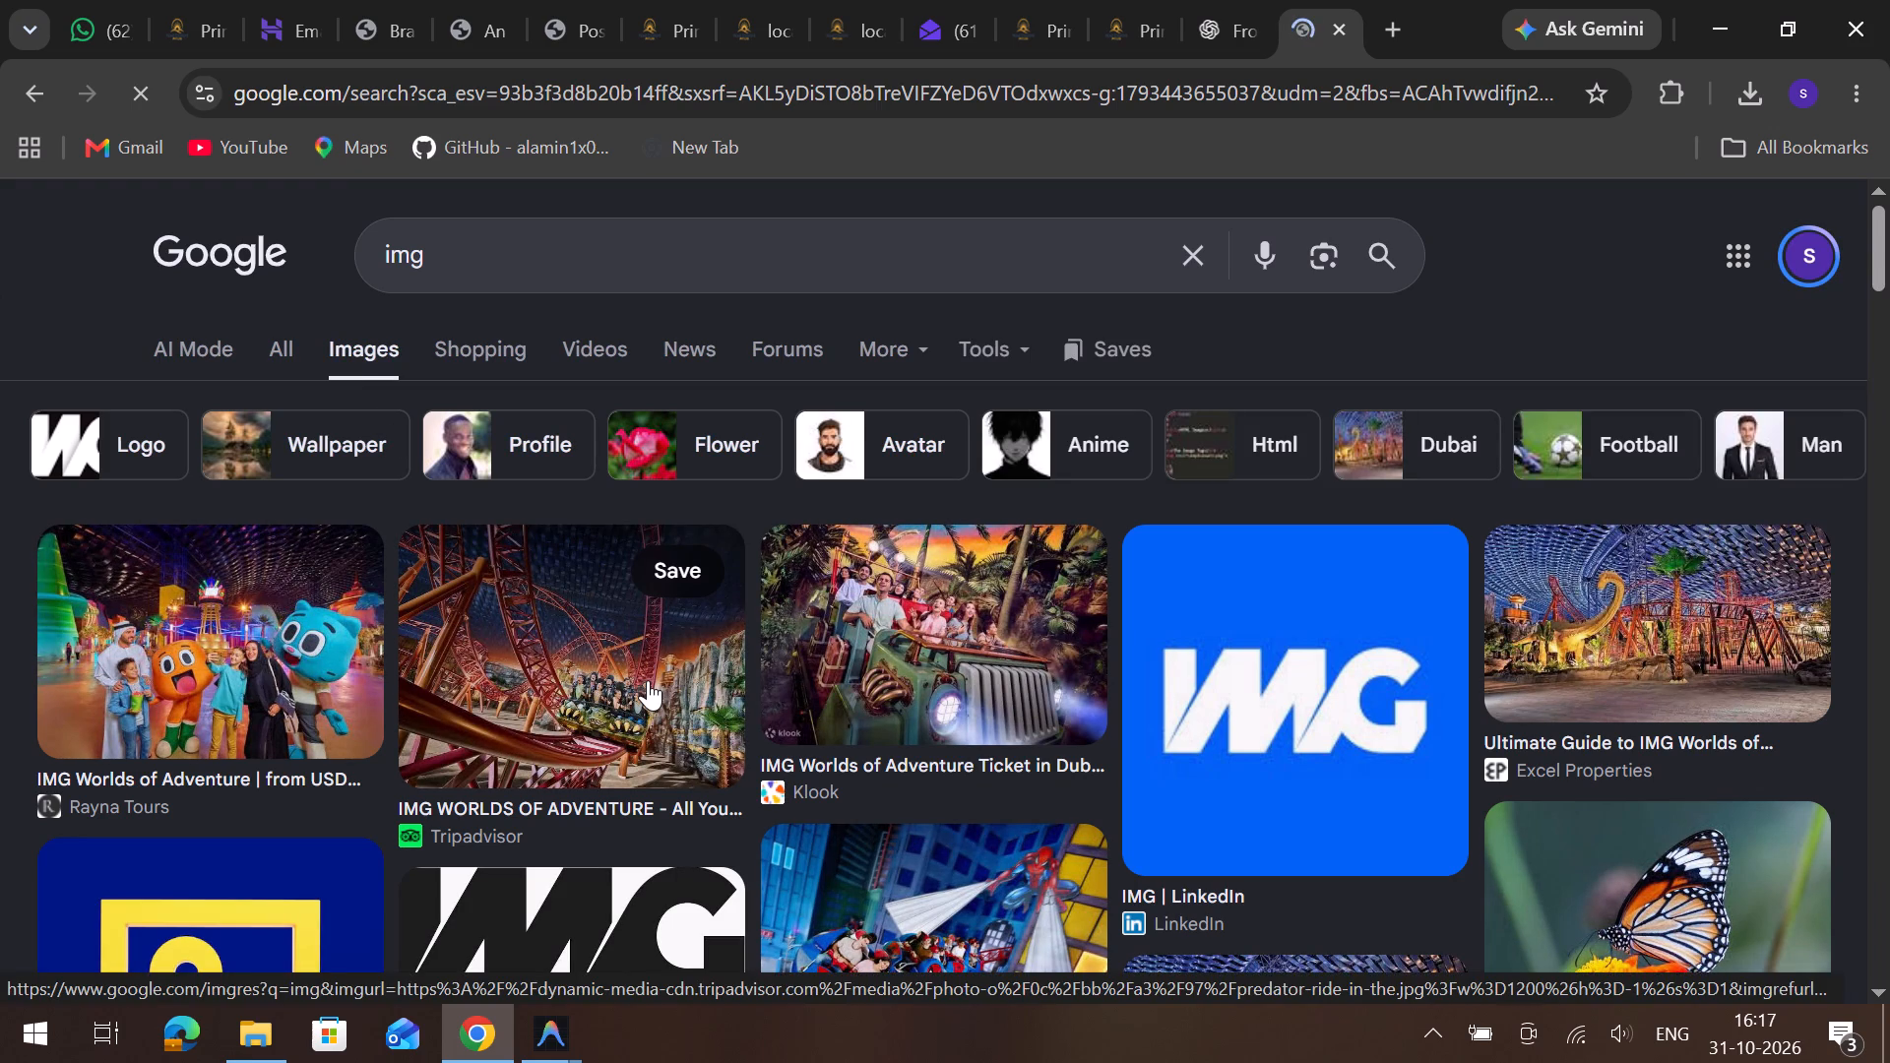
click(1564, 647)
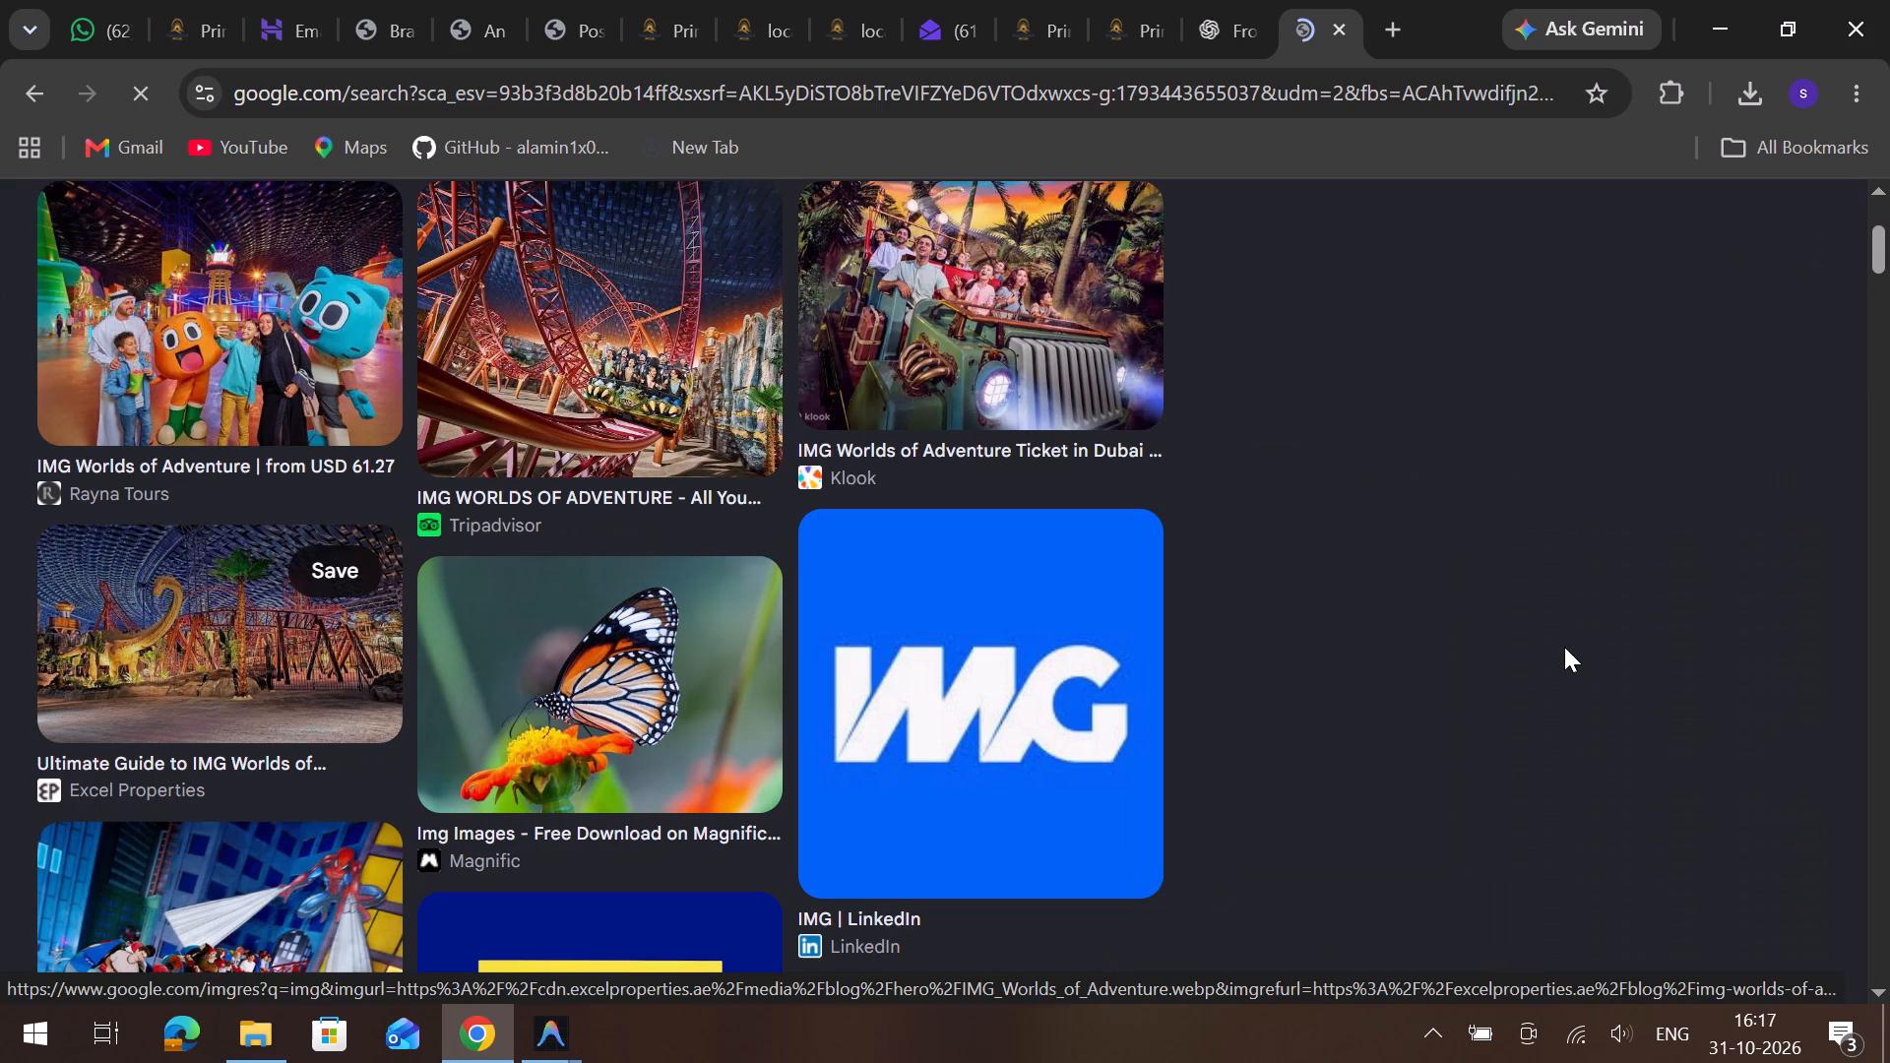
right_click(1375, 639)
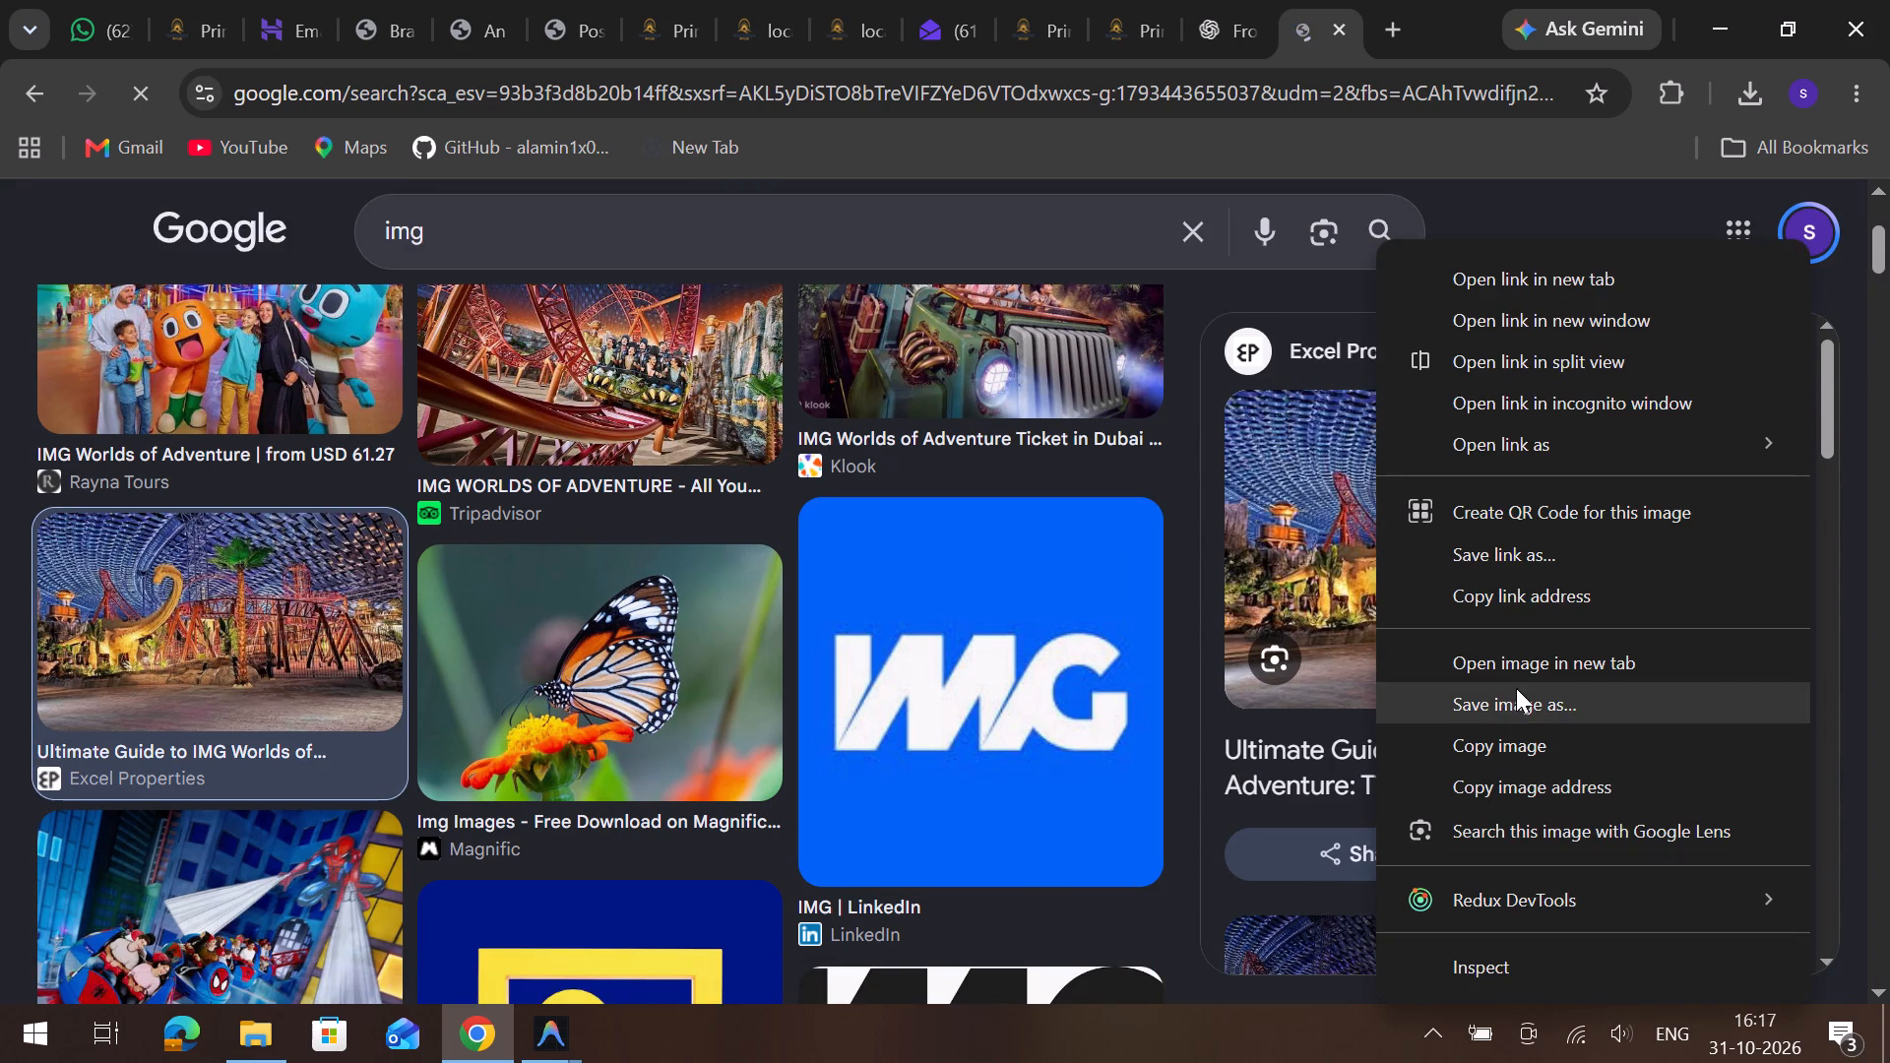
click(1508, 708)
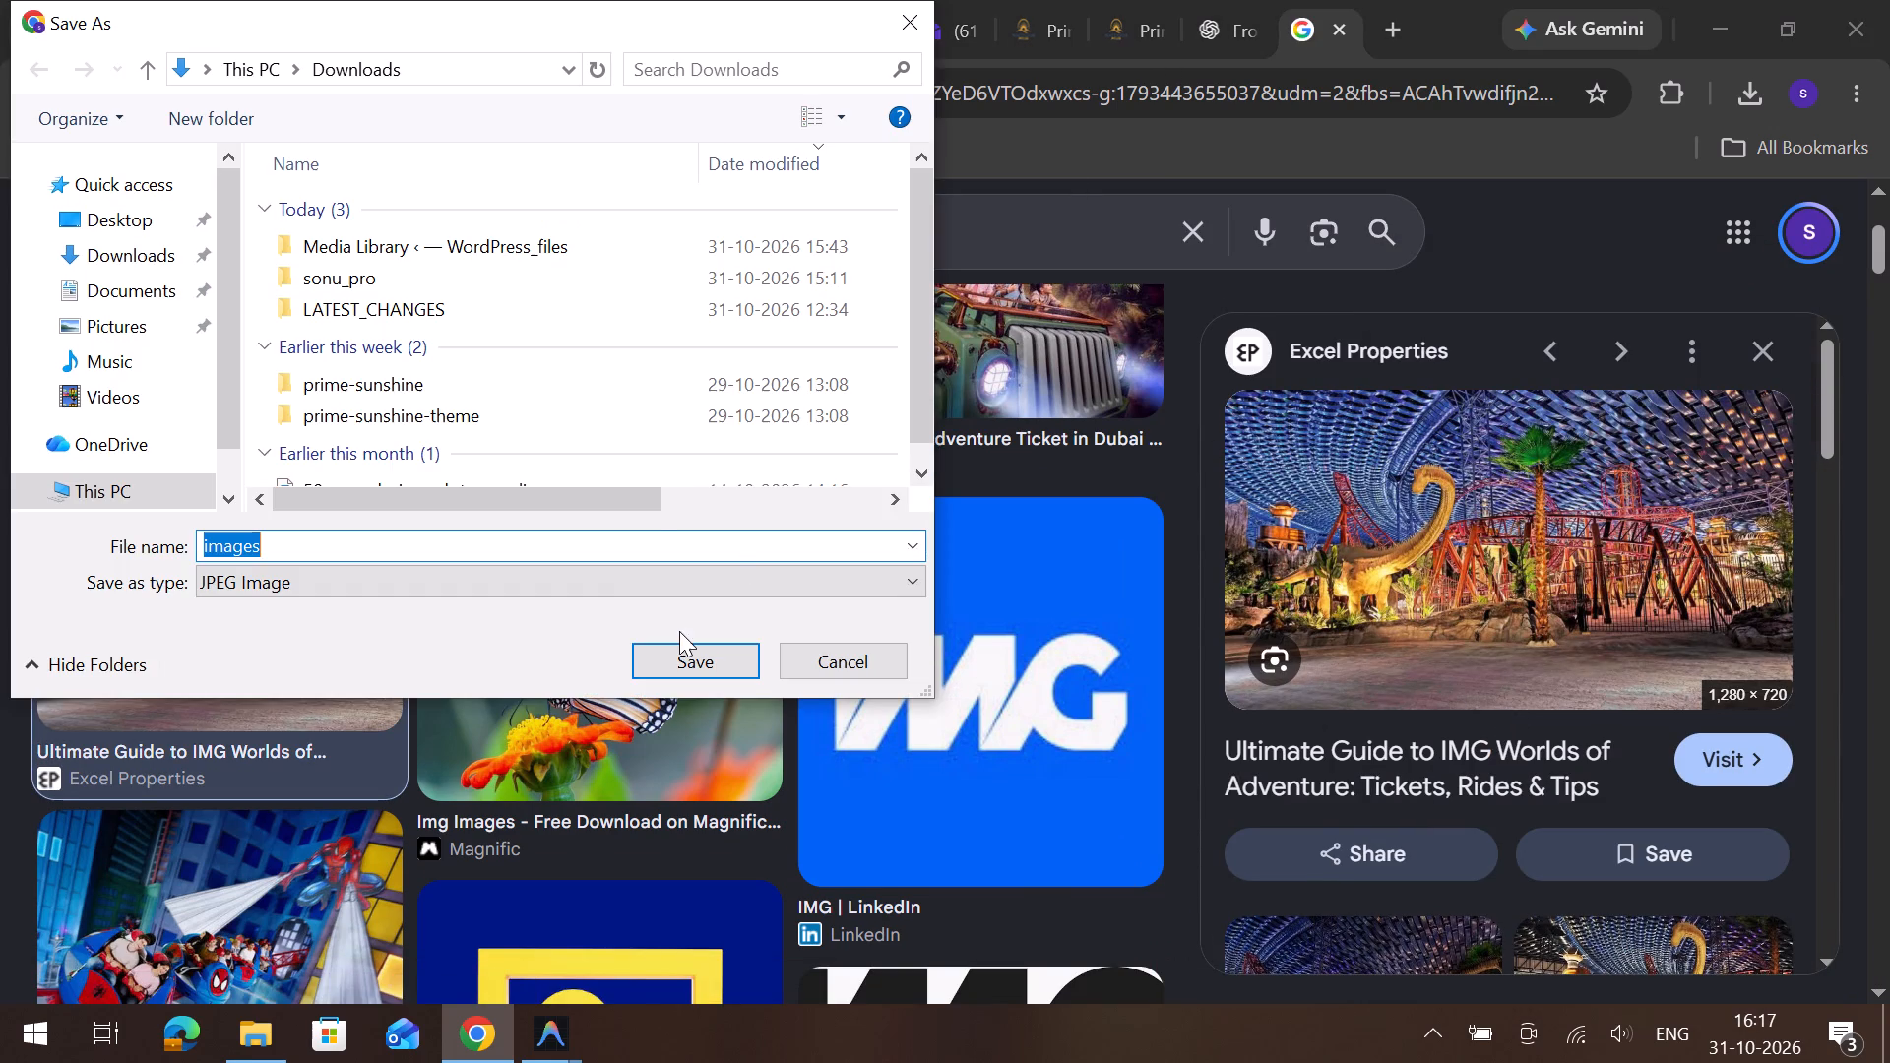
click(679, 658)
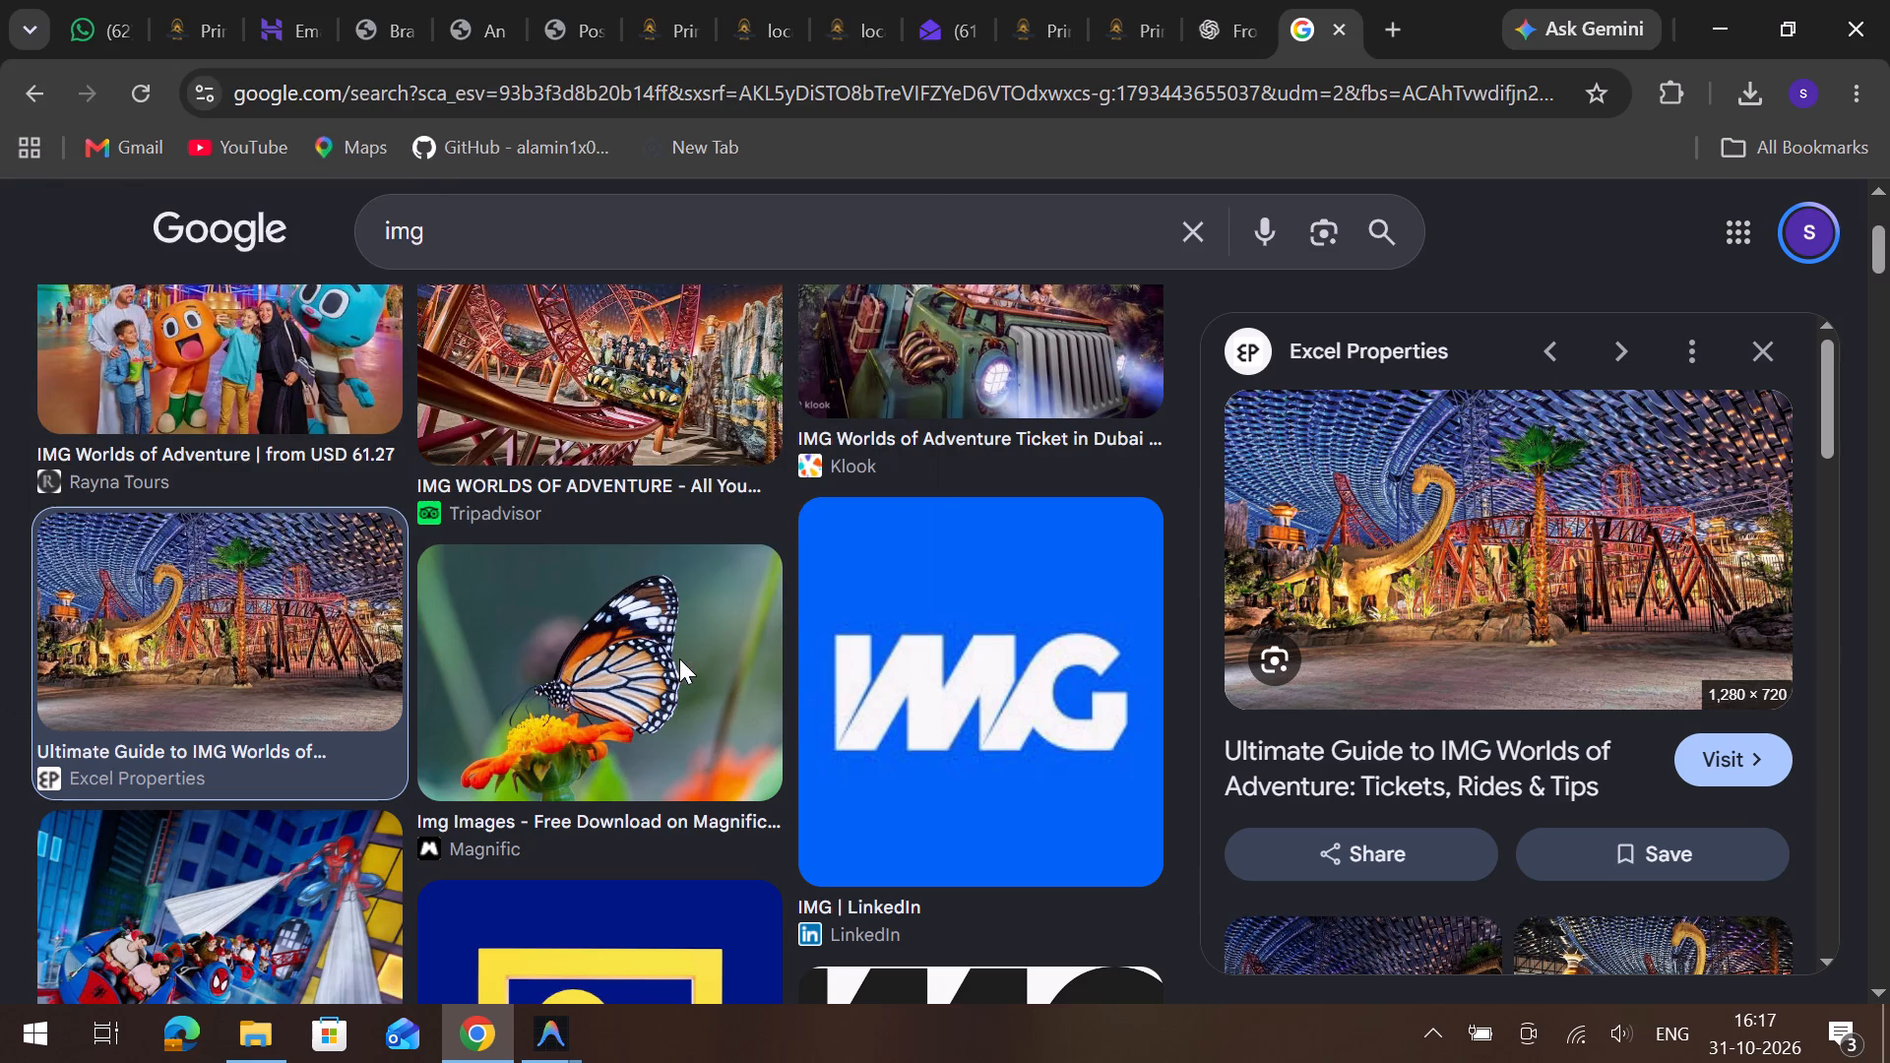
Return to the WordPress admin, open the list of all posts and look over the existing entries.
click(393, 20)
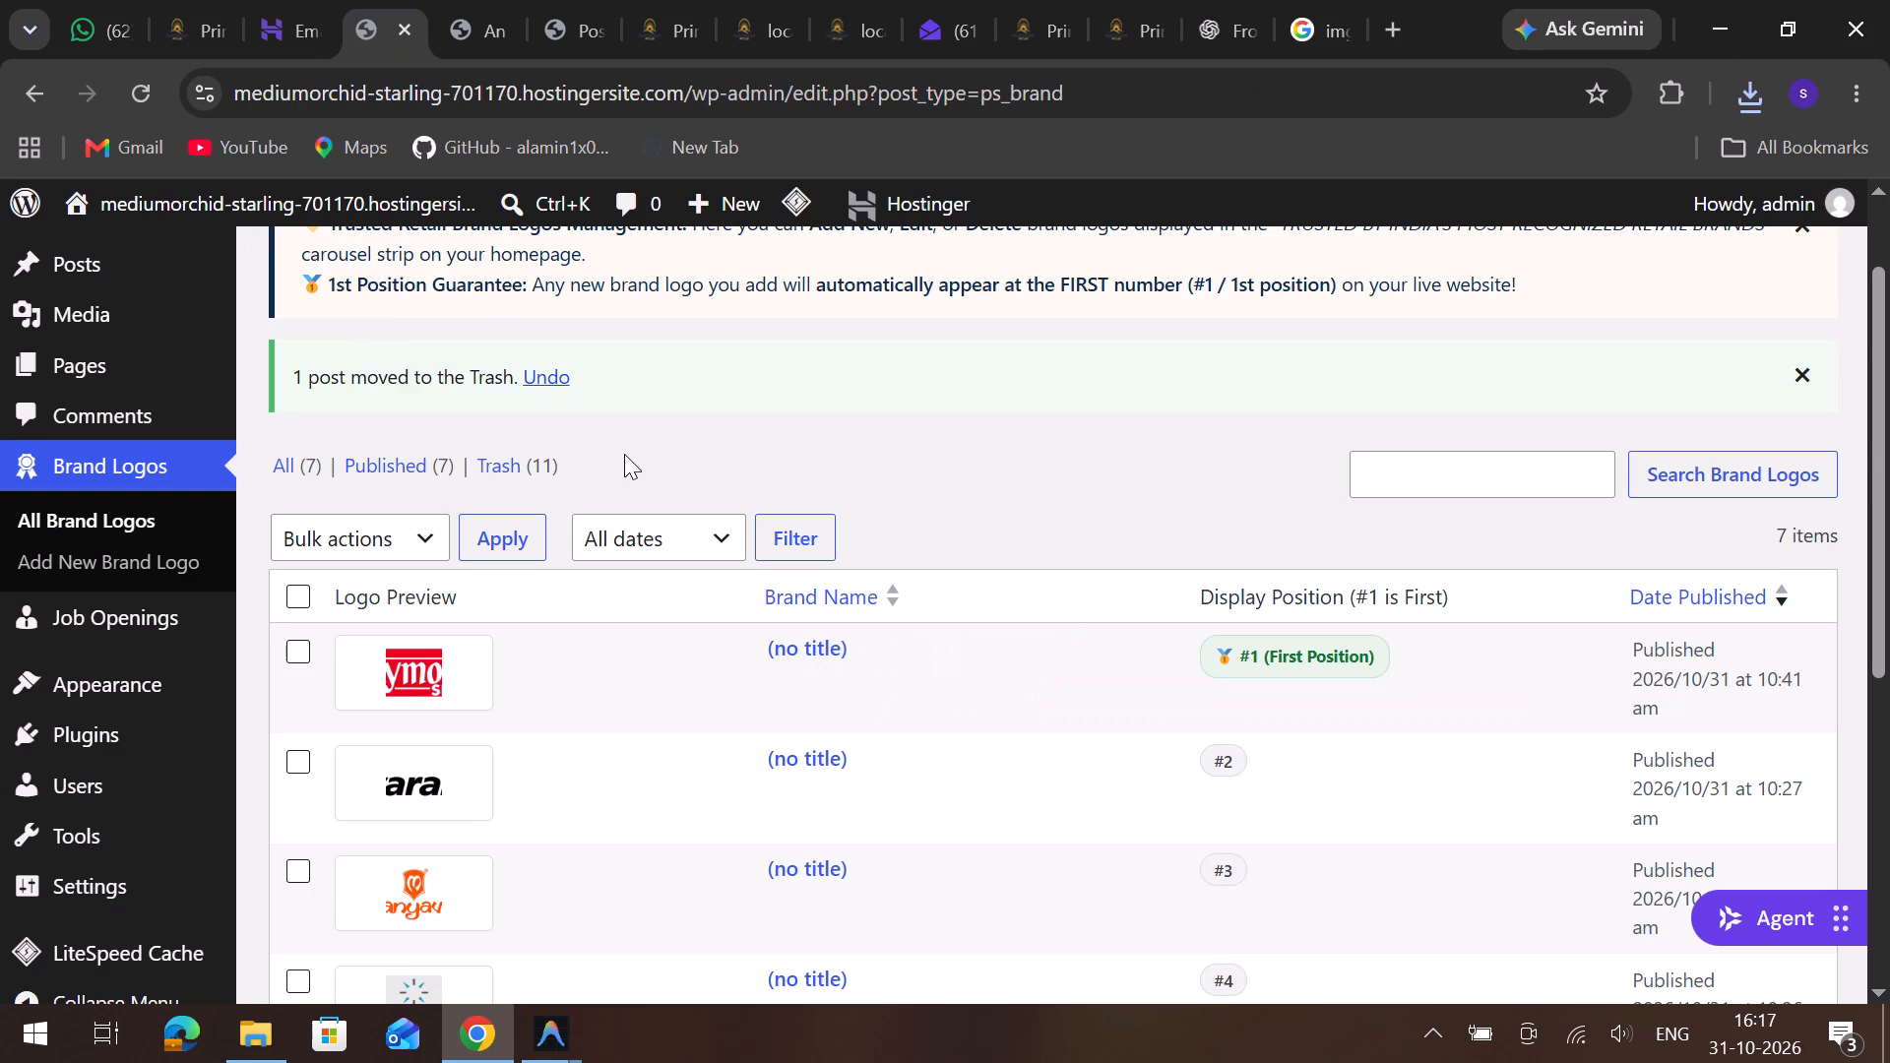
click(624, 454)
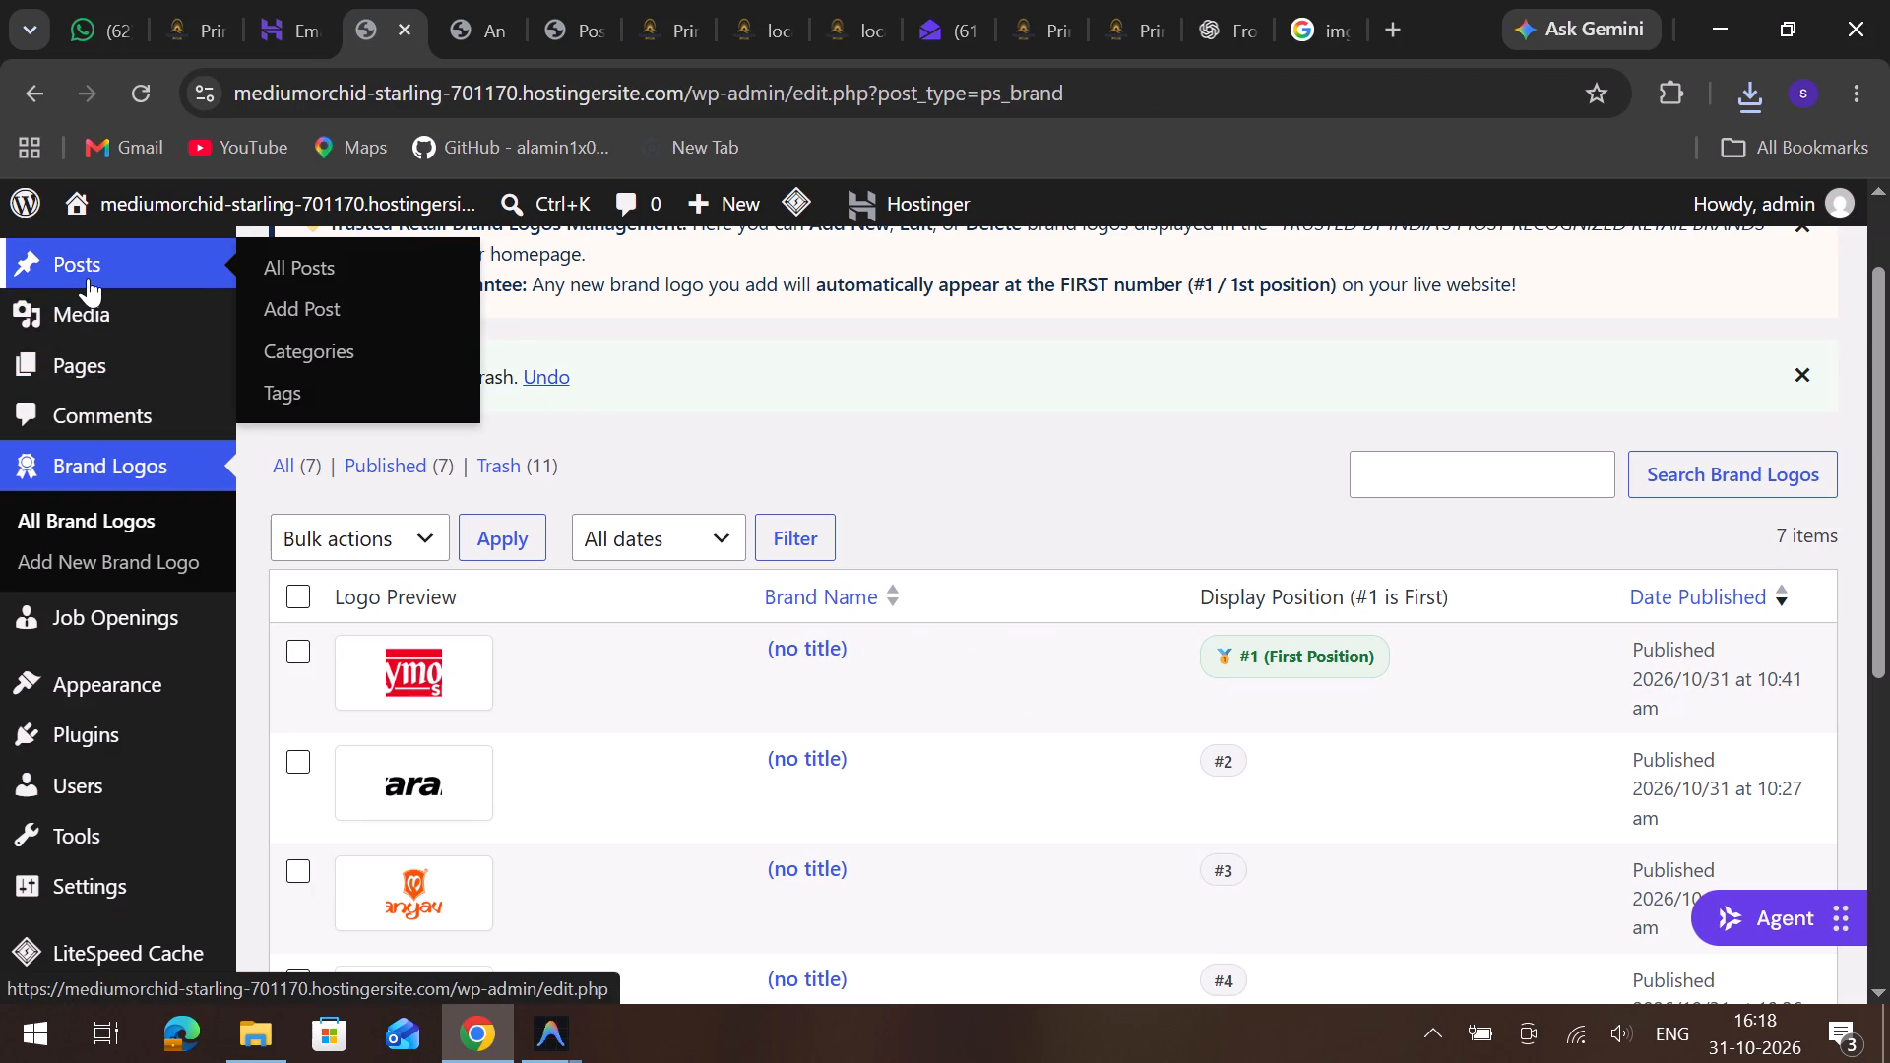
click(302, 275)
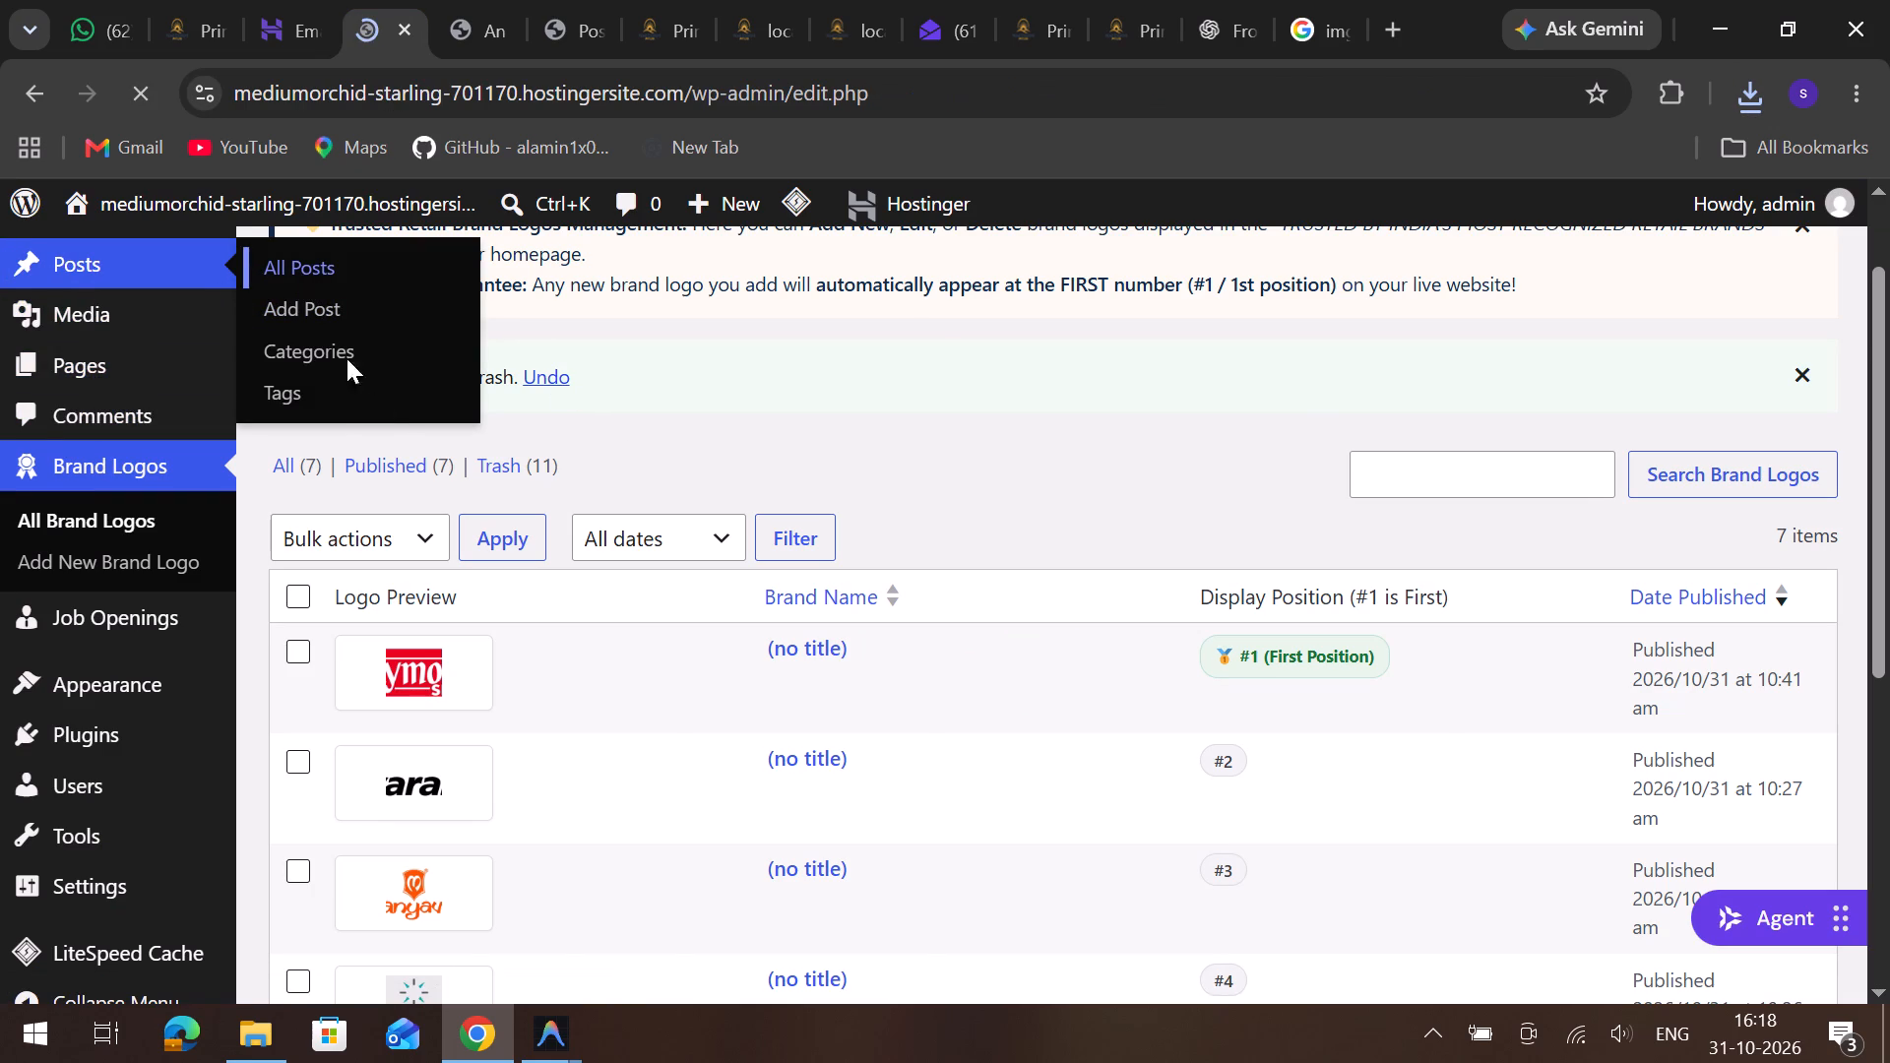
scroll(611, 625, down, 1)
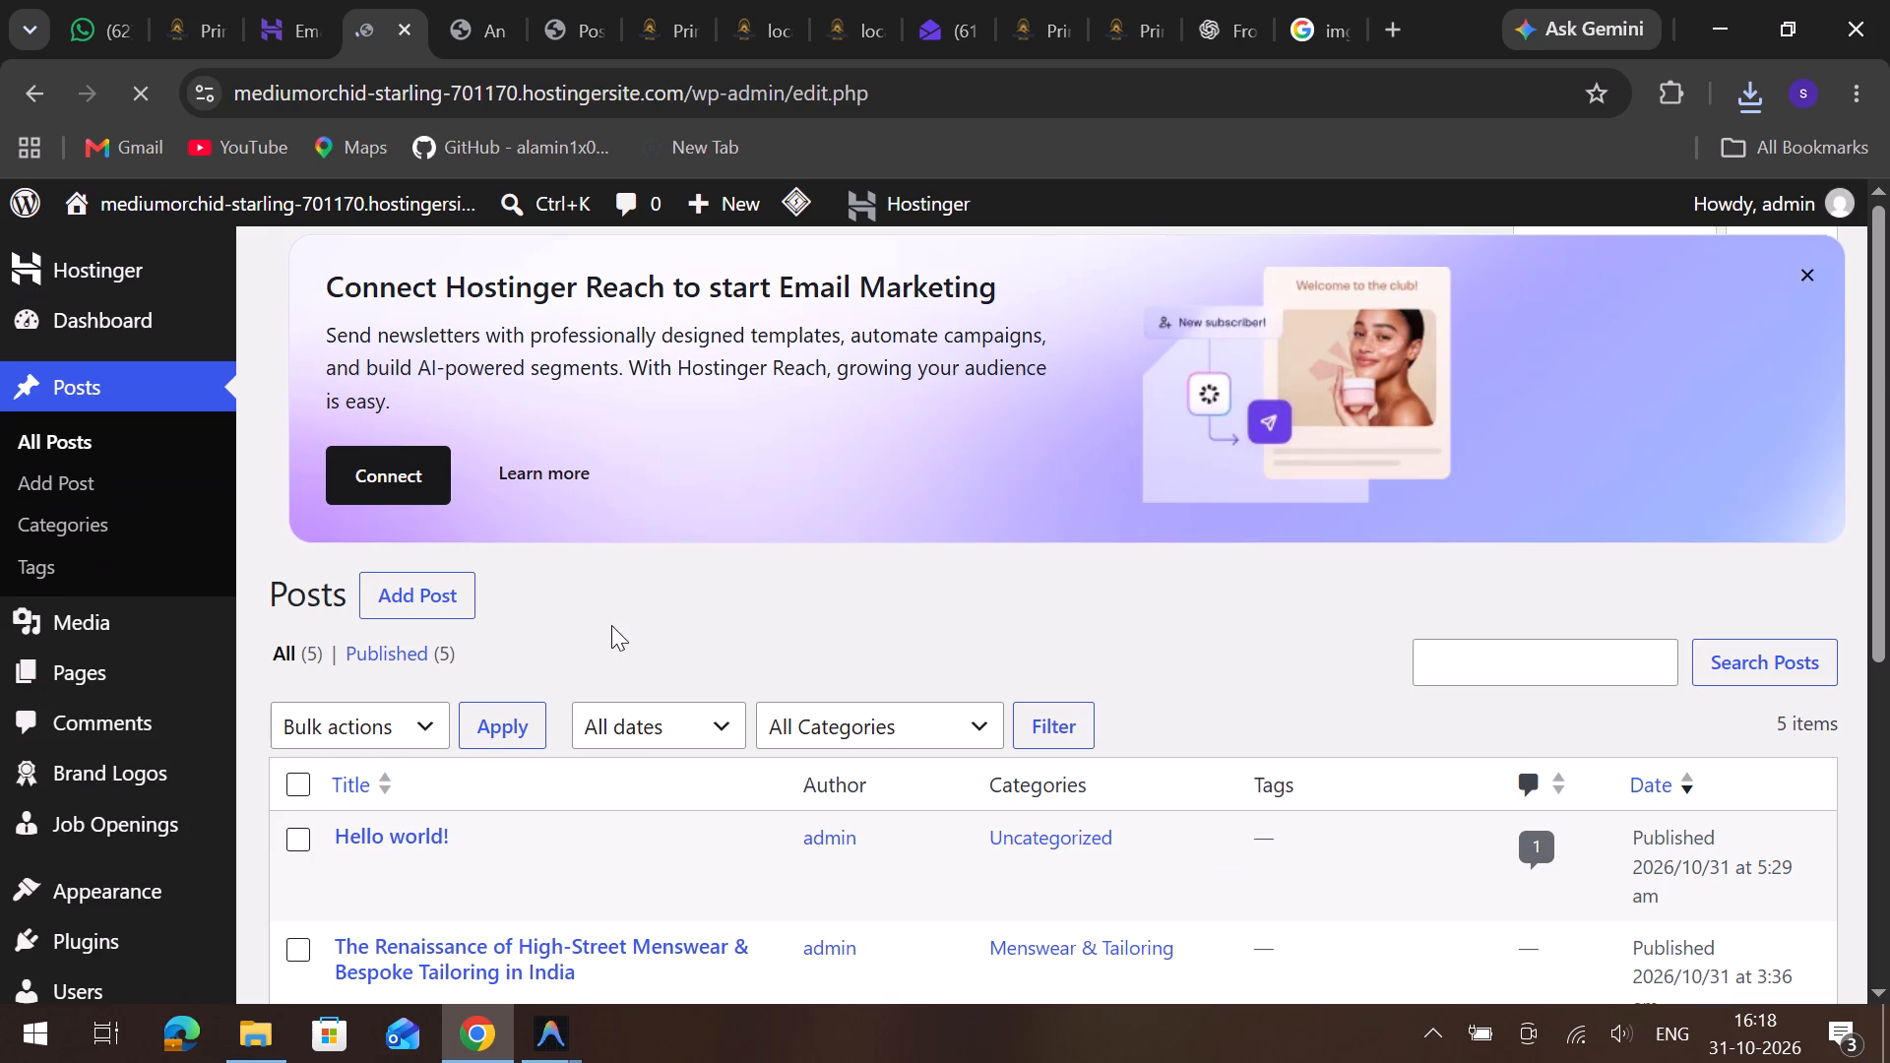
scroll(611, 625, down, 2)
scroll(611, 625, up, 1)
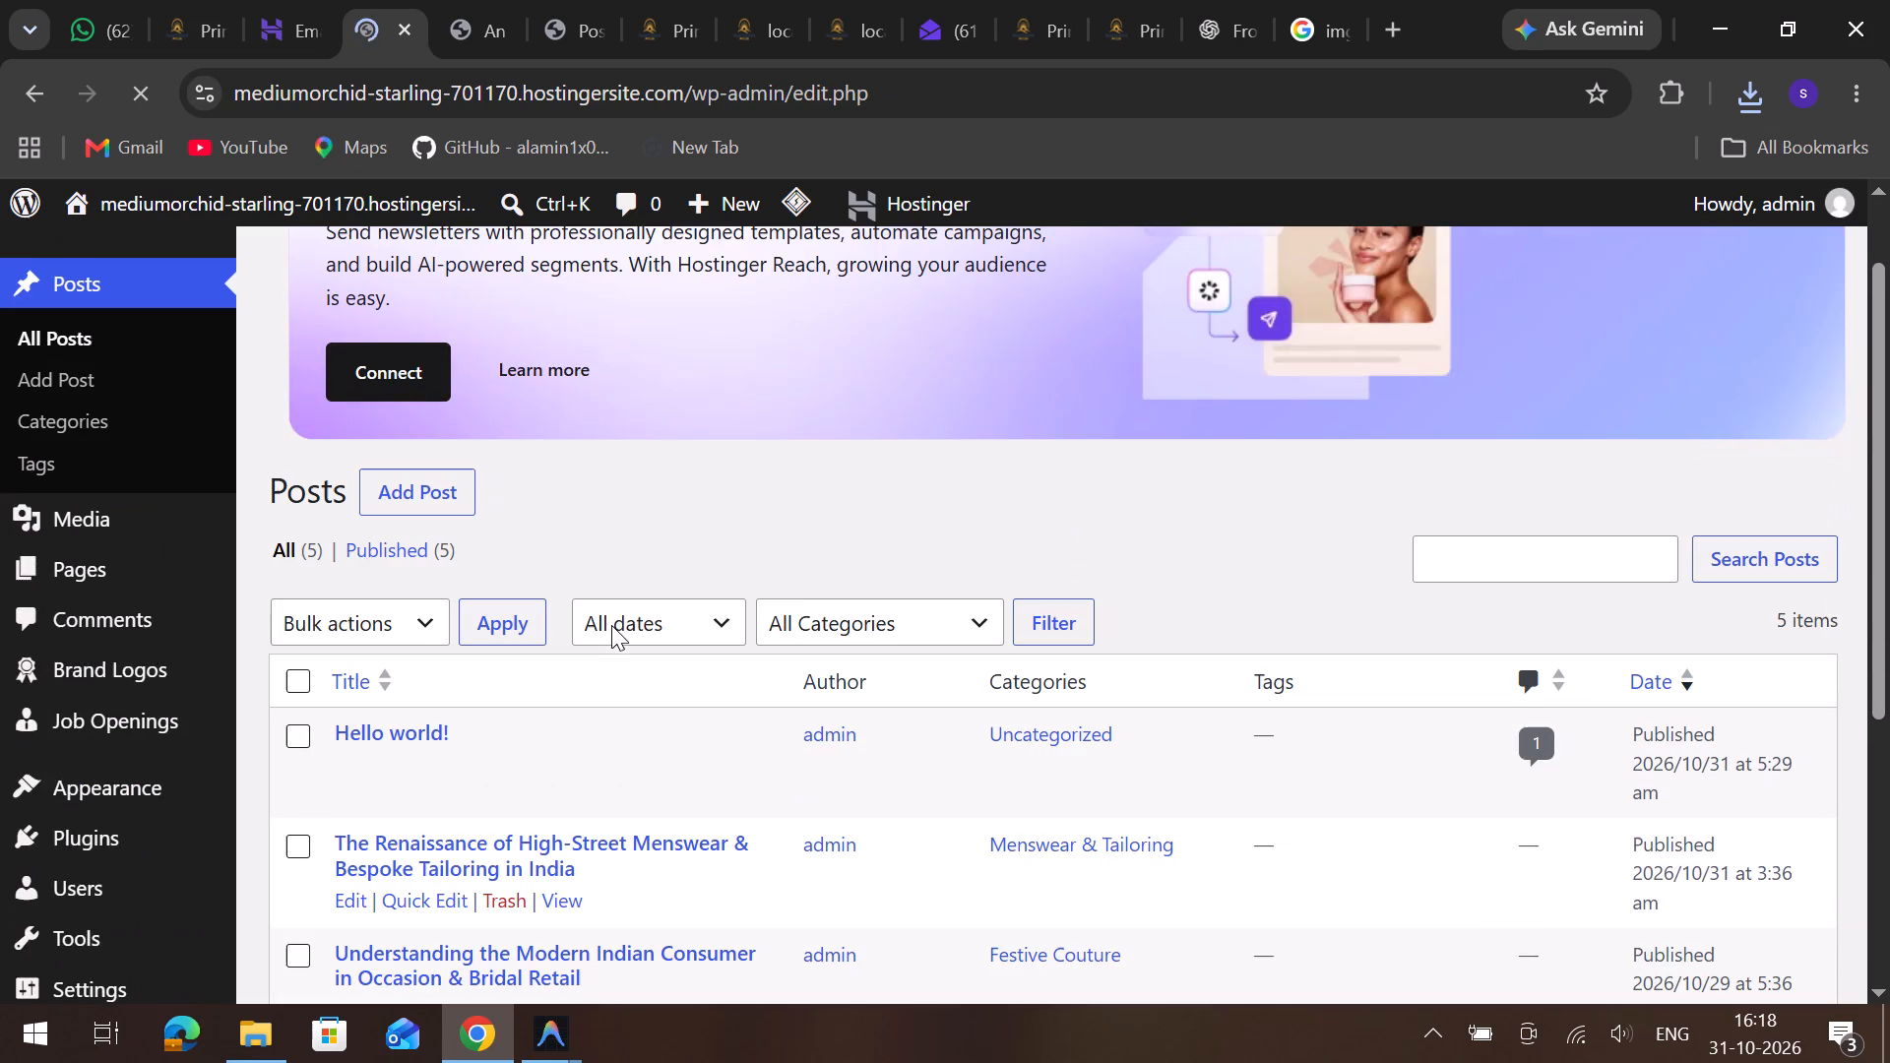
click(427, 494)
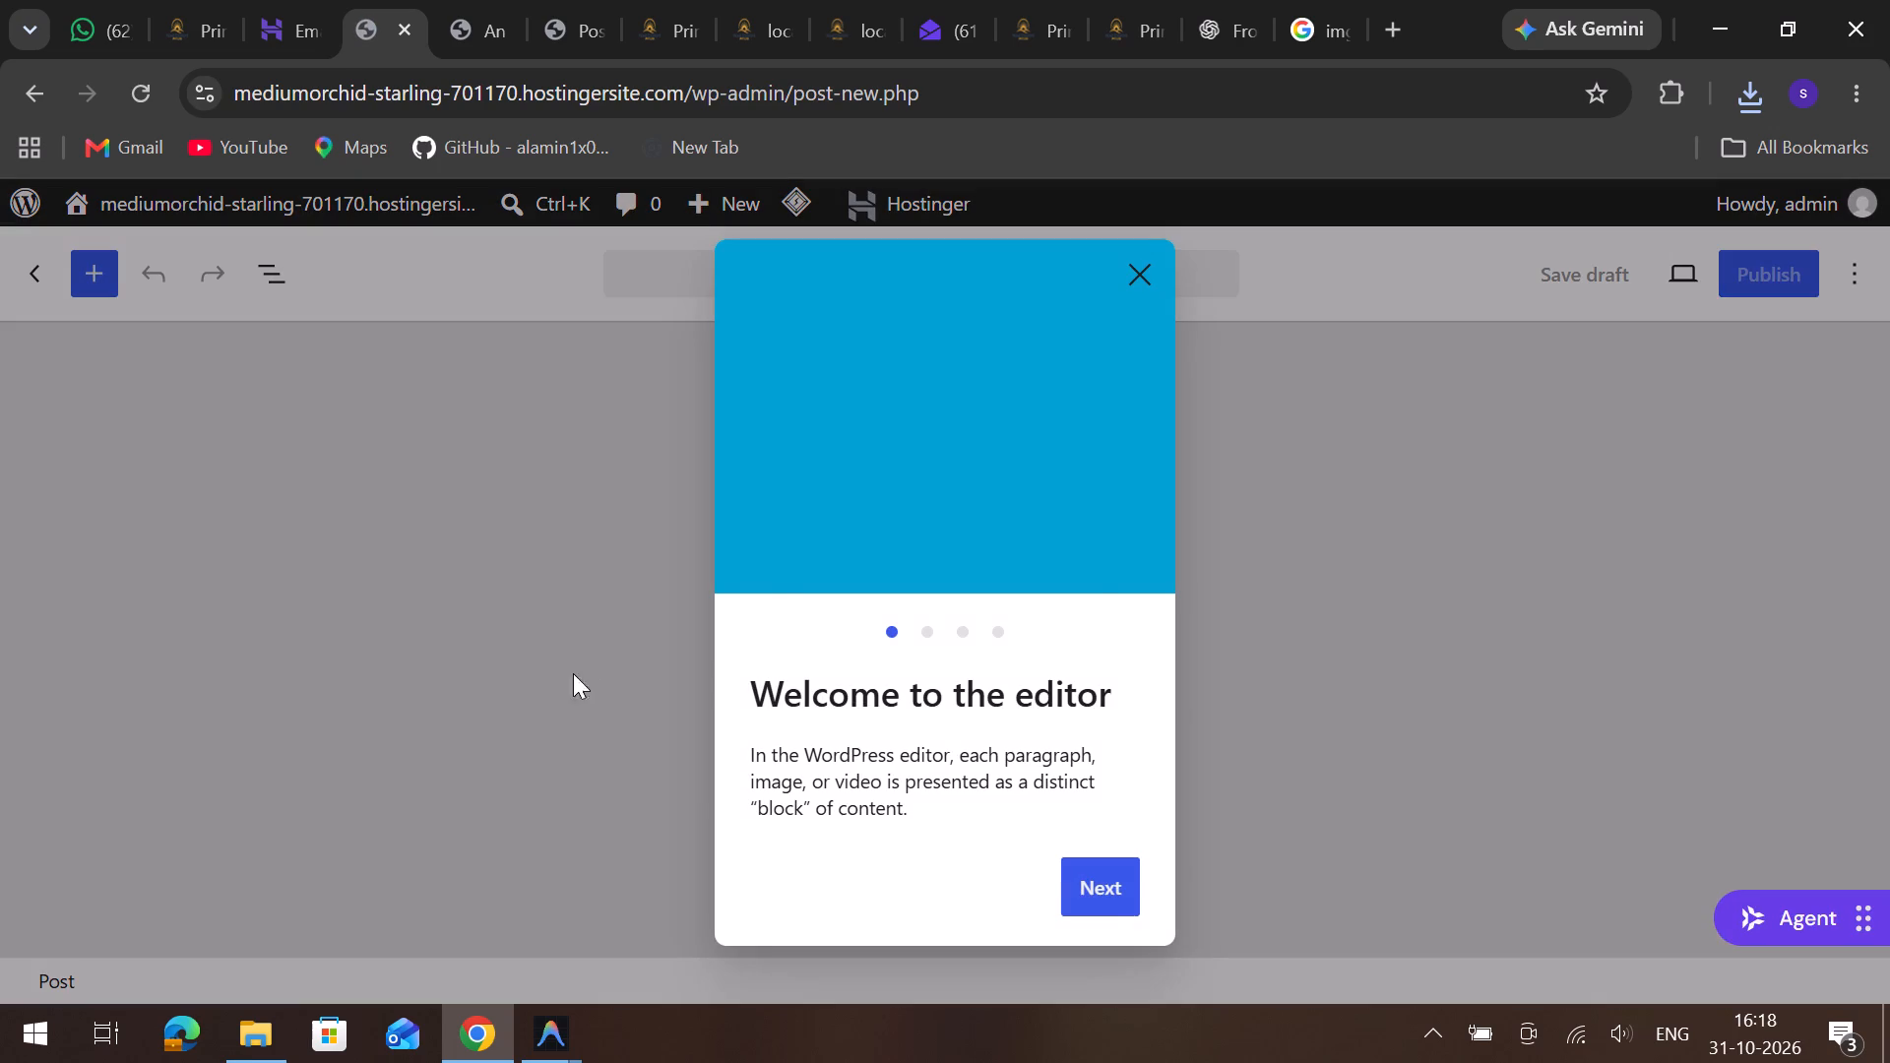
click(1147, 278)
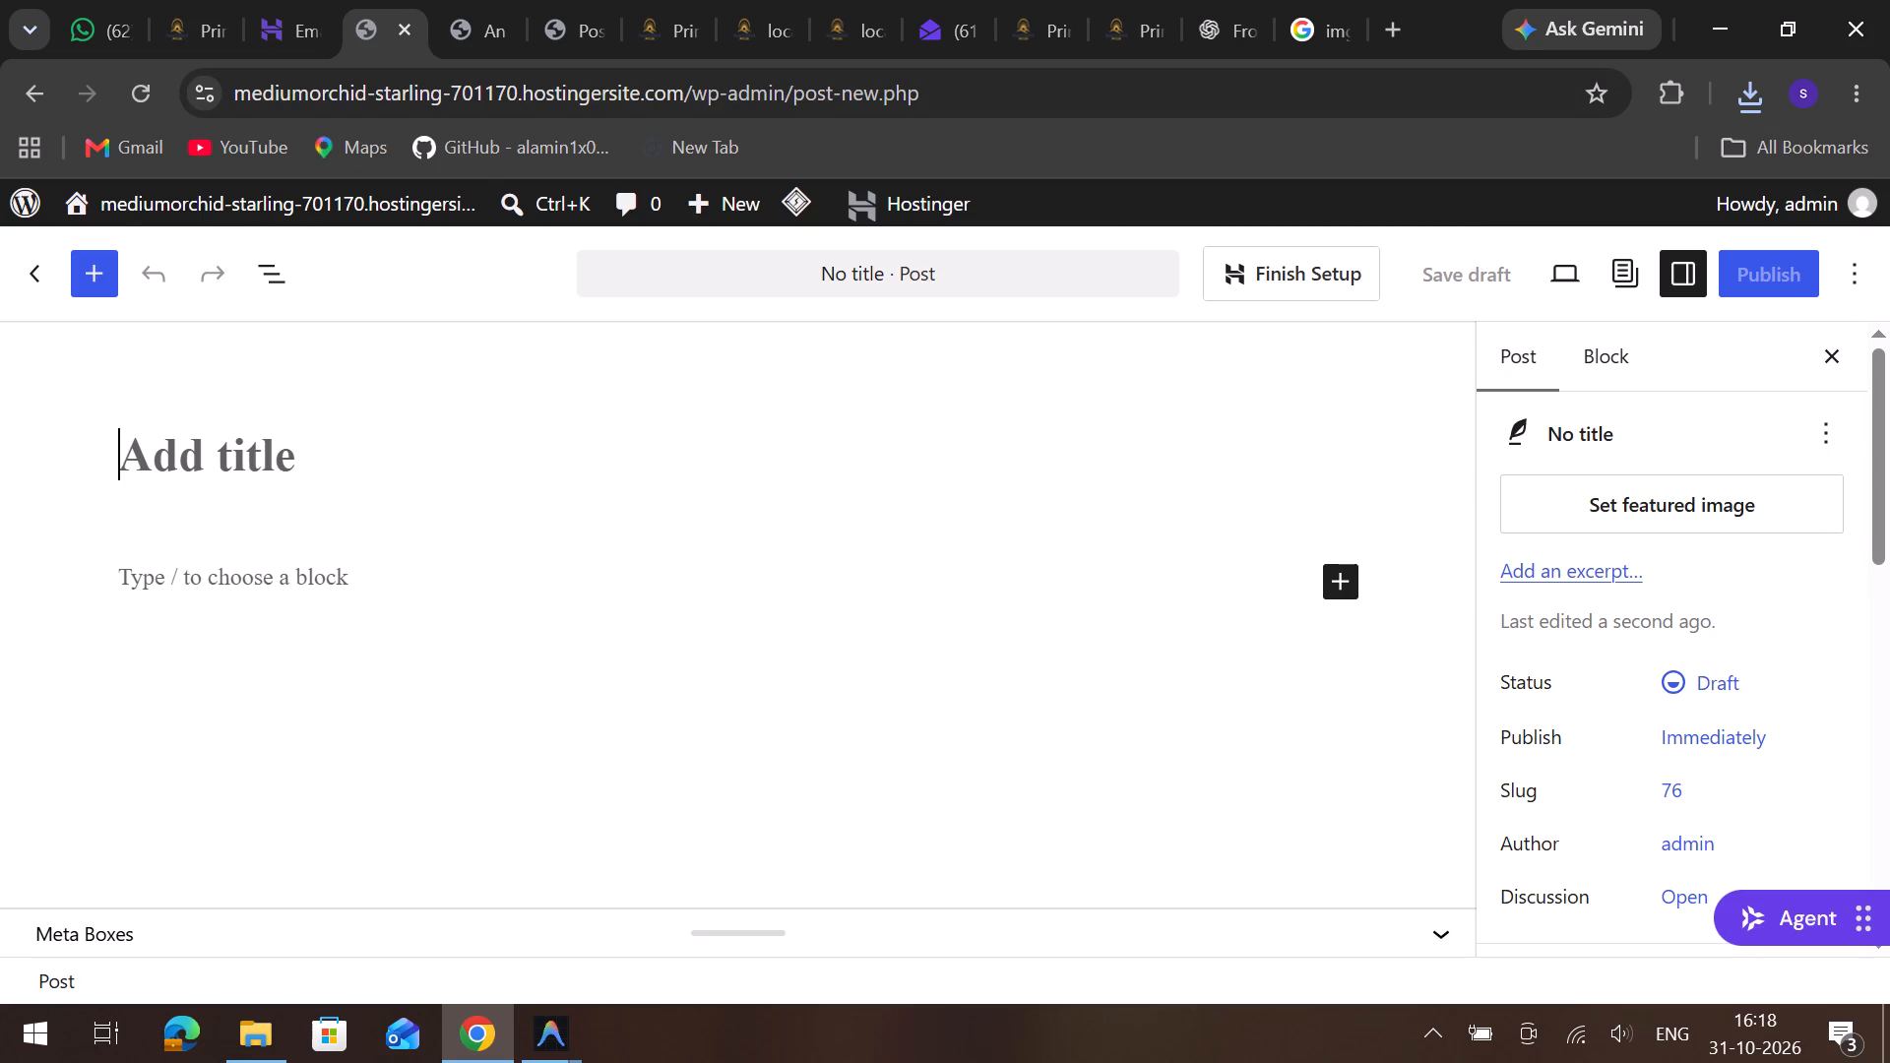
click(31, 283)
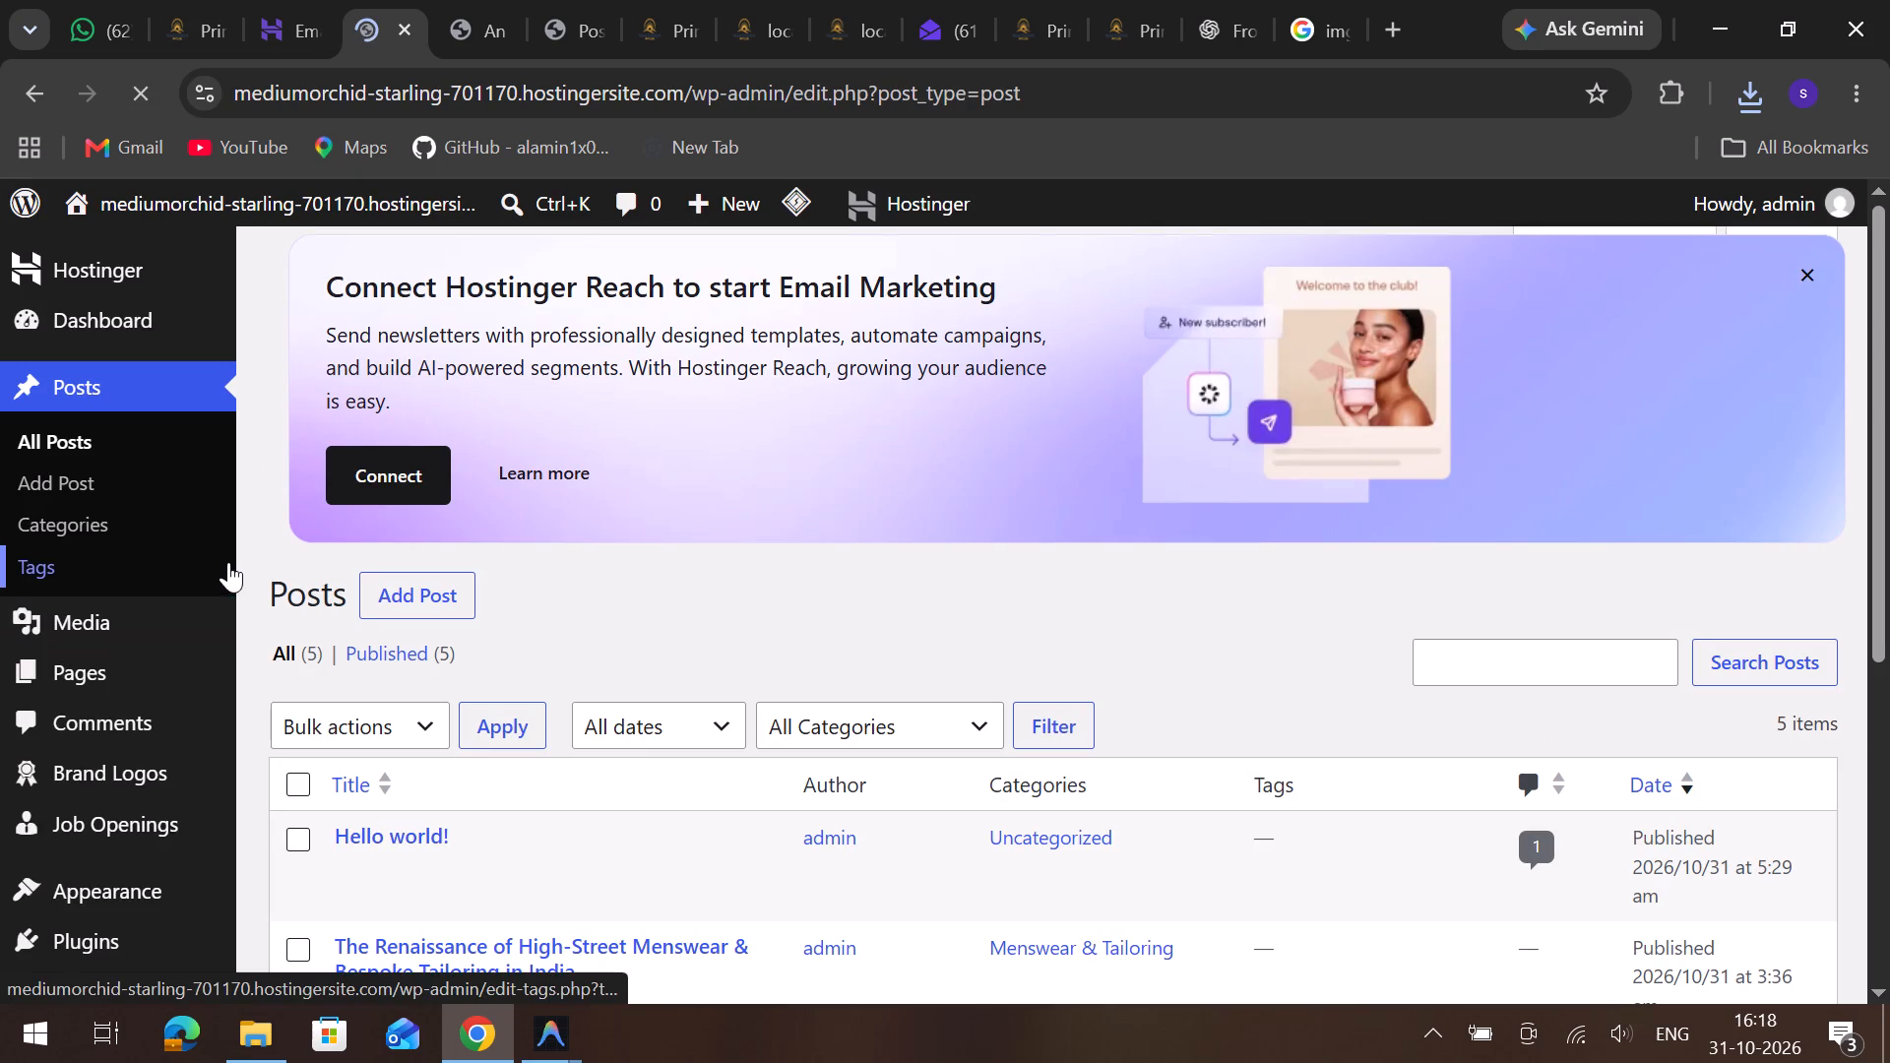
Examine the existing blog posts in the Posts list, including their categories and dates.
scroll(645, 623, down, 1)
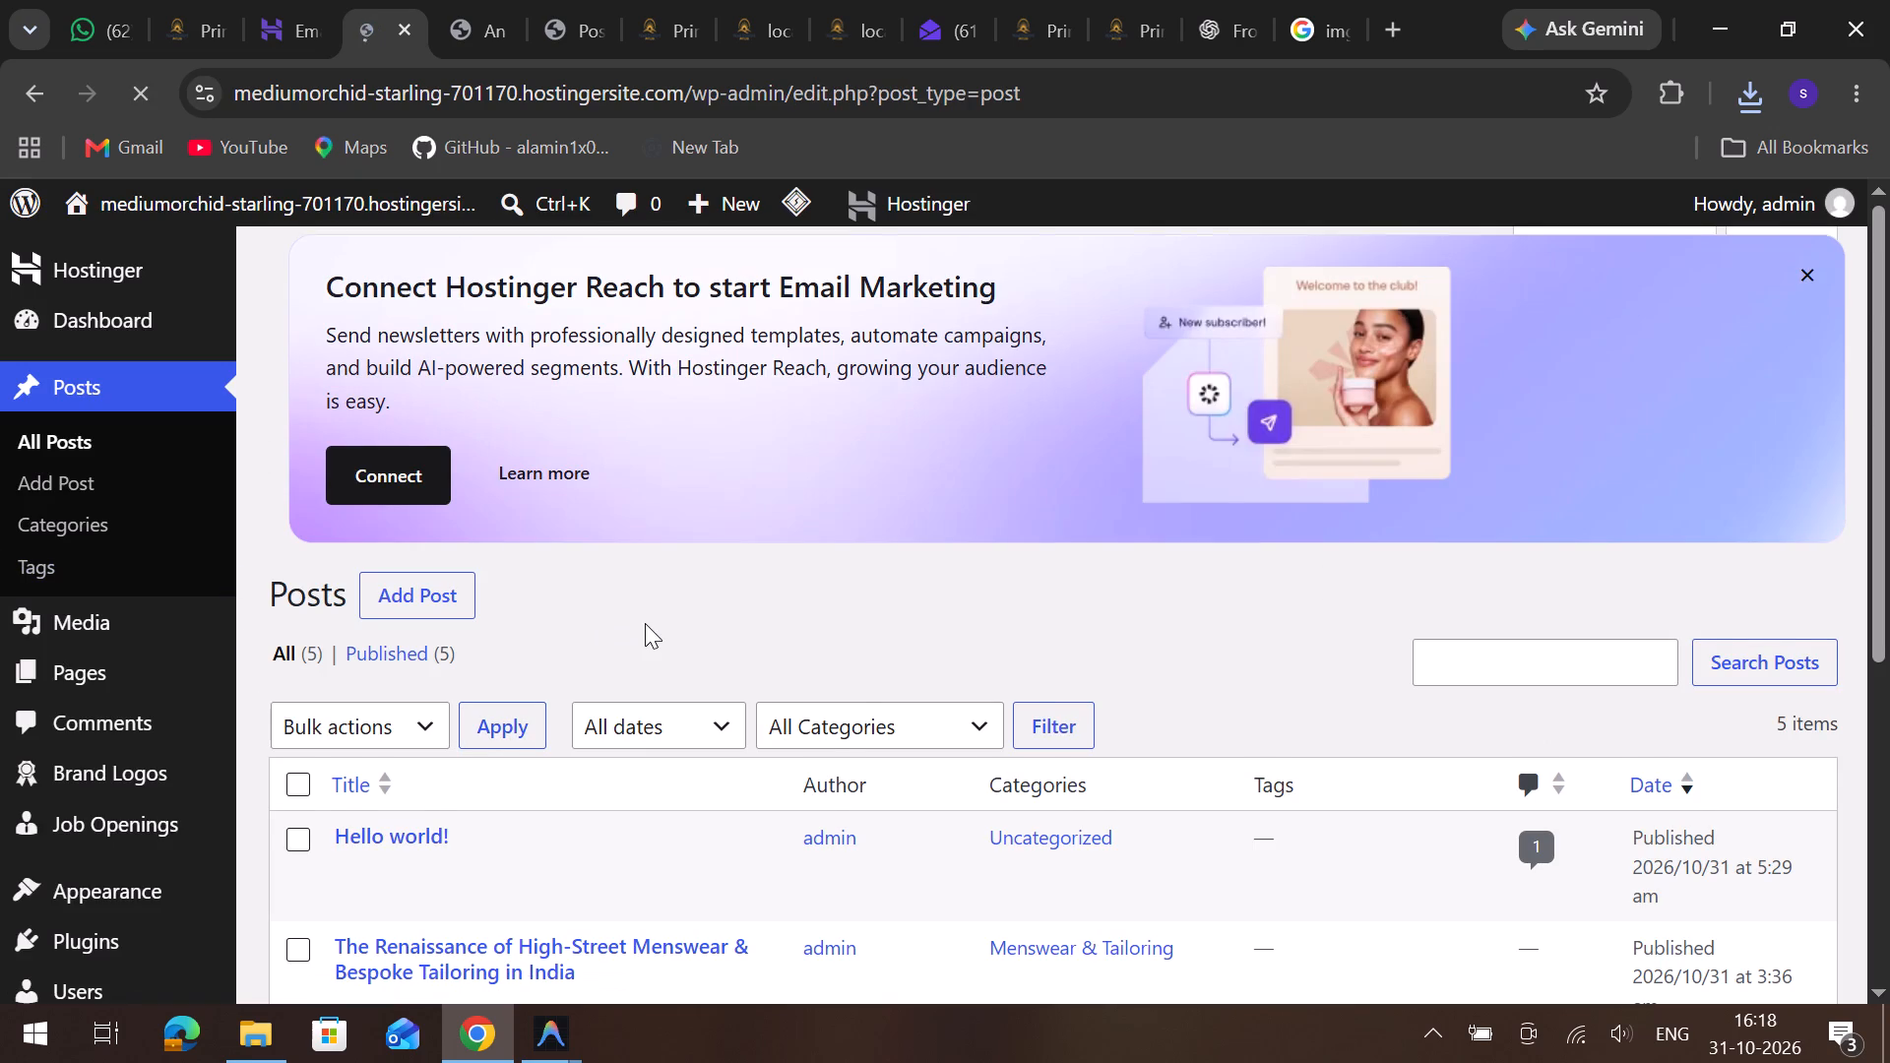
scroll(645, 623, down, 3)
scroll(645, 623, up, 1)
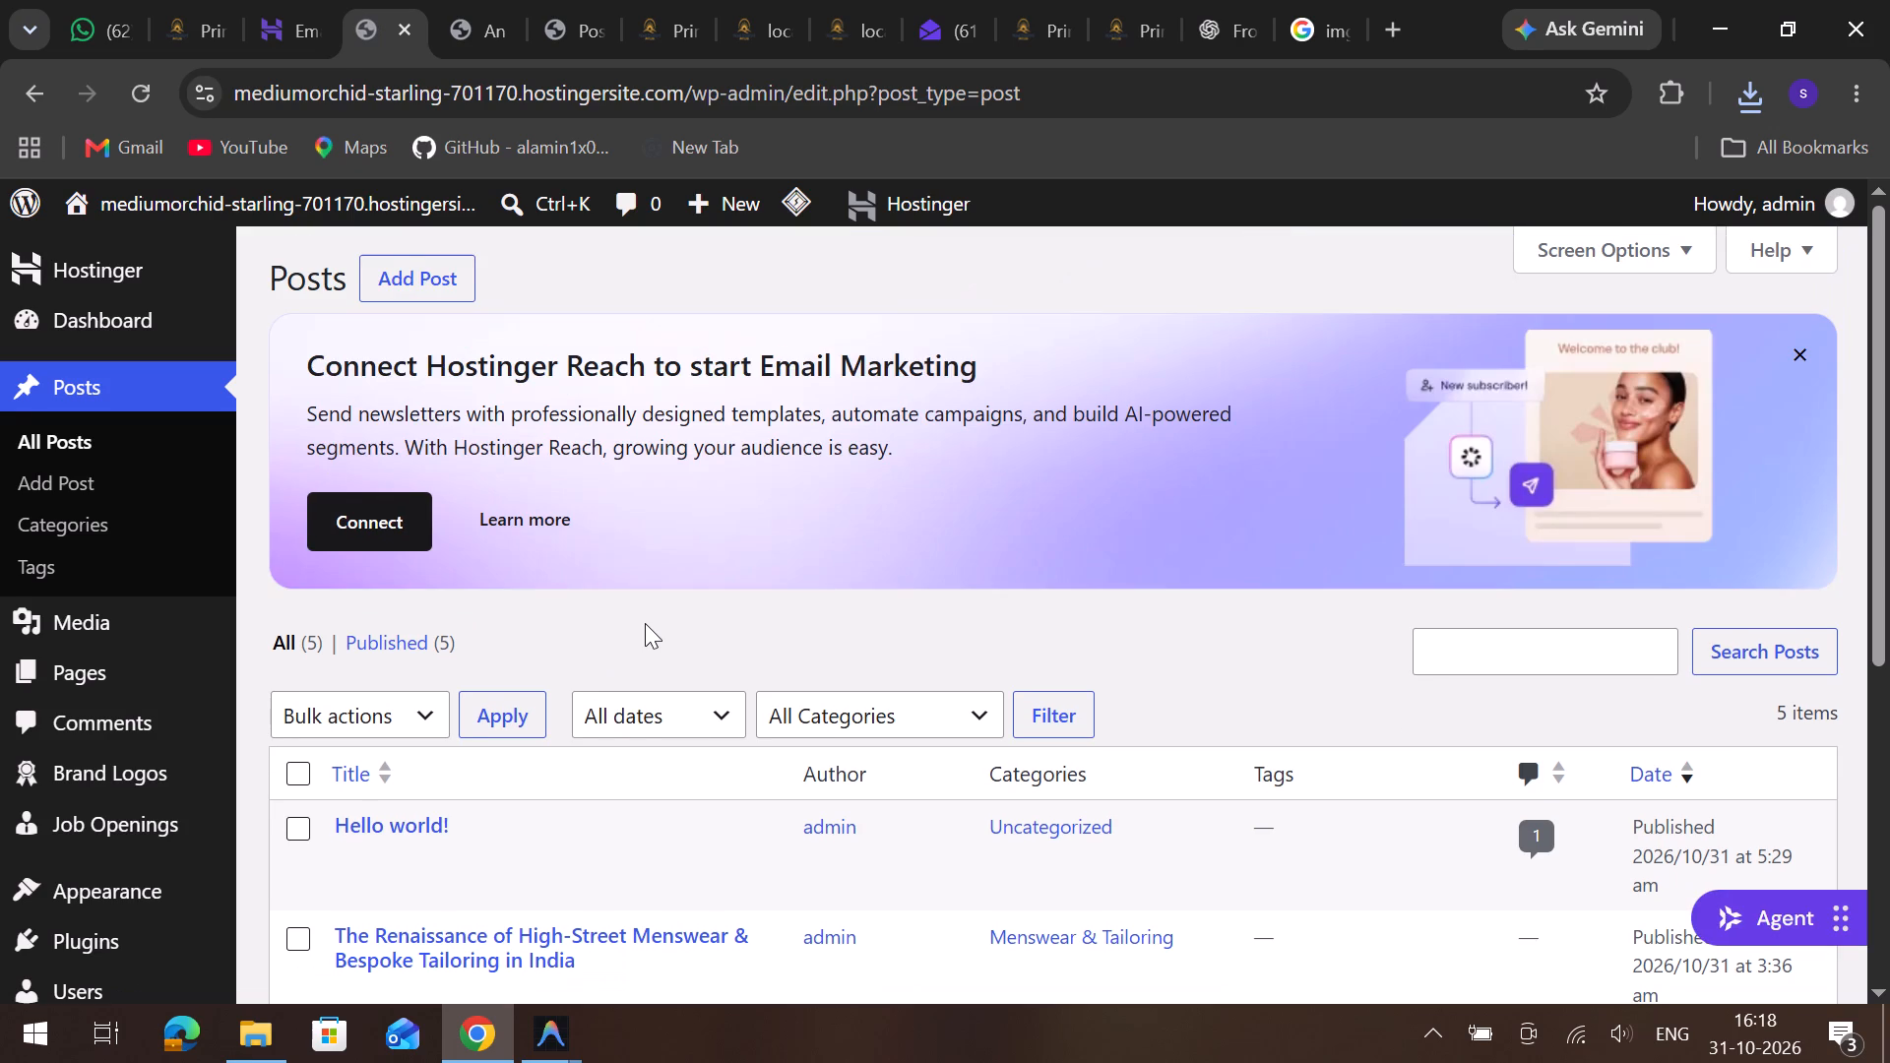
scroll(645, 623, down, 1)
scroll(645, 623, up, 1)
scroll(645, 623, down, 1)
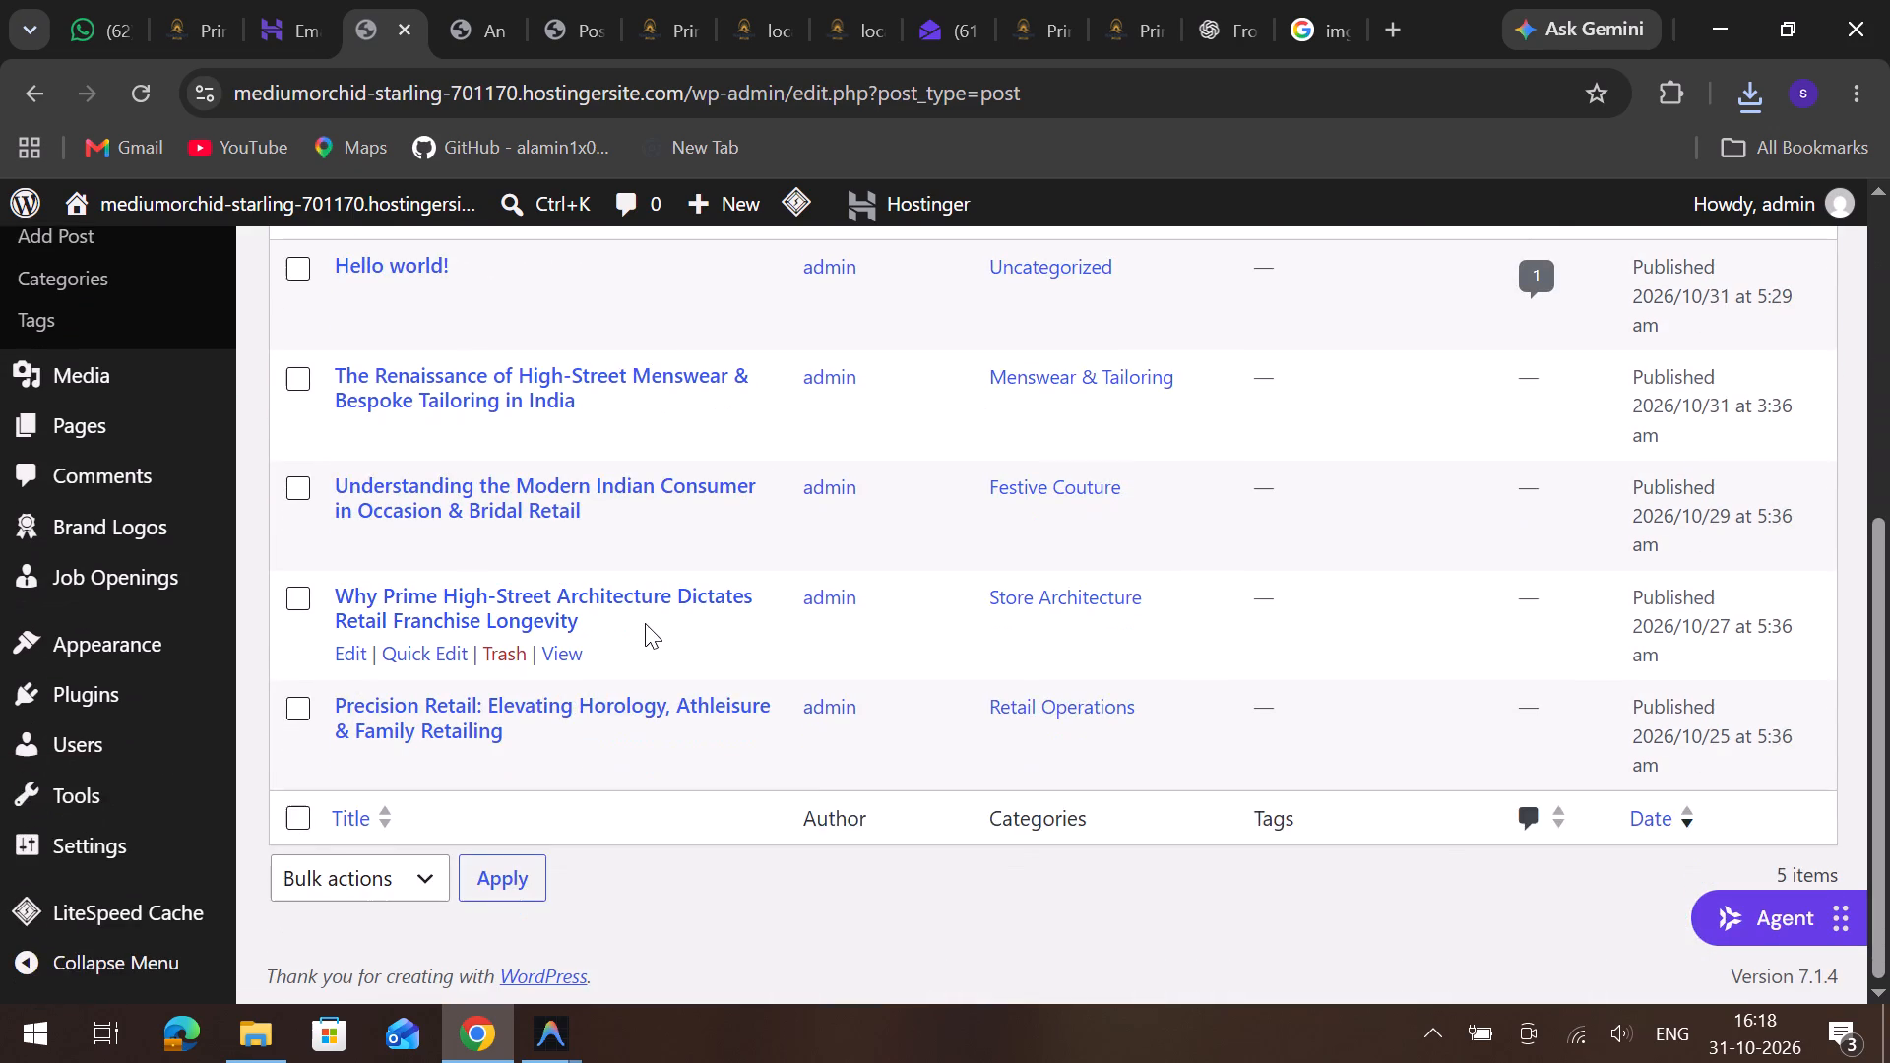
scroll(645, 623, up, 1)
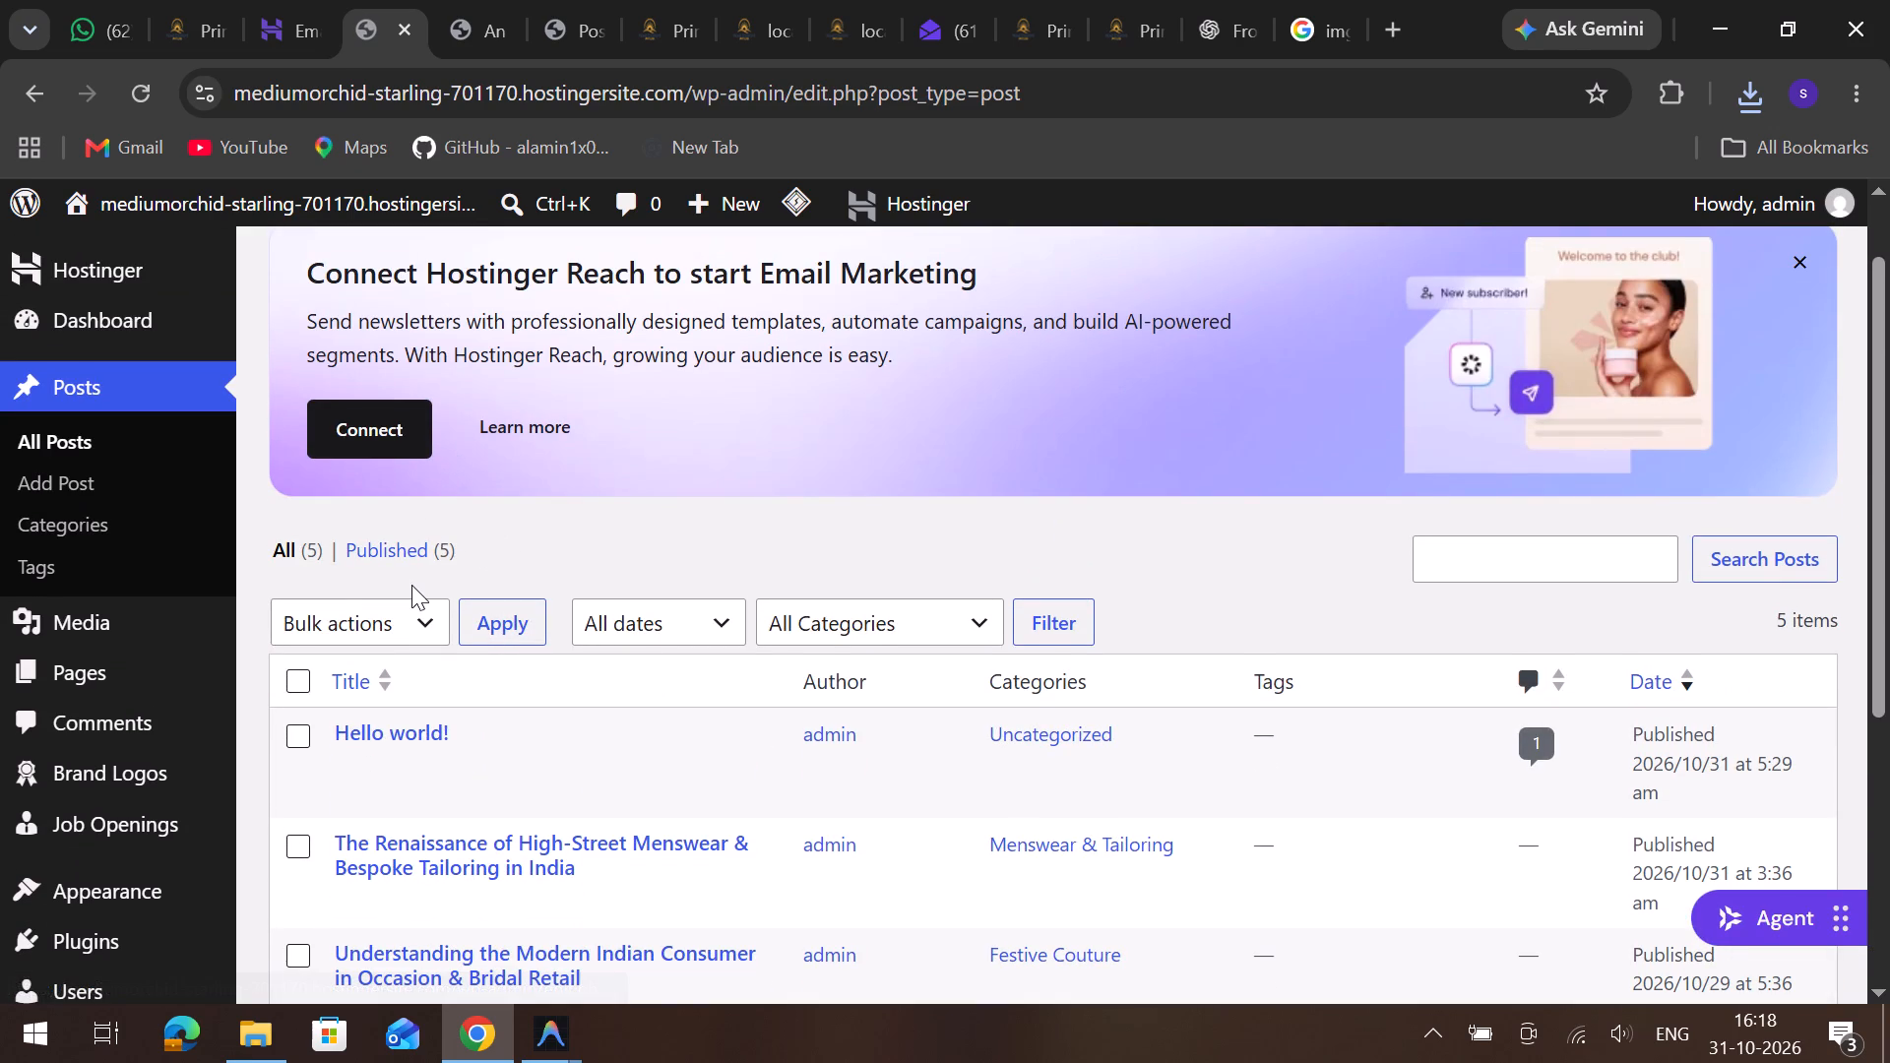
scroll(411, 585, up, 1)
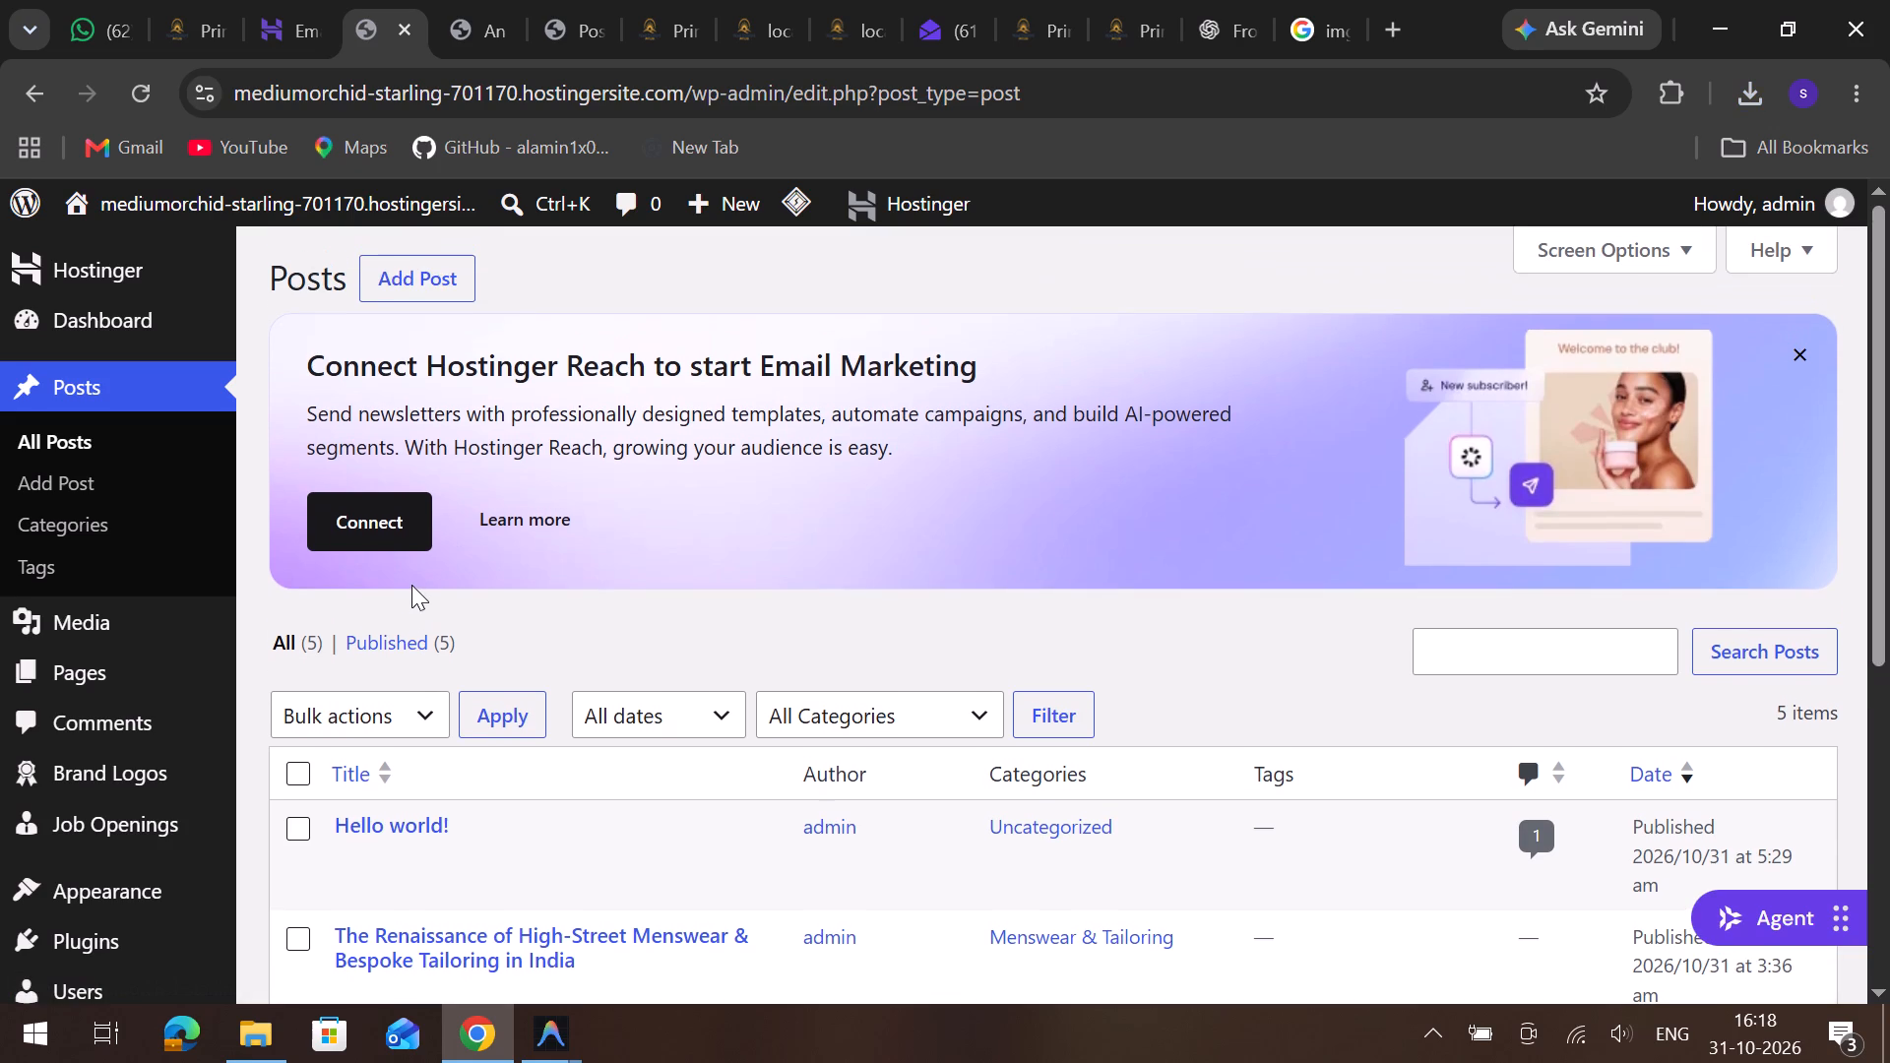
Create a new post and give it the title "testing".
click(389, 273)
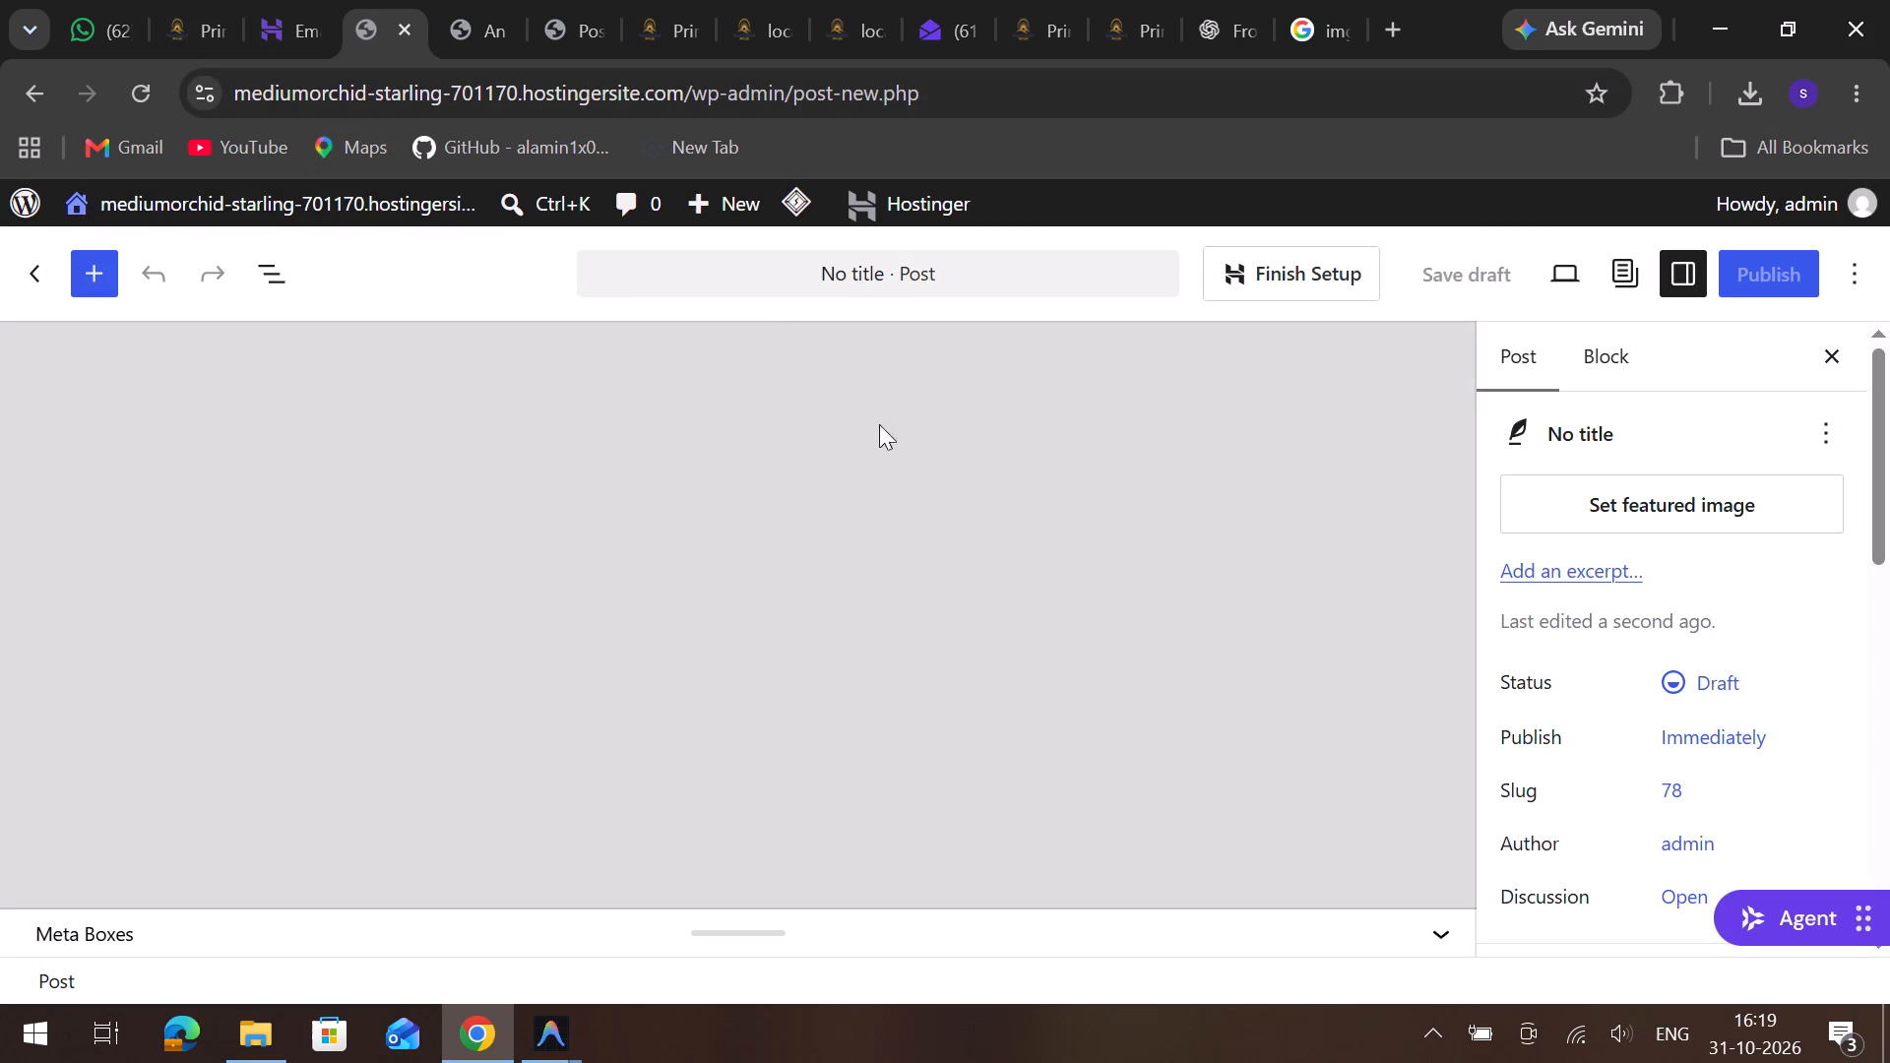
click(730, 459)
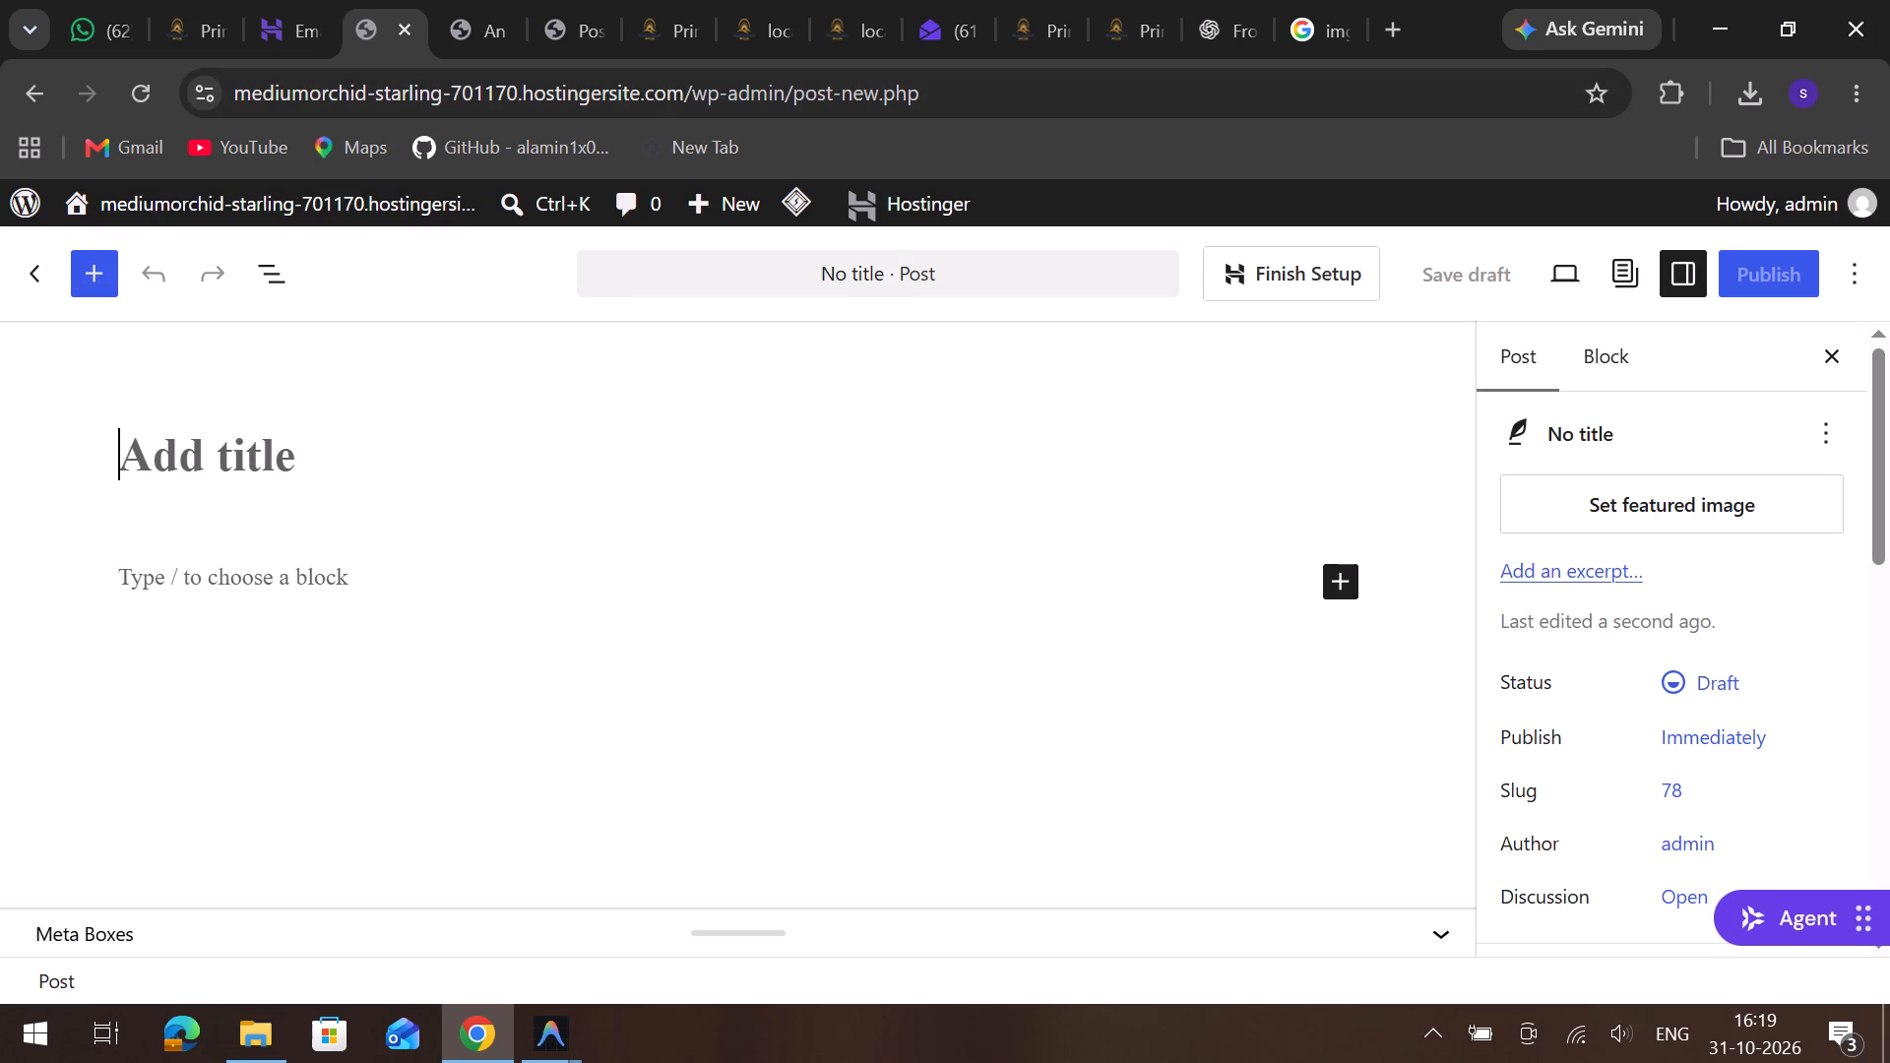
text(testing)
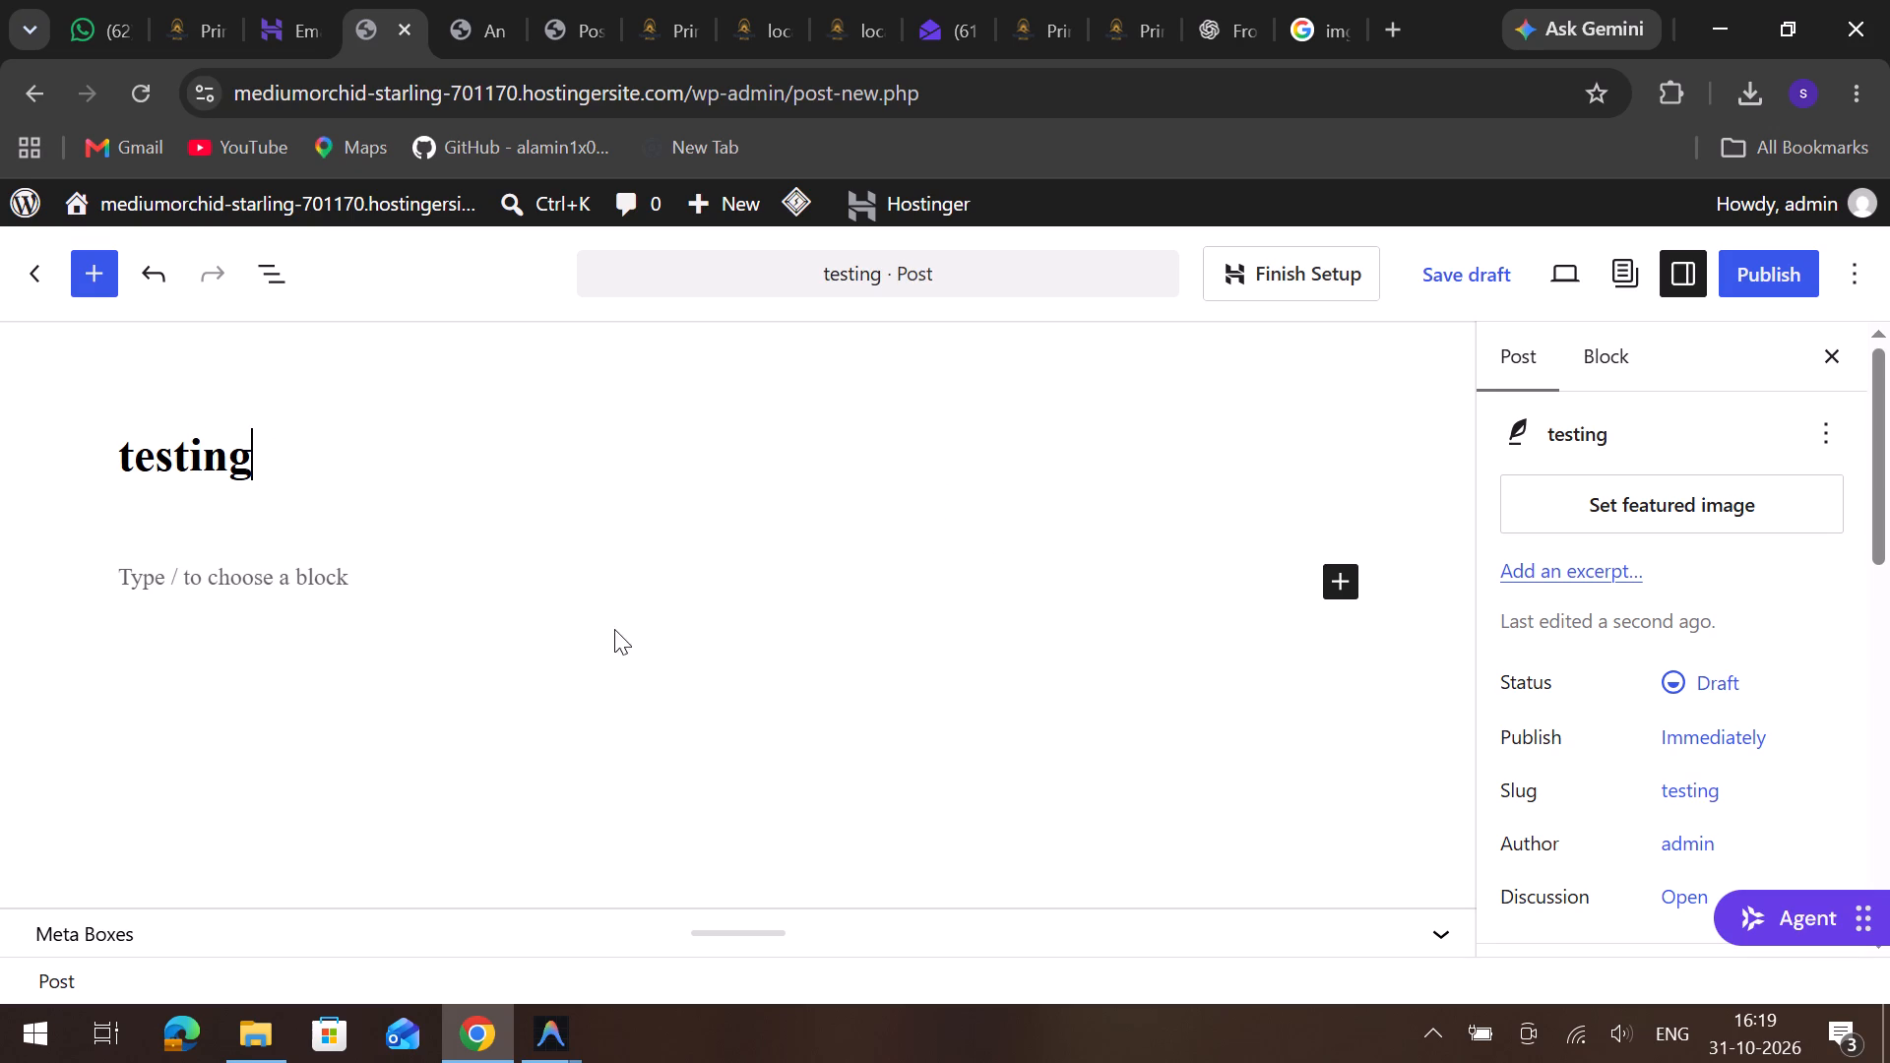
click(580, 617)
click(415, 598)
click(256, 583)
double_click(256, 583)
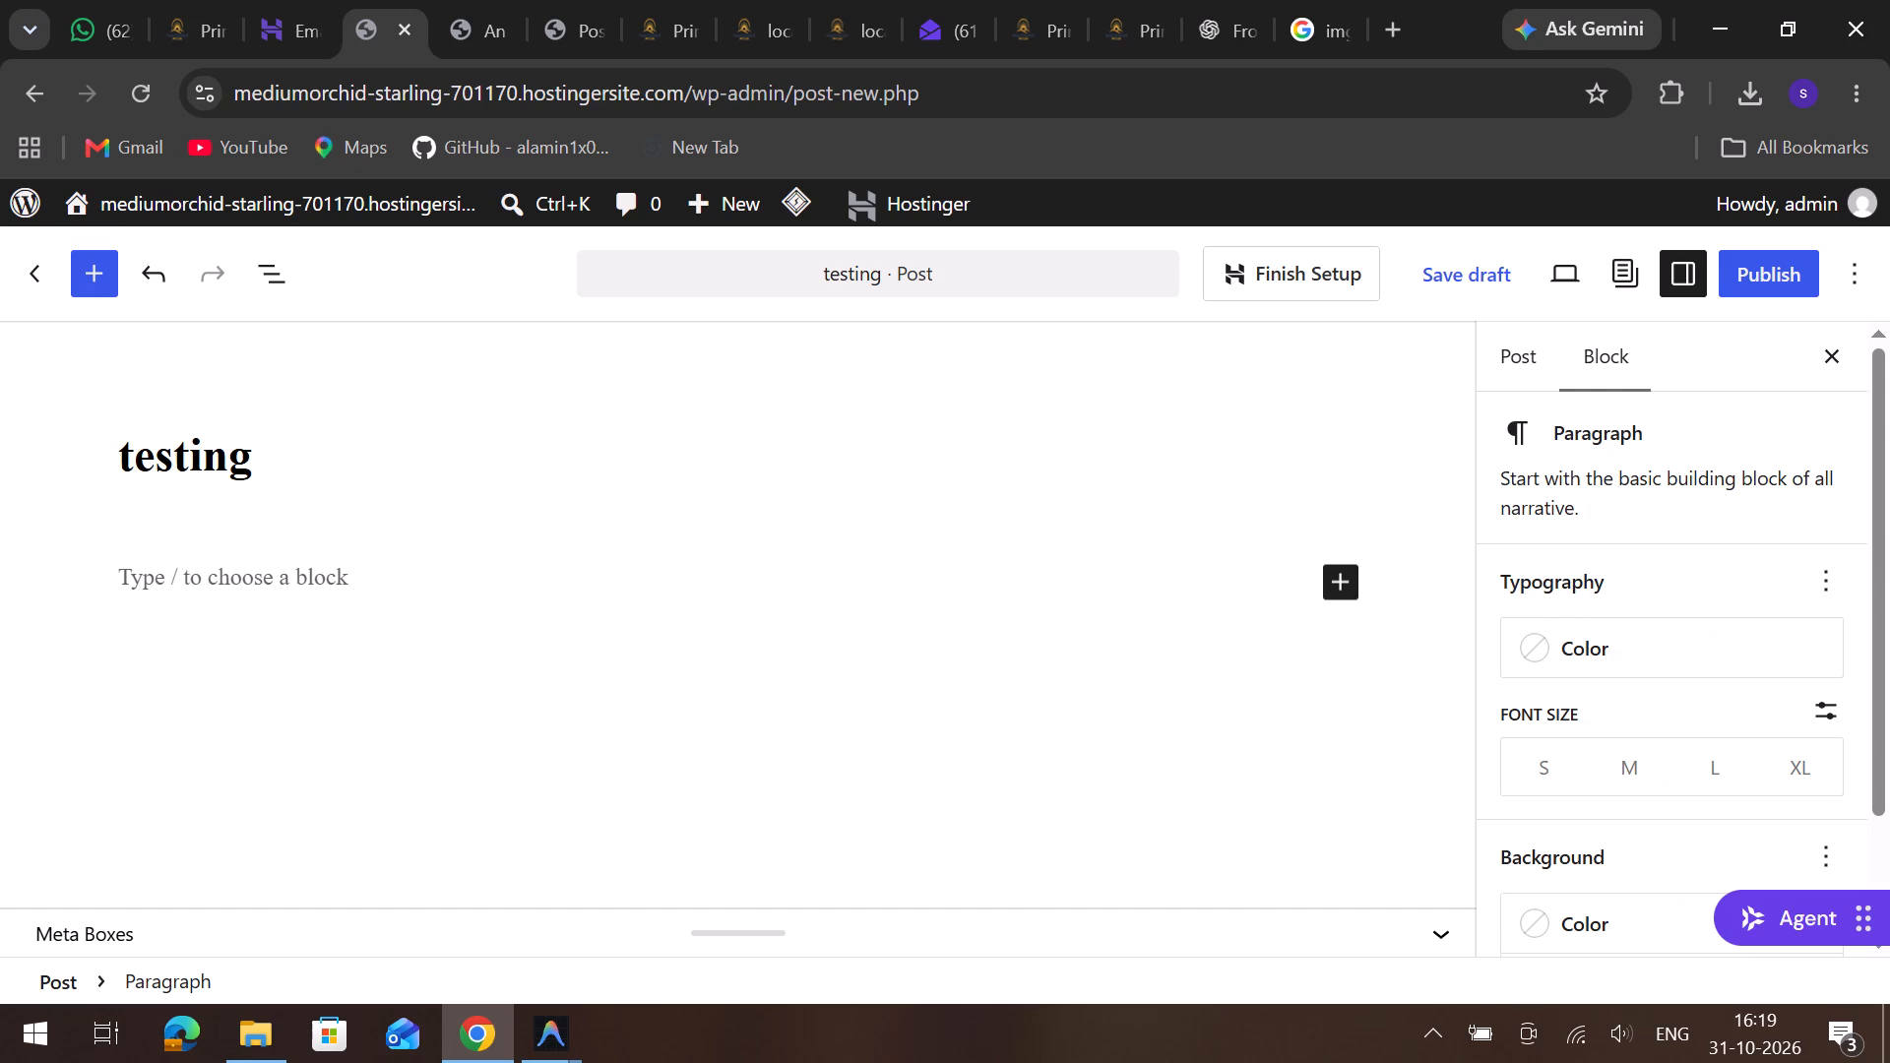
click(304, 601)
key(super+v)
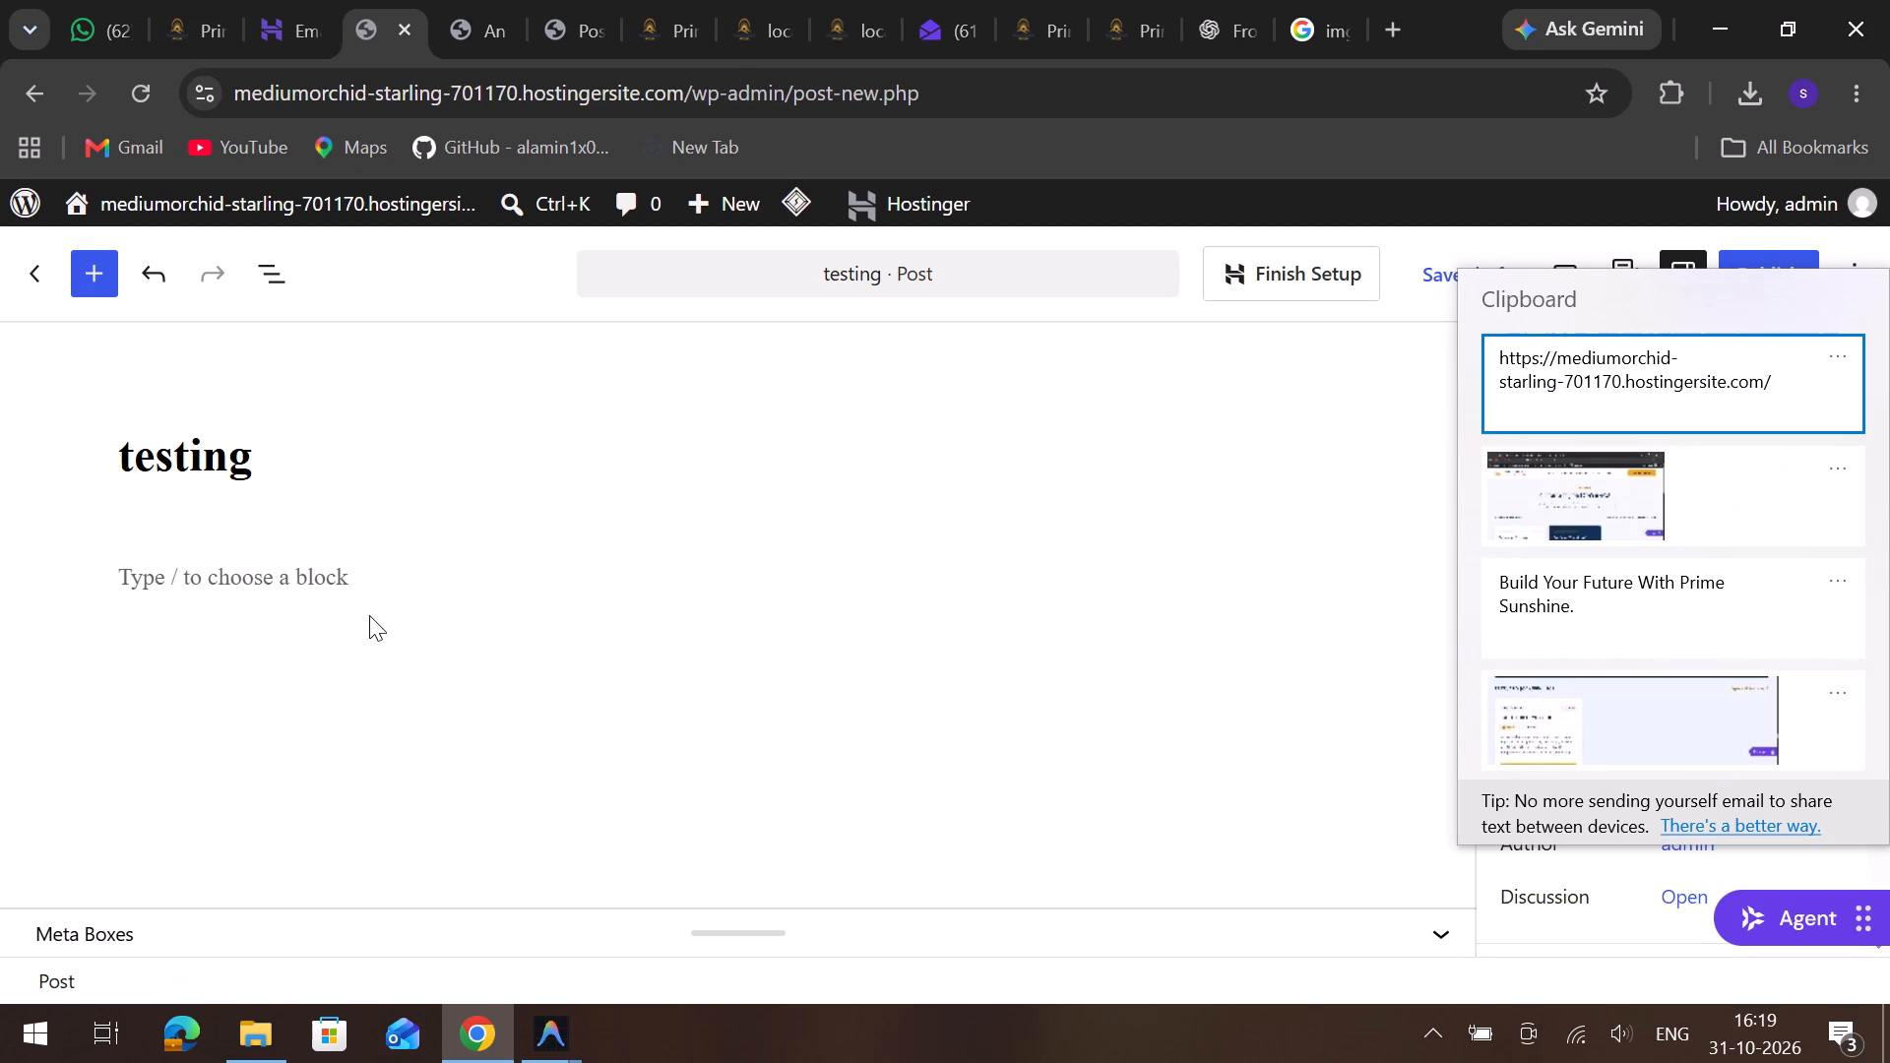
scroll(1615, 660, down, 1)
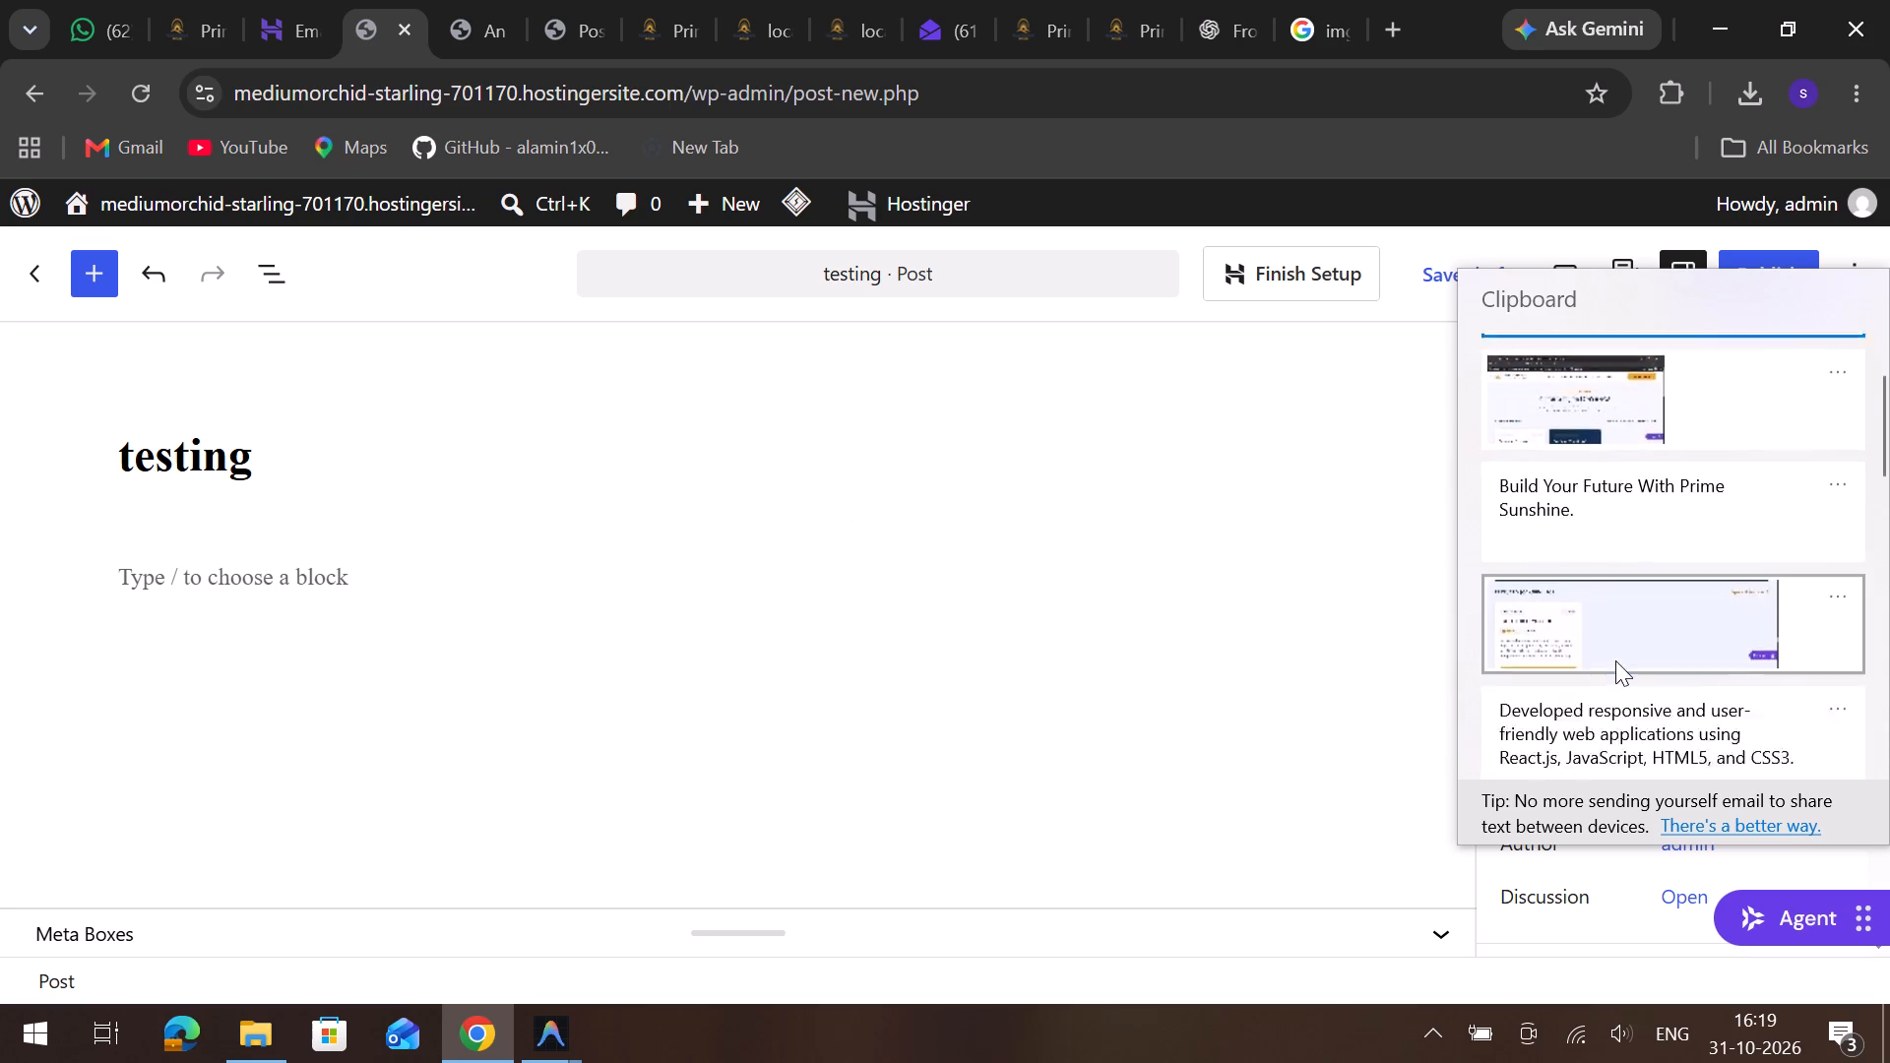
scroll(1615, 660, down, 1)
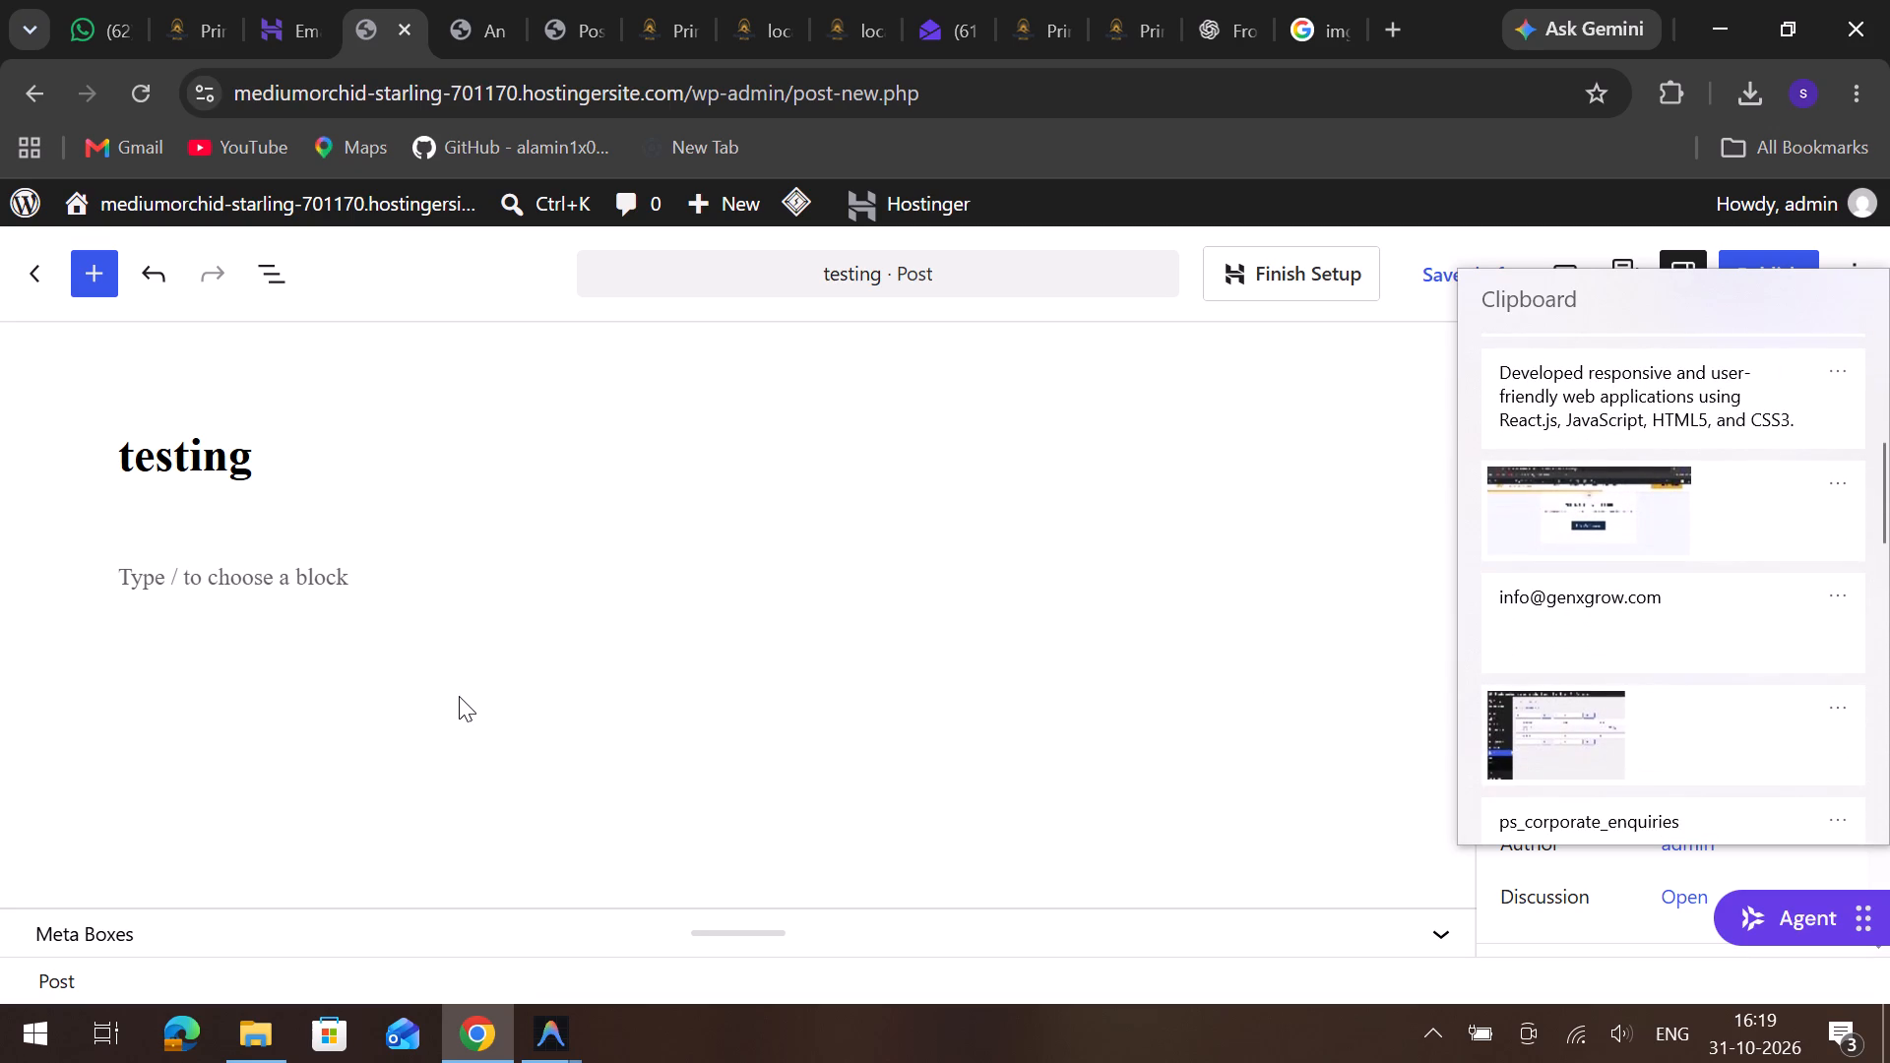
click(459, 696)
Fill the post's body paragraph with the copied text starting "Developed responsive and user-friendly web applications using React.js" from the clipboard history.
click(256, 588)
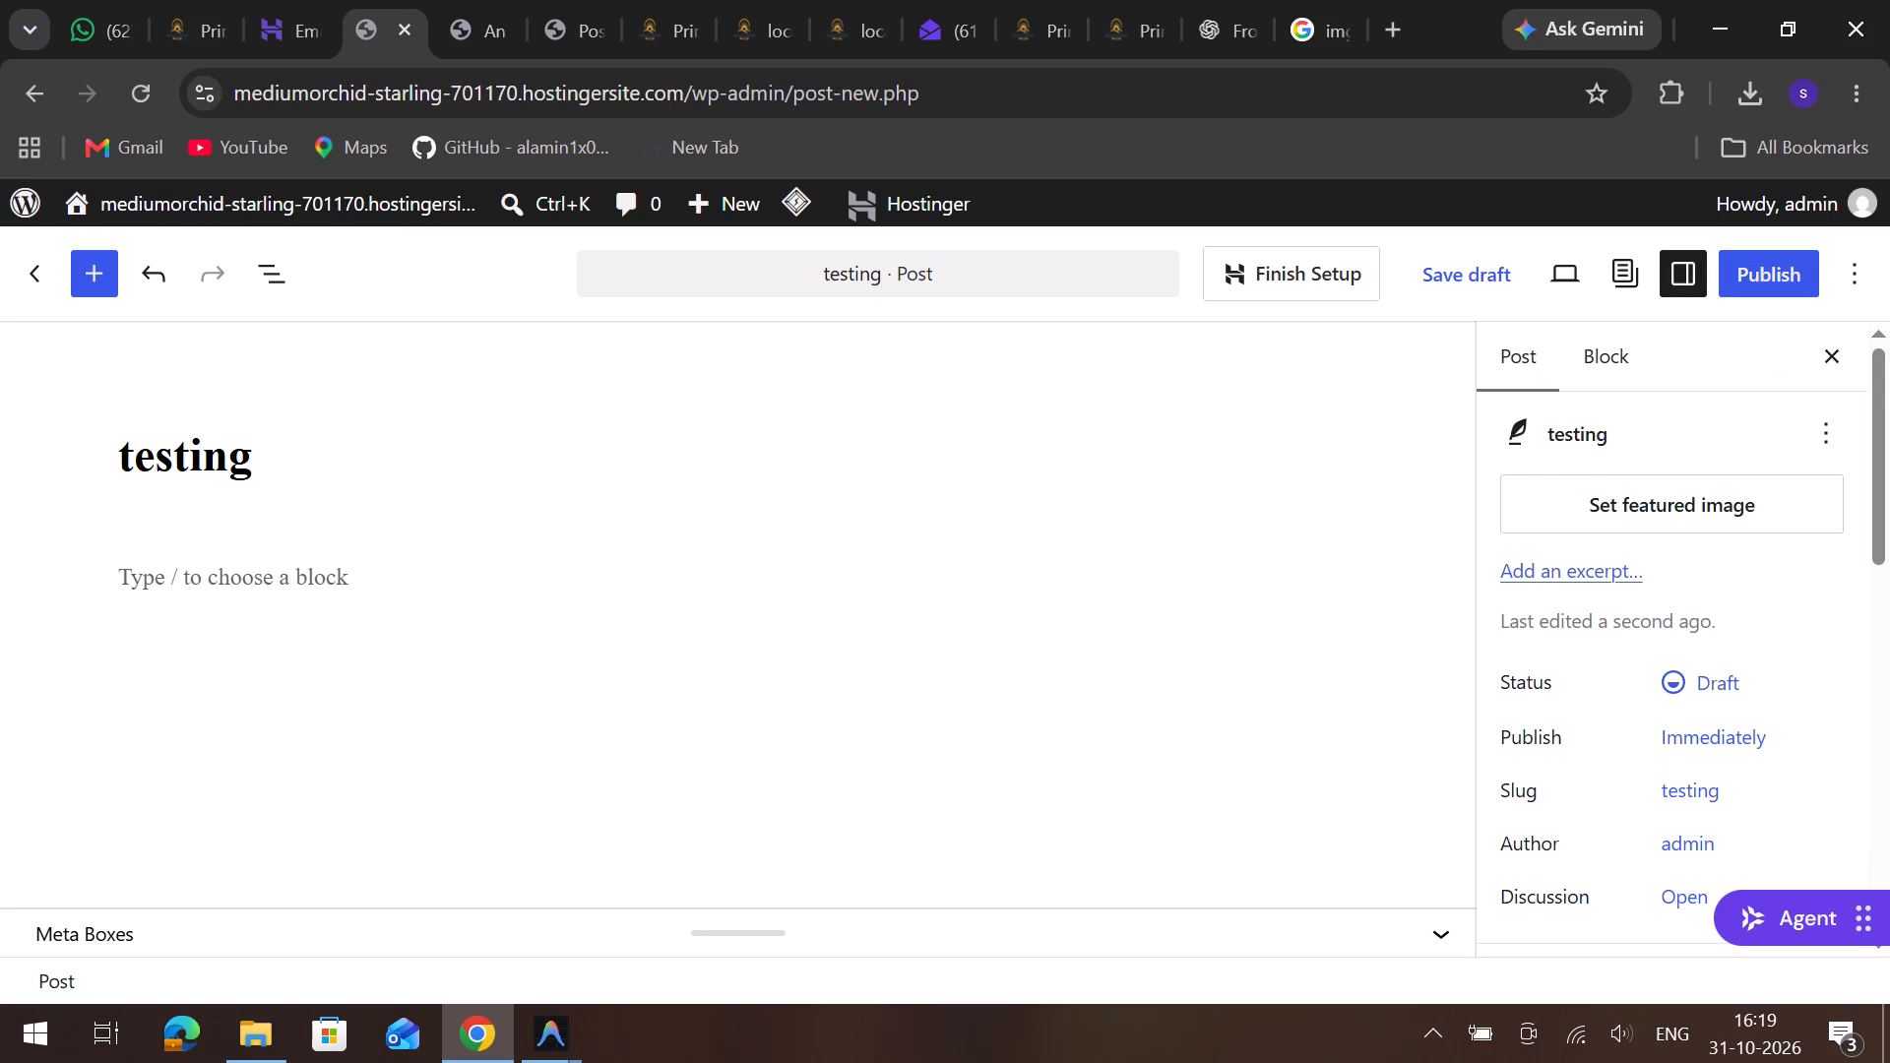
double_click(256, 588)
click(256, 588)
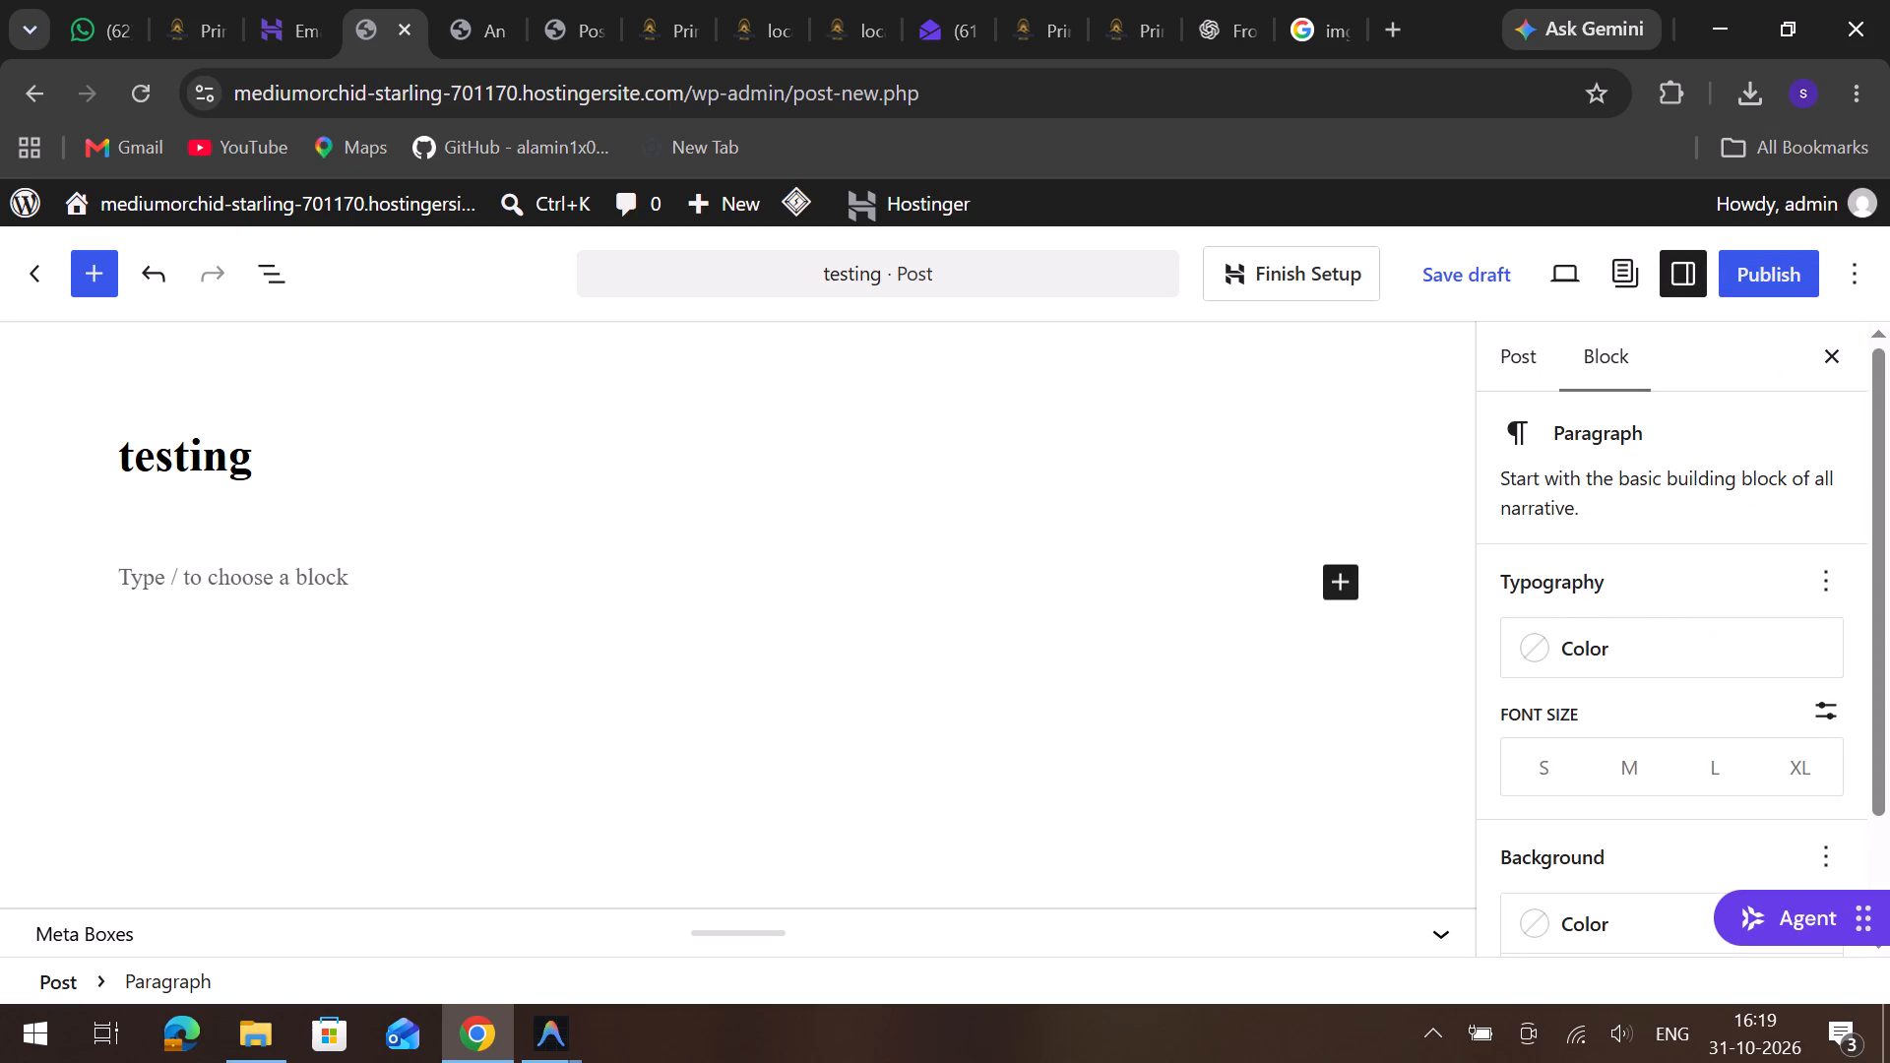
click(256, 588)
key(super+v)
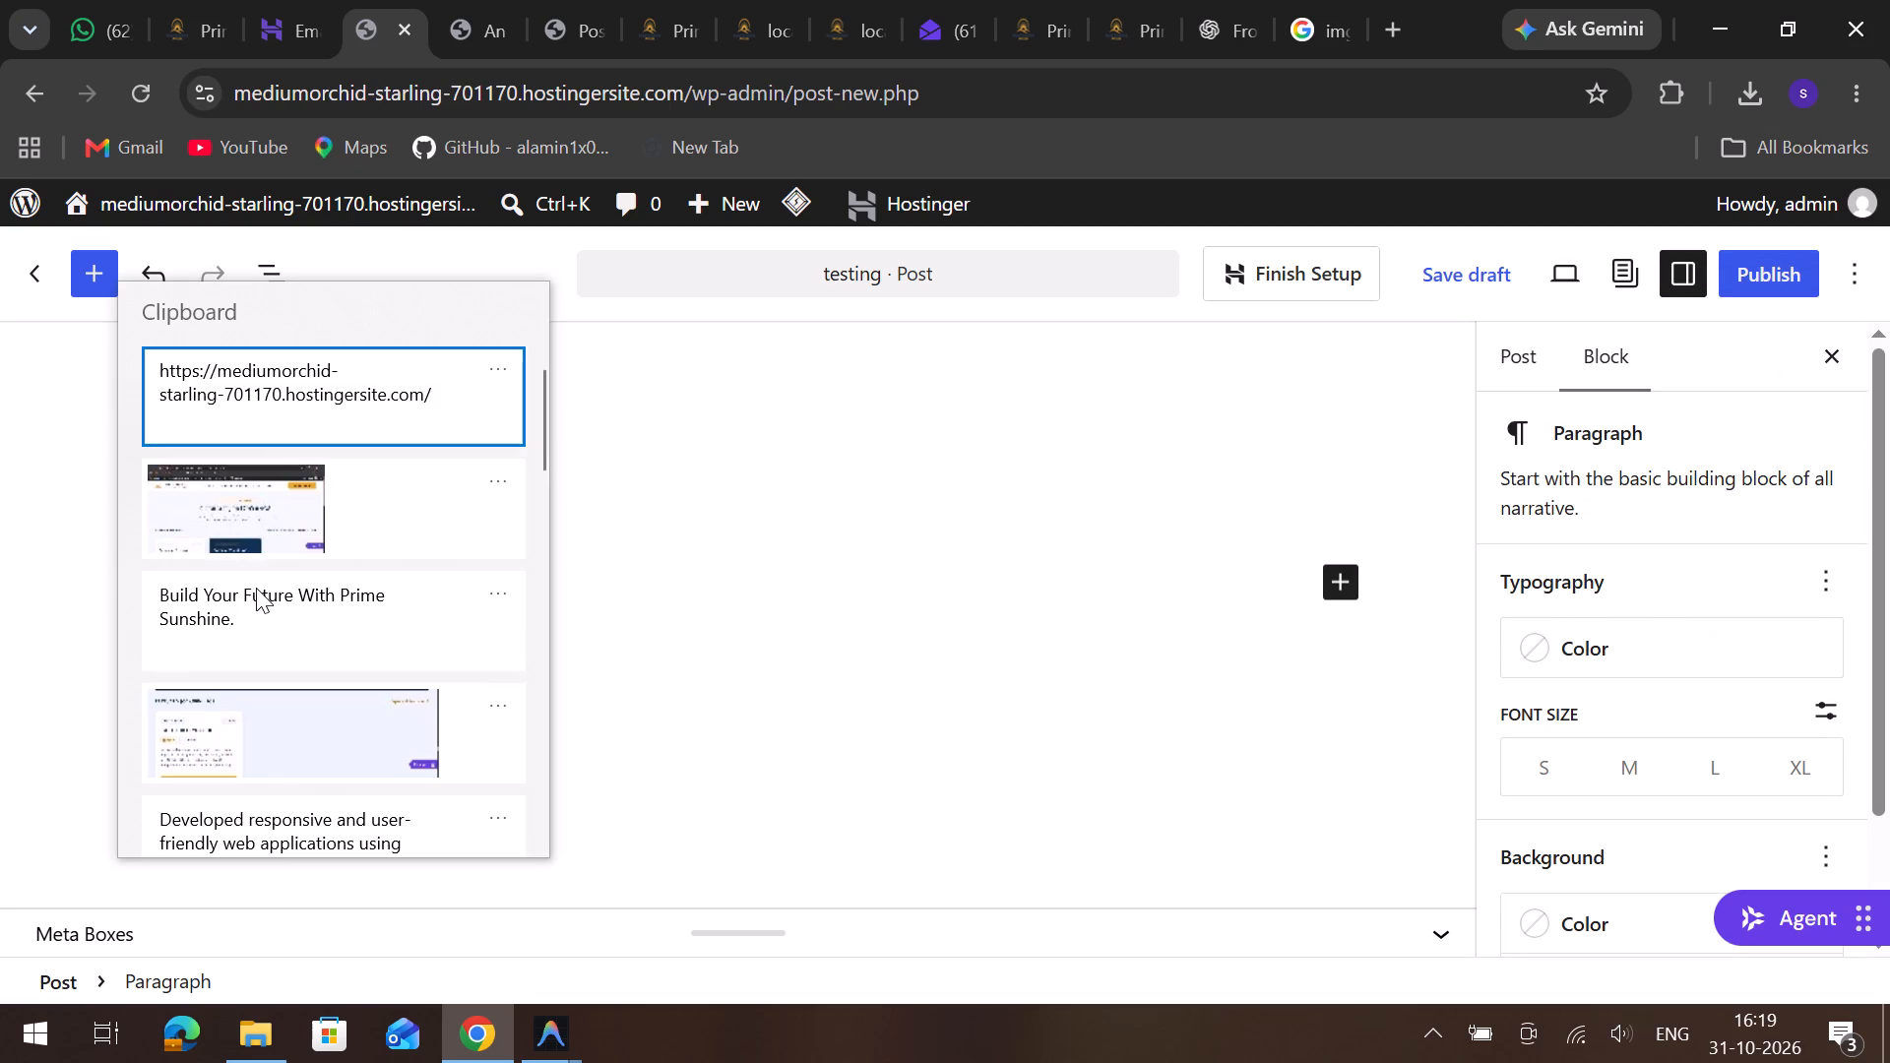
scroll(296, 470, down, 1)
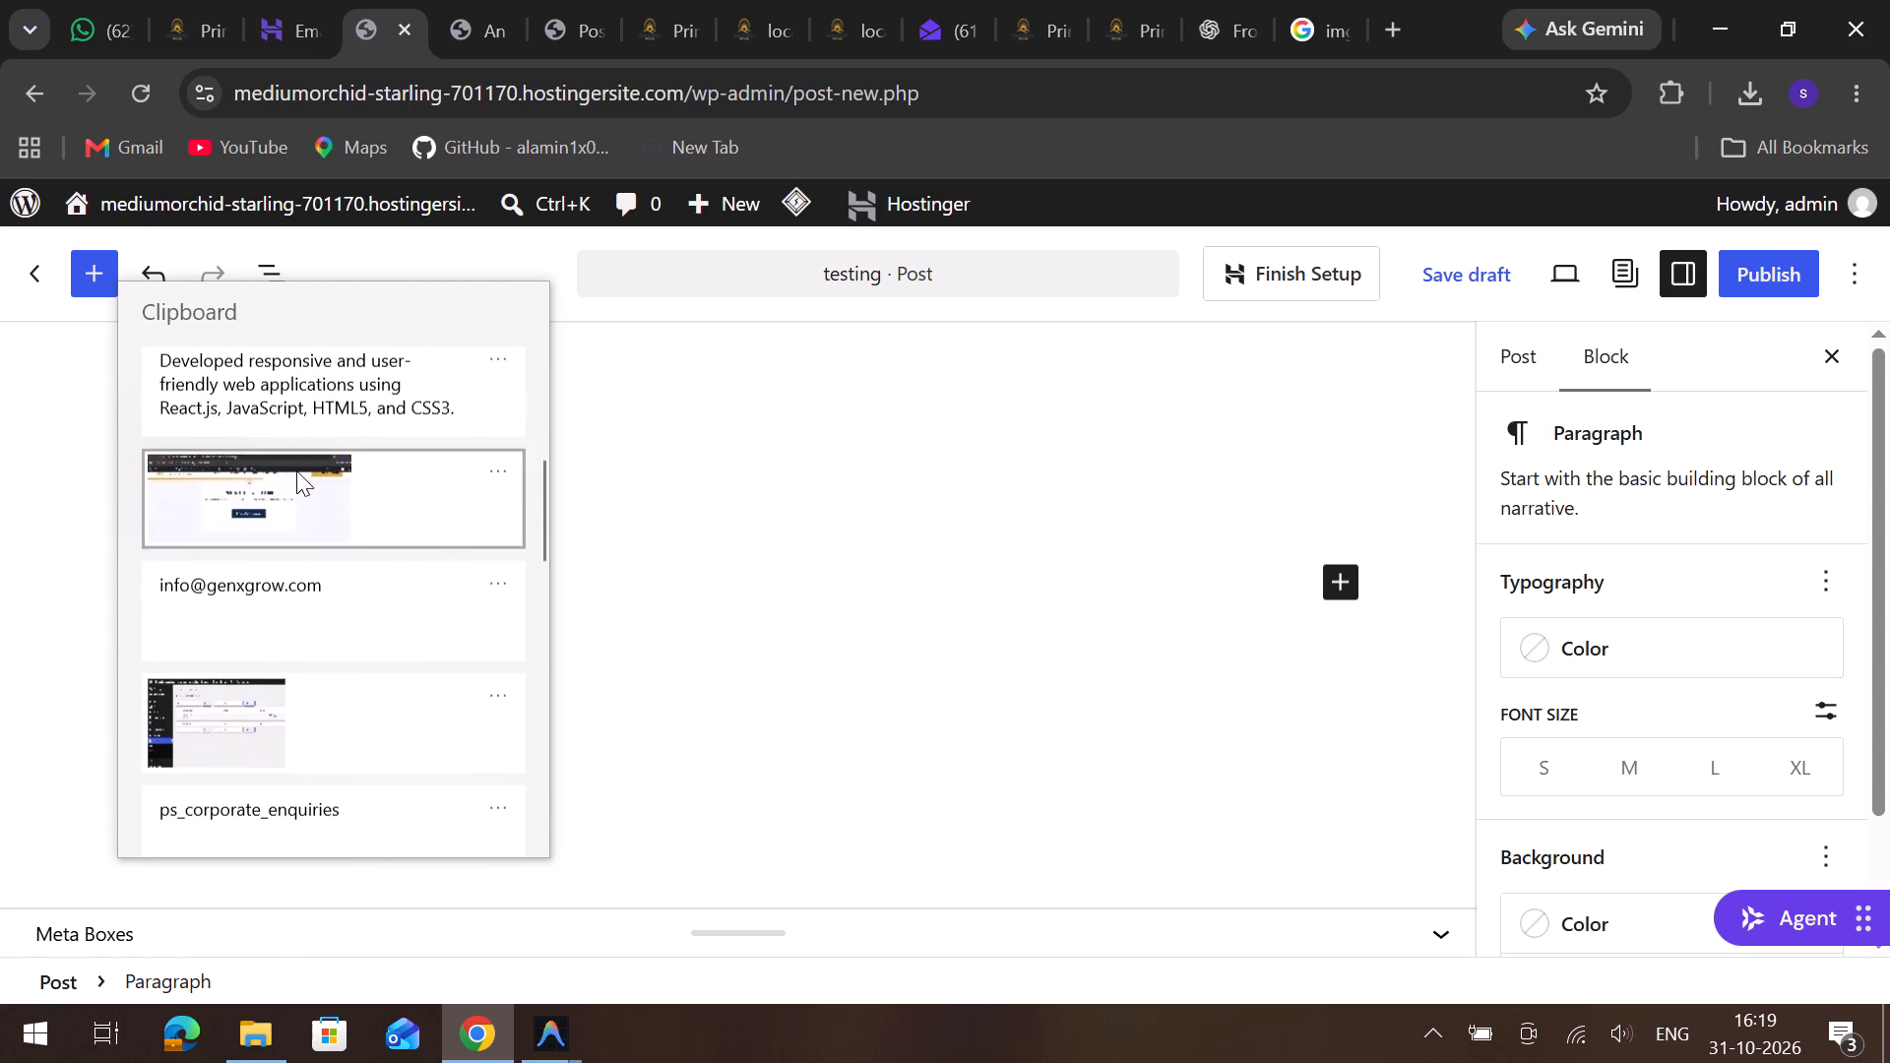
click(350, 404)
key(ctrl+v)
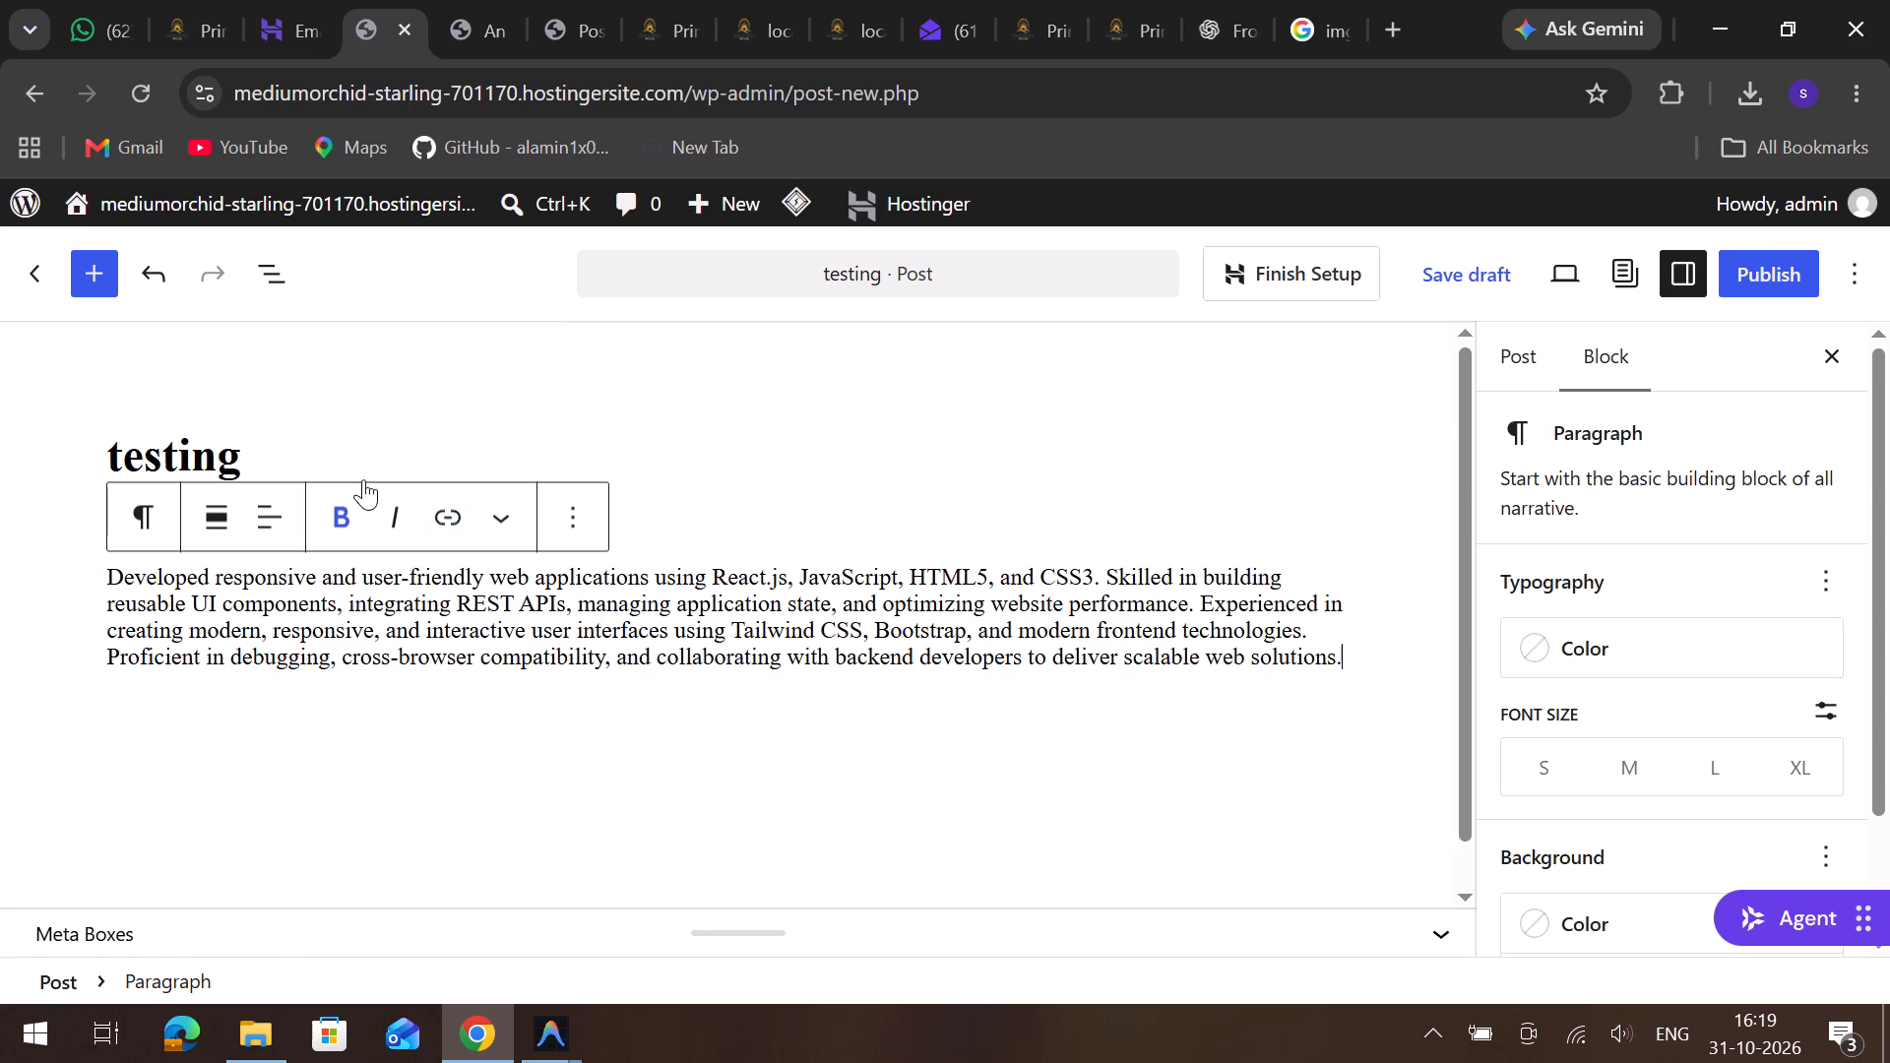
Replace the post title with "frontend".
click(327, 453)
key(BackSpace)
key(BackSpace)
key(BackSpace)
key(BackSpace)
key(BackSpace)
key(BackSpace)
key(BackSpace)
key(BackSpace)
key(BackSpace)
key(BackSpace)
key(BackSpace)
key(BackSpace)
key(BackSpace)
key(BackSpace)
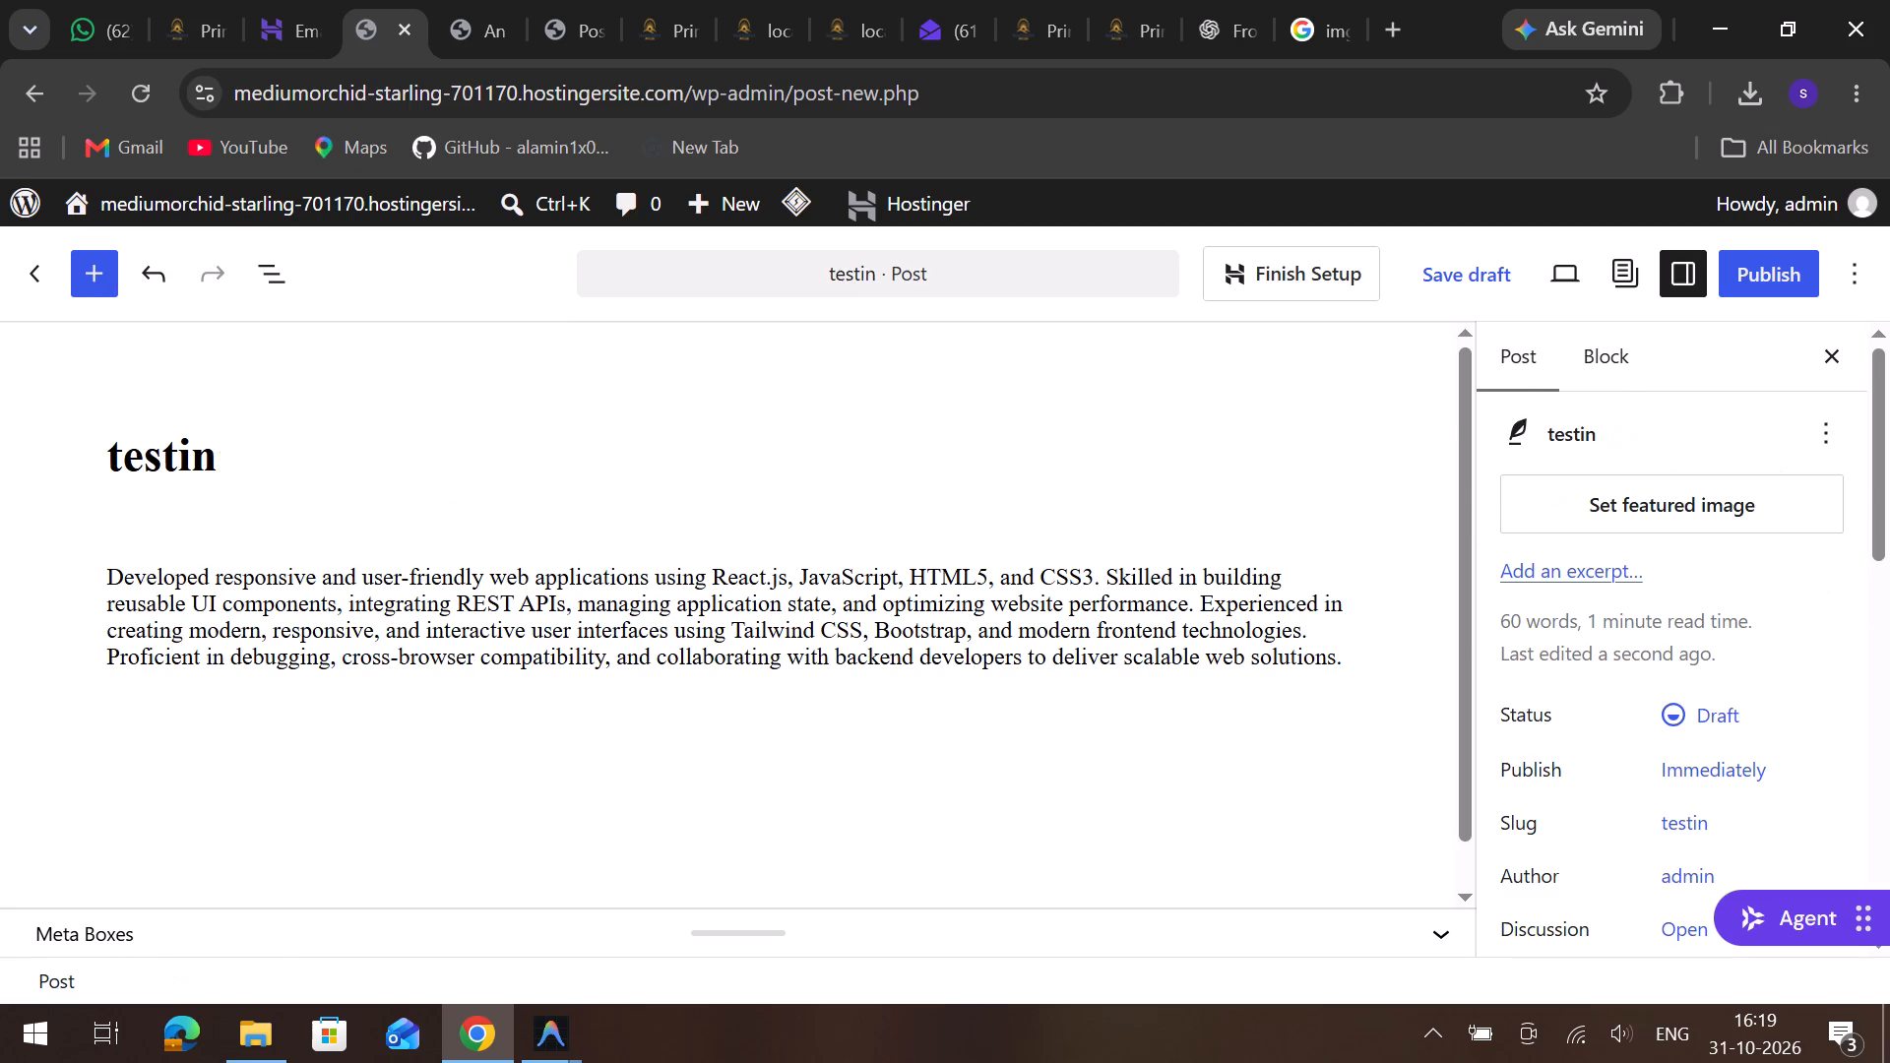
text(fron)
text(tend)
key(space)
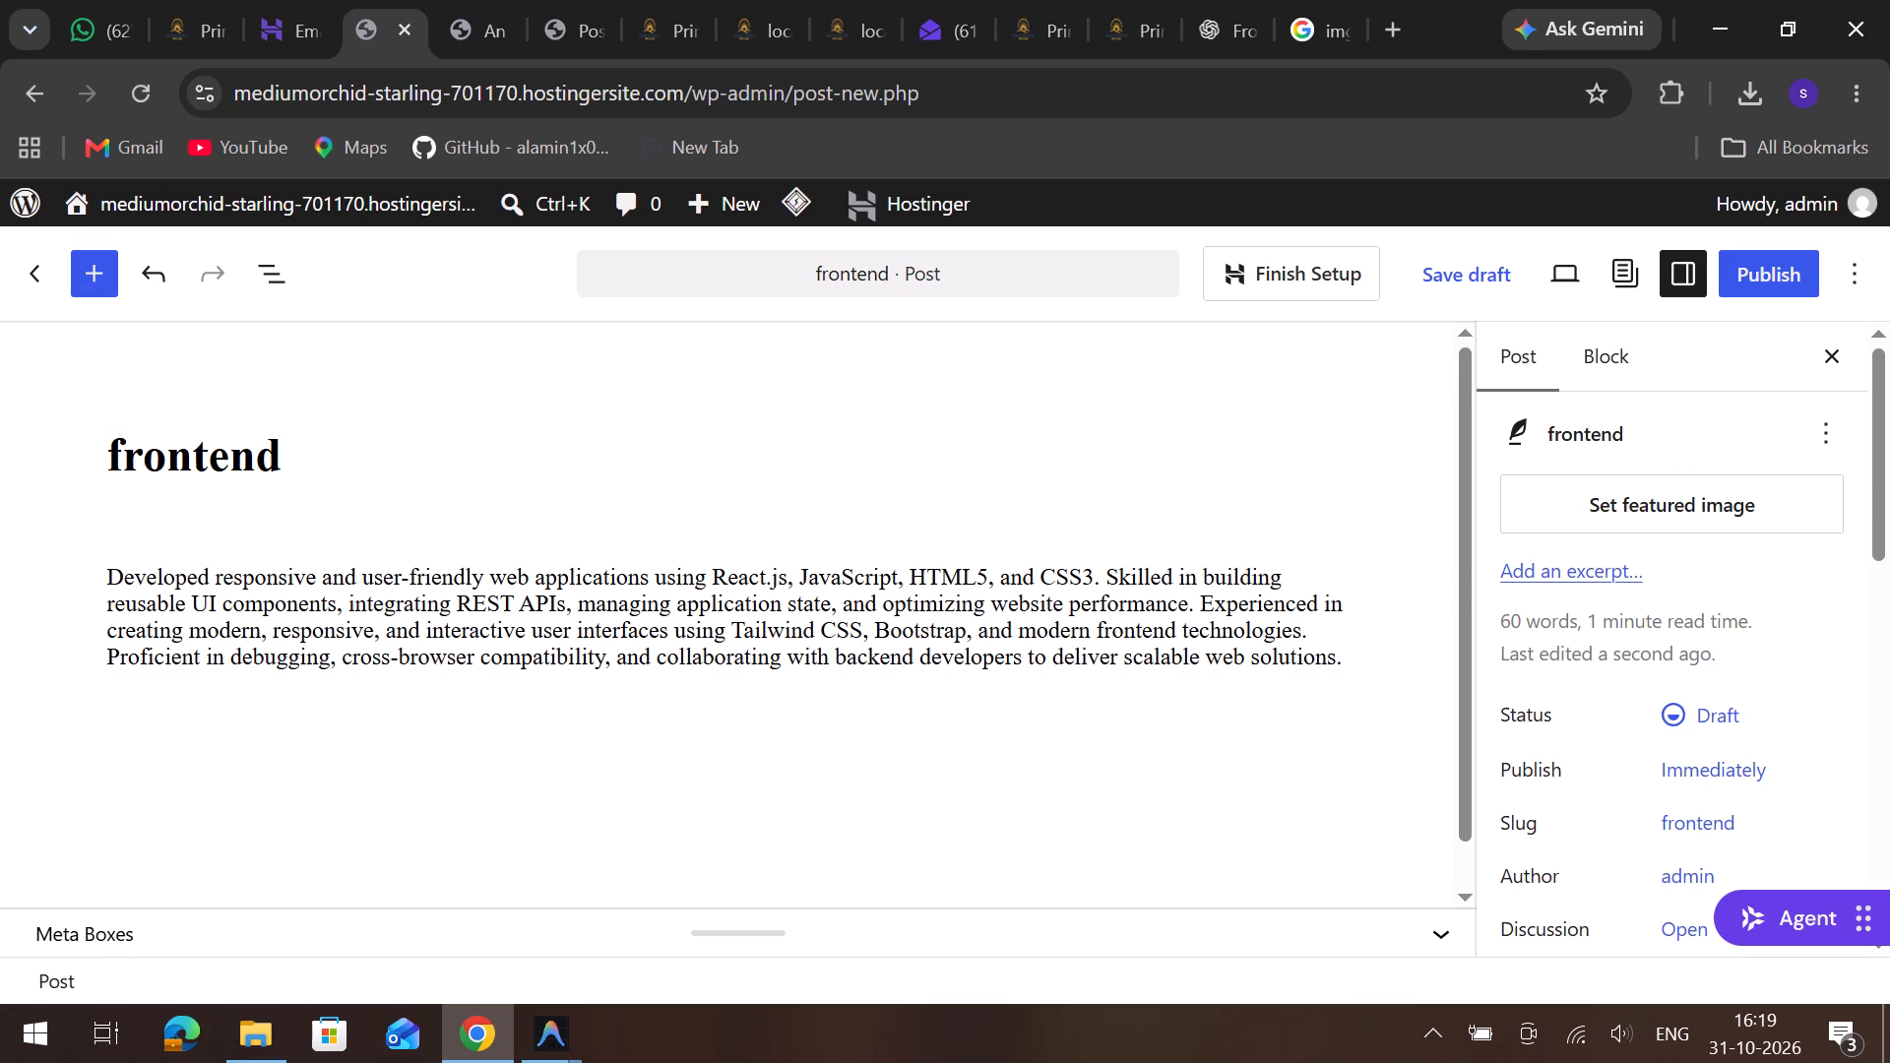
Upload the file "images" from Downloads and set it as the post's featured image.
scroll(327, 453, down, 2)
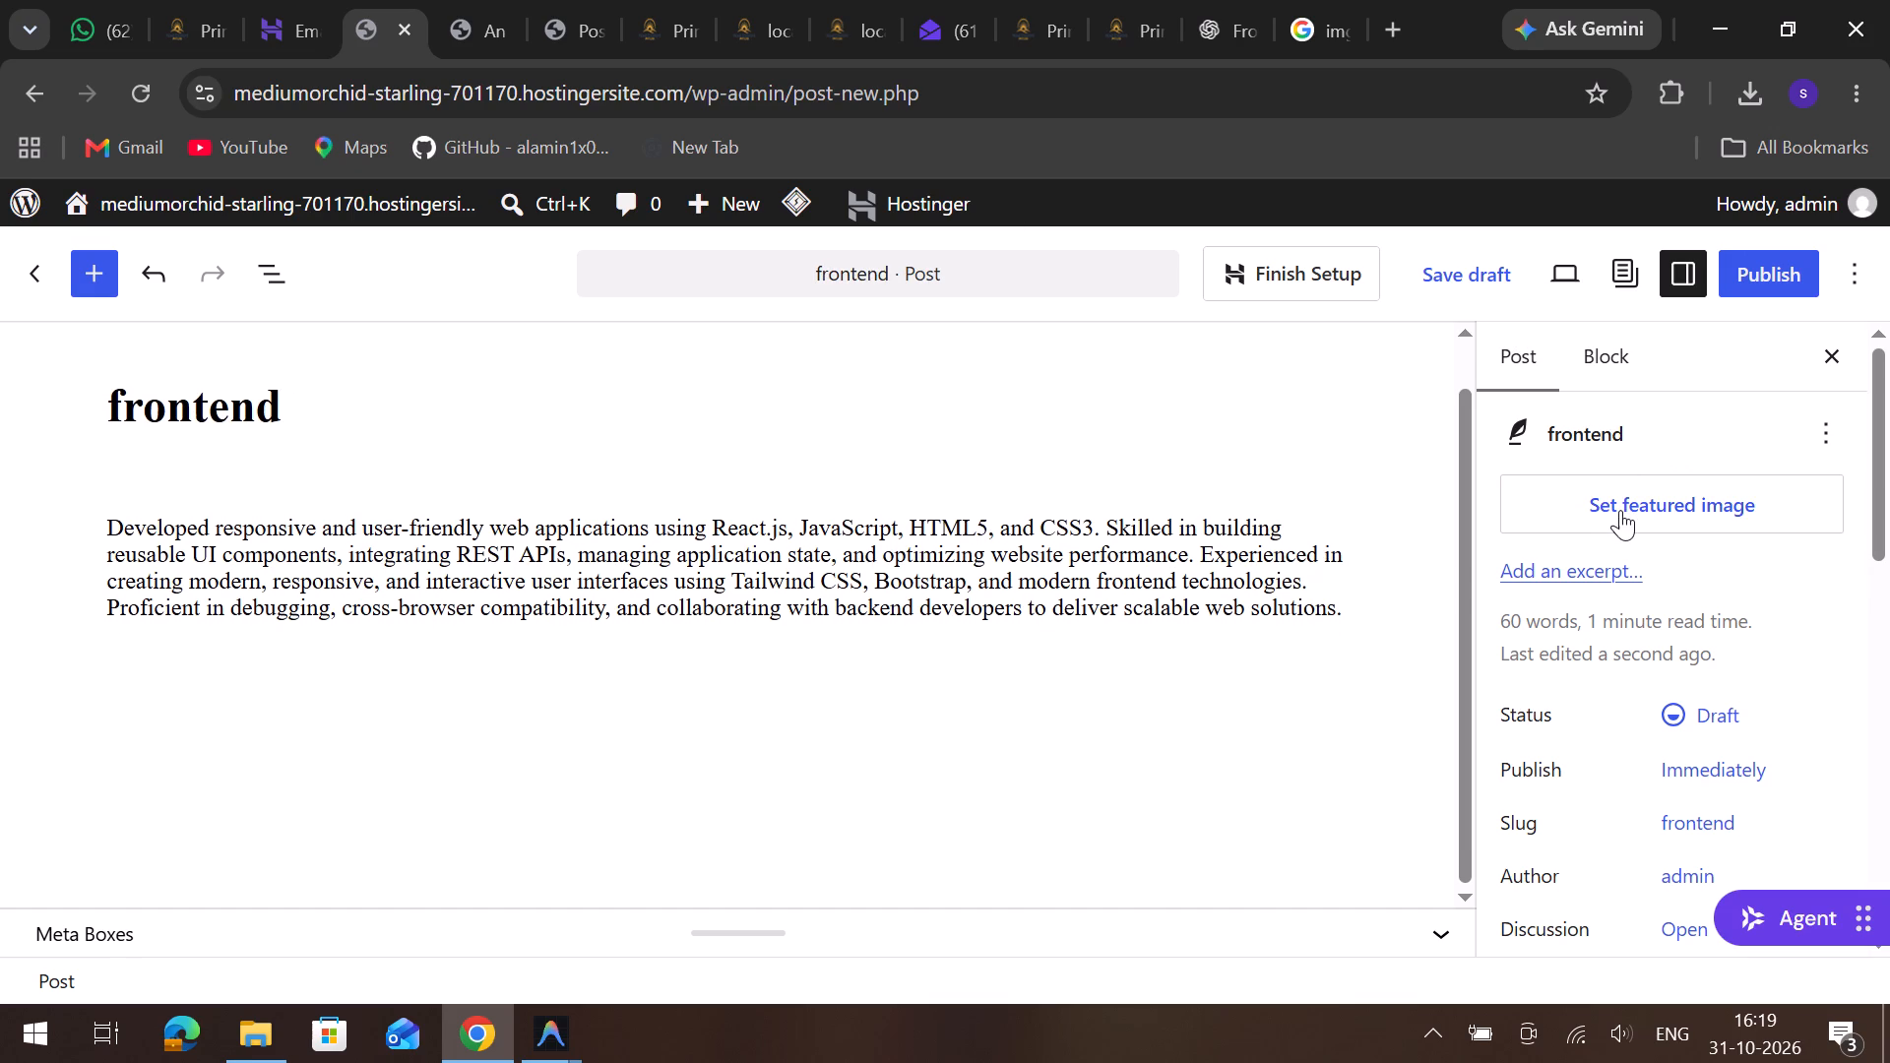
click(1620, 510)
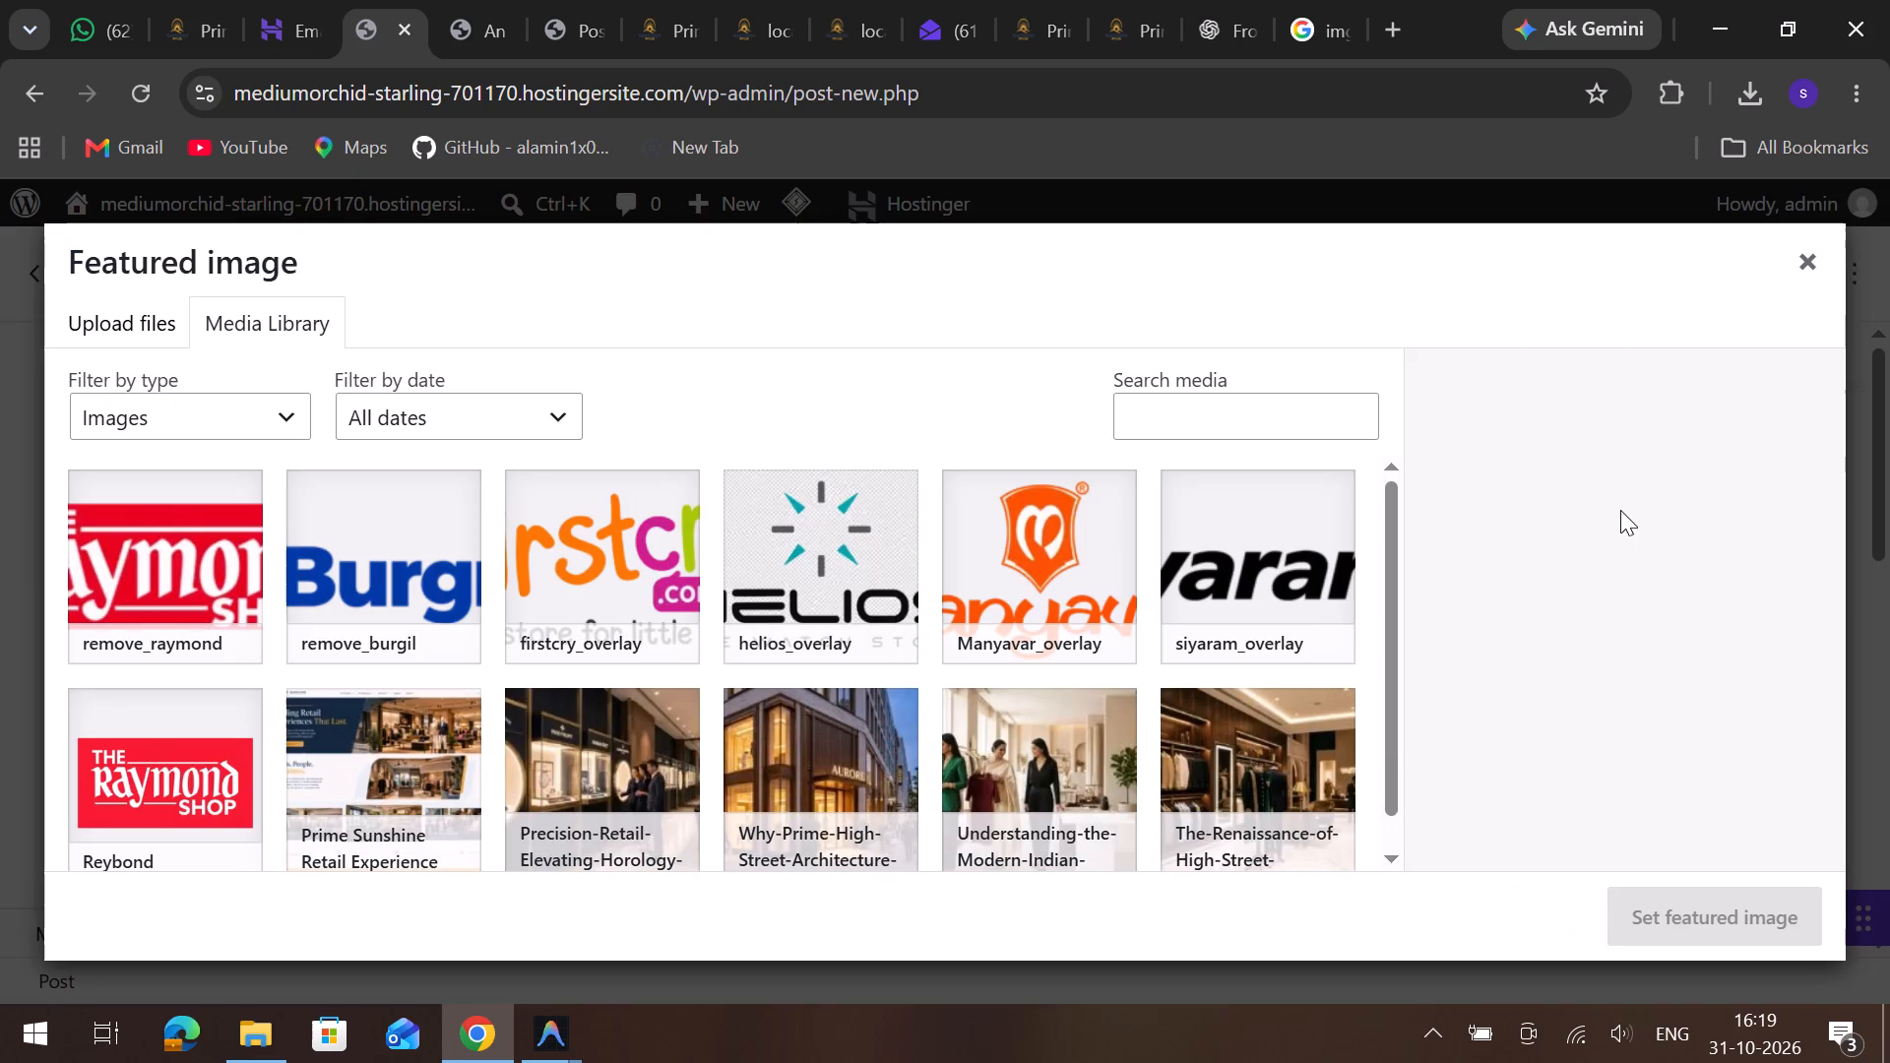
click(156, 317)
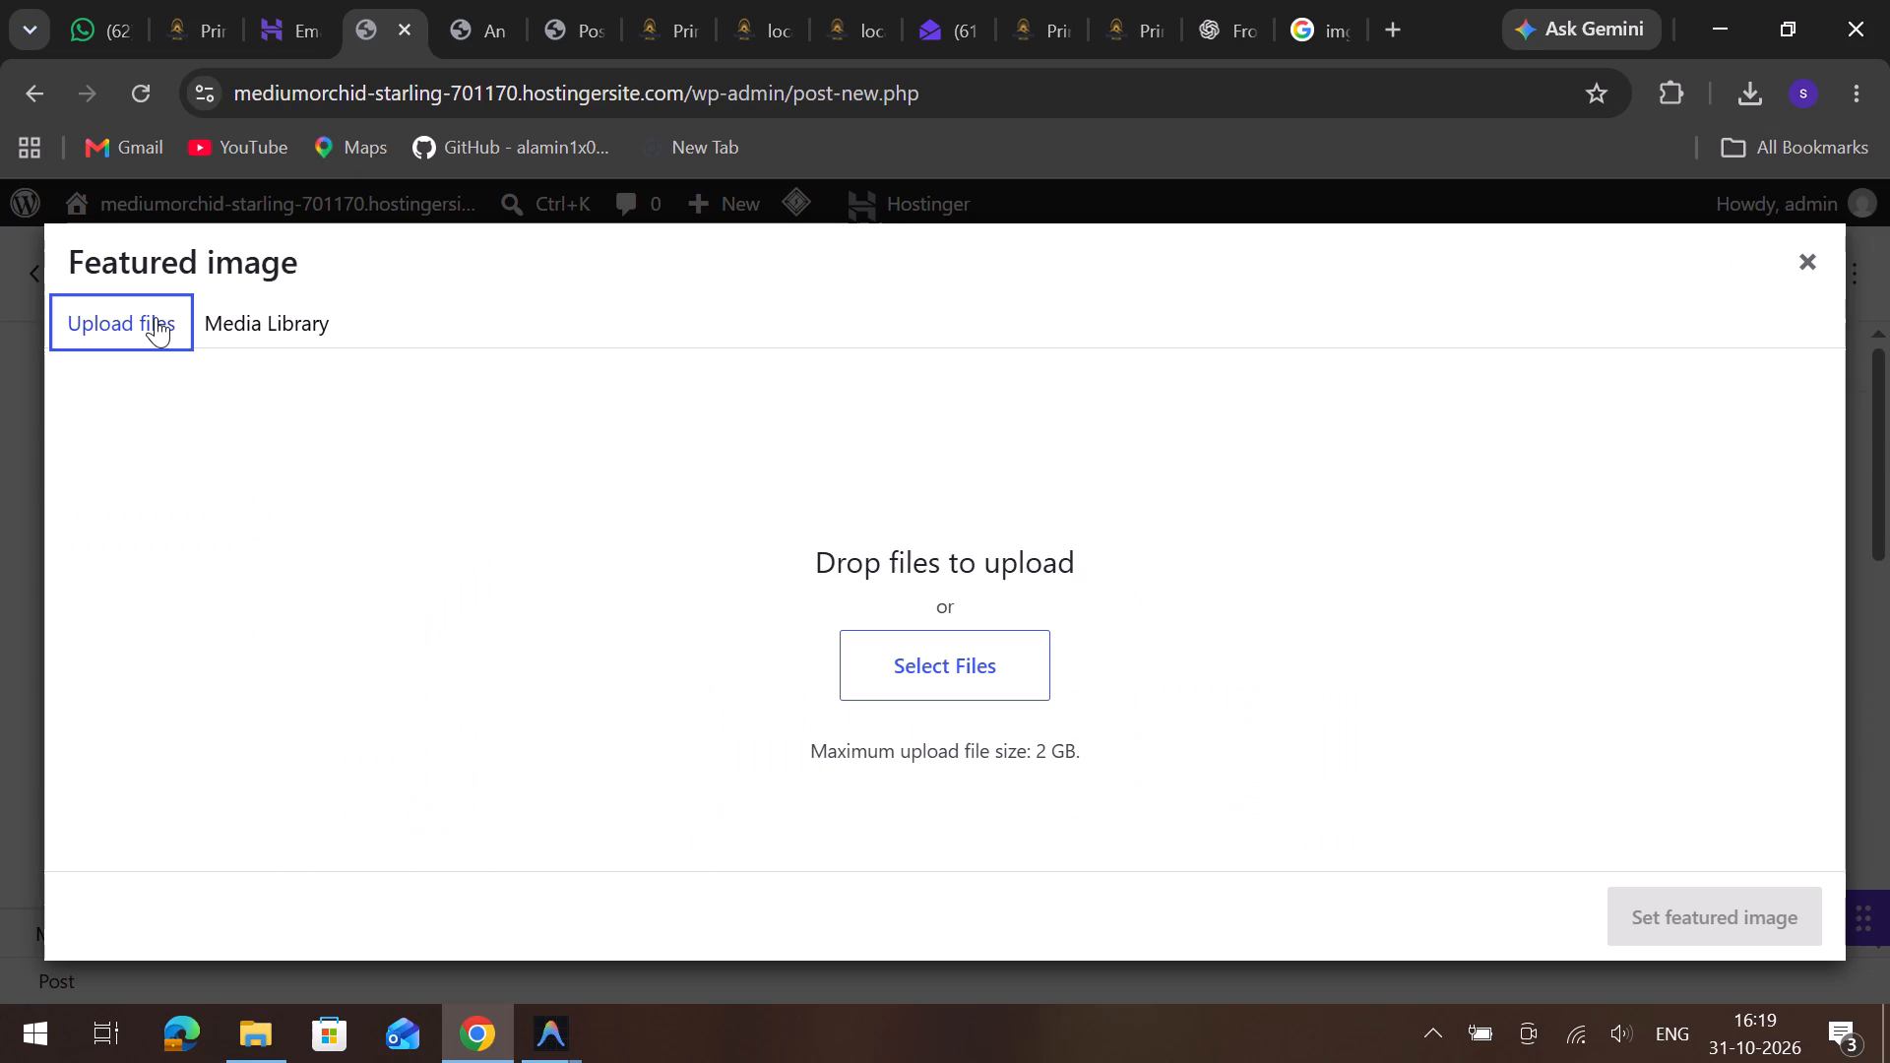
click(939, 674)
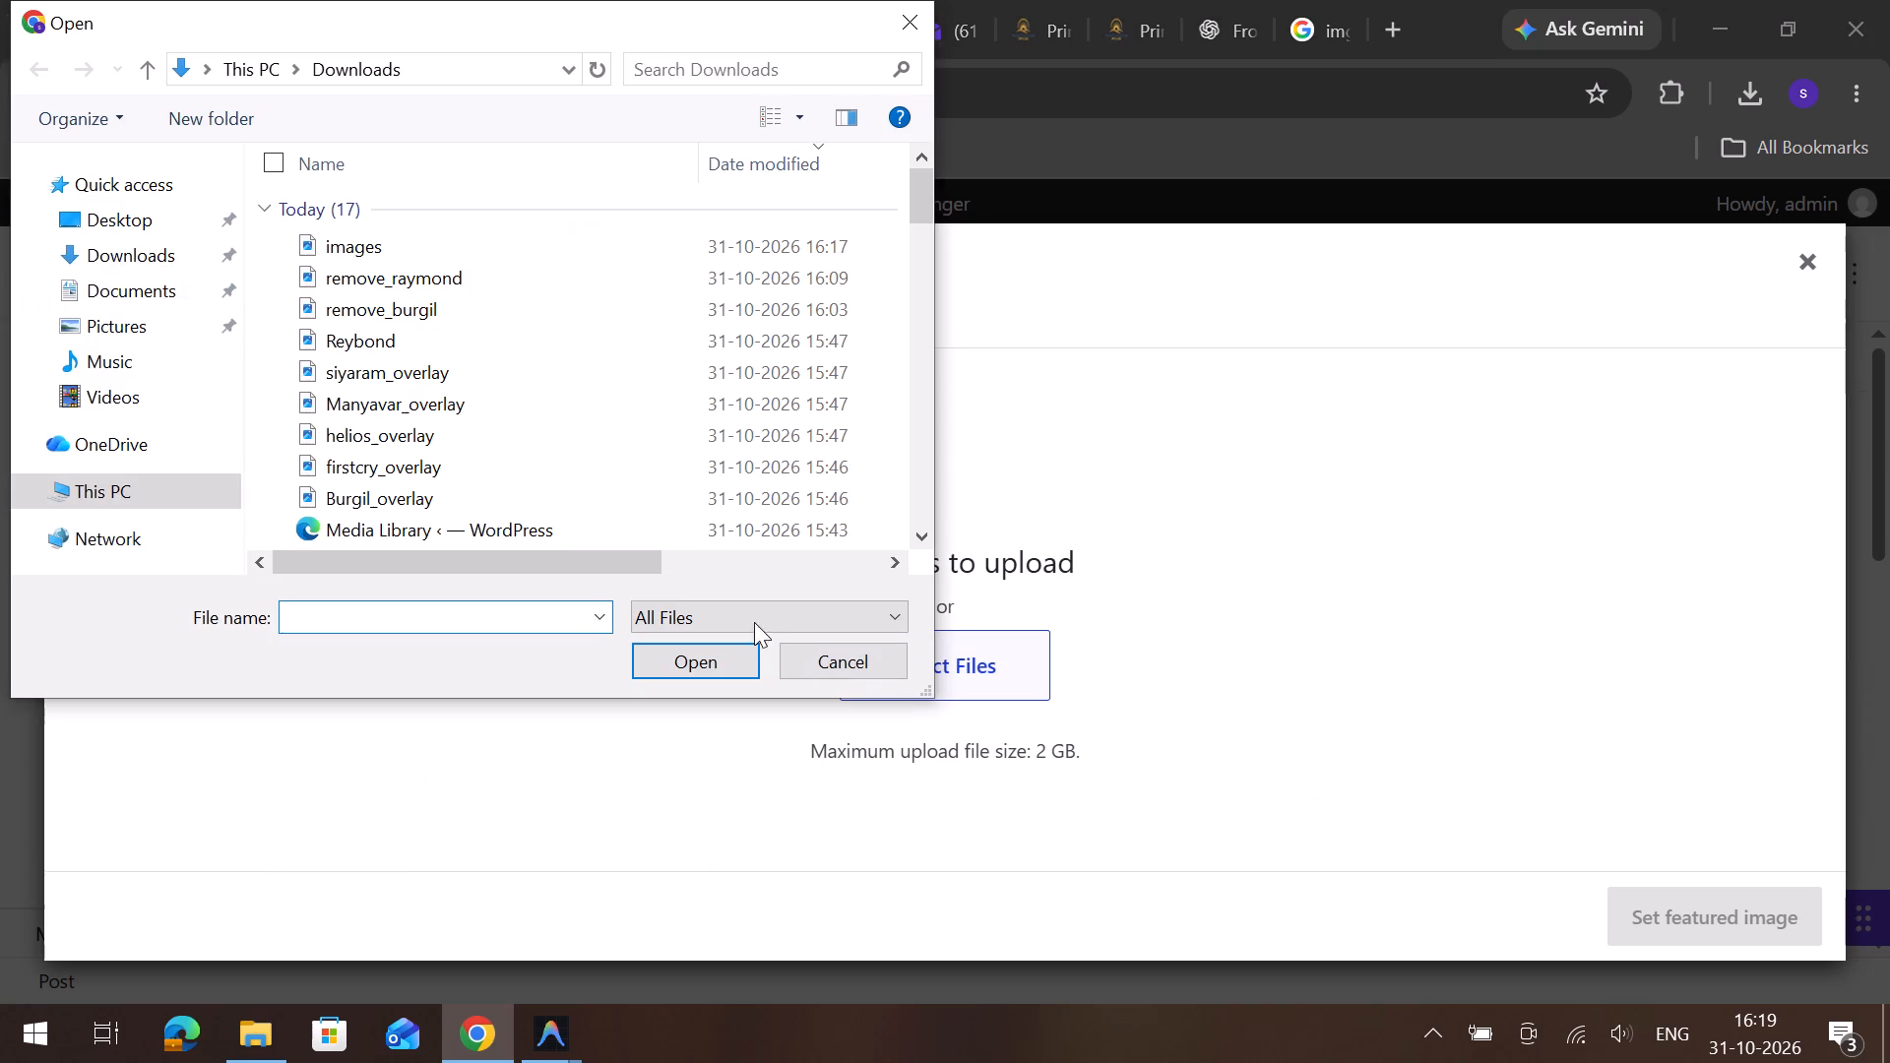
click(415, 256)
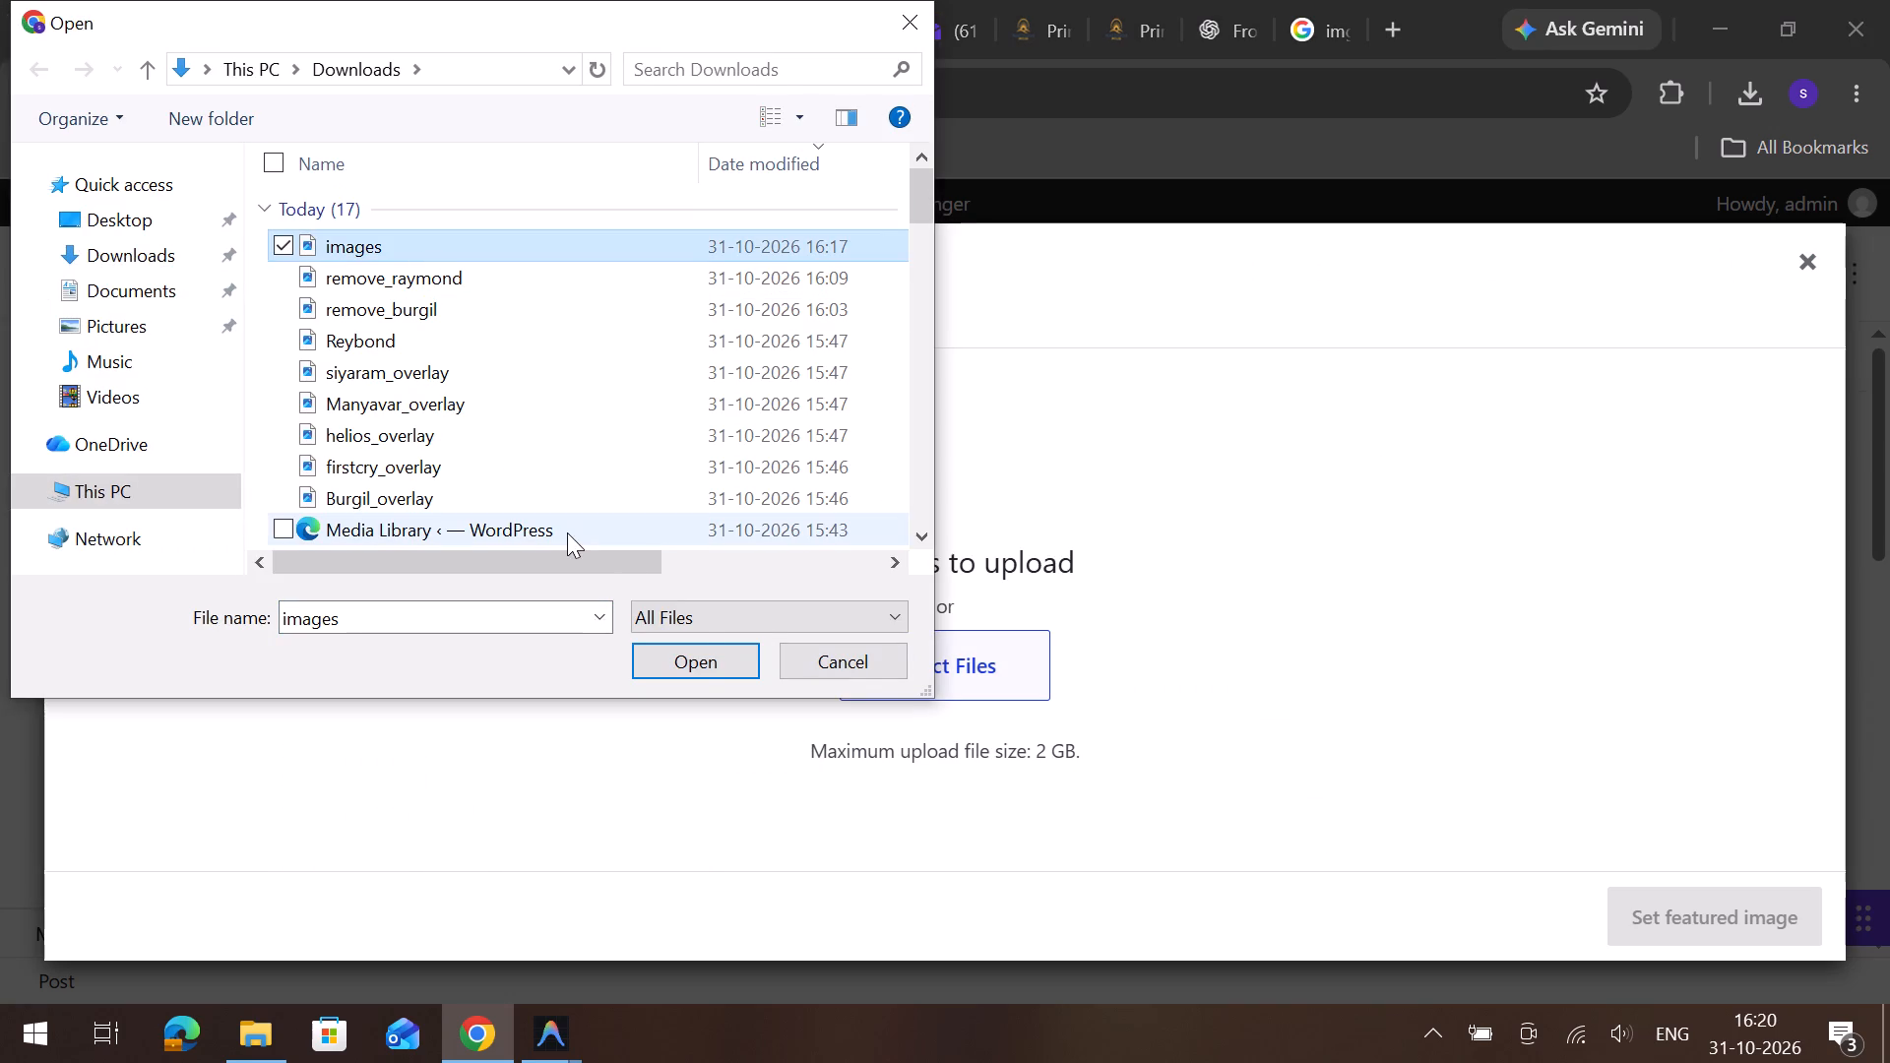
click(704, 662)
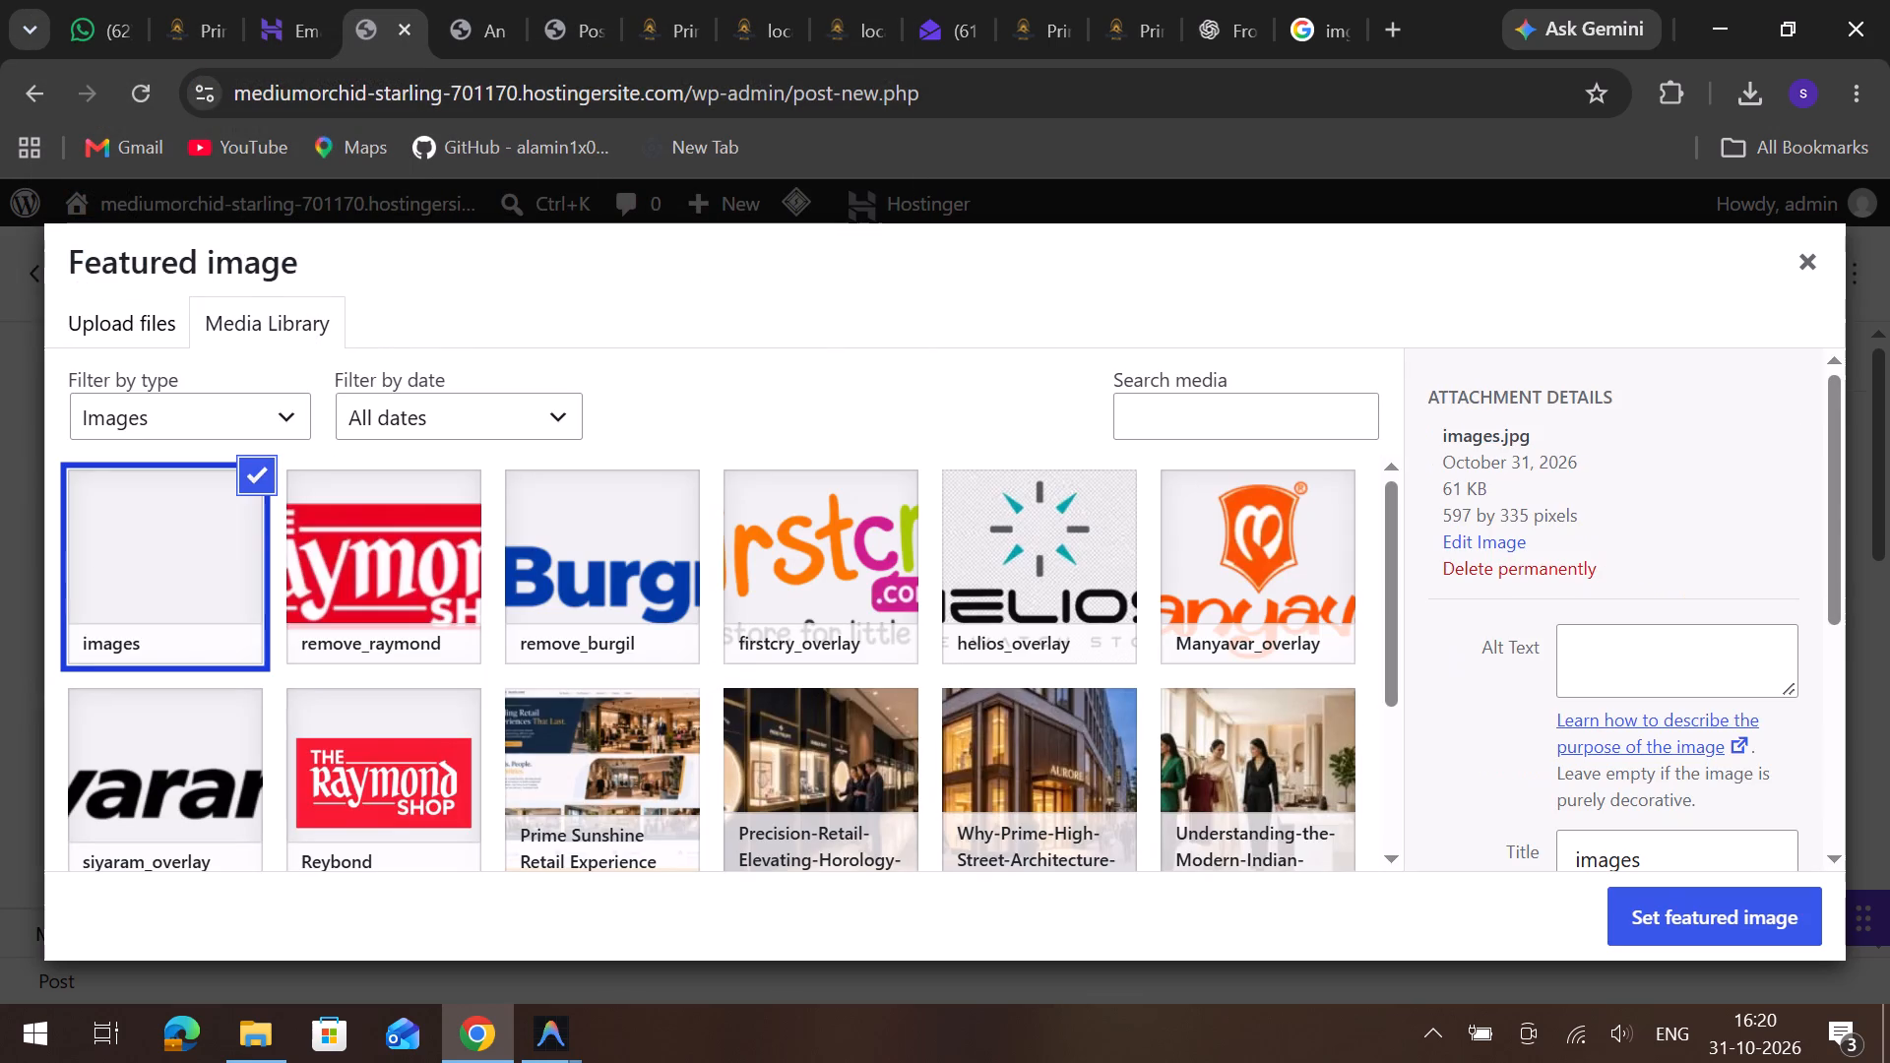
click(1747, 913)
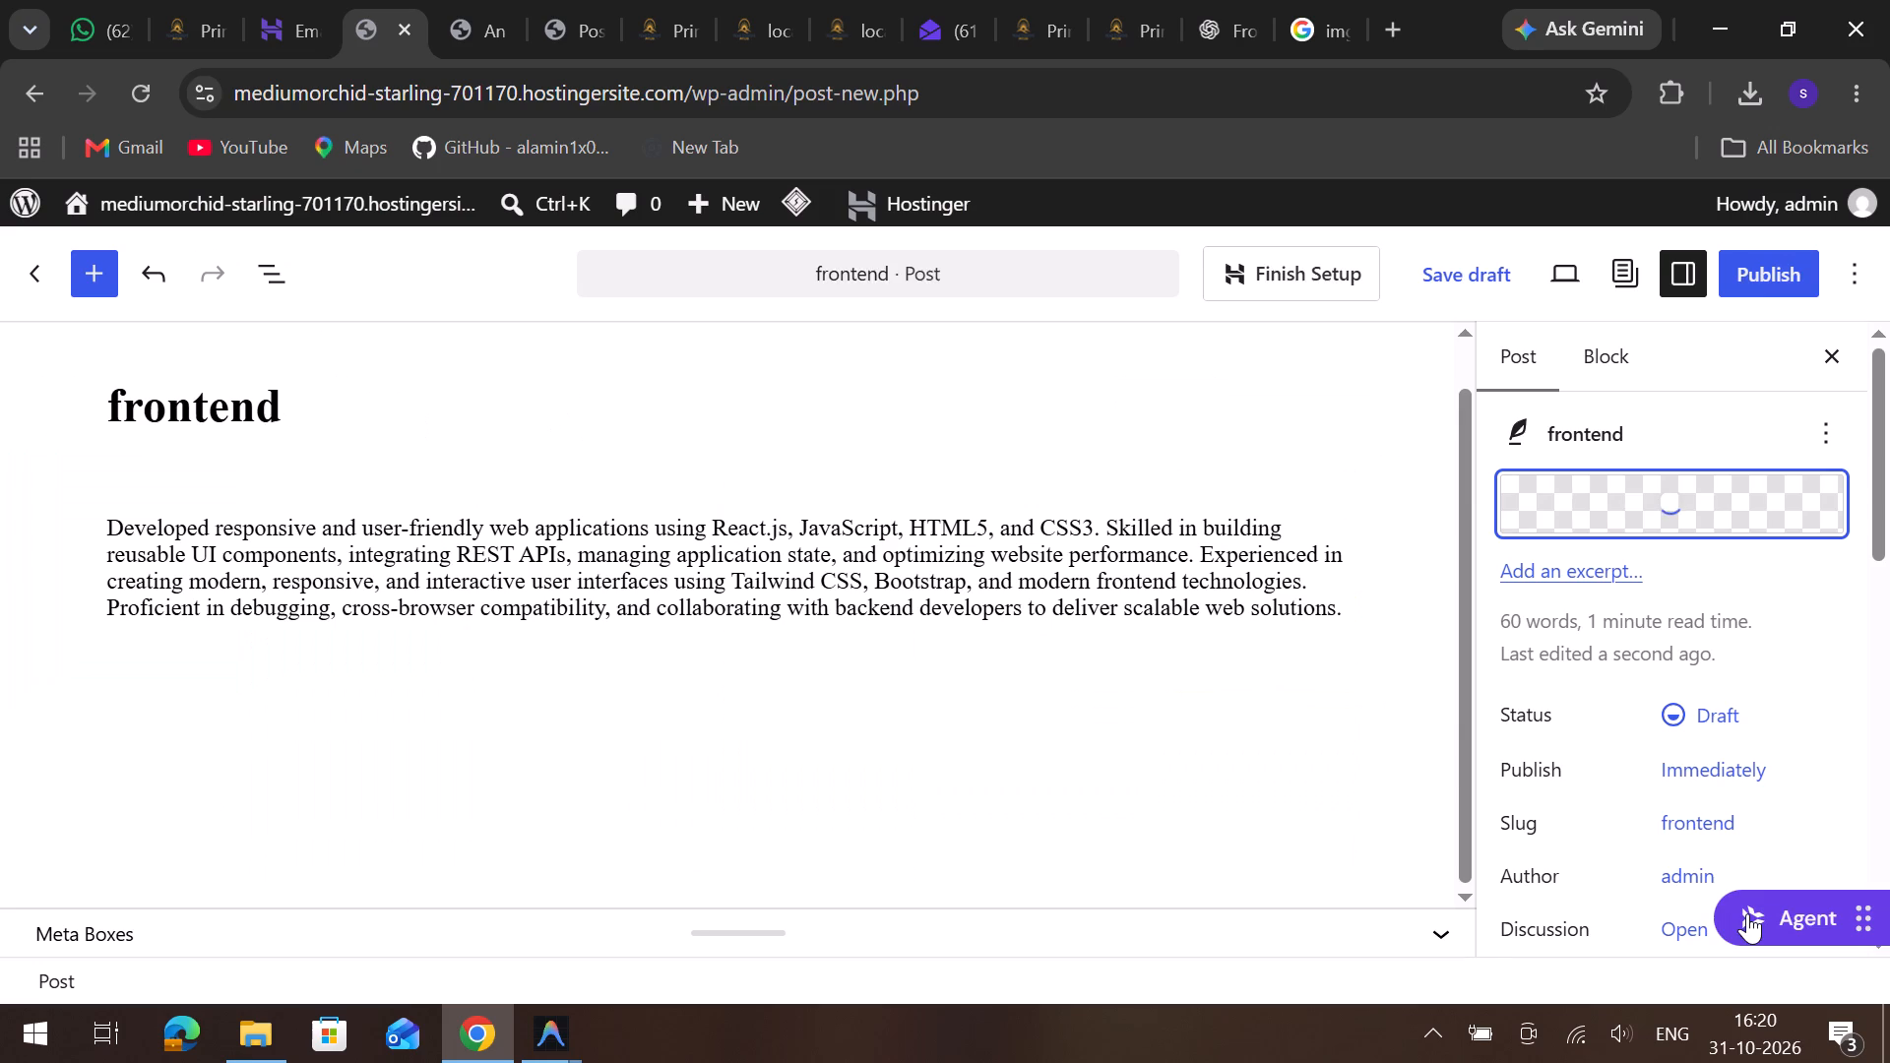
Assign the post to the Festive Couture category.
scroll(1697, 591, down, 1)
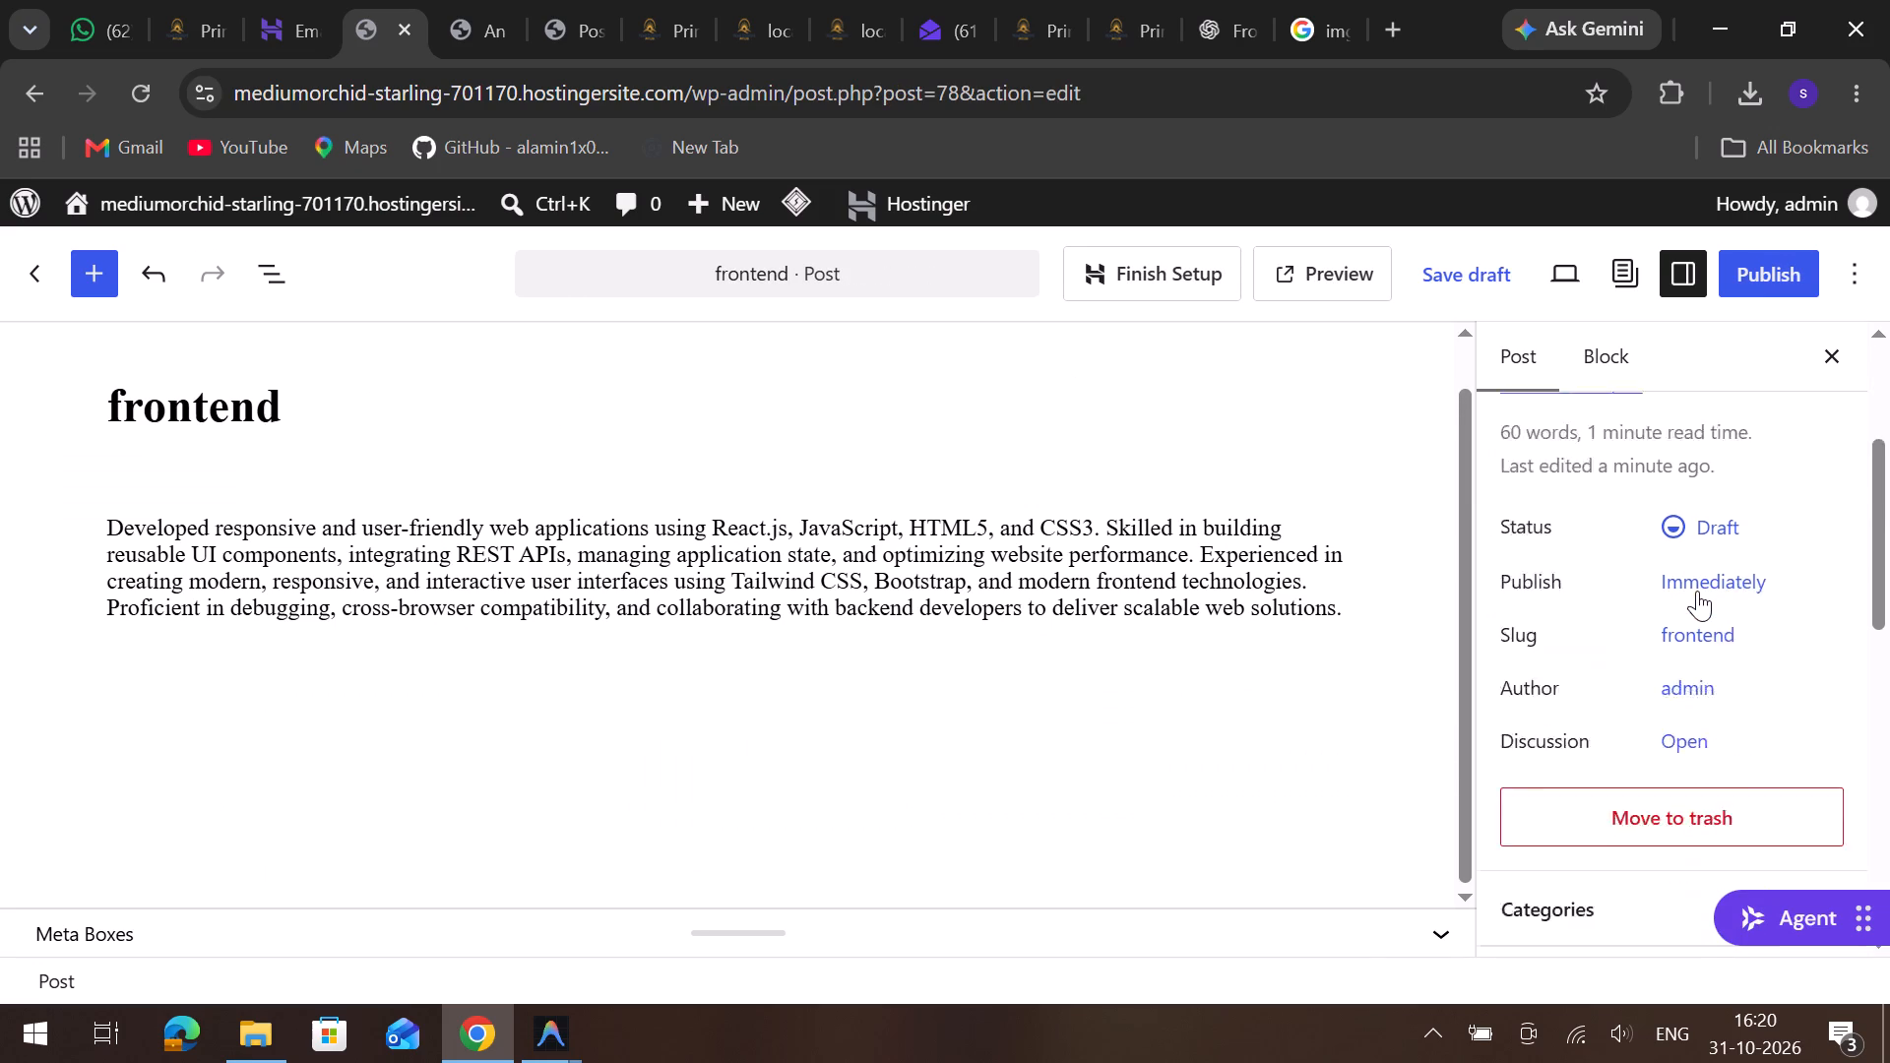
scroll(1697, 591, down, 1)
scroll(1697, 591, up, 1)
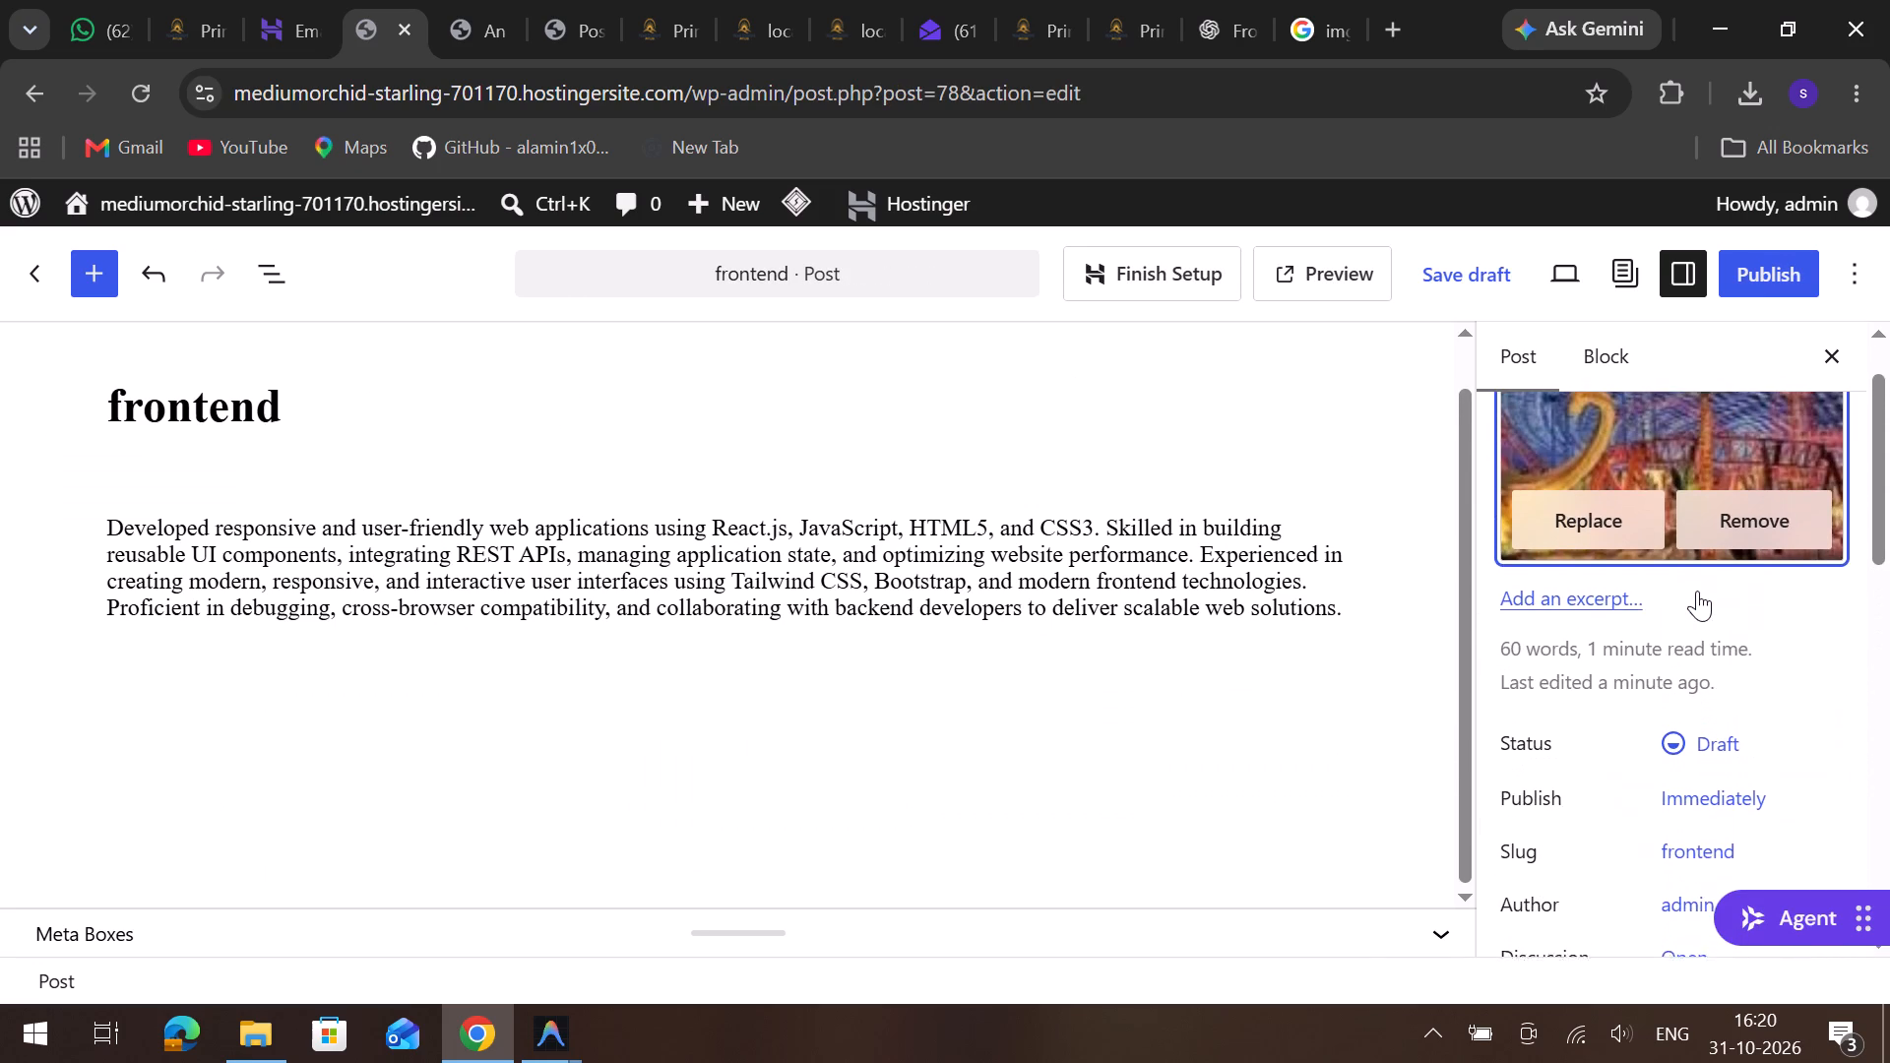
click(1568, 609)
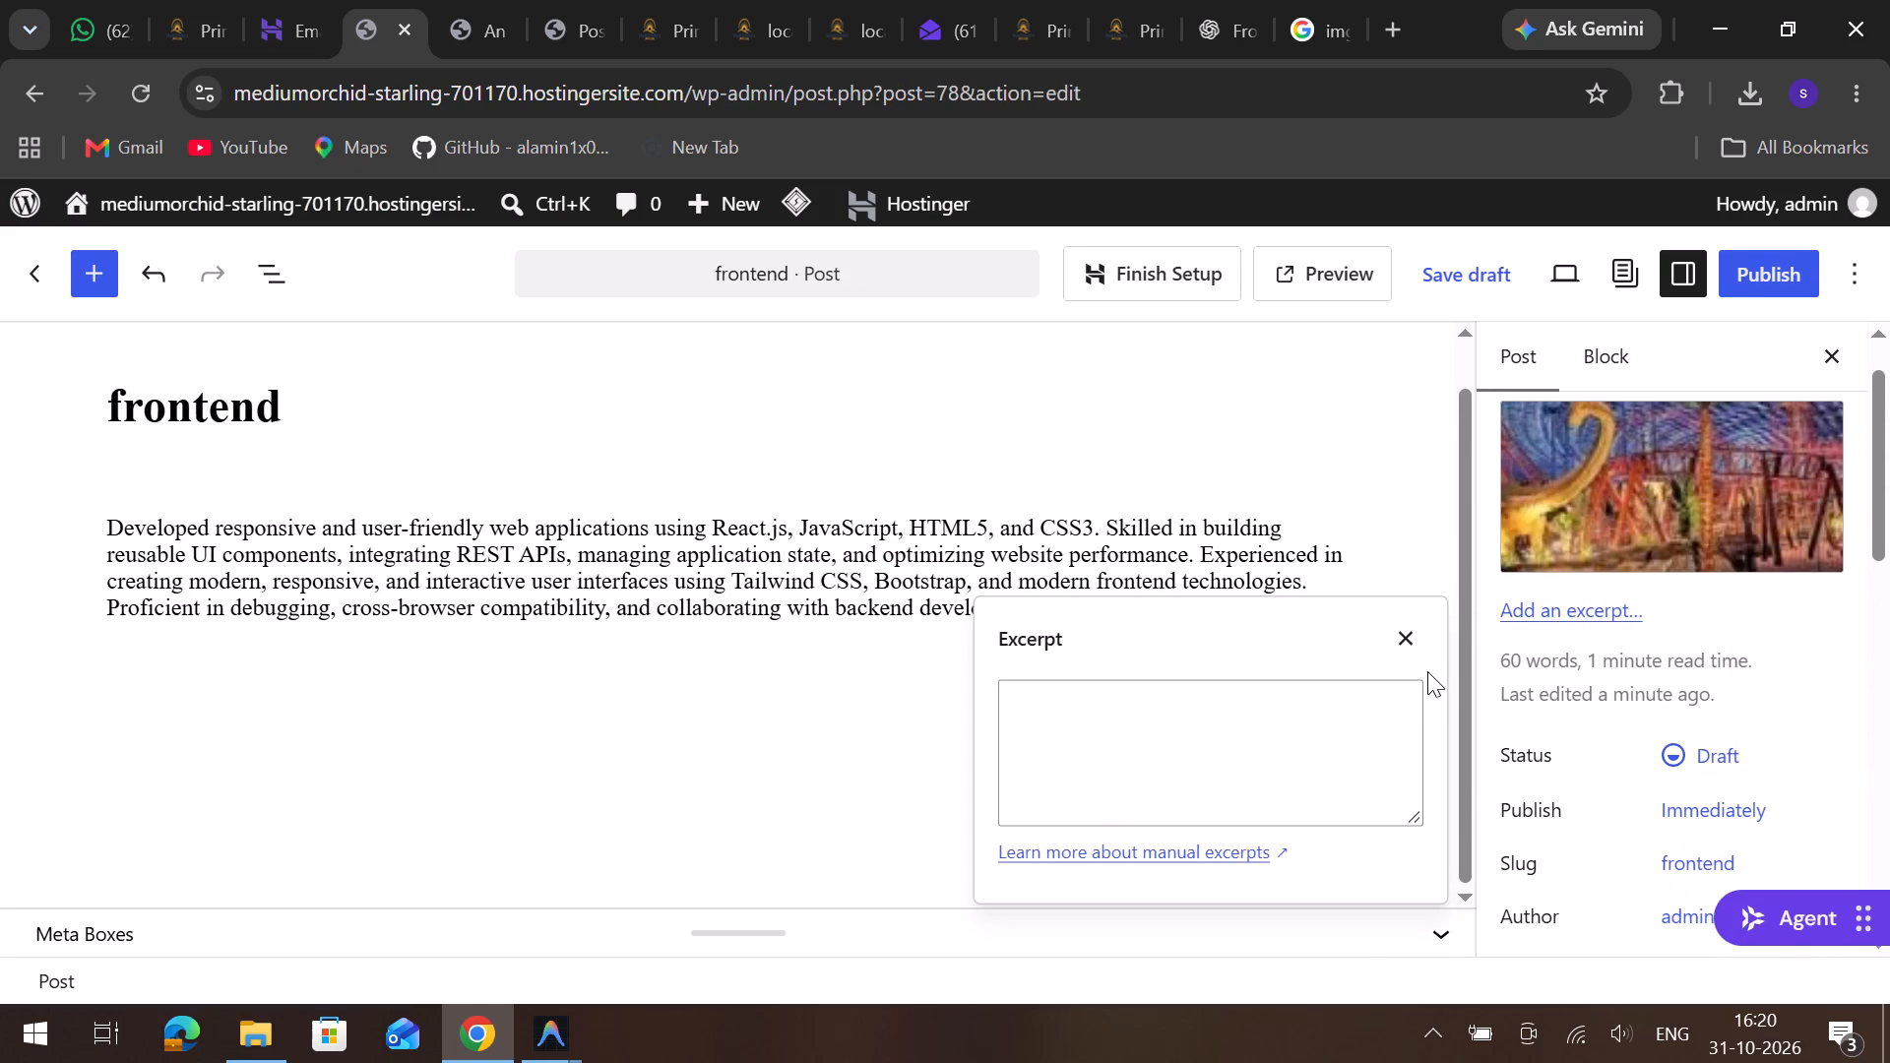
click(1412, 636)
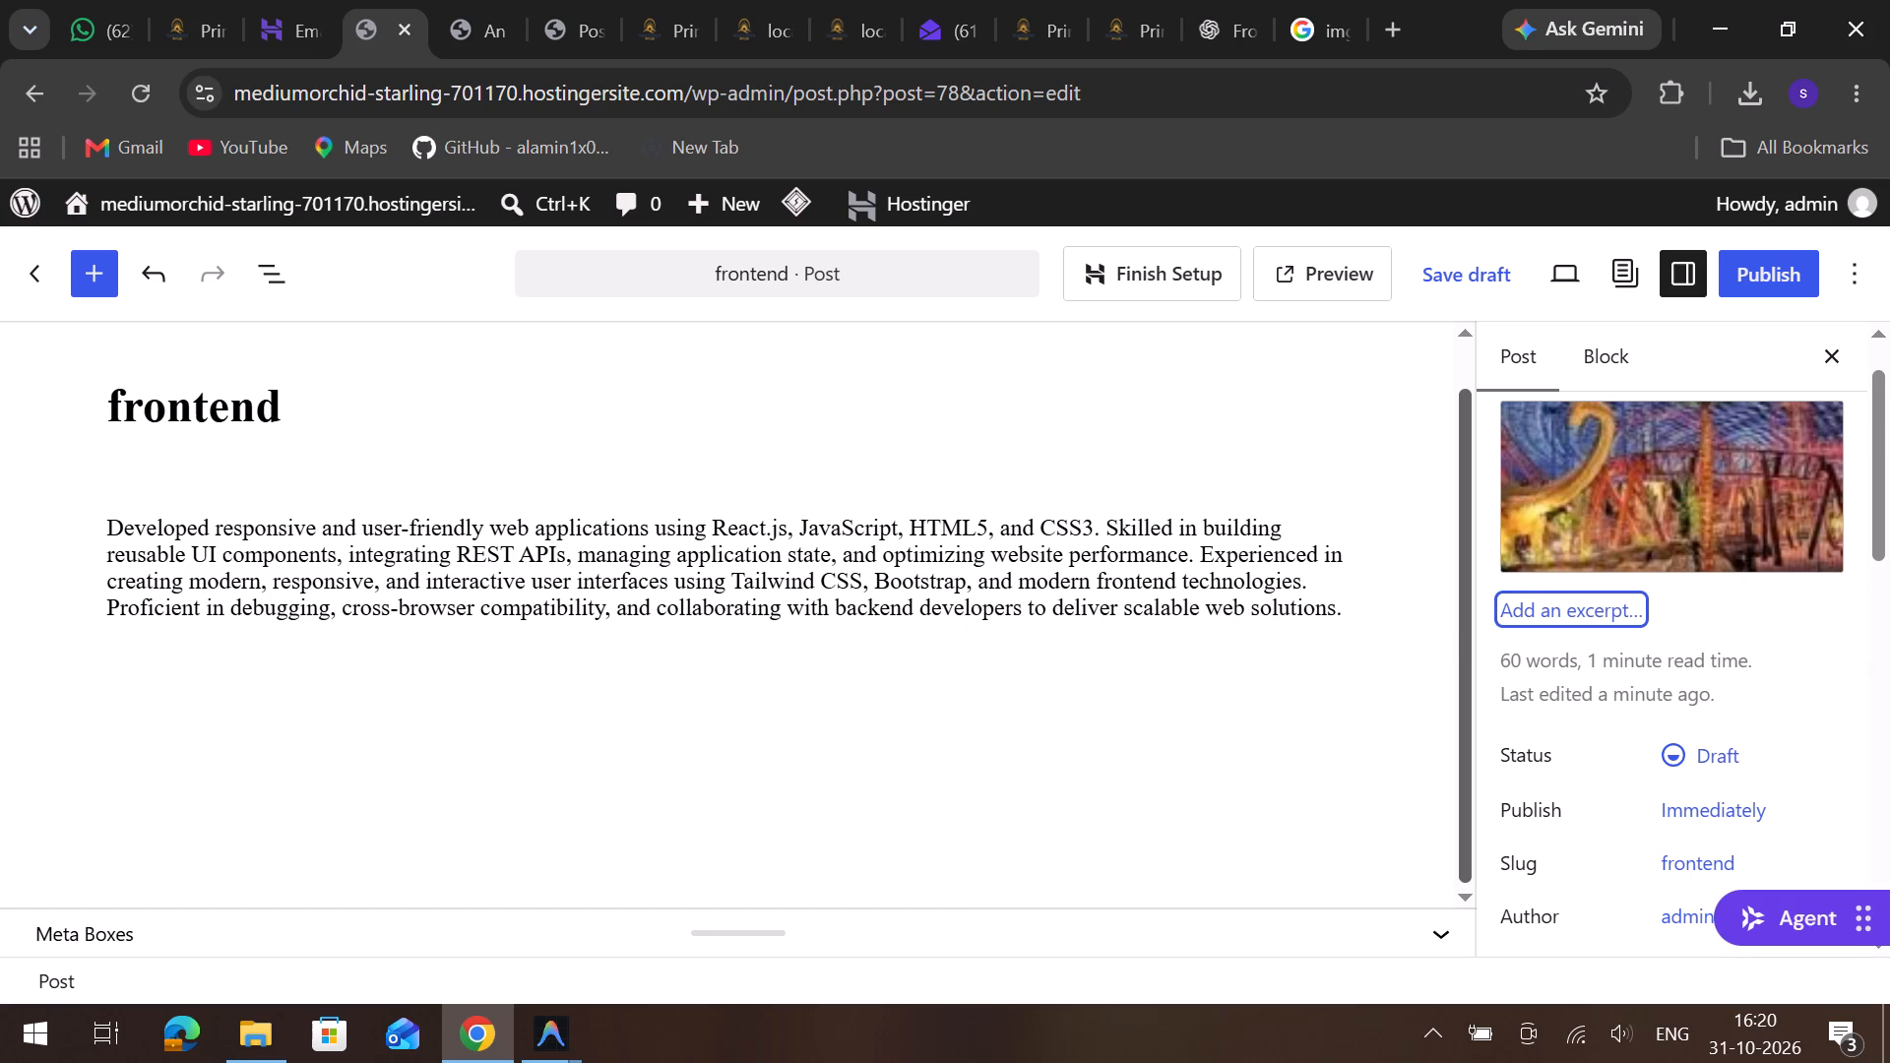
scroll(1647, 686, down, 2)
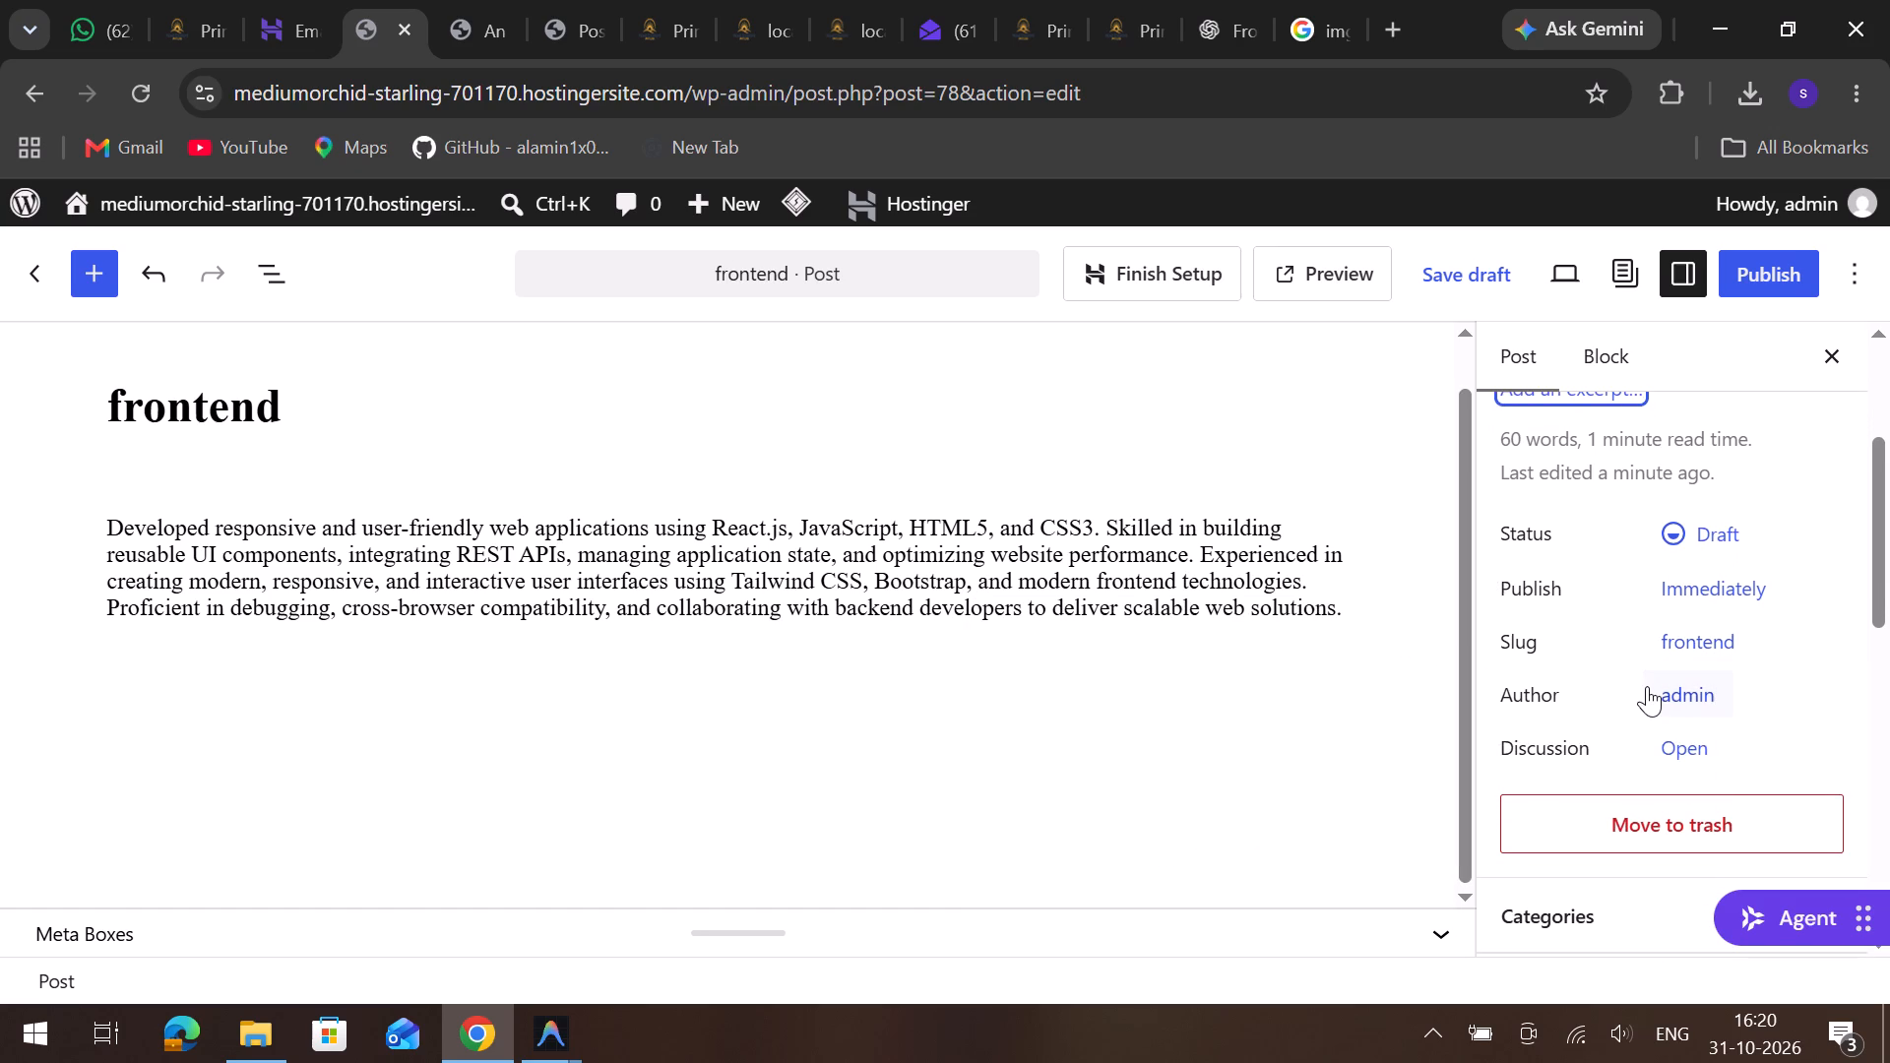
scroll(1664, 617, down, 1)
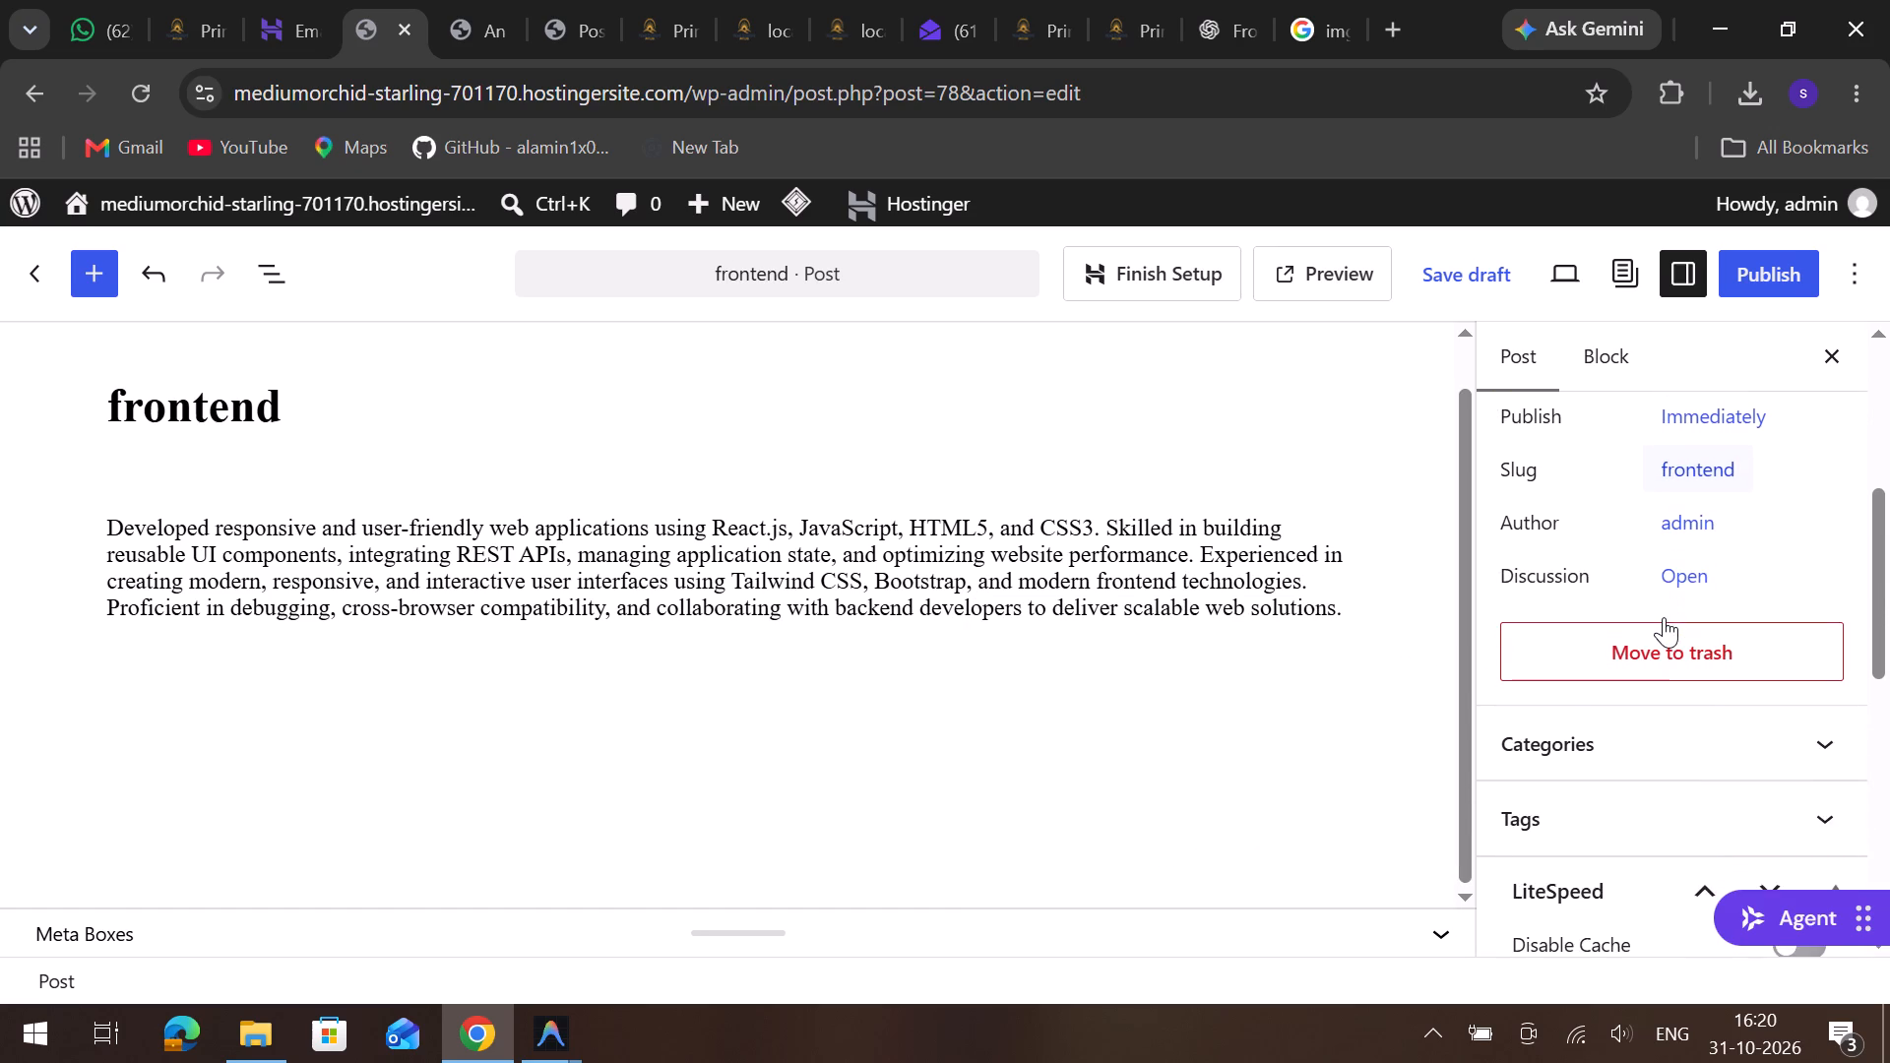
scroll(1664, 617, down, 1)
scroll(1664, 617, up, 1)
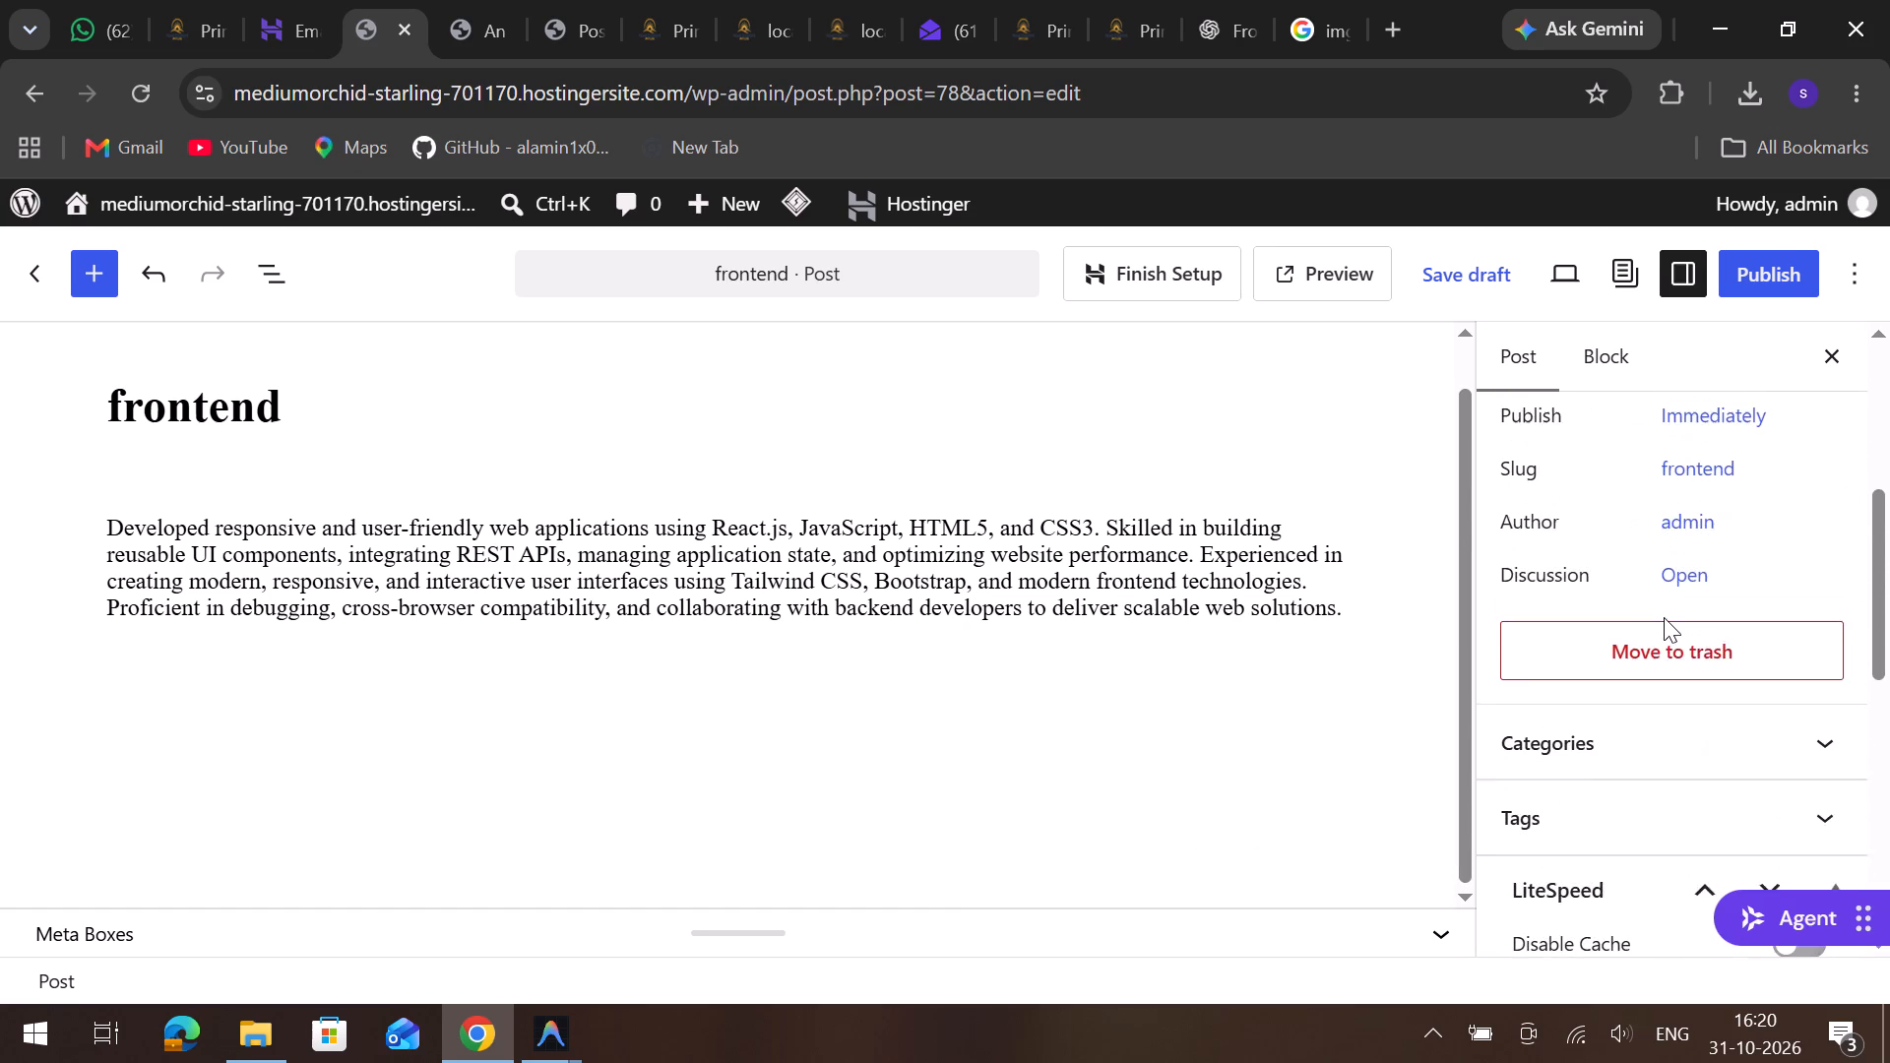
scroll(1664, 617, down, 1)
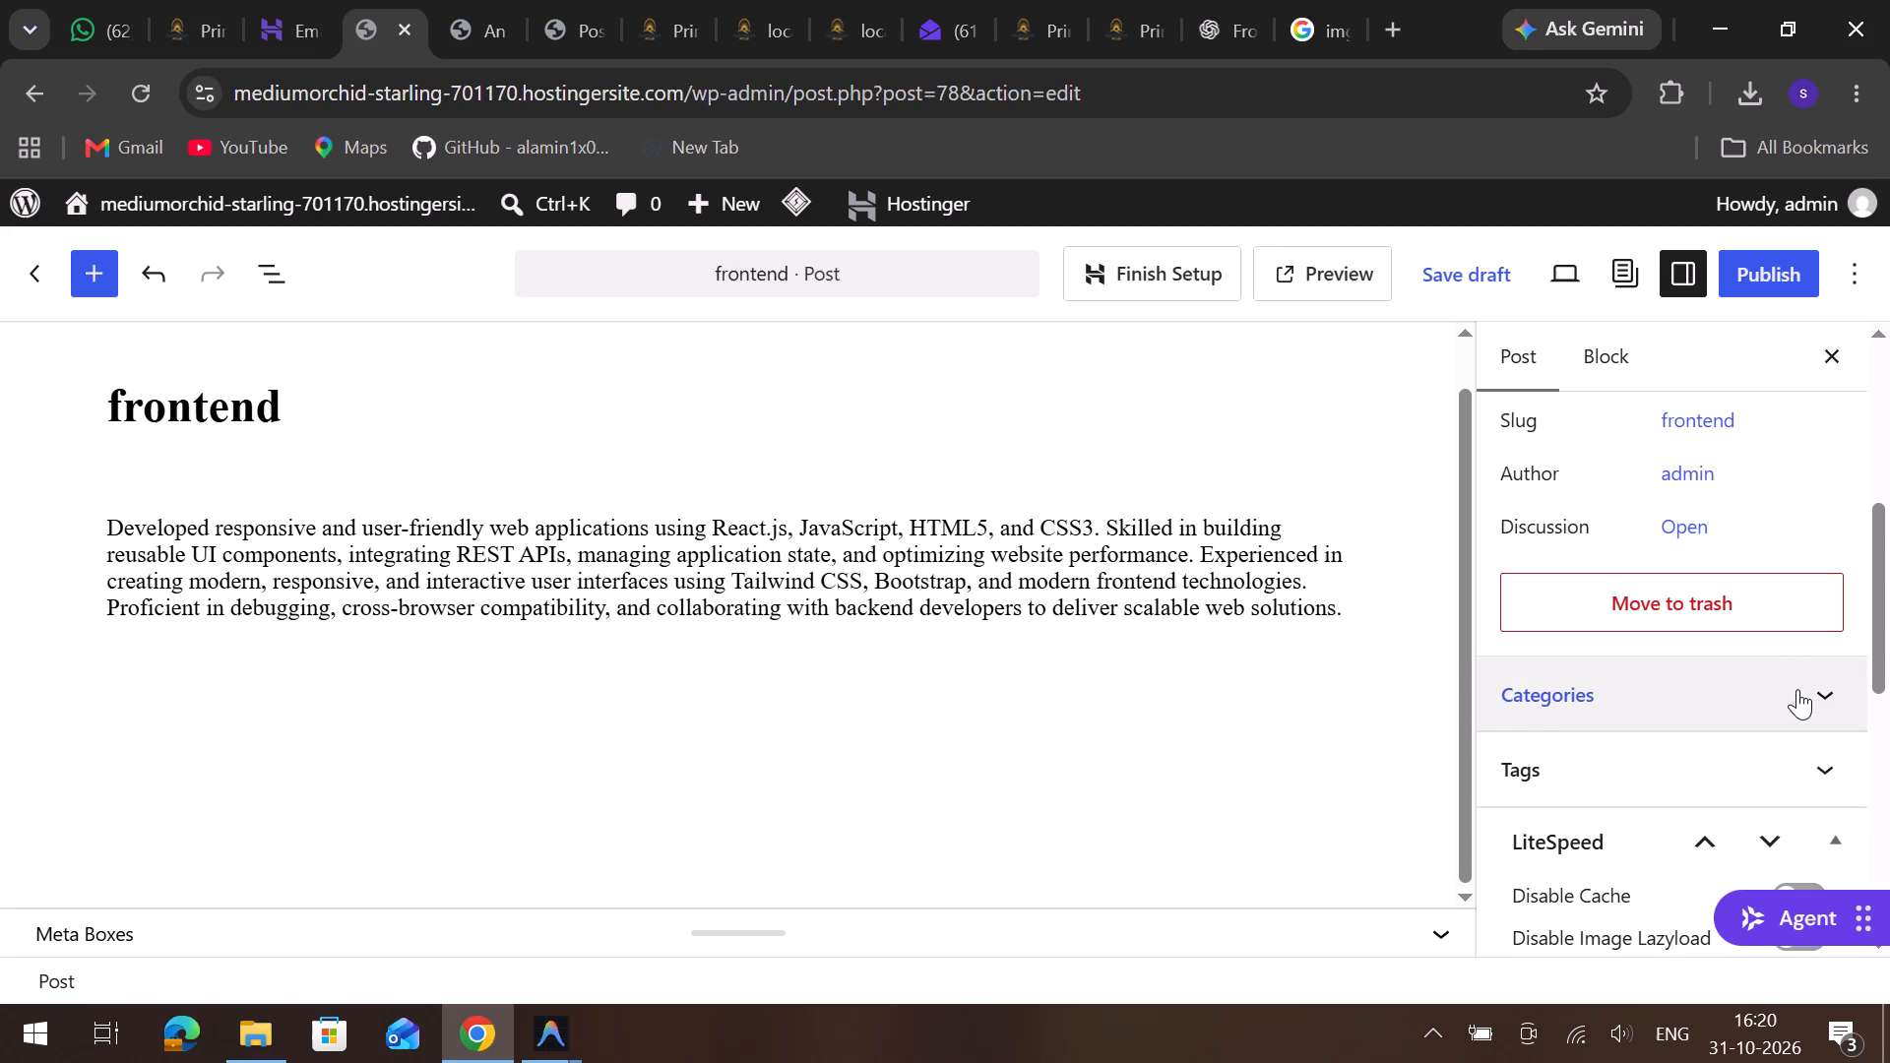
click(1797, 689)
scroll(1797, 689, down, 1)
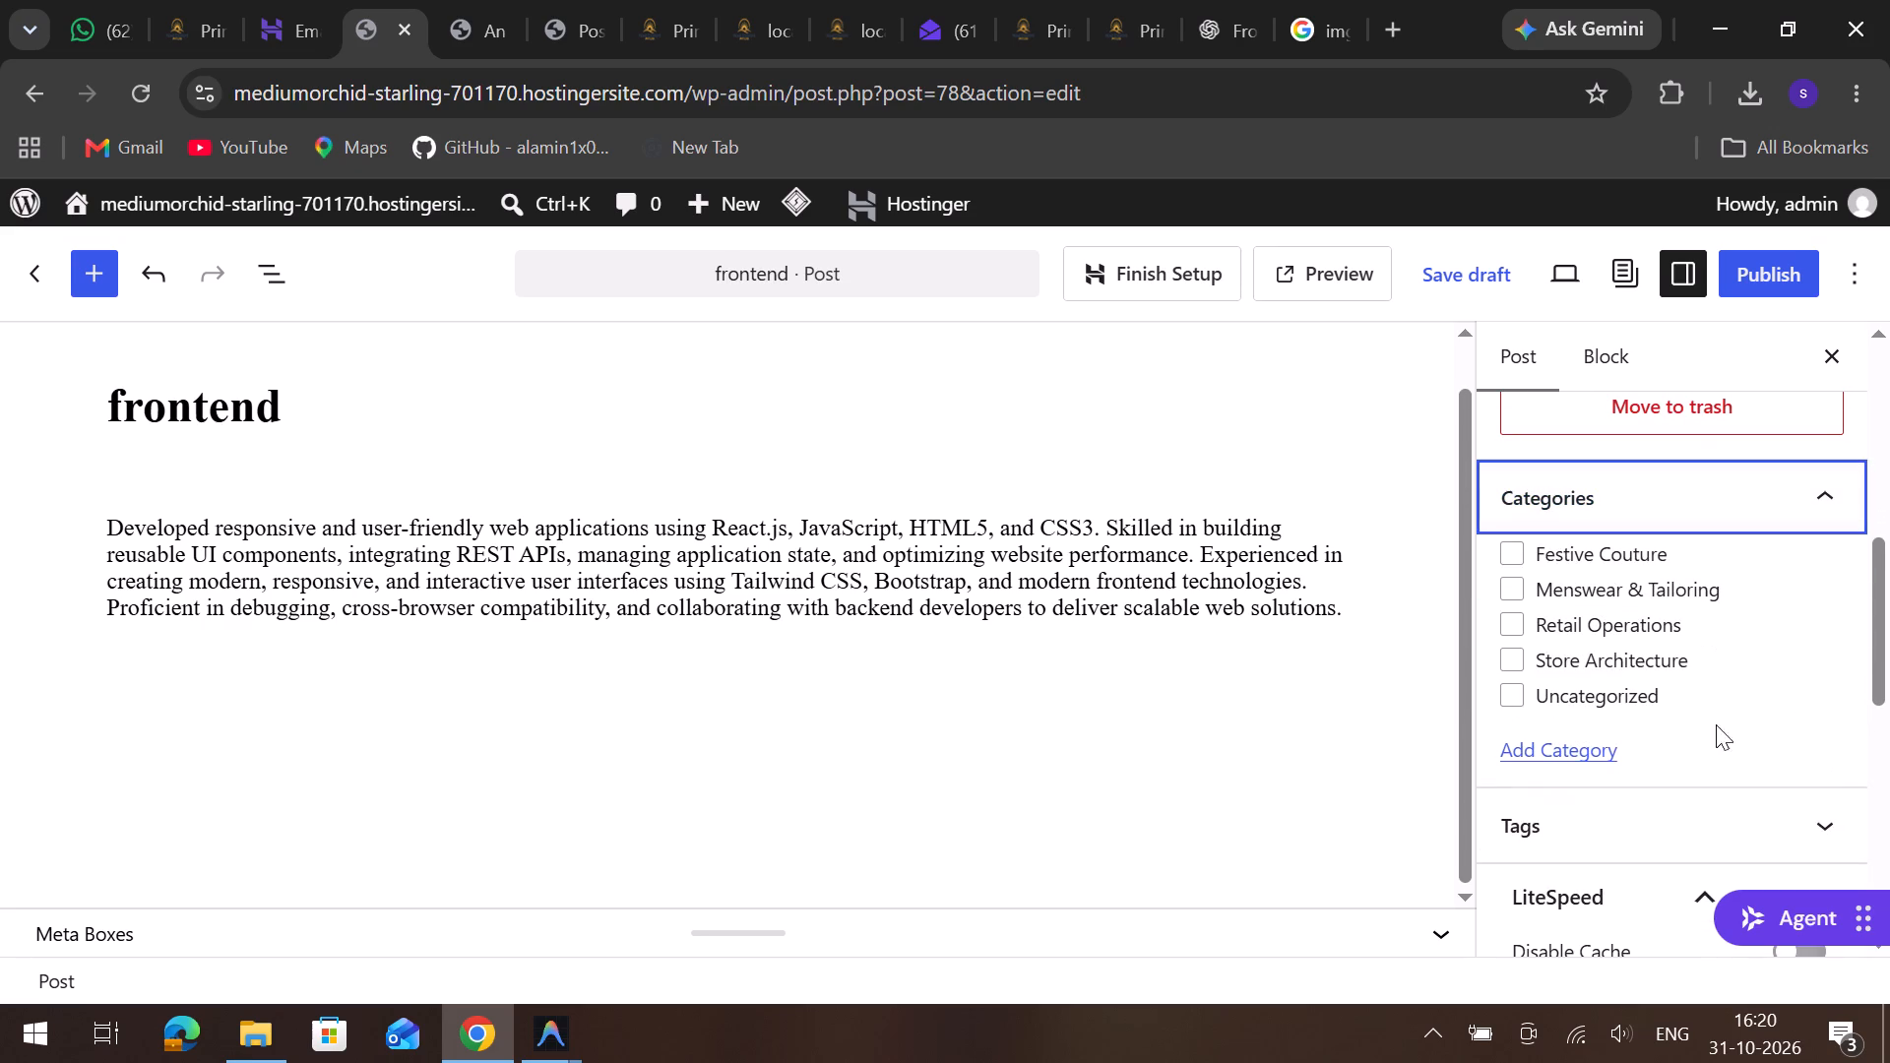
click(1514, 561)
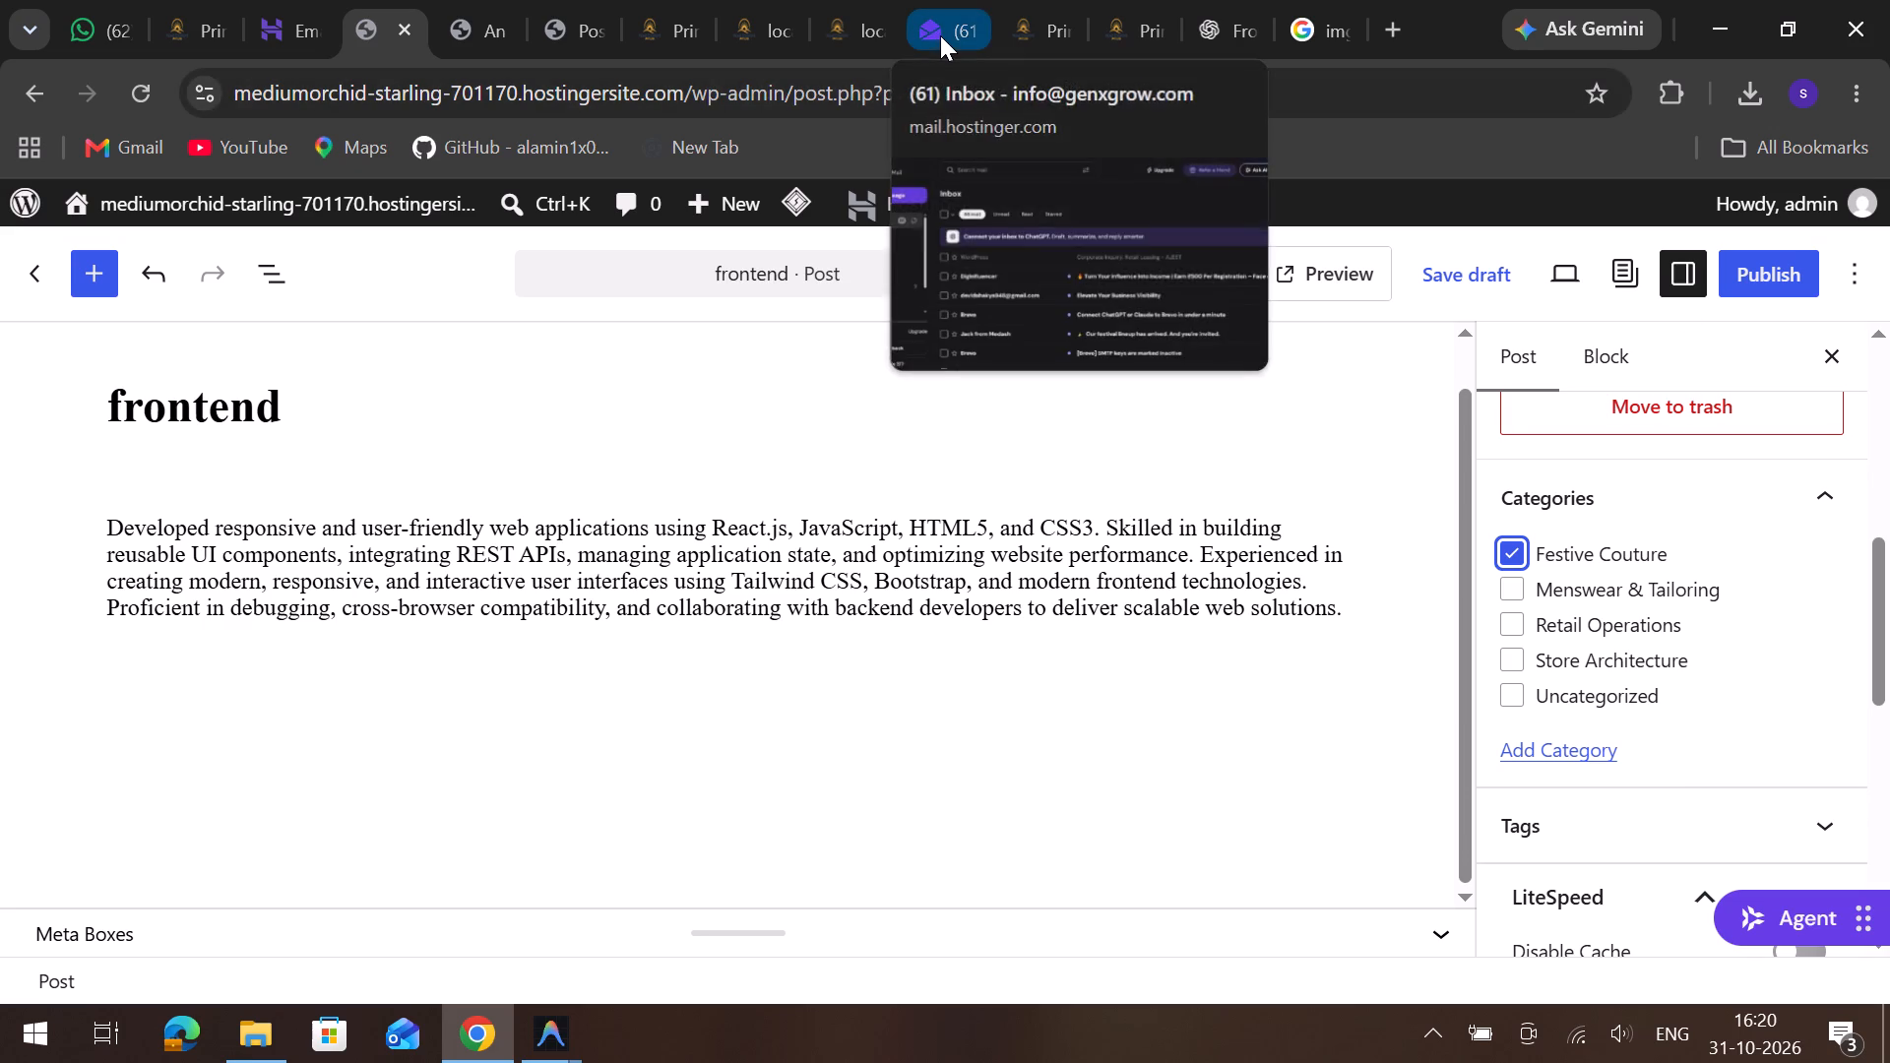
Switch to the Hostinger hPanel and open the account sharing page of the profile to examine its access options.
click(289, 22)
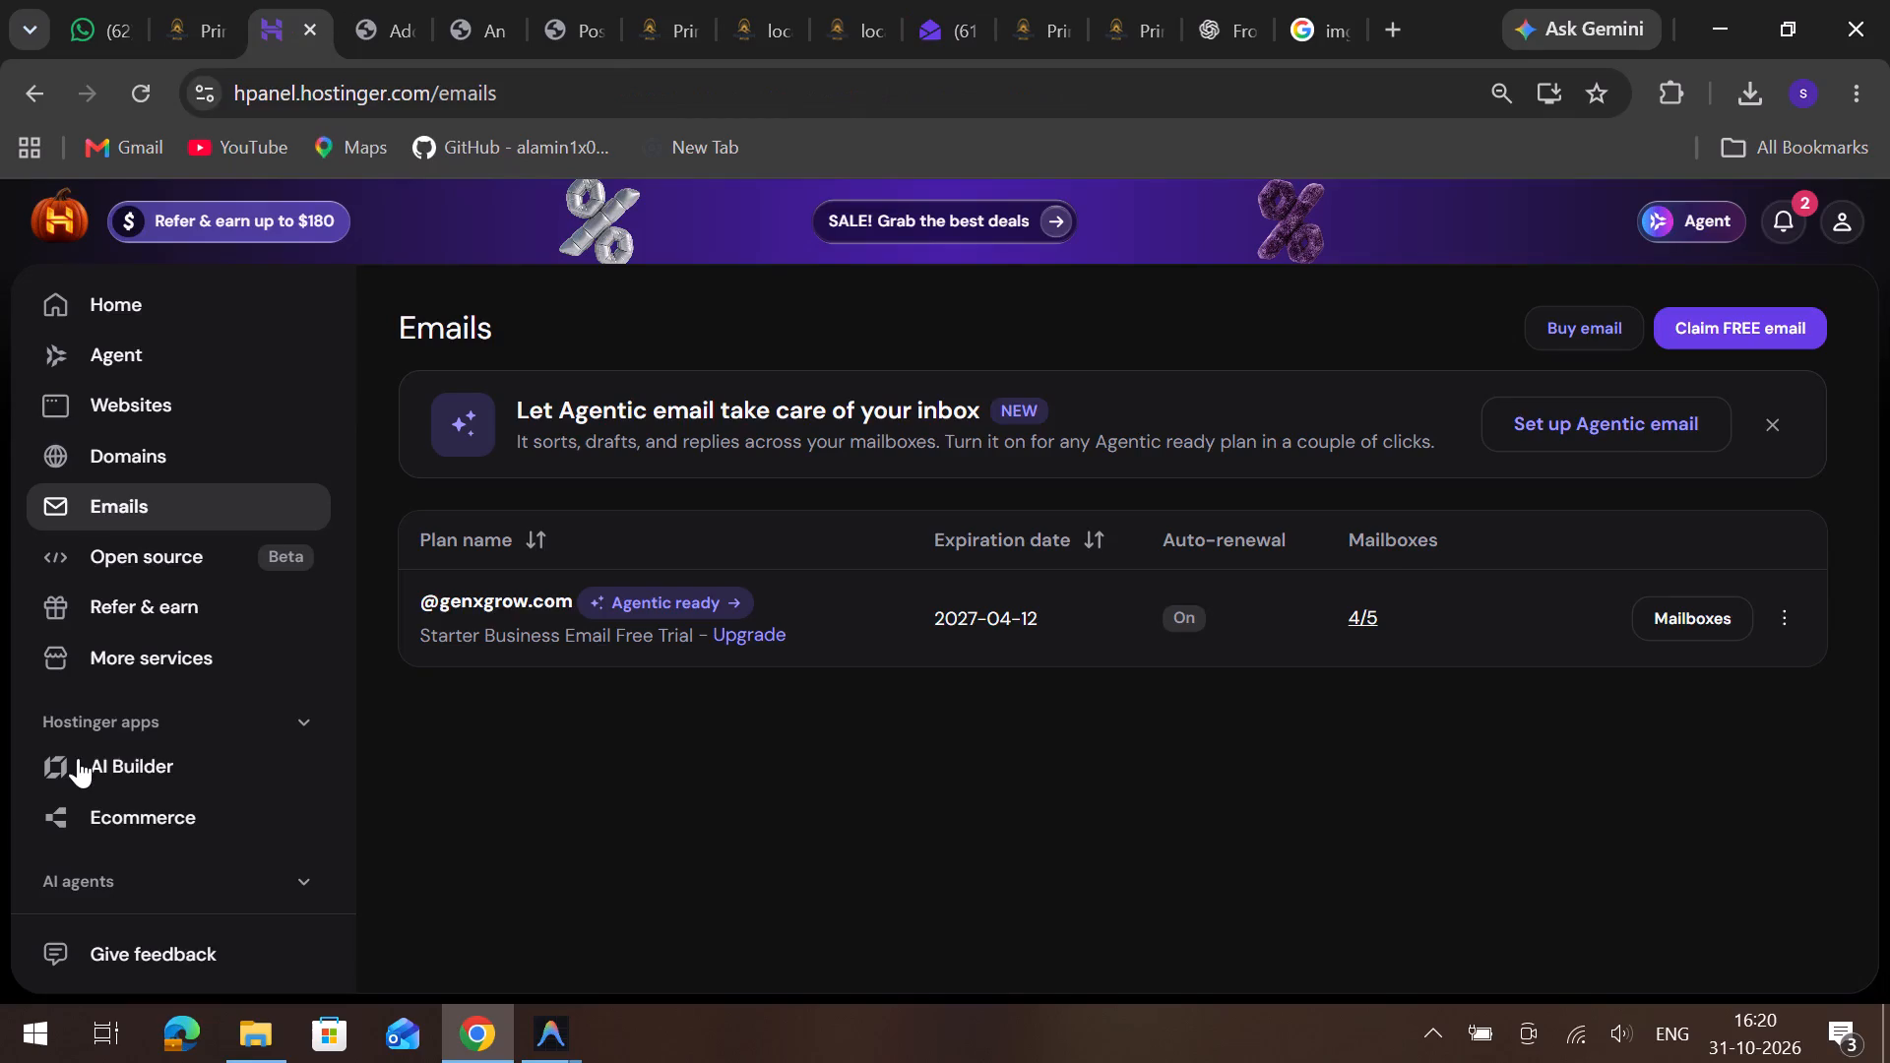
scroll(109, 964, down, 1)
click(1848, 230)
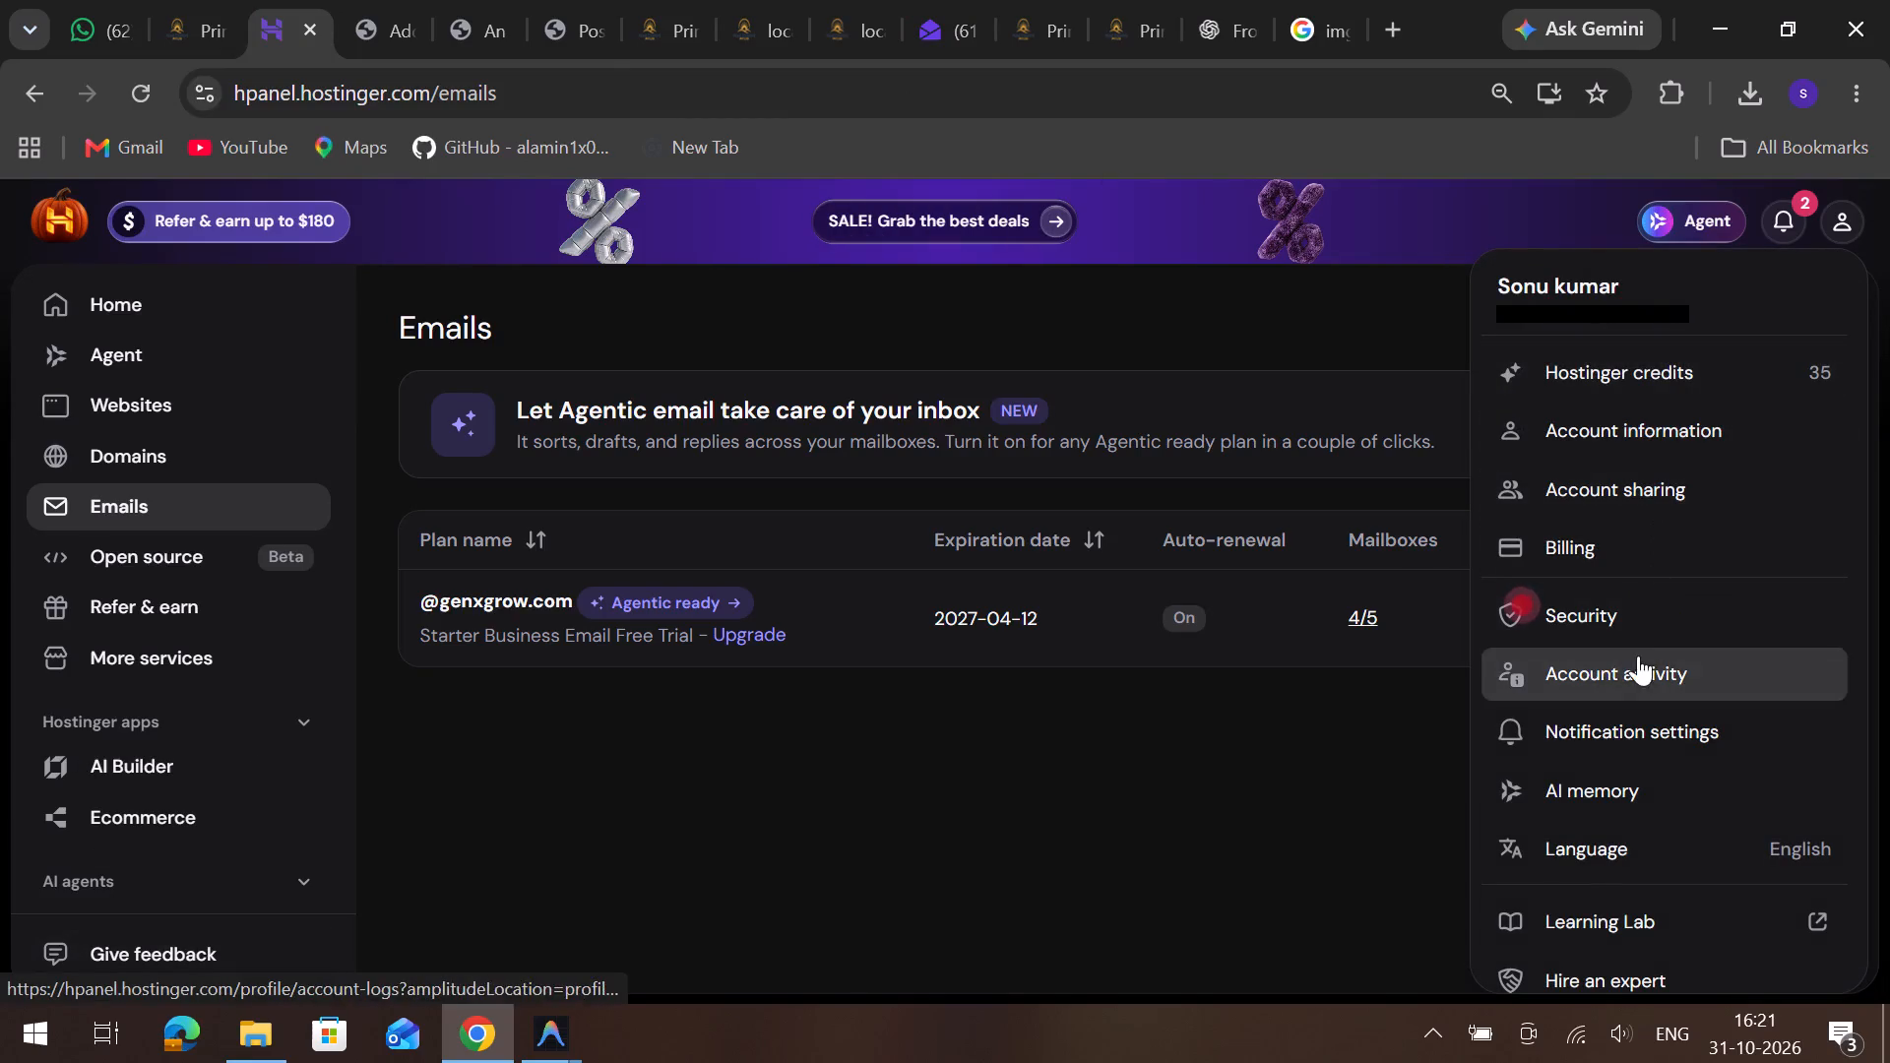
scroll(1622, 801, down, 1)
scroll(1622, 801, up, 1)
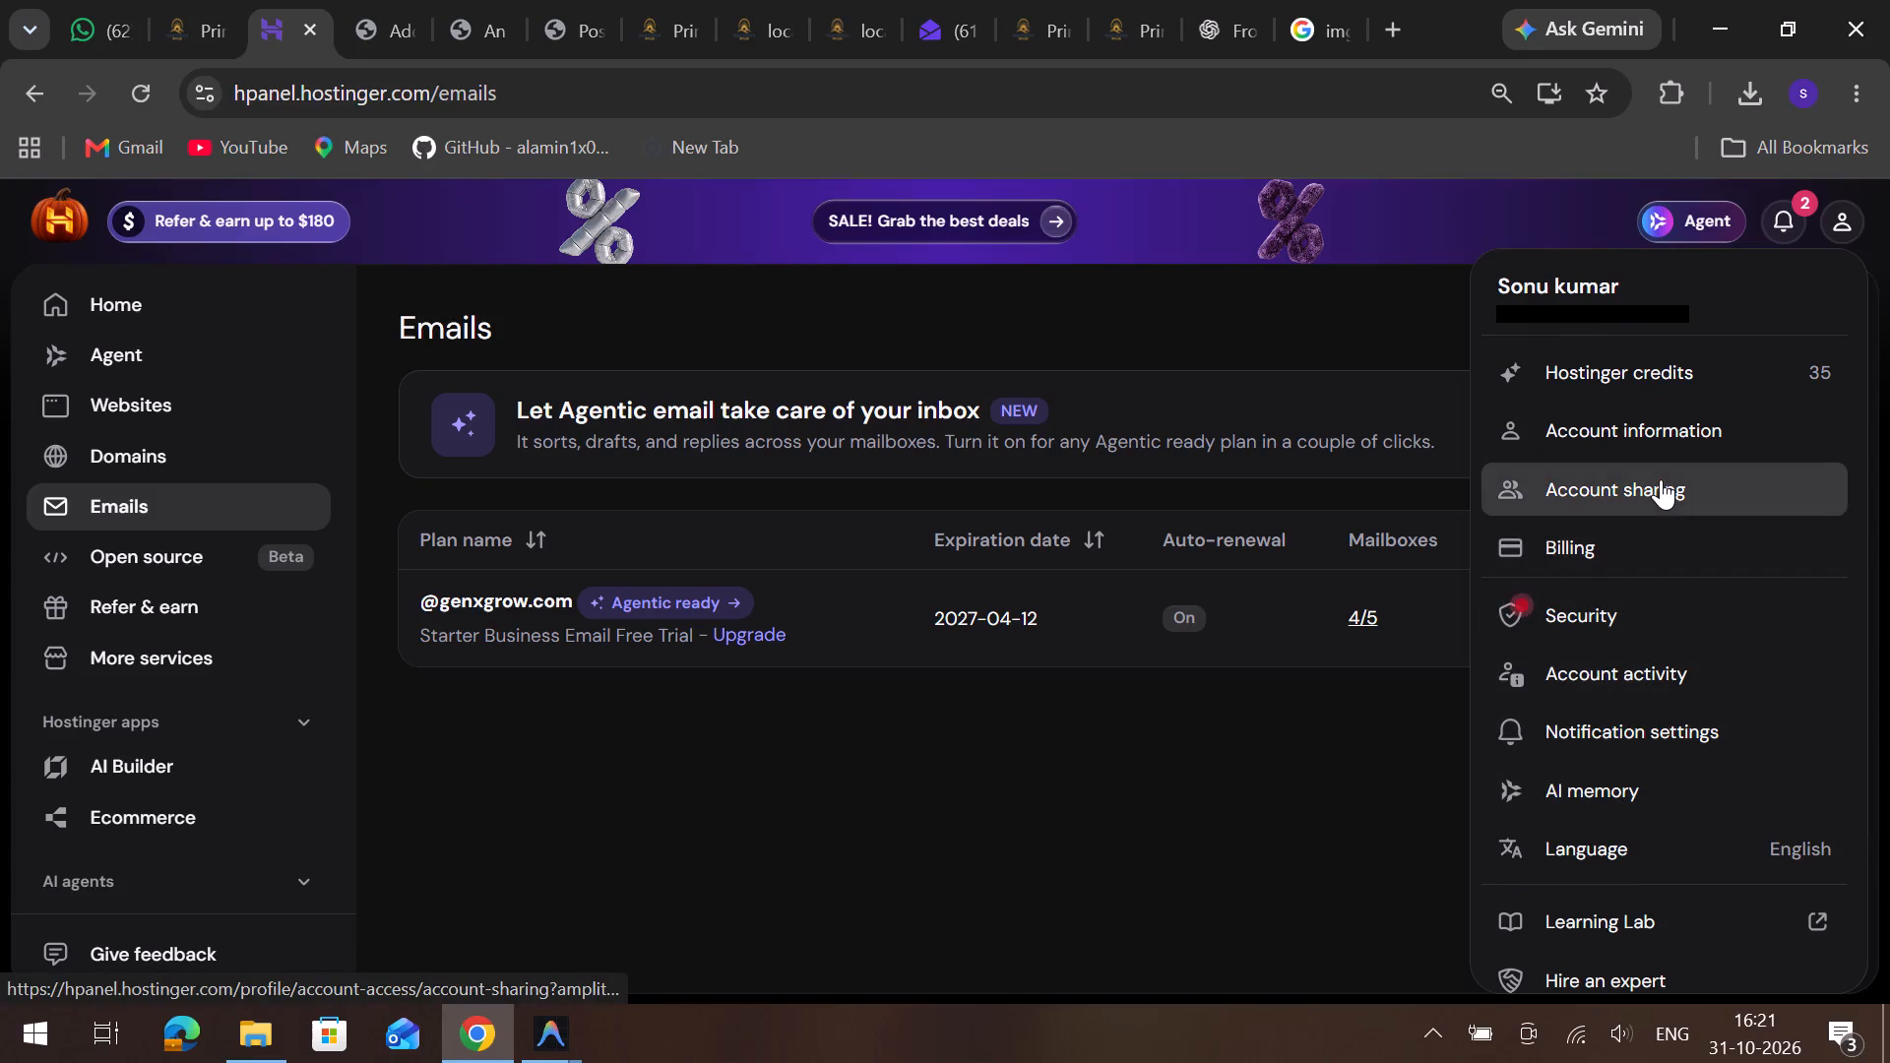
click(1661, 479)
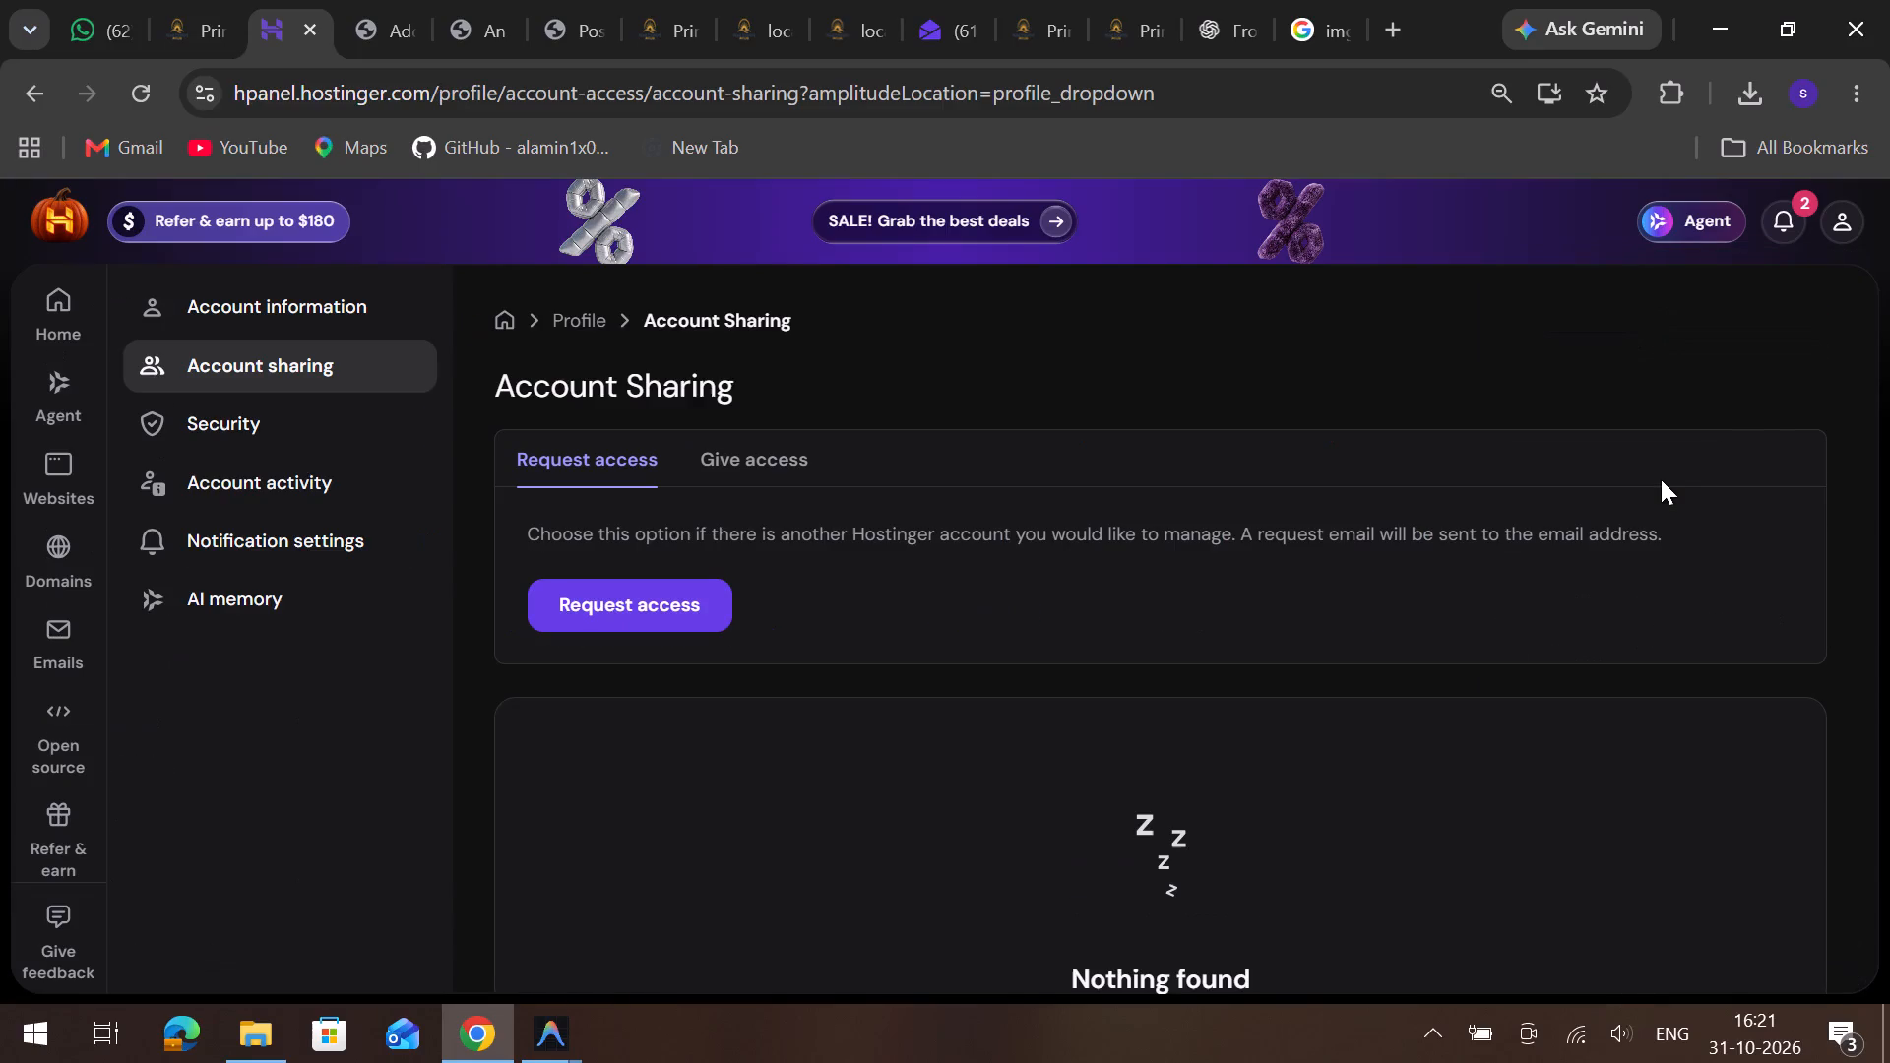
scroll(1333, 674, down, 1)
scroll(1333, 674, up, 1)
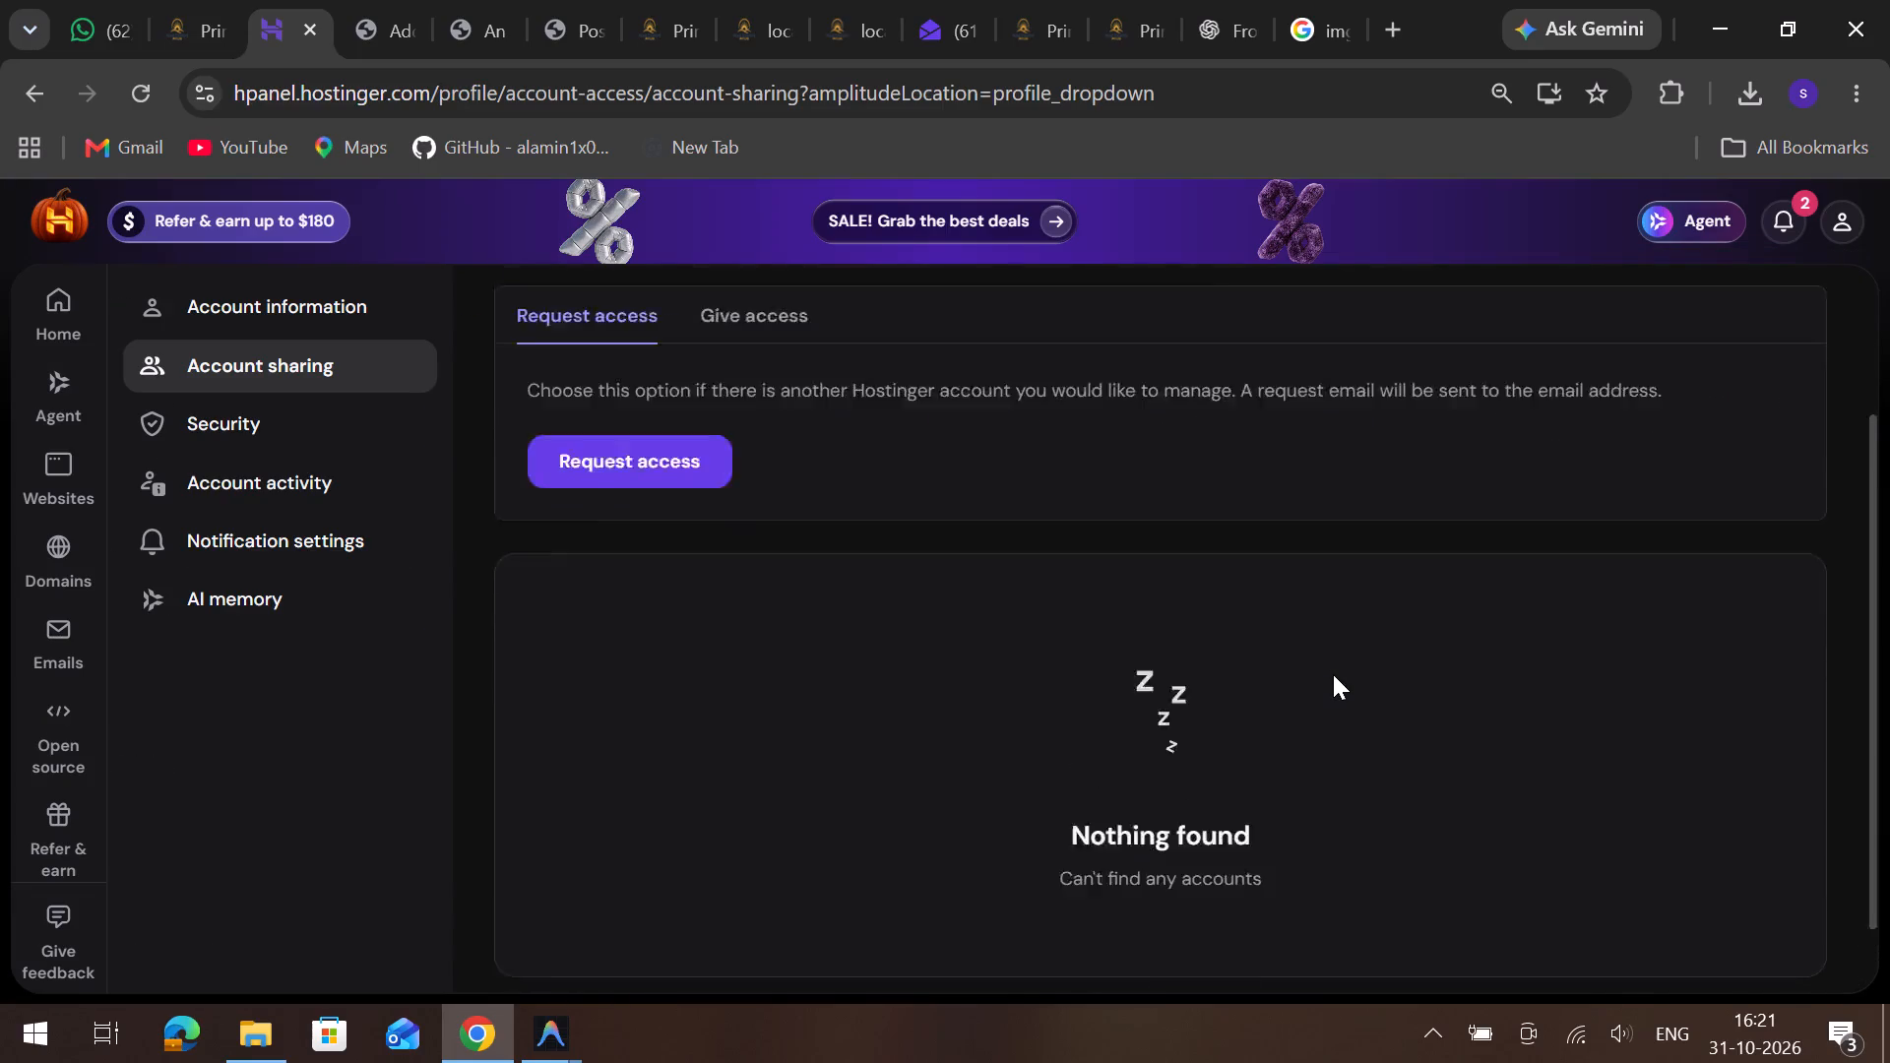
Under Give access, remove the granted account access of the user whose access type is Manage Services.
click(769, 469)
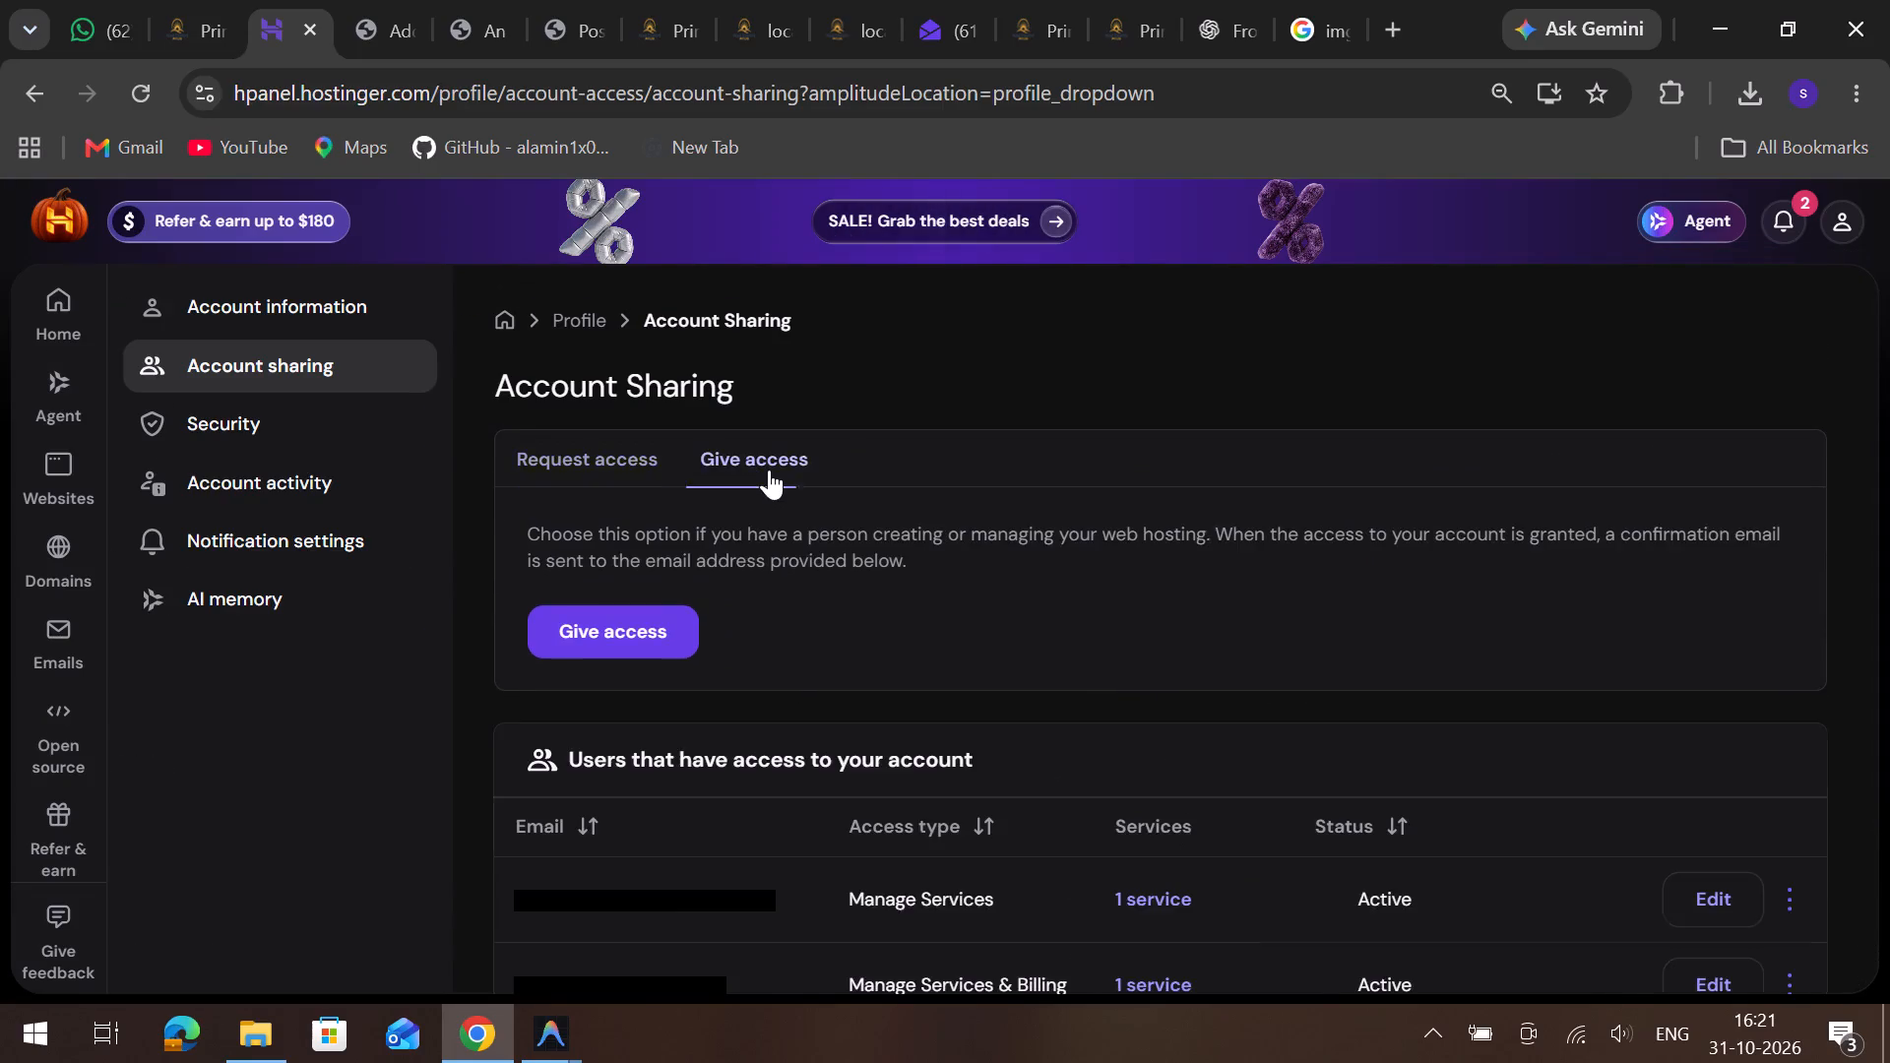
scroll(1006, 626, down, 1)
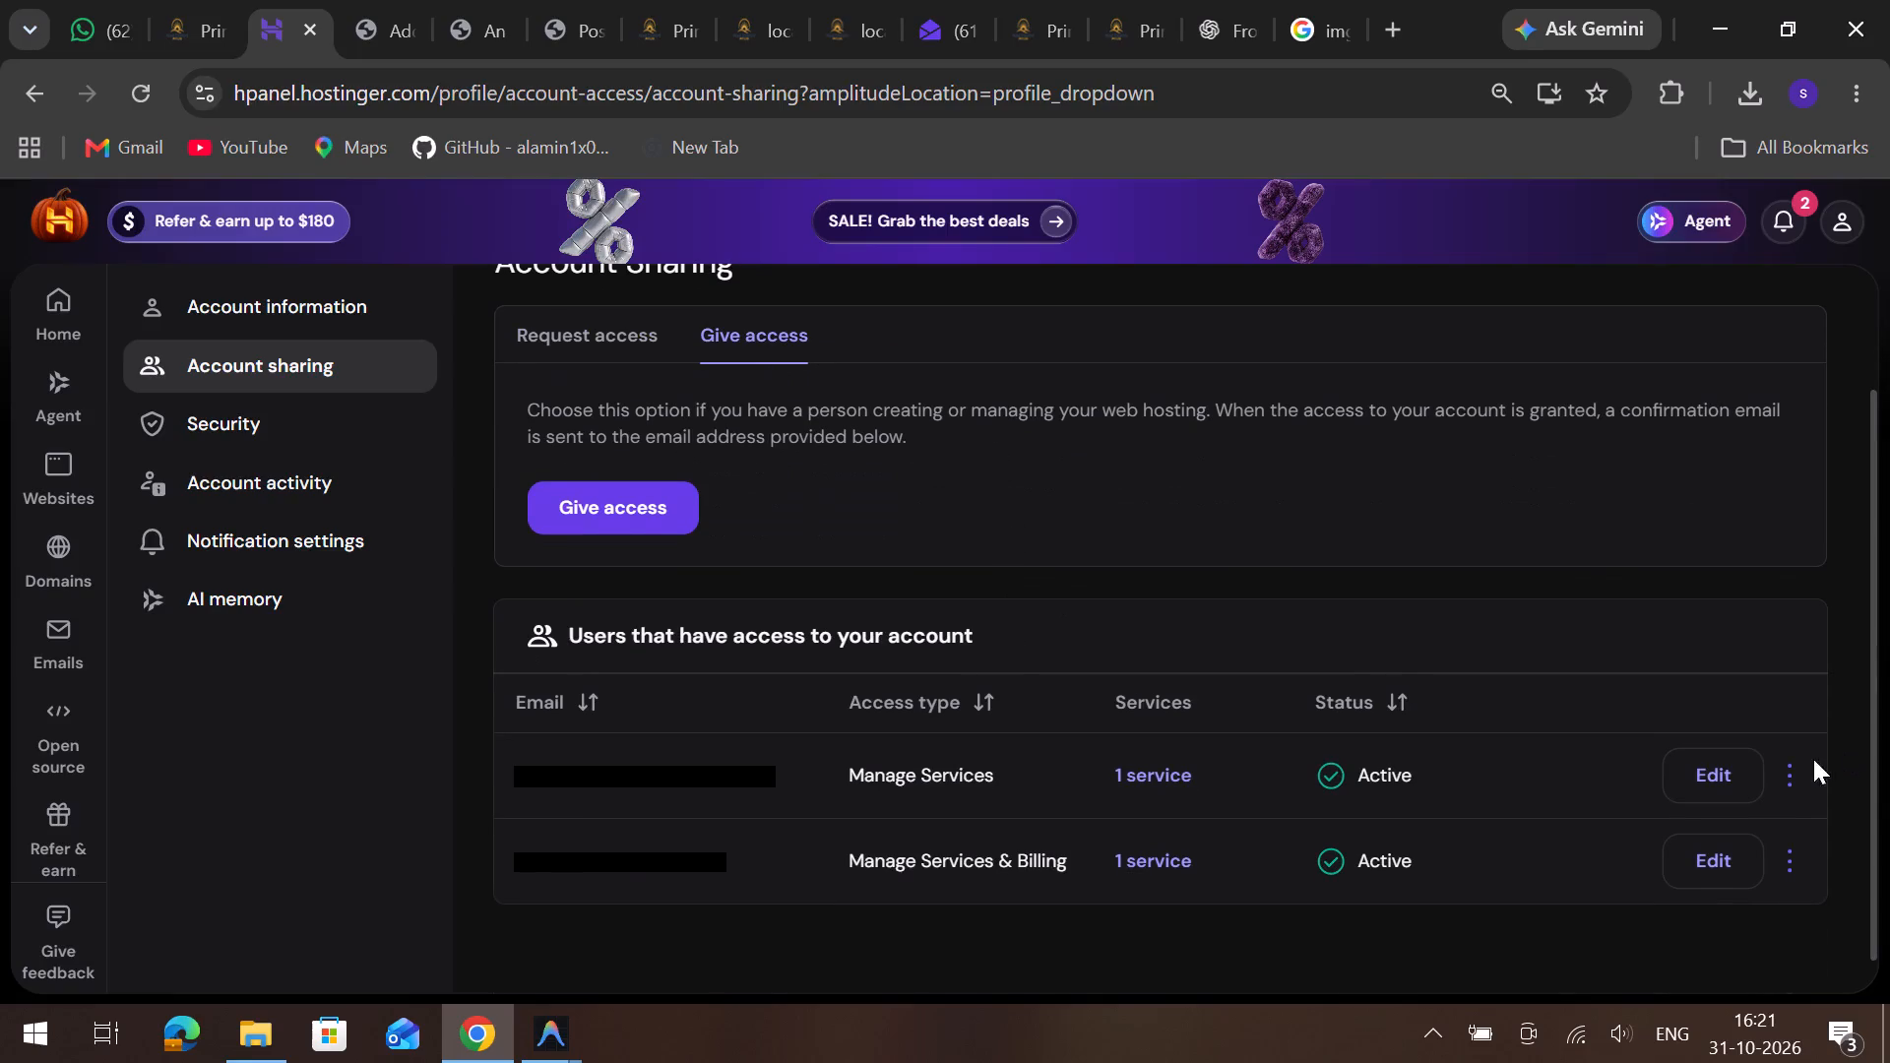
click(1794, 775)
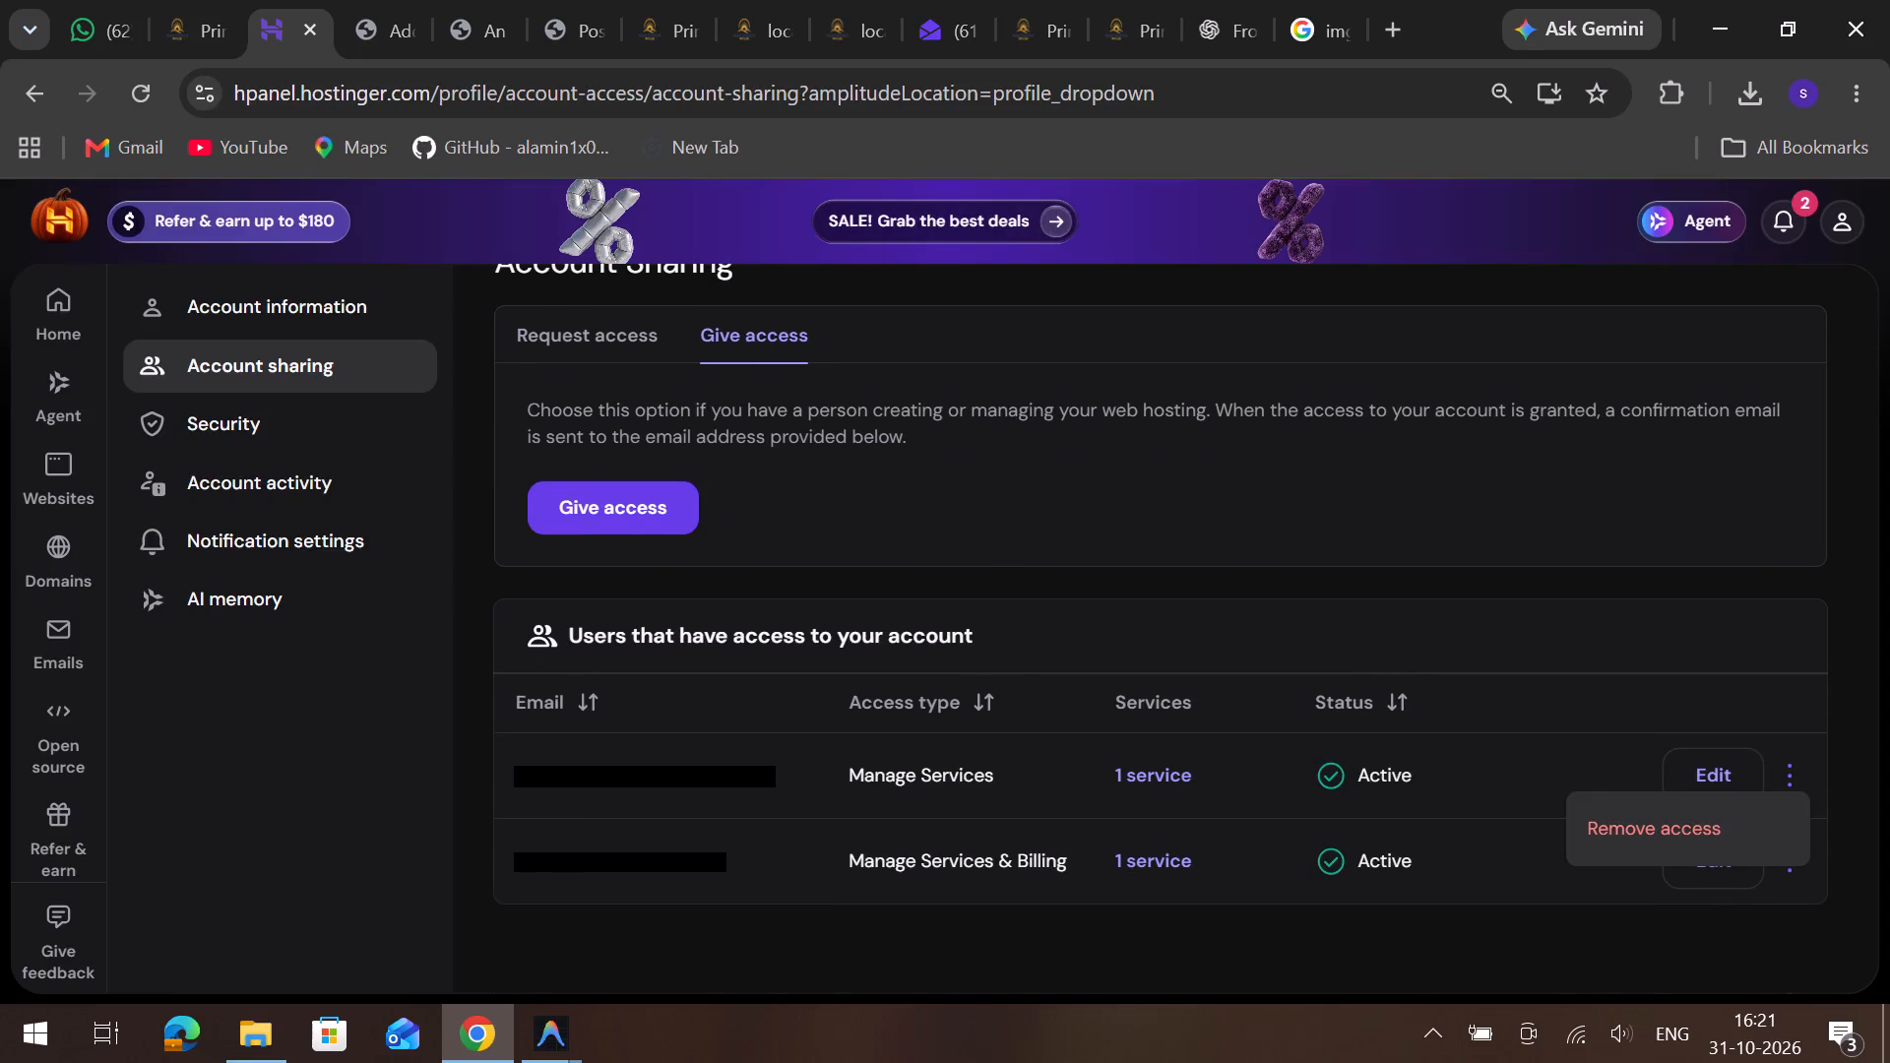
click(1686, 823)
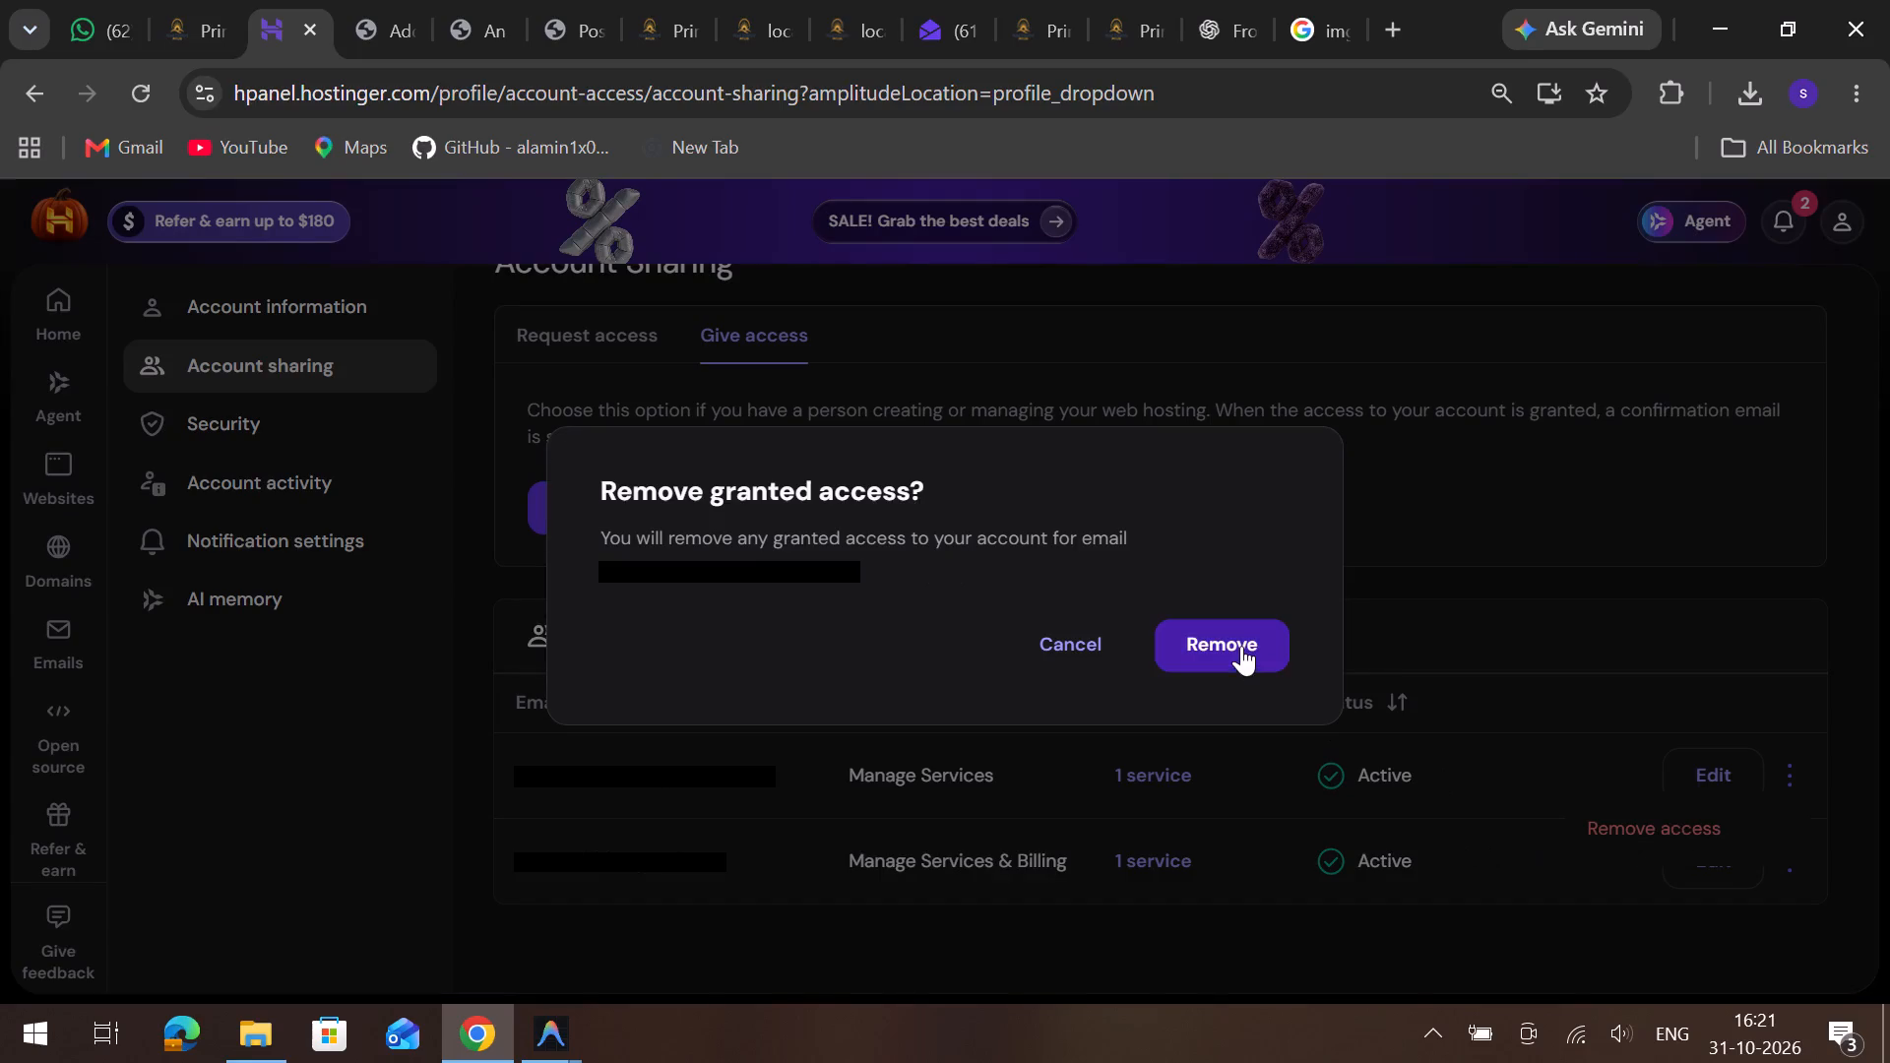
click(1241, 646)
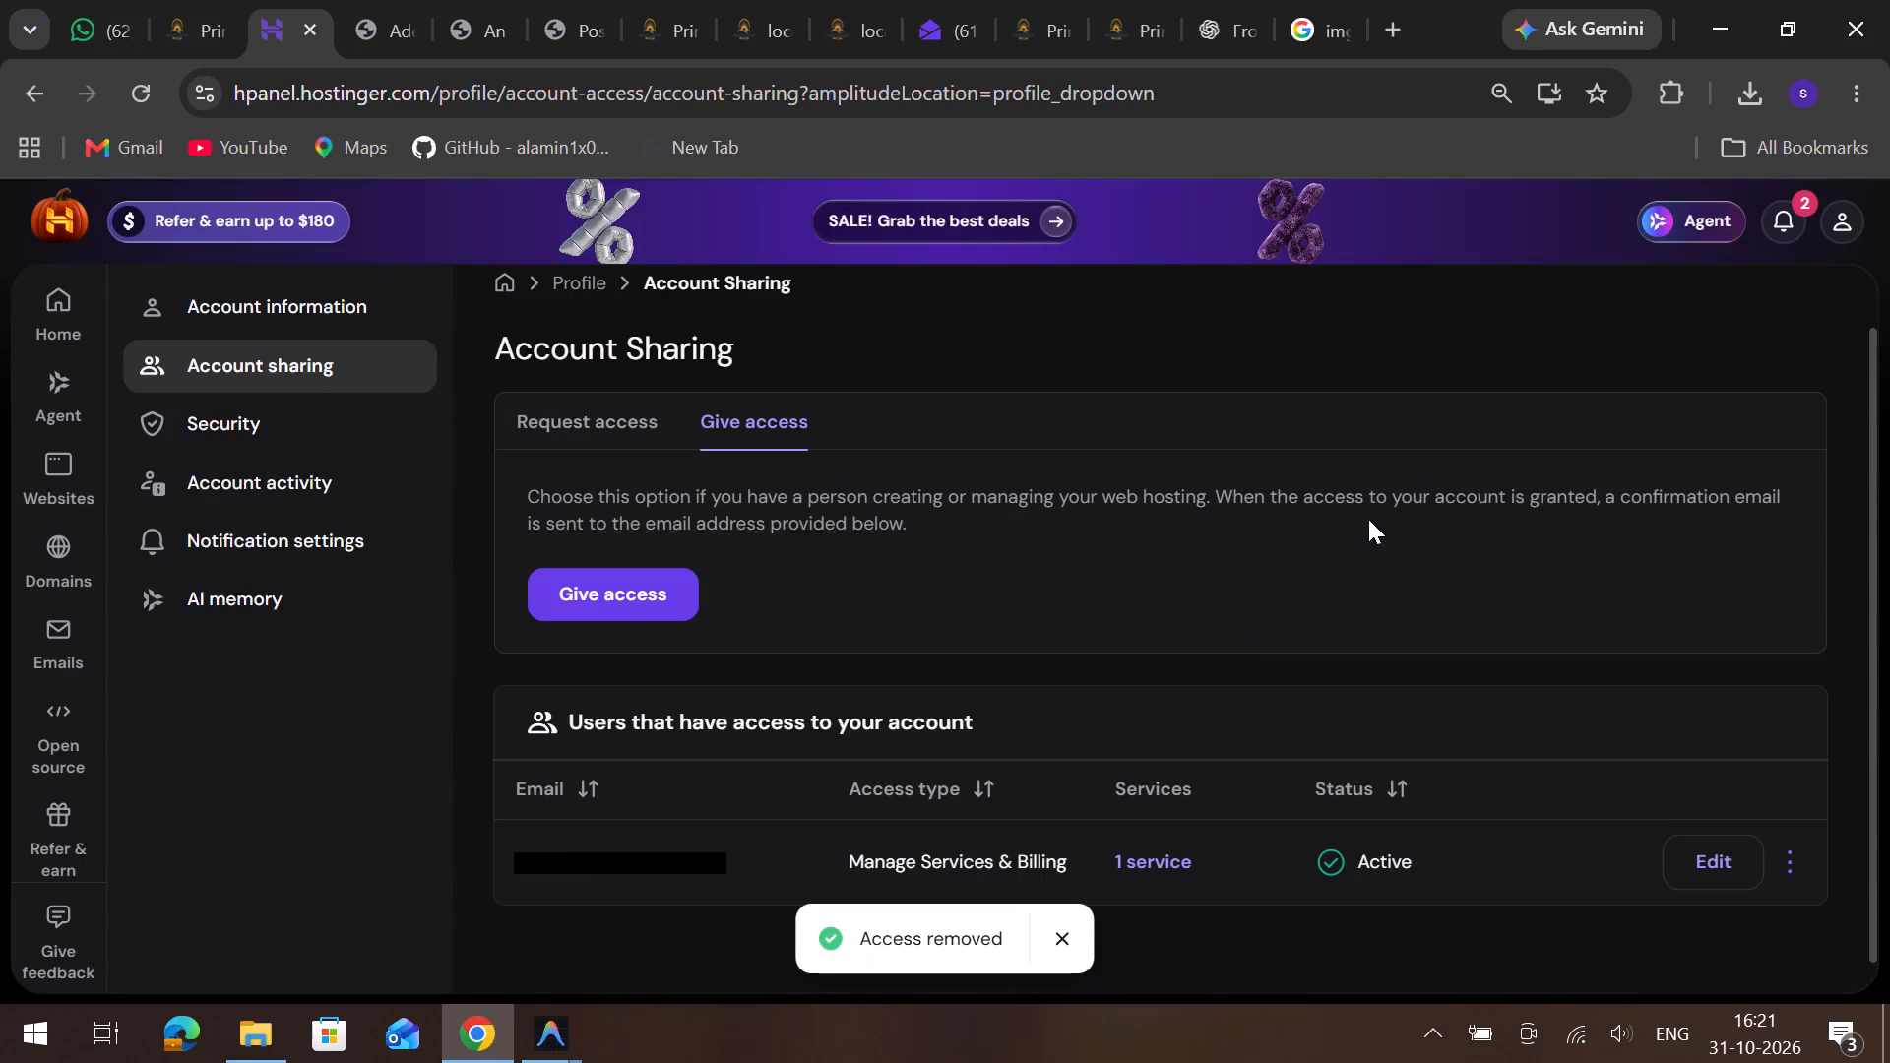
click(1371, 519)
click(1255, 342)
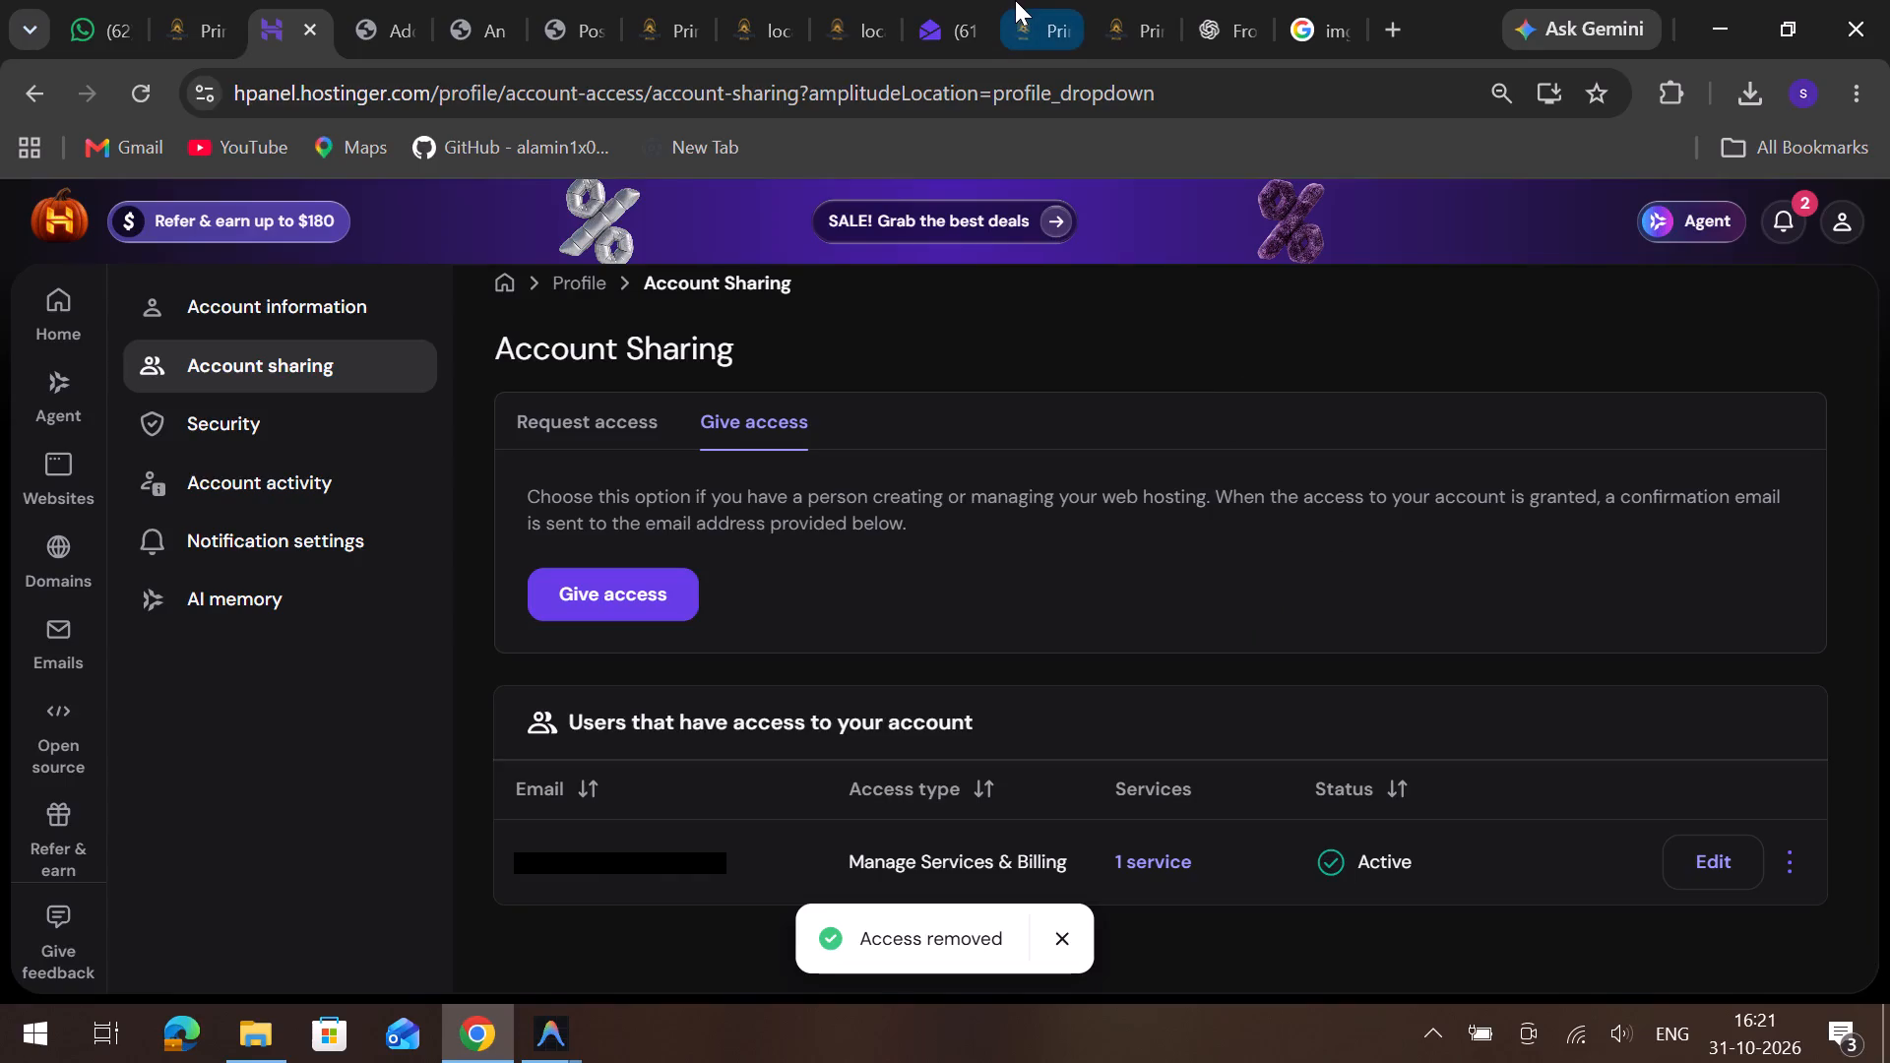
Return to the "frontend" post editor and examine the remaining post settings: Tags, LiteSpeed options, Viewport Images and External Featured Image.
click(393, 15)
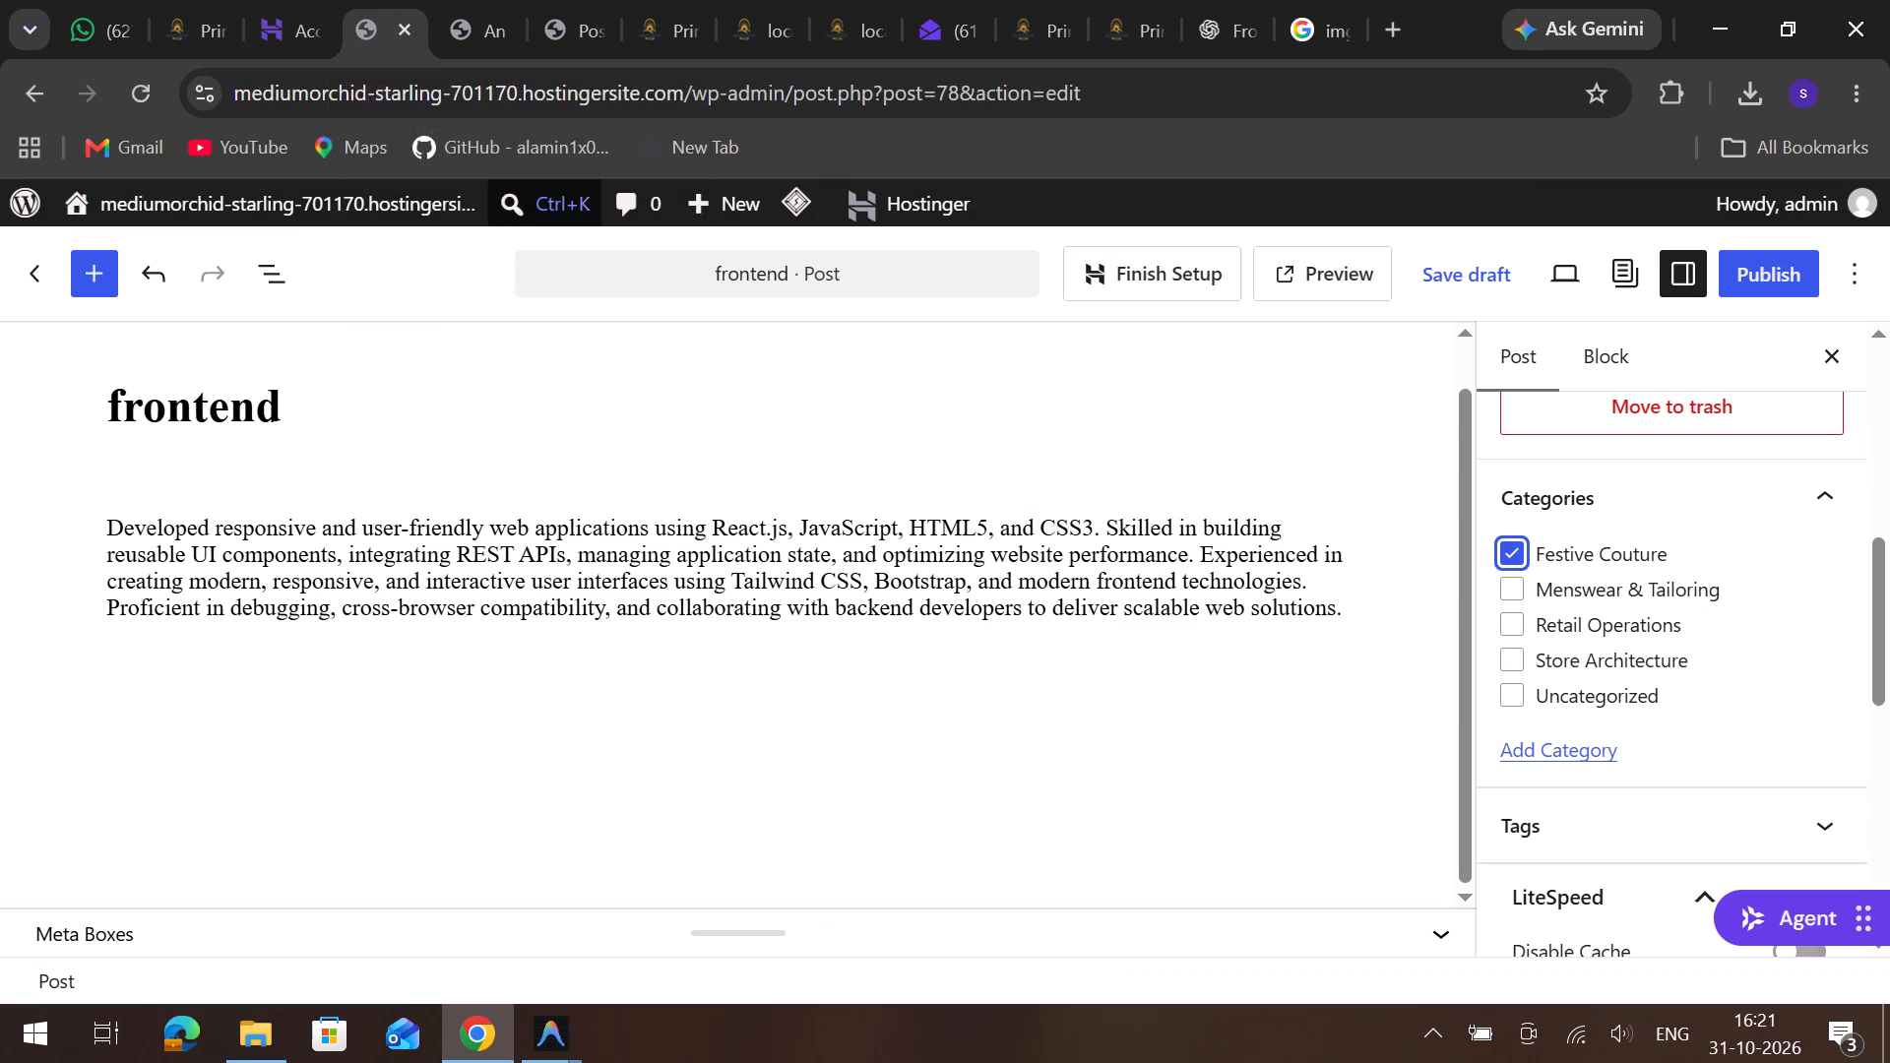
scroll(1496, 675, down, 1)
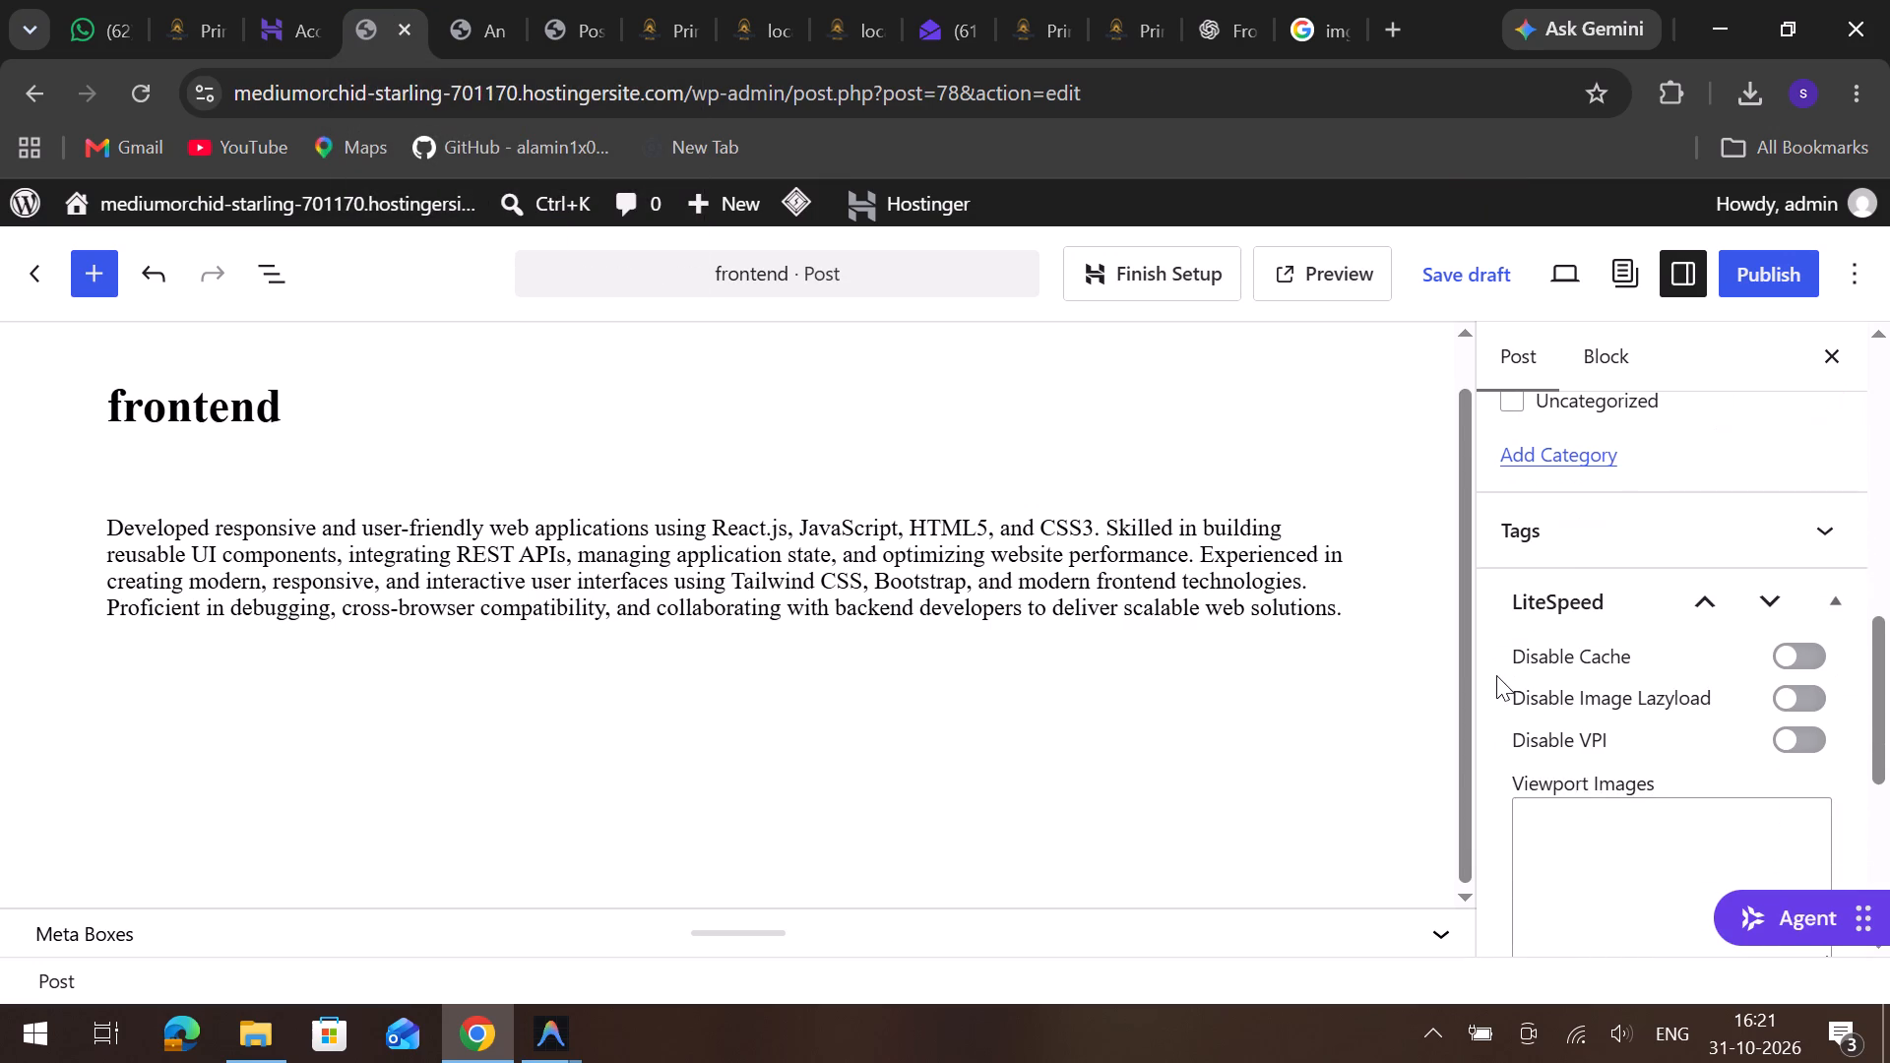
click(1687, 559)
scroll(1673, 651, down, 1)
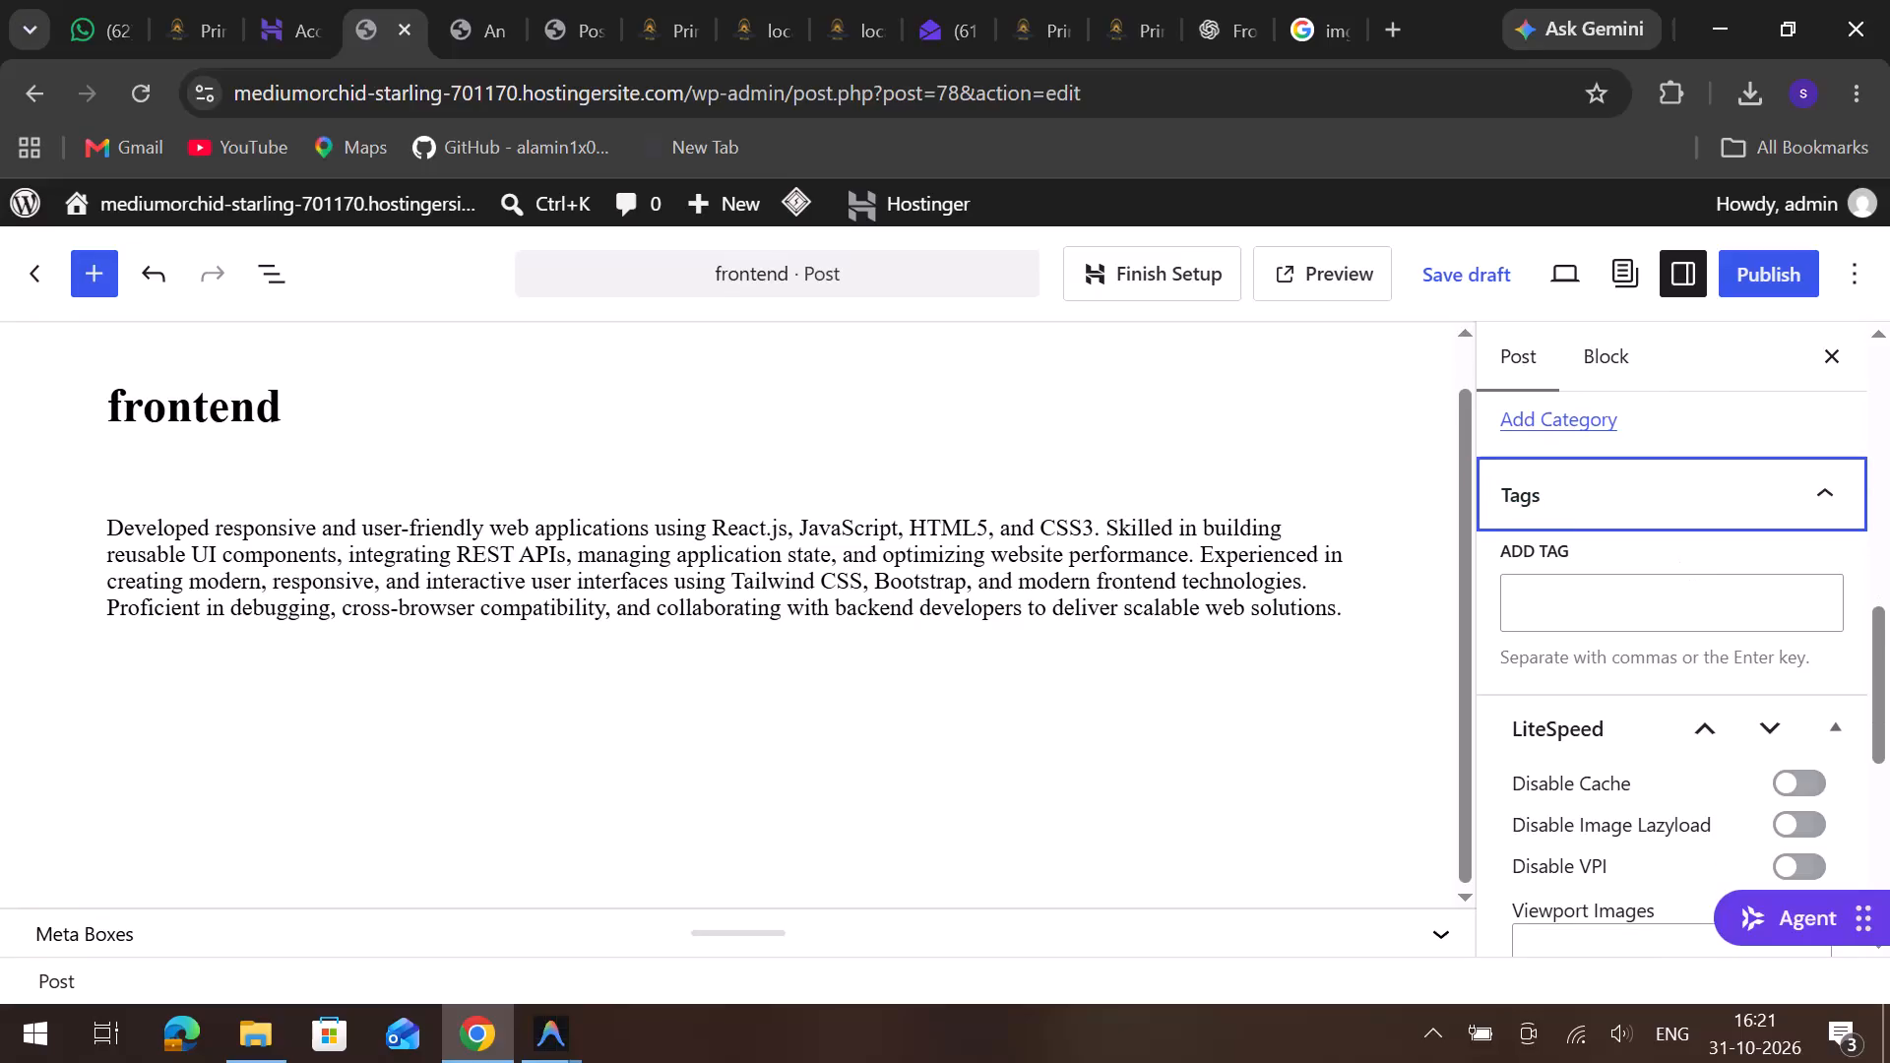
scroll(1695, 758, down, 1)
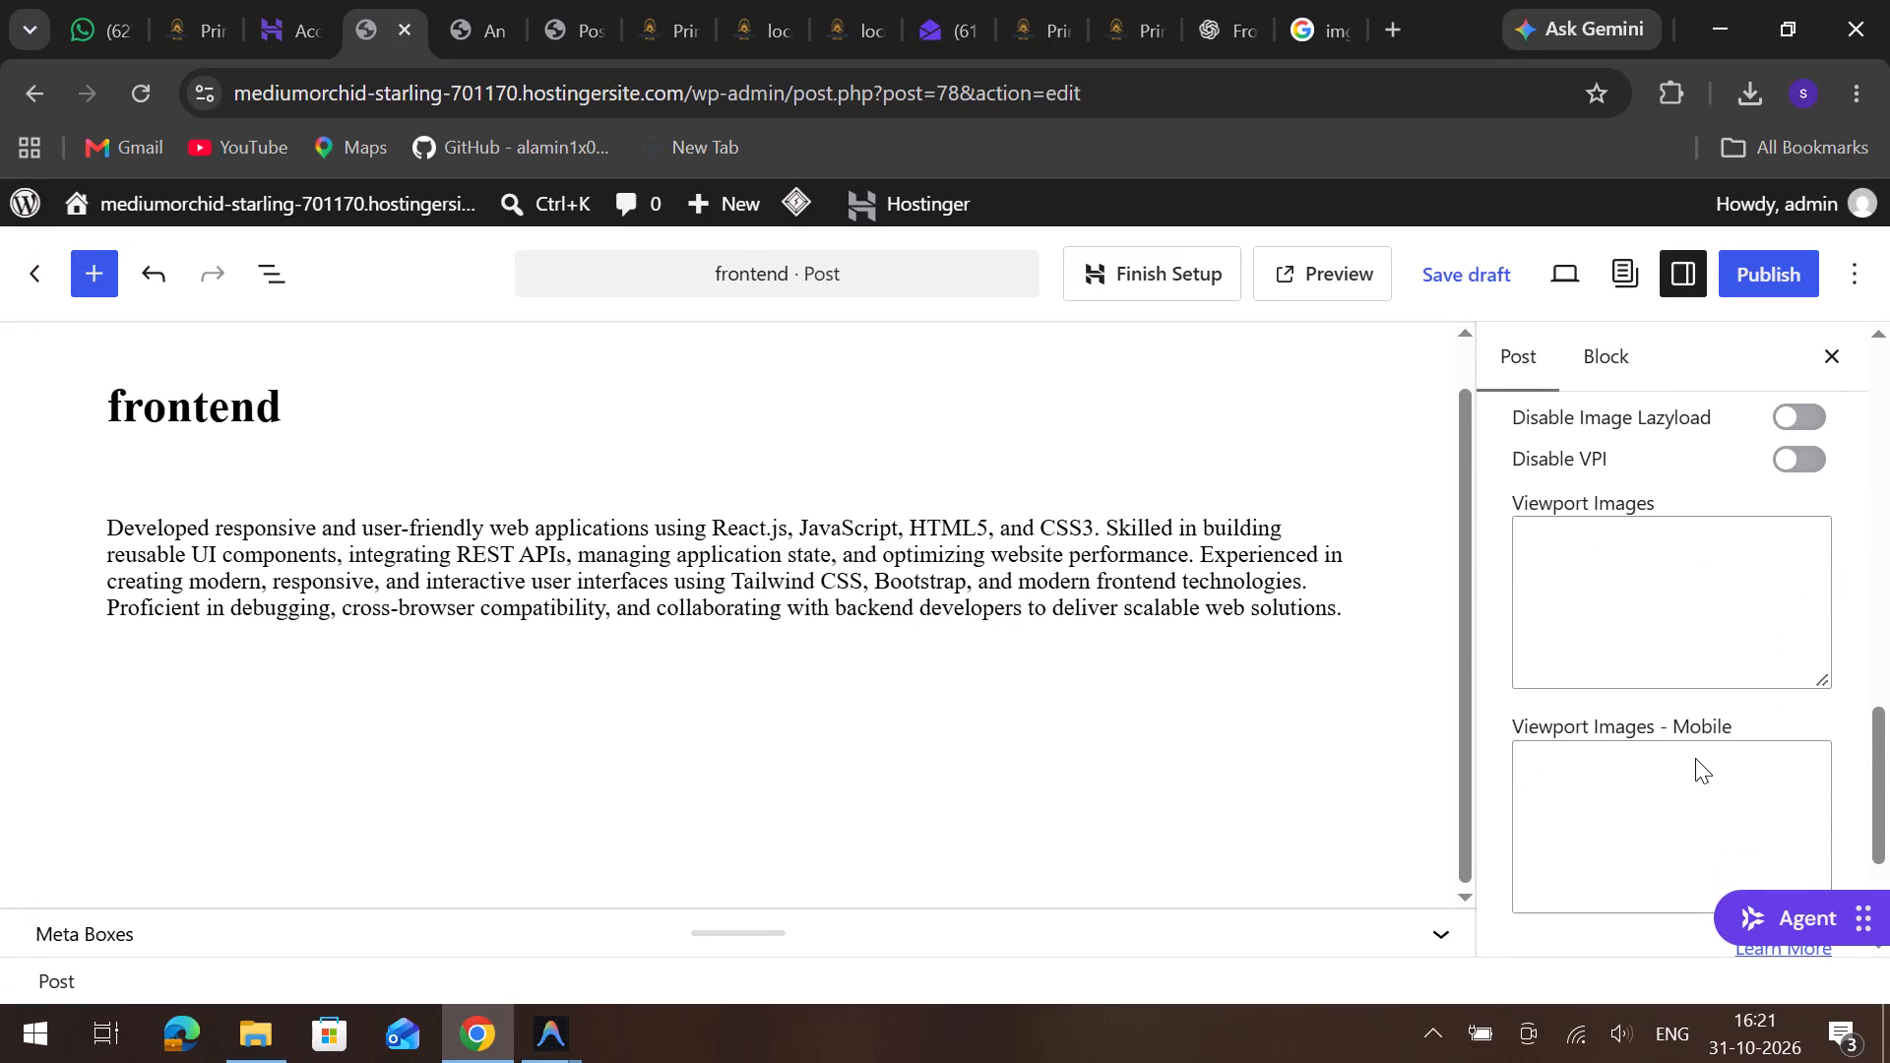
scroll(1695, 758, down, 2)
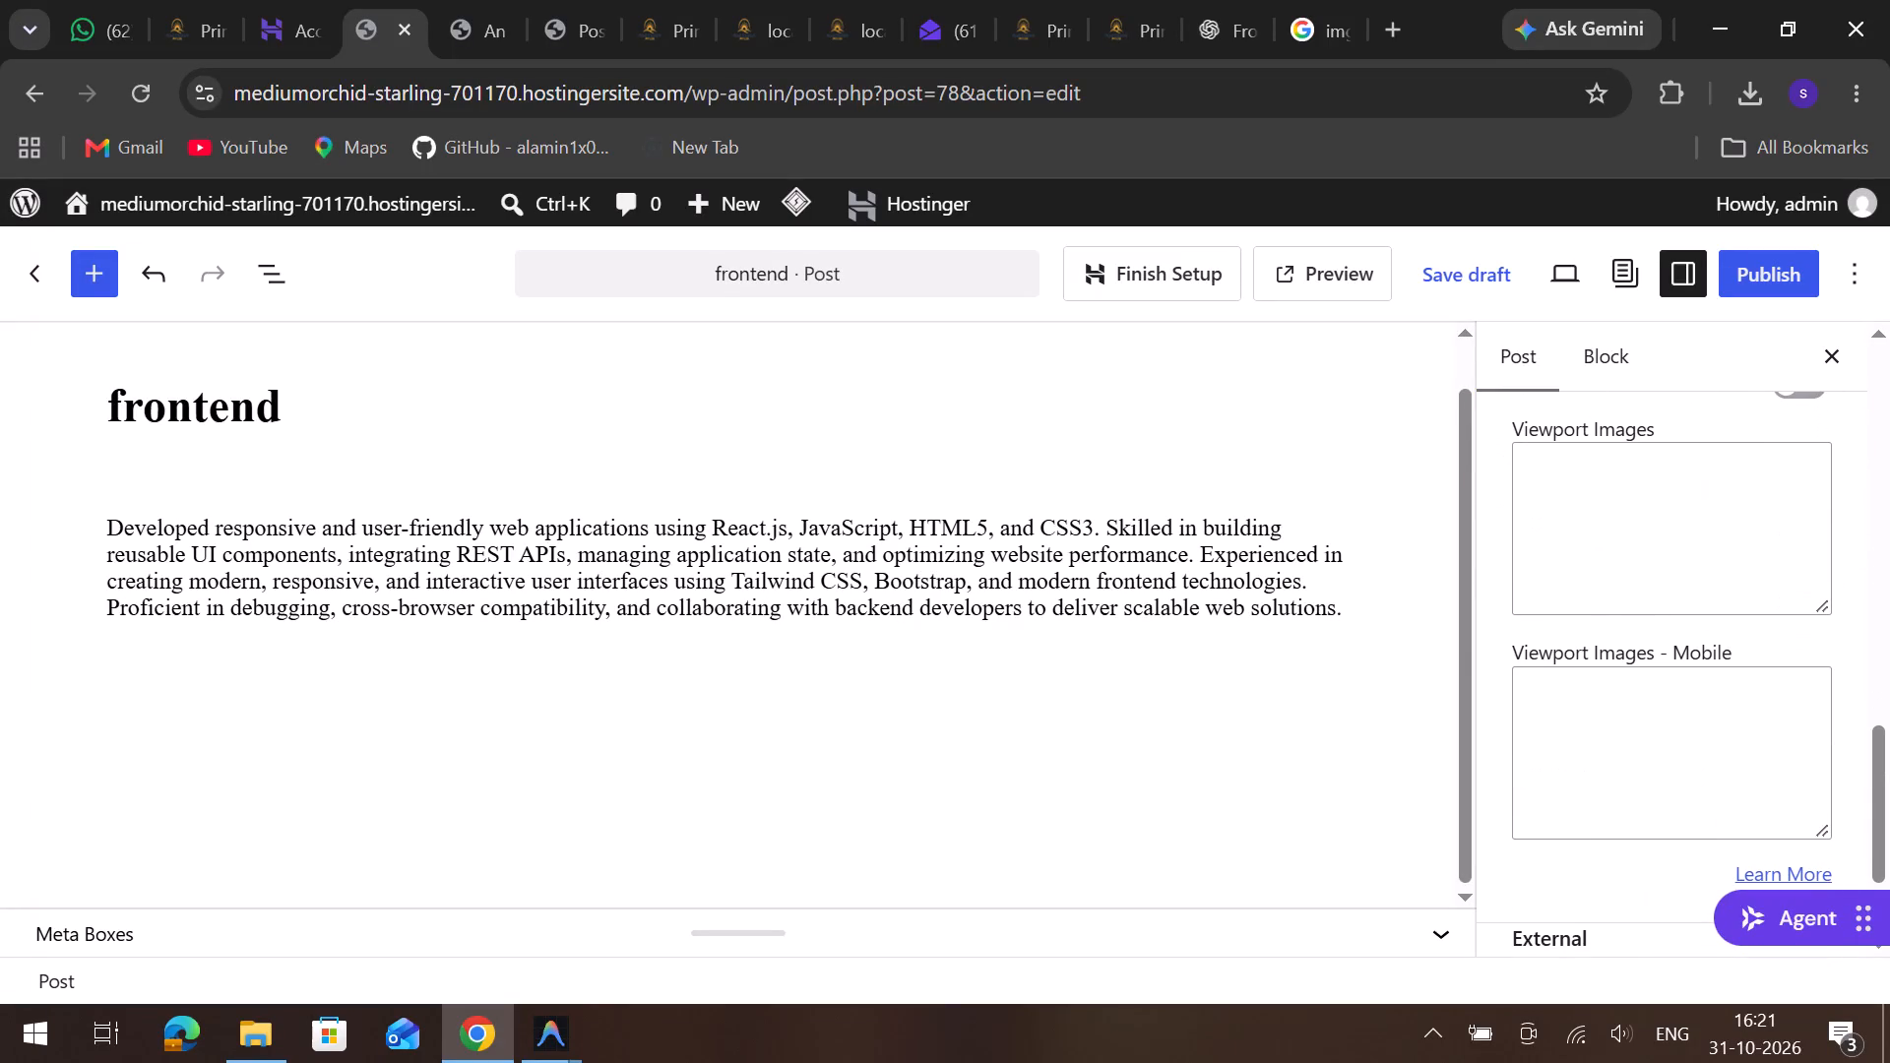
click(1658, 560)
scroll(1658, 560, down, 1)
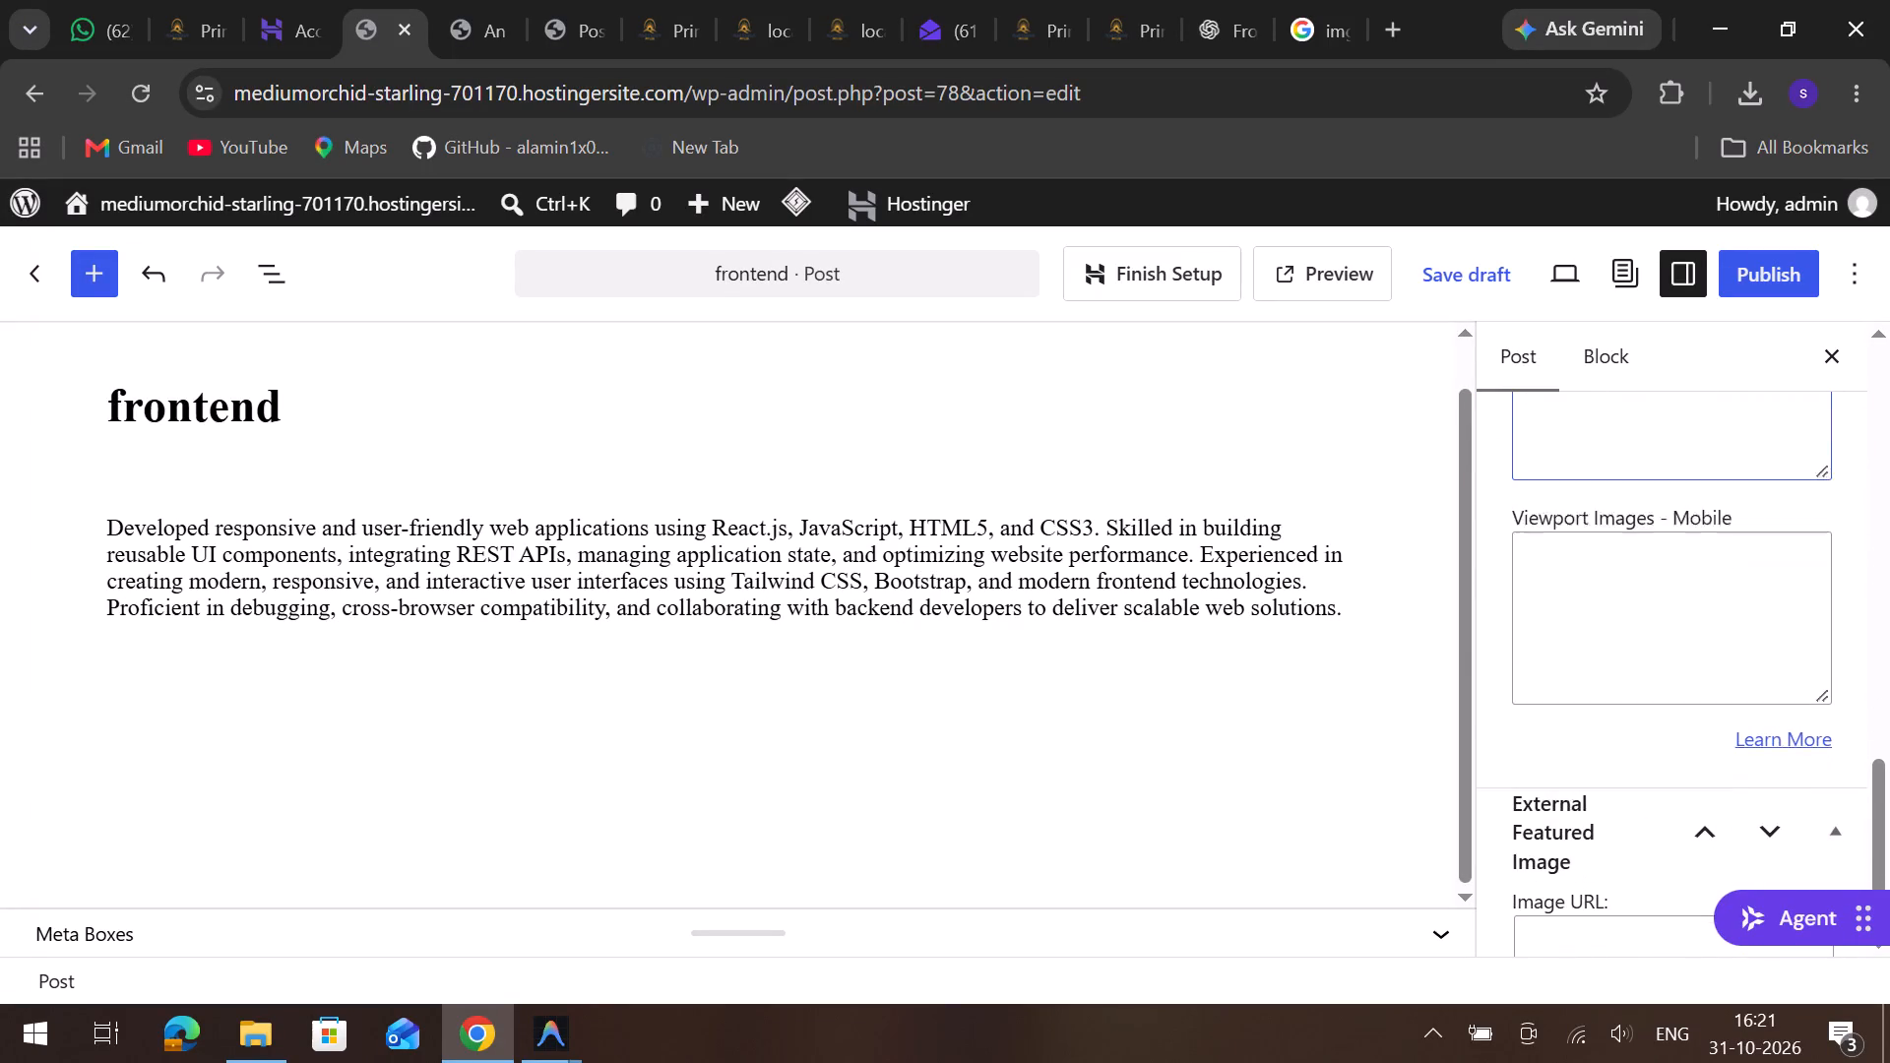
scroll(1658, 560, down, 2)
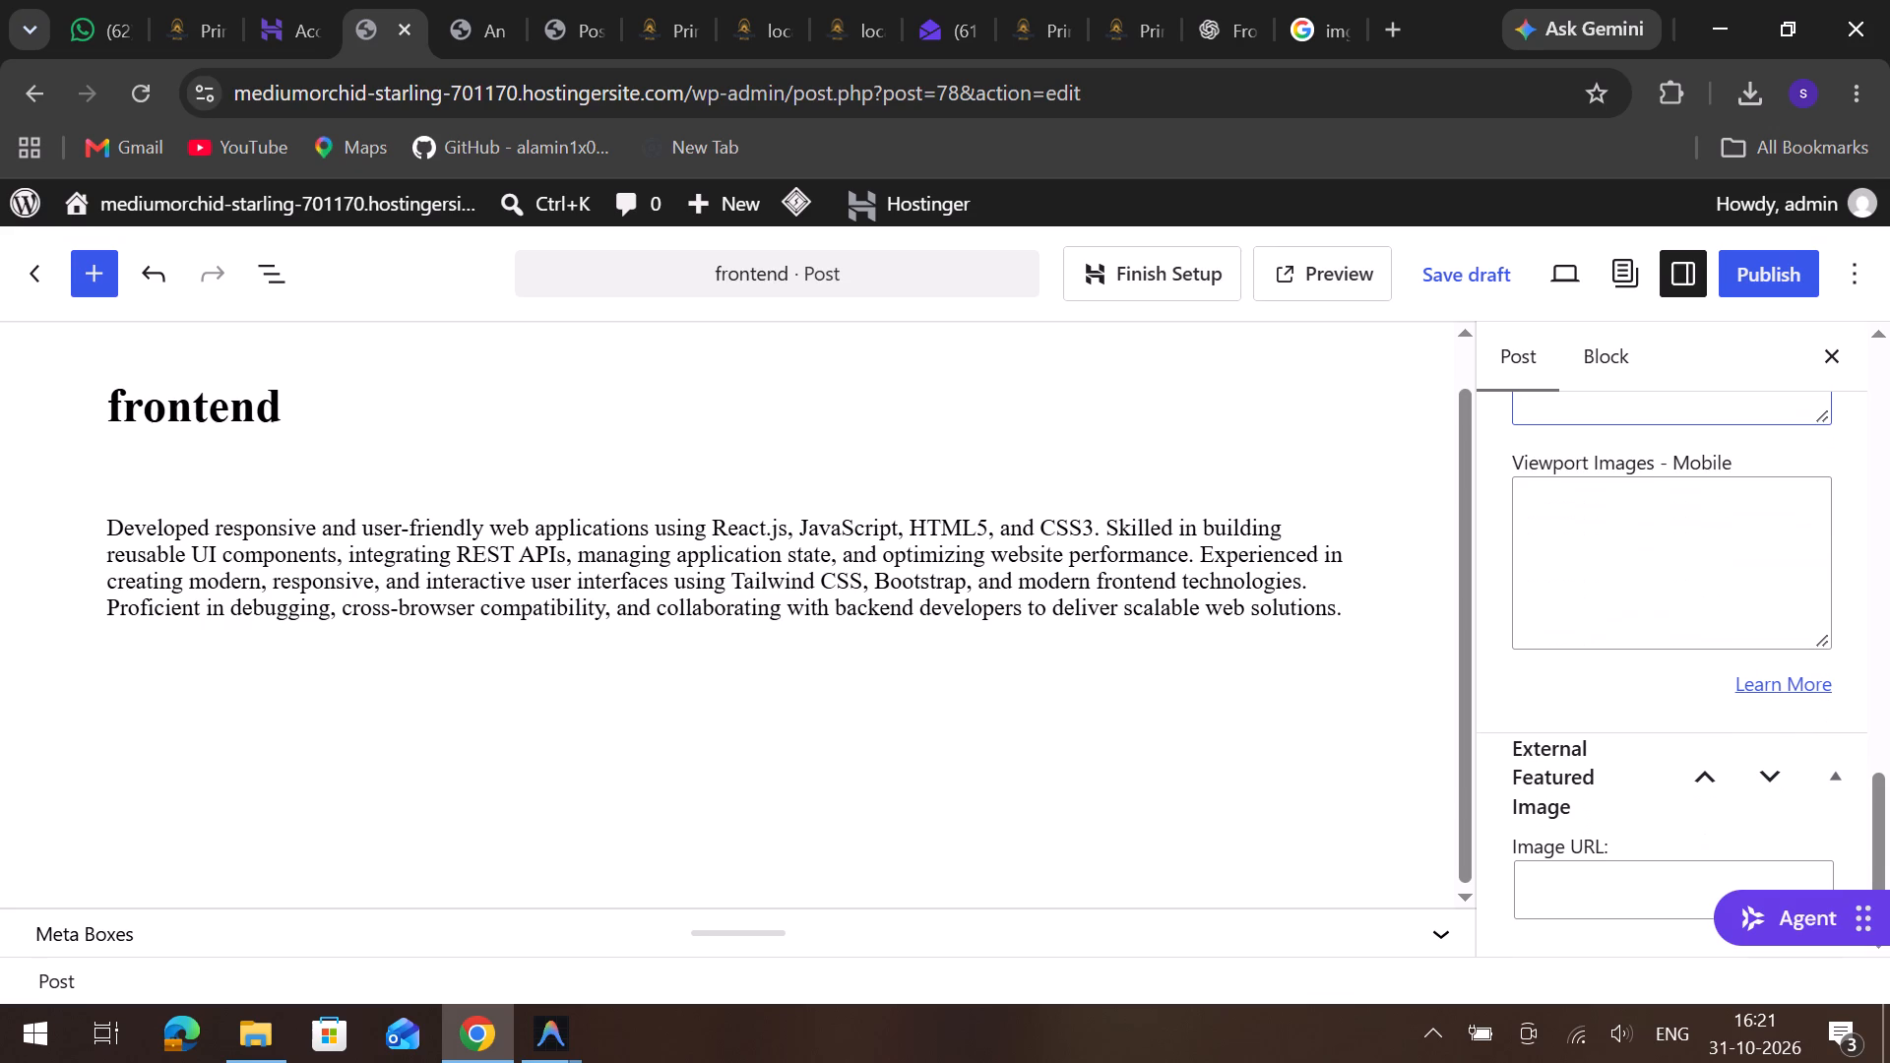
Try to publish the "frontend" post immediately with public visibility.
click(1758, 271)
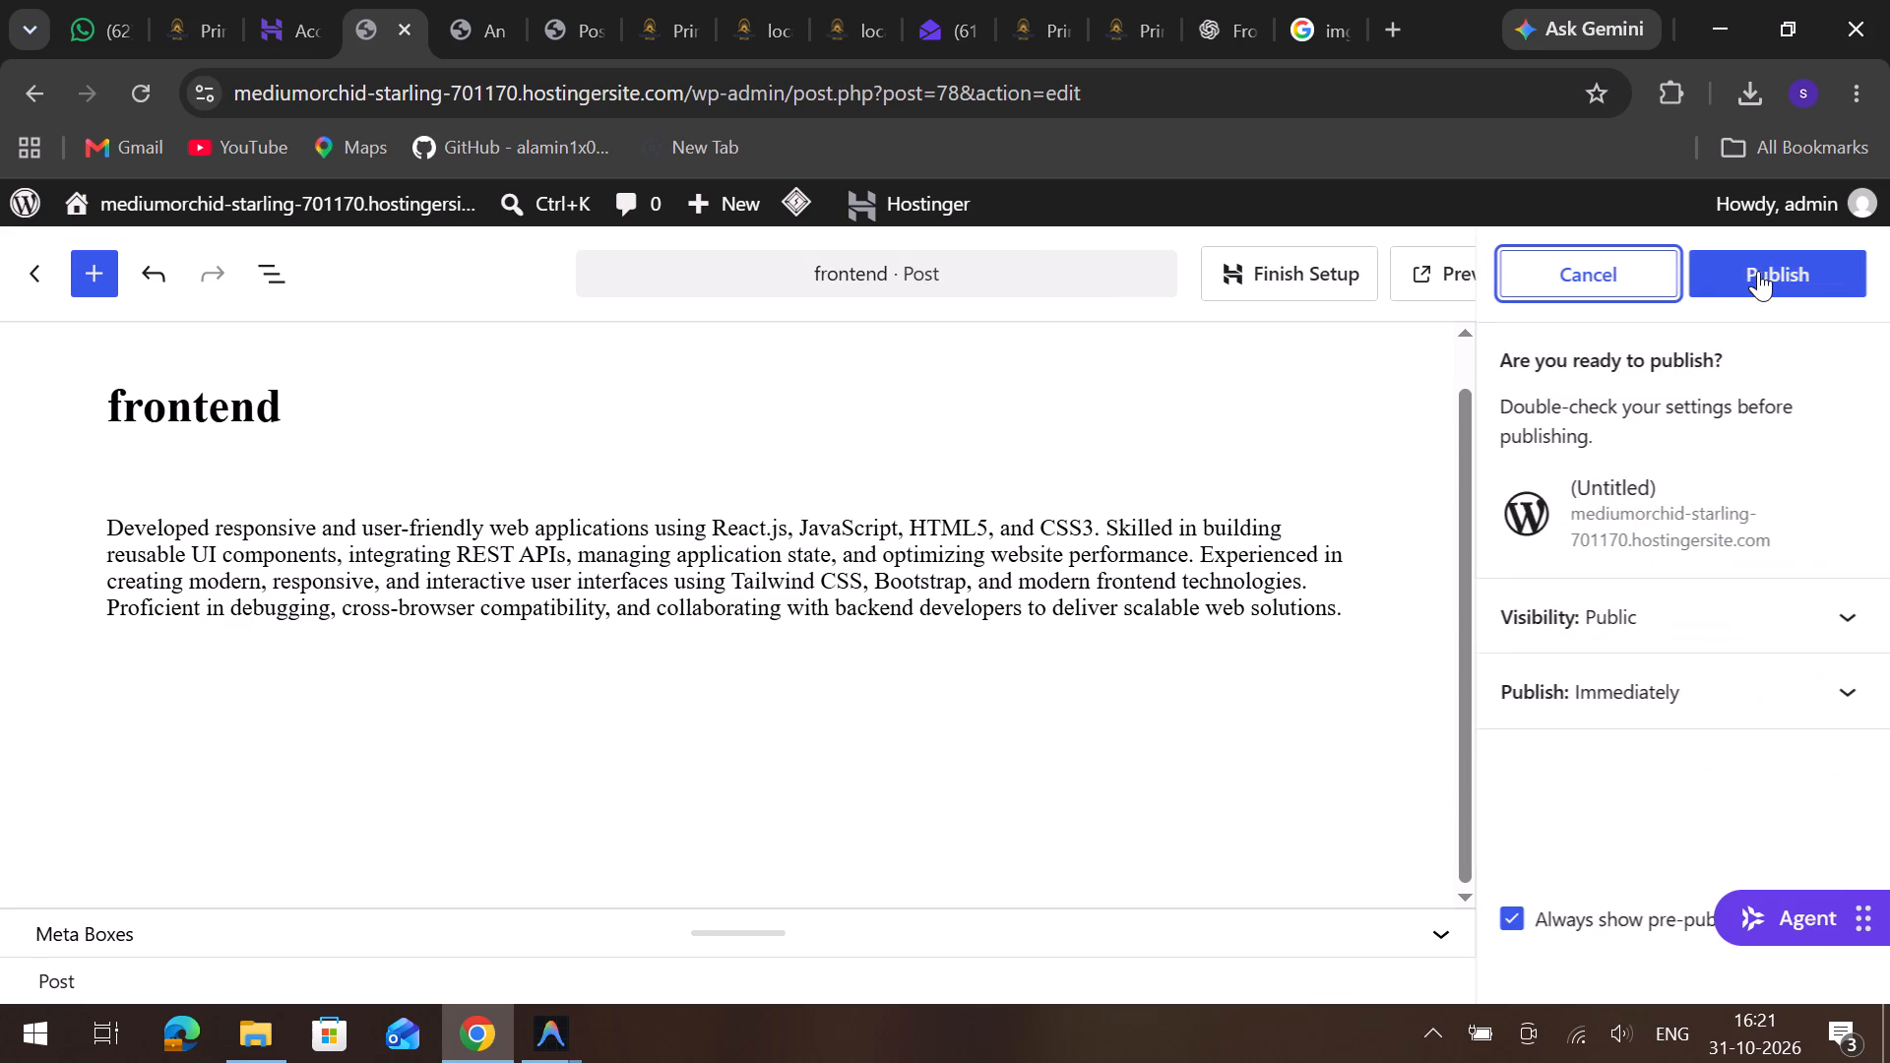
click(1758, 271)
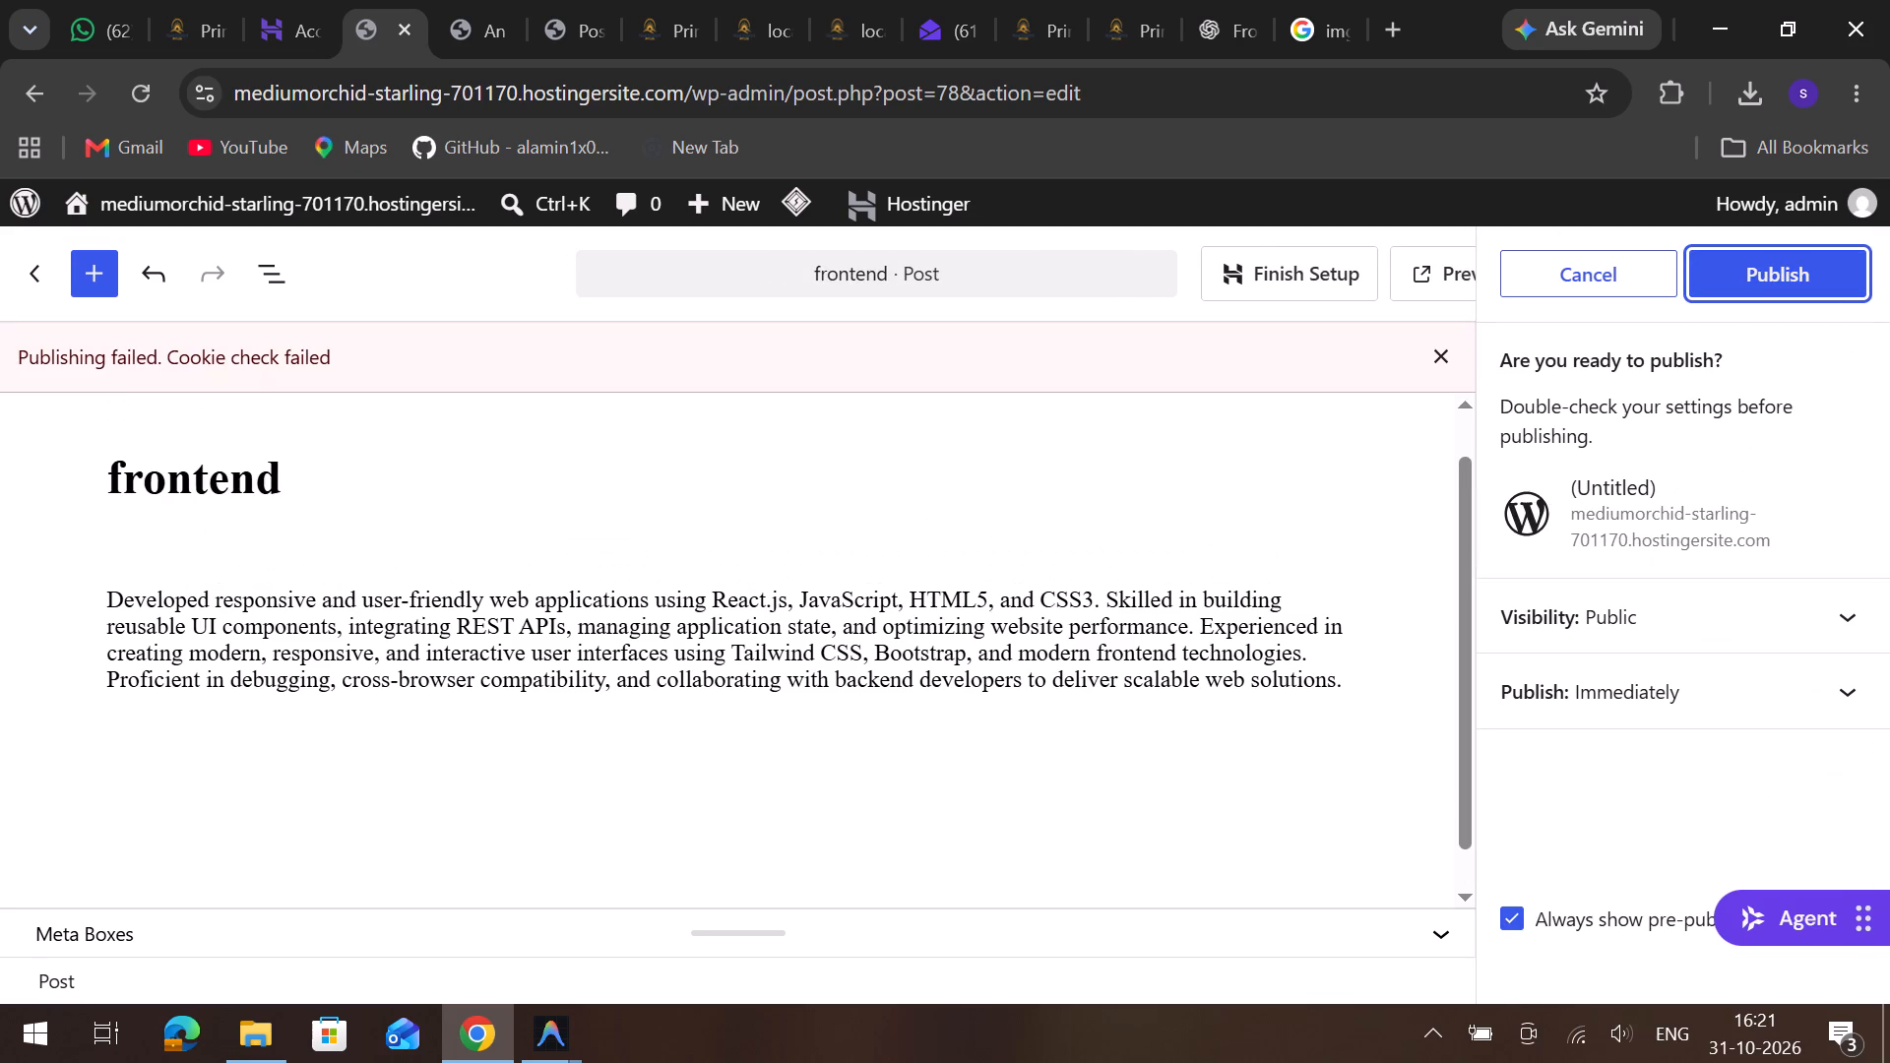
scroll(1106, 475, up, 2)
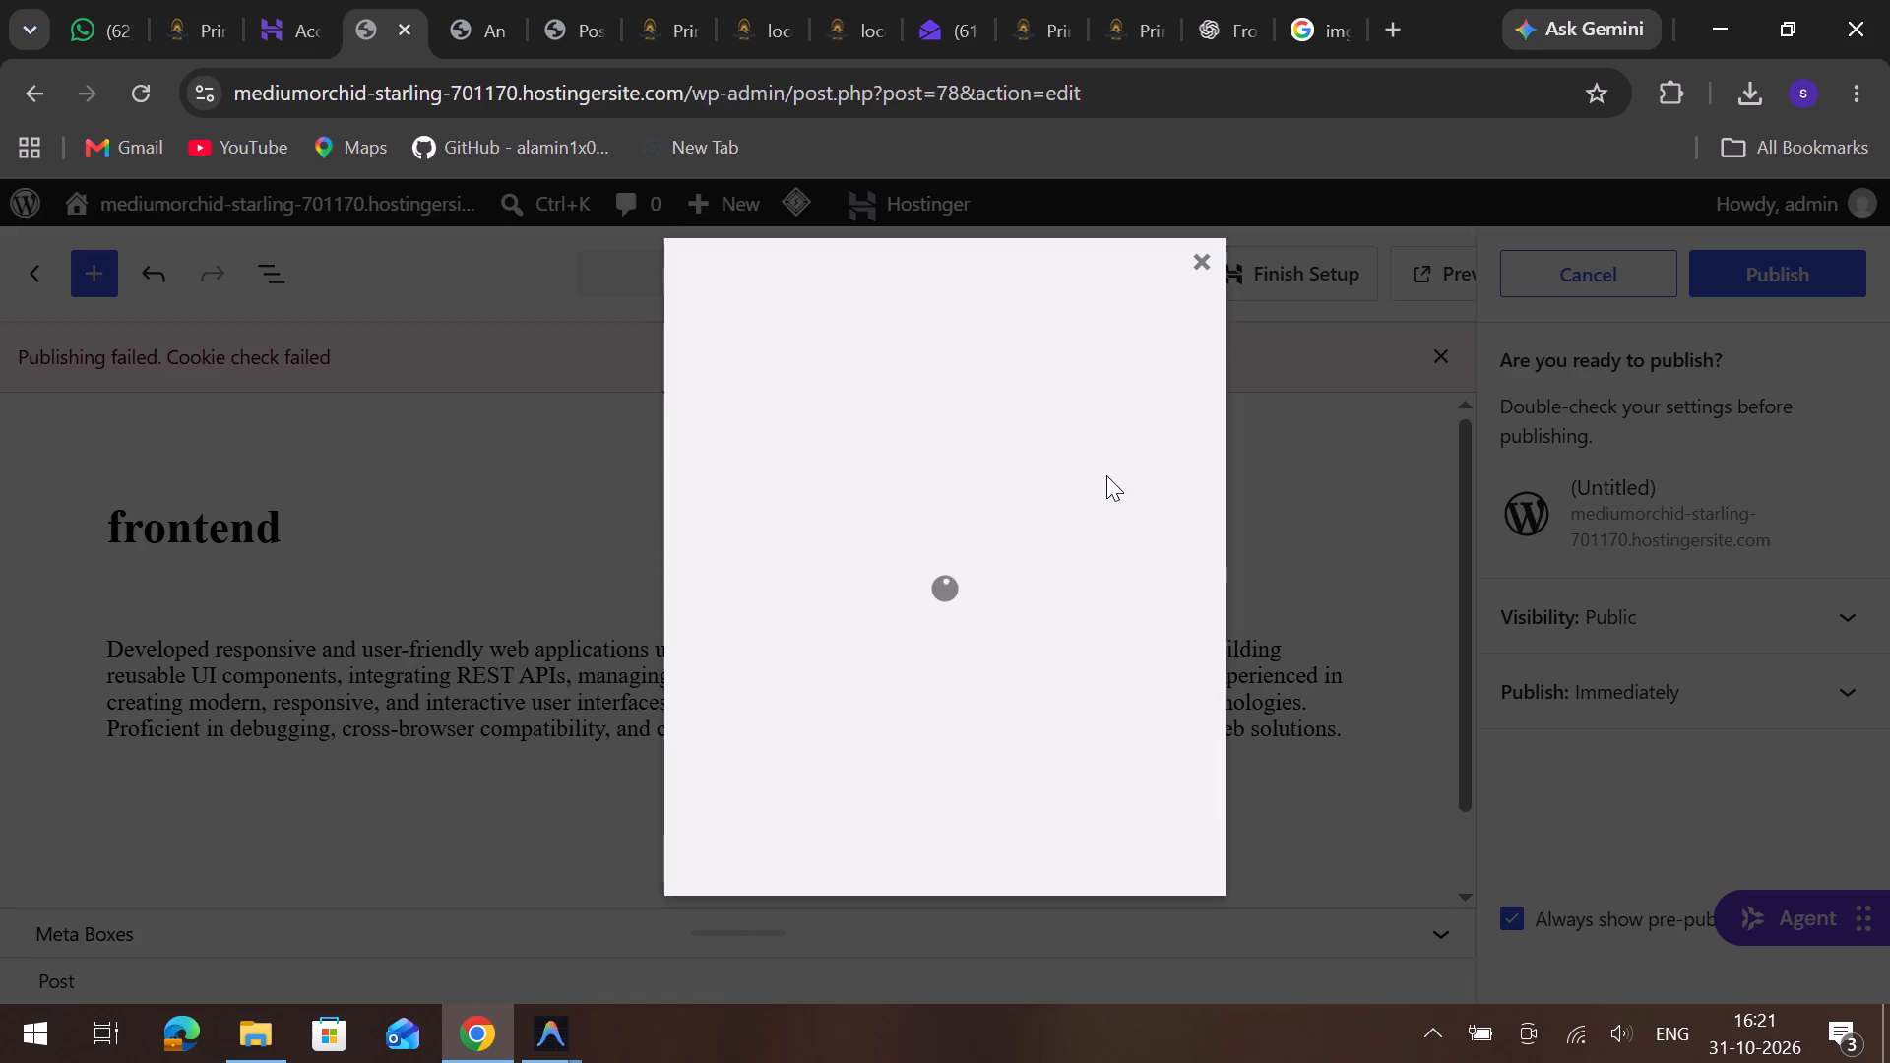
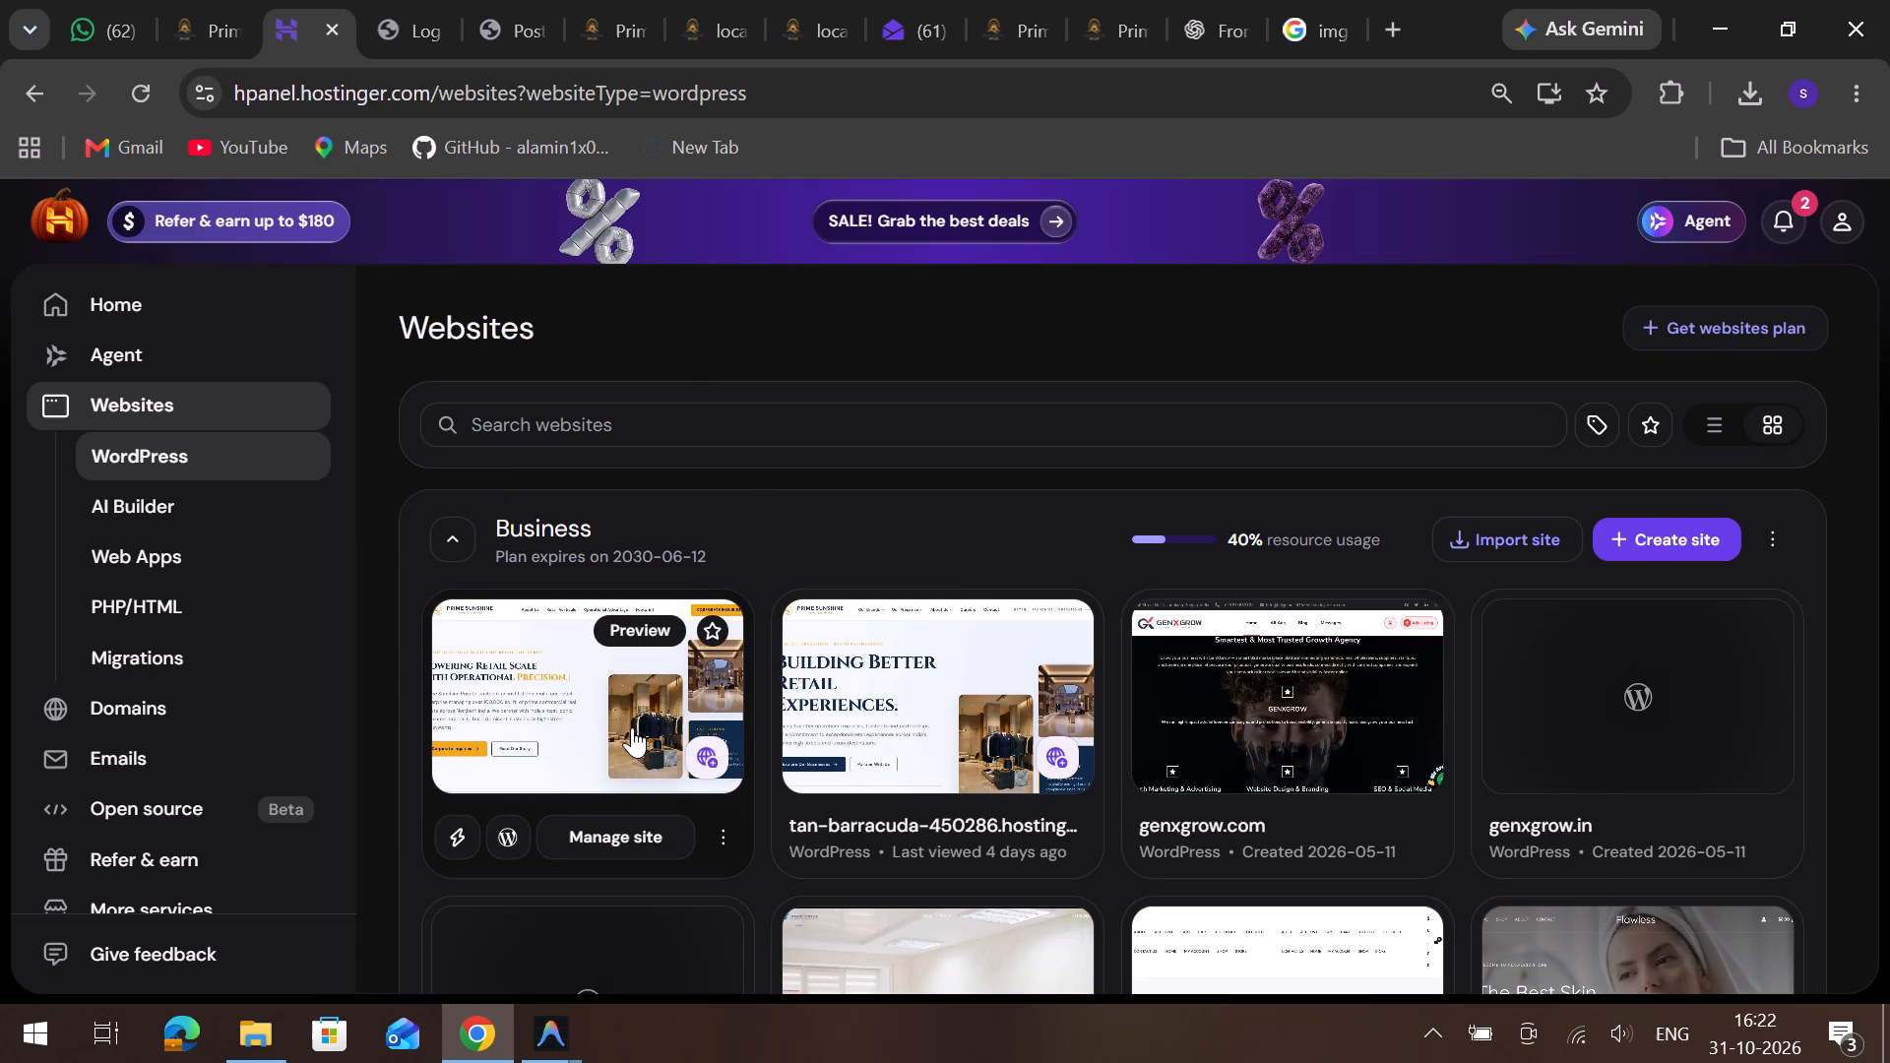
Open the Prime Sunshine site's WordPress admin from Hostinger and set the "frontend" draft post's status to Published with Quick Edit.
click(508, 837)
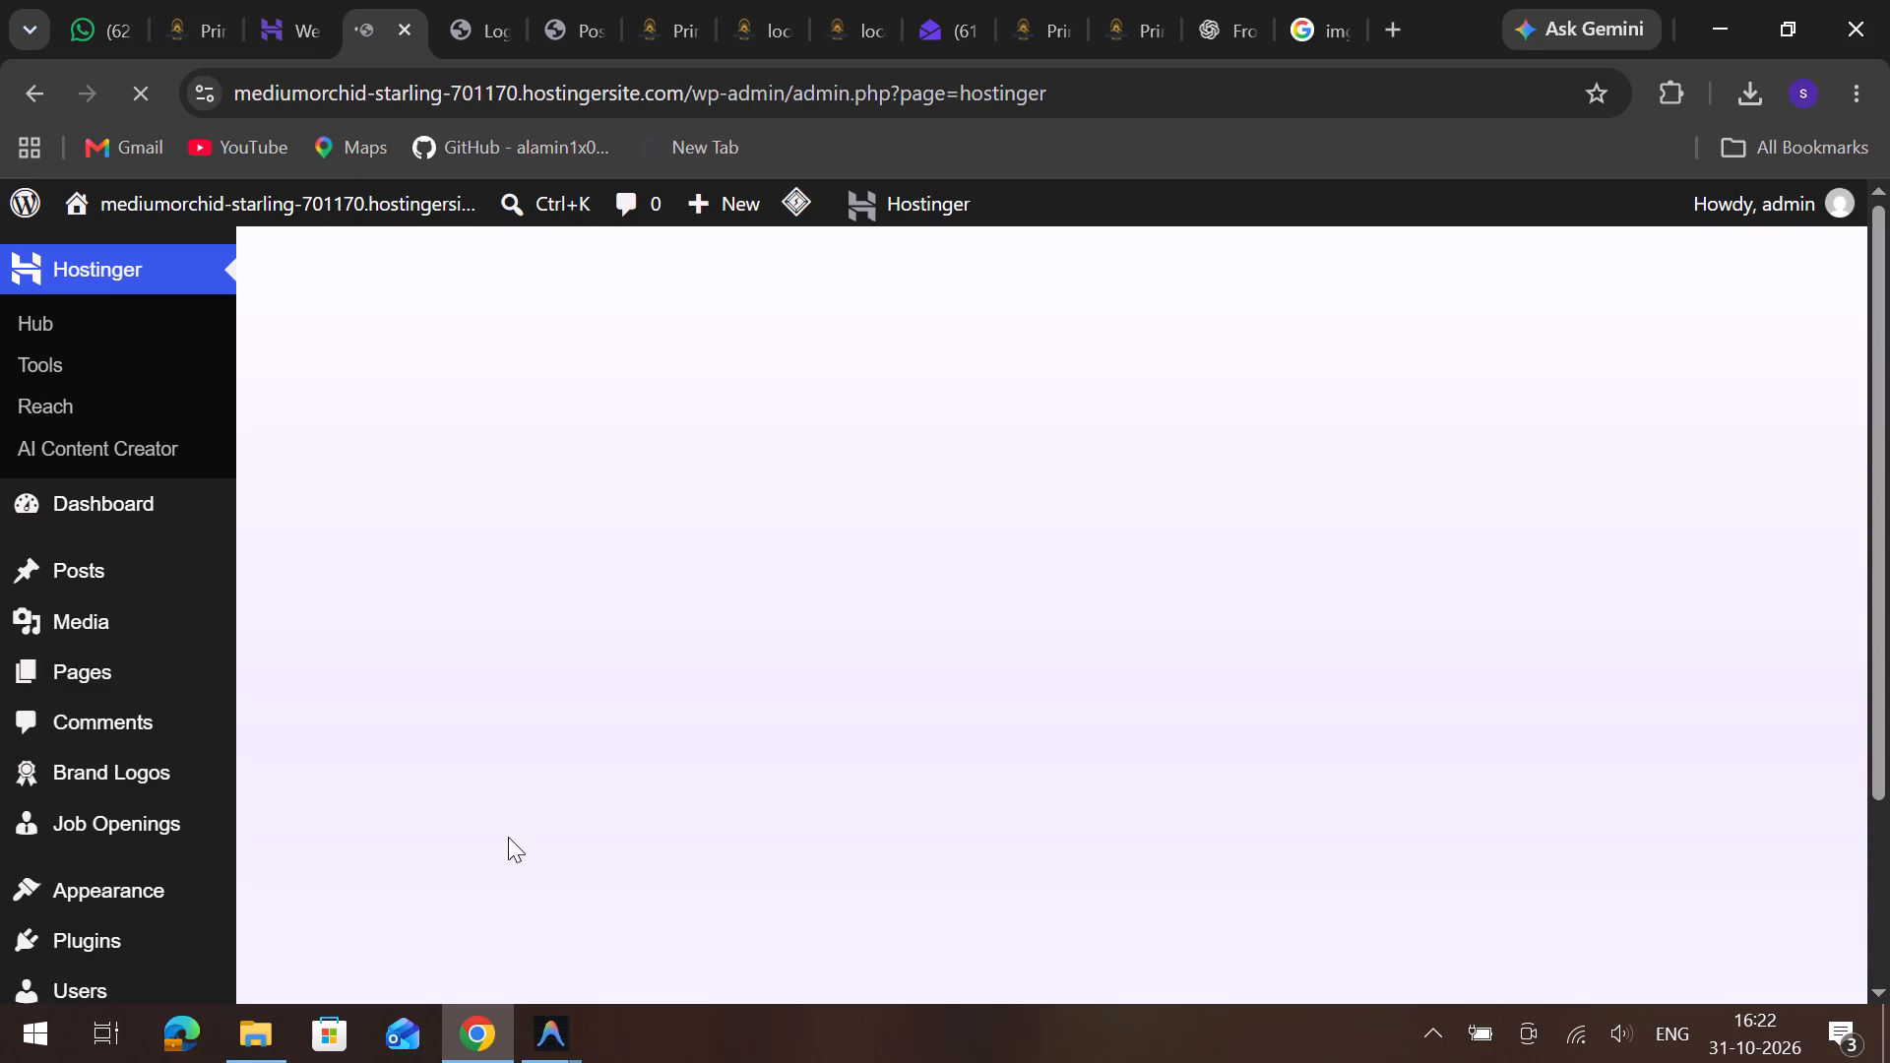
click(138, 580)
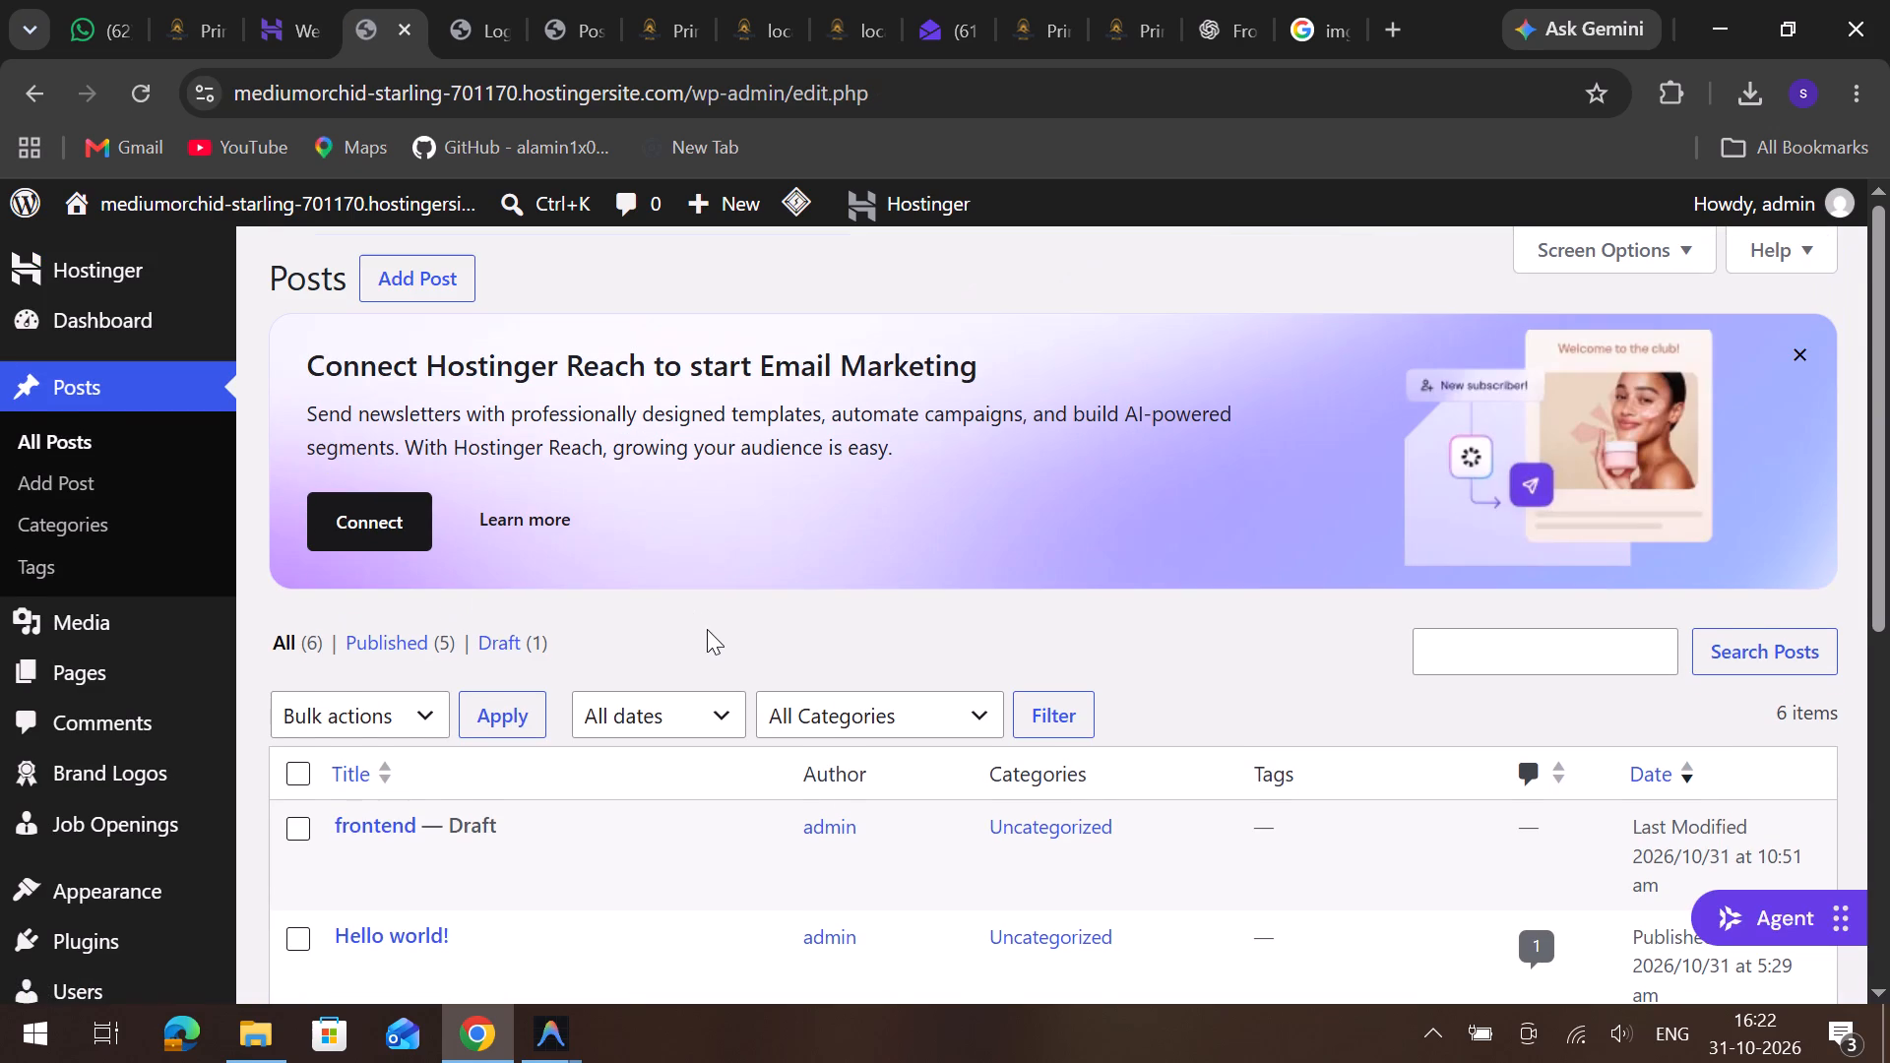
scroll(707, 629, down, 1)
scroll(707, 629, up, 1)
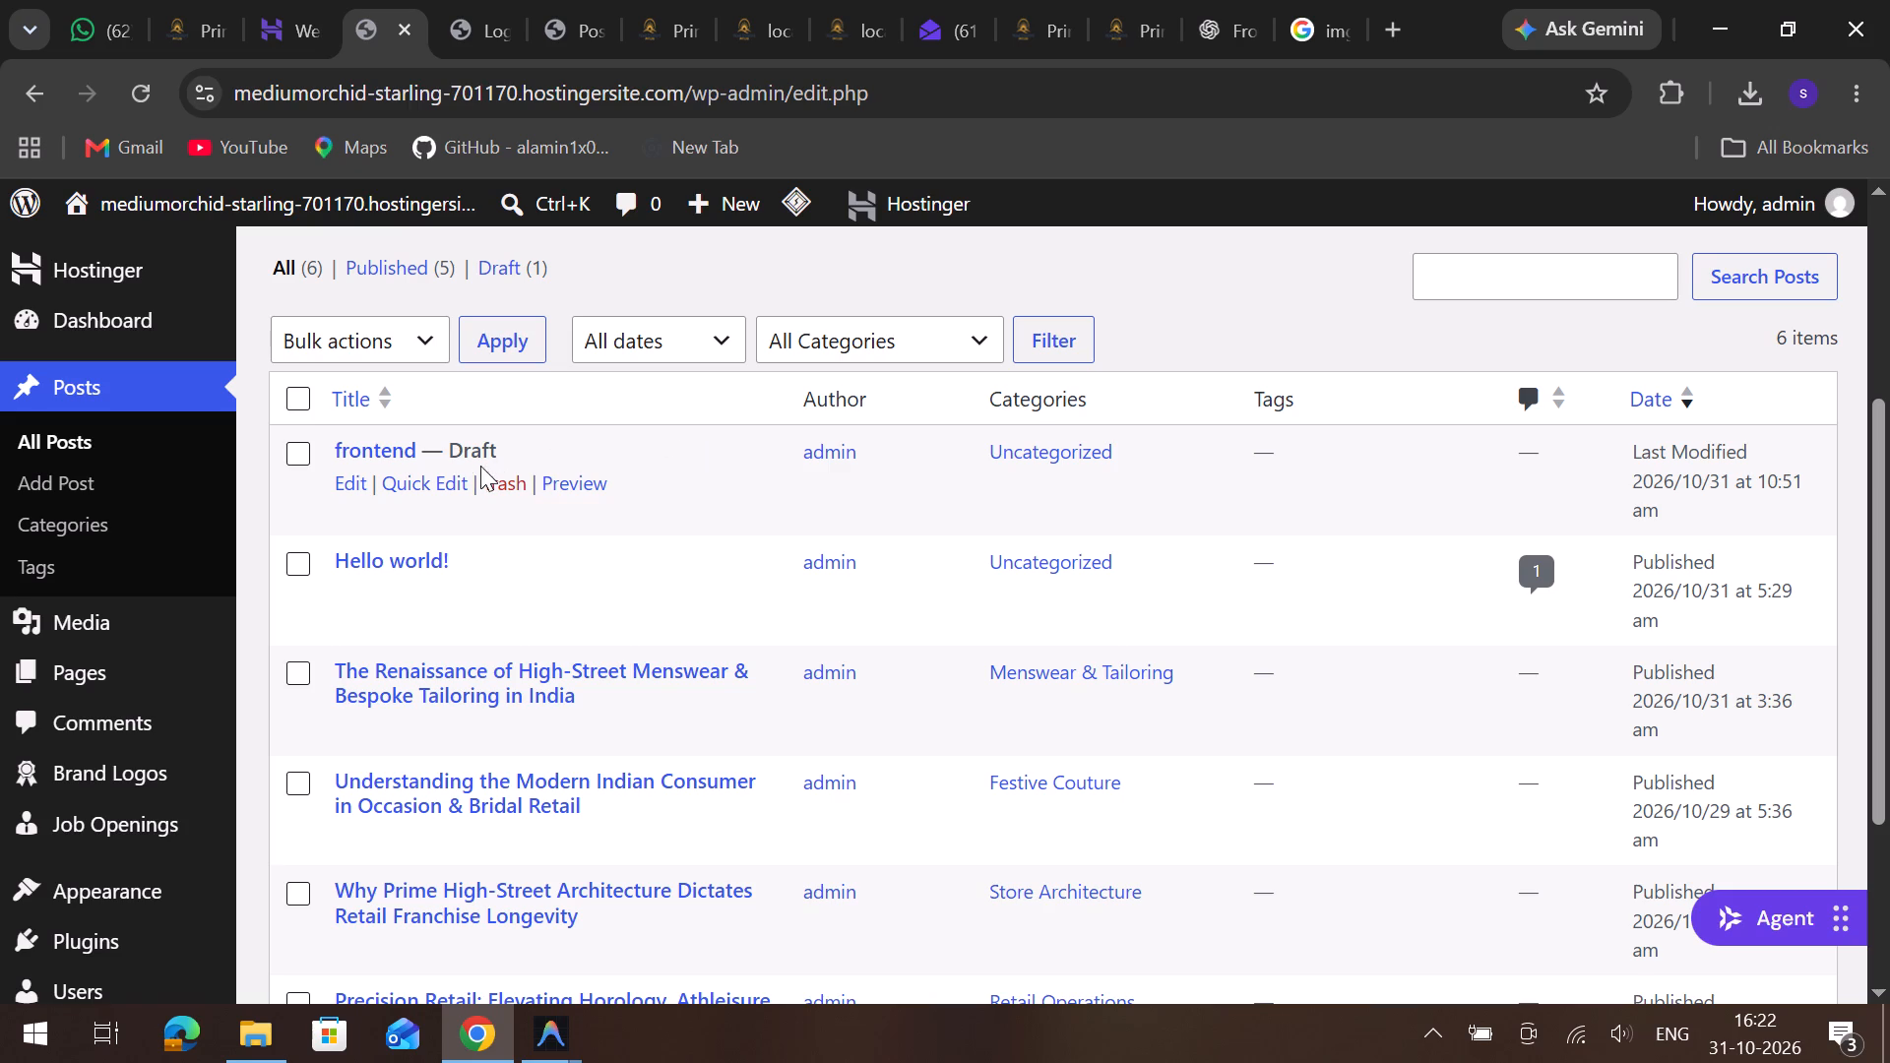
click(409, 481)
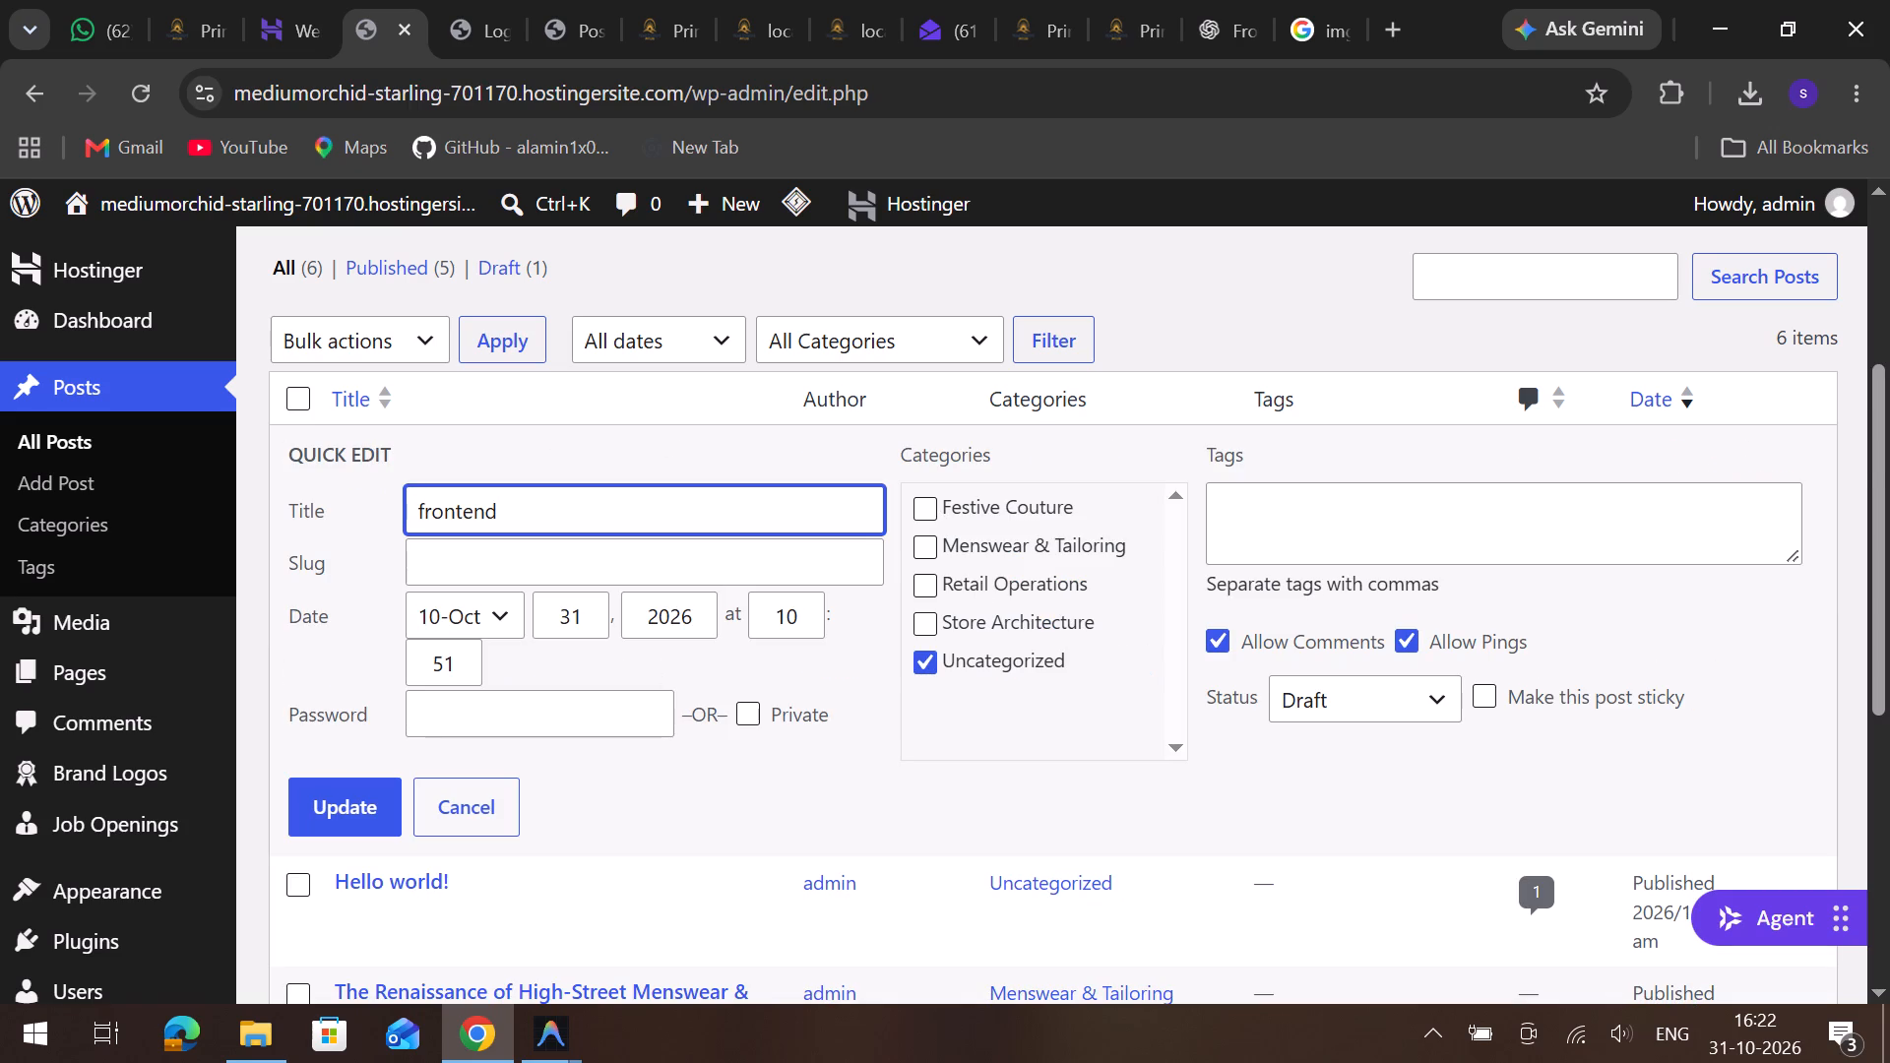
click(1401, 701)
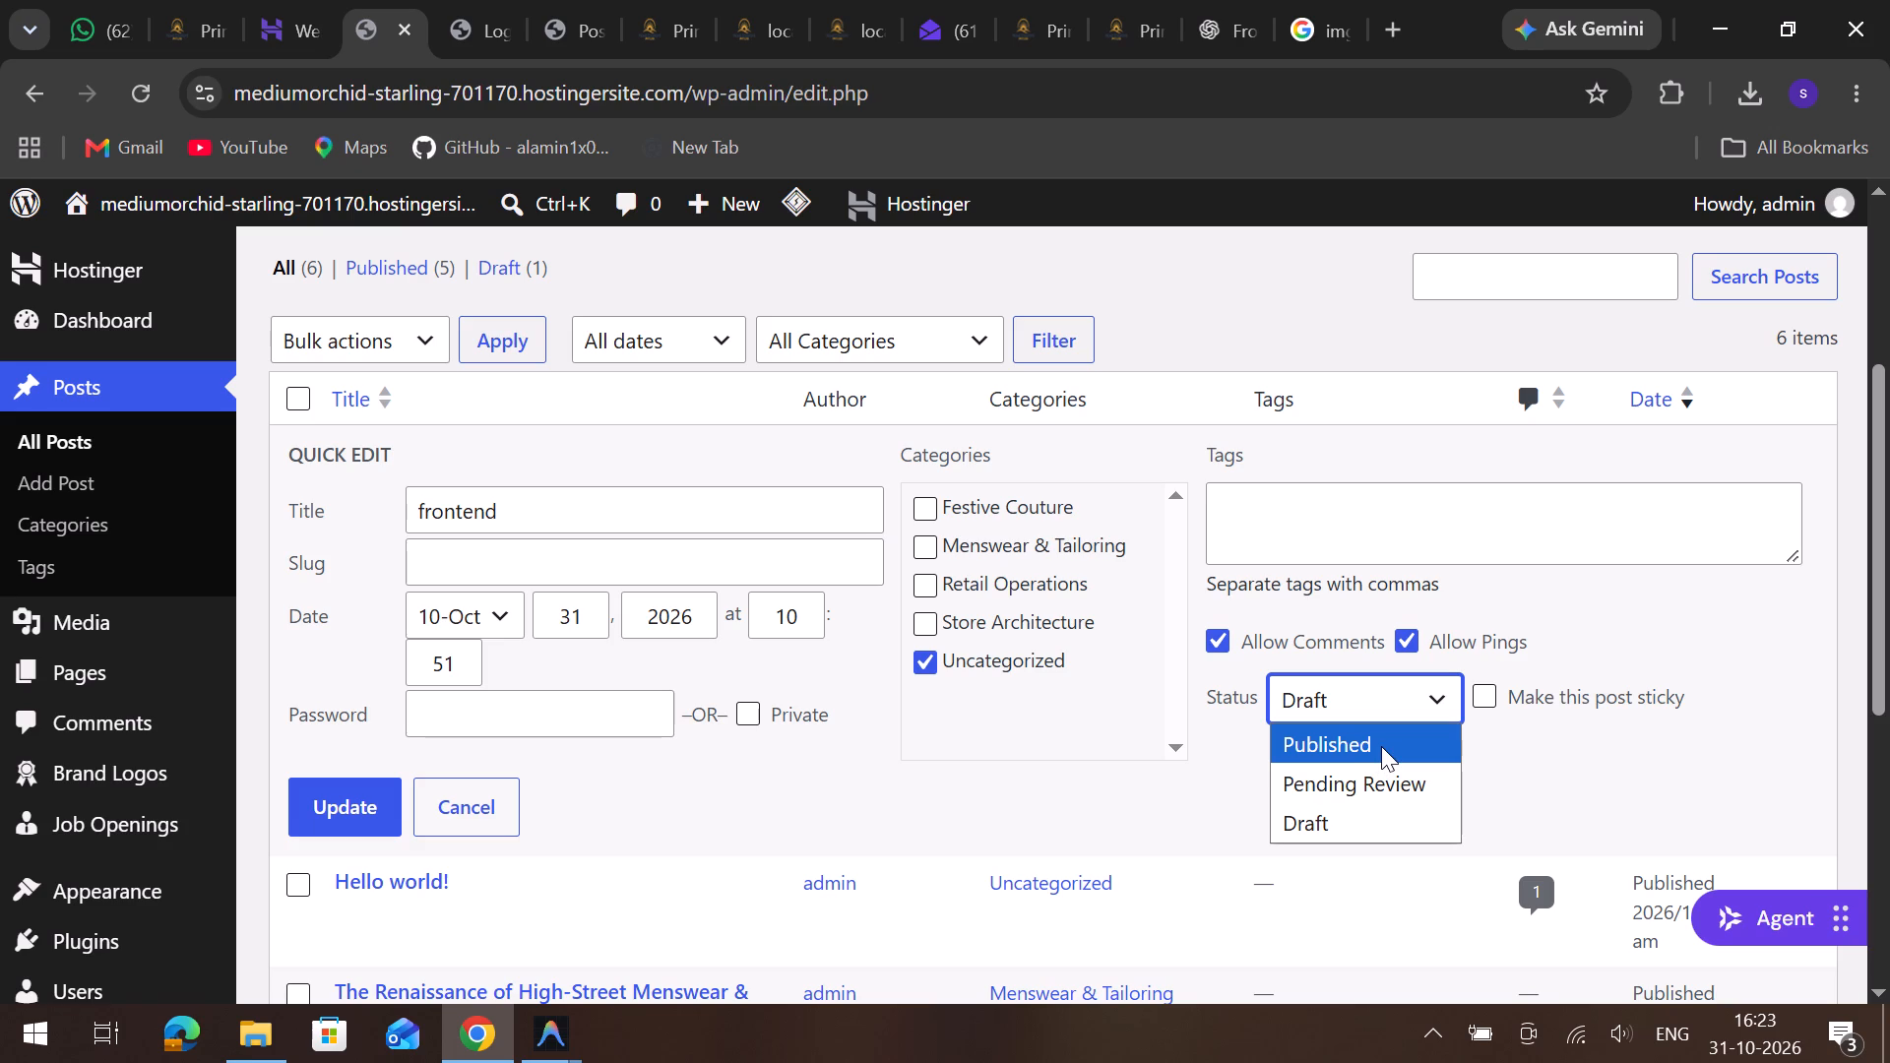
click(1381, 746)
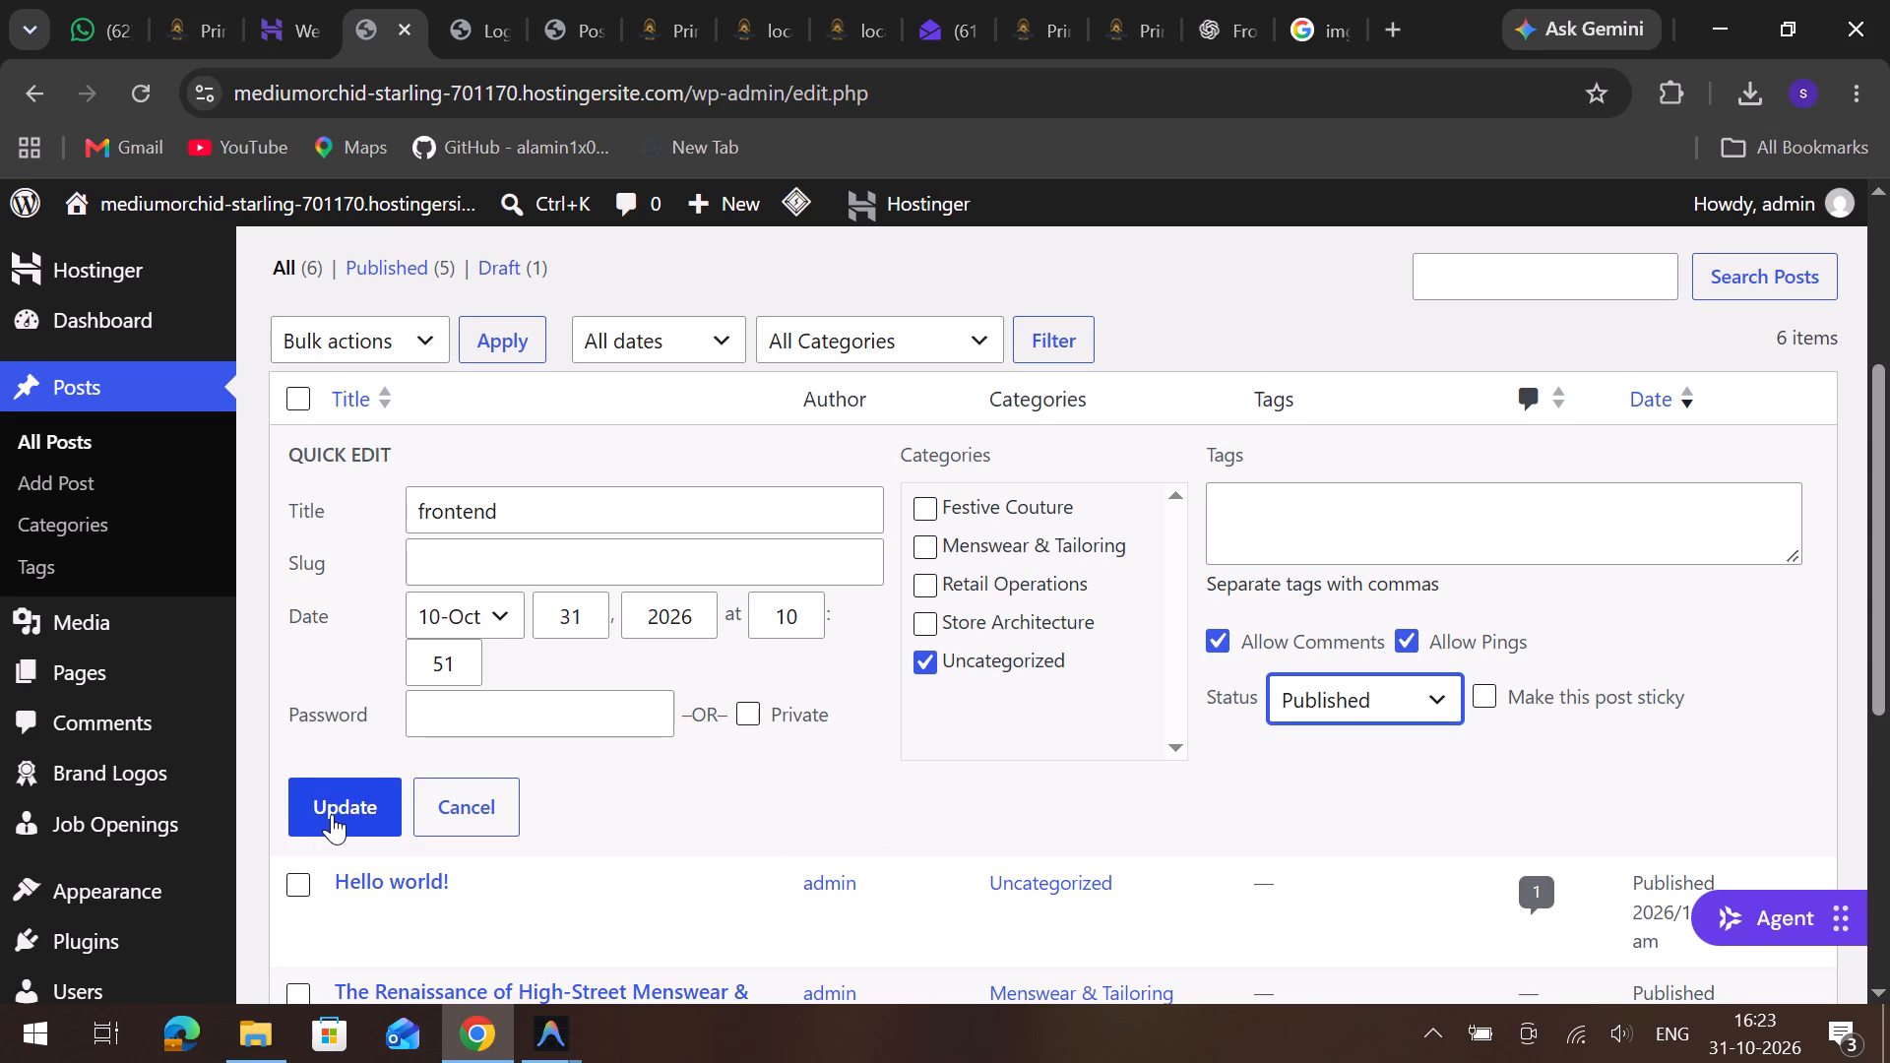
click(332, 814)
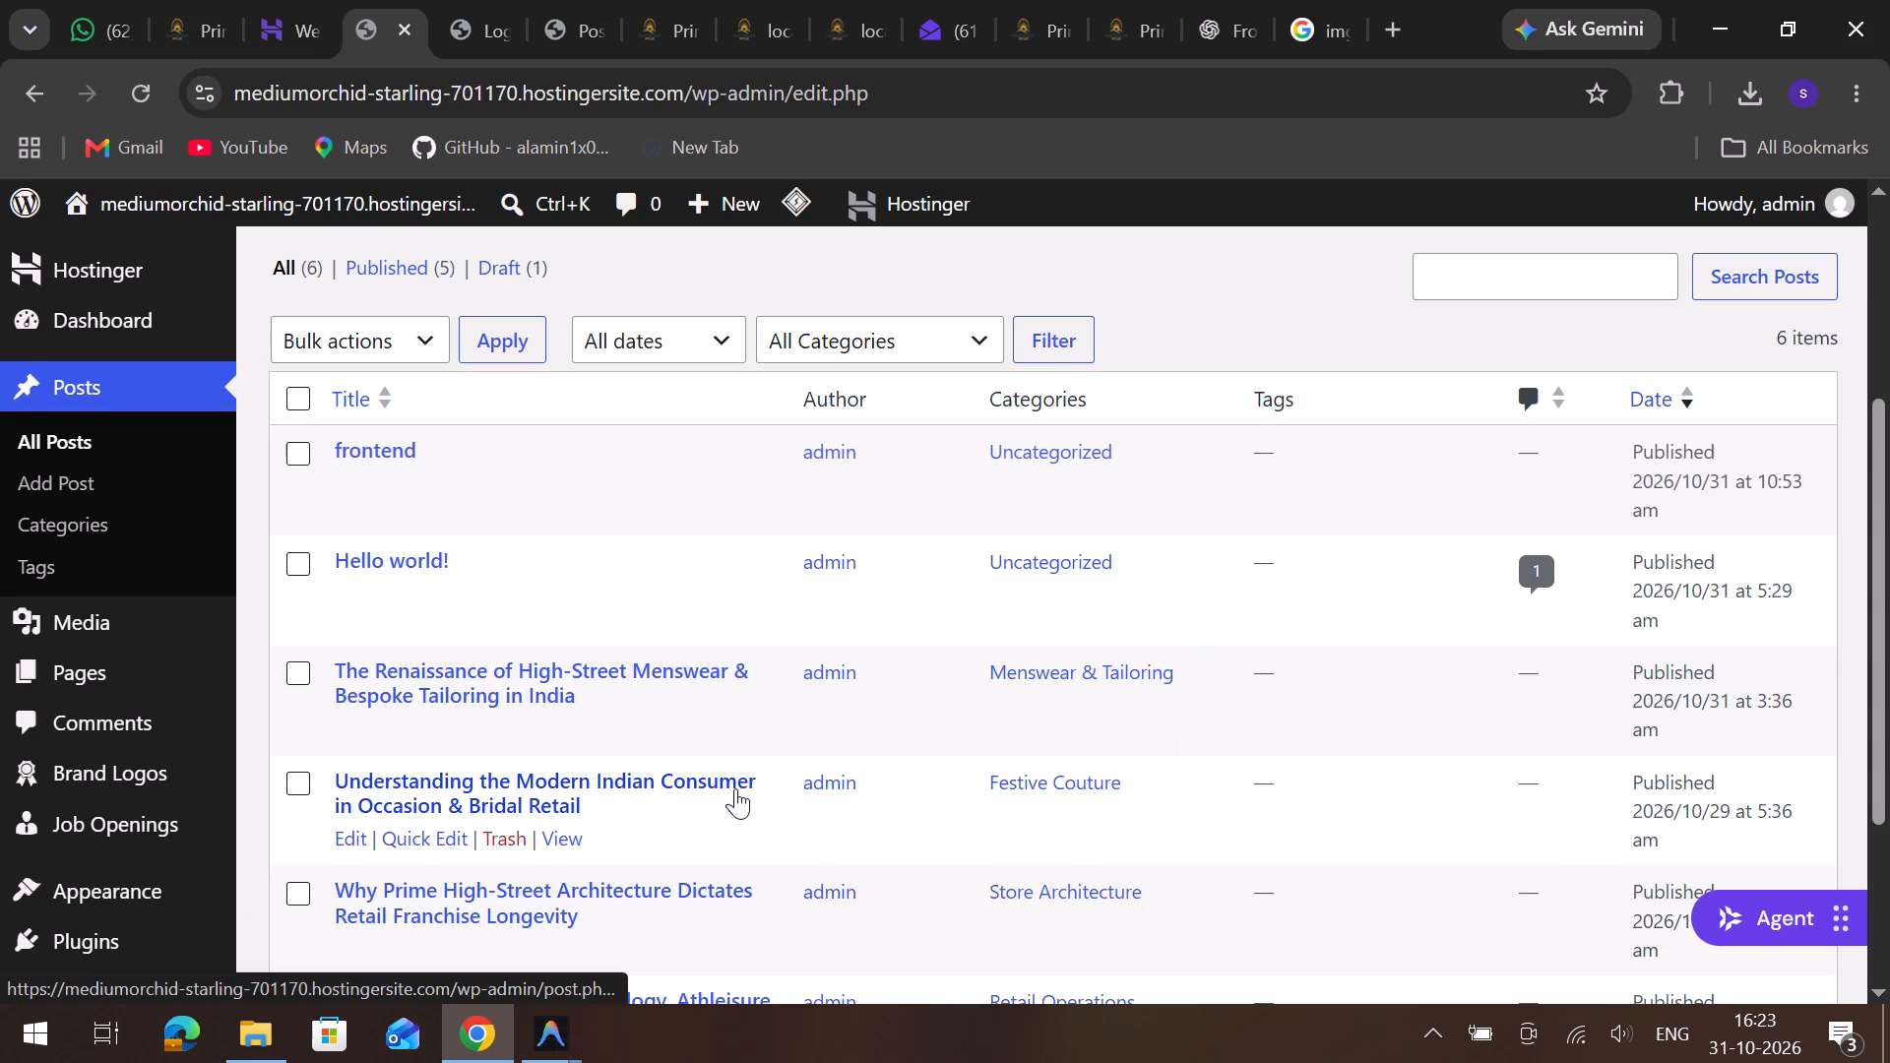
scroll(735, 788, down, 2)
scroll(735, 788, up, 2)
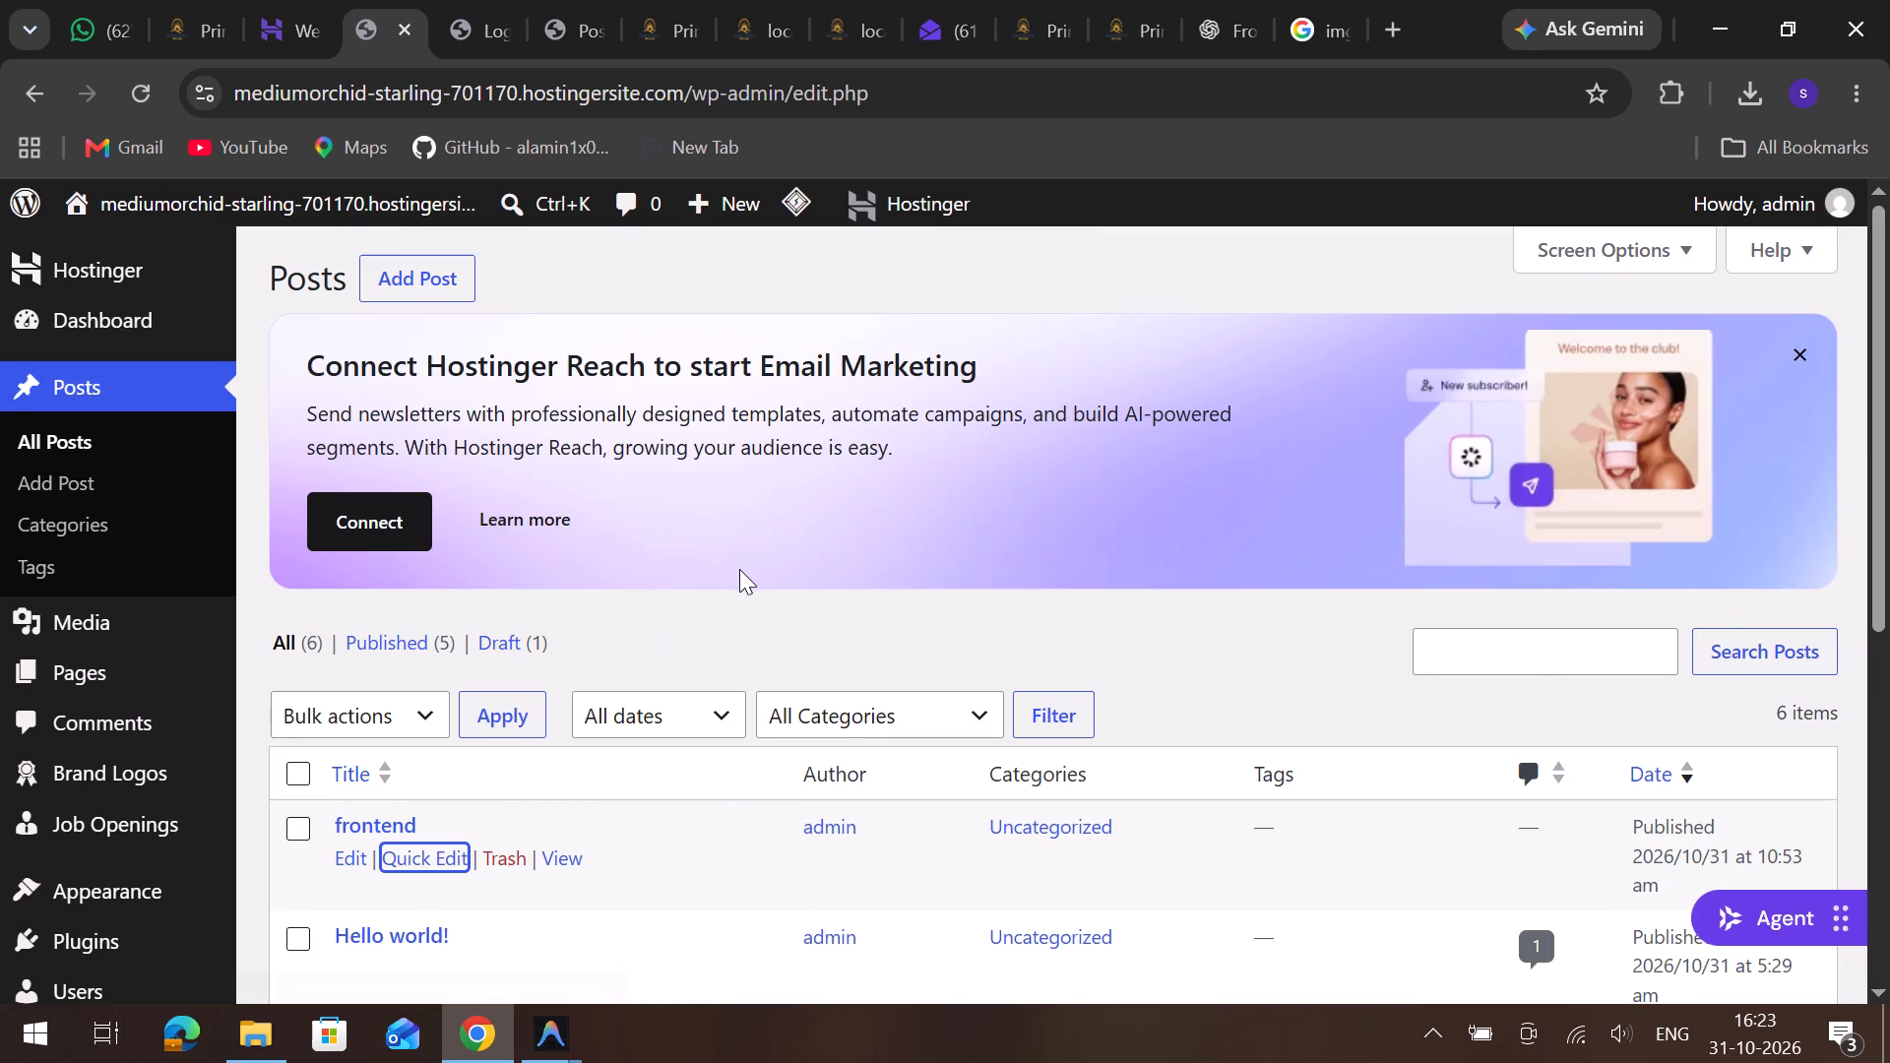
click(757, 633)
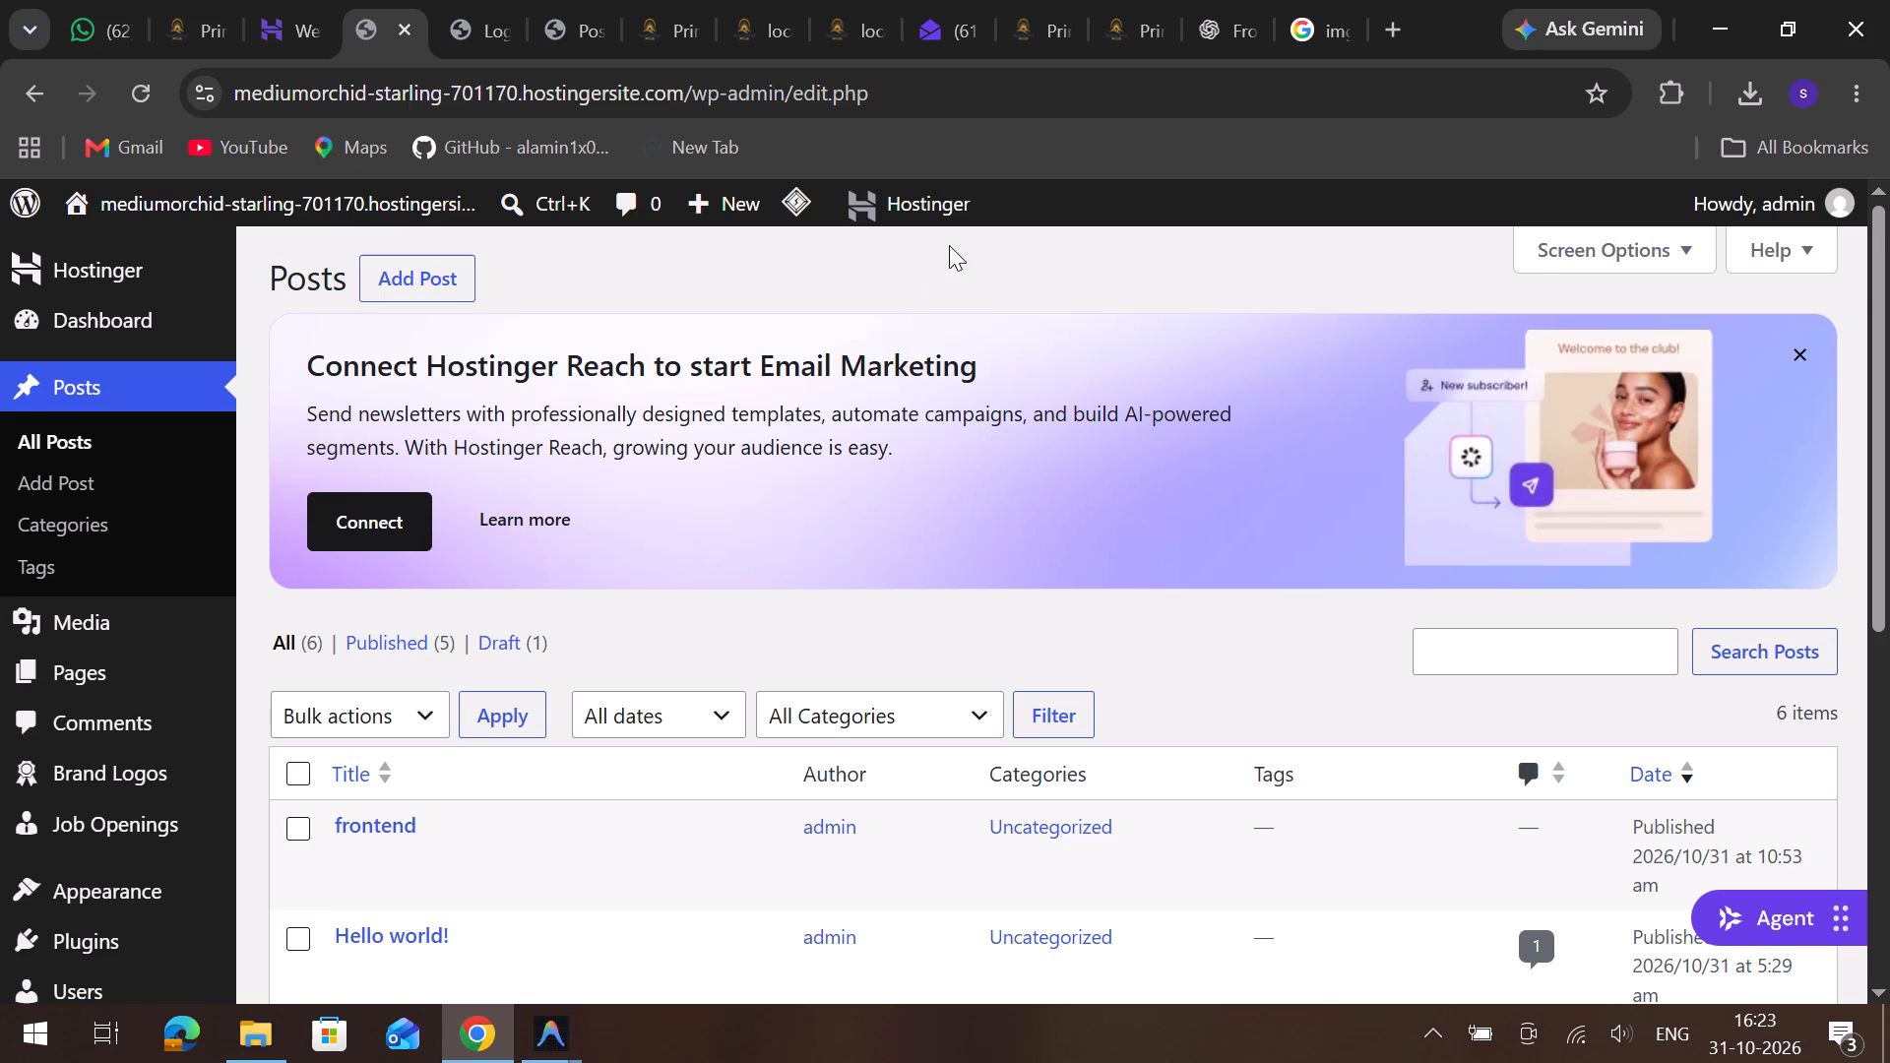
click(949, 277)
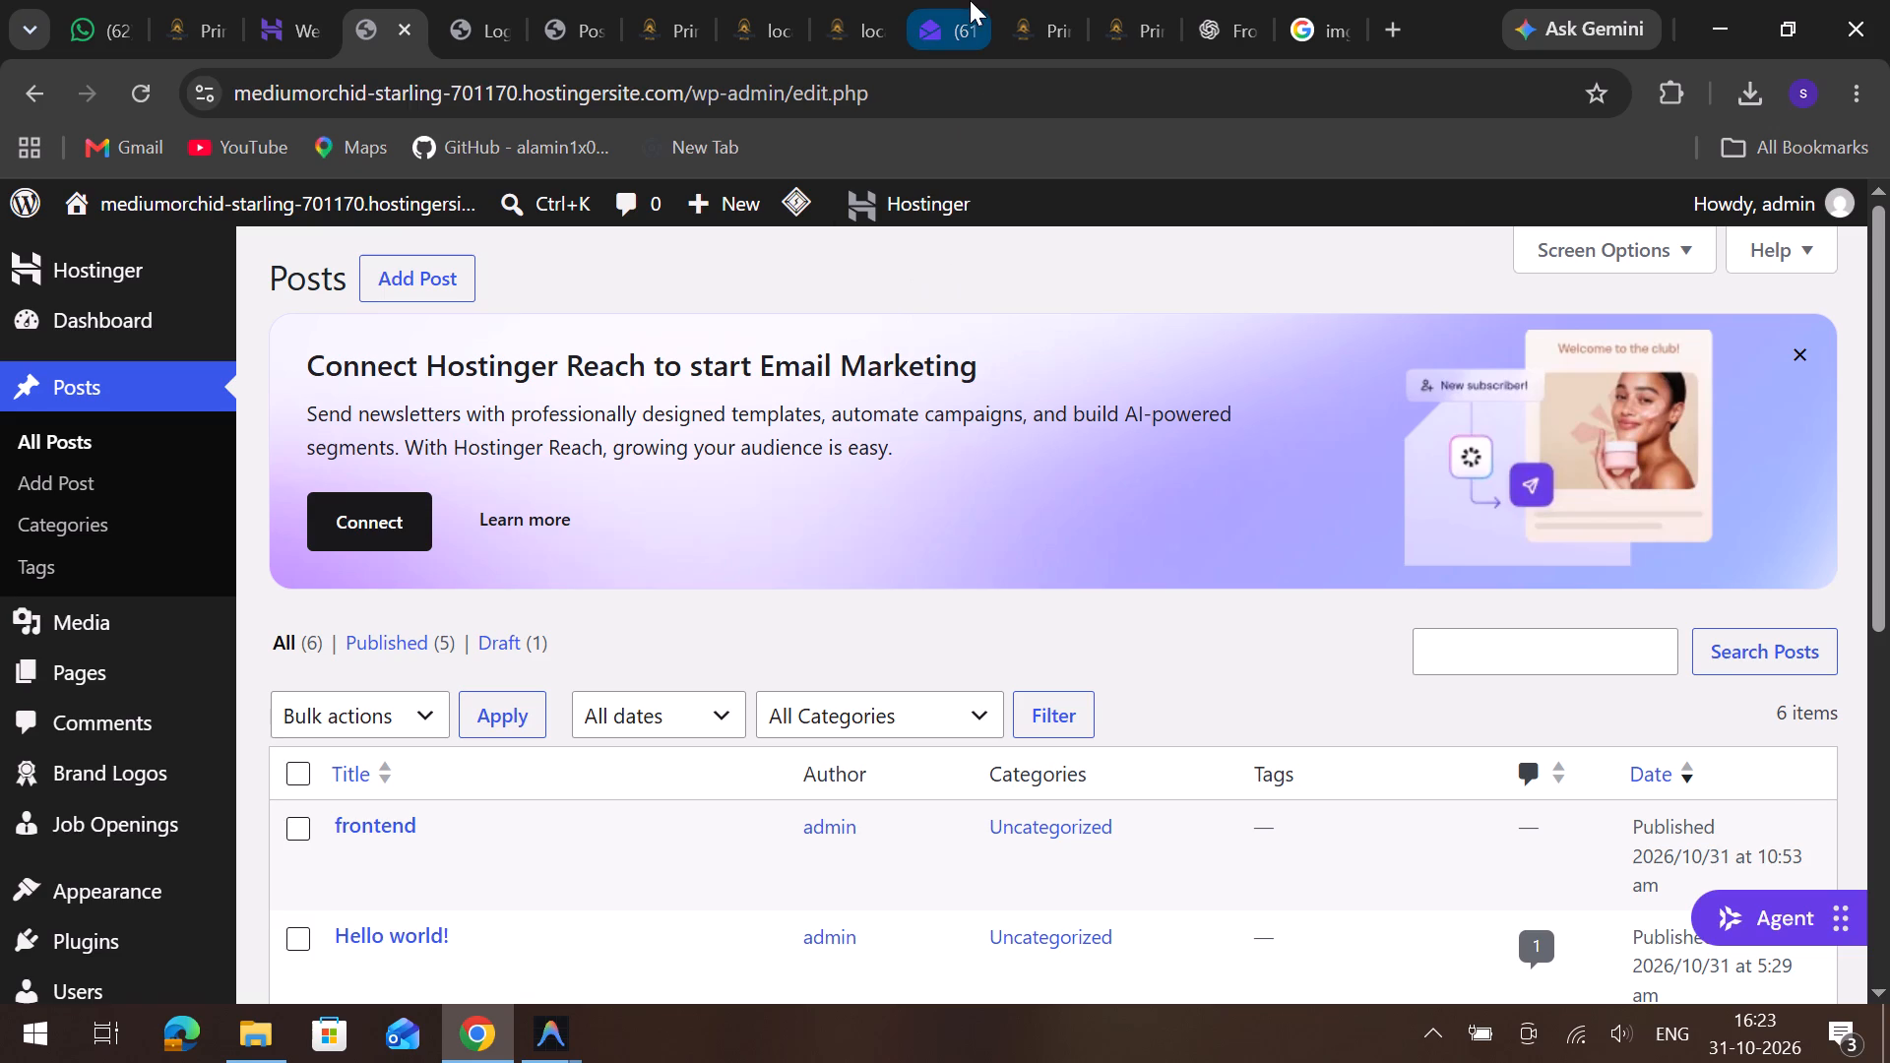
Reload the live Prime Sunshine homepage and look through its sections down to Our Blogs.
click(1123, 31)
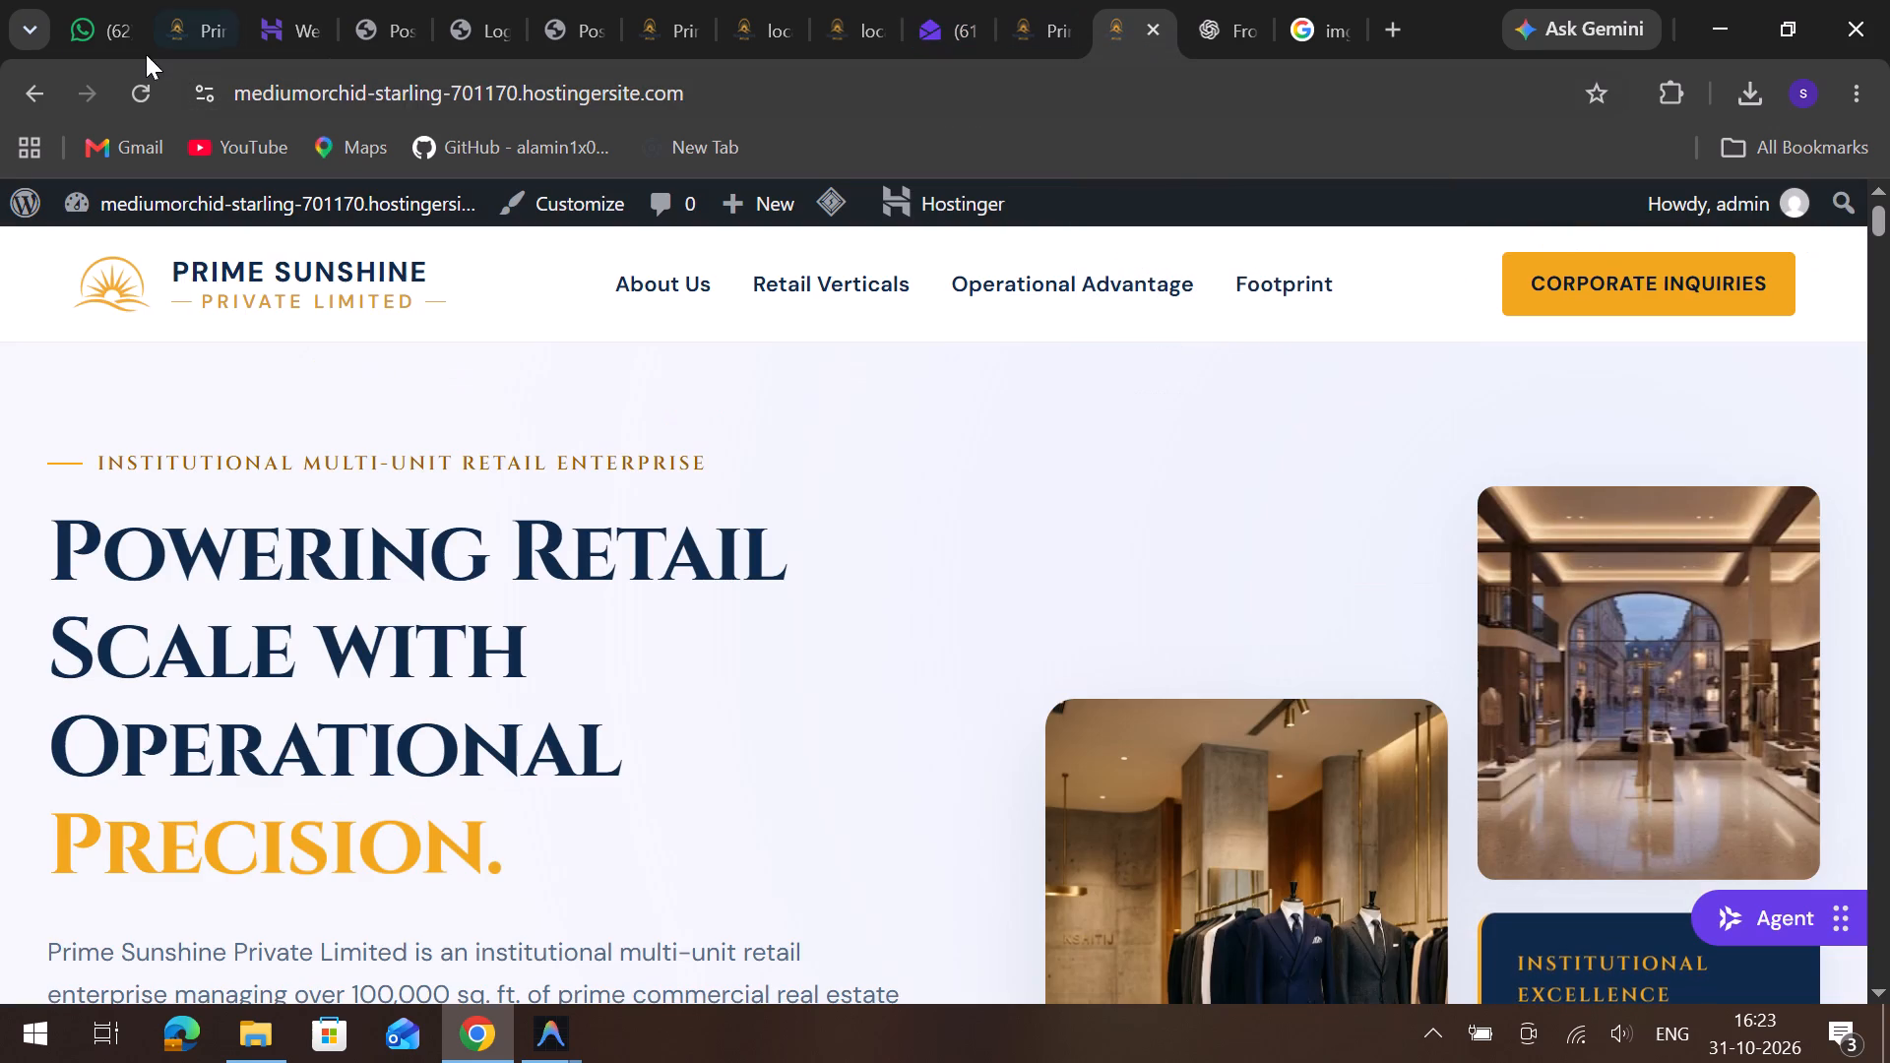
click(128, 94)
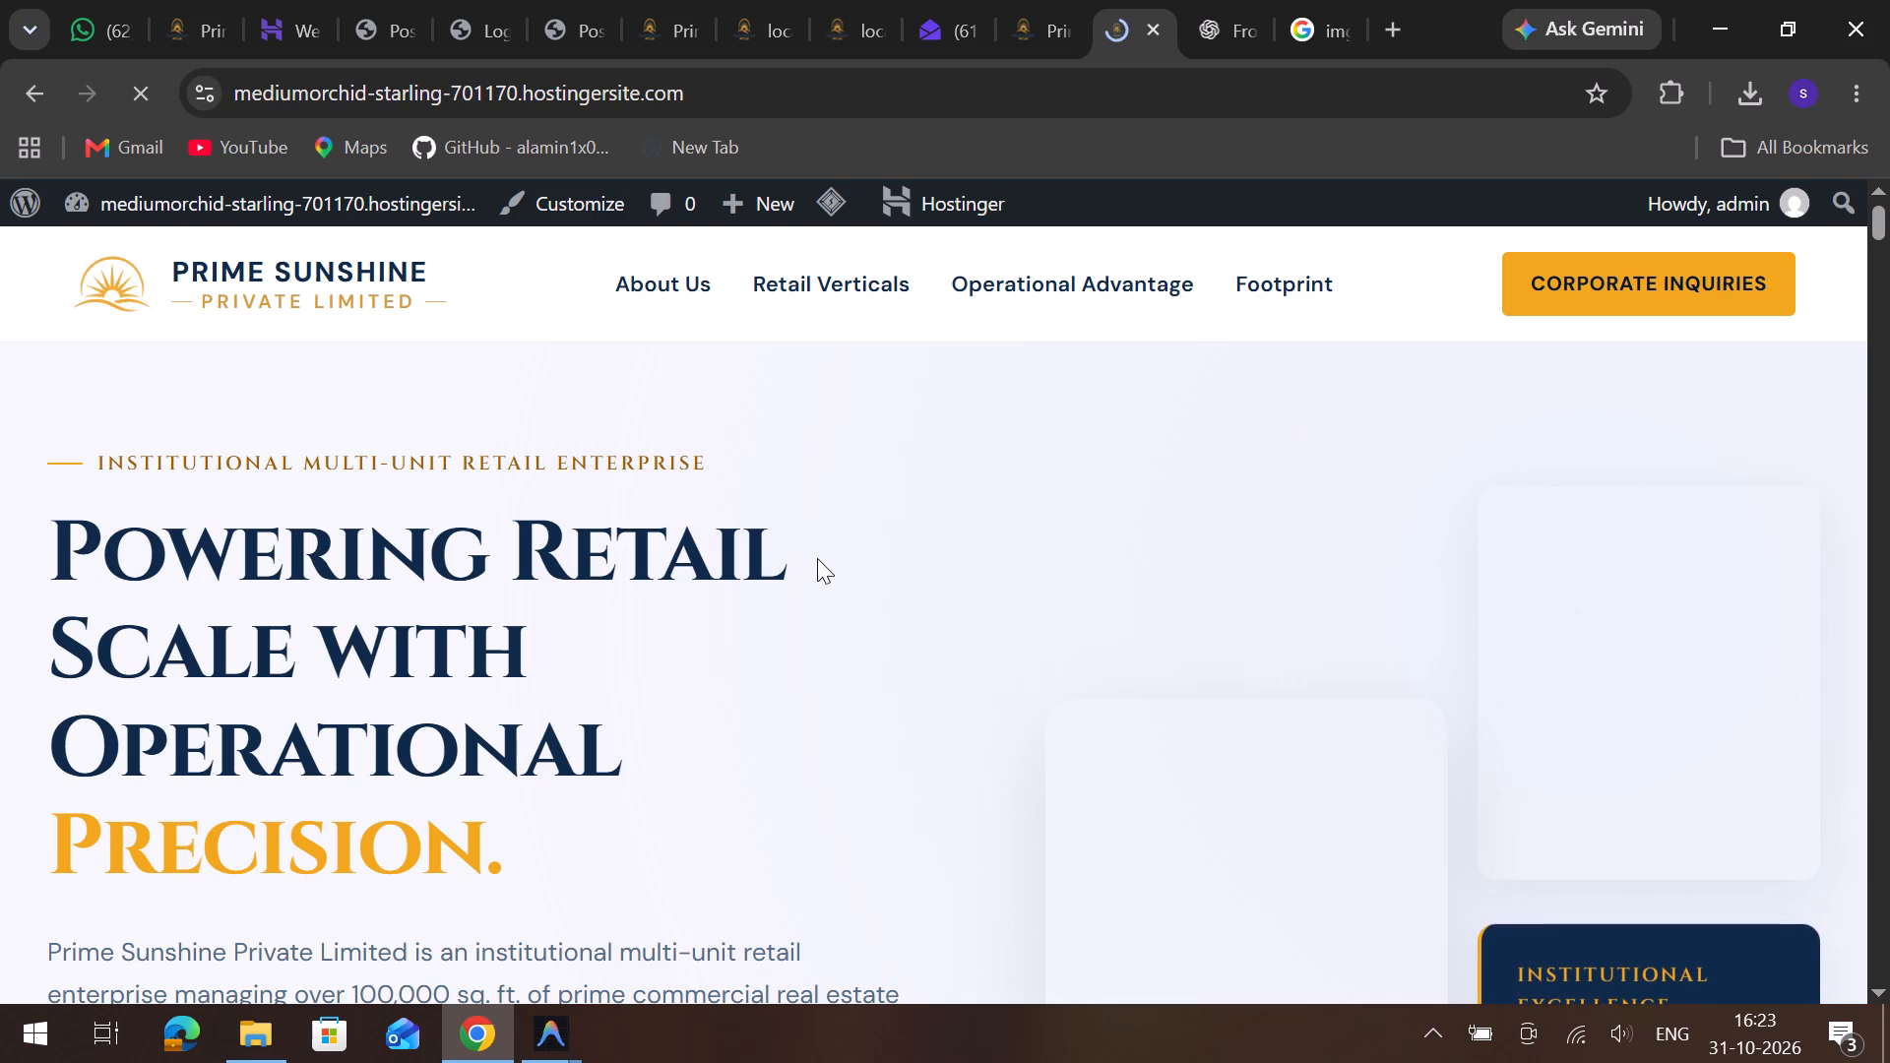
scroll(817, 558, down, 1)
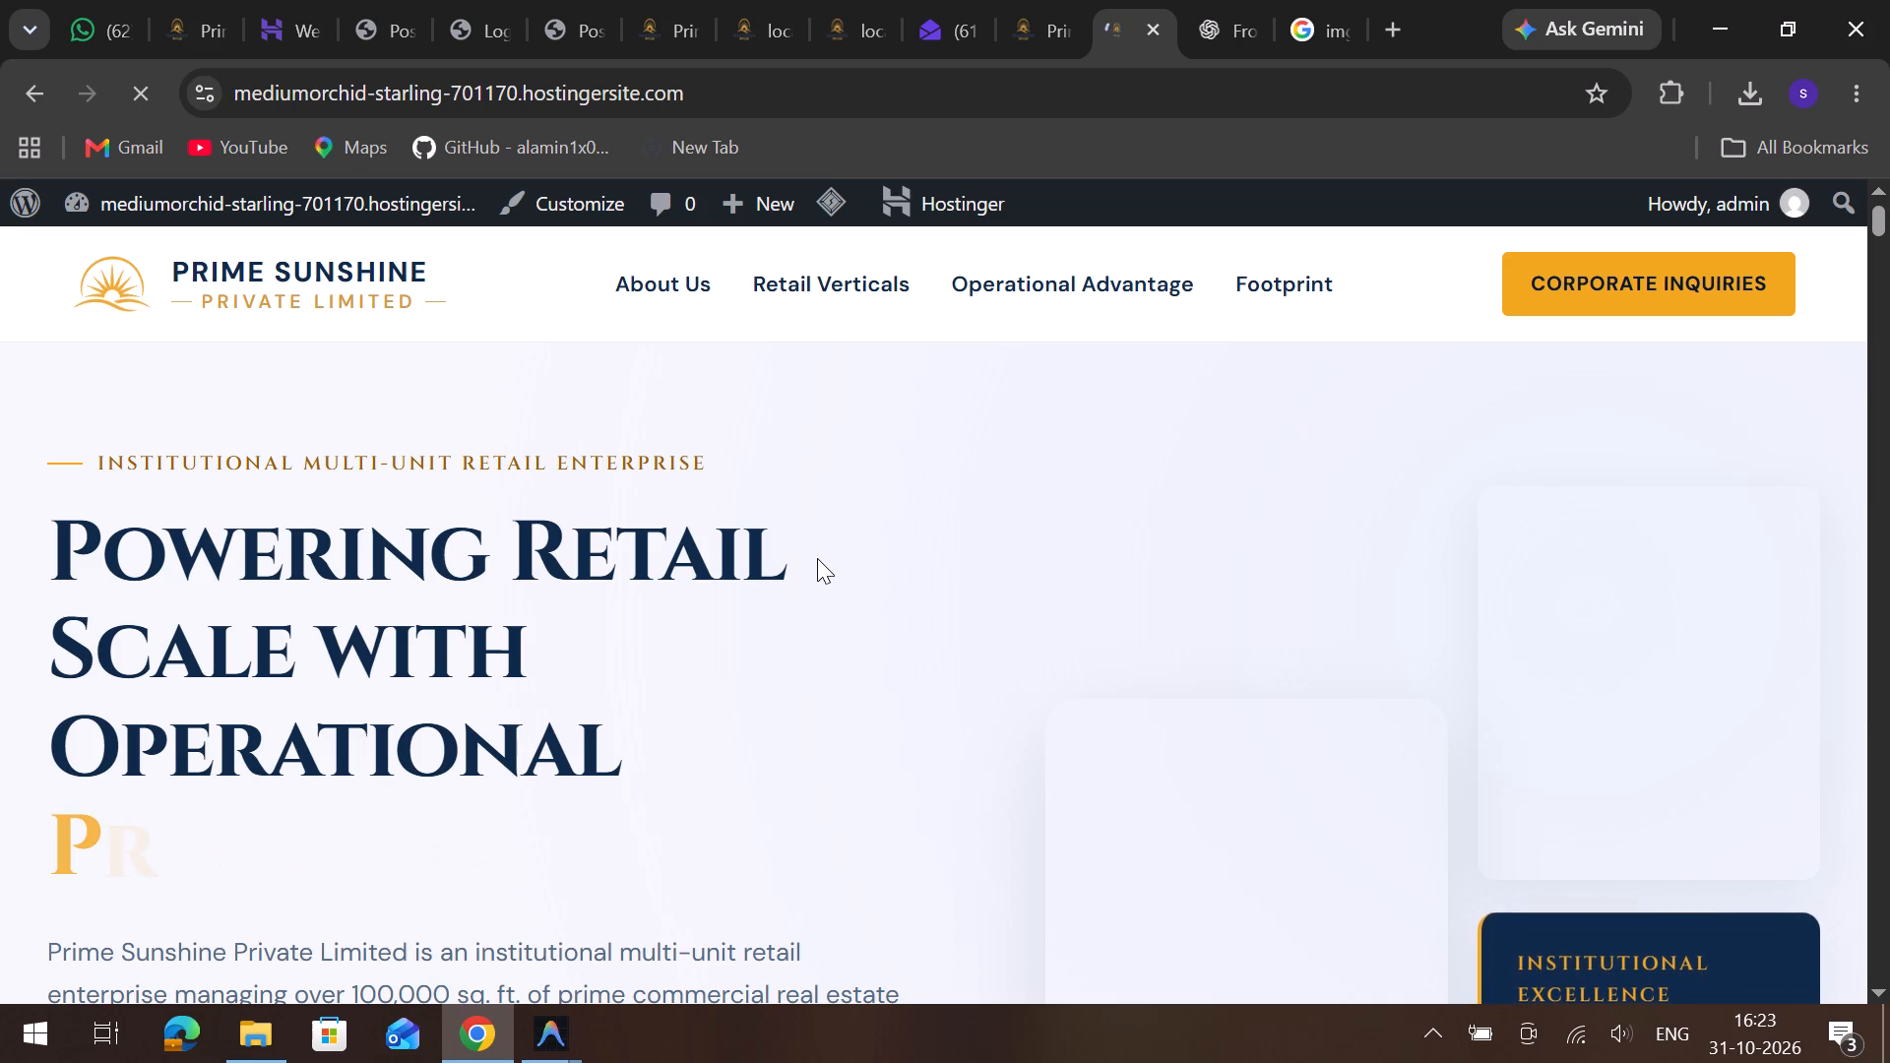
scroll(817, 558, down, 1)
scroll(817, 558, up, 2)
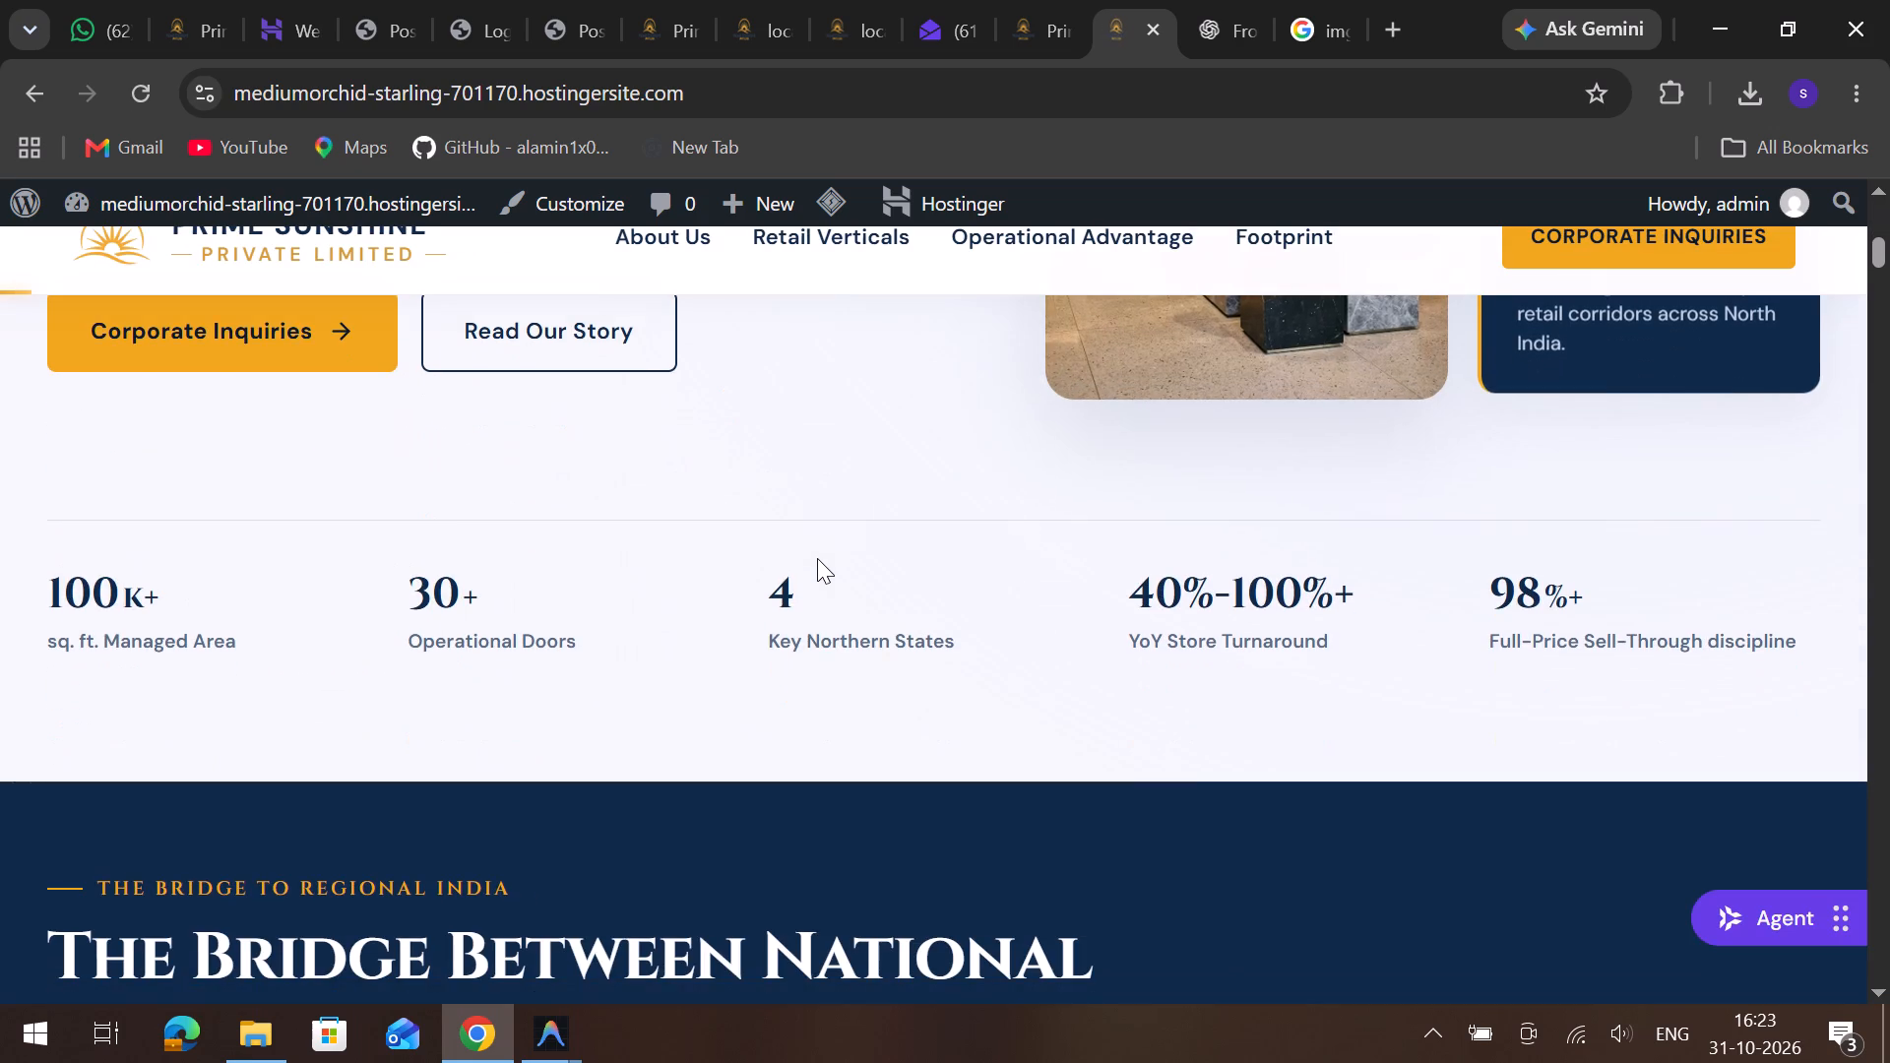
scroll(817, 558, up, 1)
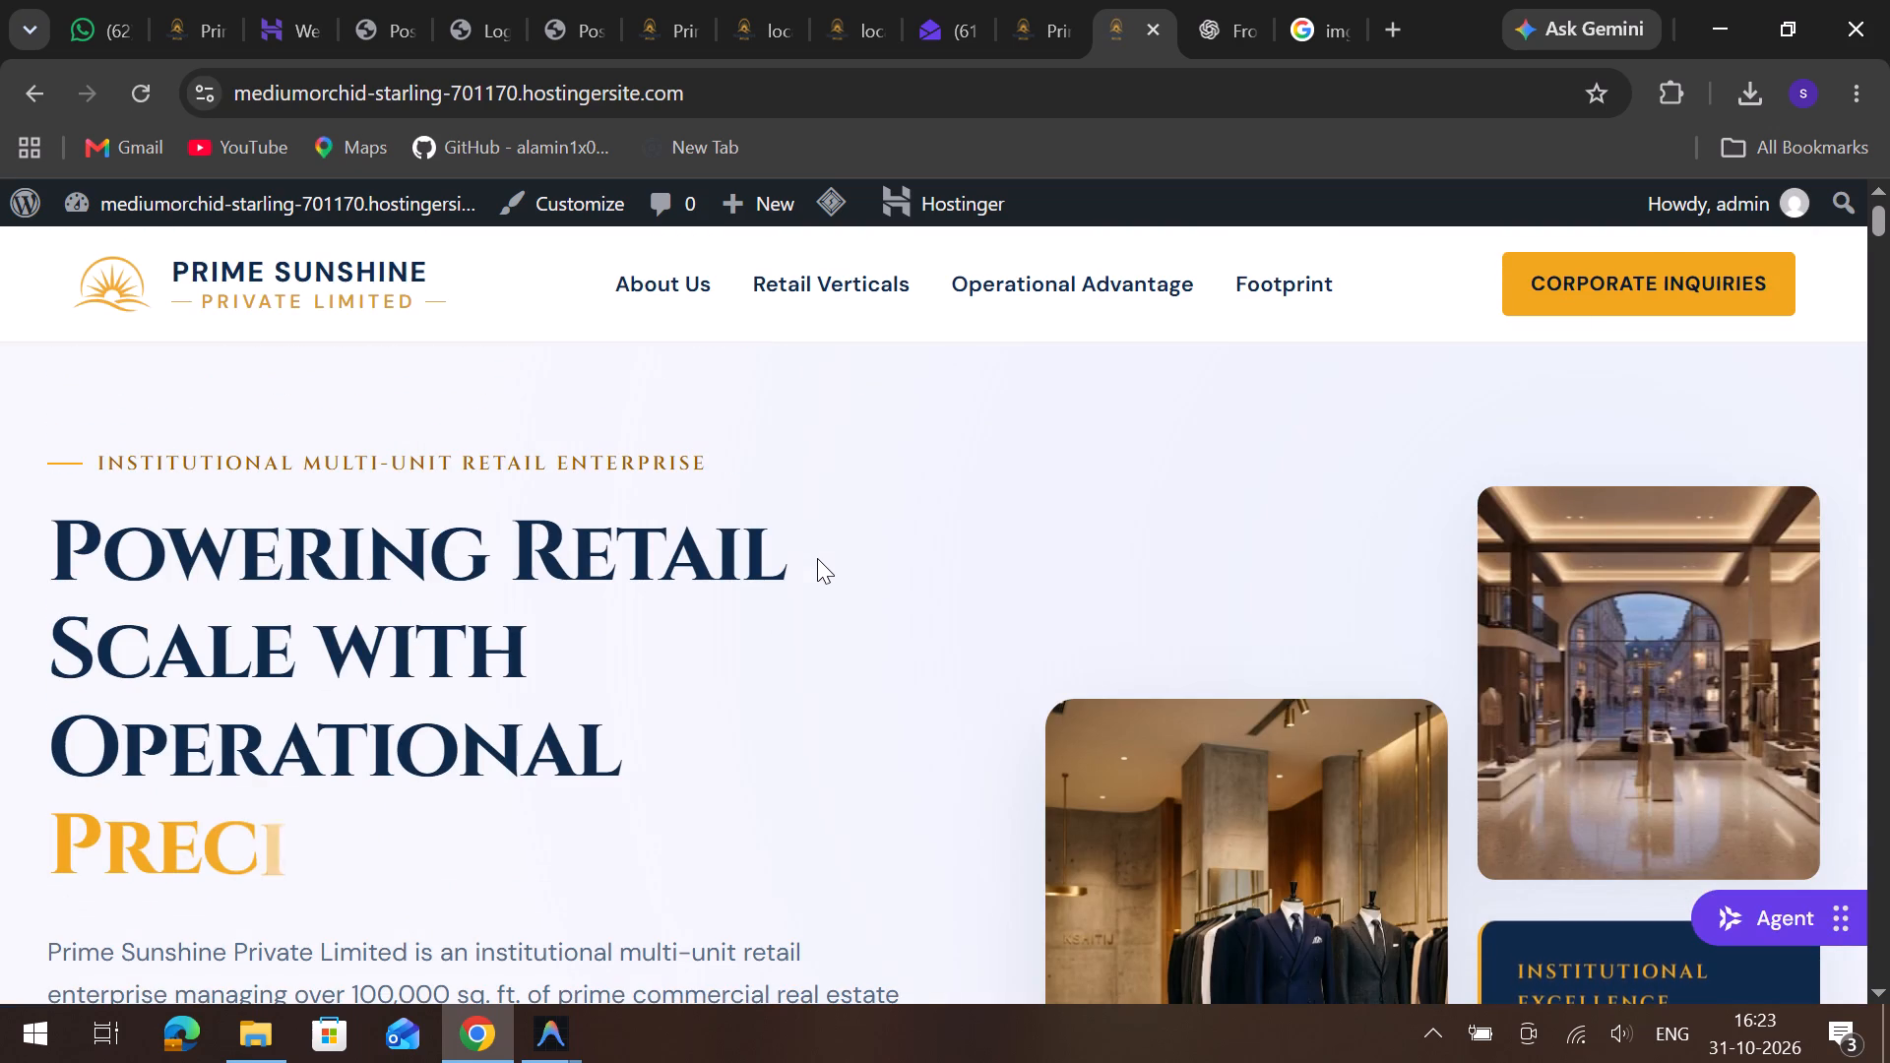
scroll(817, 558, down, 2)
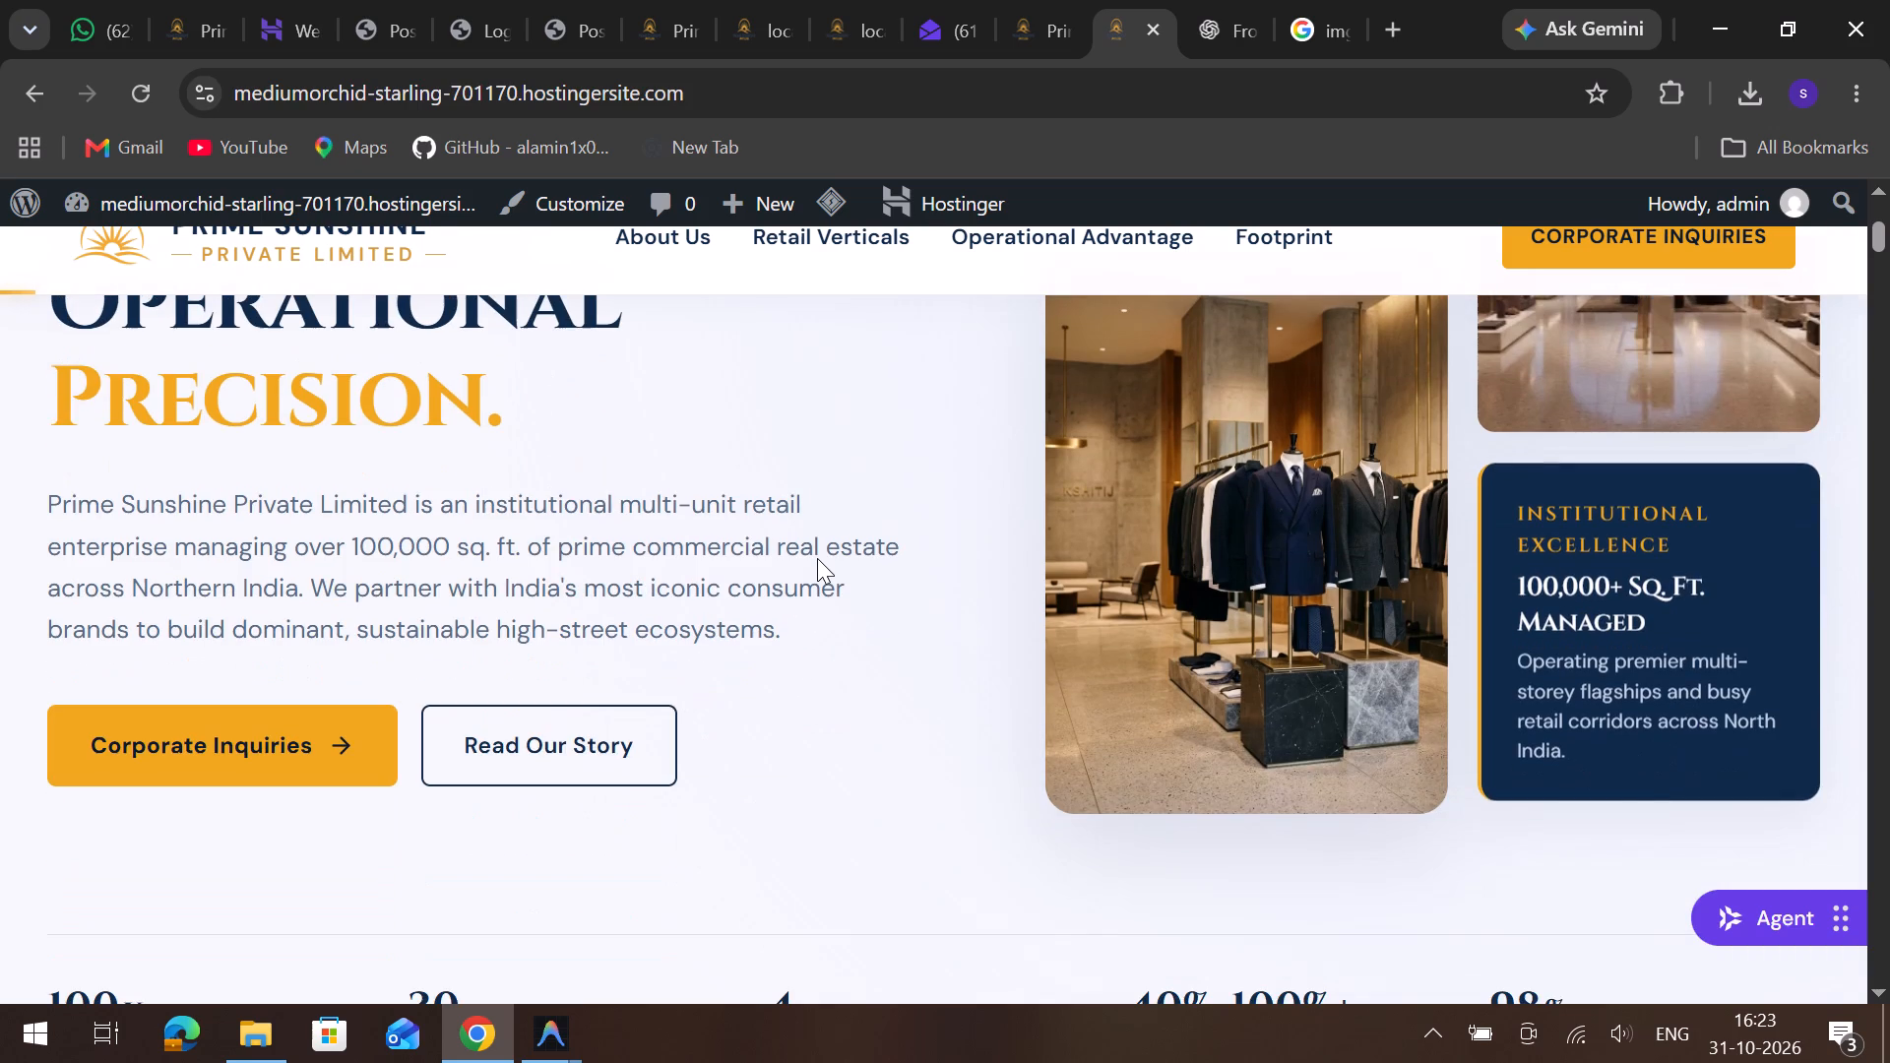
scroll(817, 558, down, 3)
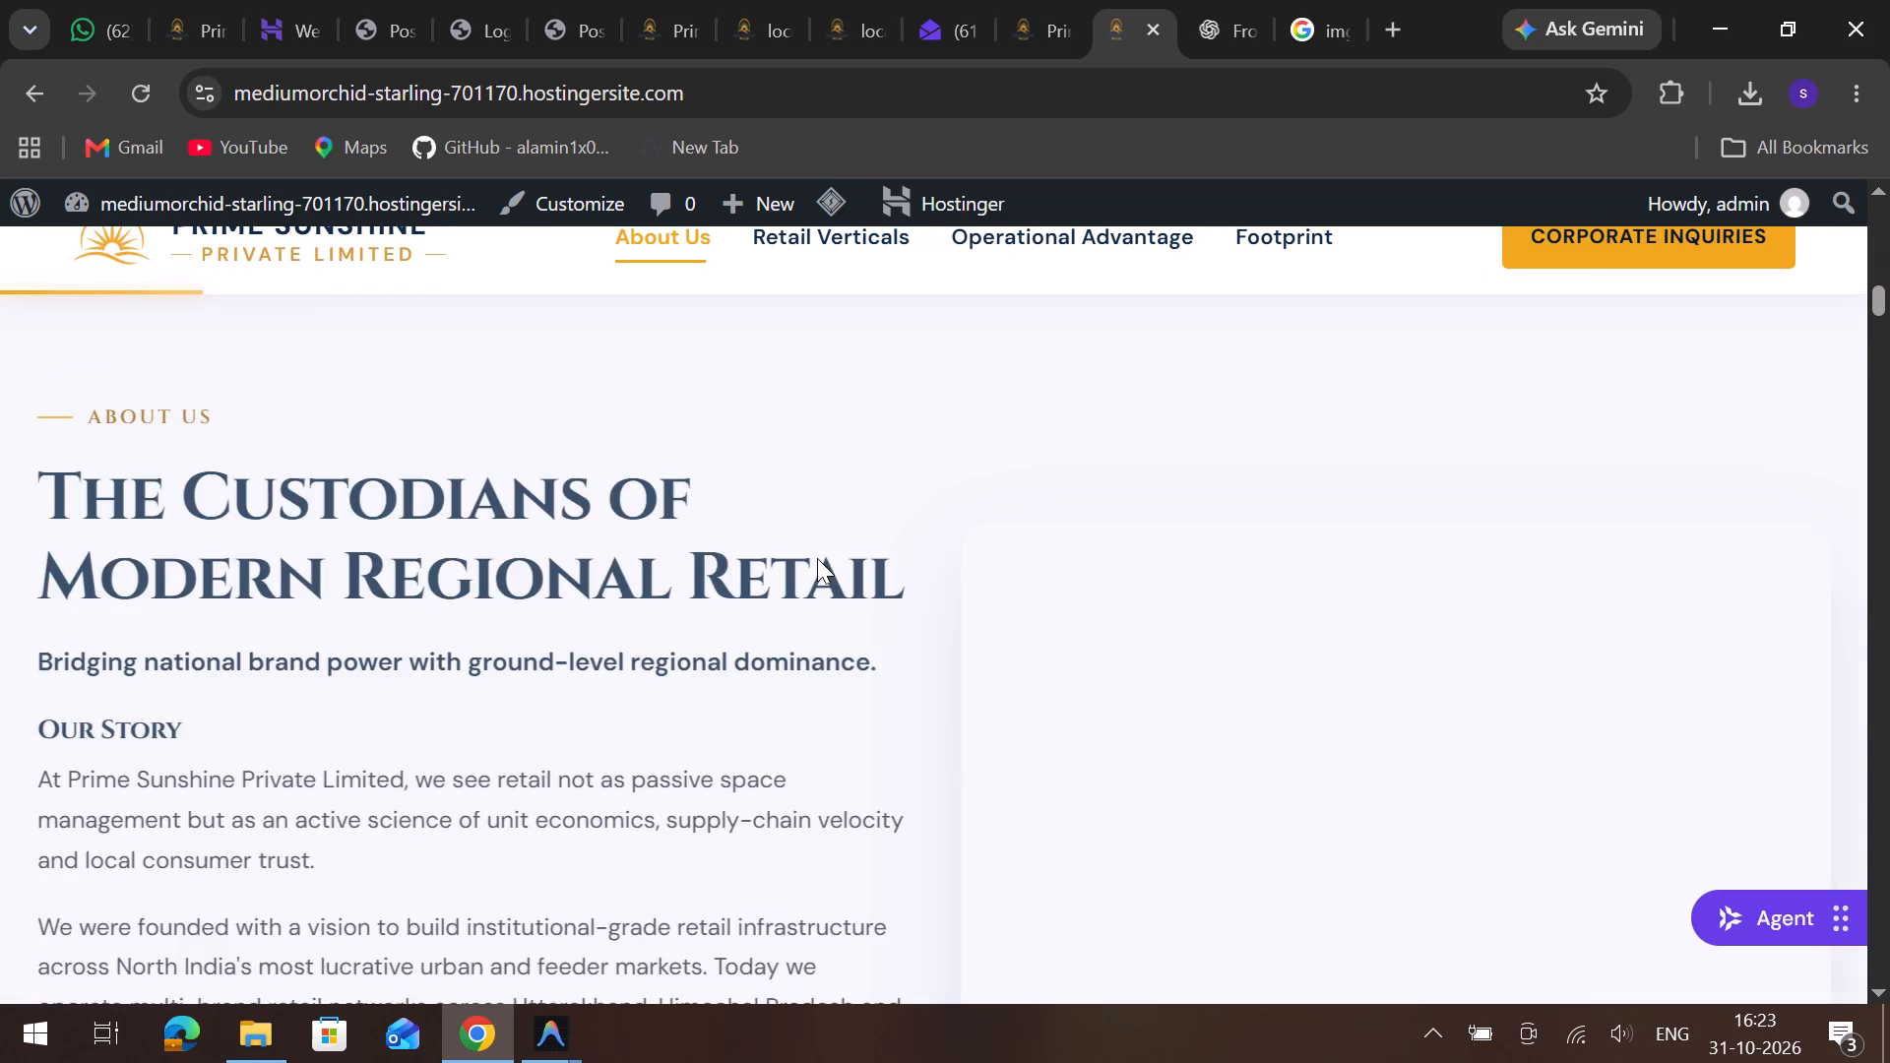
scroll(817, 558, down, 4)
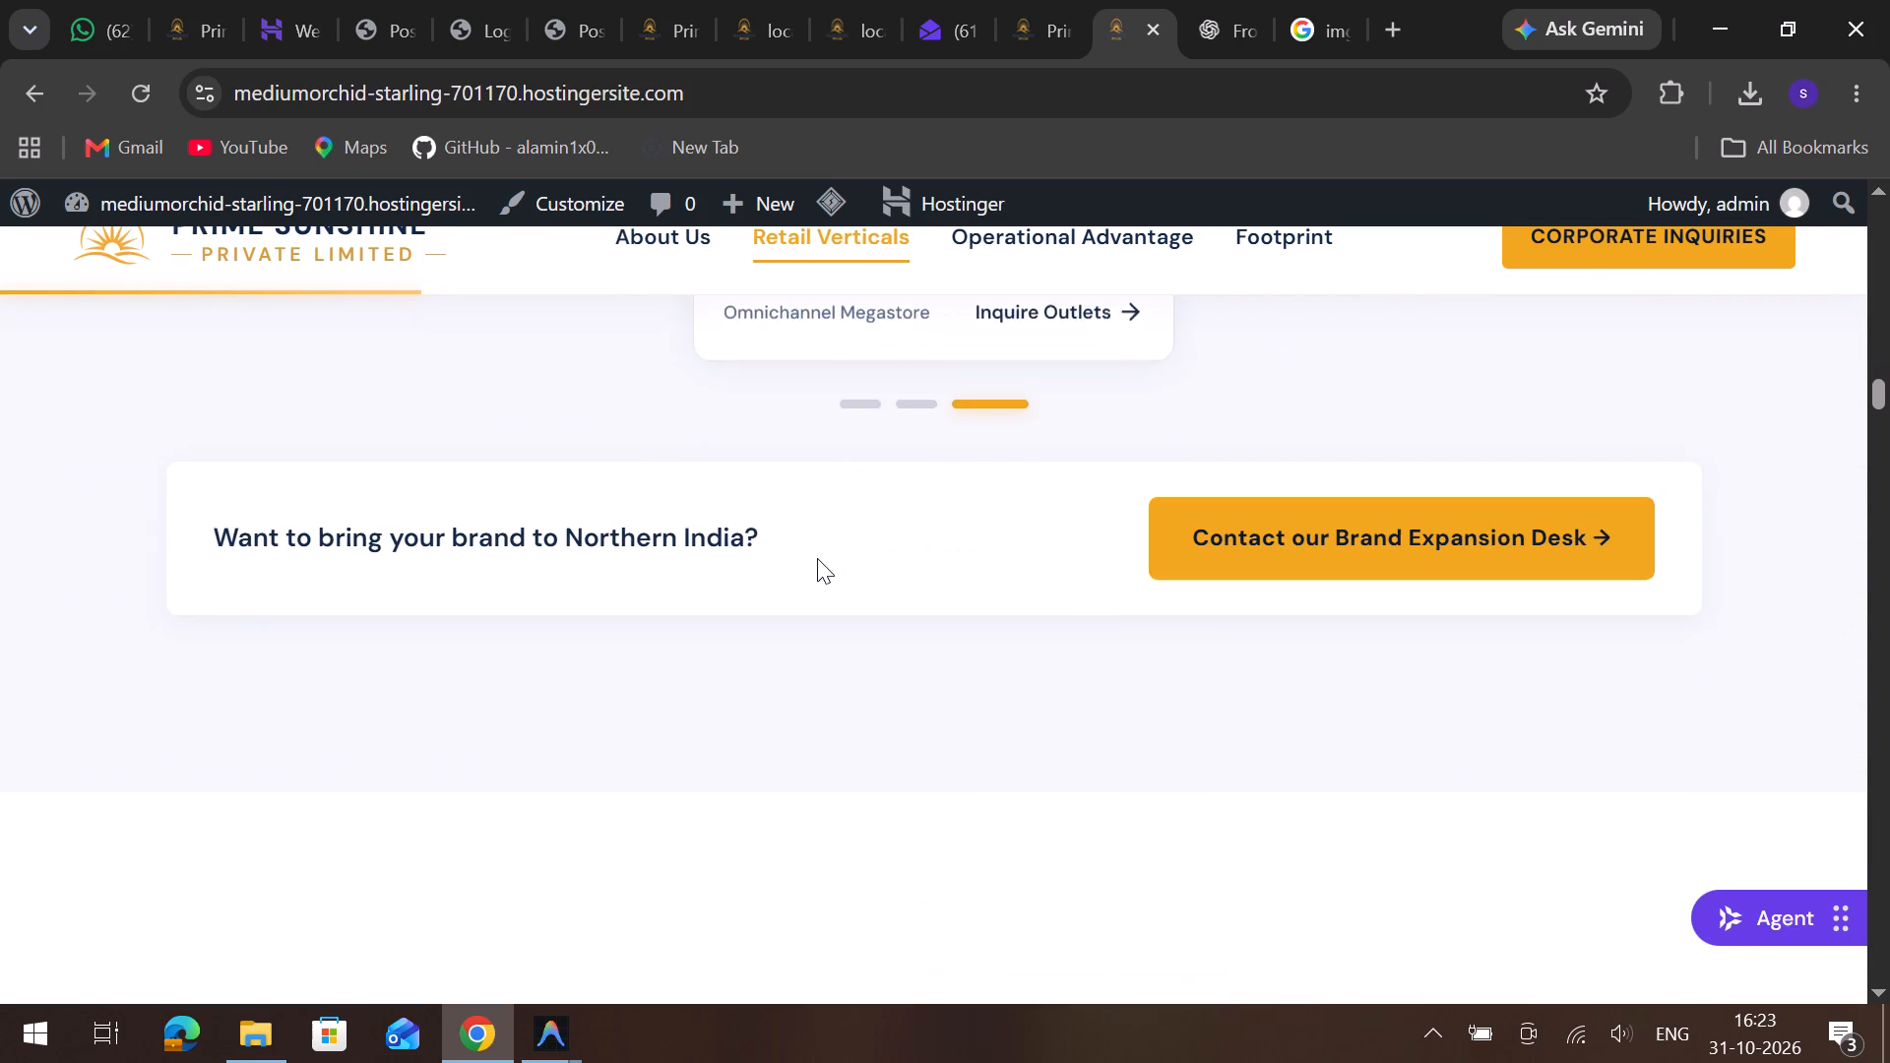
scroll(817, 558, down, 2)
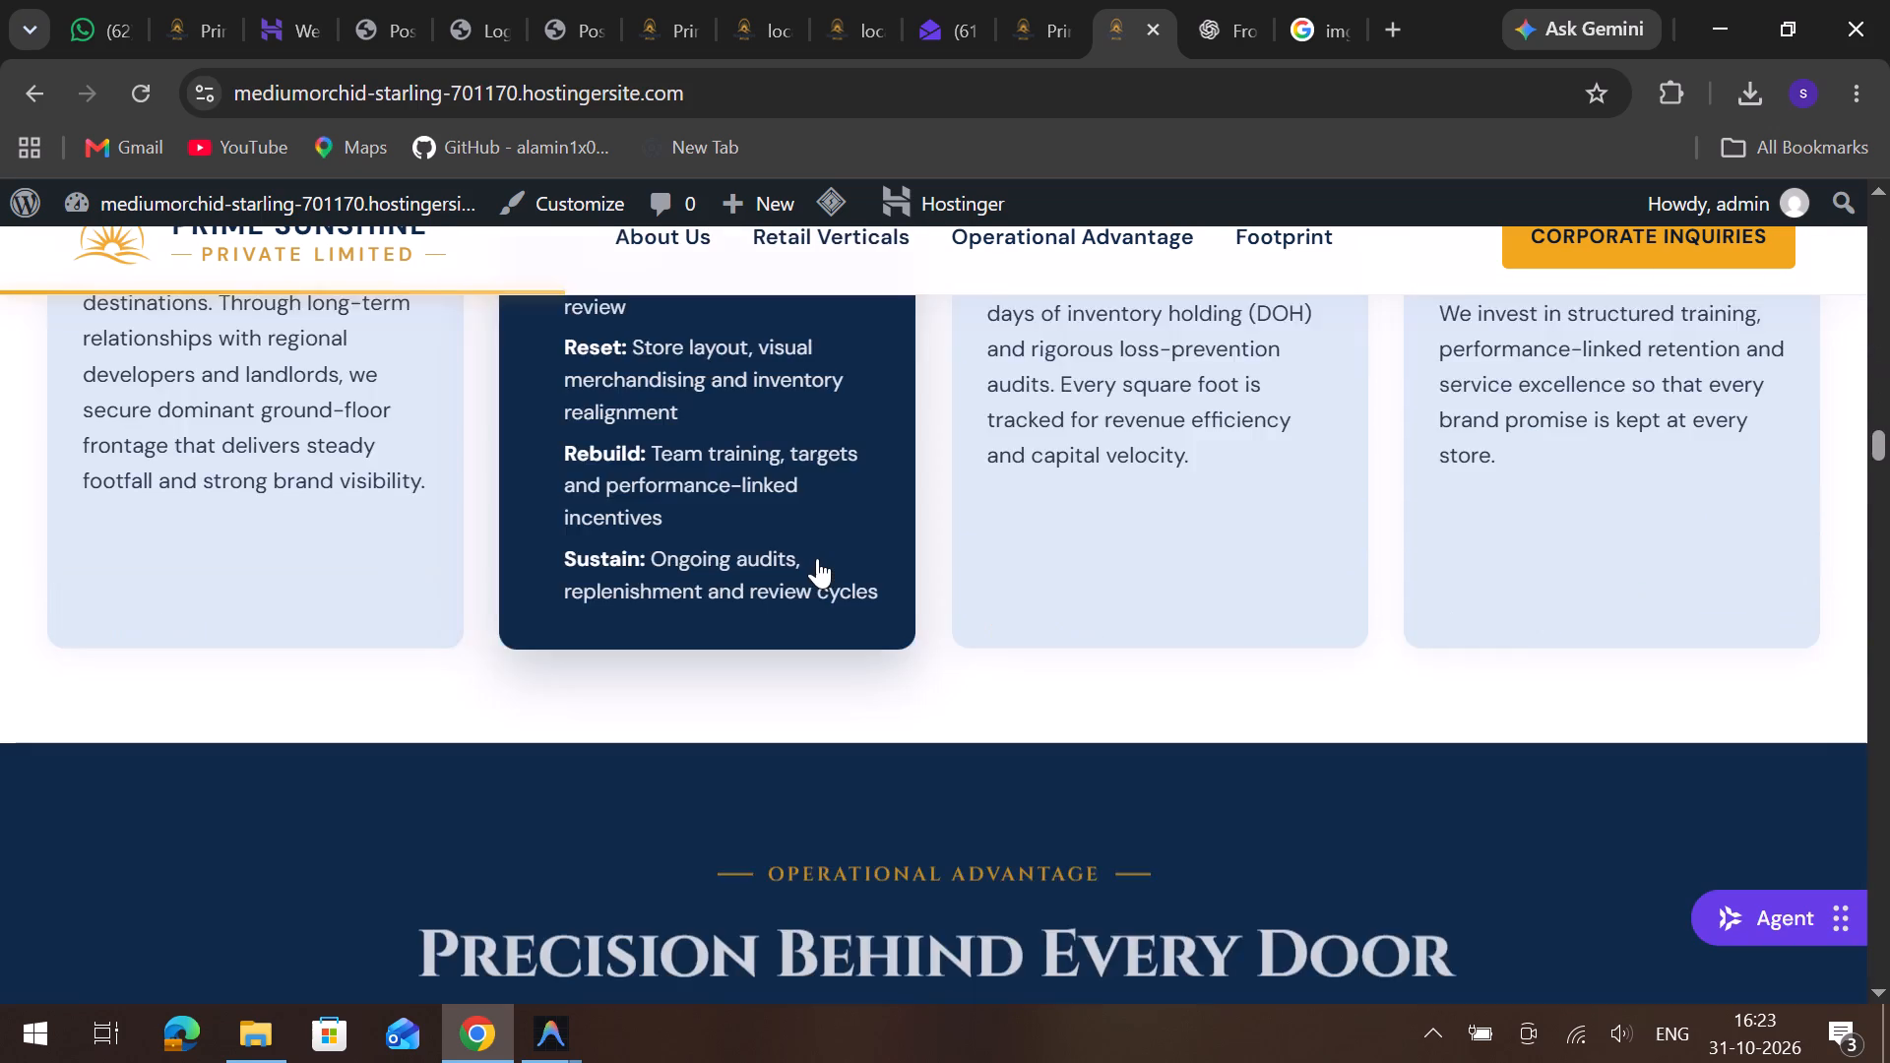
scroll(817, 558, down, 4)
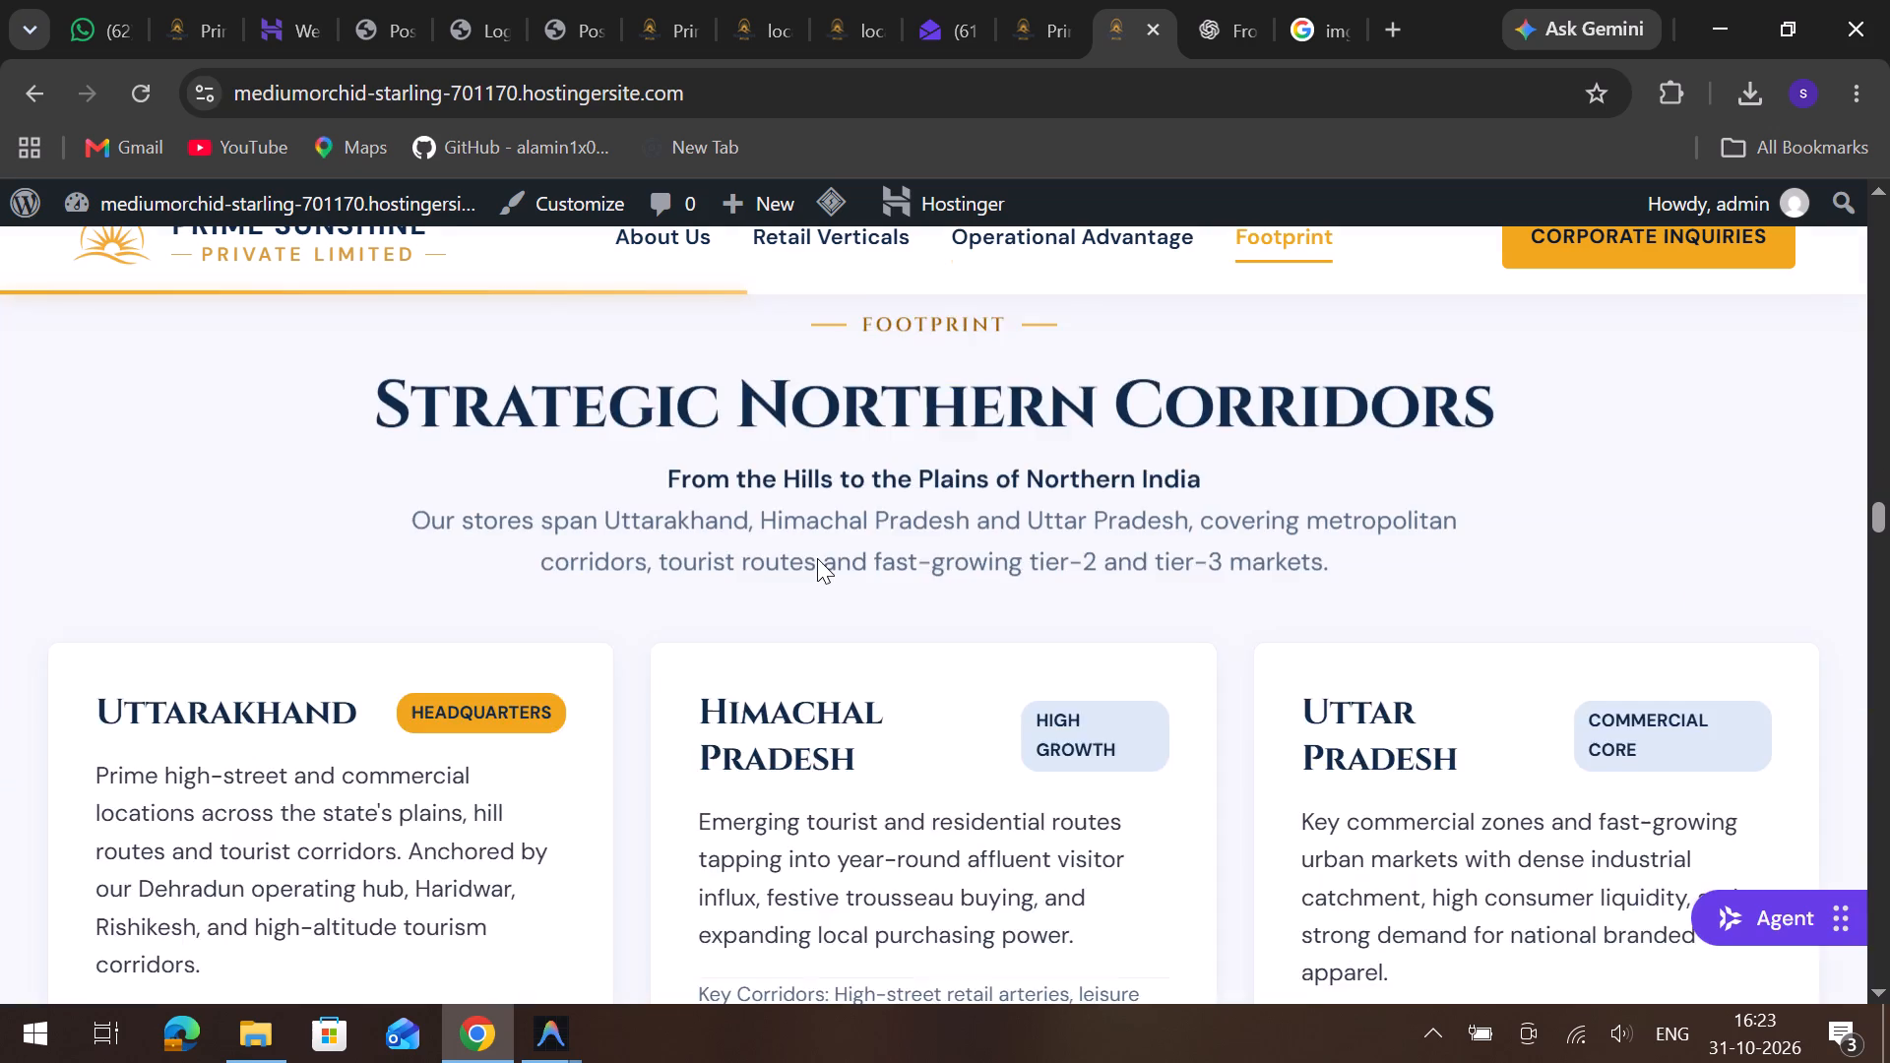
scroll(817, 558, down, 4)
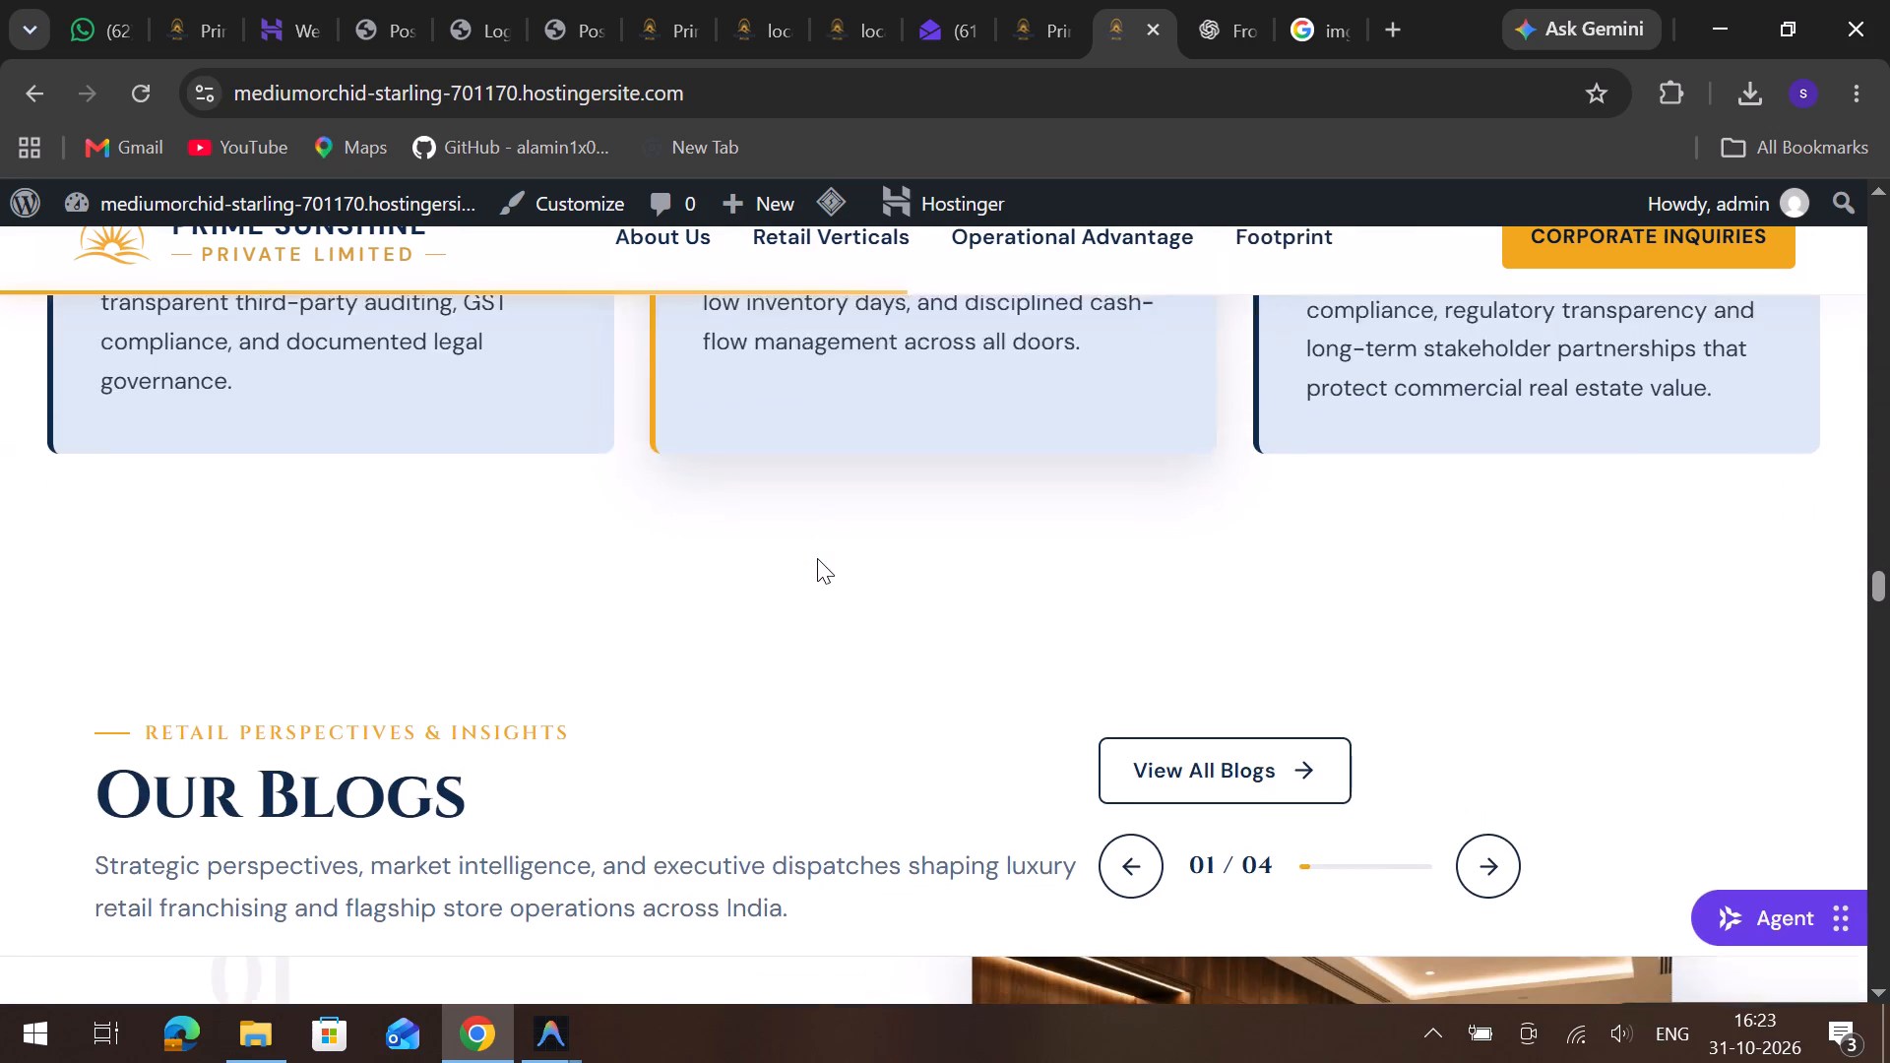
Examine the Our Blogs carousel on the homepage, checking how the "frontend" post's text, image and date are shown.
scroll(817, 558, down, 3)
scroll(817, 558, up, 1)
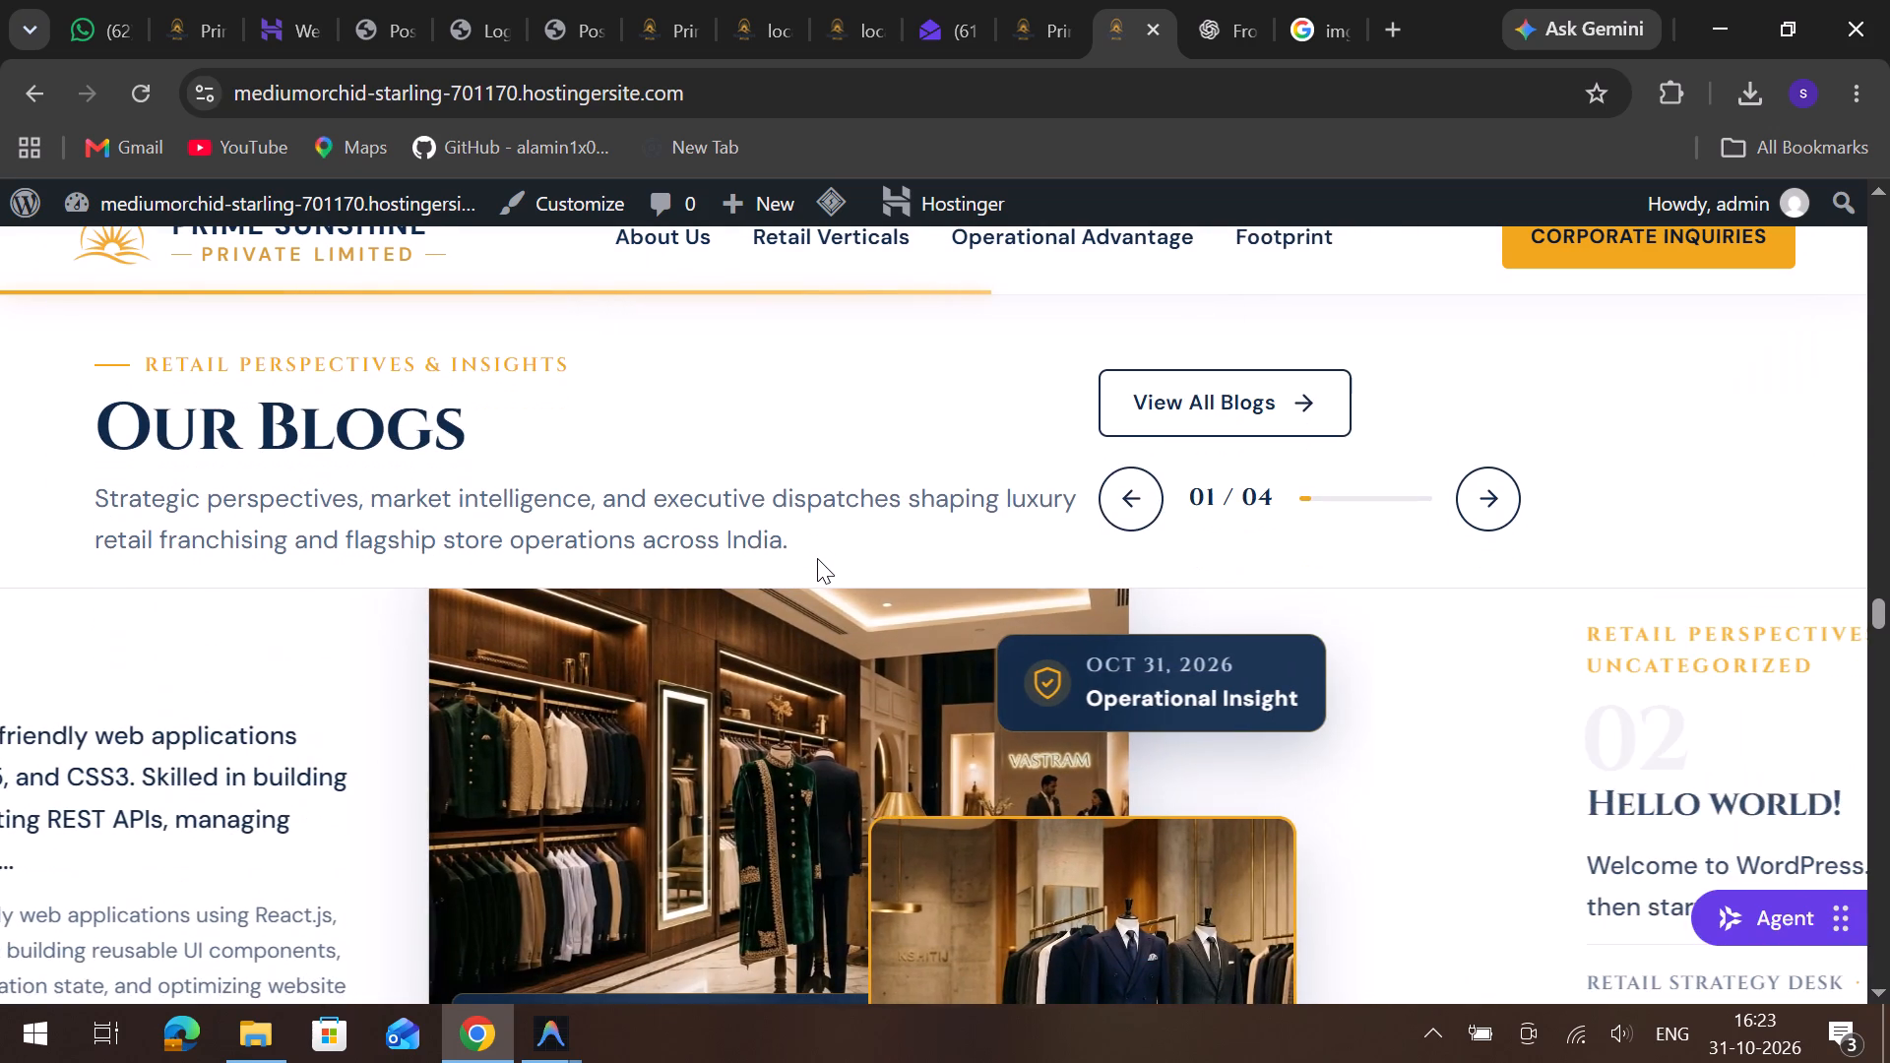
scroll(817, 558, up, 1)
scroll(817, 558, down, 1)
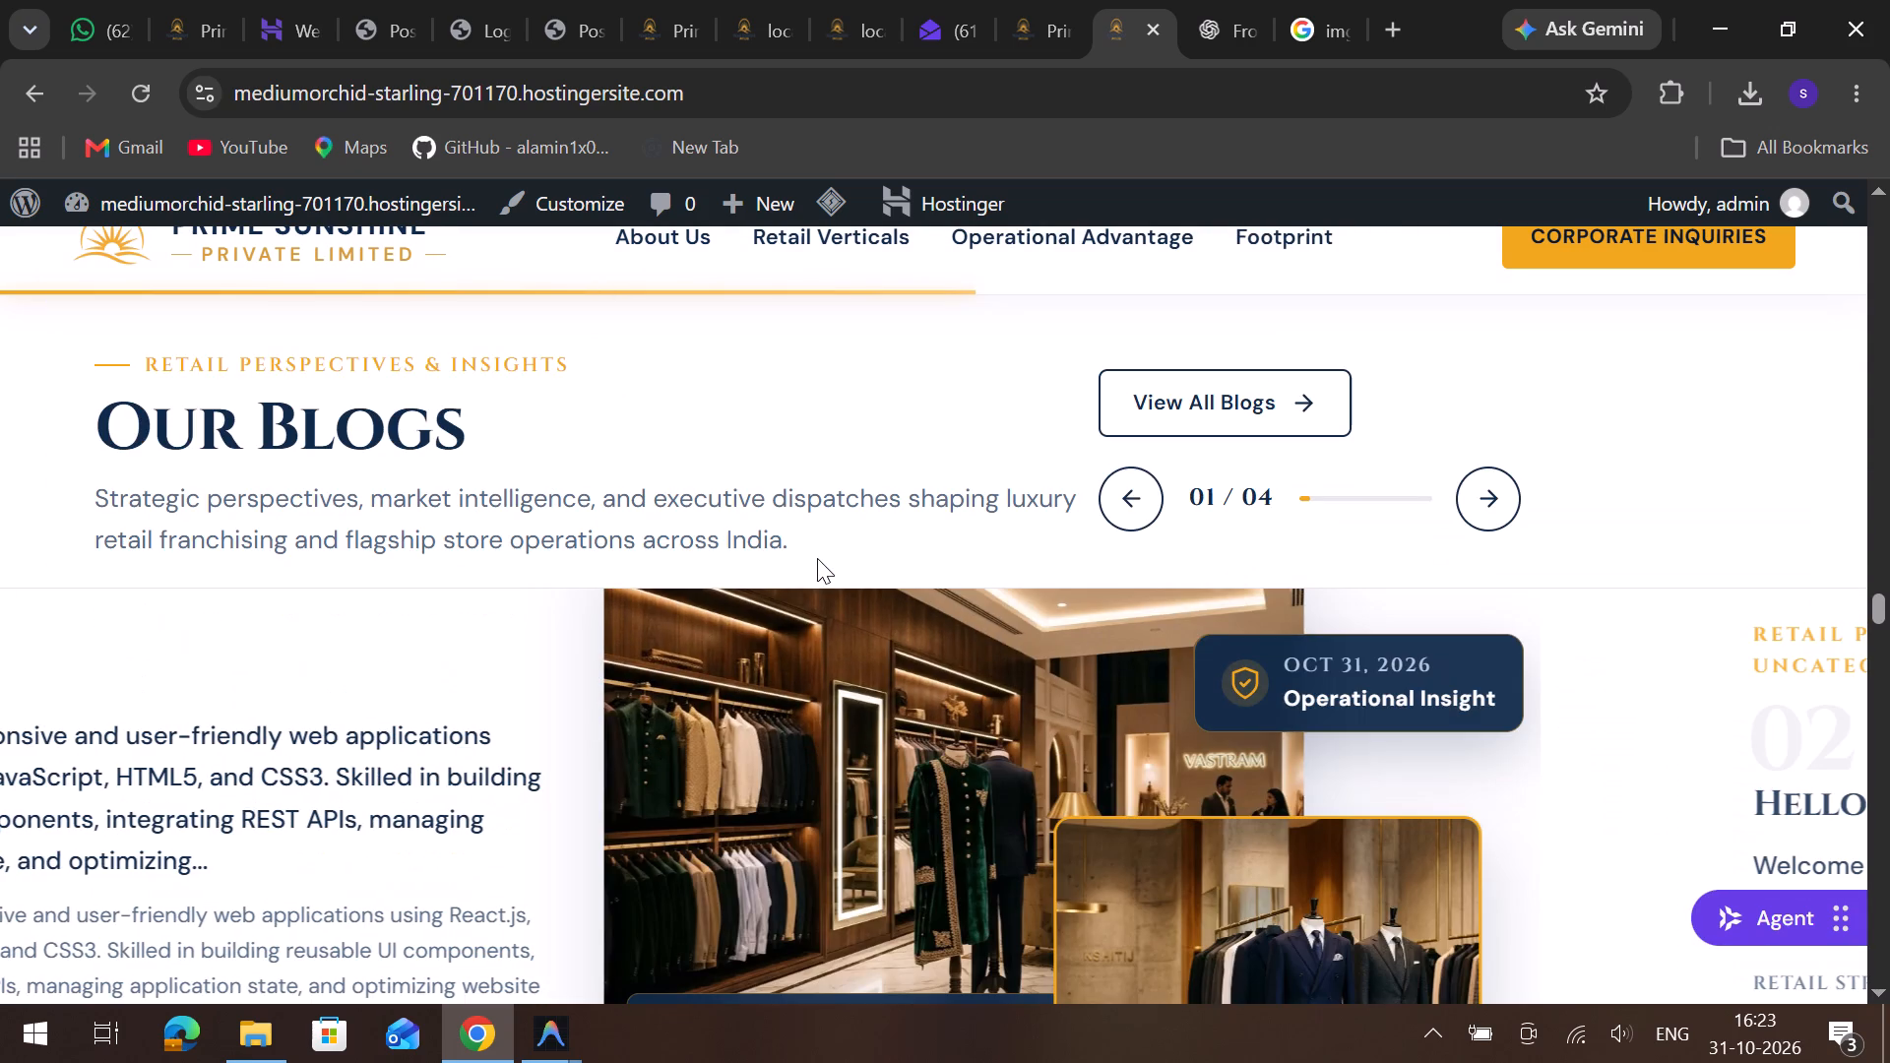
scroll(817, 558, up, 2)
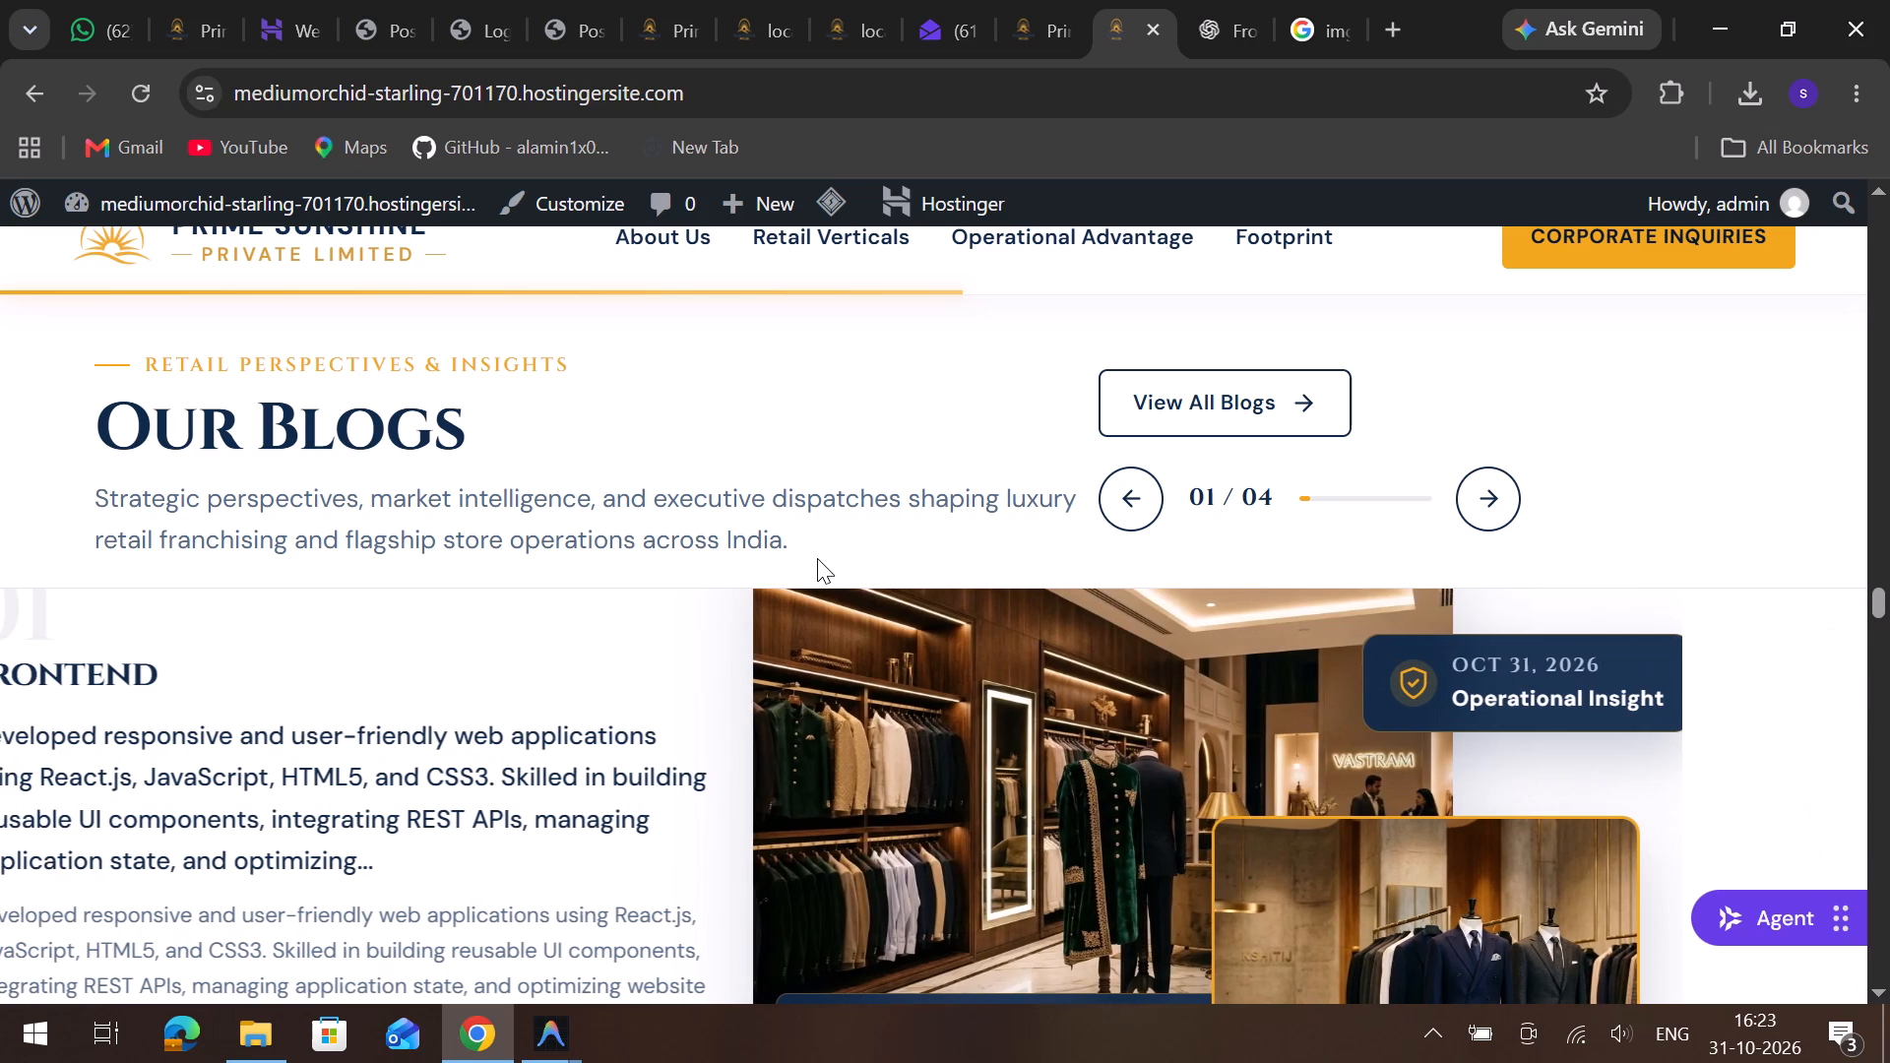
scroll(817, 558, up, 1)
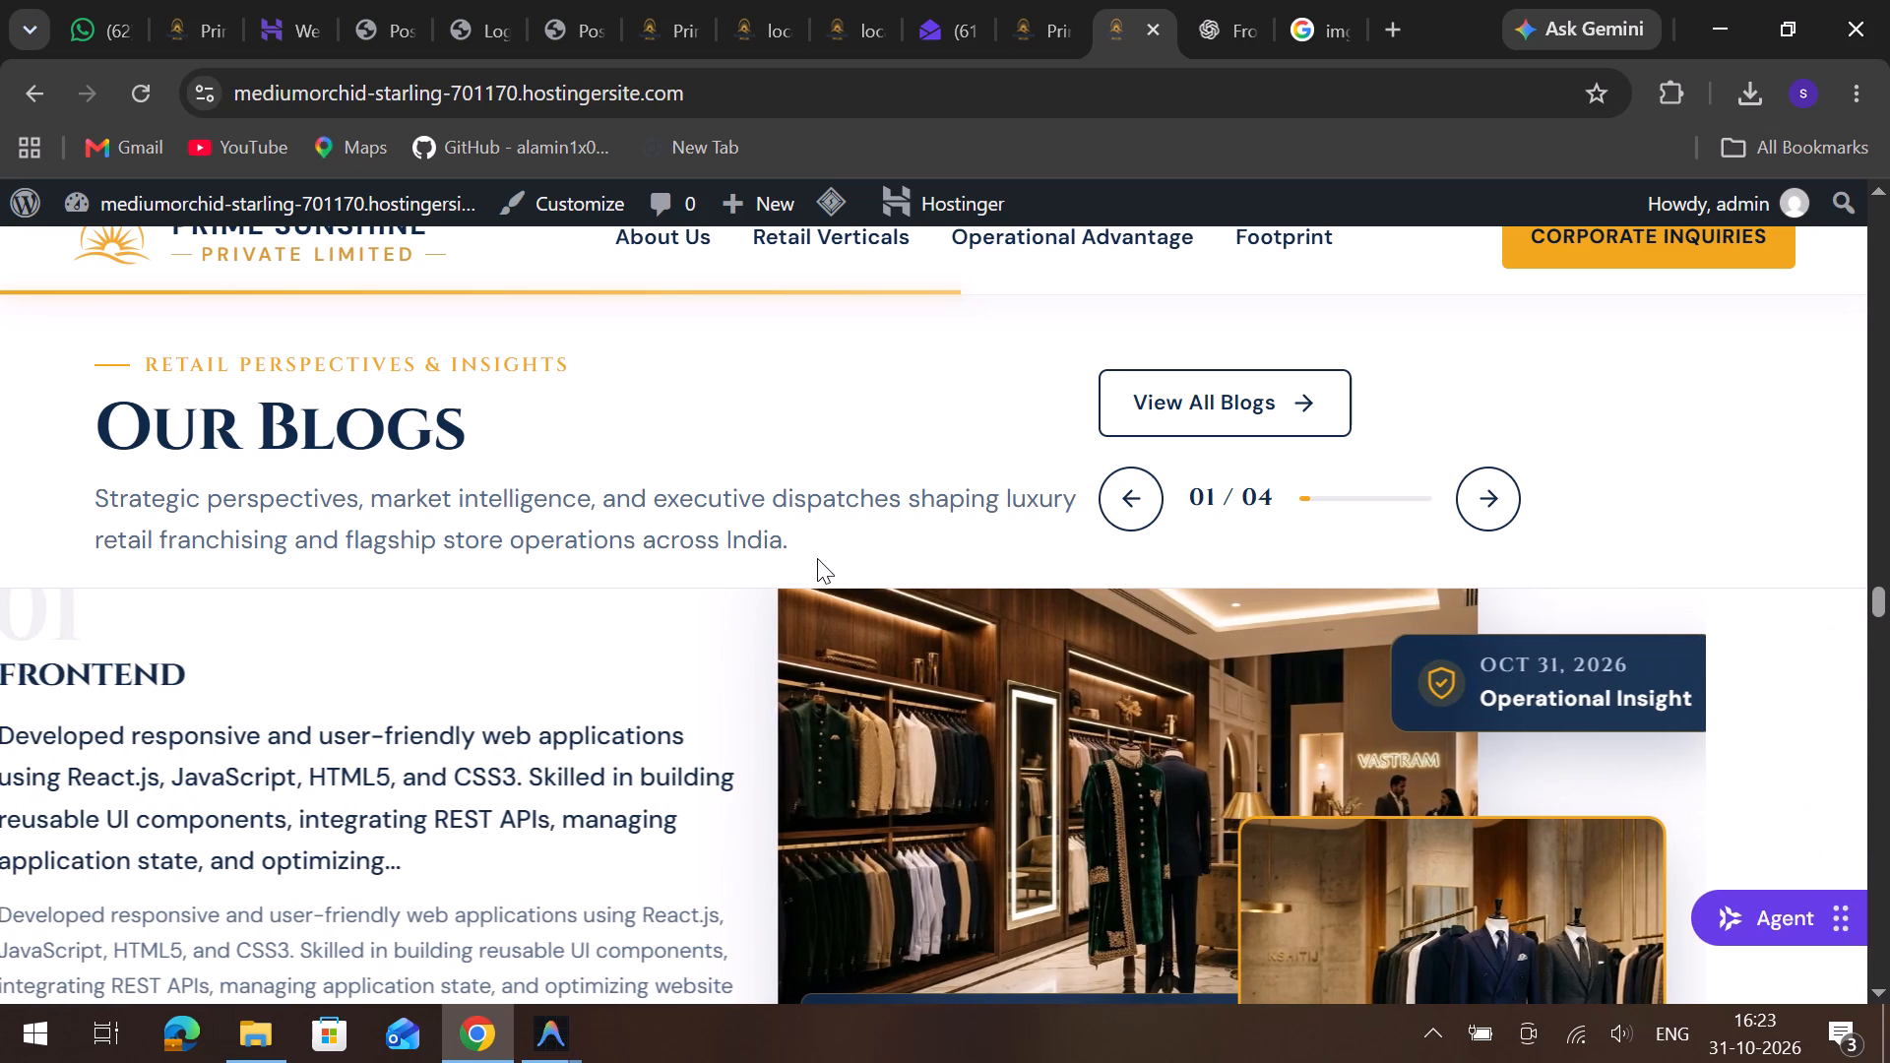
scroll(1599, 469, down, 1)
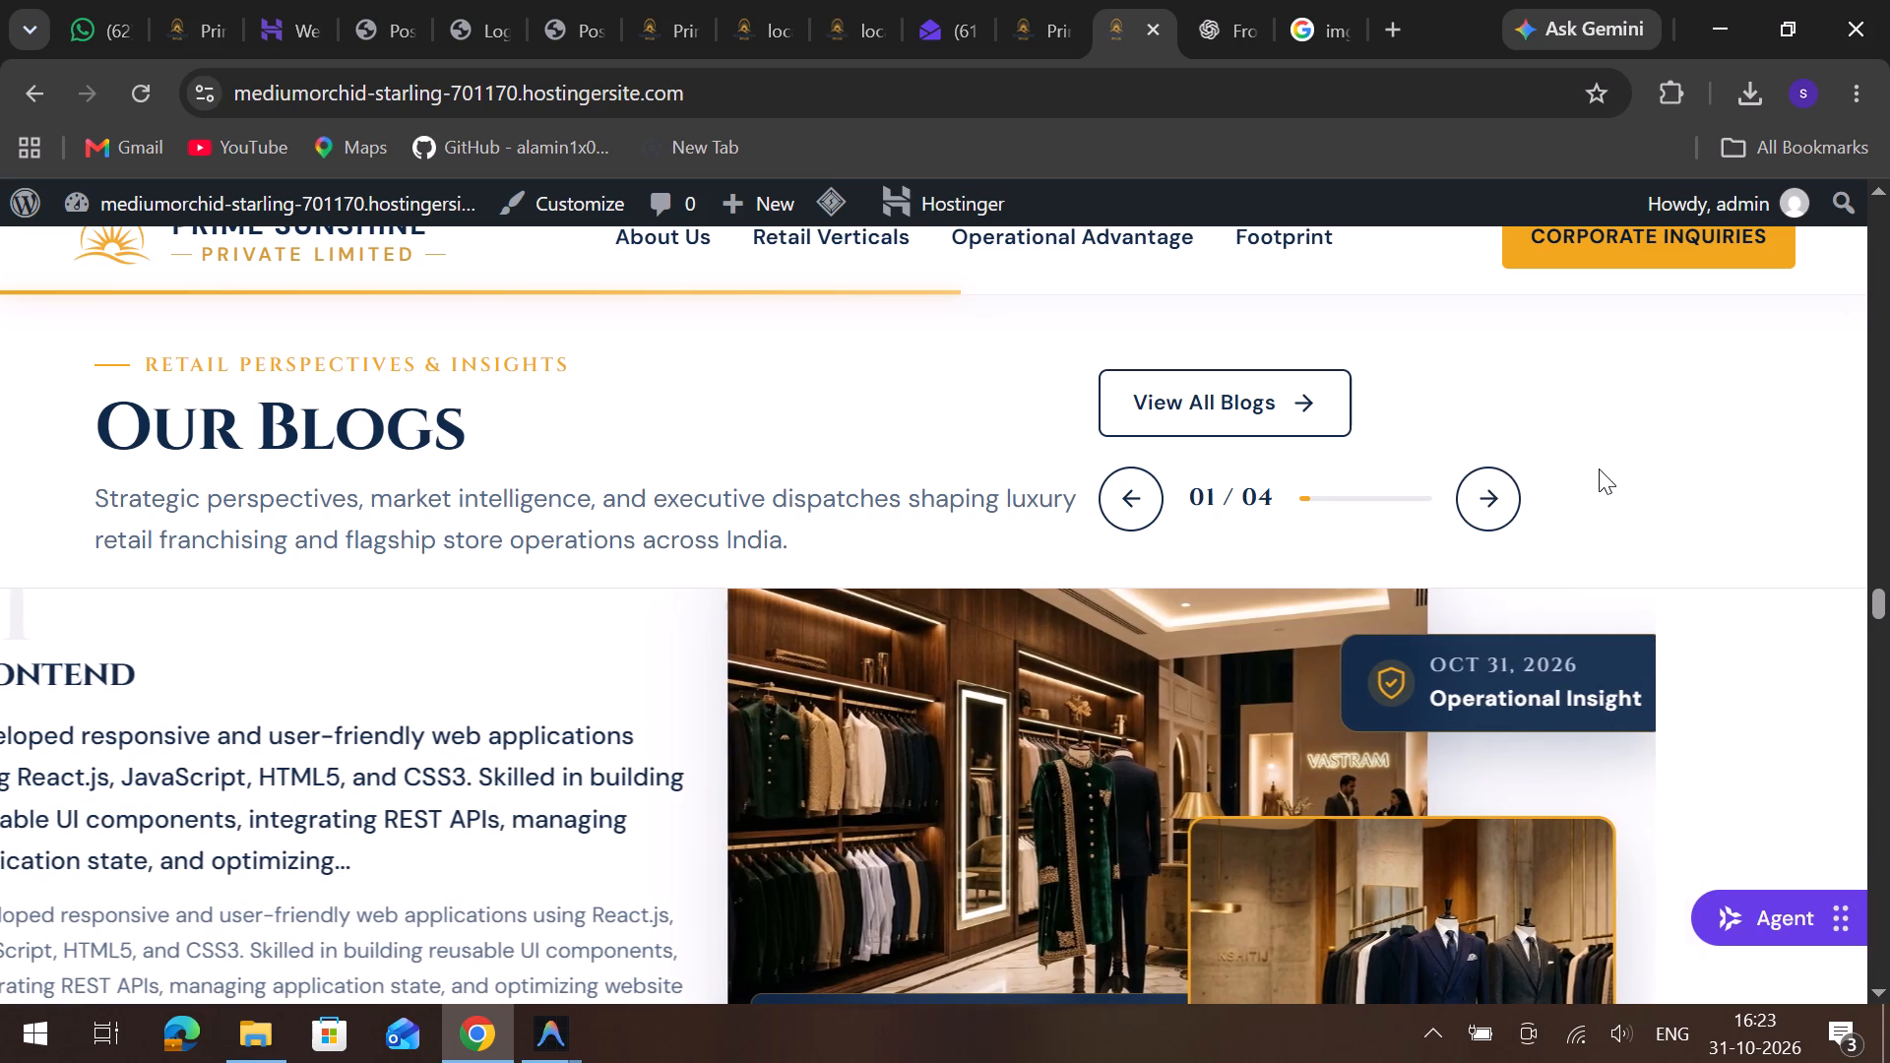
scroll(1599, 469, down, 1)
scroll(1599, 469, up, 1)
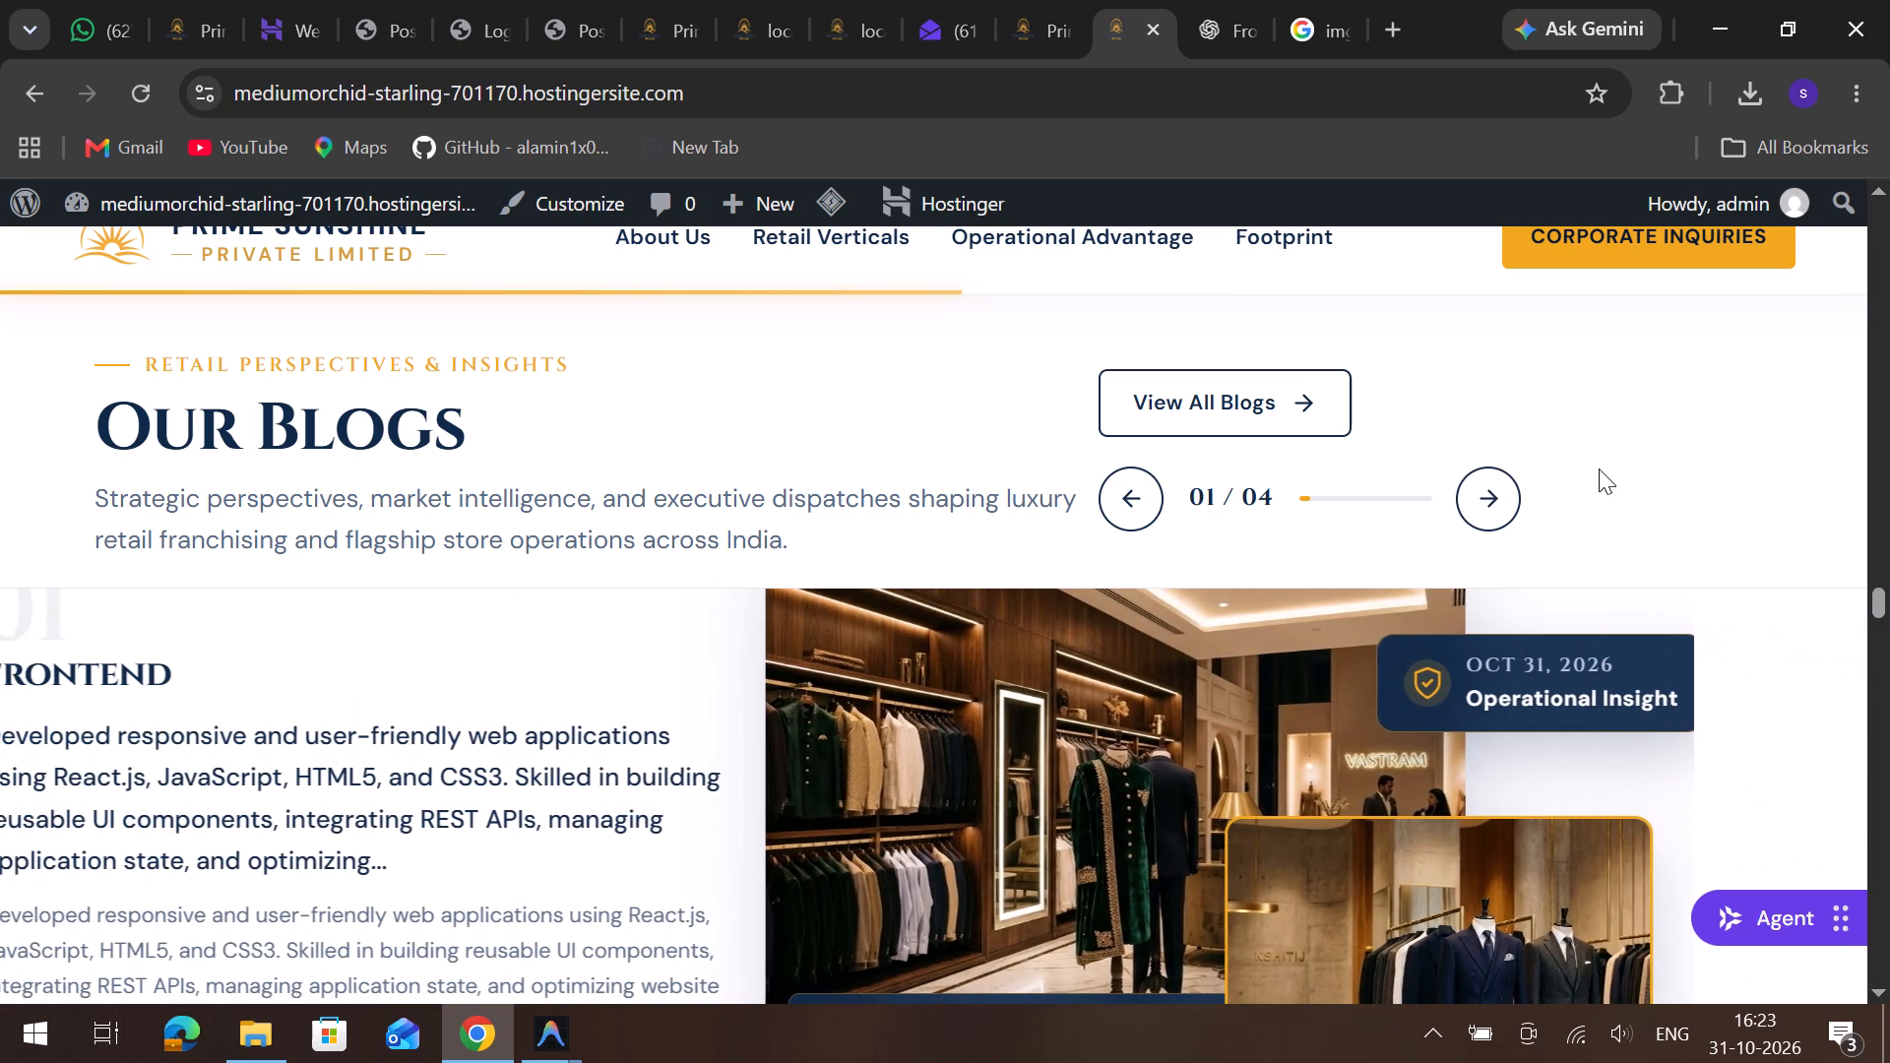
scroll(1599, 469, up, 1)
scroll(1599, 469, down, 1)
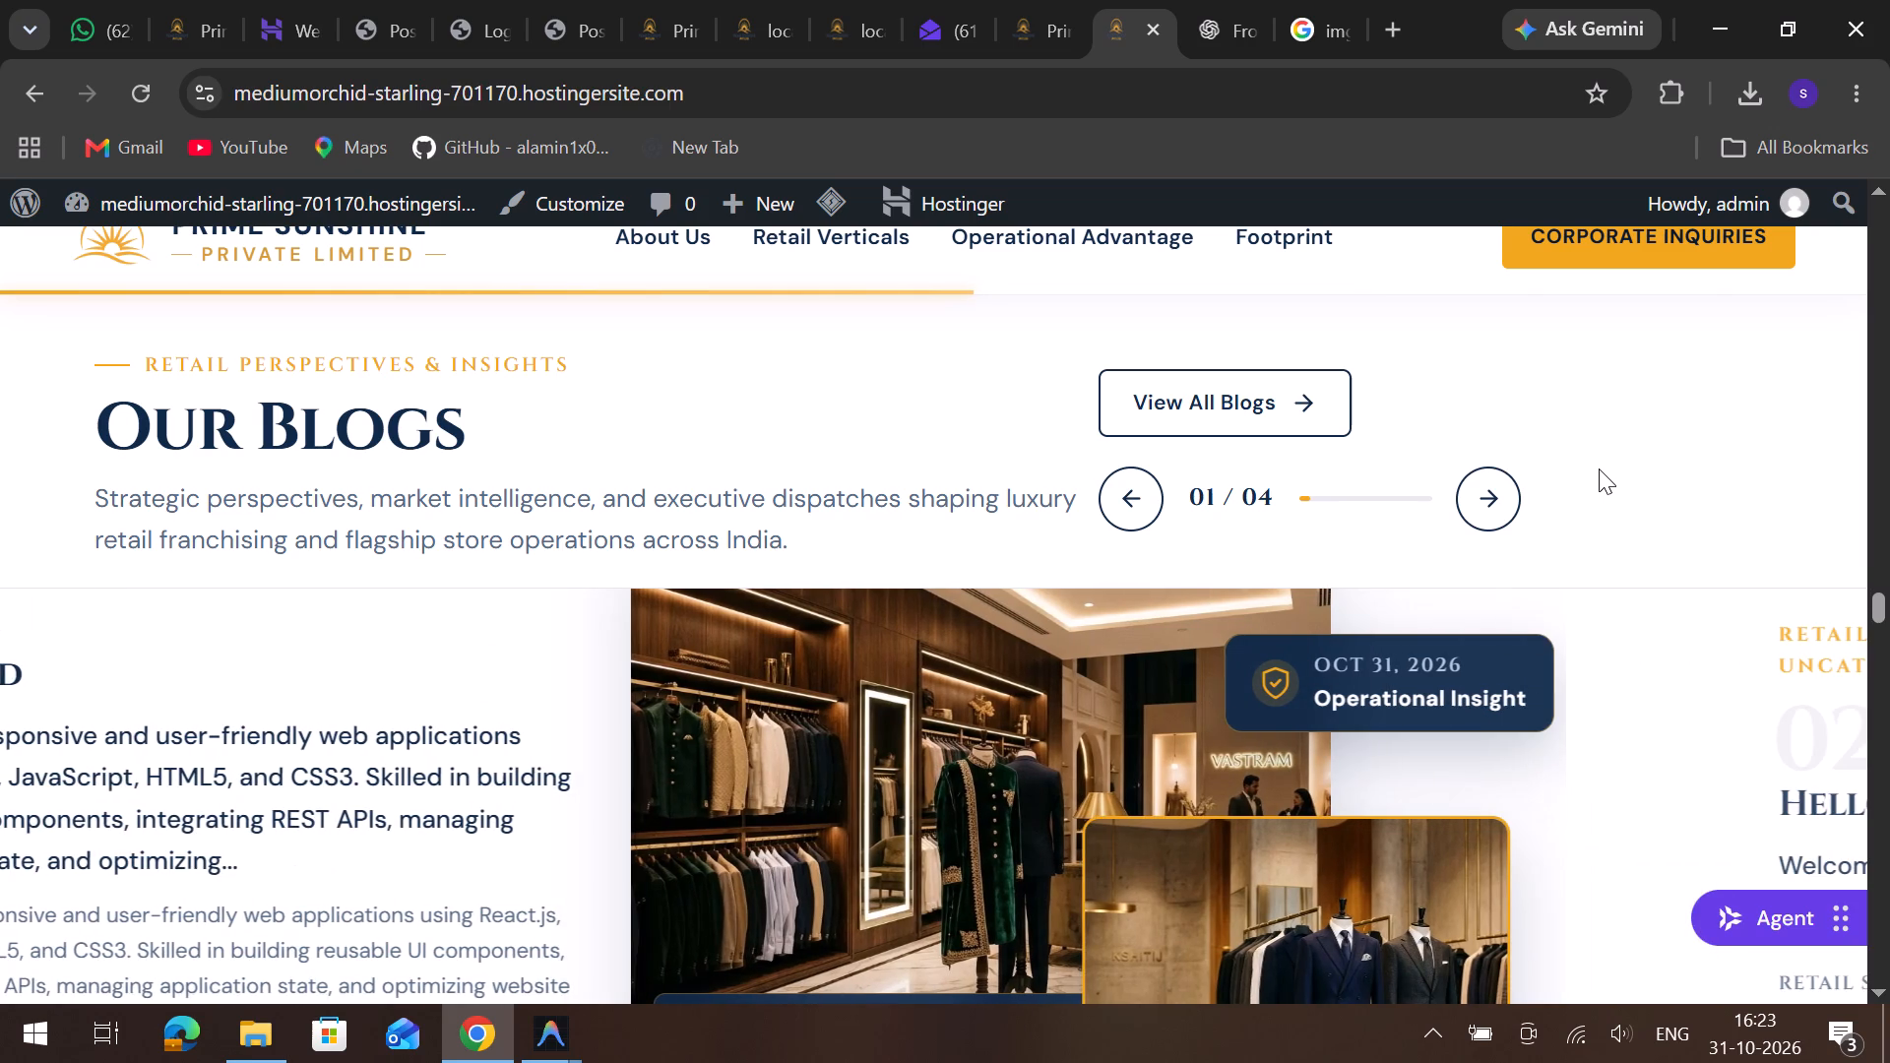
scroll(1599, 469, down, 3)
scroll(1599, 469, up, 1)
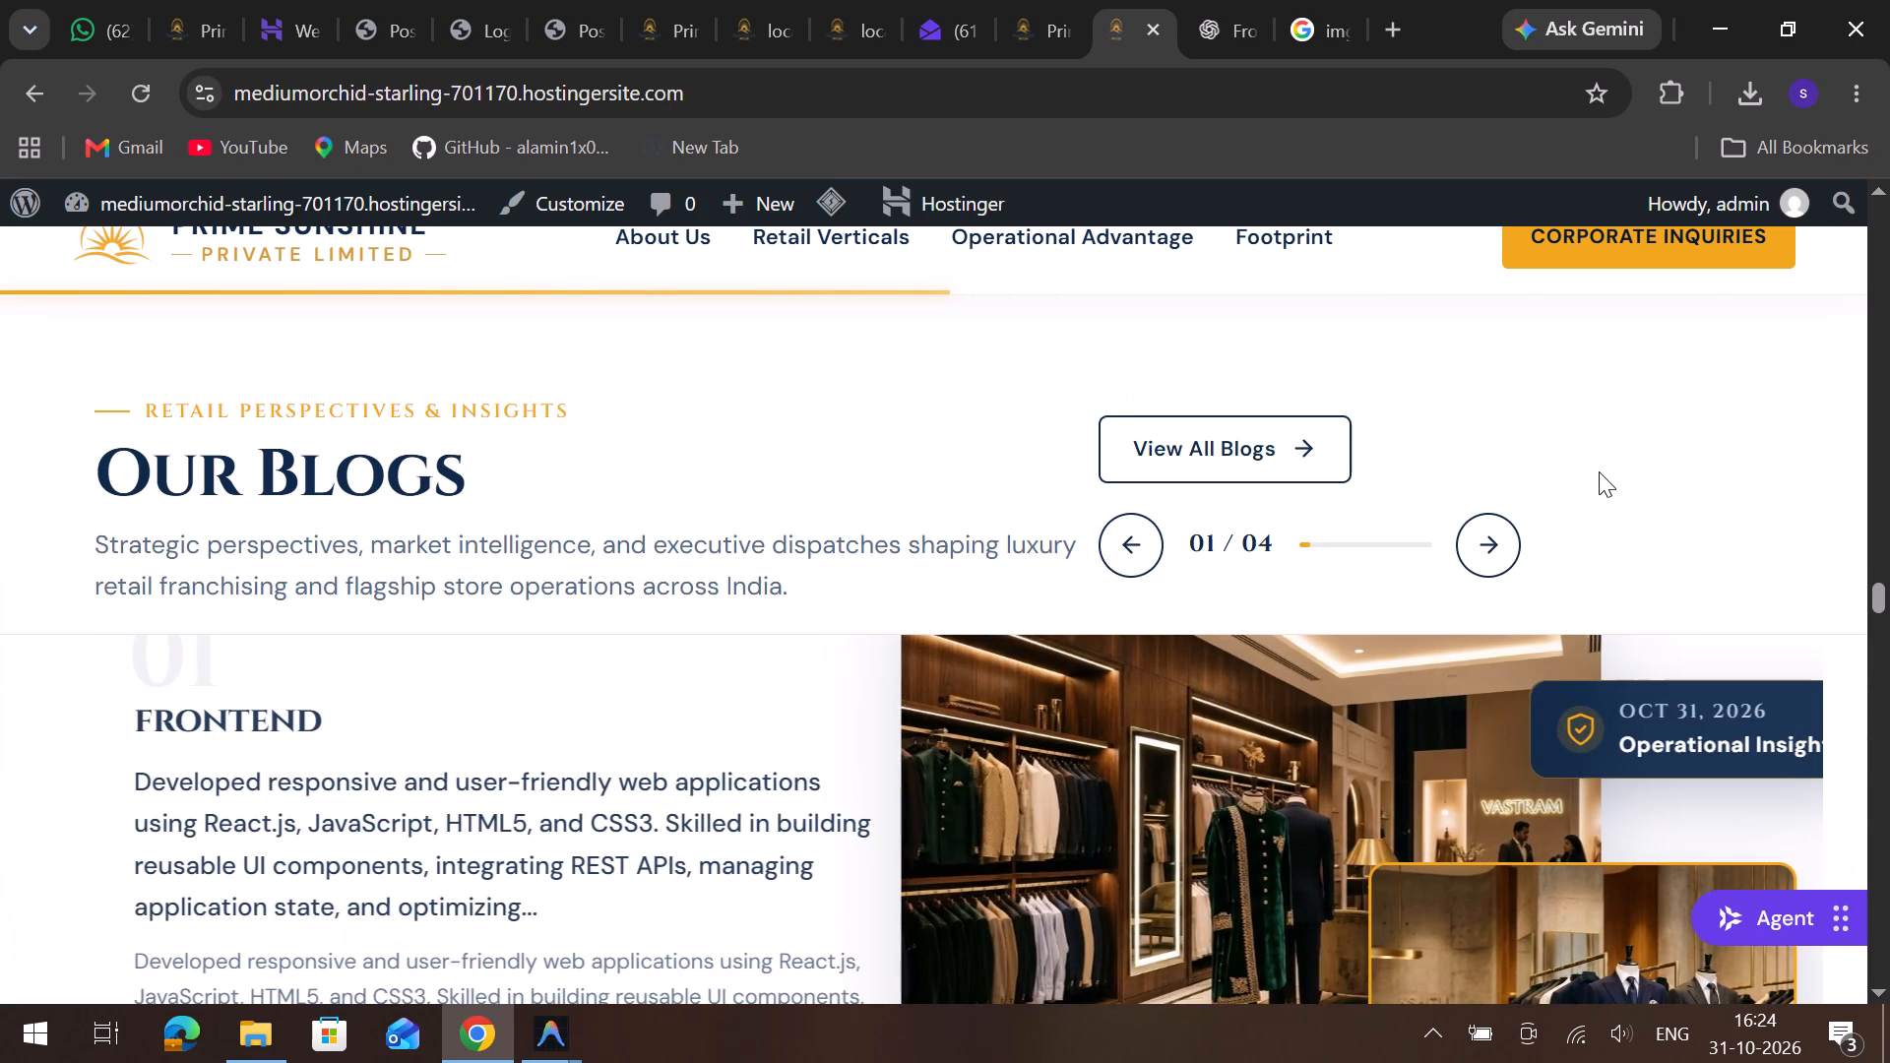
scroll(1599, 471, up, 1)
scroll(1599, 471, down, 1)
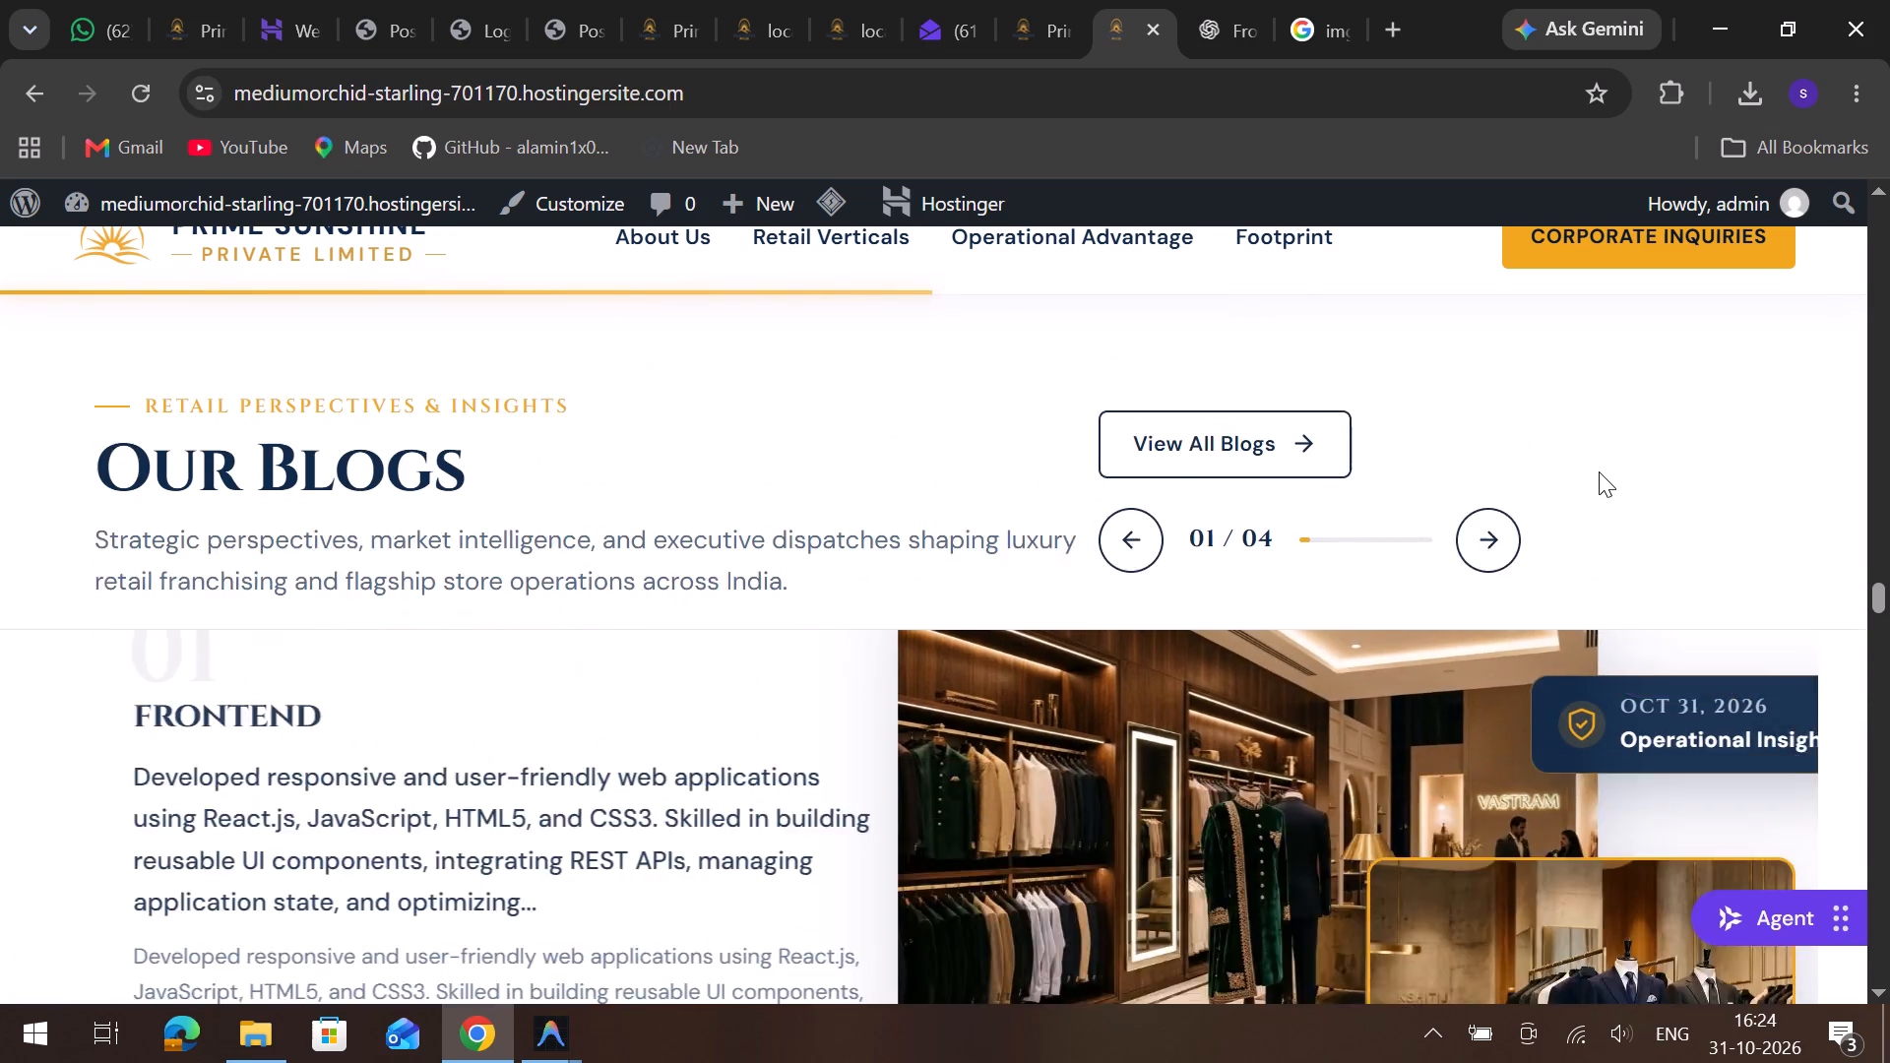
scroll(1599, 471, up, 2)
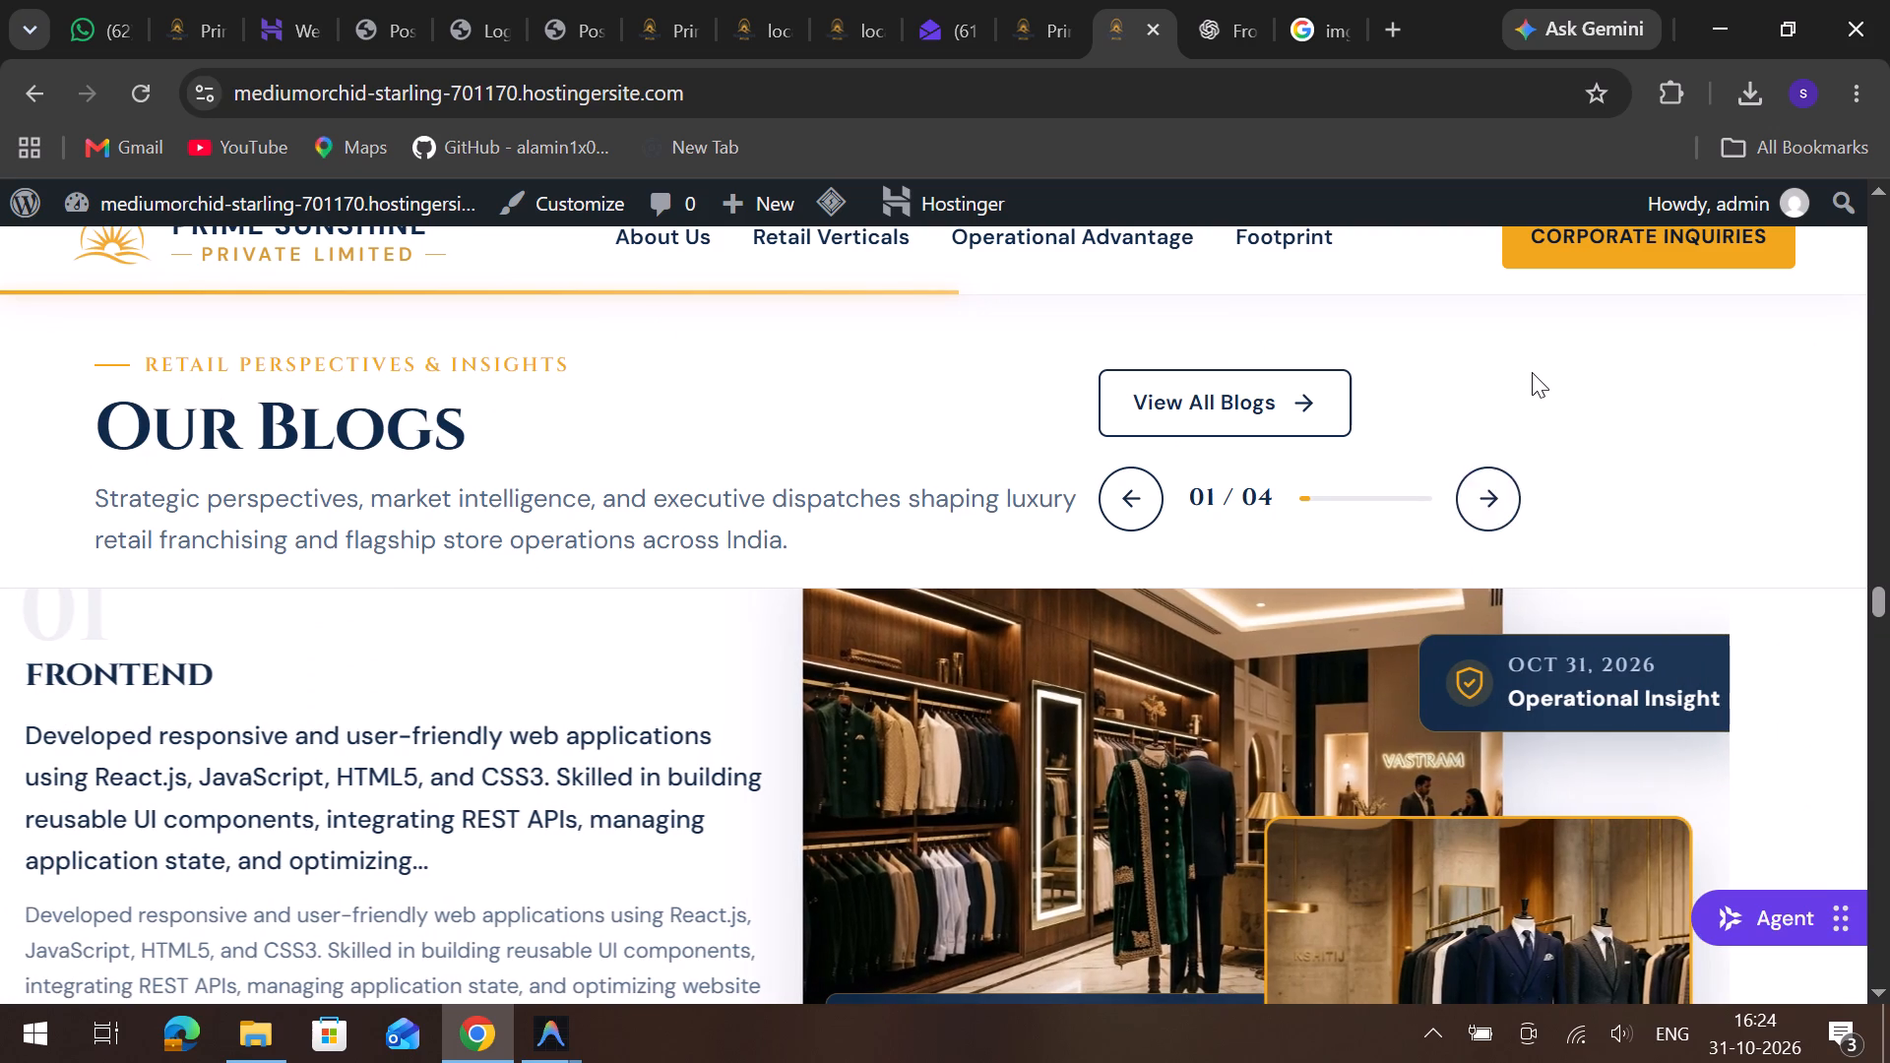
scroll(1532, 372, up, 1)
scroll(1532, 372, down, 1)
scroll(1532, 372, up, 1)
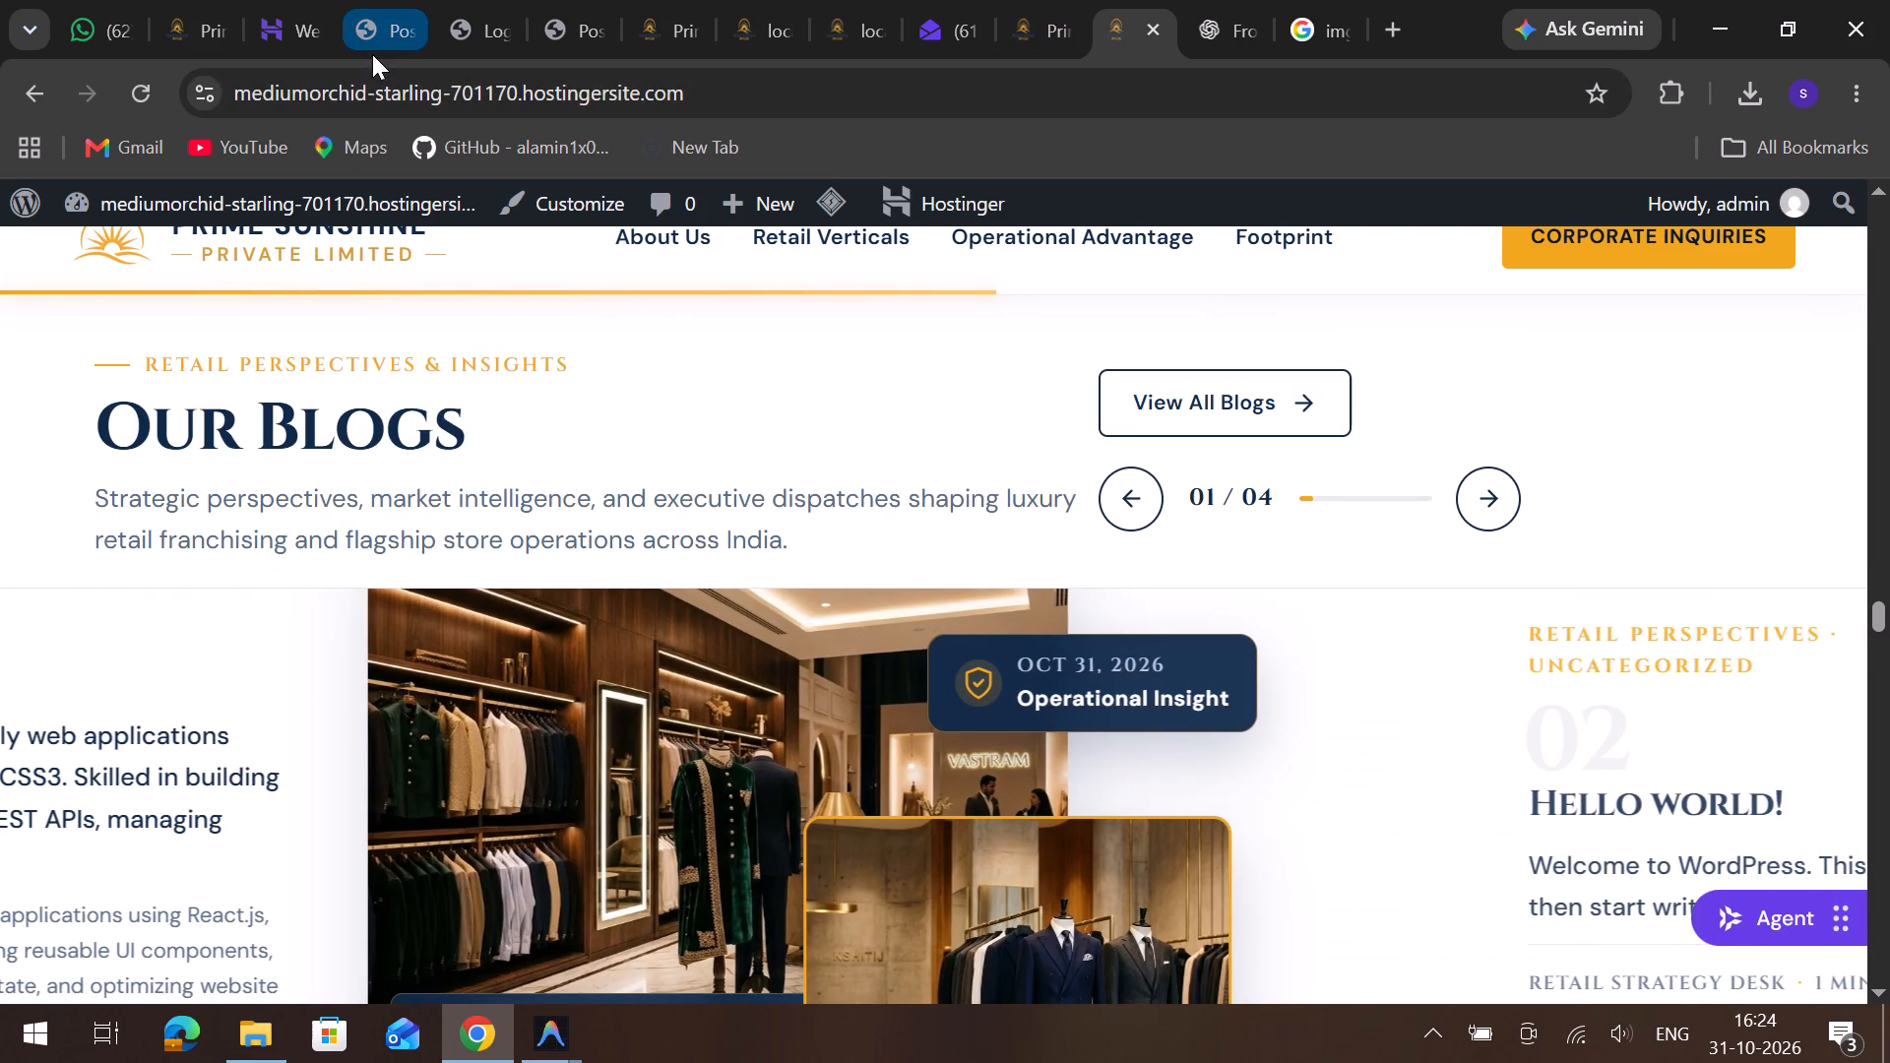
Use Quick Edit in the WordPress posts list to add the "frontend" post to the Festive Couture category and update it.
click(368, 42)
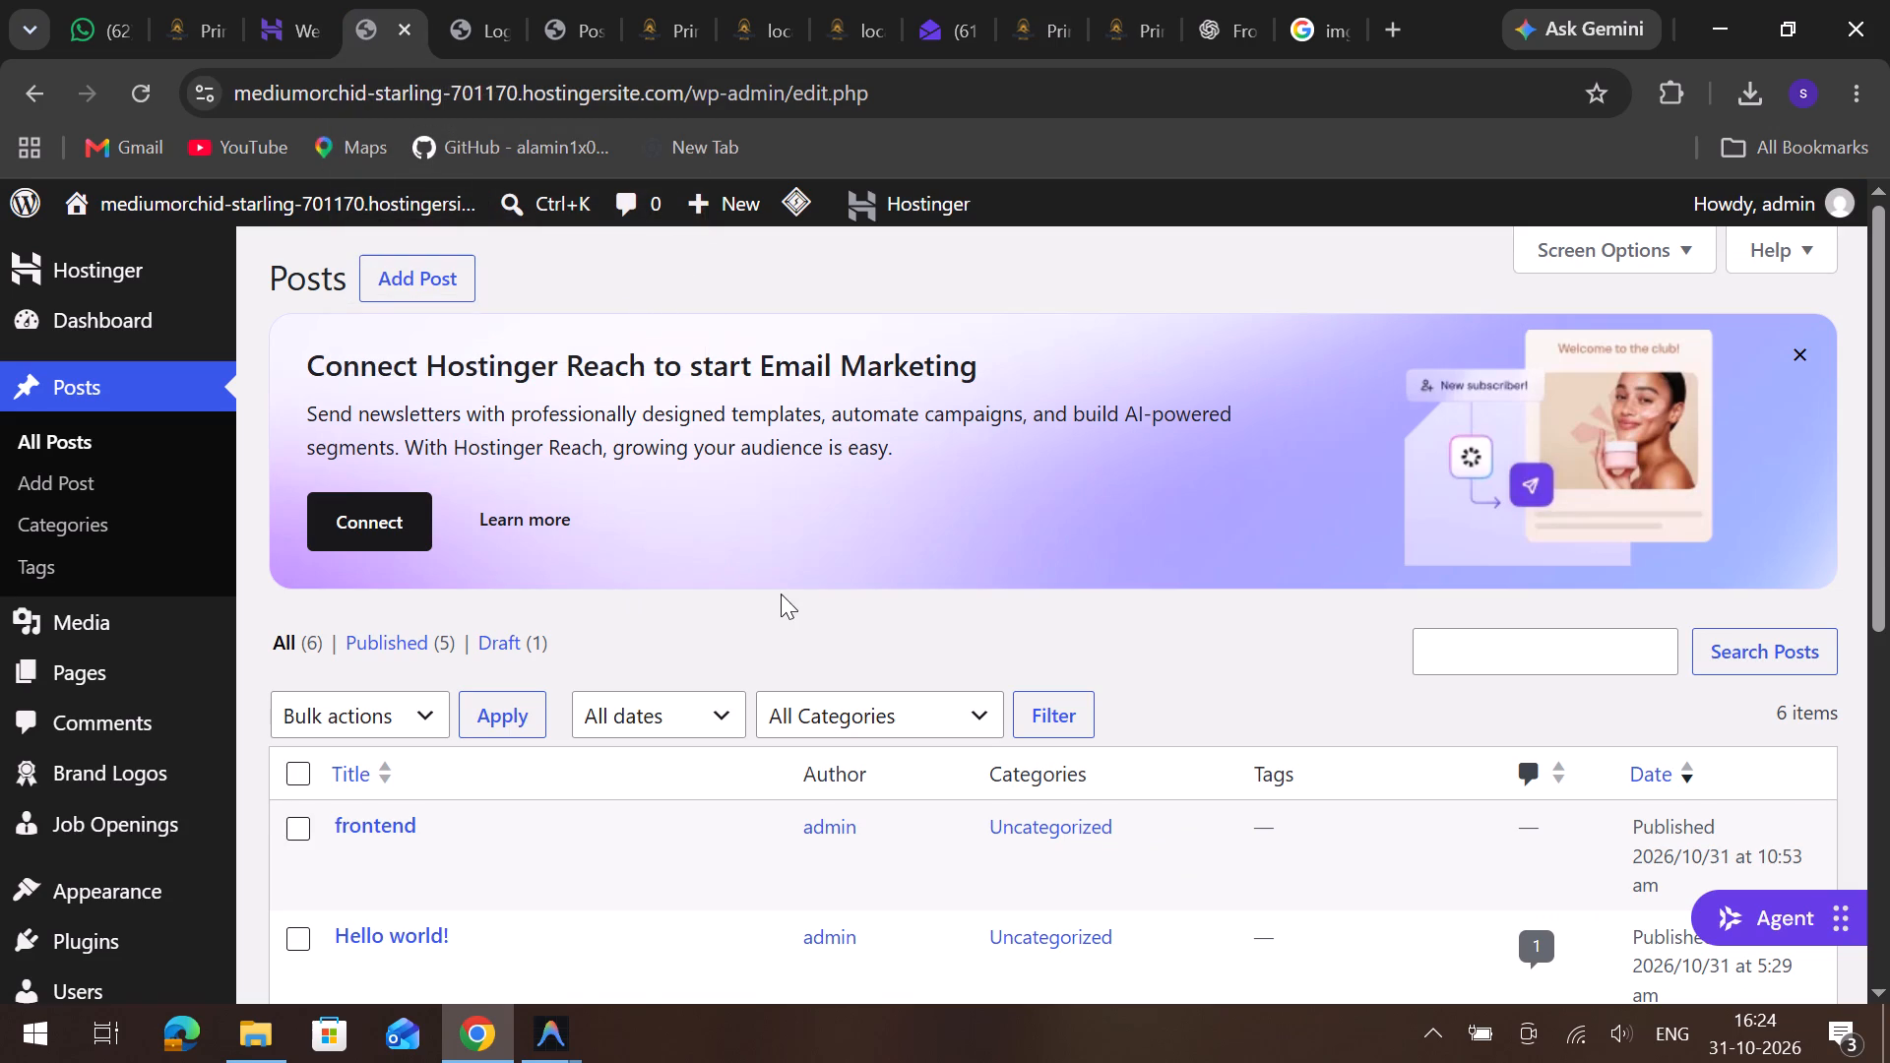
scroll(781, 594, down, 1)
scroll(781, 594, up, 1)
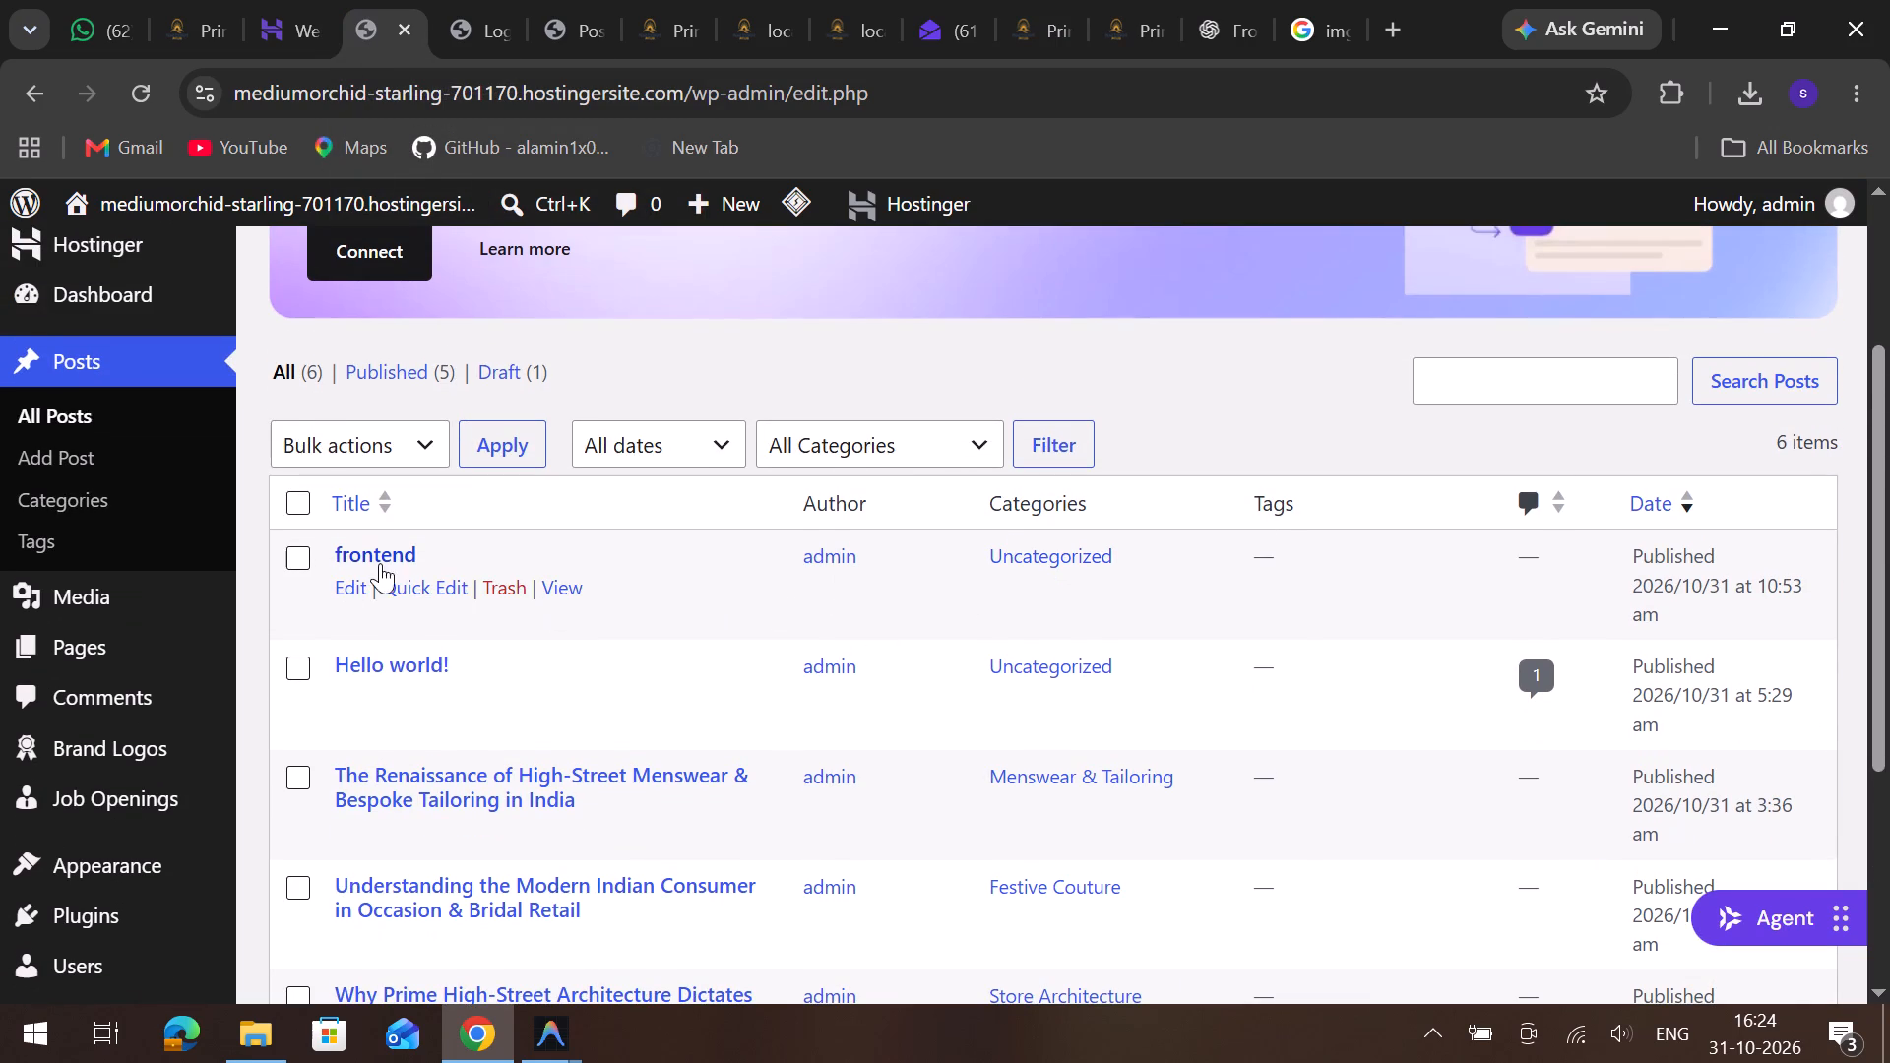
click(413, 585)
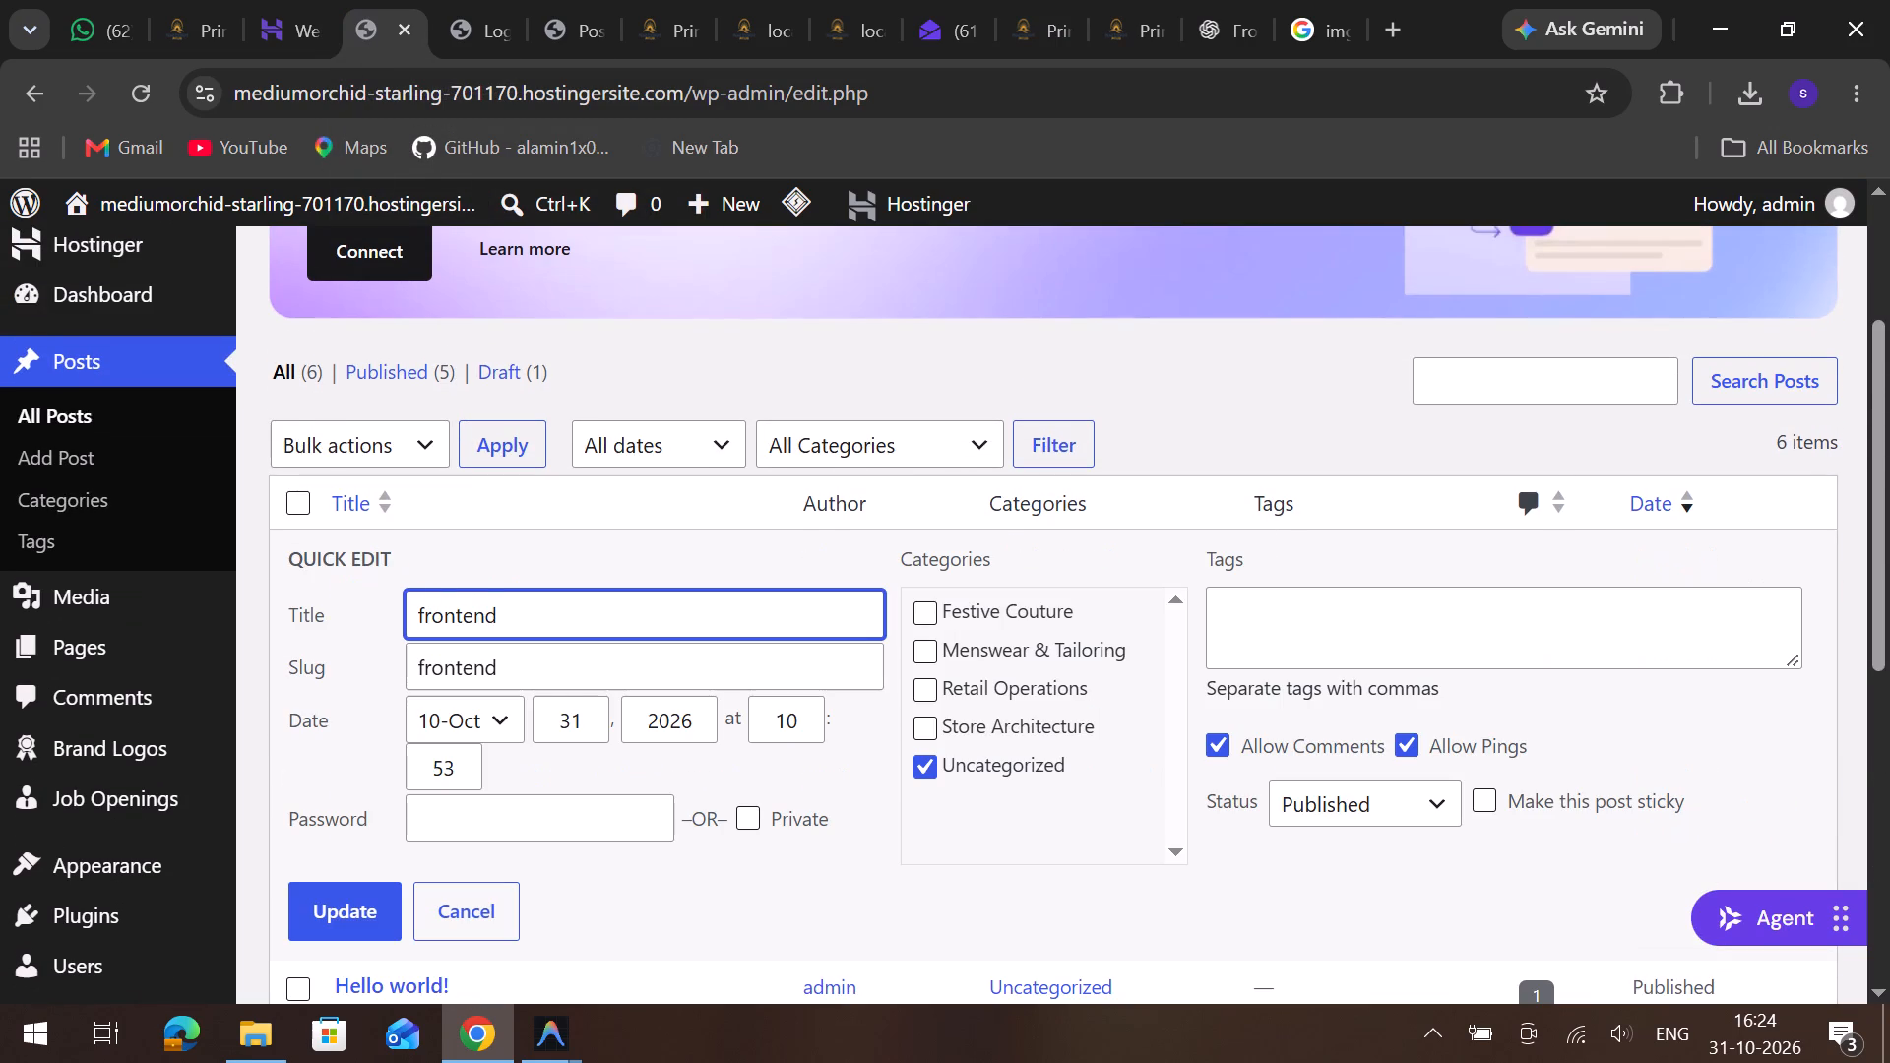
scroll(674, 830, down, 1)
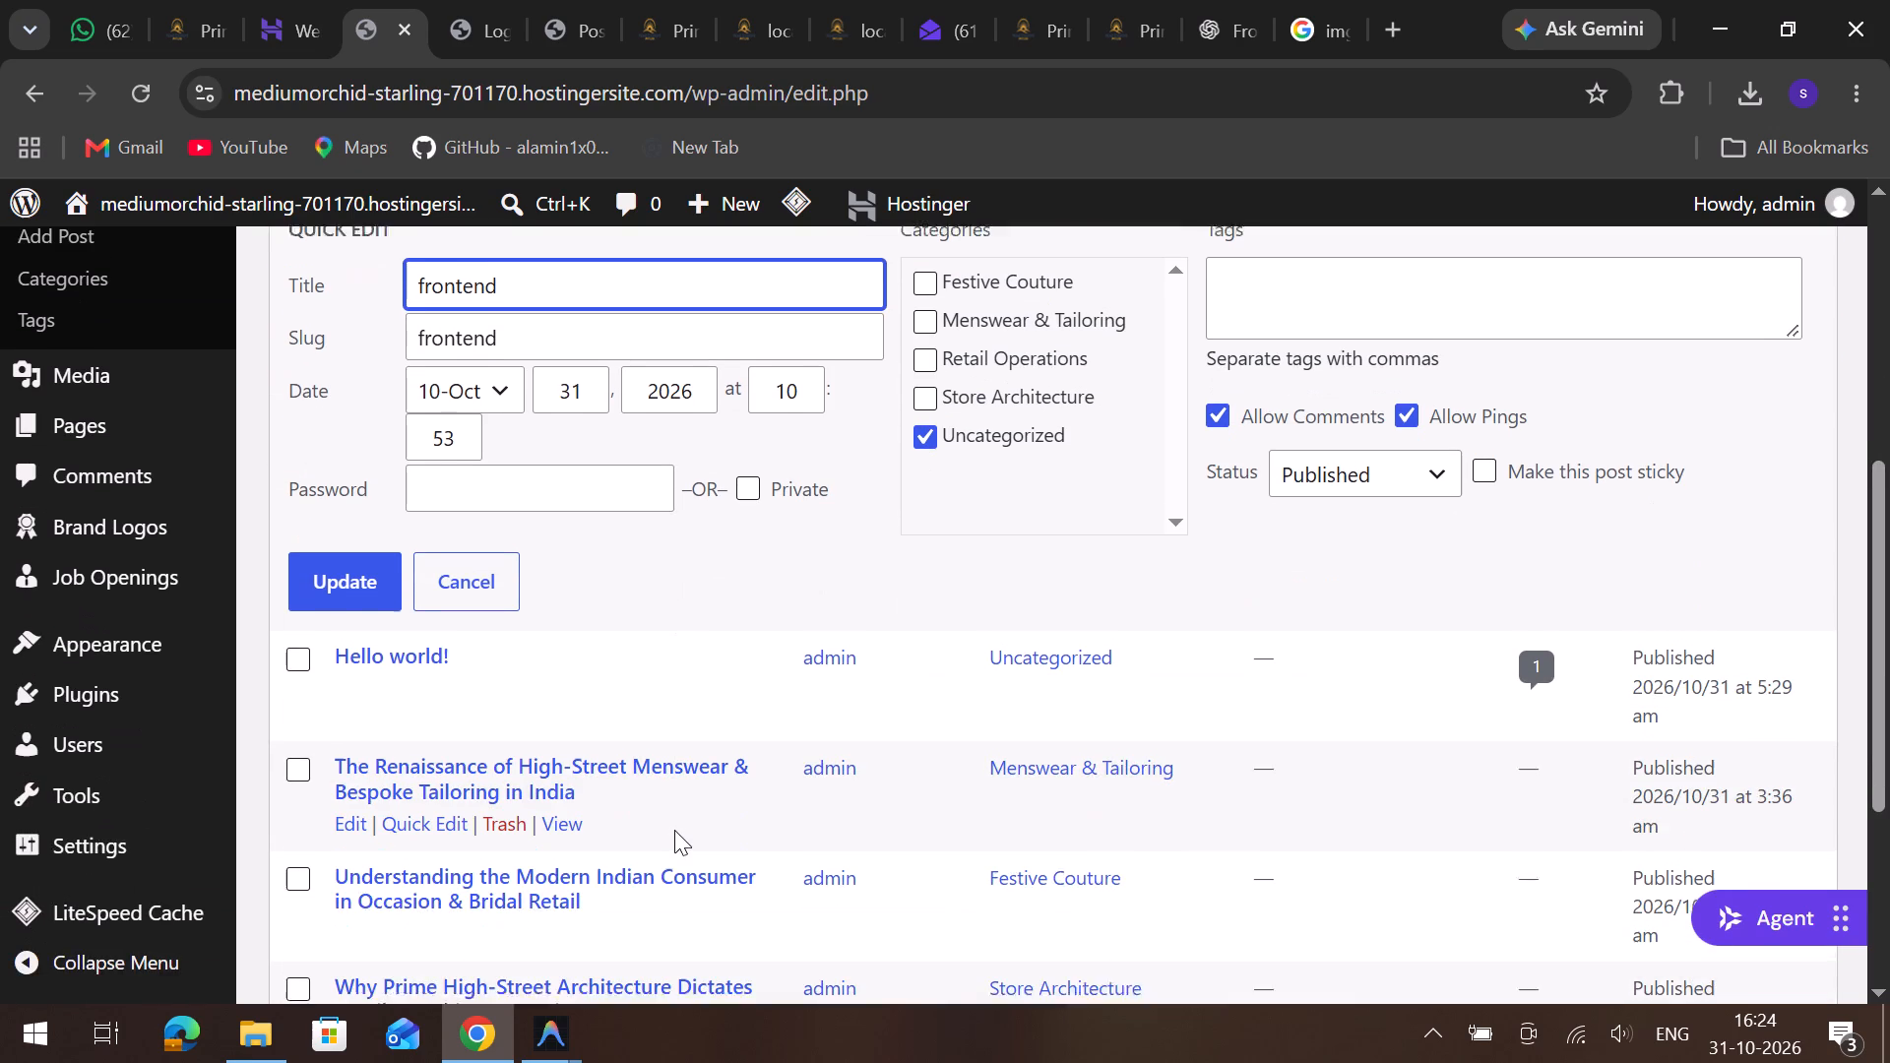
scroll(674, 830, up, 1)
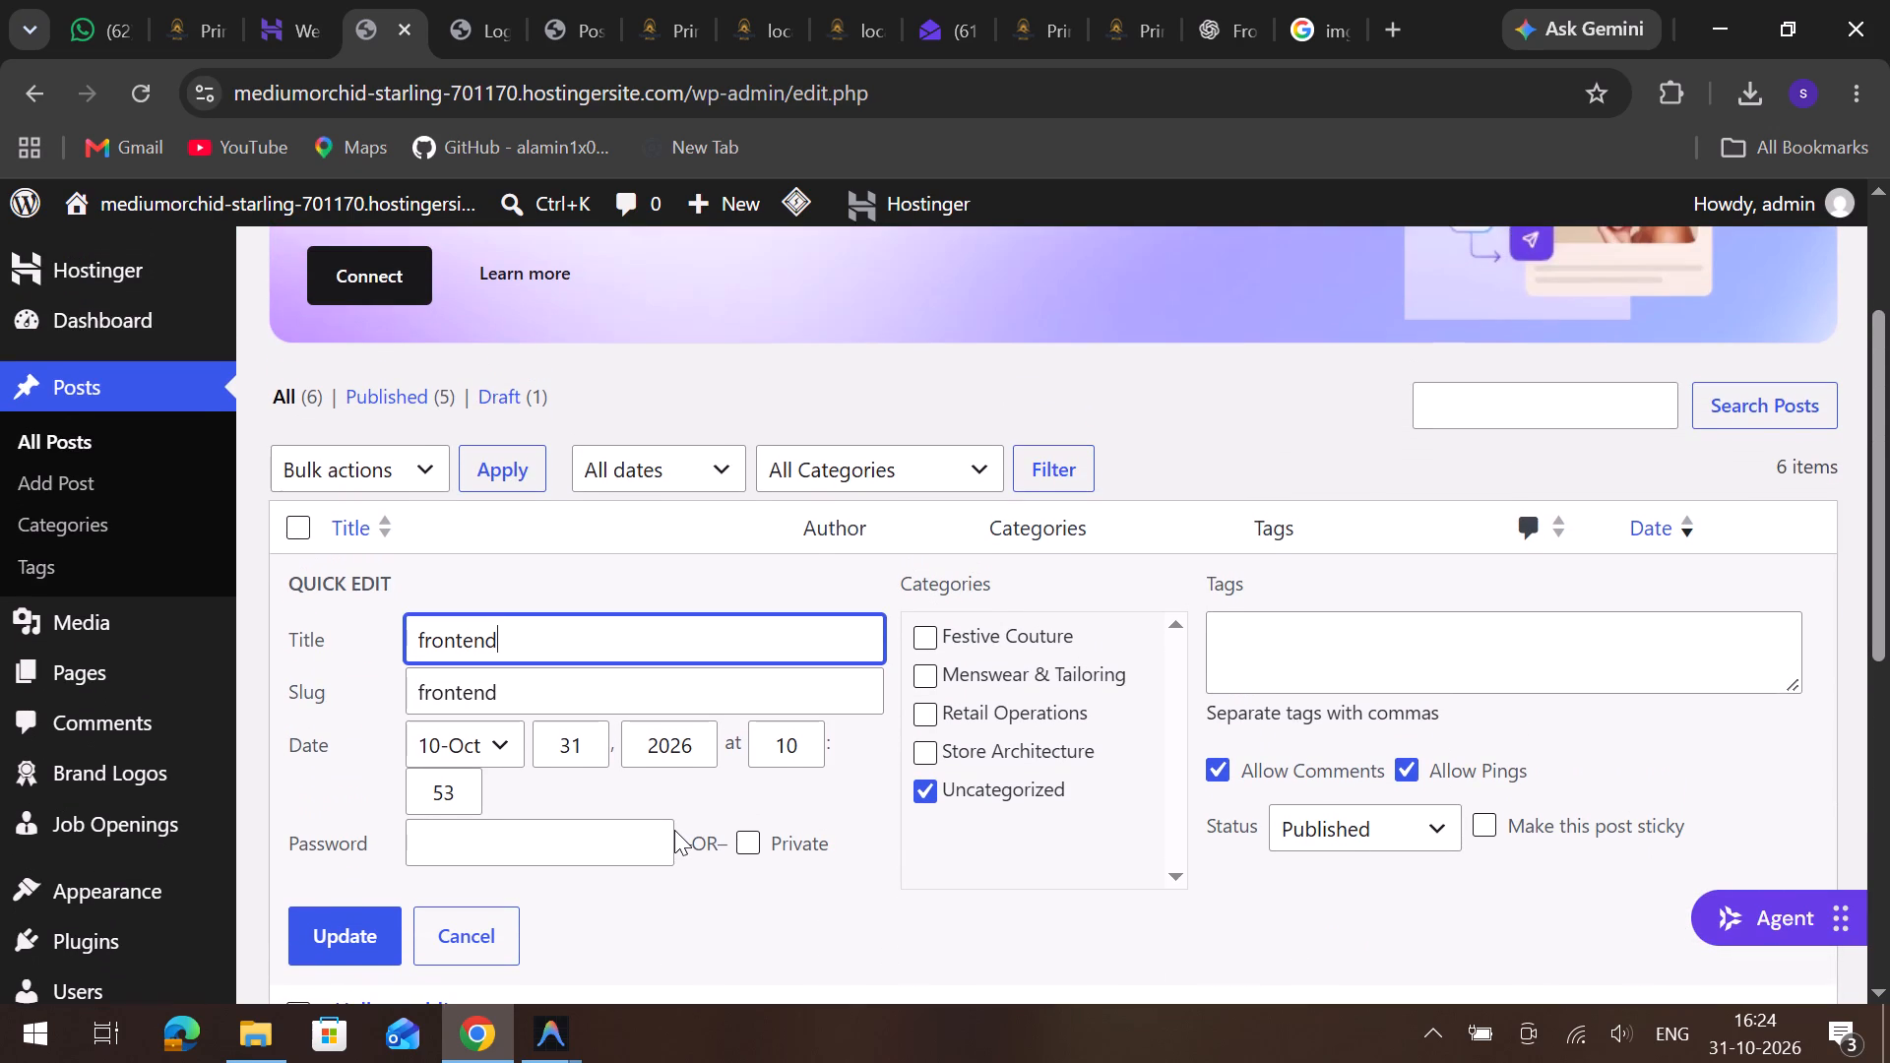
click(921, 637)
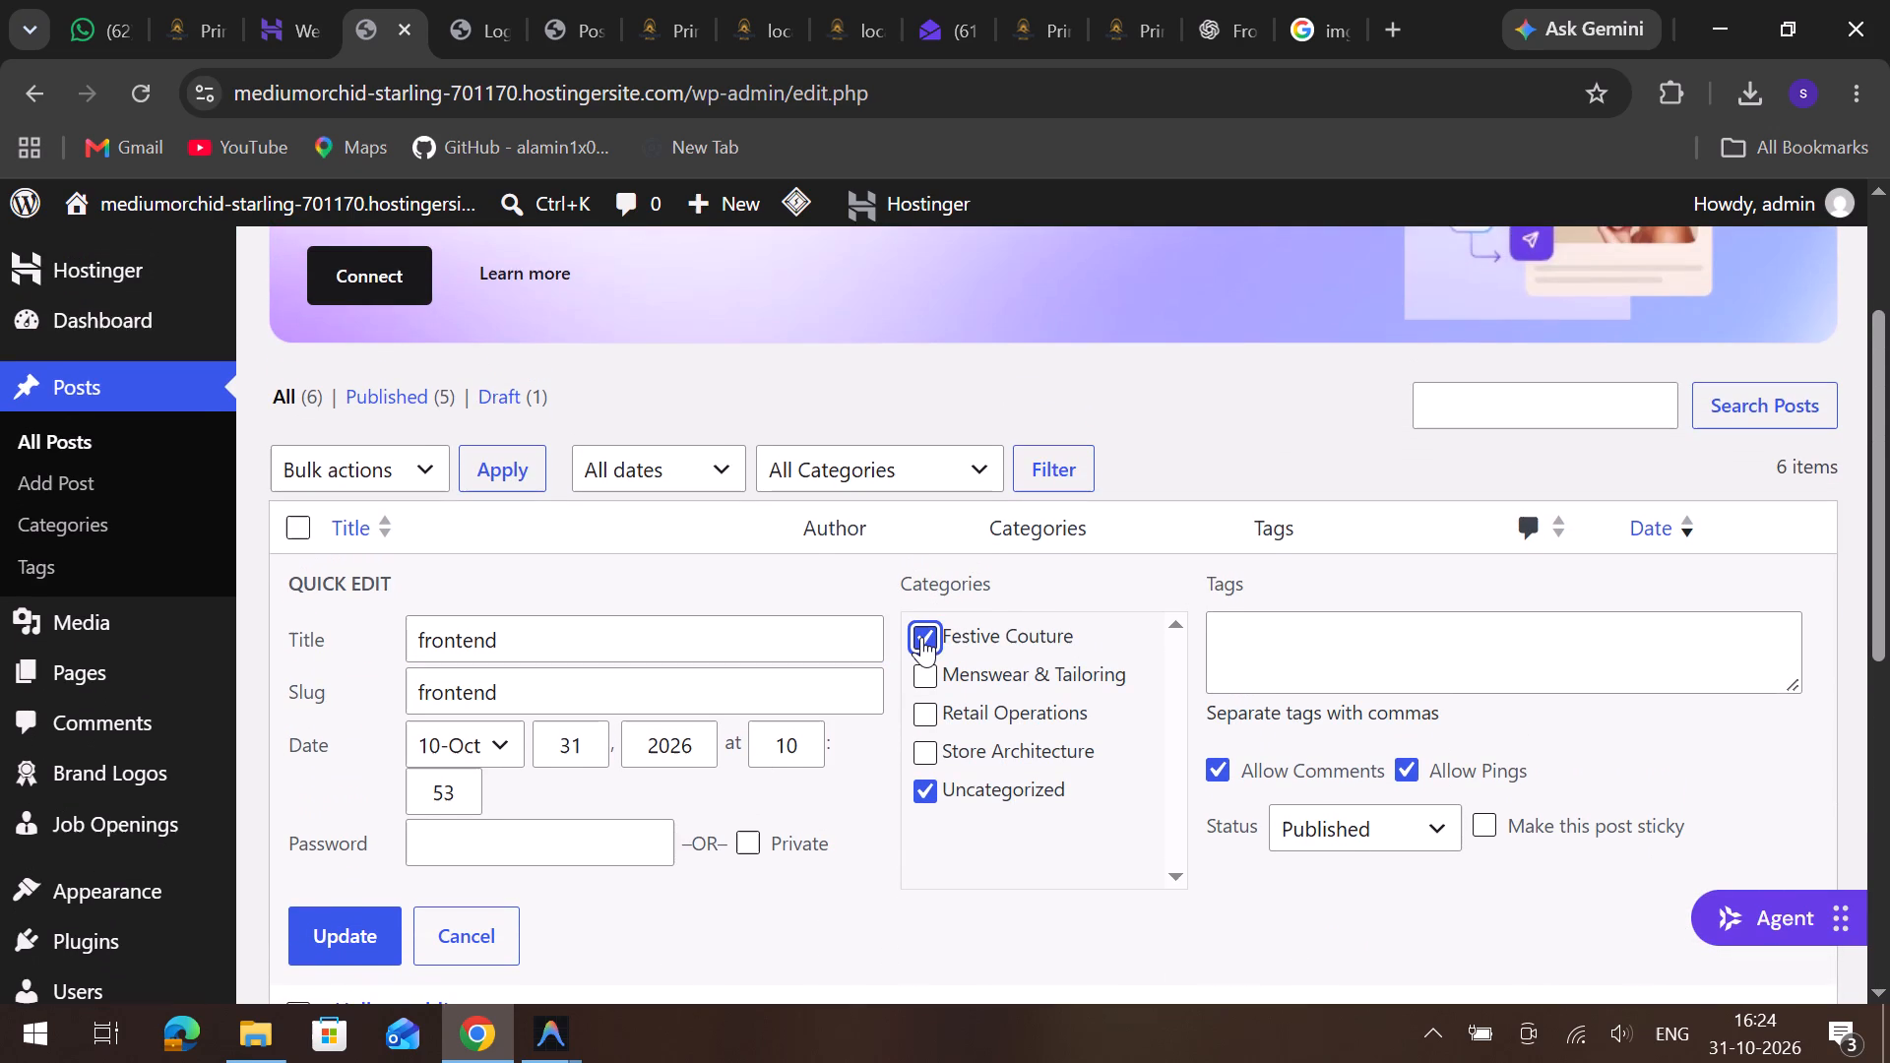
click(363, 932)
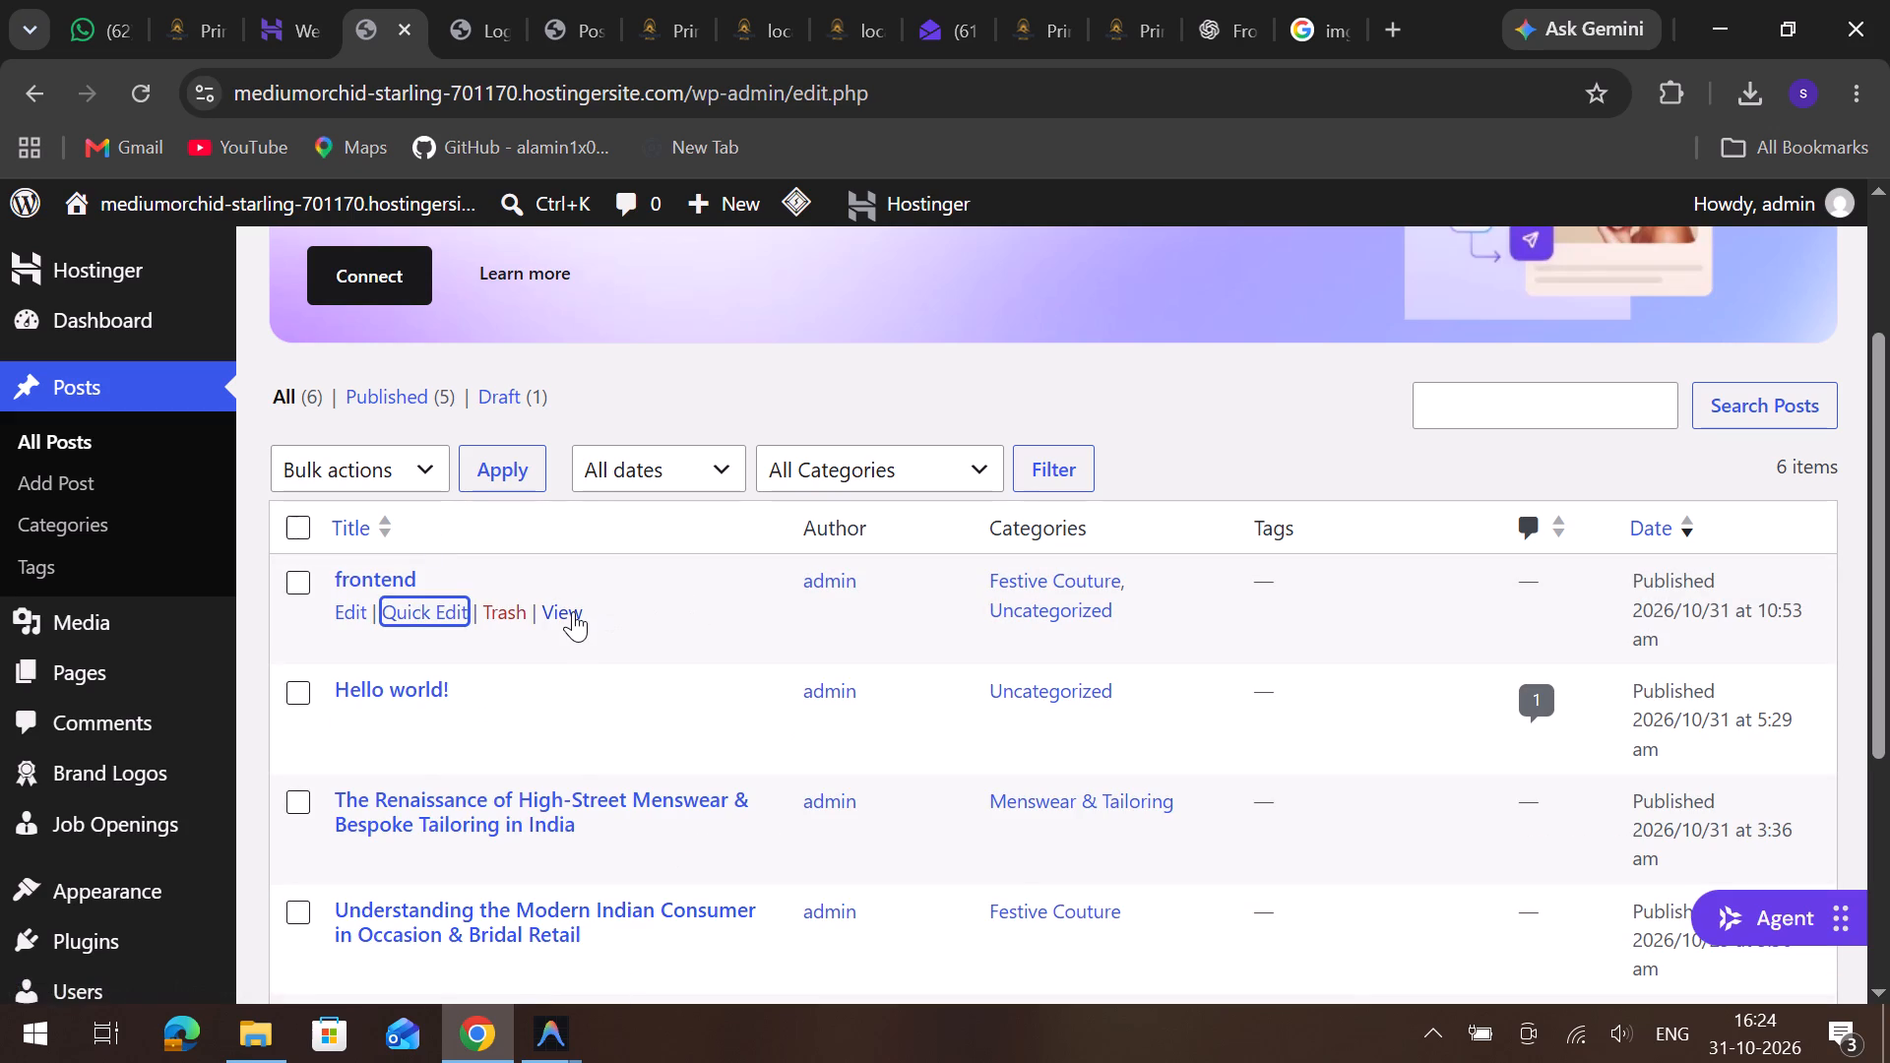
View the live "frontend" post page and check its category label, heading and image.
click(573, 611)
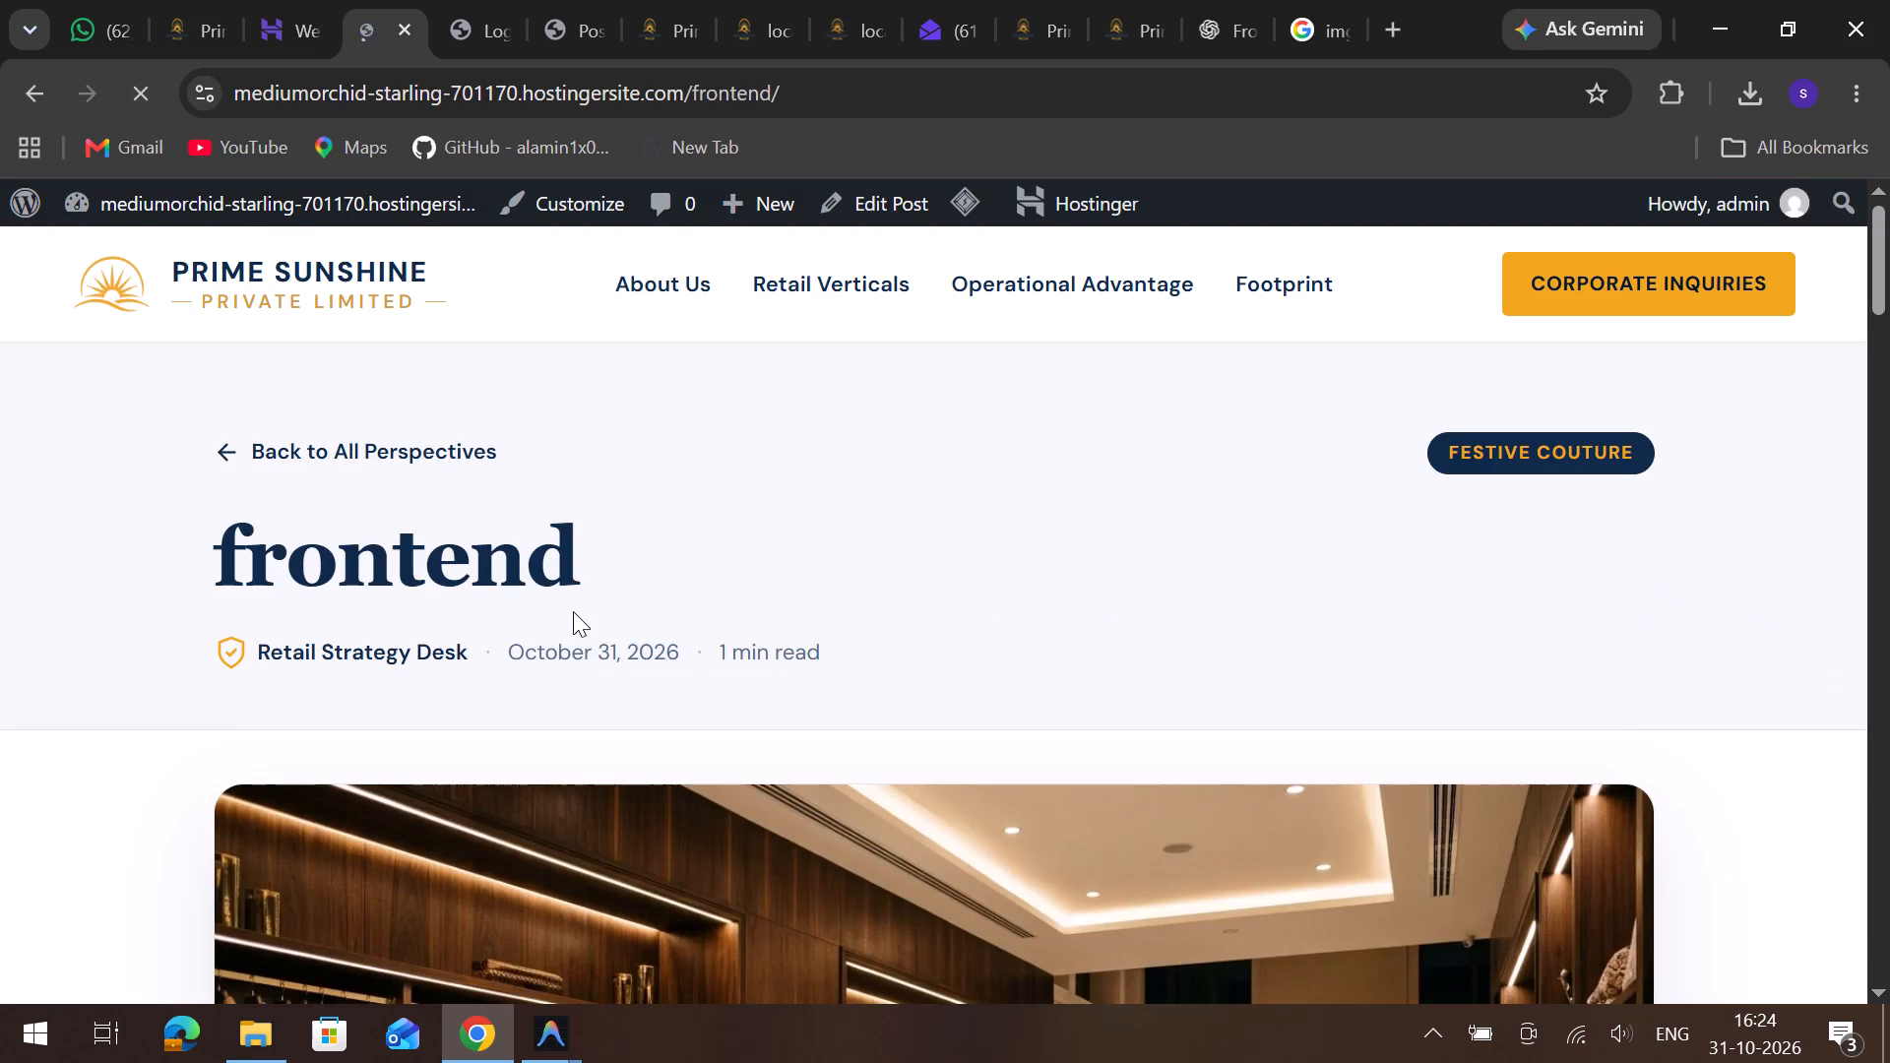
scroll(573, 611, down, 1)
scroll(573, 611, up, 2)
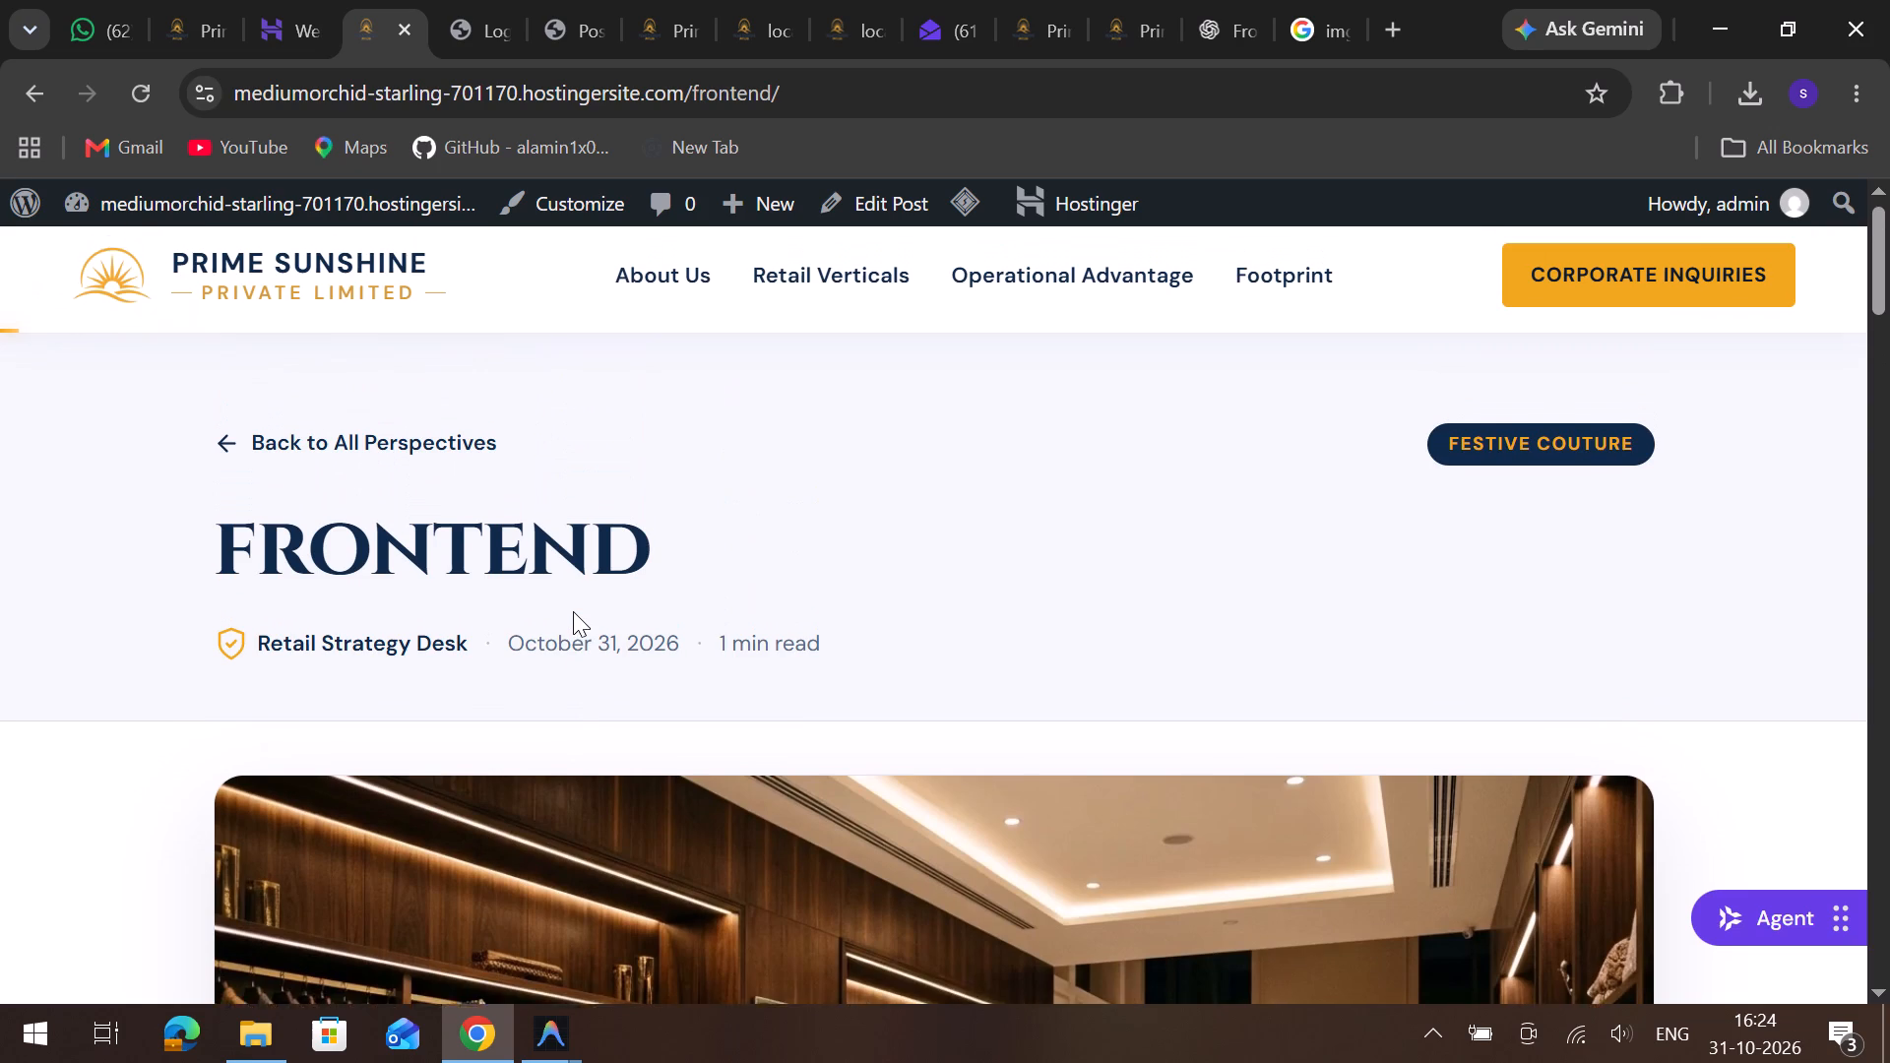
Return to the posts list, open "frontend" for editing, set the library picture "images" as its featured image, and save.
click(33, 93)
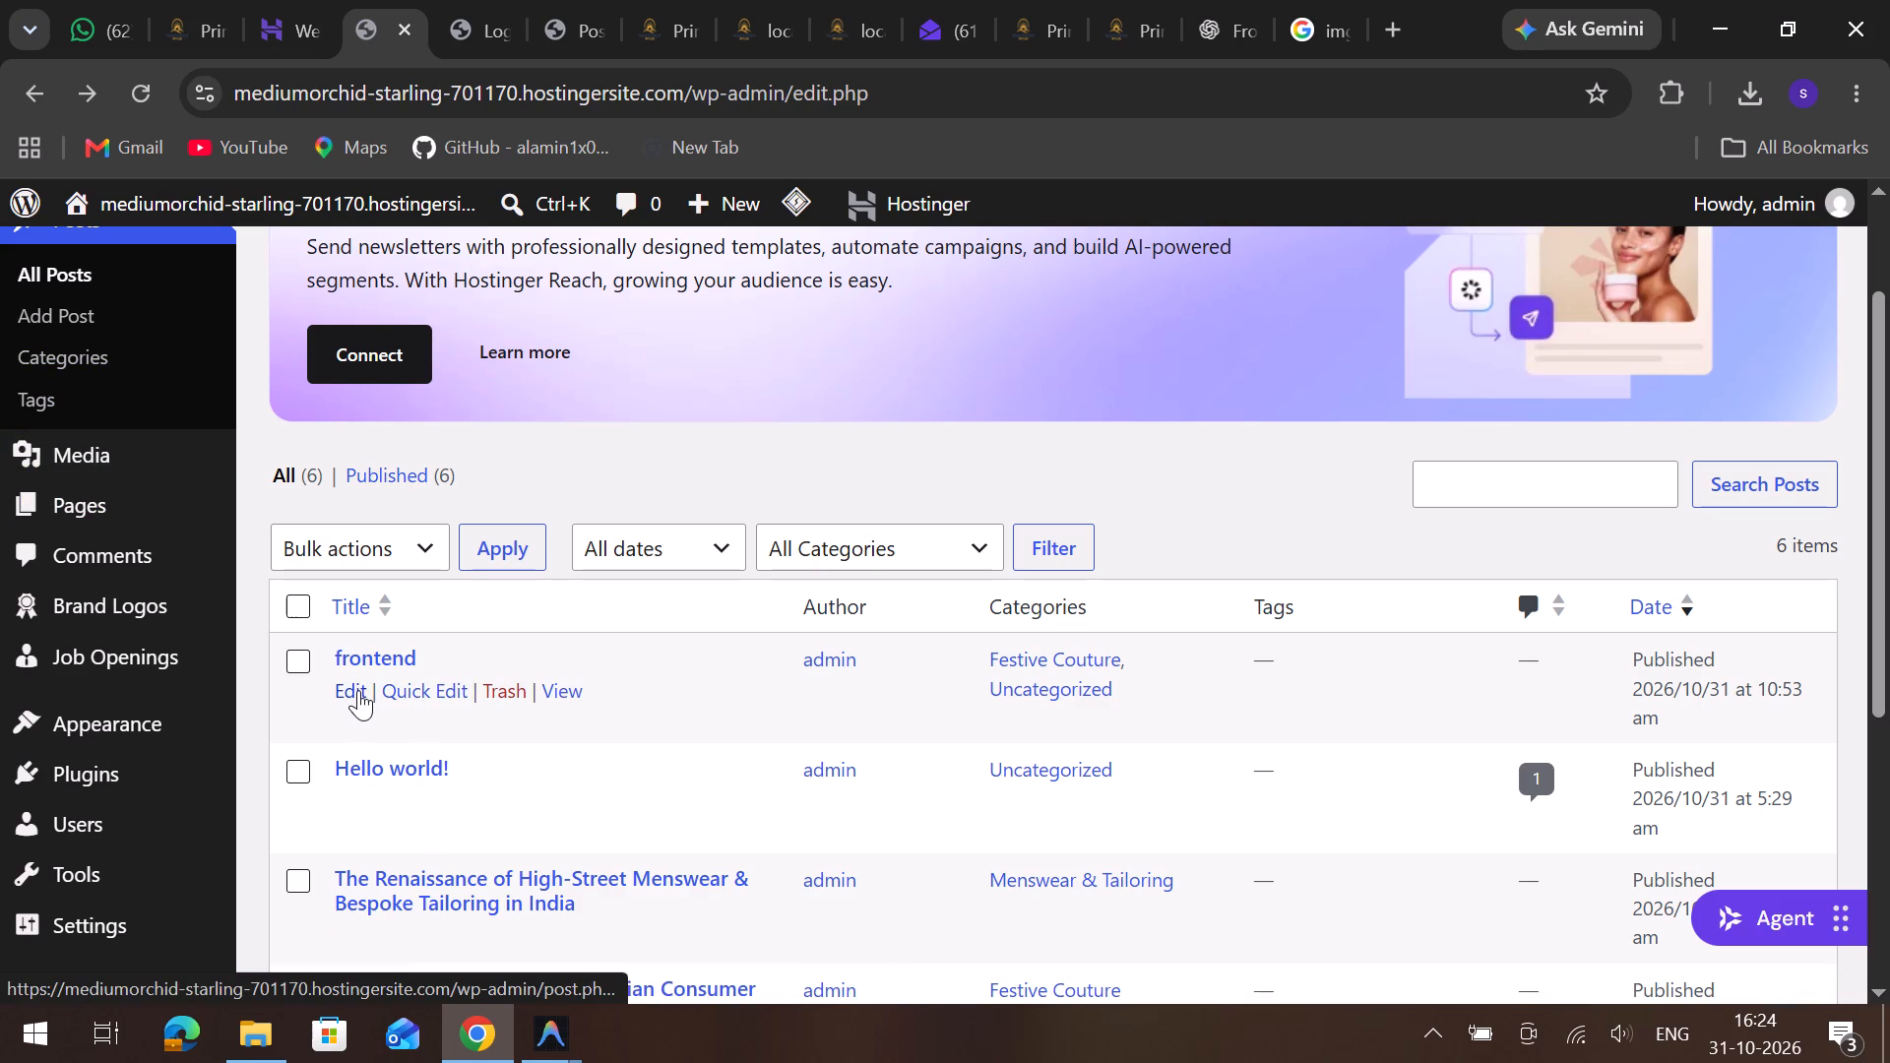
click(358, 690)
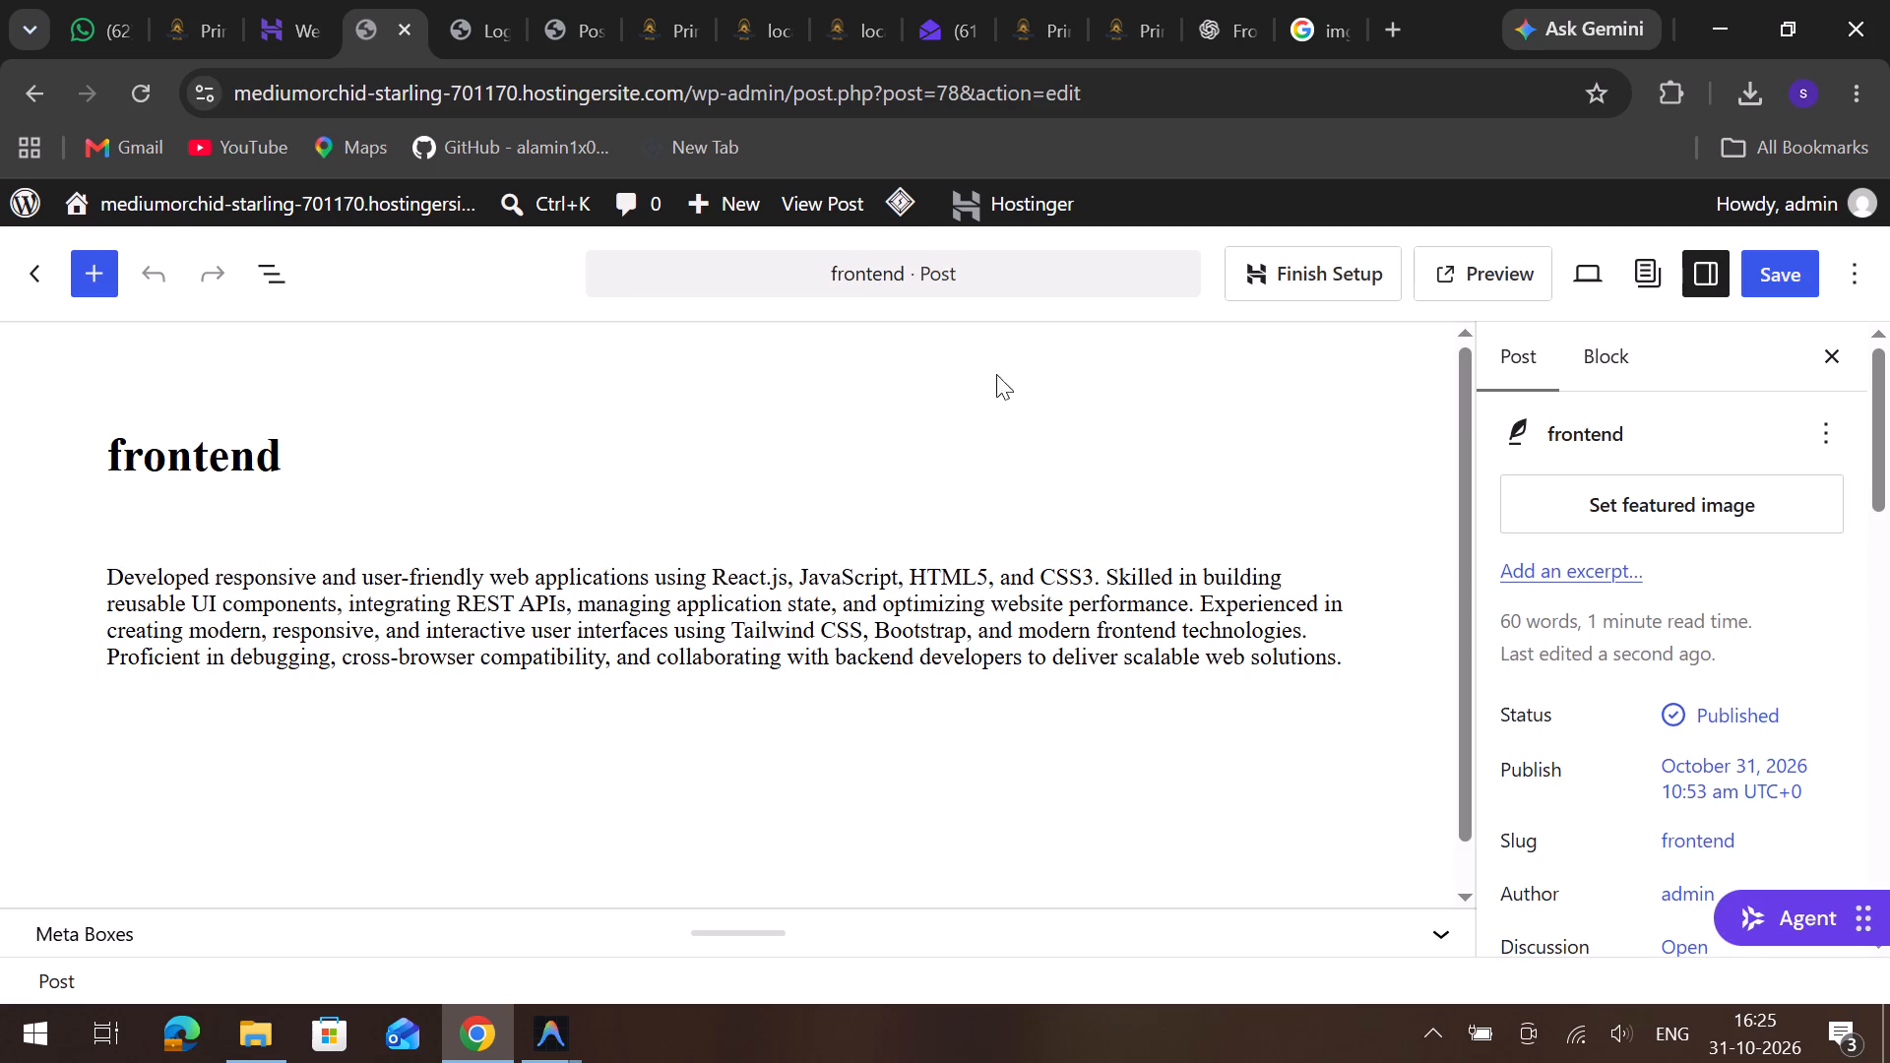
click(1628, 514)
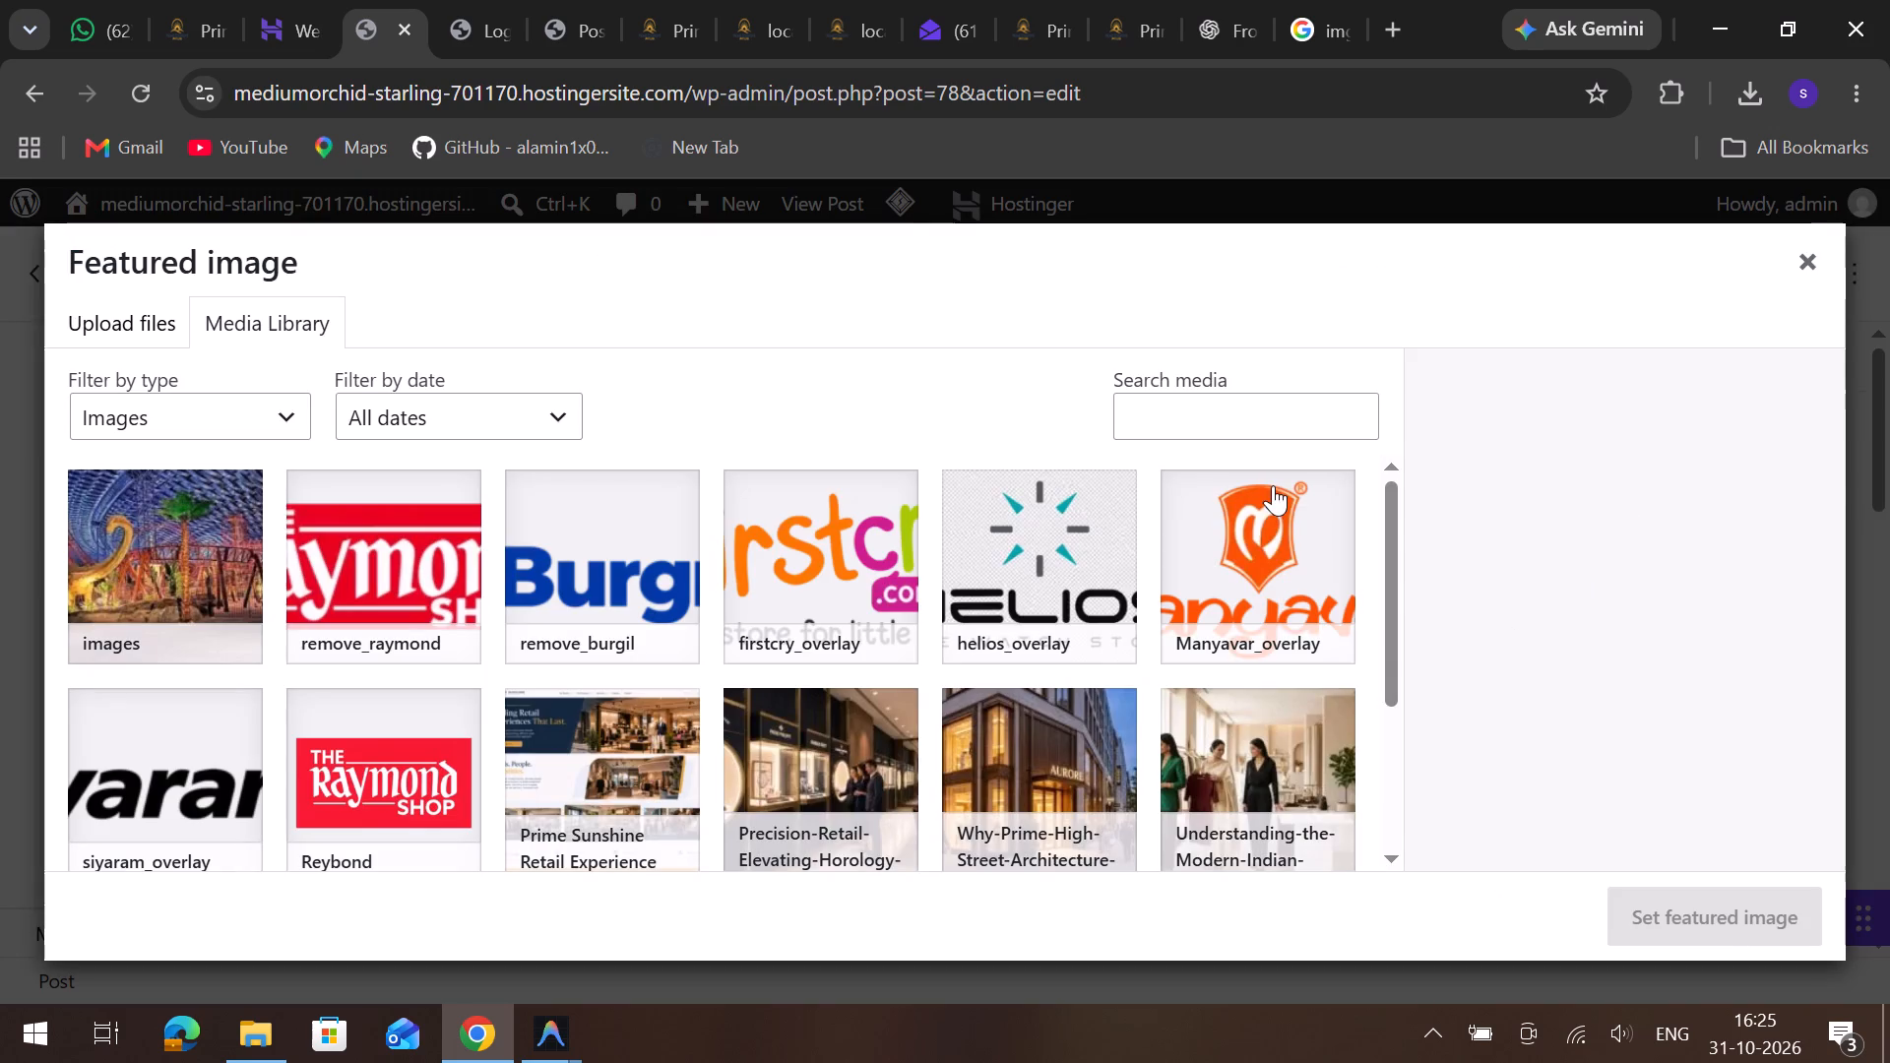
click(203, 529)
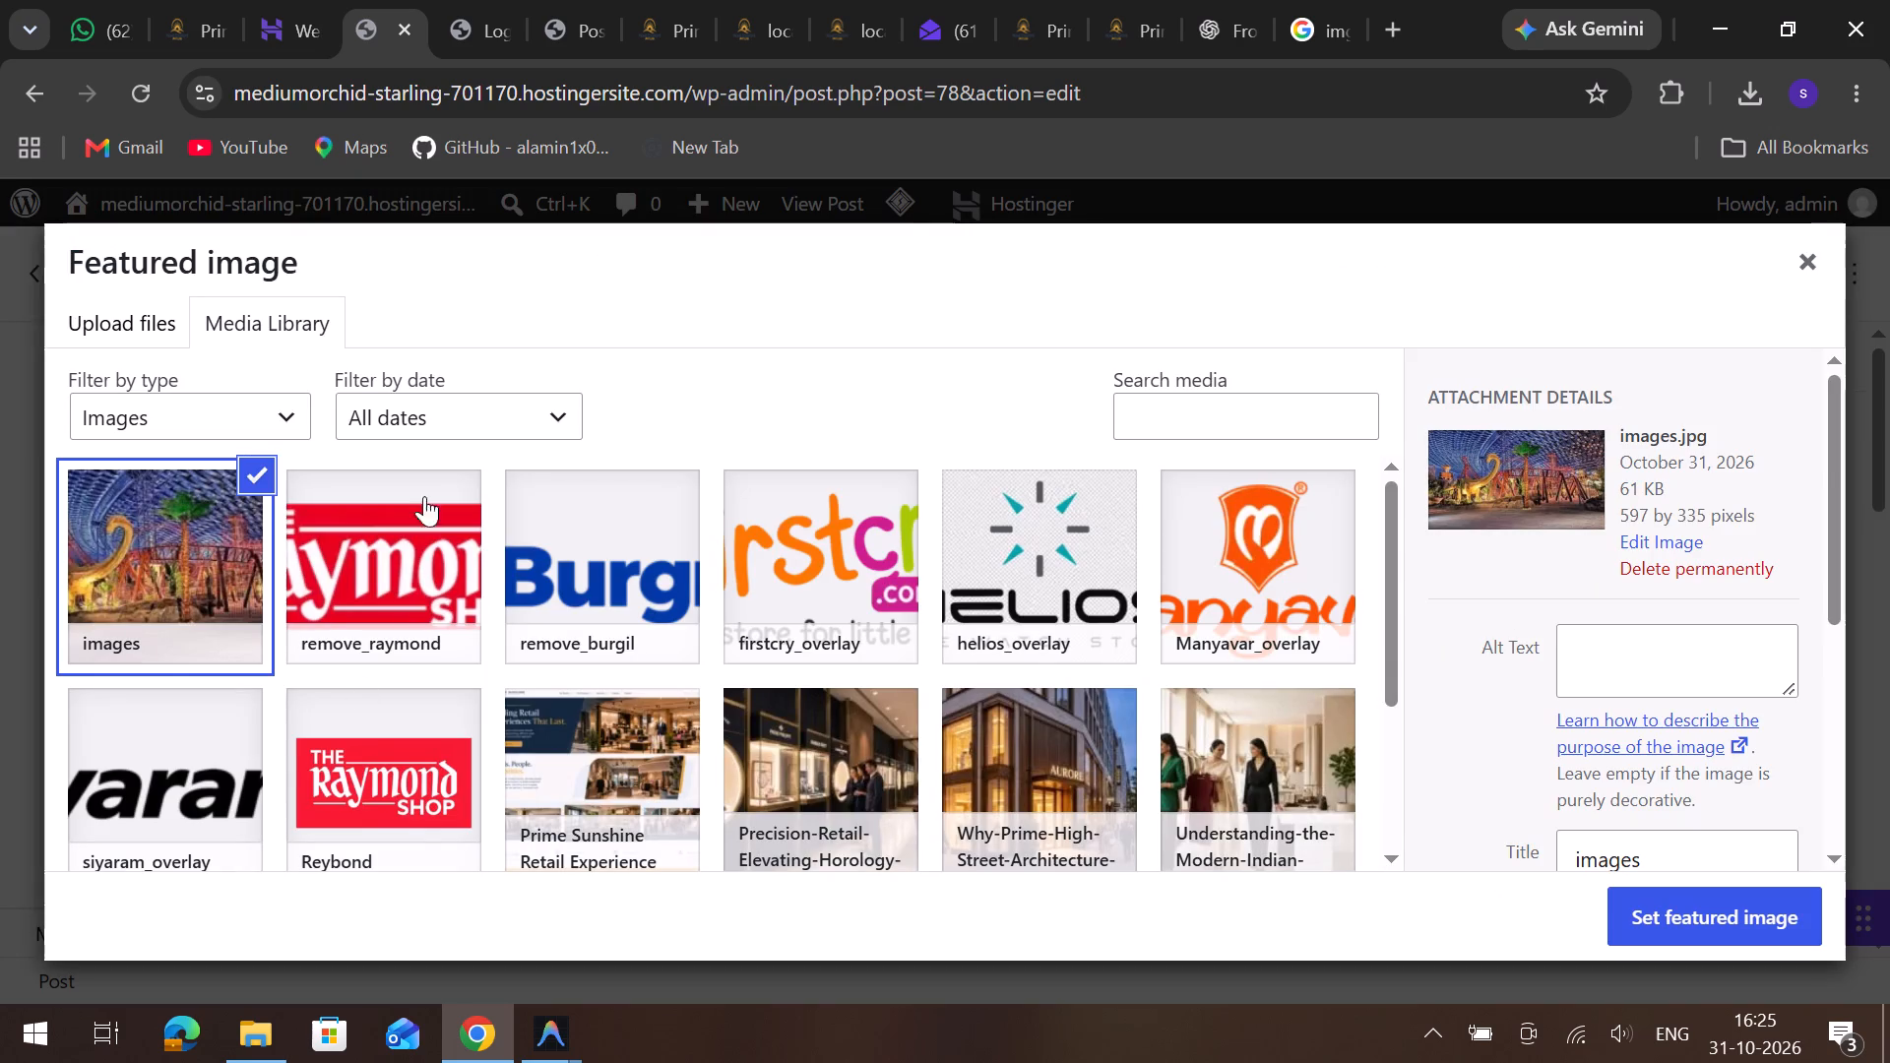
click(1691, 915)
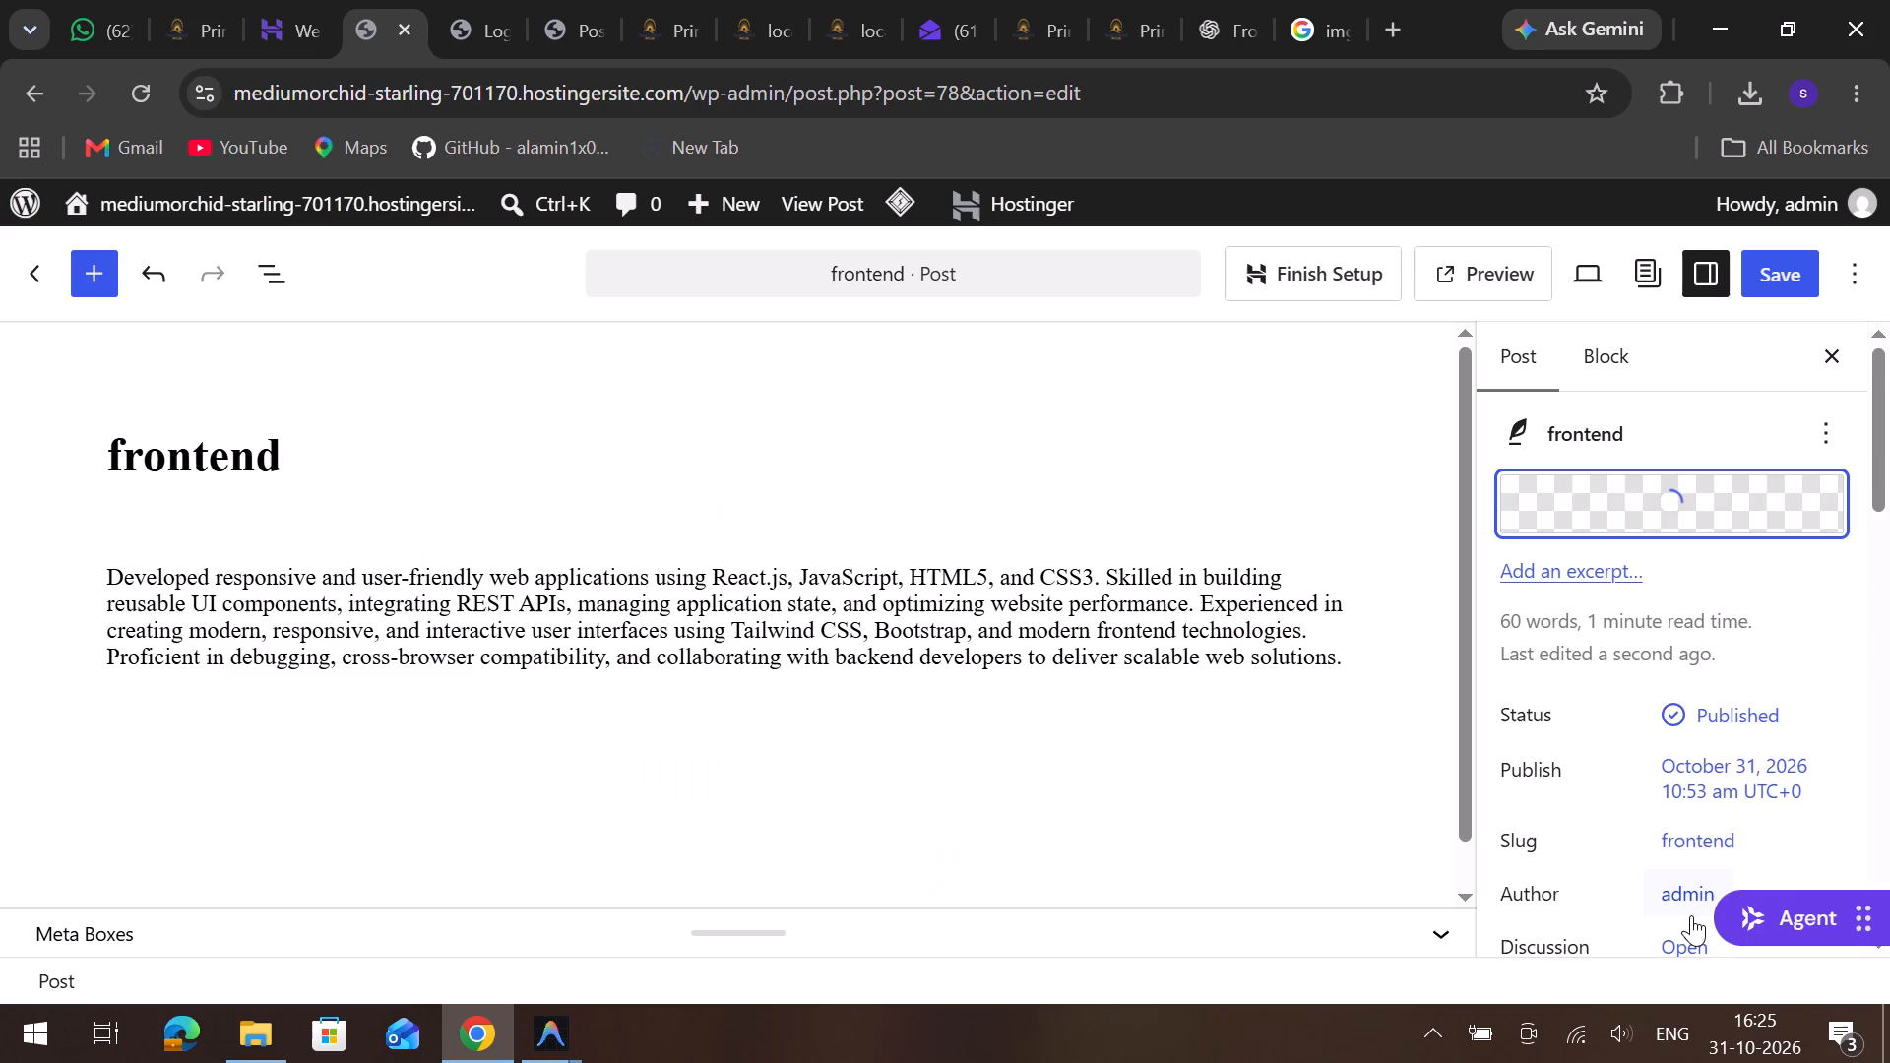
click(1791, 274)
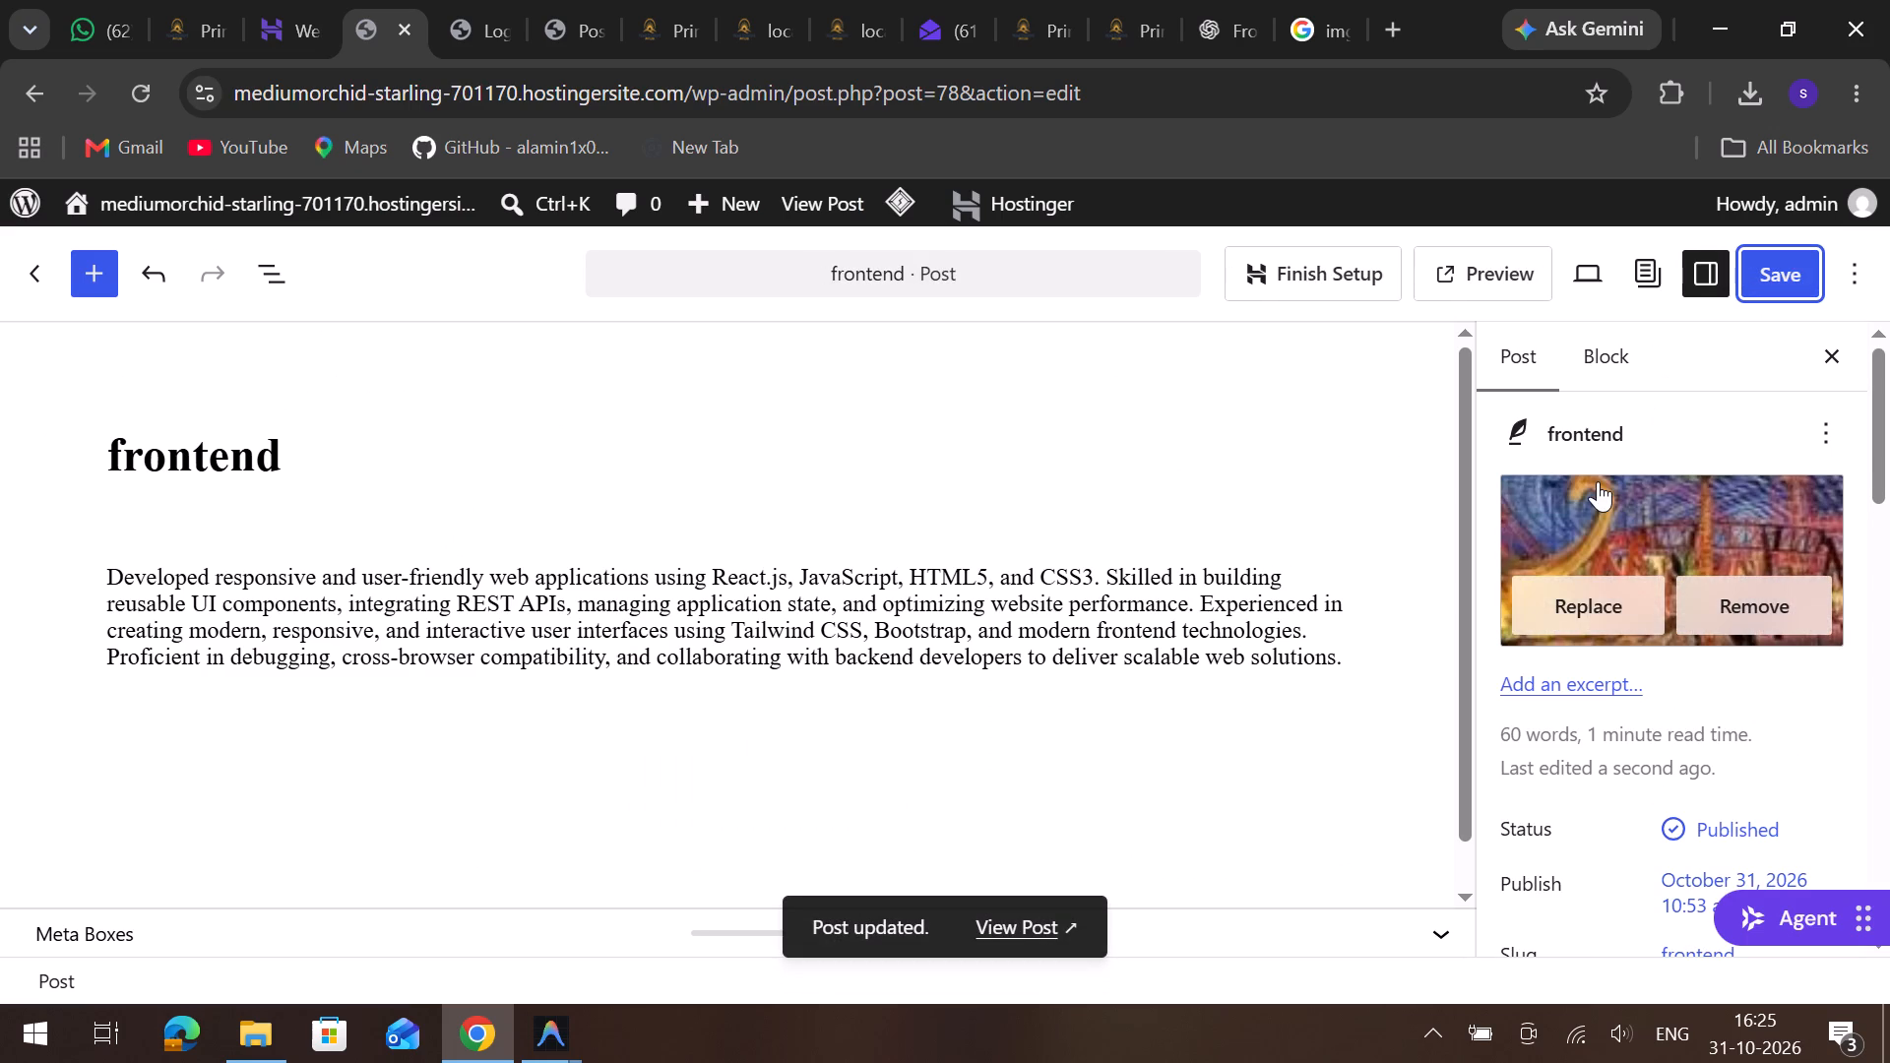
Open the updated "frontend" post on the live site and check its featured image.
click(1024, 914)
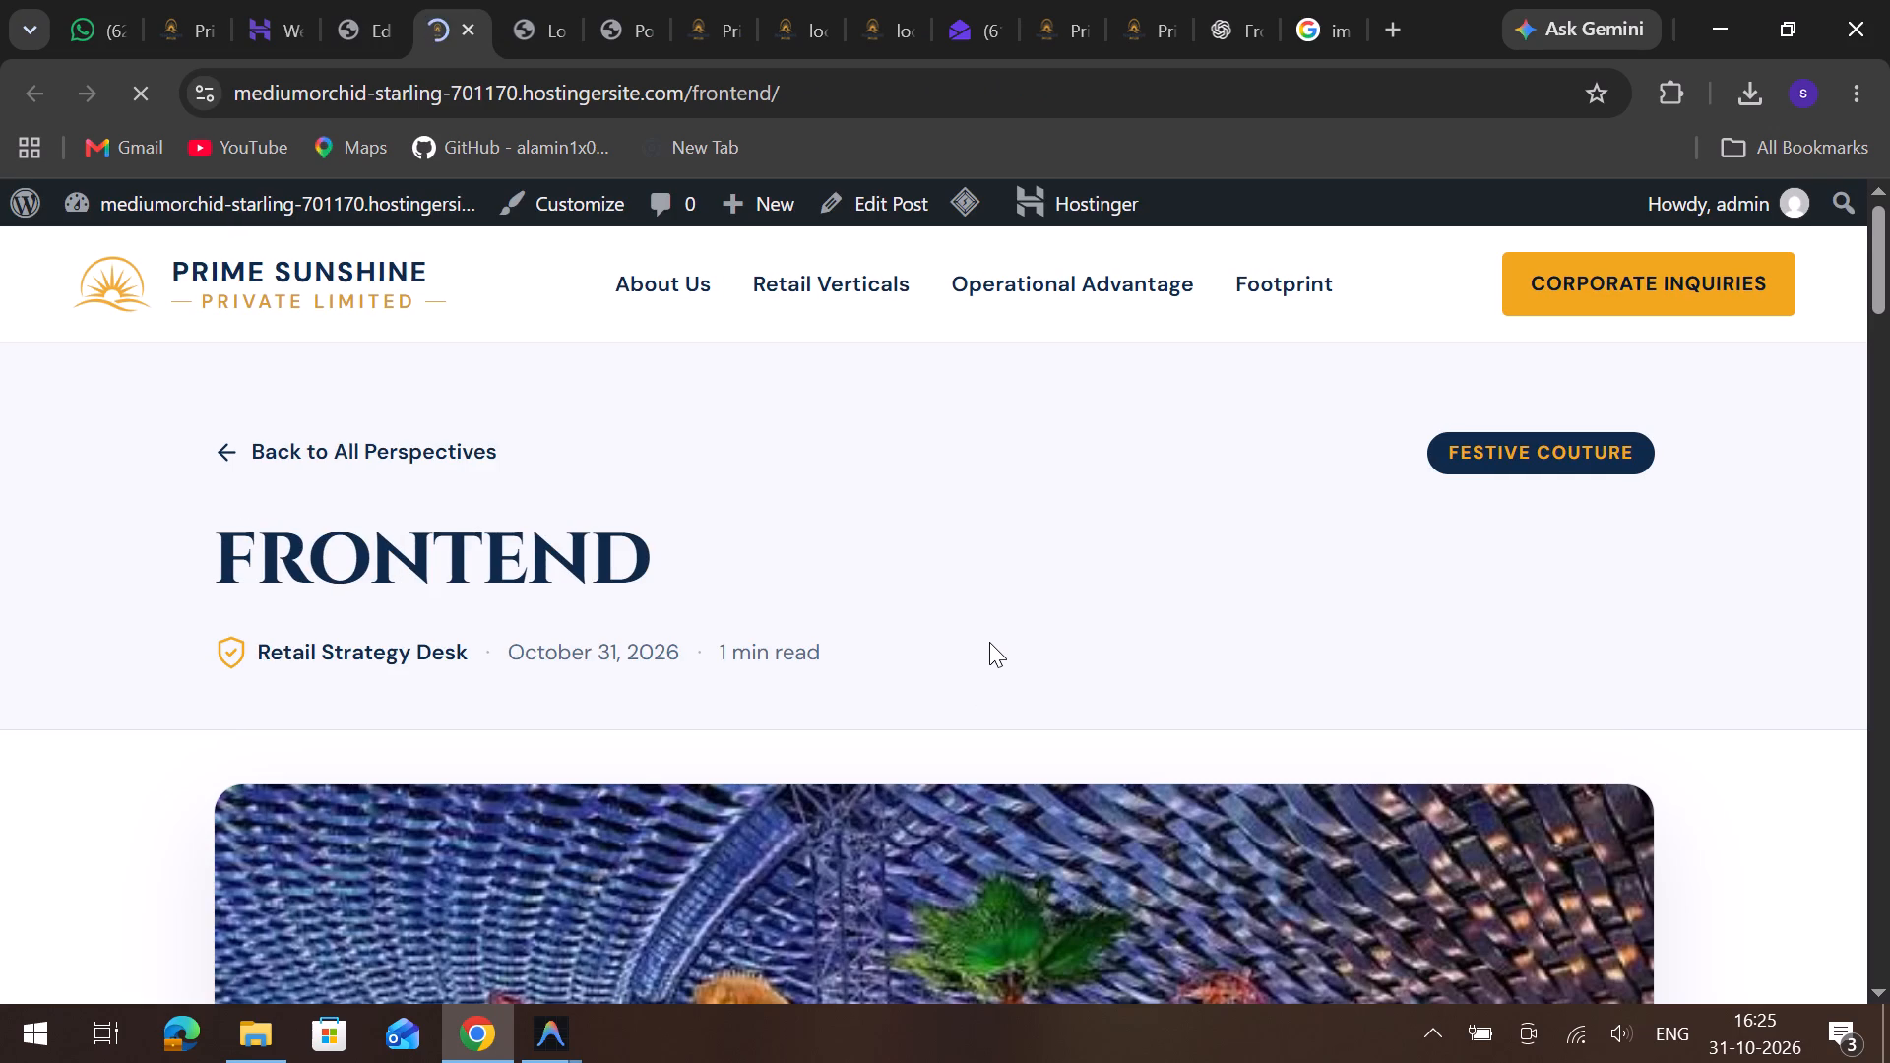
scroll(989, 642, down, 1)
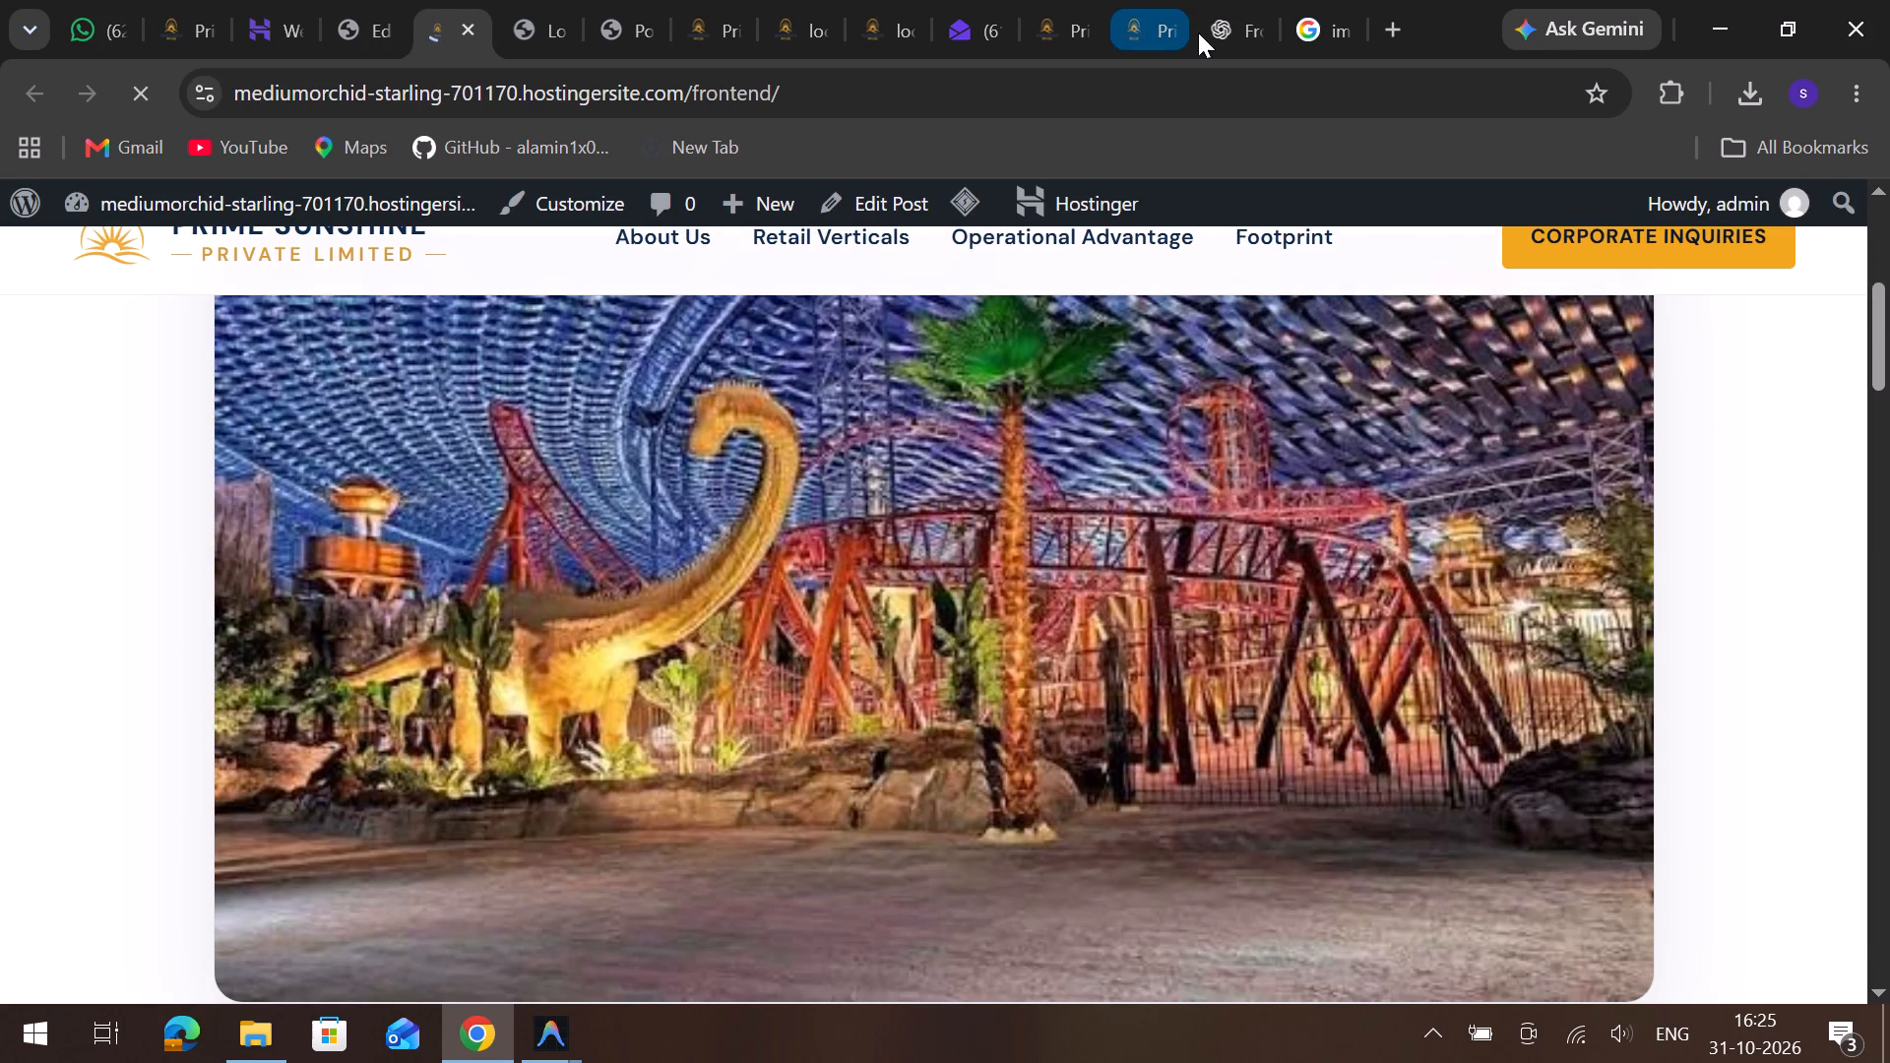
Reload the live homepage and examine how the "frontend" post's featured image and text are shown in the Our Blogs carousel.
click(1156, 35)
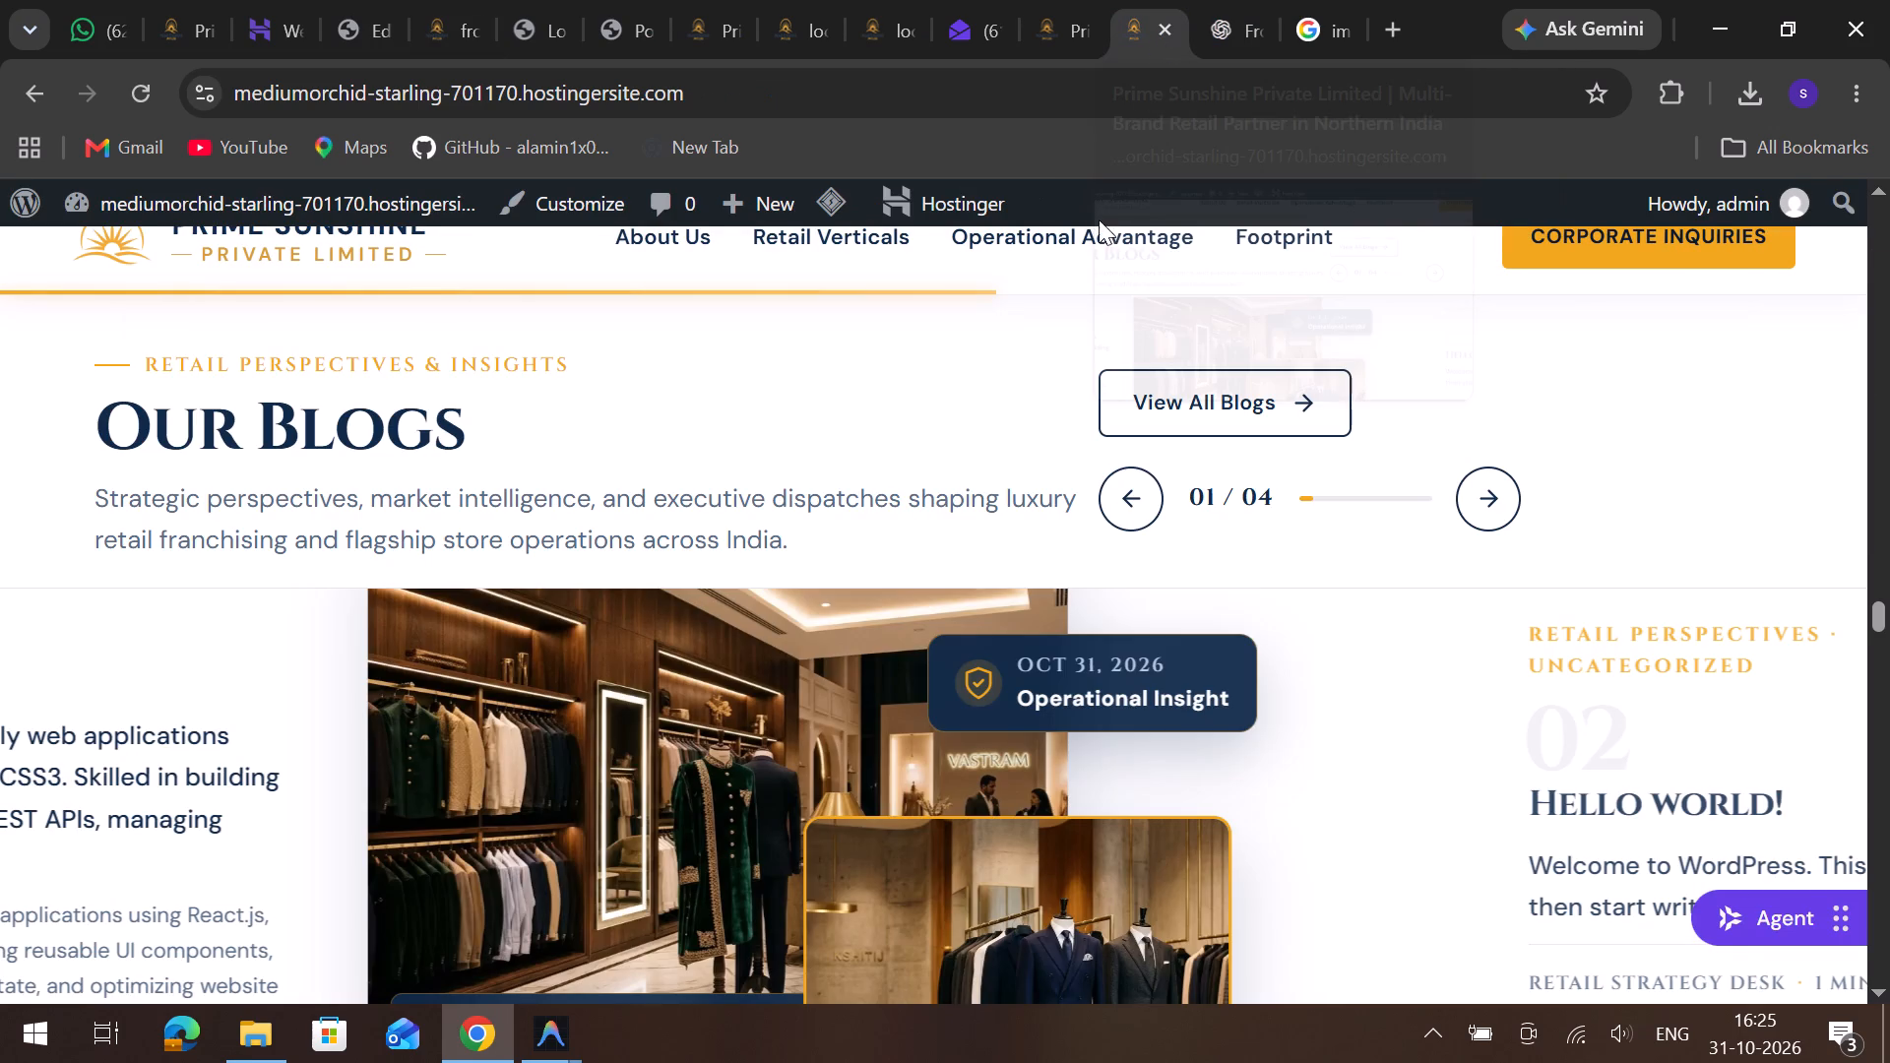
click(147, 98)
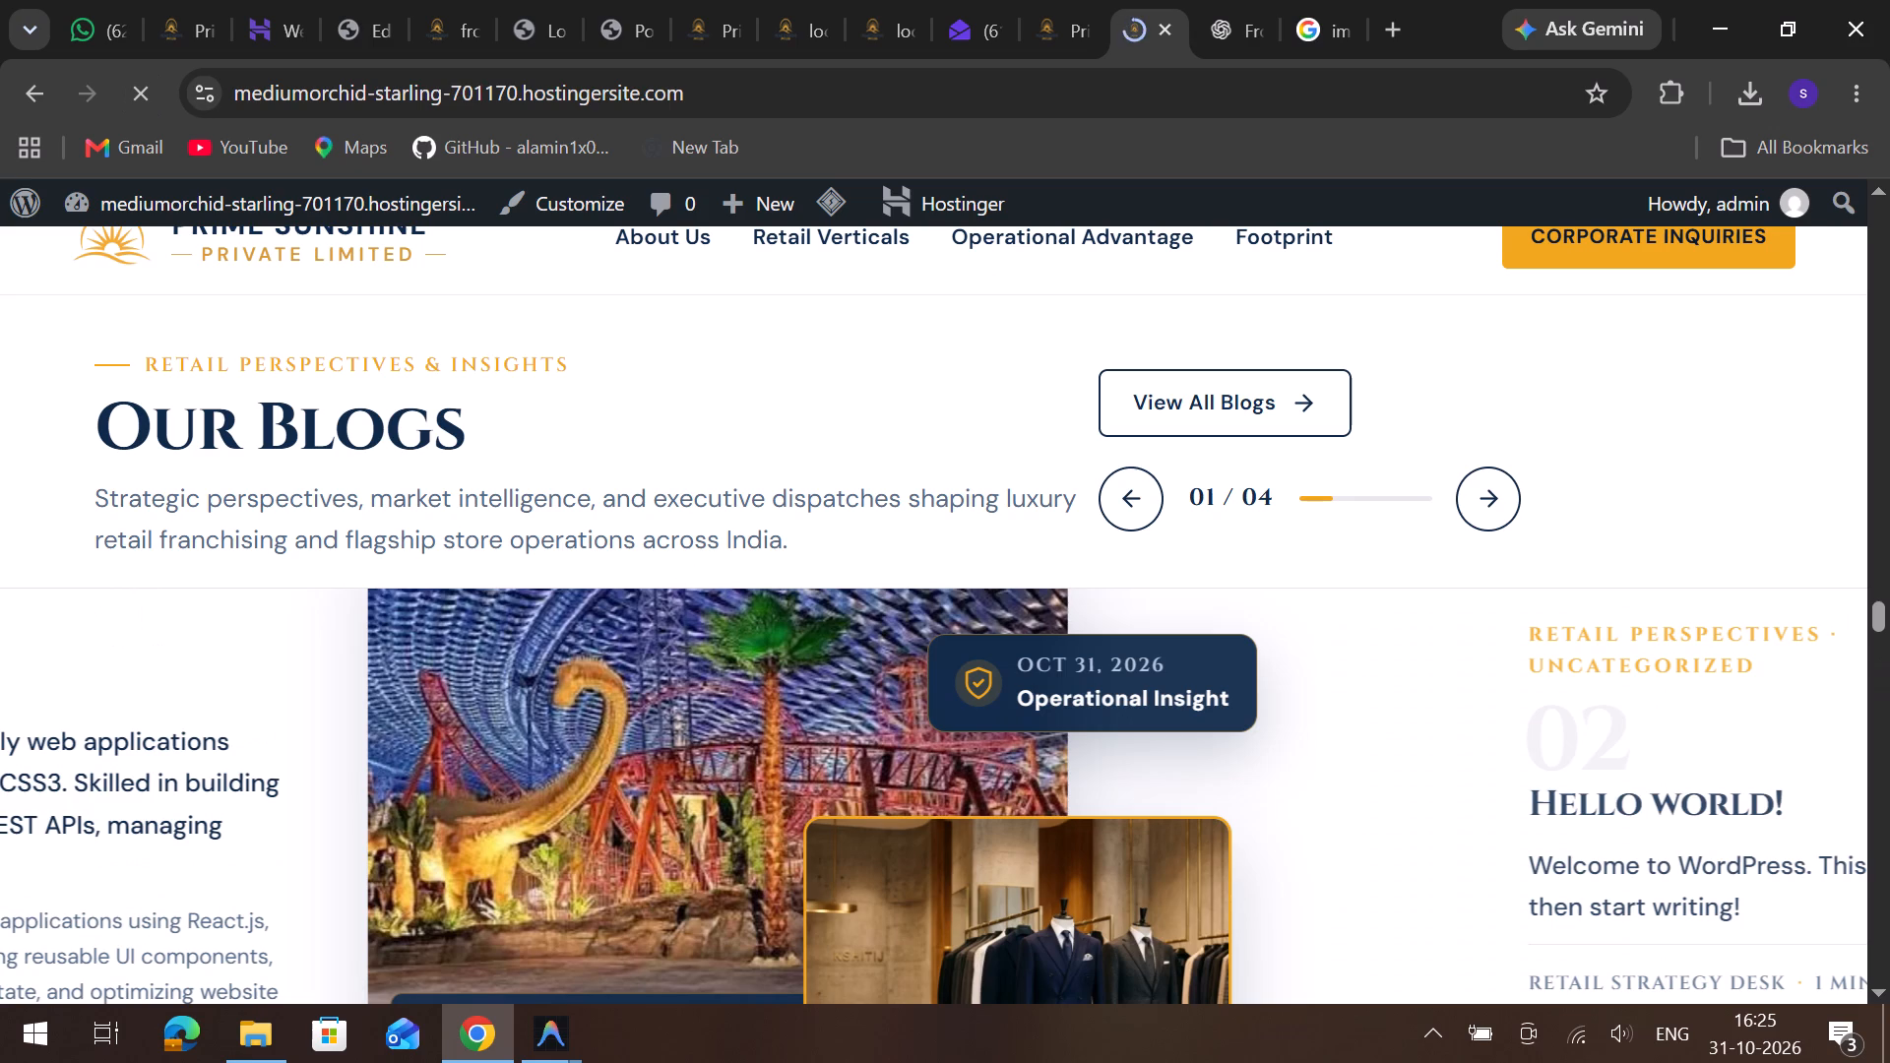
scroll(677, 554, down, 2)
scroll(677, 554, up, 1)
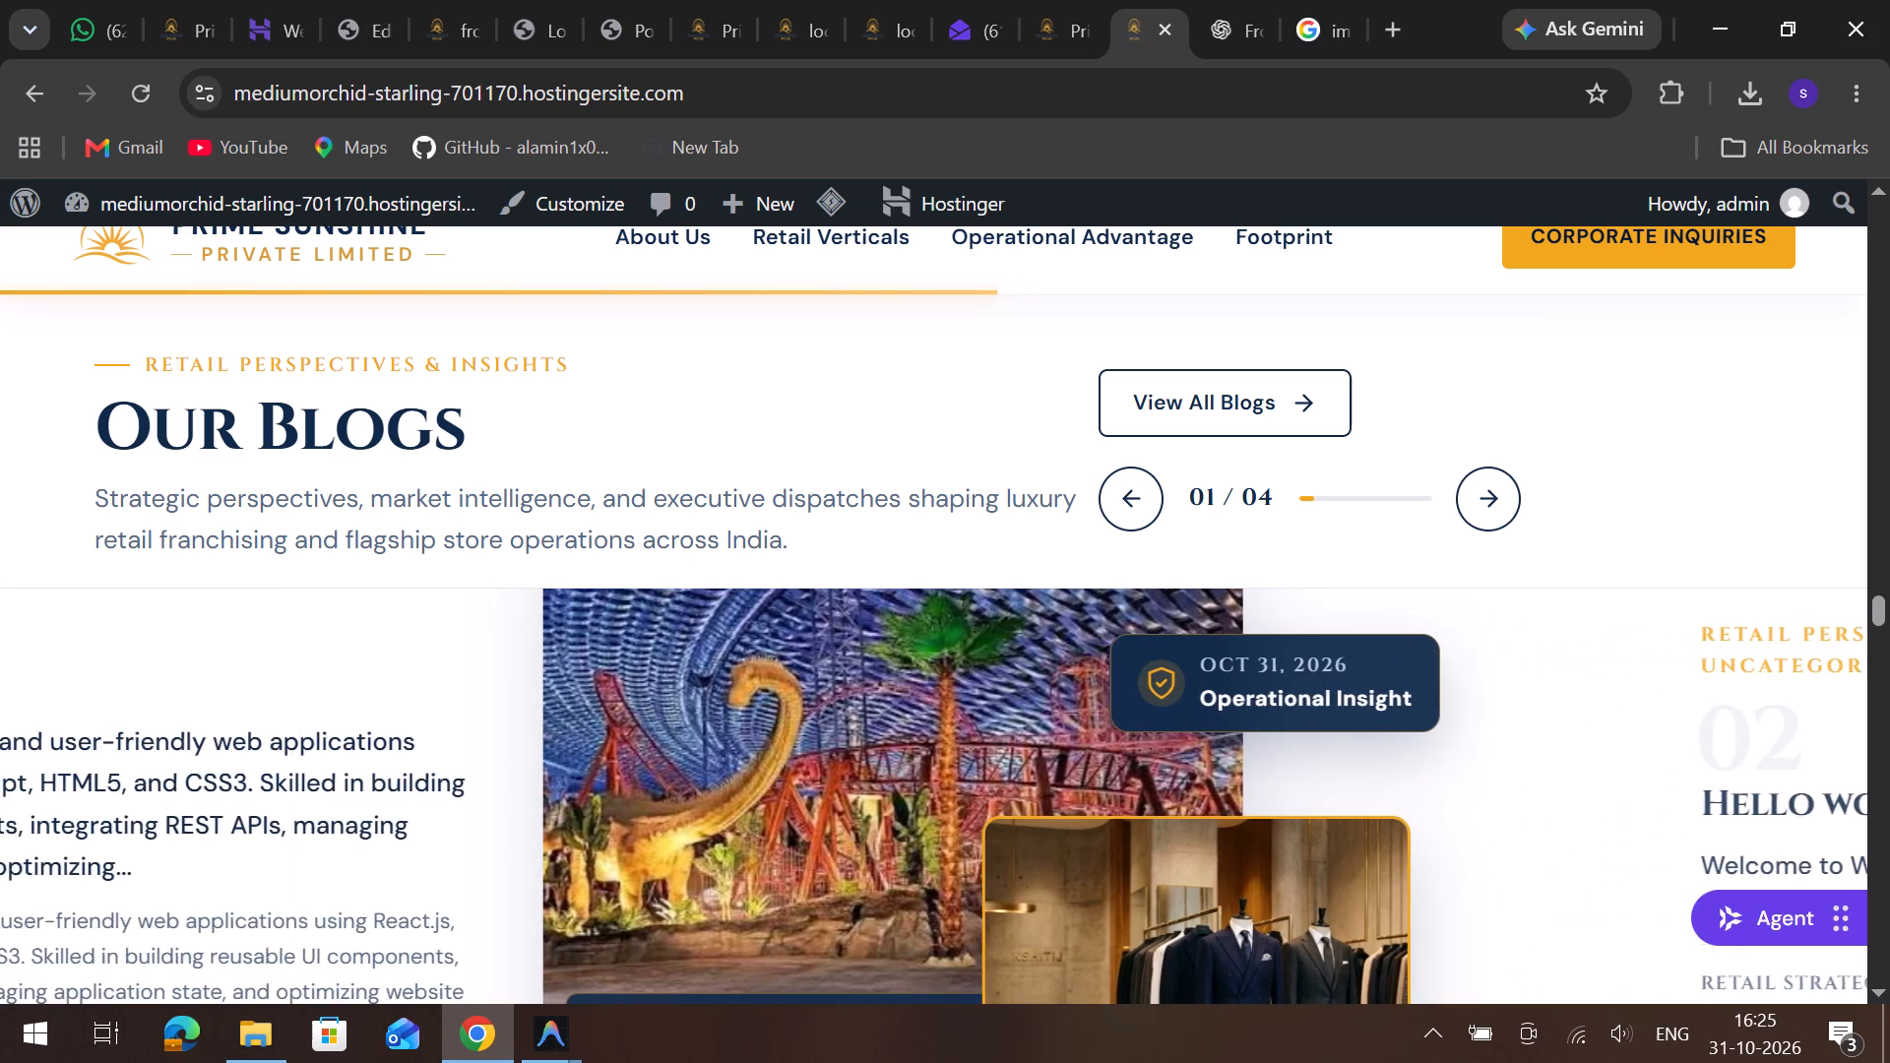
scroll(677, 554, up, 1)
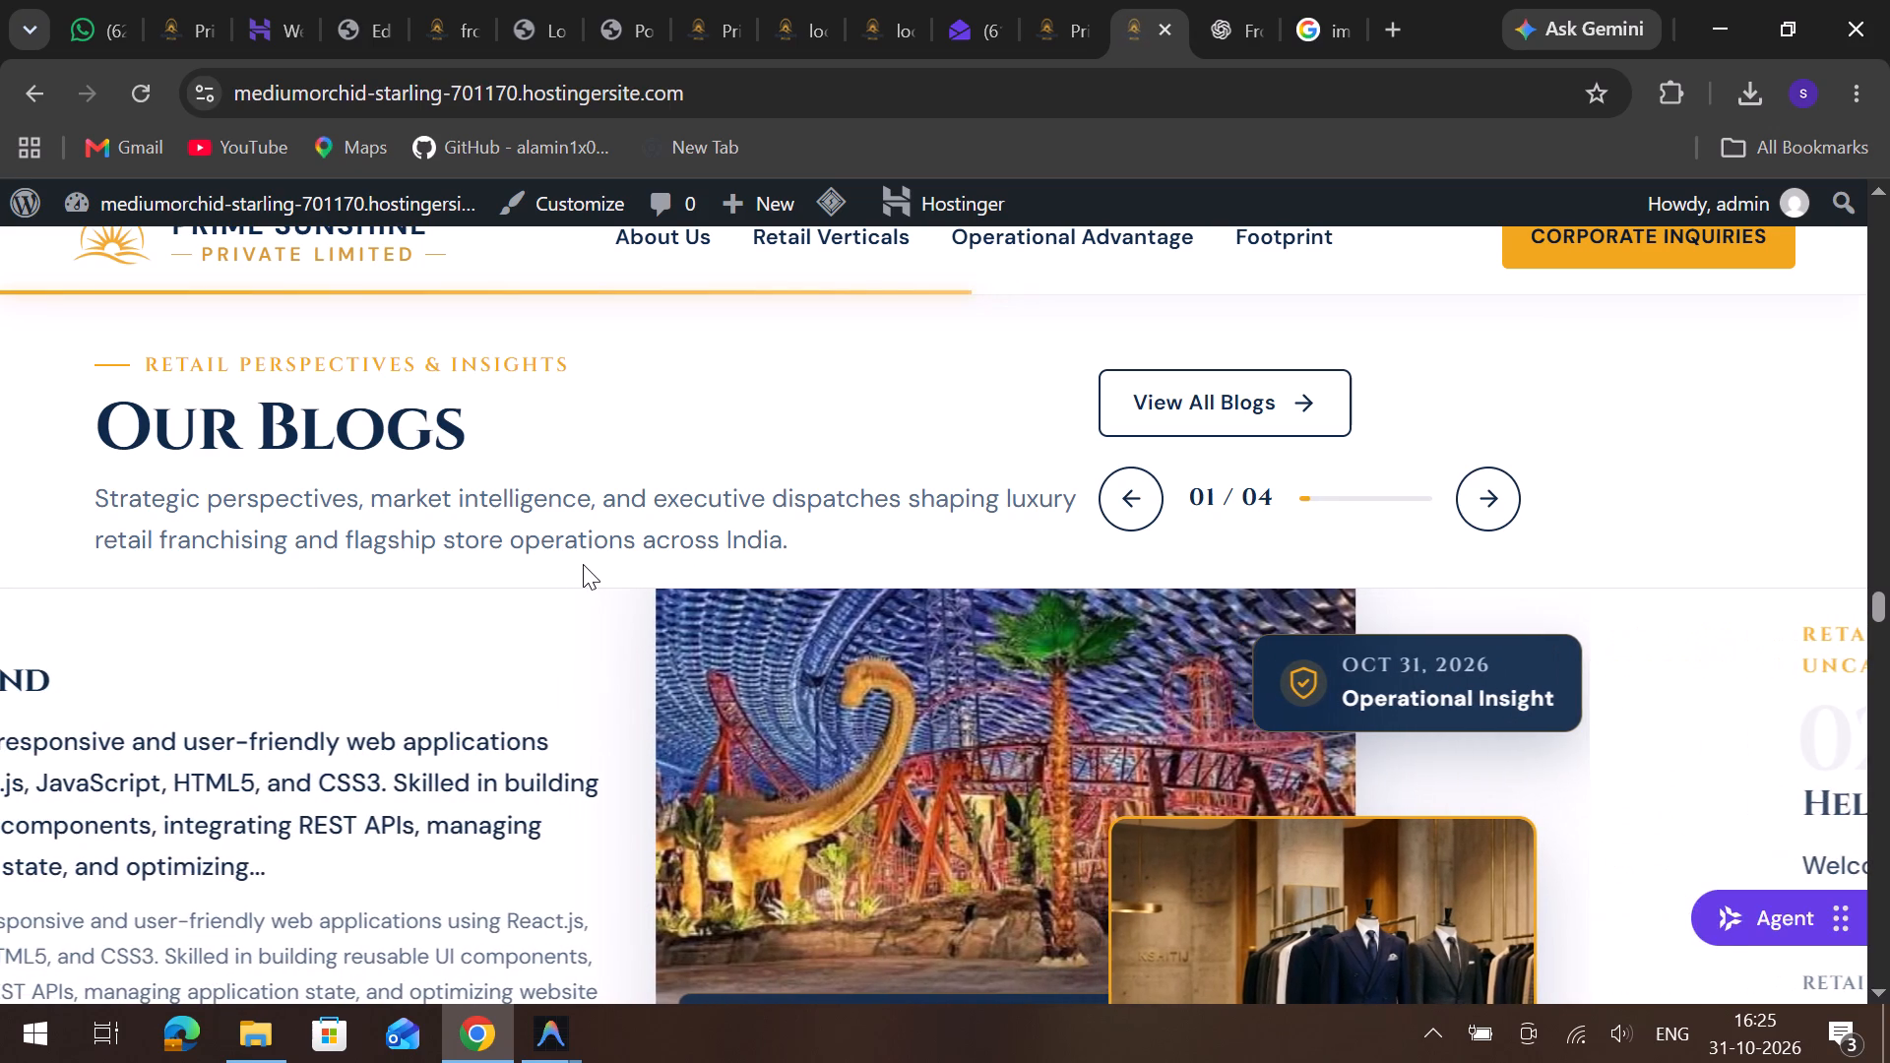
scroll(1615, 478, up, 1)
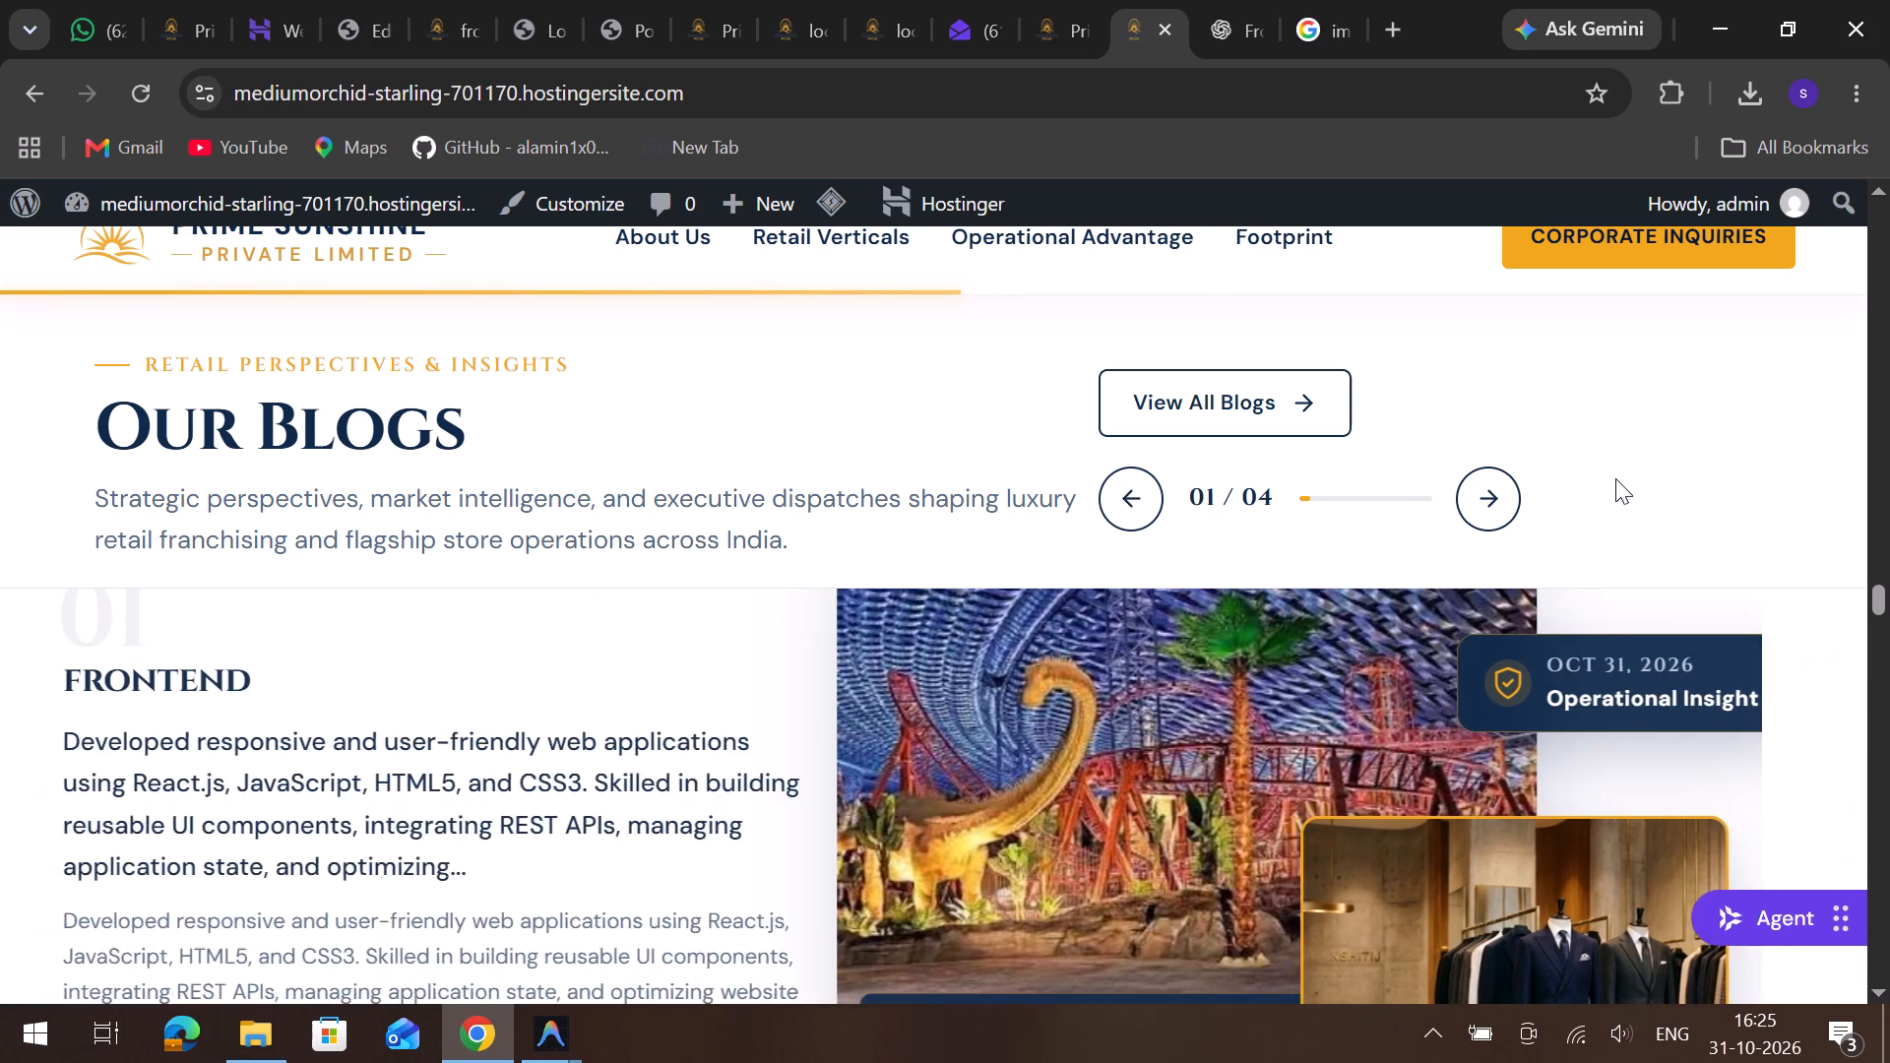
scroll(1615, 478, up, 1)
scroll(1615, 478, down, 2)
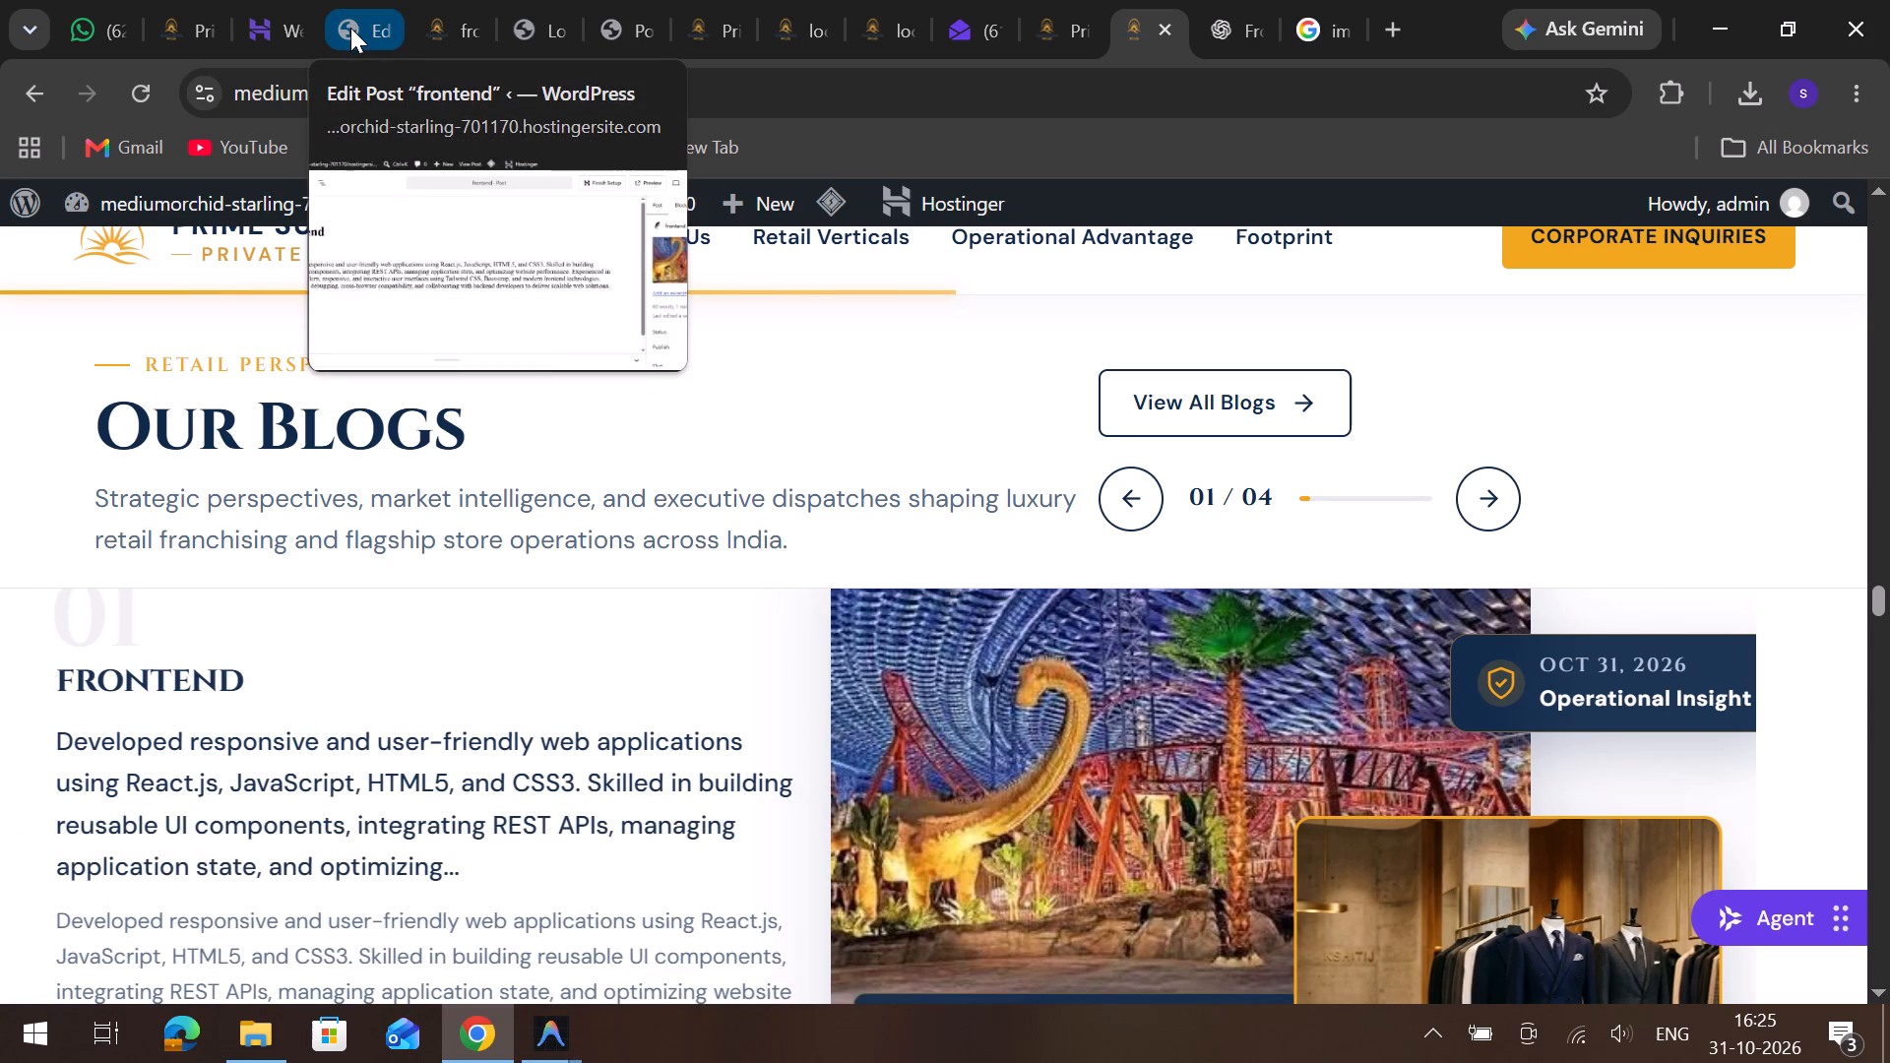
Return to the "frontend" post editor and look through its post settings, including categories, tags and viewport image options, and its block settings.
click(350, 28)
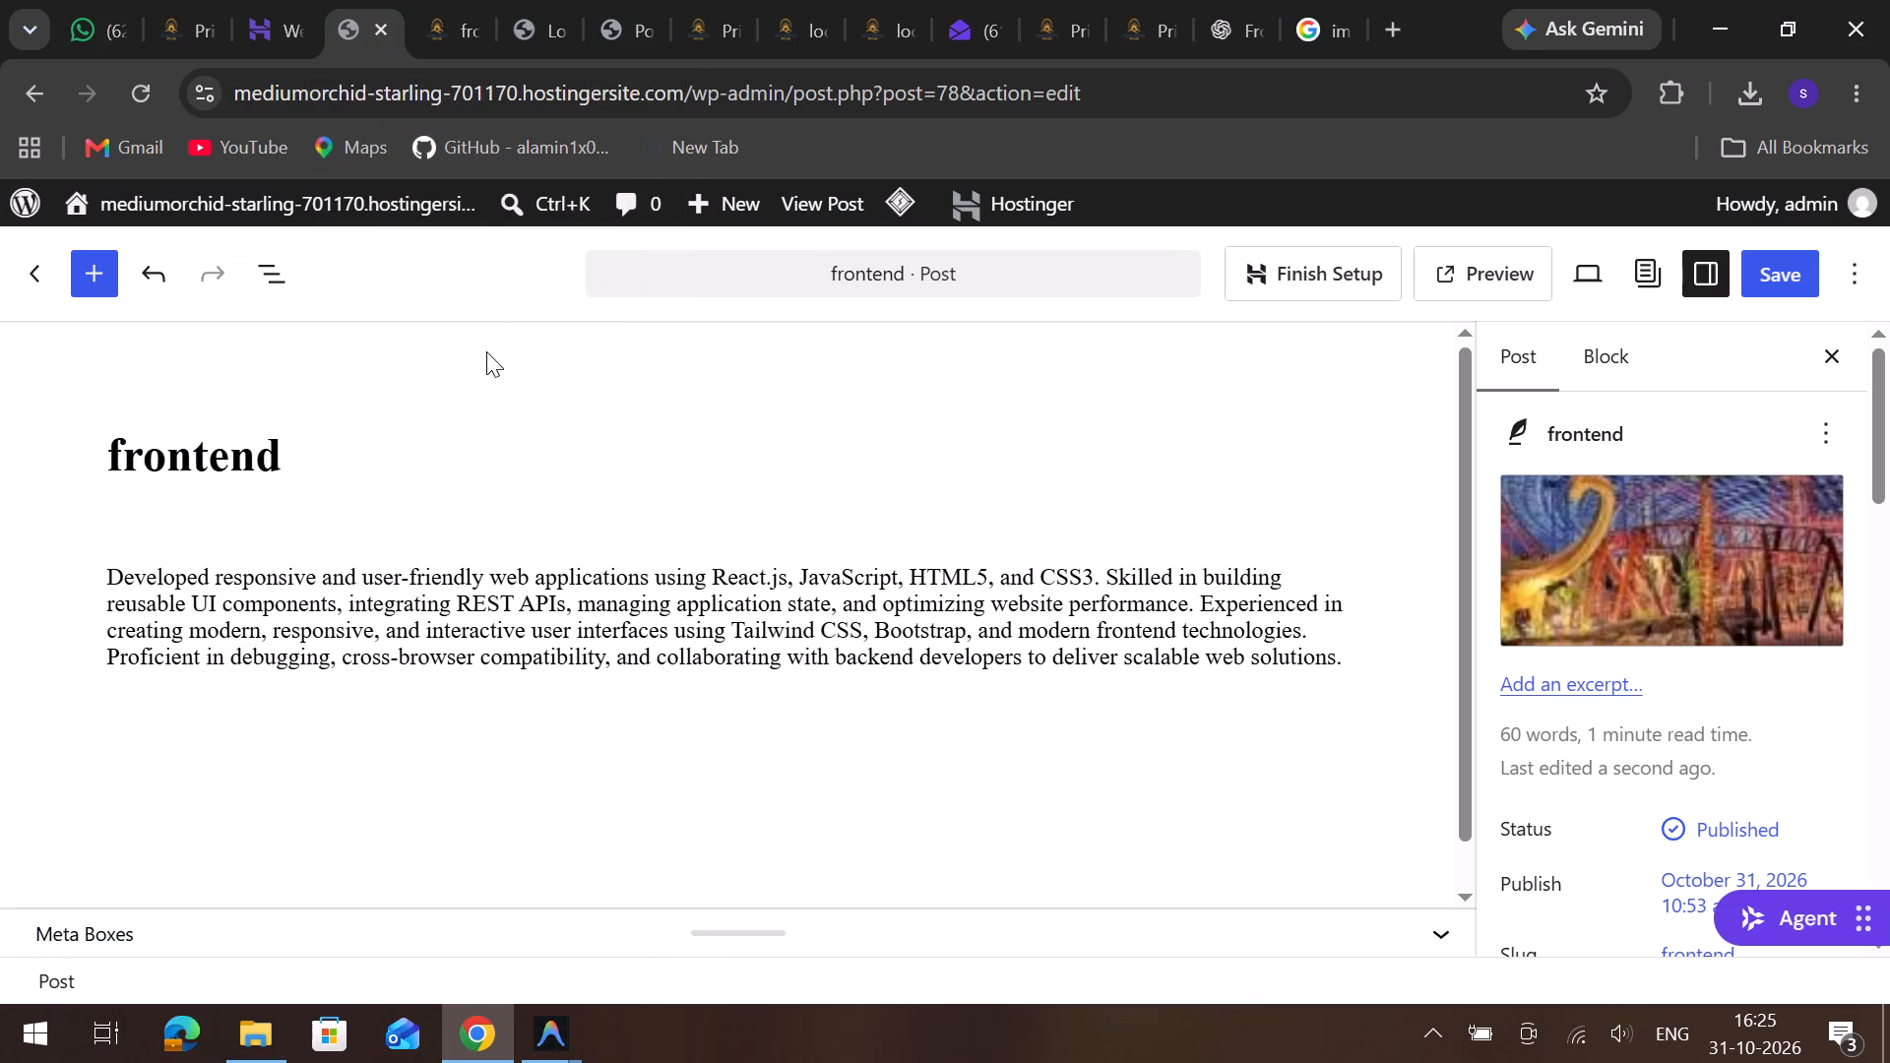
scroll(976, 623, down, 2)
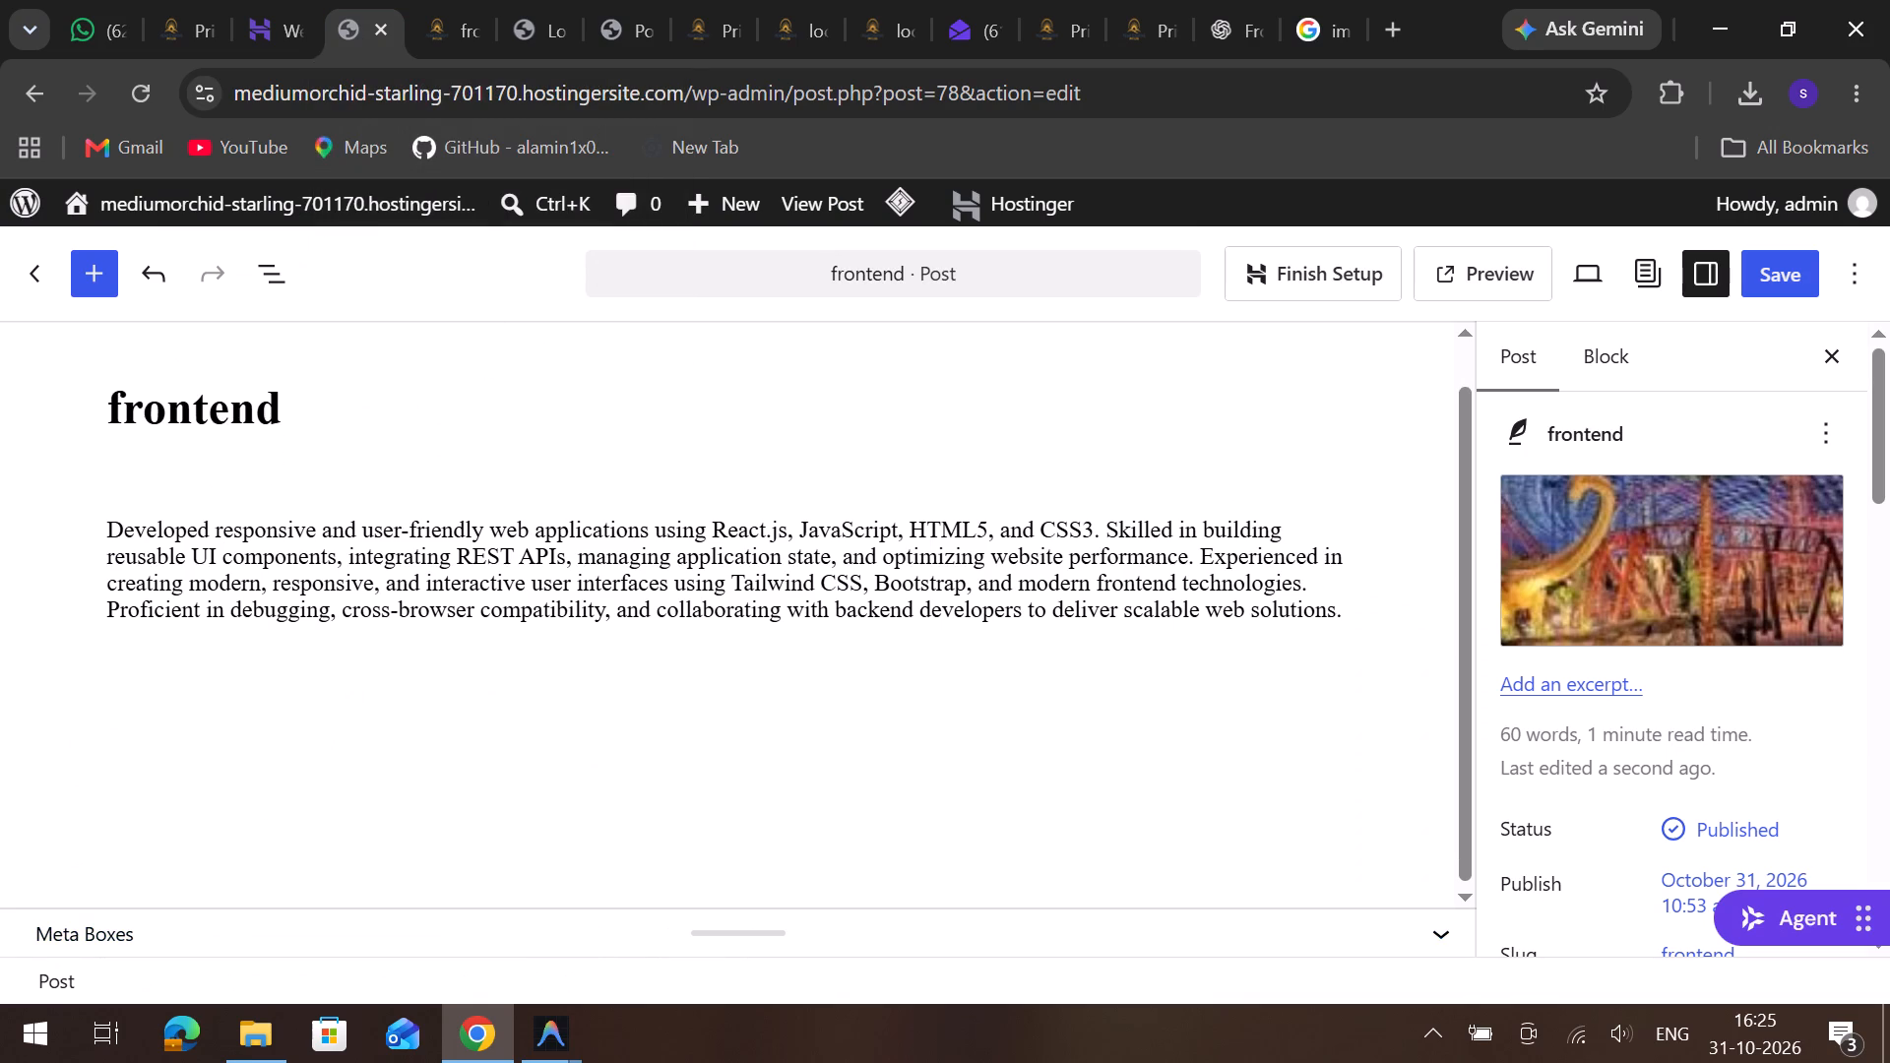
scroll(1590, 591, down, 2)
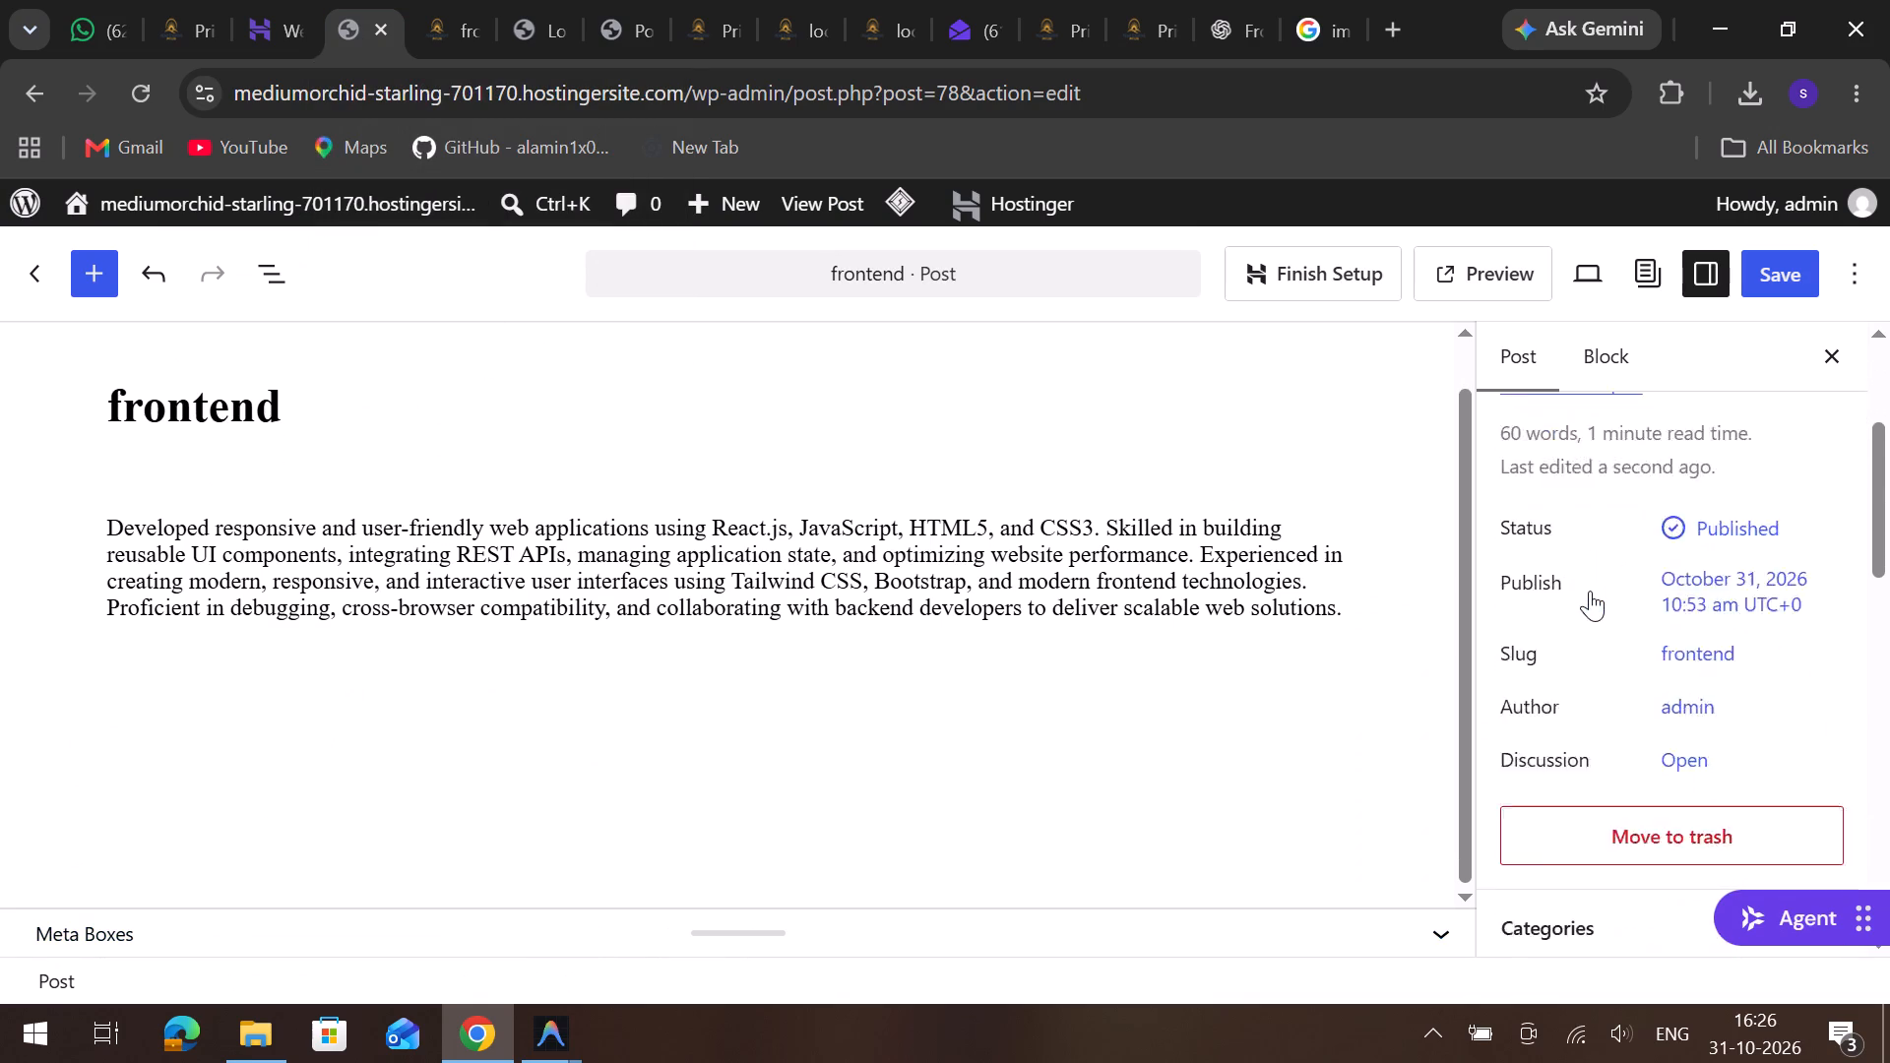
scroll(1590, 591, down, 2)
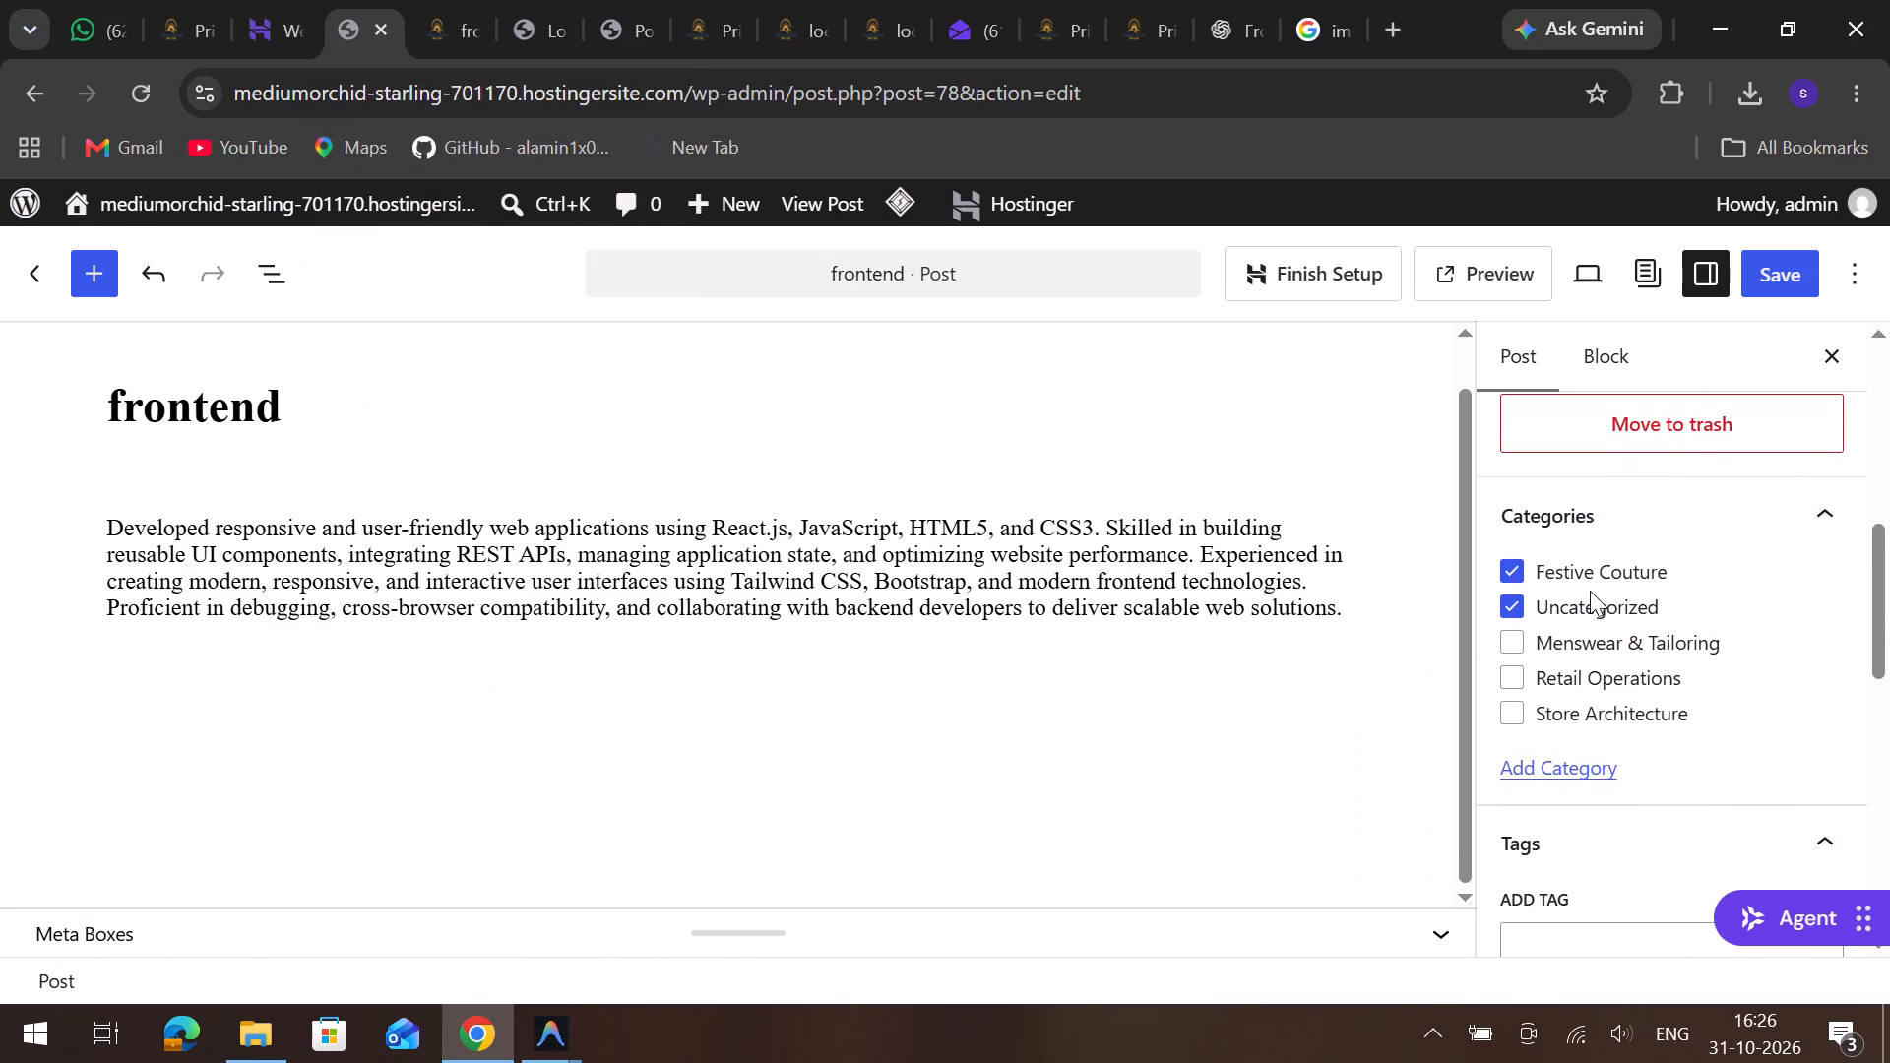
scroll(1590, 591, down, 2)
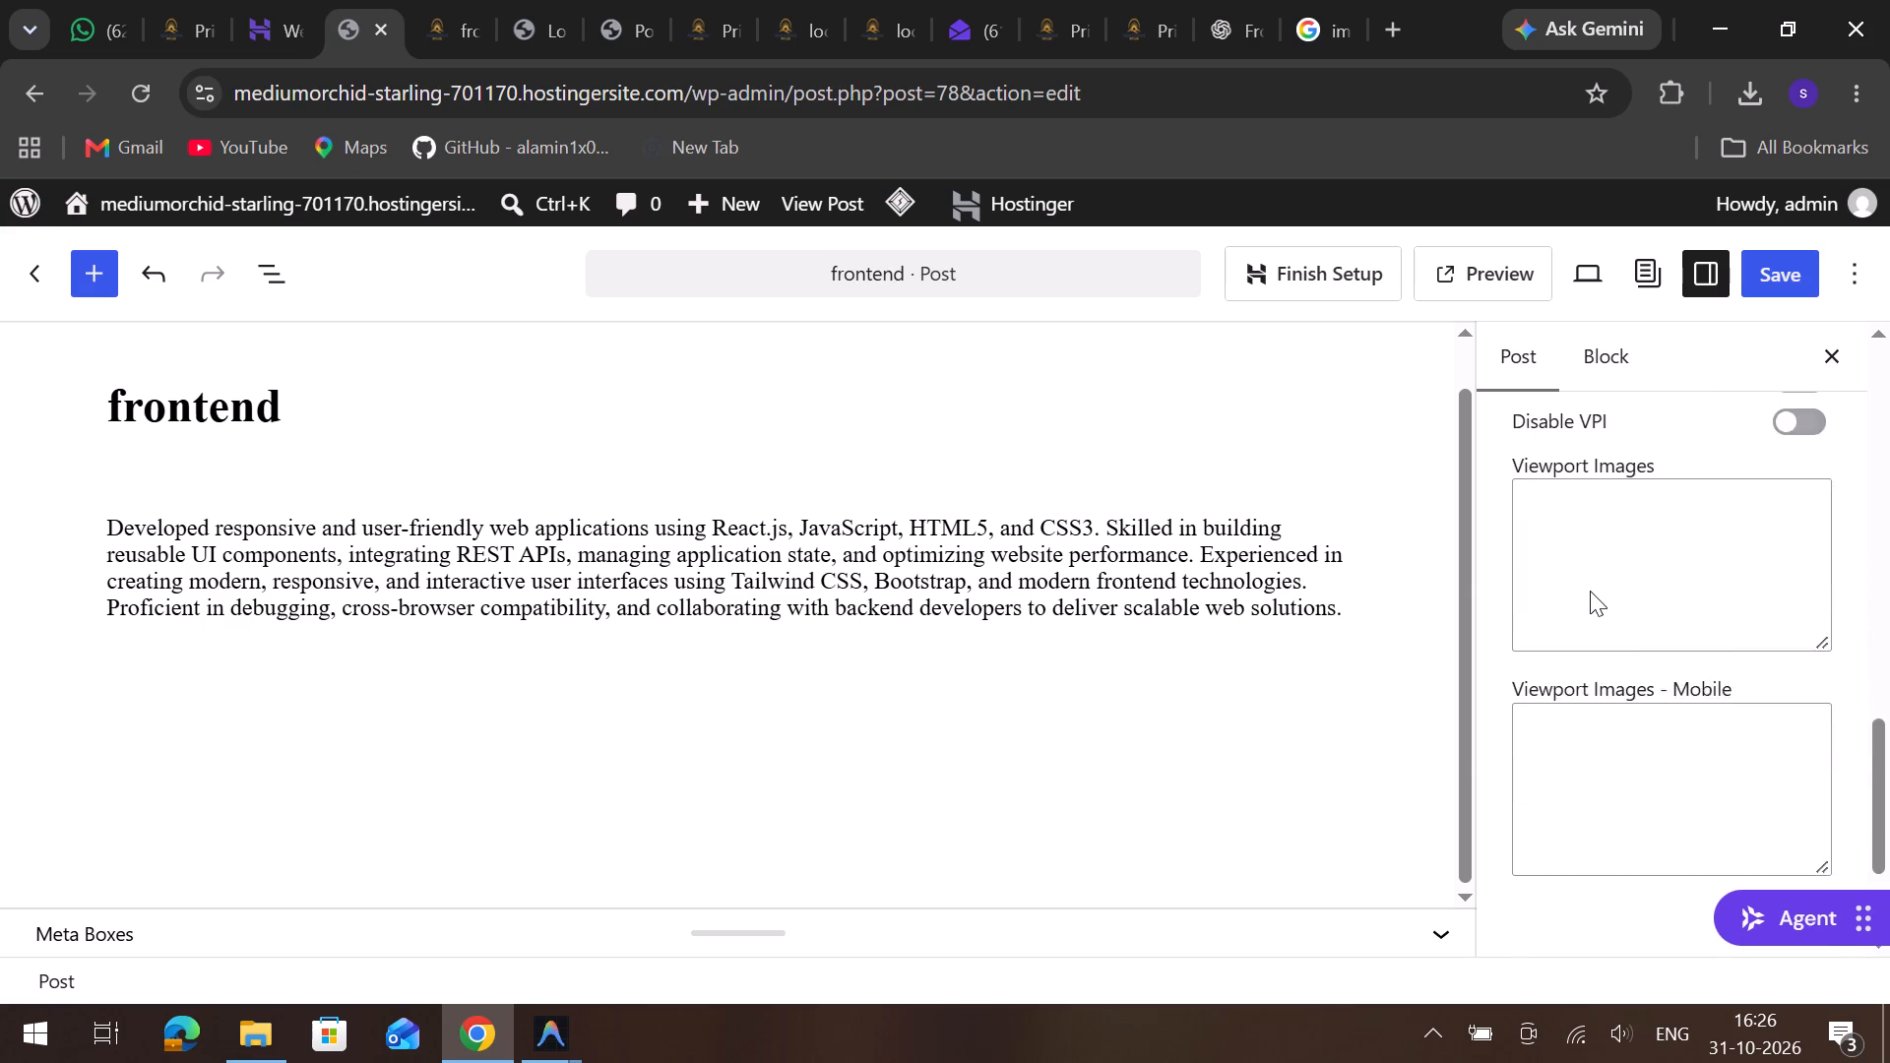
scroll(1590, 591, down, 1)
scroll(1590, 591, up, 4)
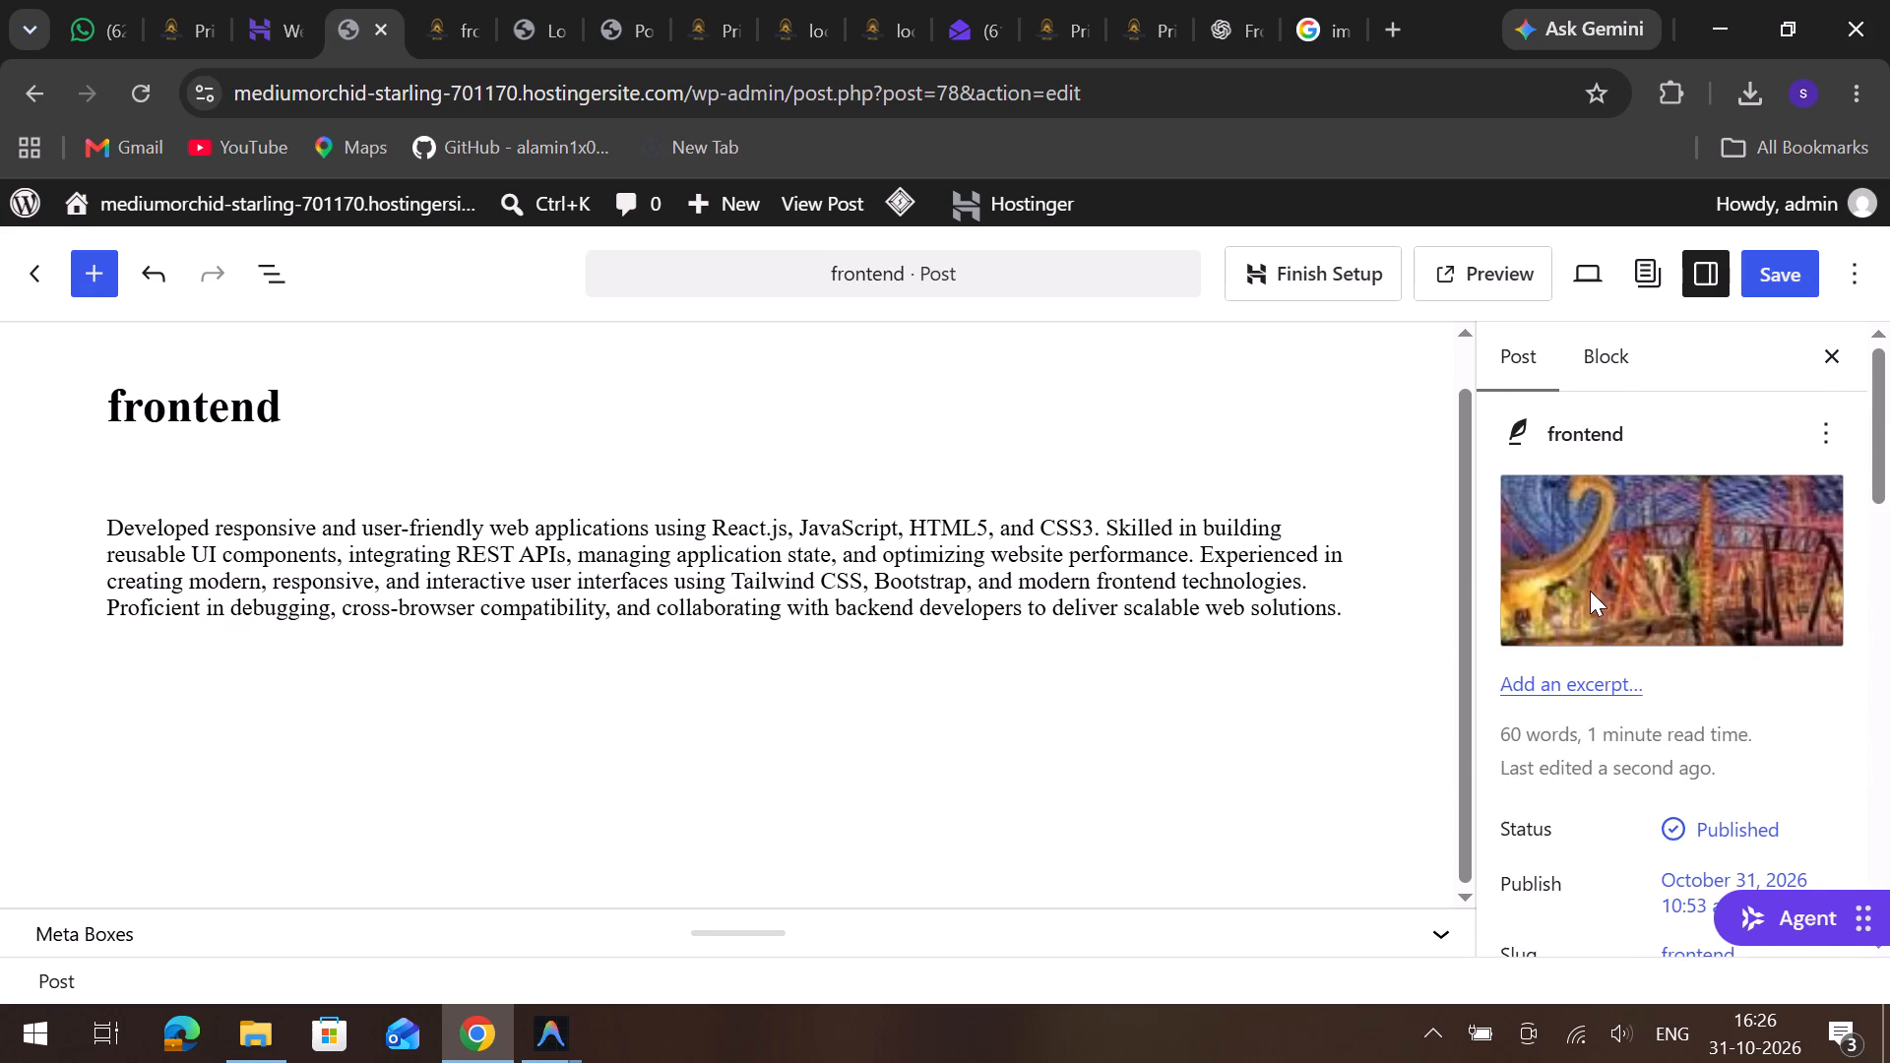
click(1601, 362)
click(1526, 381)
Preview the "frontend" post and examine its page from the featured image and body text down to the related perspectives.
click(1469, 269)
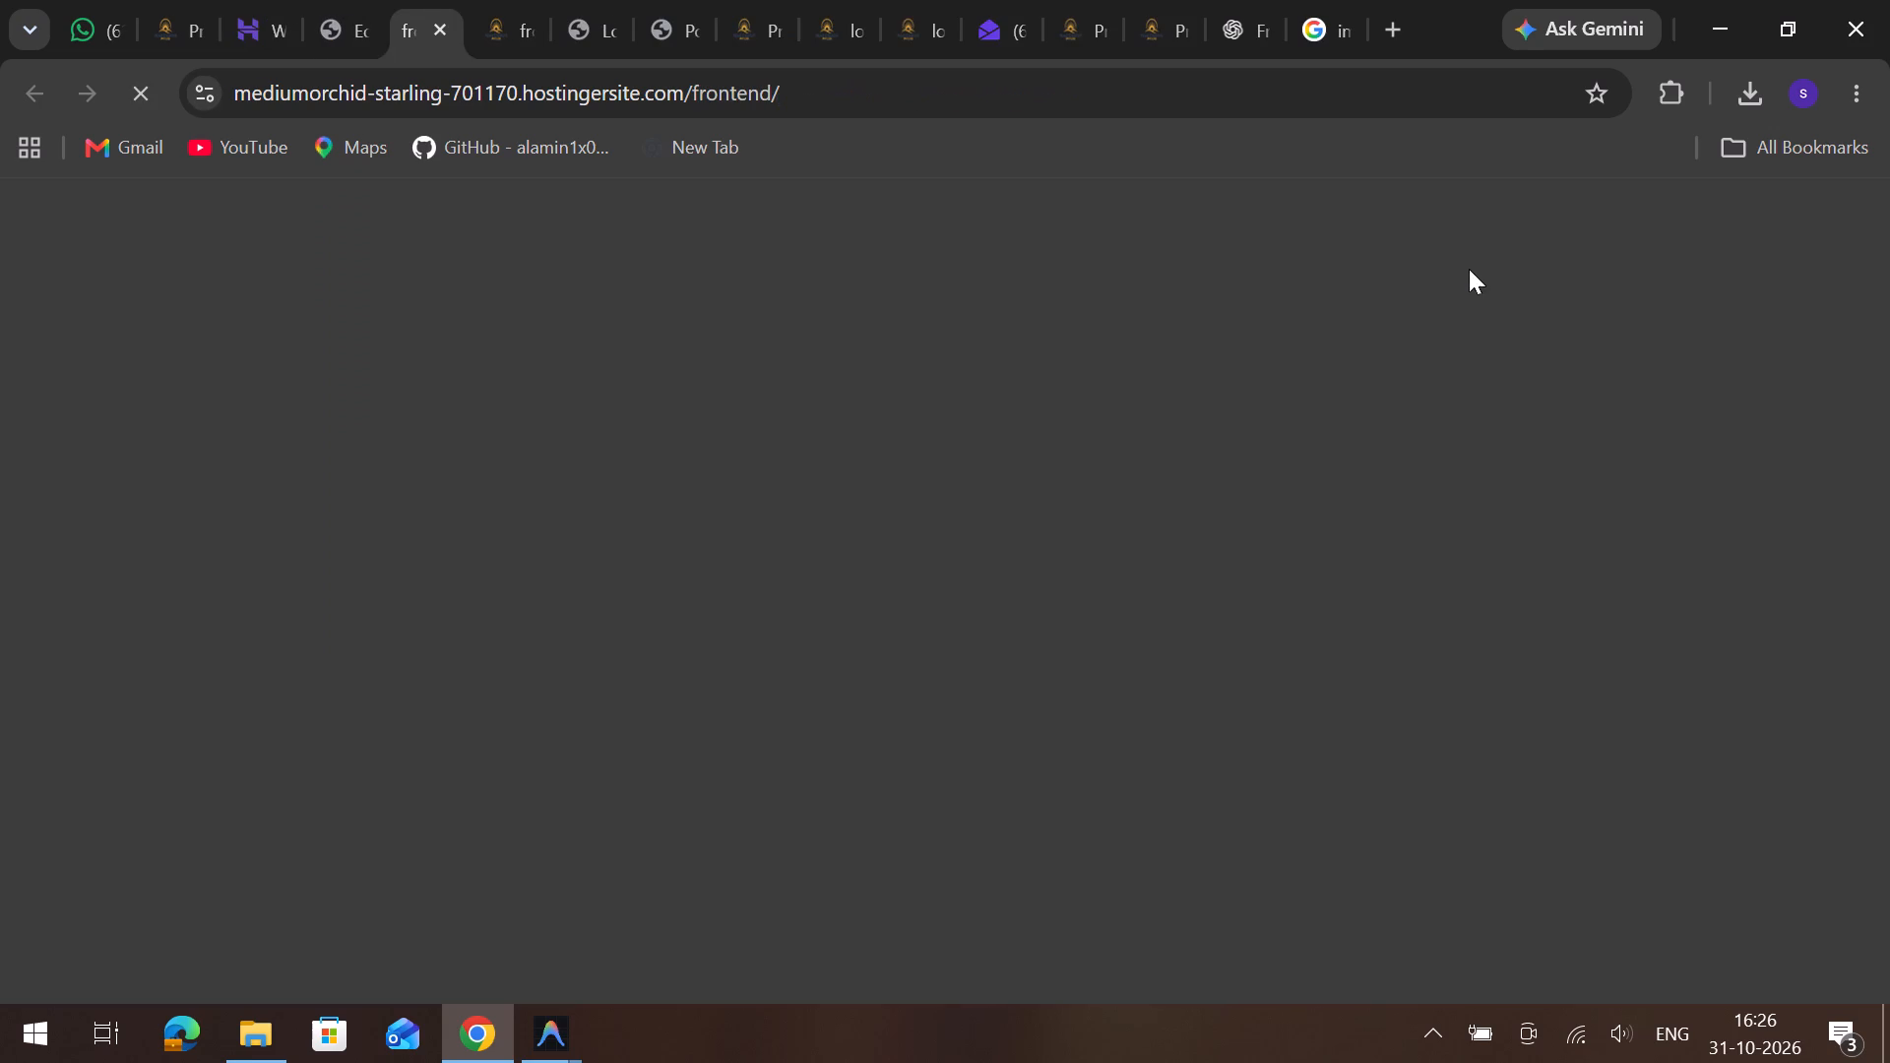
scroll(1292, 501, down, 2)
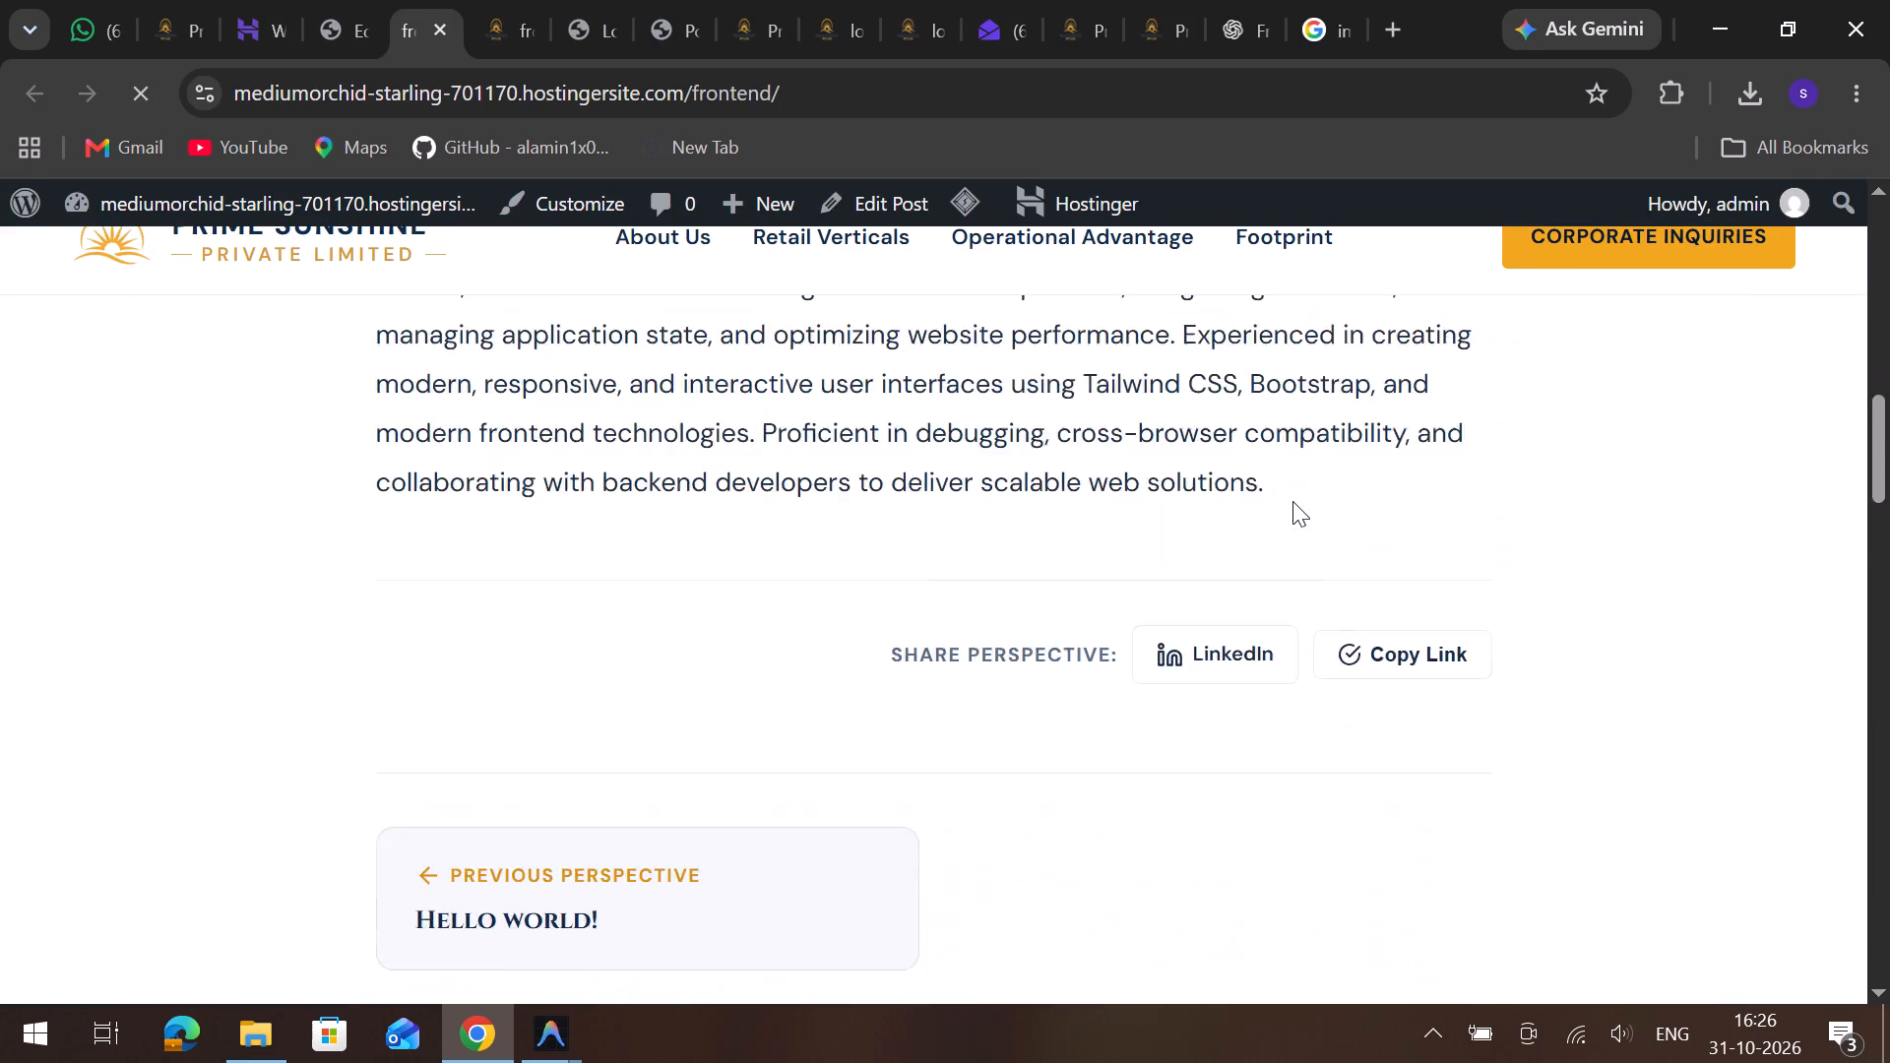
scroll(1292, 501, down, 3)
scroll(1292, 501, up, 1)
scroll(1292, 501, down, 1)
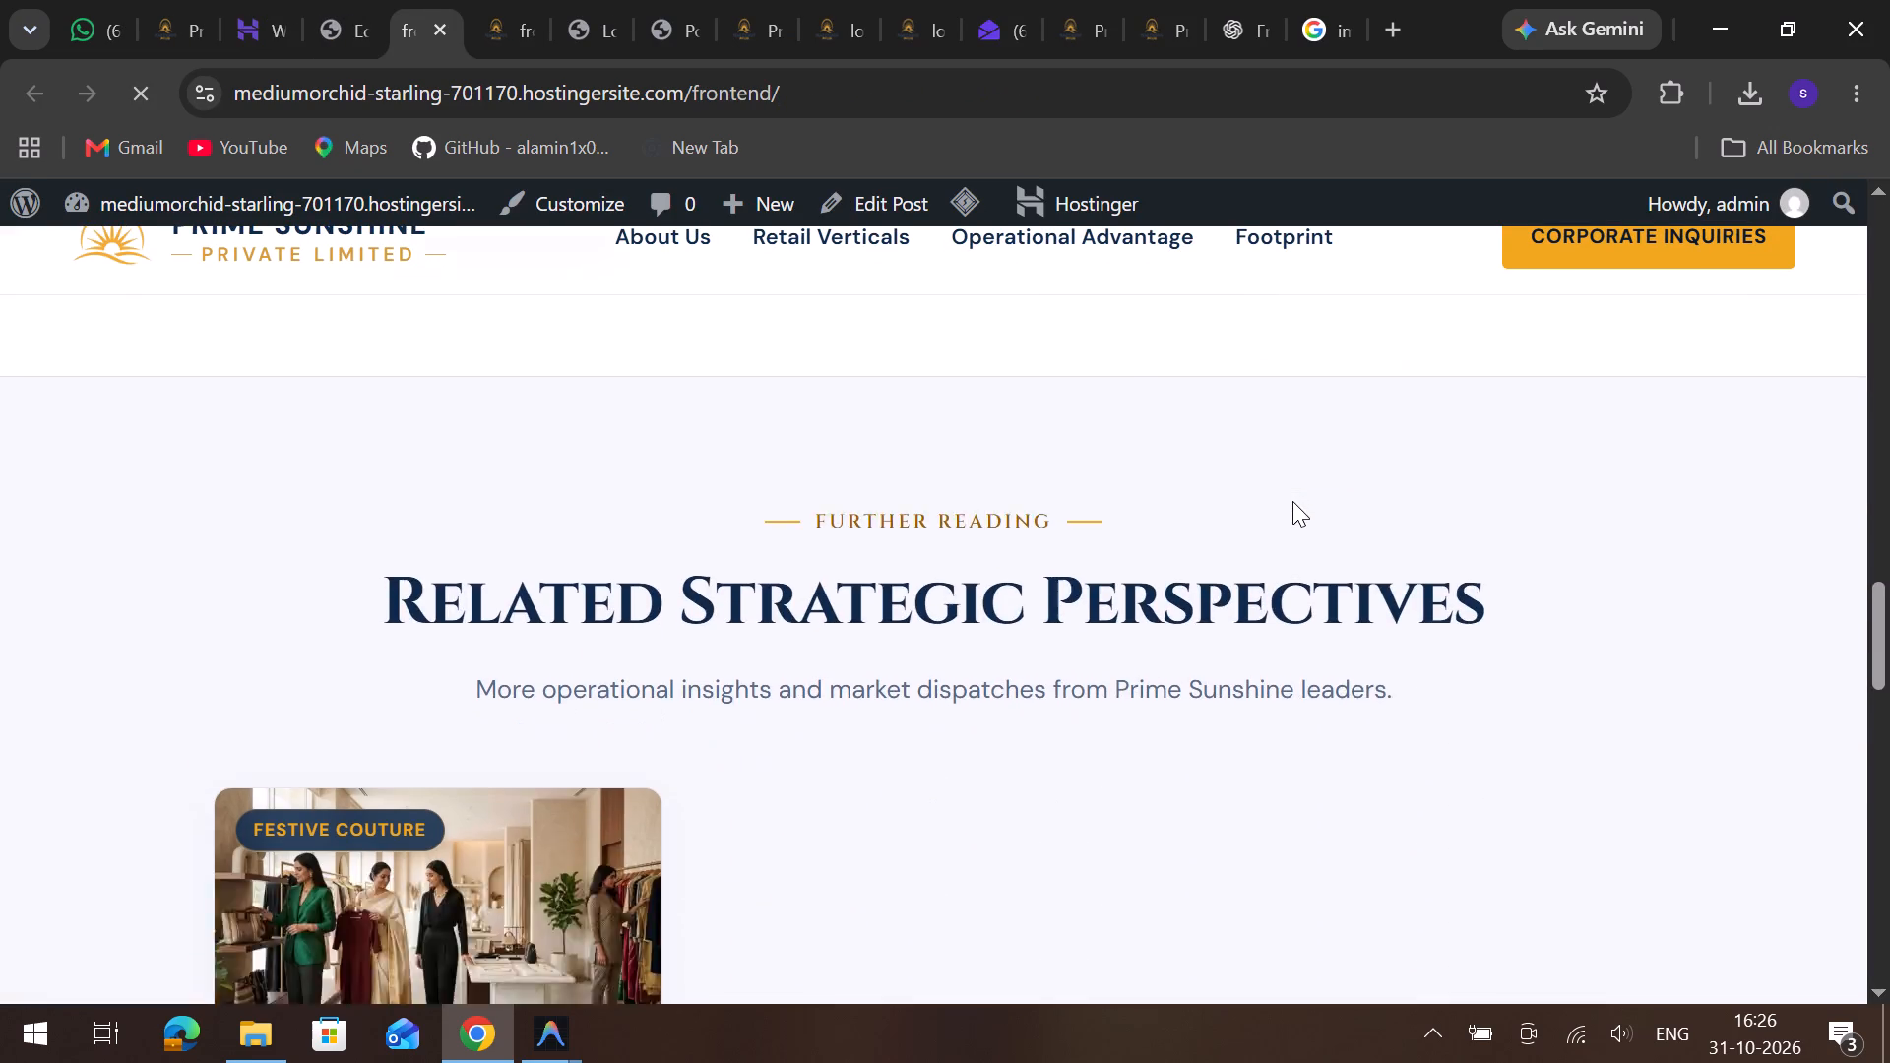
scroll(1292, 501, down, 2)
scroll(1292, 501, up, 5)
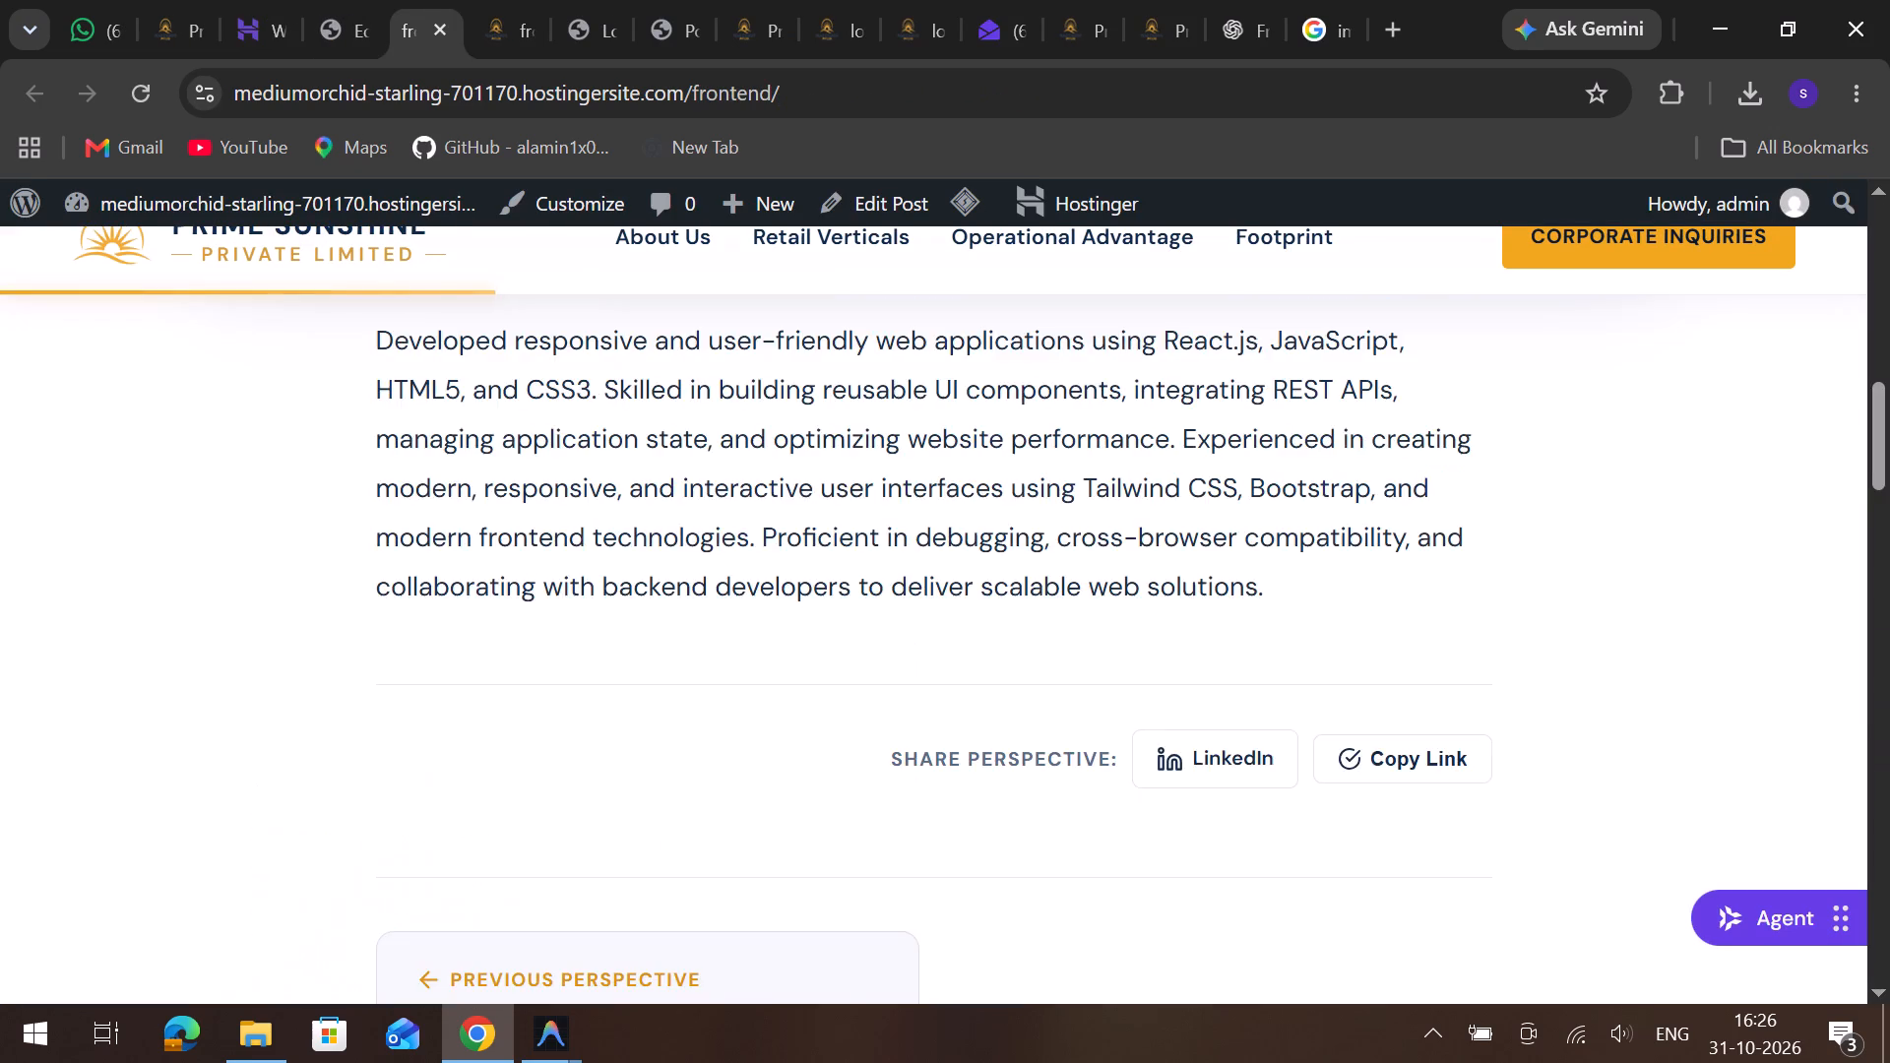
scroll(1292, 501, up, 6)
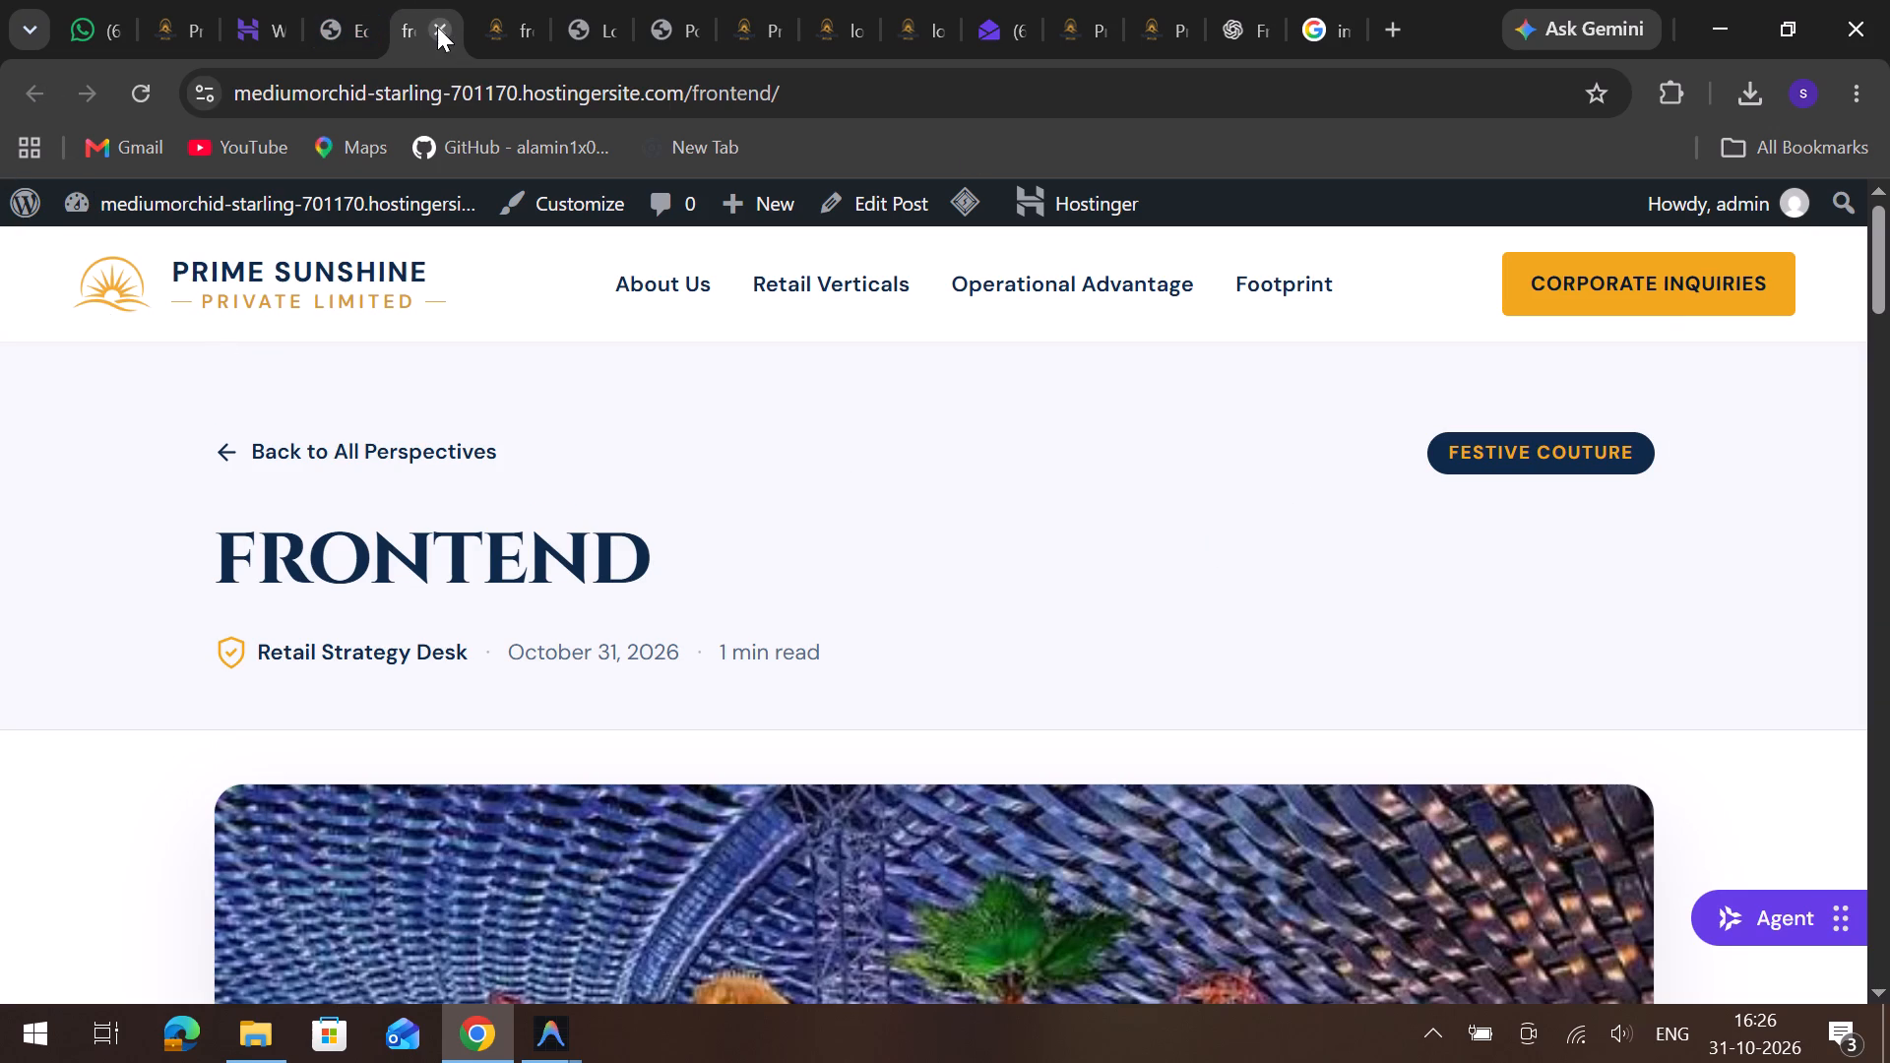
click(32, 89)
click(143, 100)
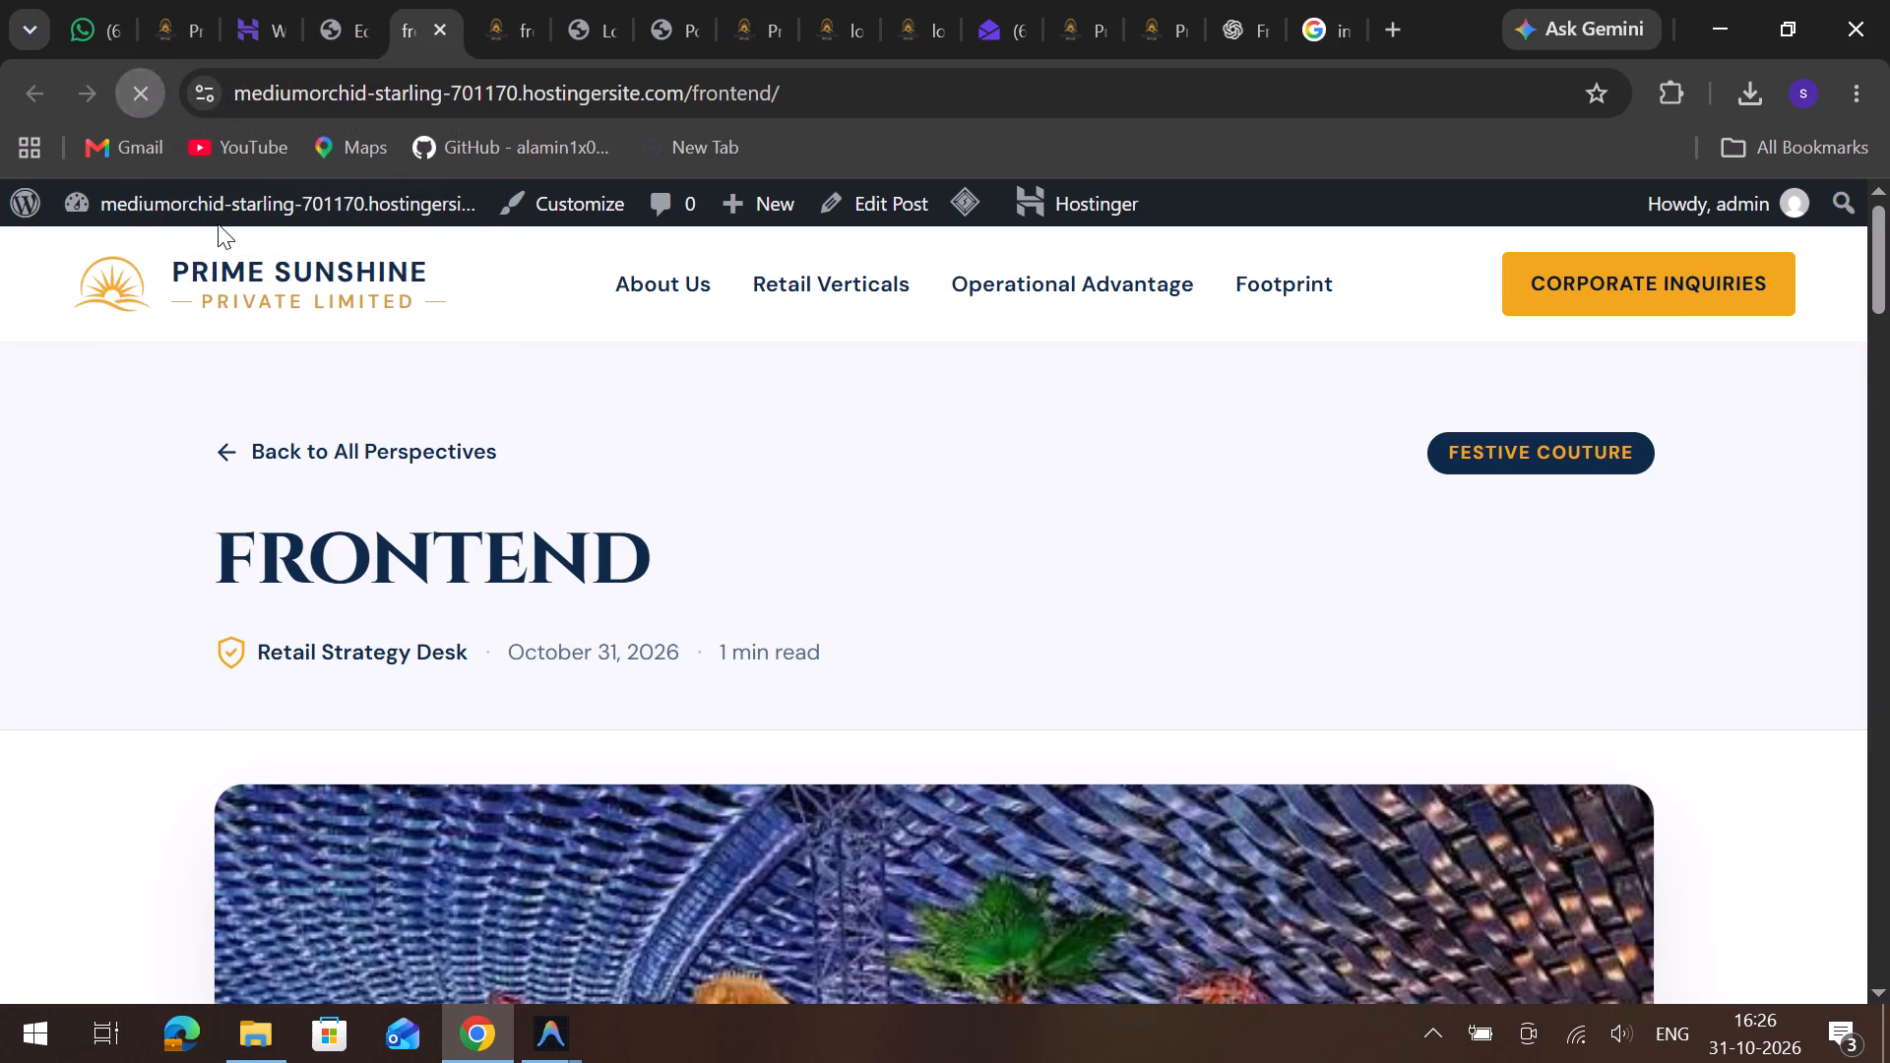
Go from the post page to the Prime Sunshine homepage and look down through its sections.
click(241, 267)
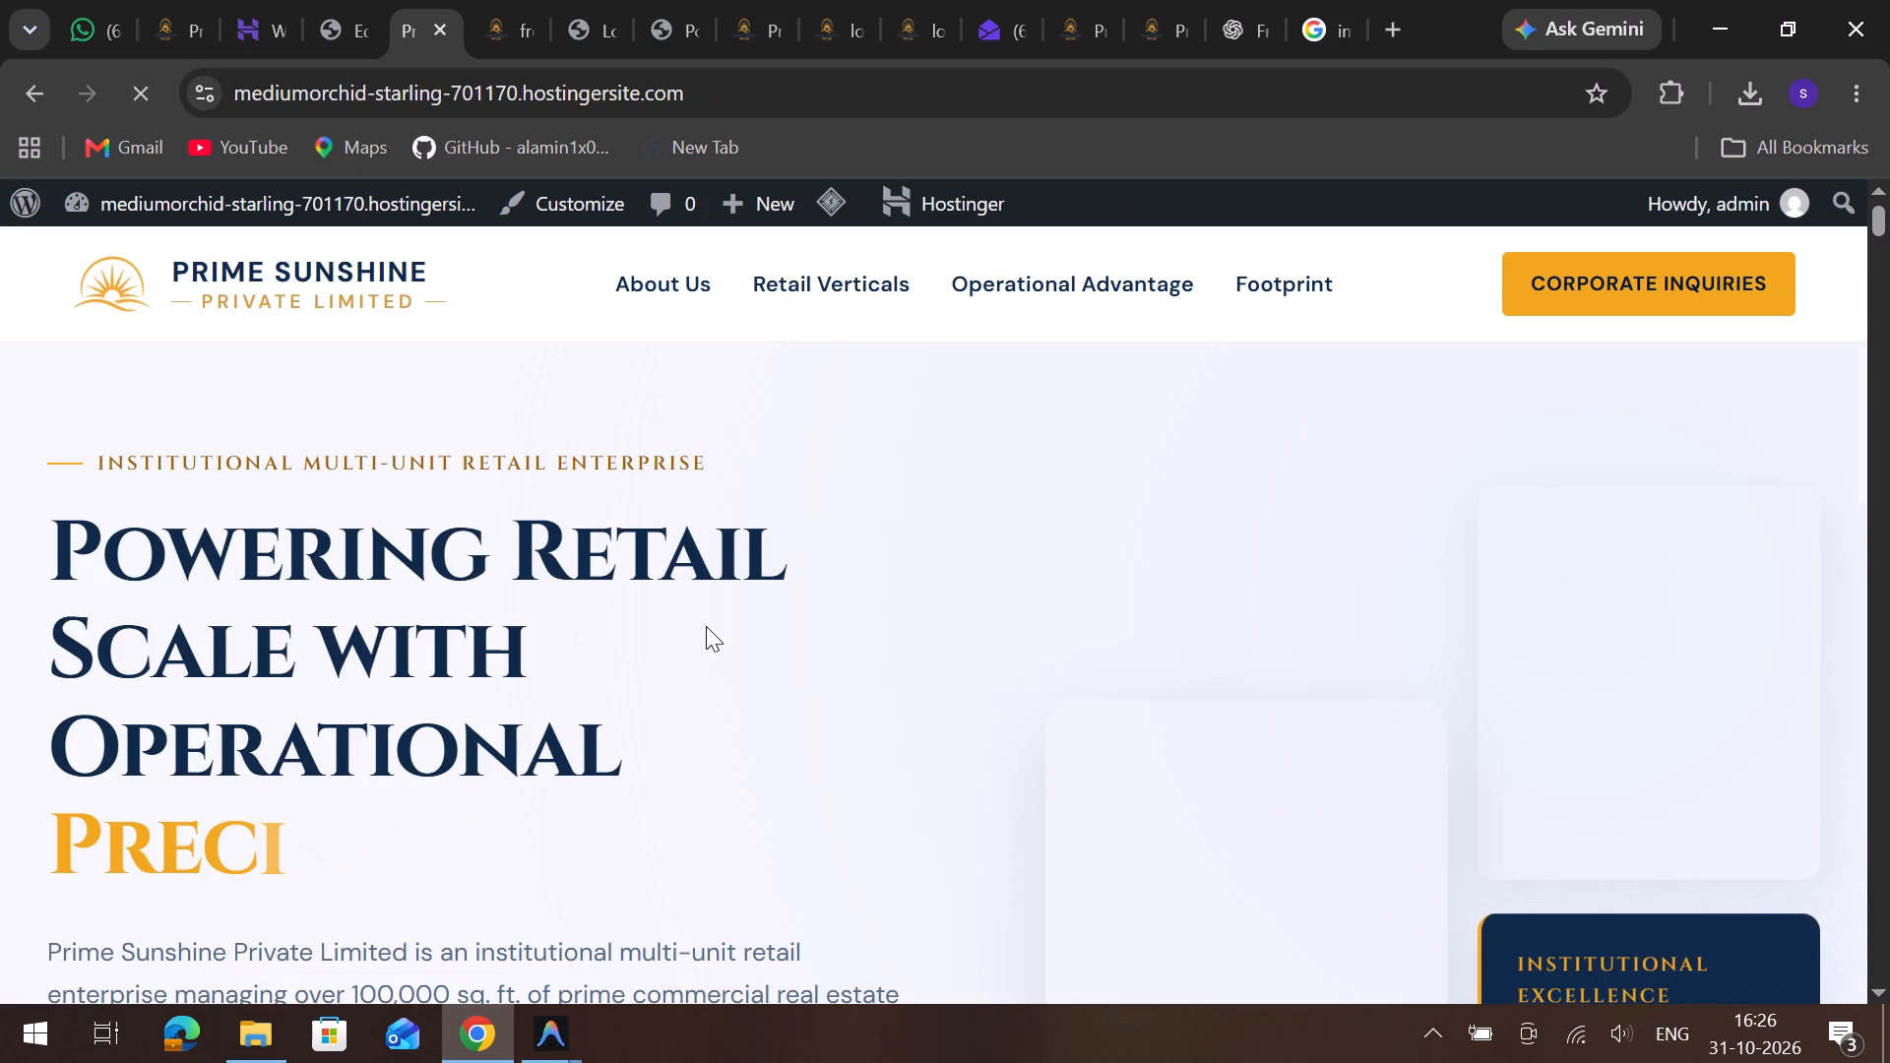
scroll(706, 626, down, 7)
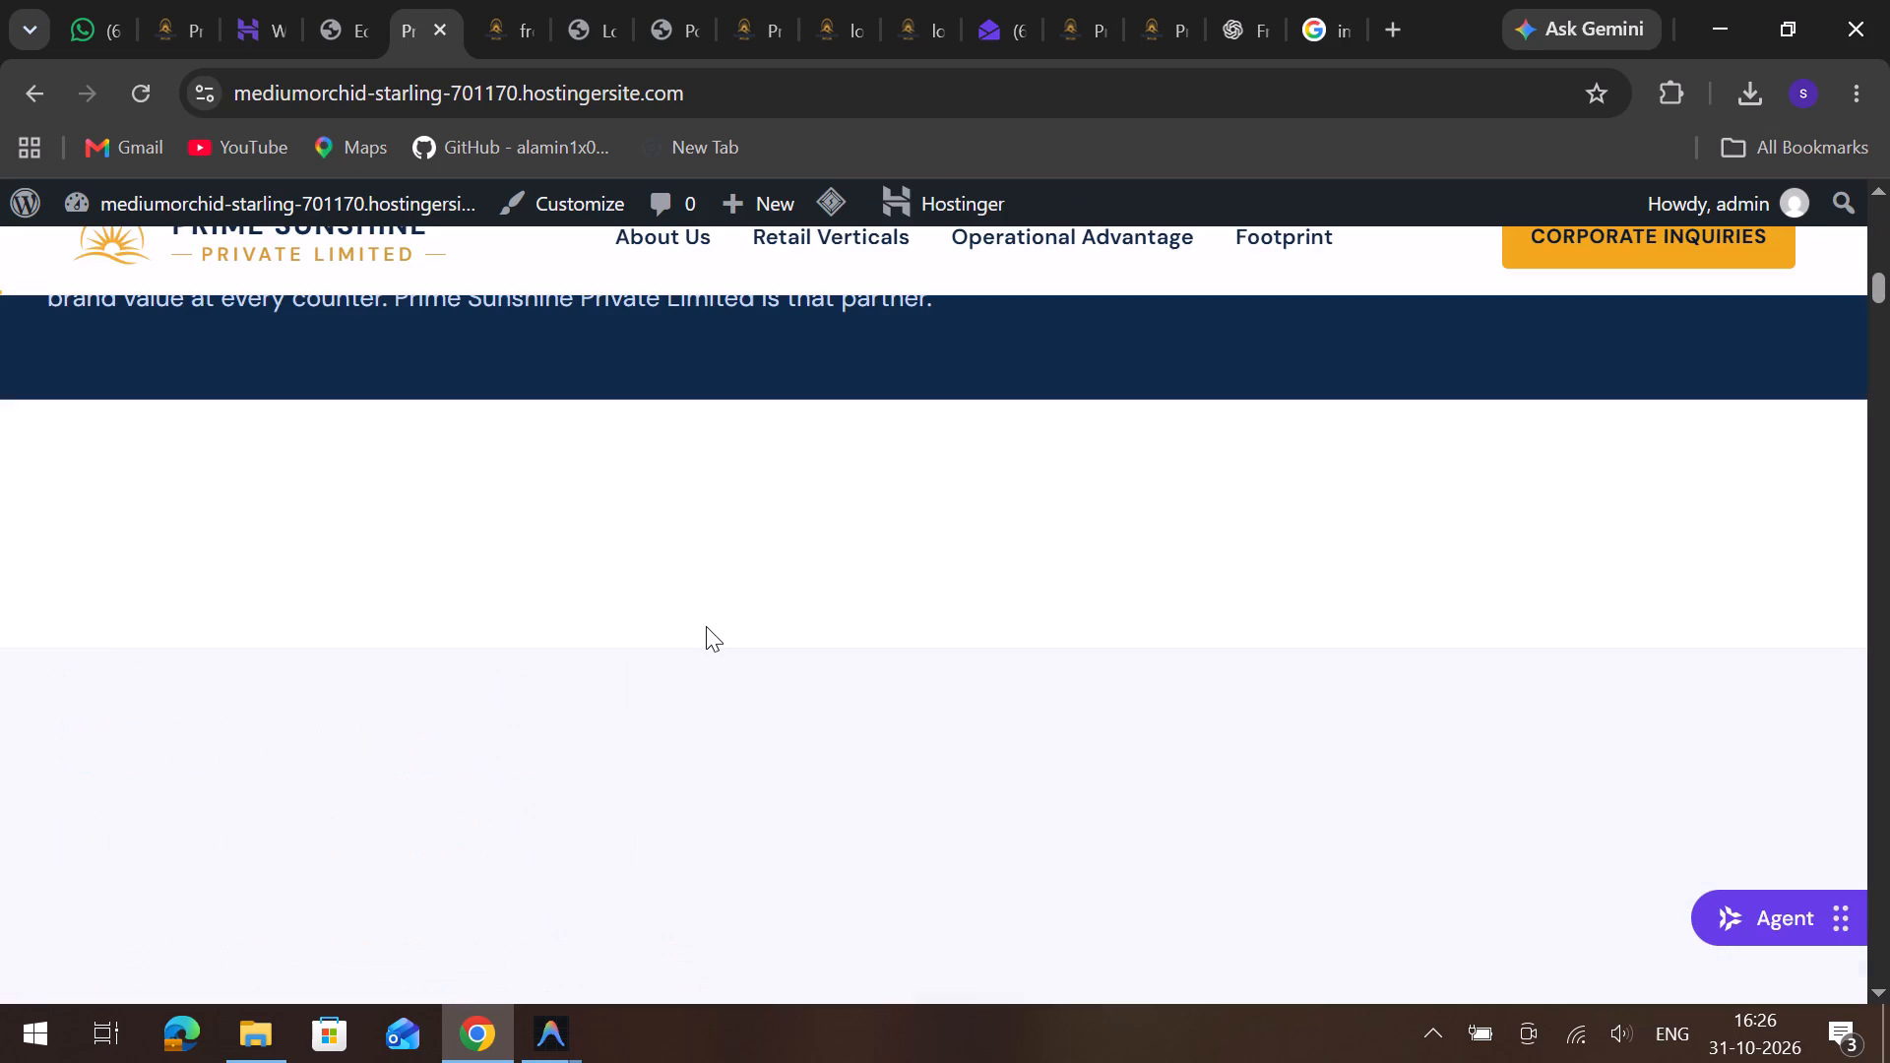
scroll(706, 626, down, 6)
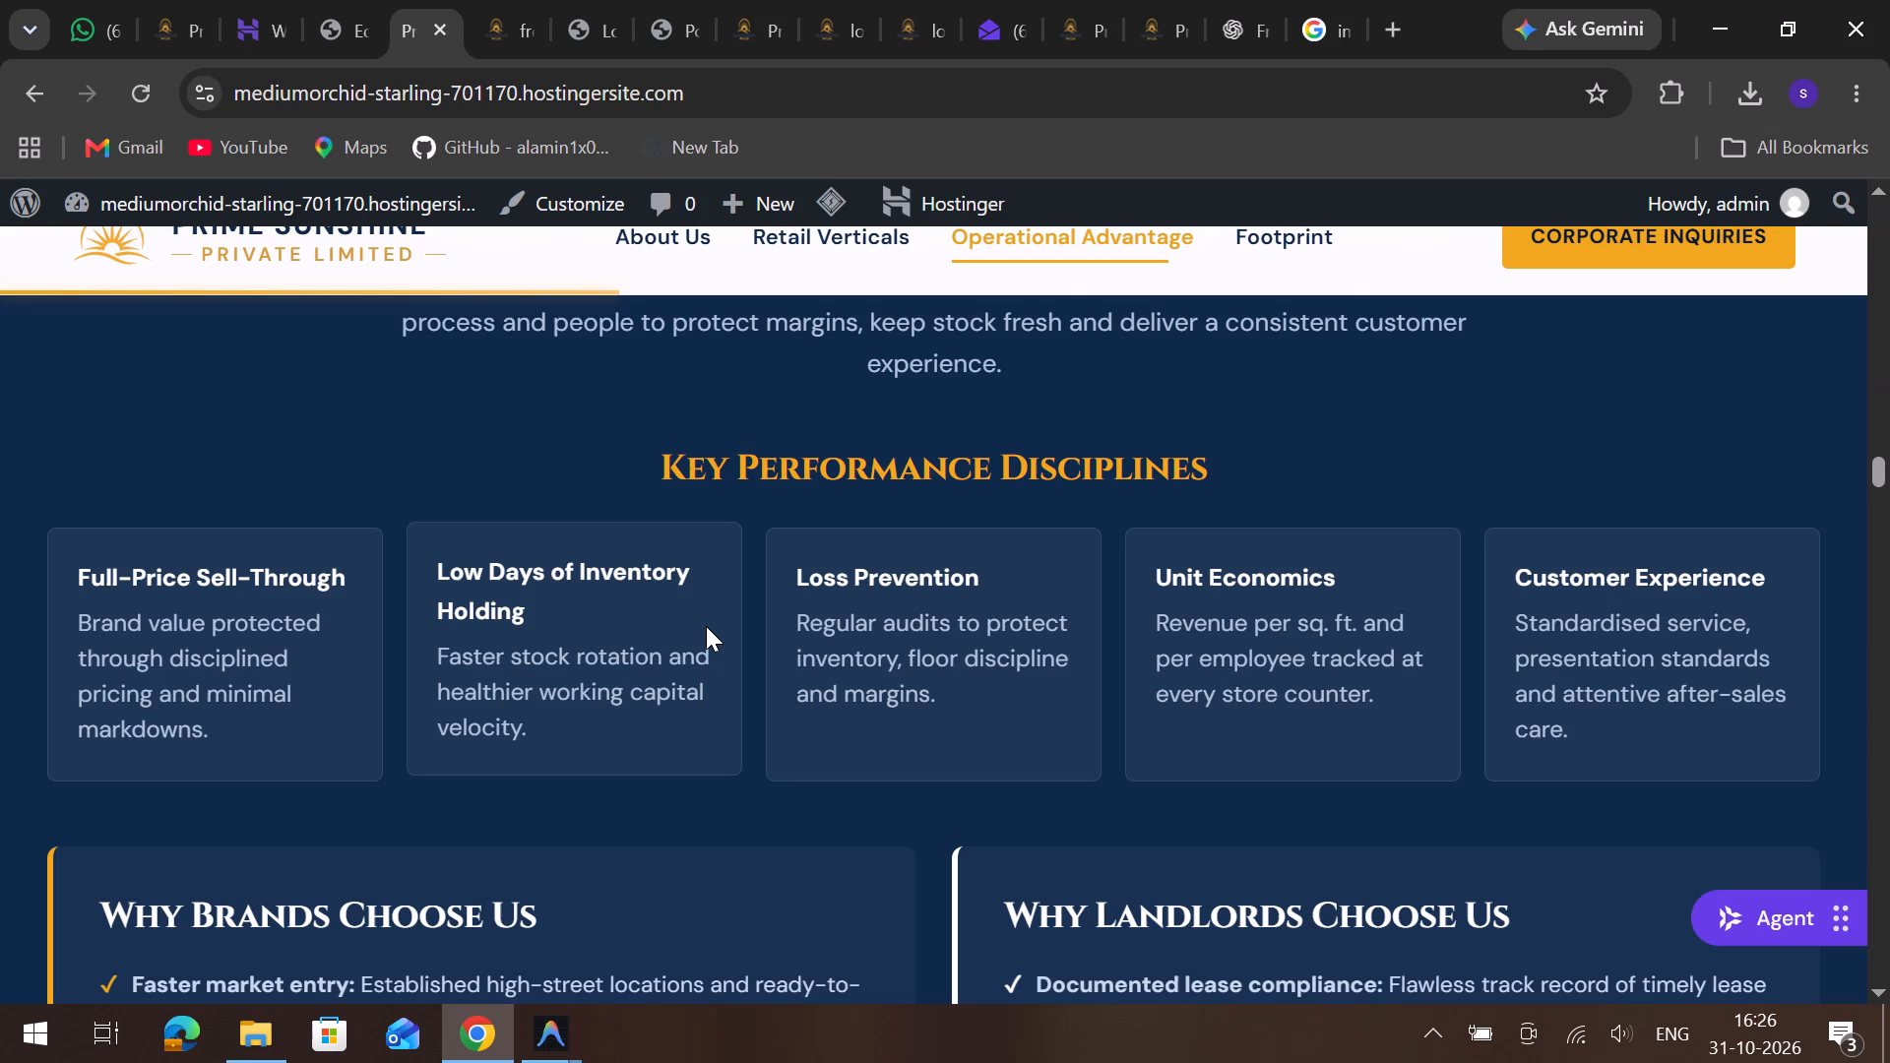